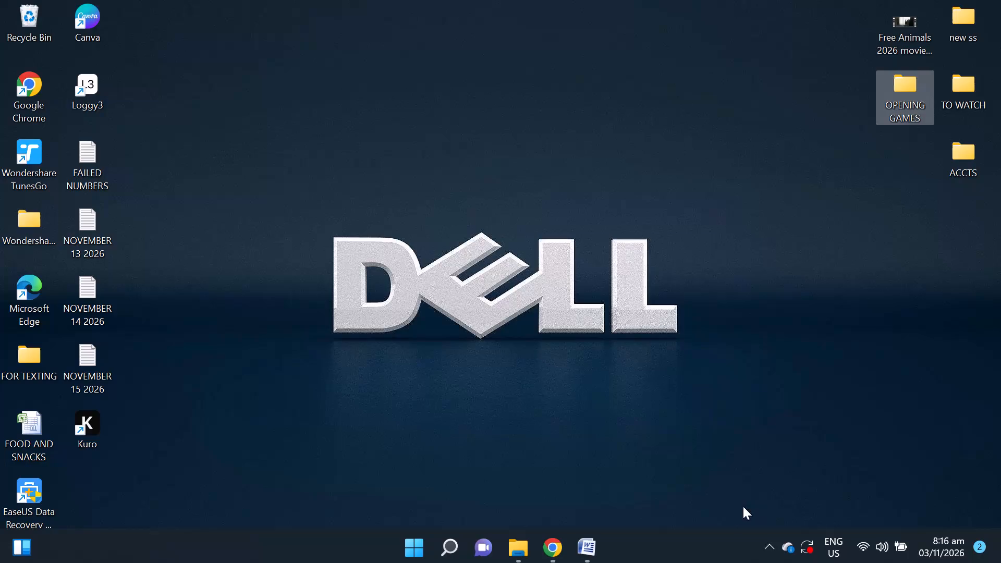
Switch to the open Word document with the NOV 5 WHITE VS BLACK basketball score sheet.
left_click(581, 545)
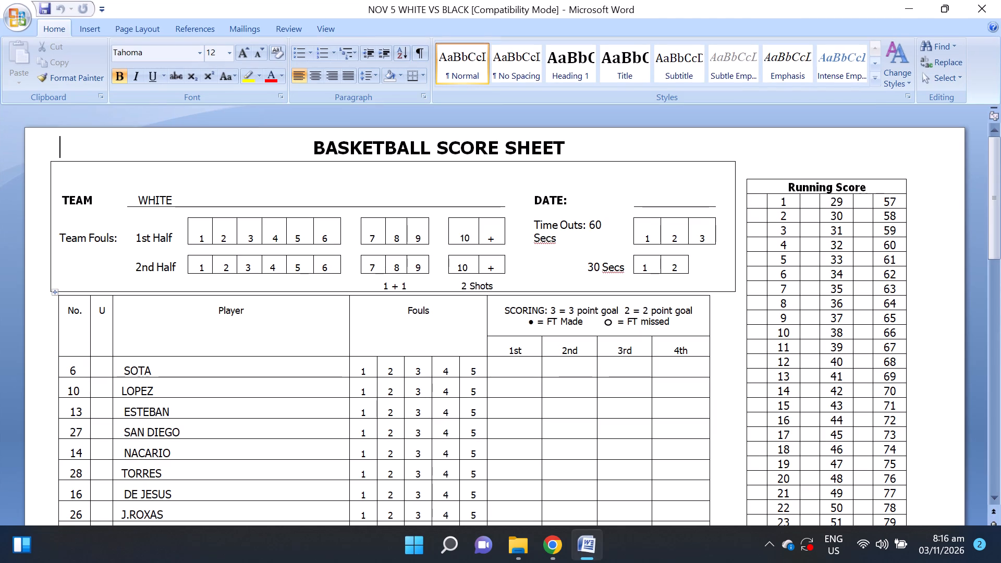
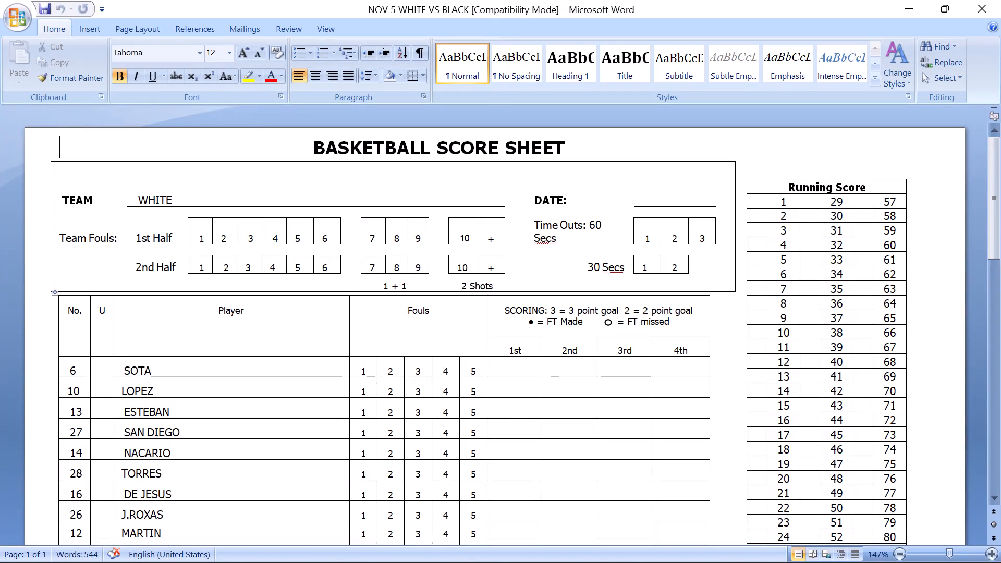
Replace the team name in the score sheet header with RED.
left_click(178, 193)
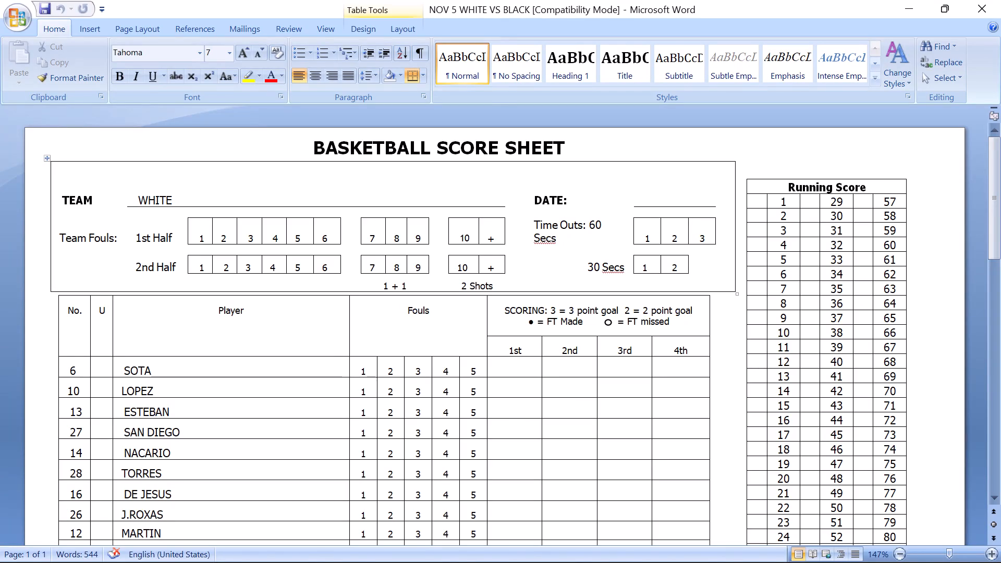
key("BackSpace")
key("BackSpace")
key("BackSpace")
key("BackSpace")
key("BackSpace")
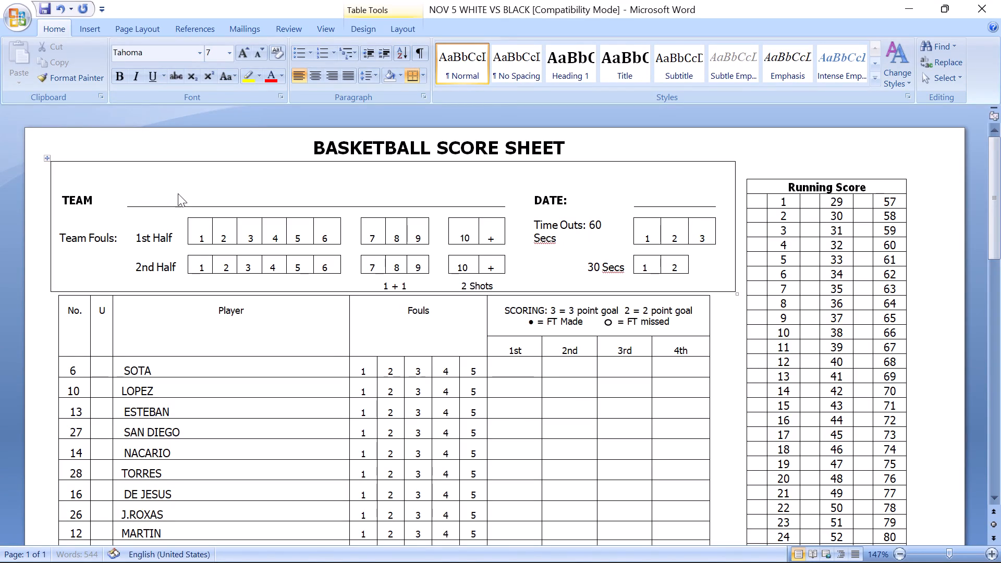
type("RED")
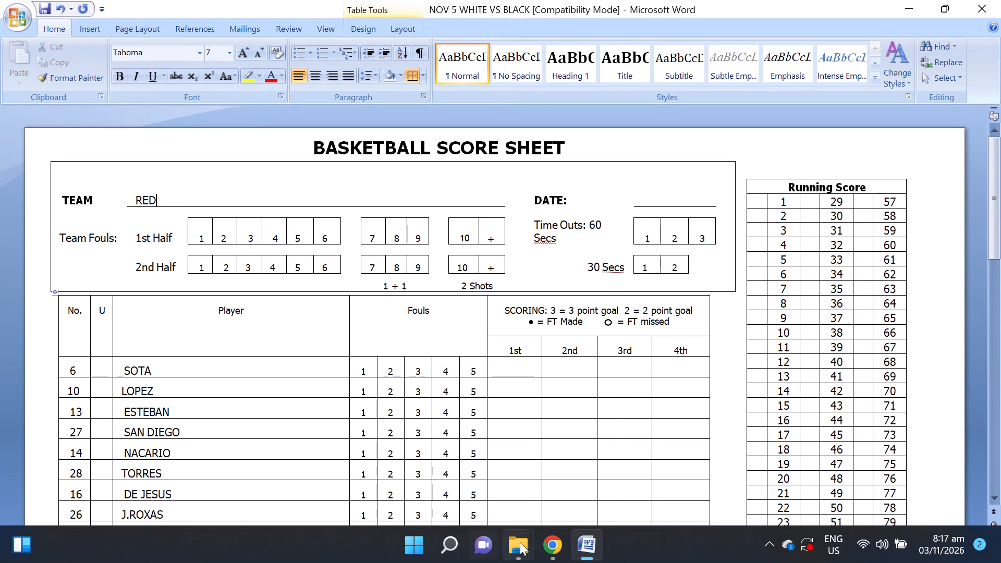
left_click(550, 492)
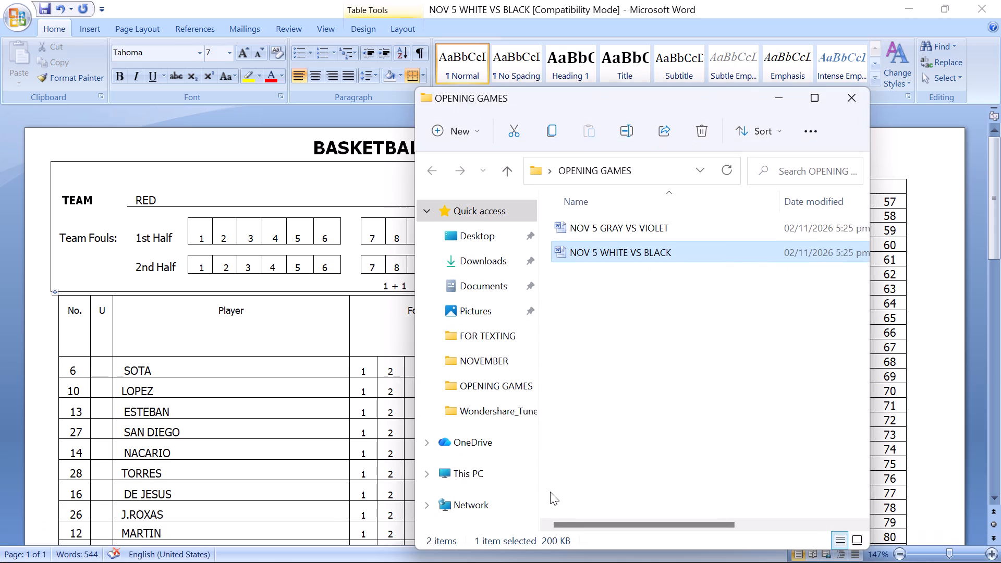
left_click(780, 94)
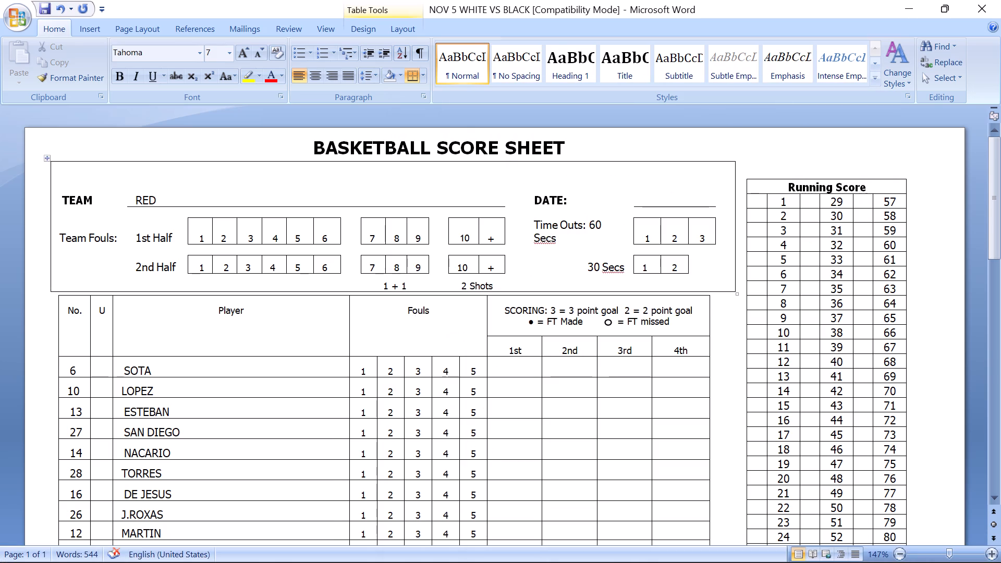
Replace the player names for No. 6 and No. 10 with POMEDA and SOLA.
left_click(175, 381)
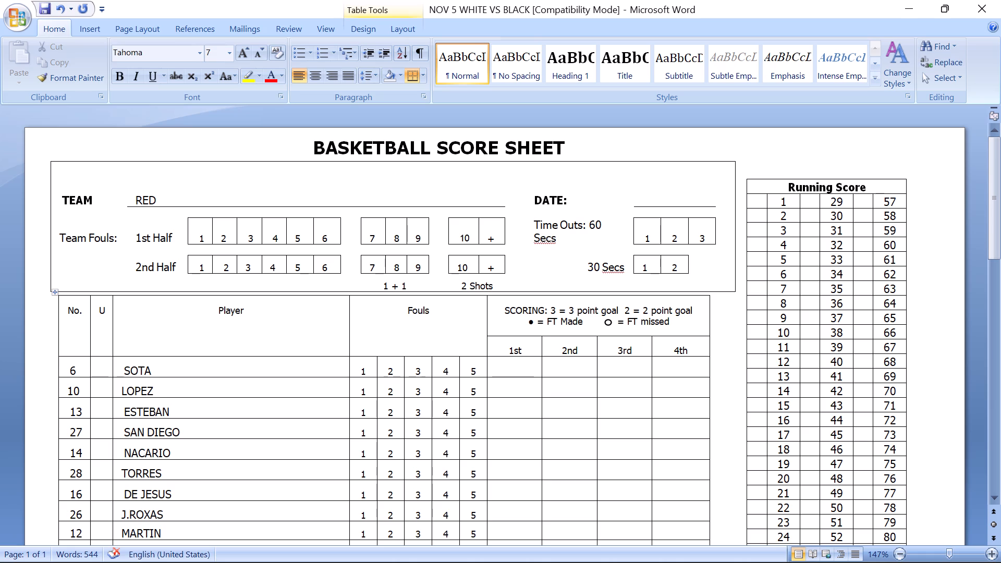
left_click(175, 371)
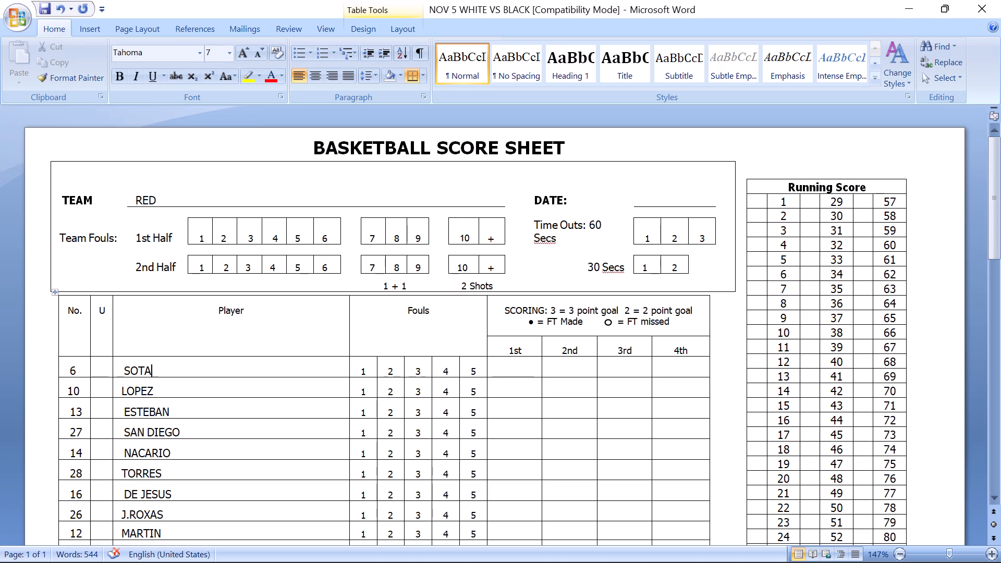
double_click(175, 371)
triple_click(139, 370)
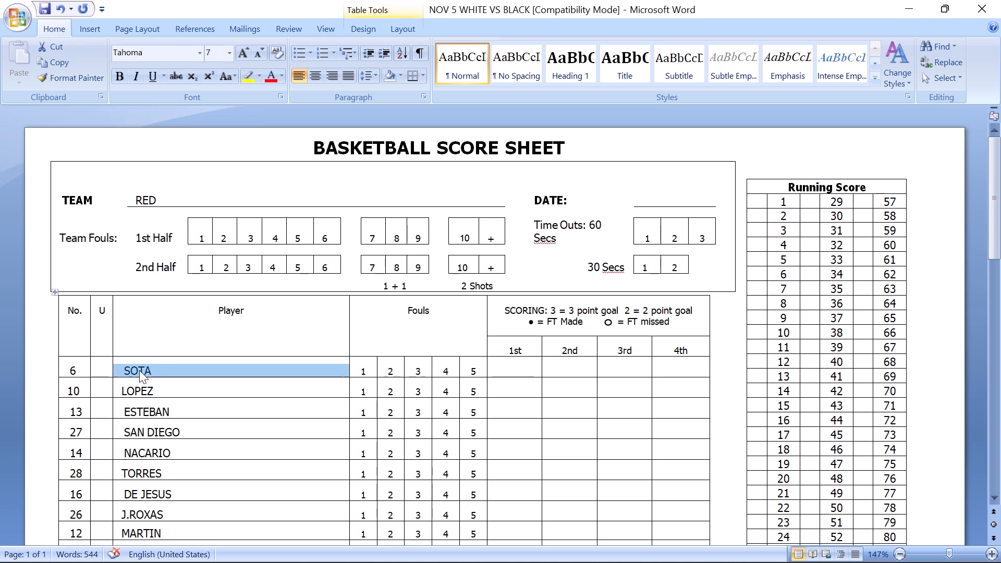
type("POMEDA")
double_click(142, 385)
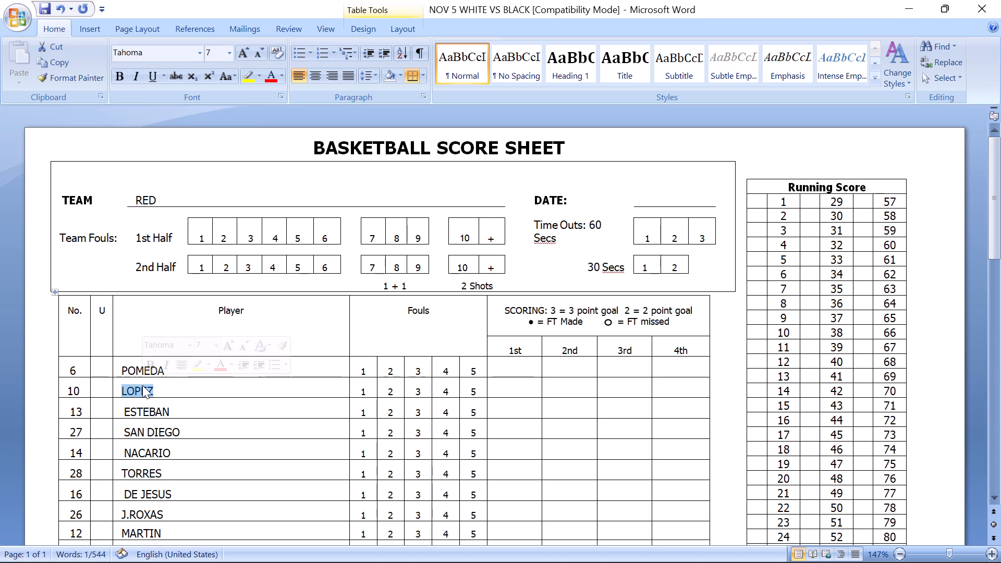
type("SOLA")
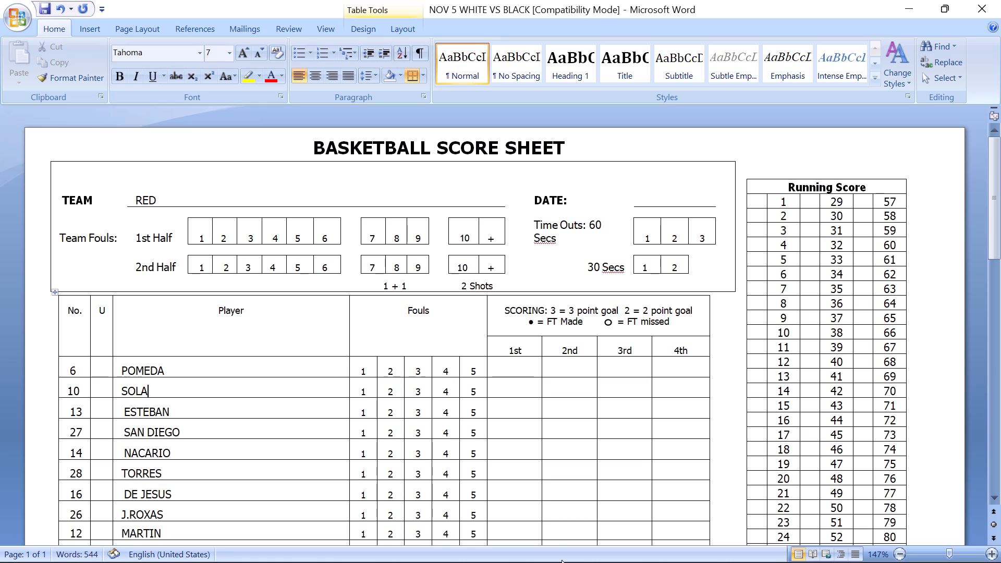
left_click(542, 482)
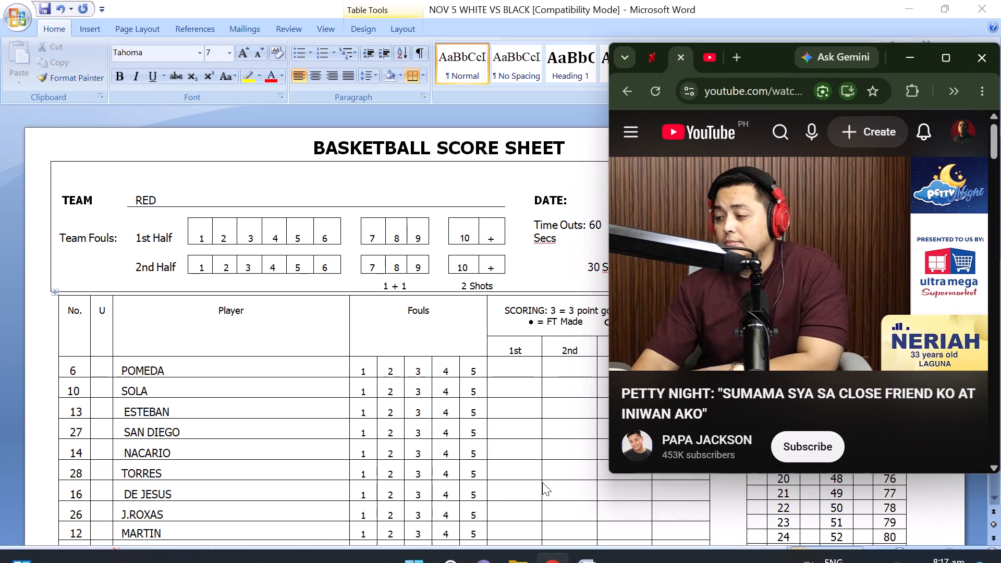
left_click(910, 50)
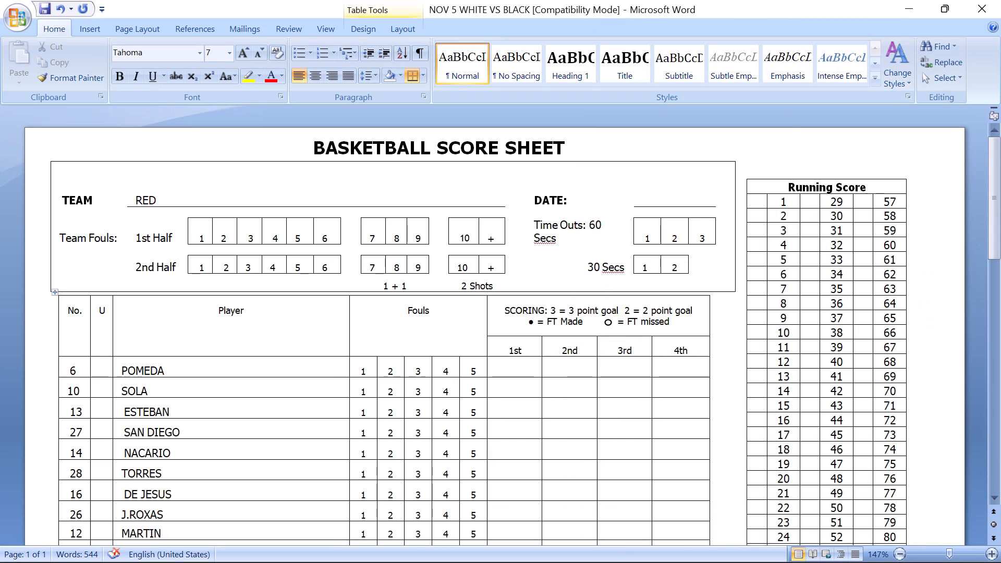
Replace the player names for No. 13 and No. 27 with POBLETE and BELLEZA.
double_click(154, 412)
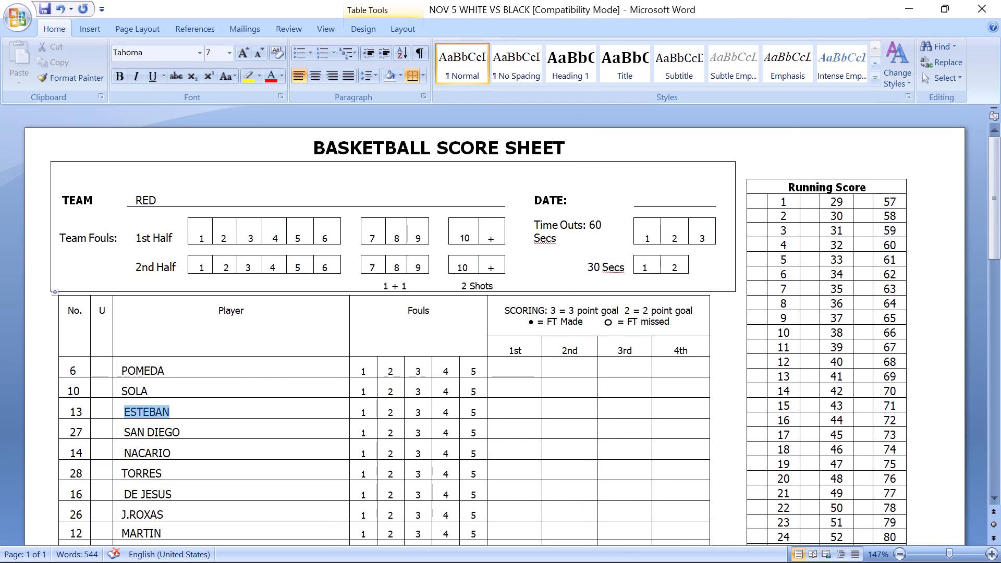
type("POBLETE")
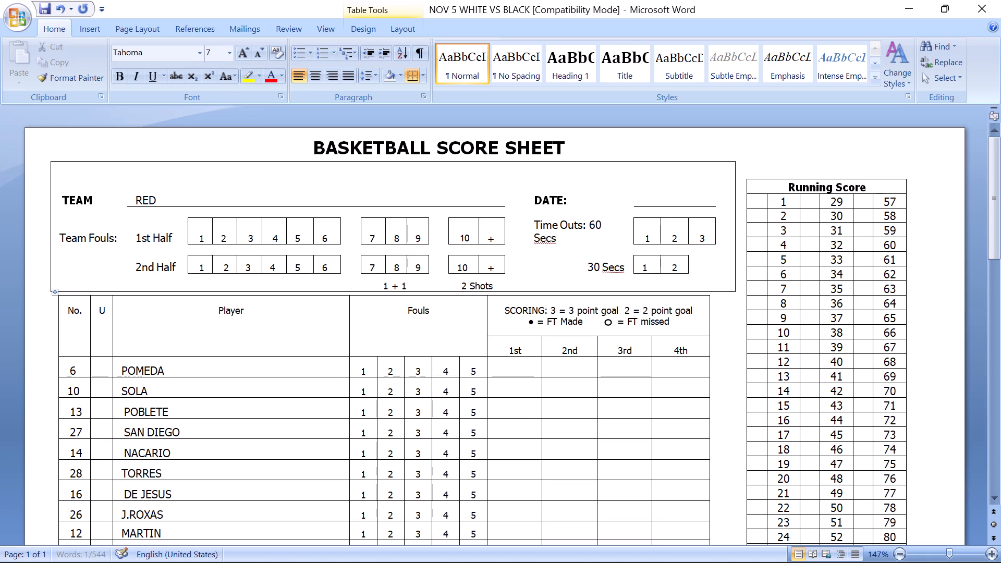
double_click(149, 438)
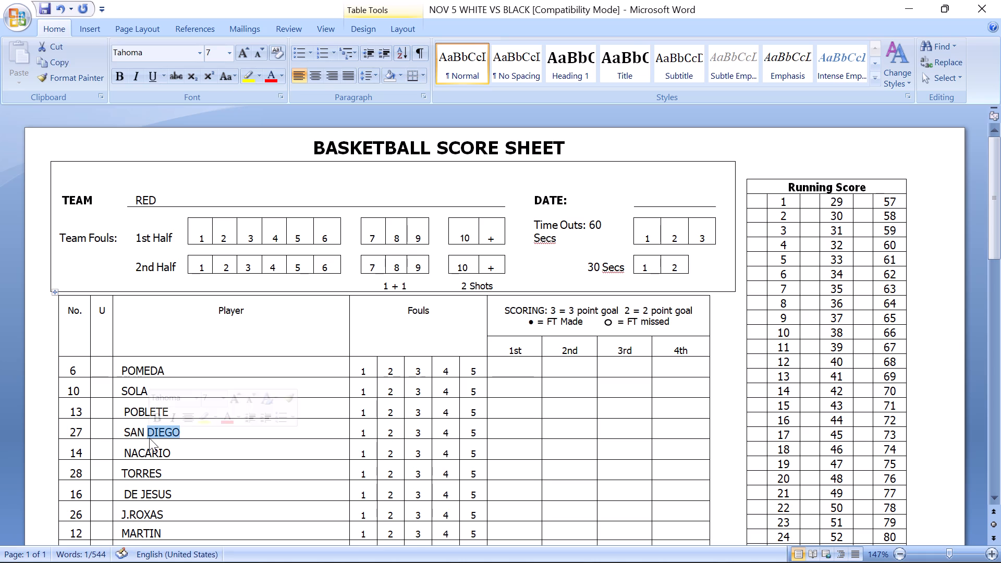
left_click(149, 438)
triple_click(144, 435)
type("BELLEZA")
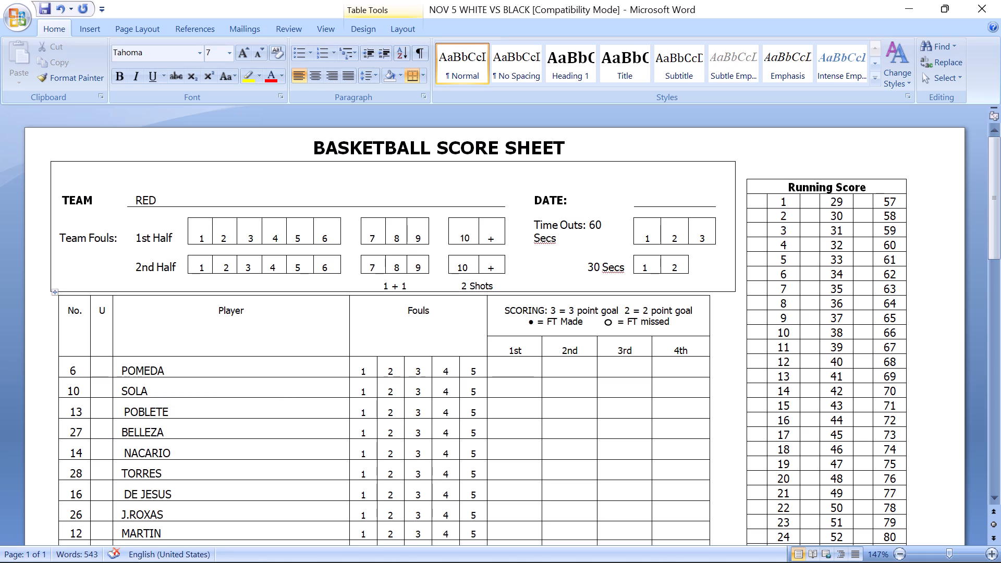
Replace the player names in the consecutive rows No. 14, 28 and 16 with BACANI, TUDE and JORANADA.
double_click(141, 456)
type("BACANI")
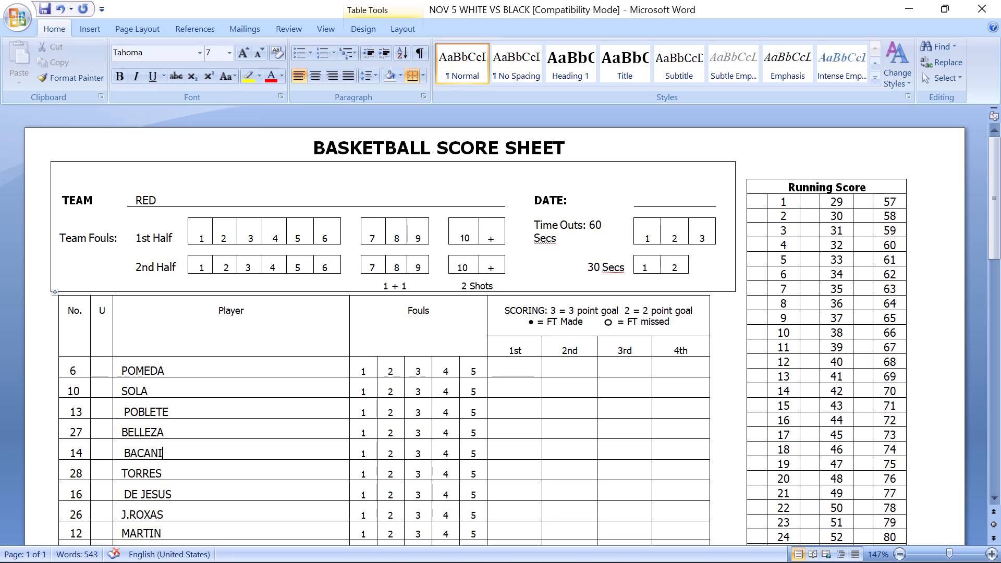
double_click(147, 470)
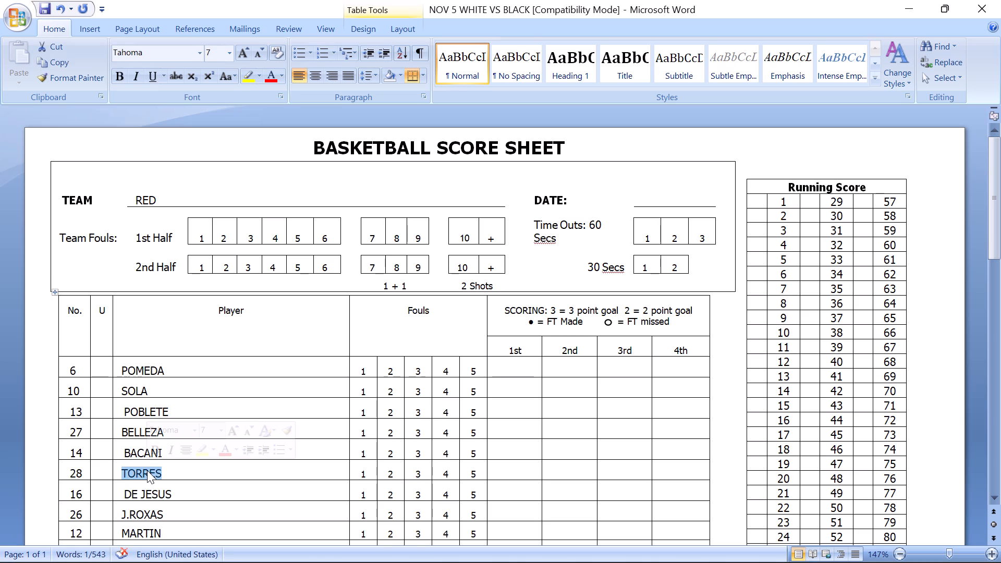
type("TUDE")
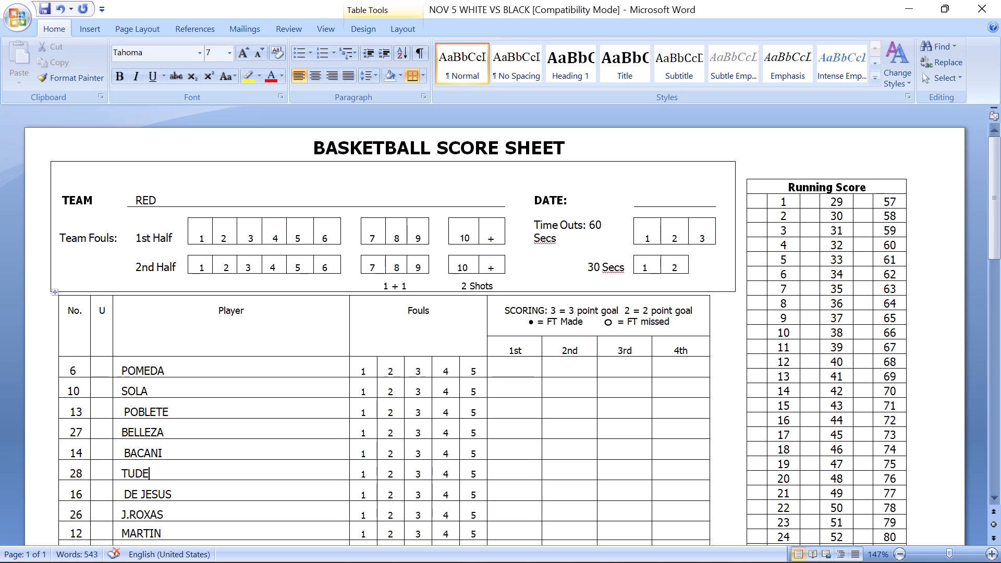
double_click(137, 475)
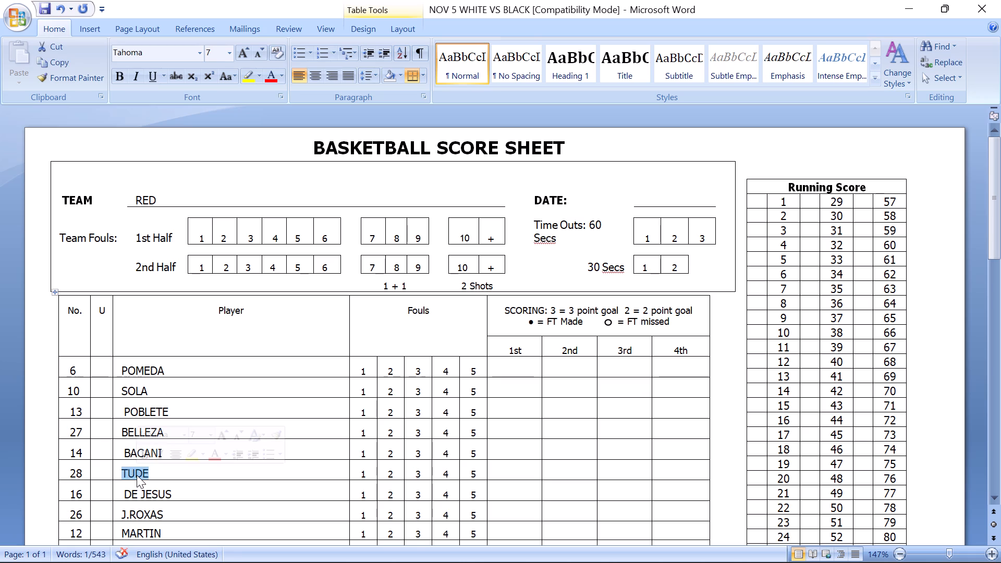
double_click(140, 490)
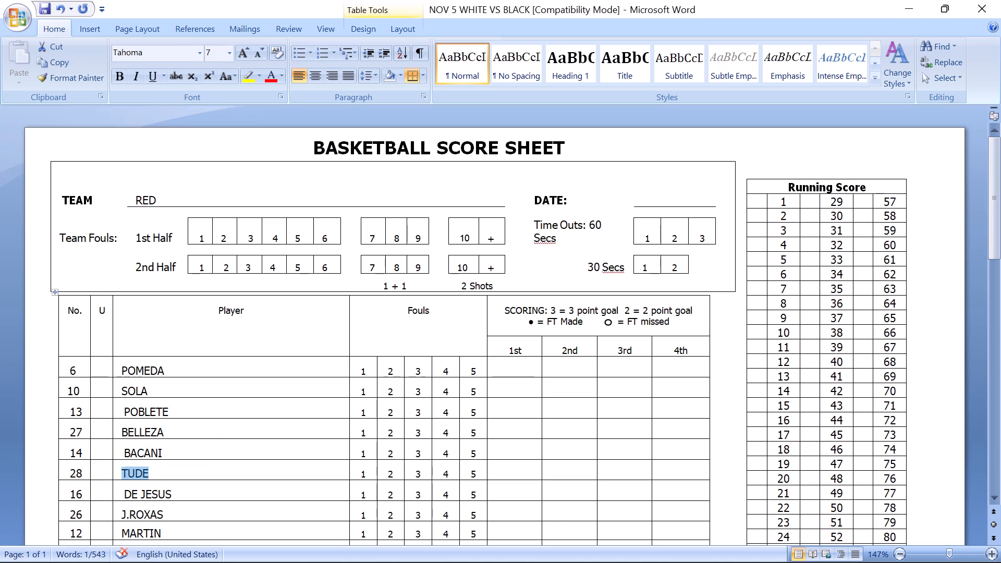
left_click(140, 490)
type("JORANA")
type("DA")
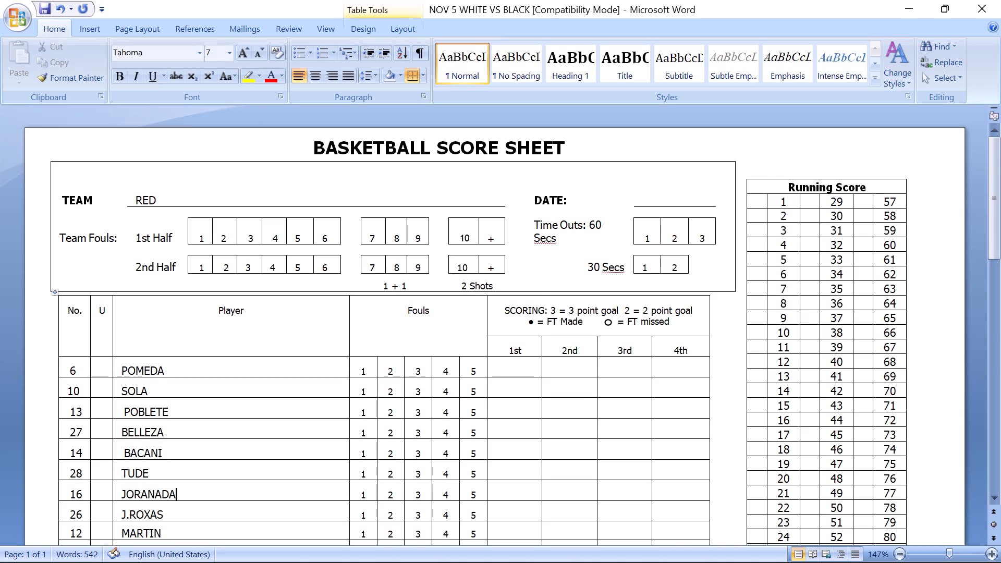
Replace the player names for No. 26 and No. 12 with MANUEL and LIM.
scroll(140, 490, "down", 3)
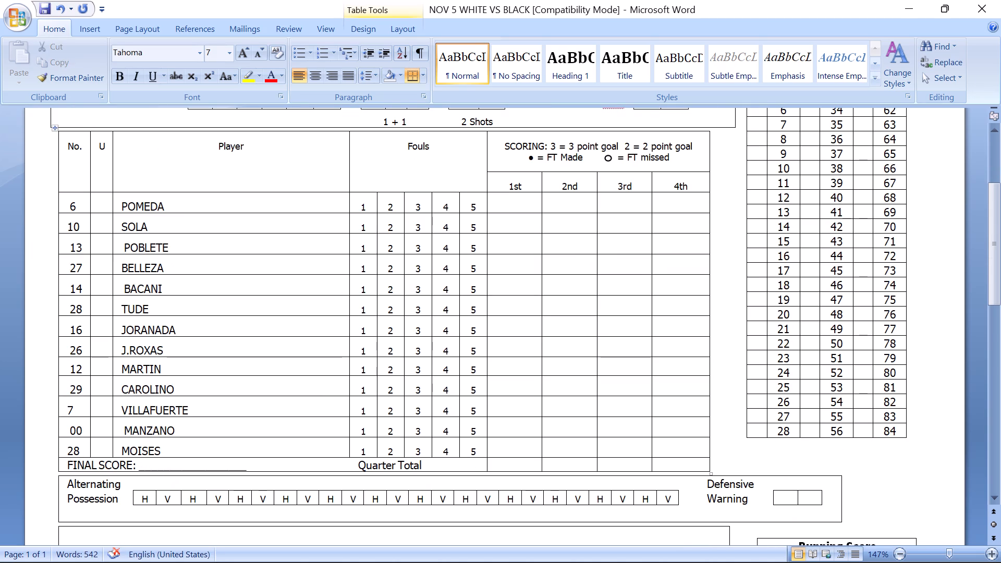
double_click(137, 344)
left_click(137, 344)
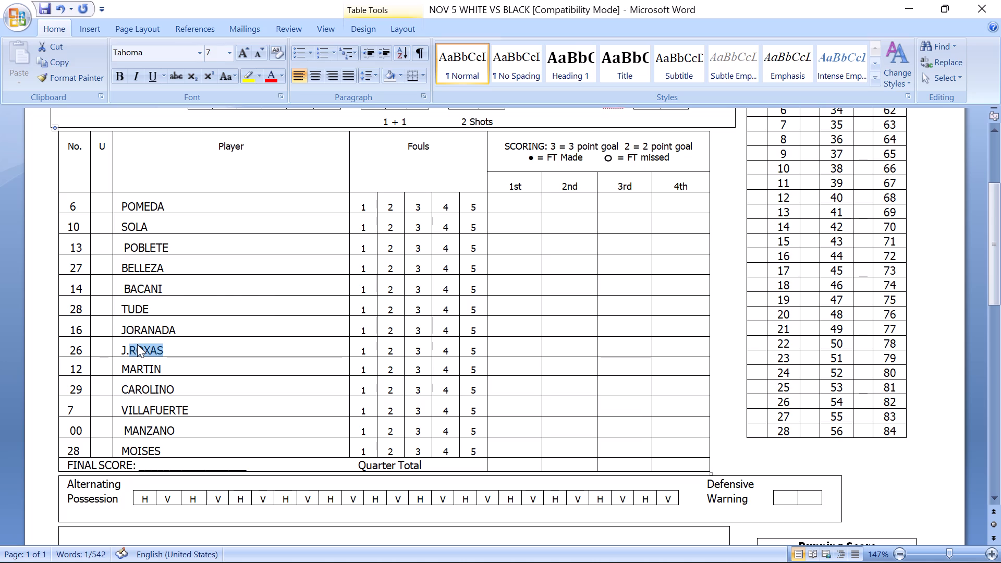
triple_click(137, 344)
triple_click(137, 344)
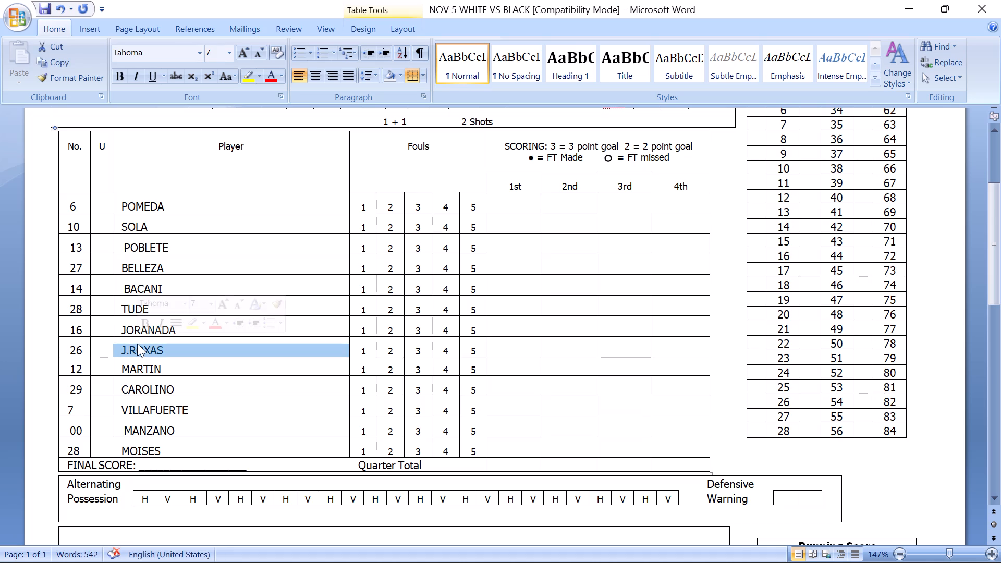
type("MANUEL")
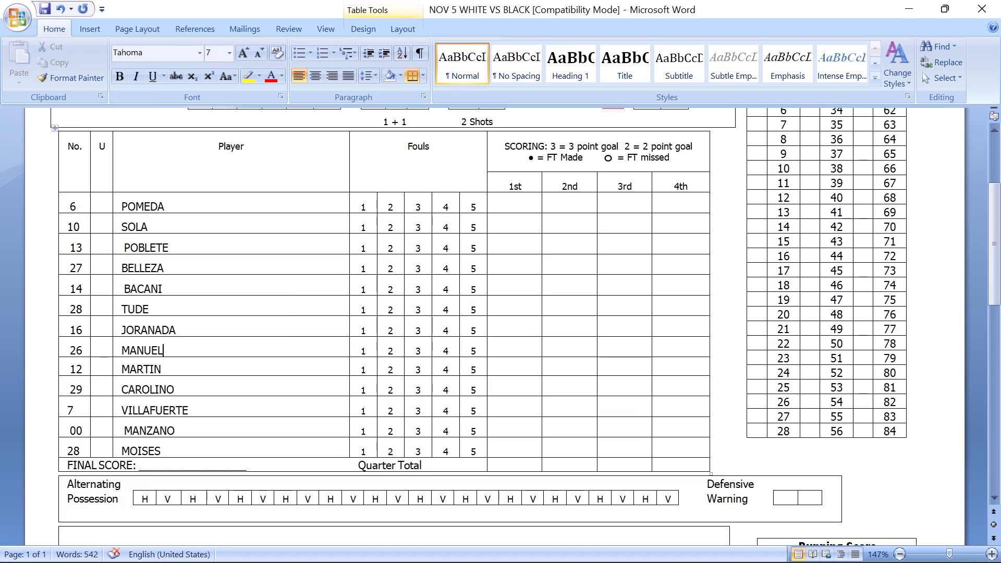
double_click(144, 366)
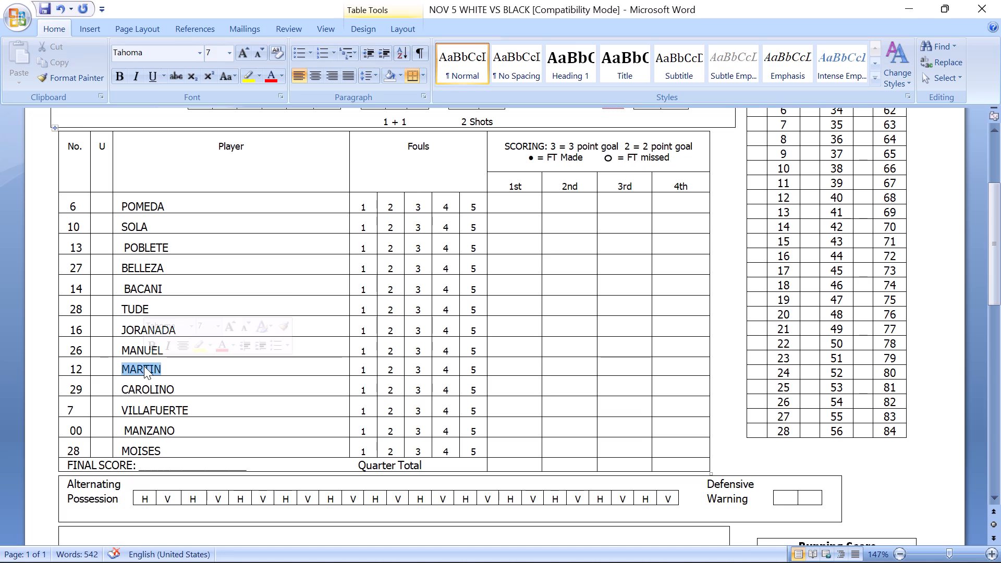
type("LIM")
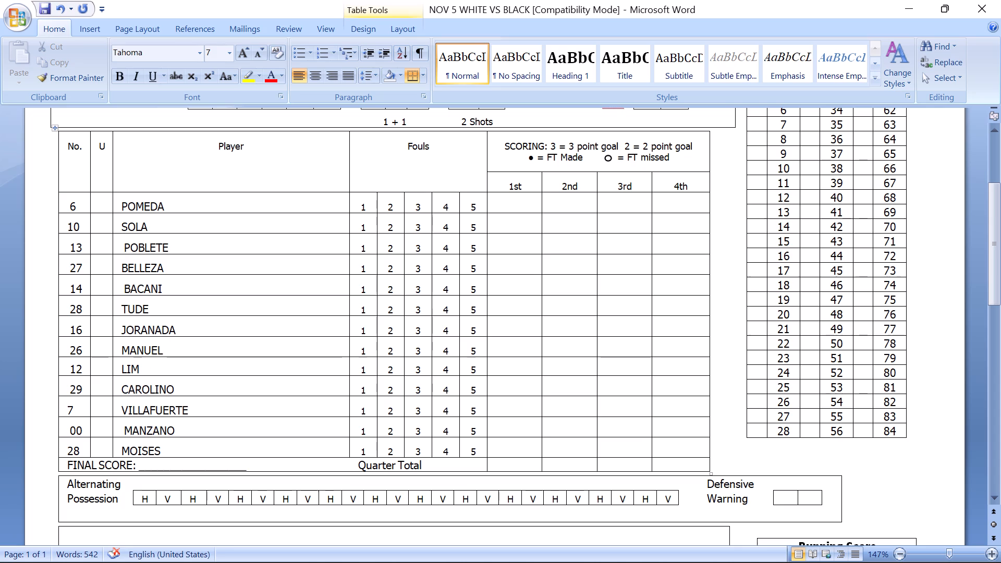
double_click(140, 388)
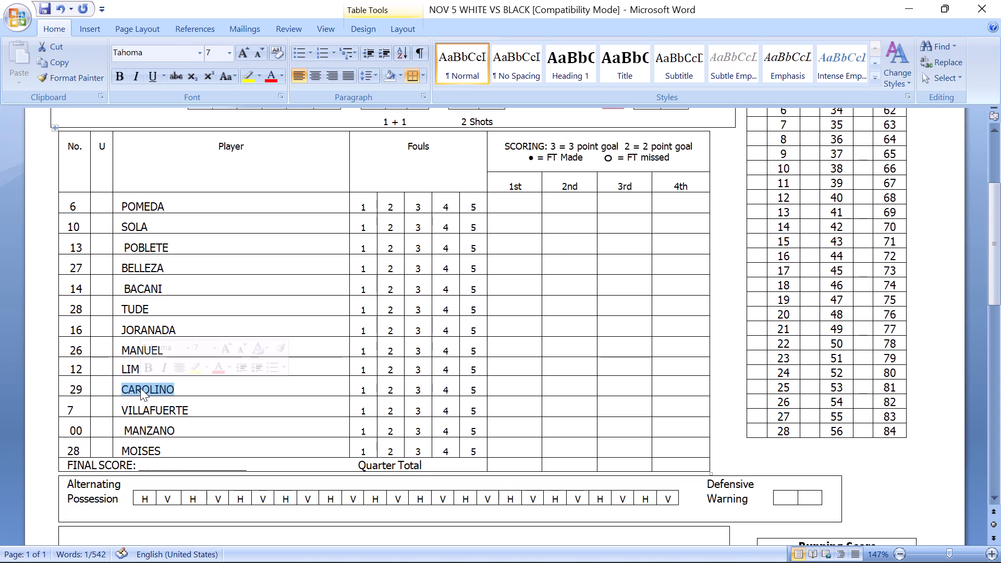
type("MADAYAG")
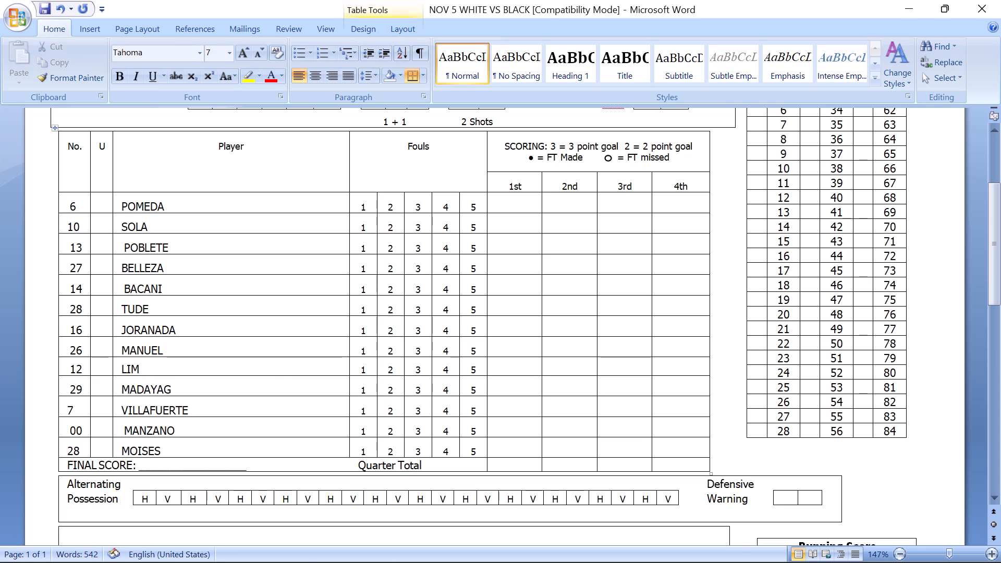
double_click(153, 410)
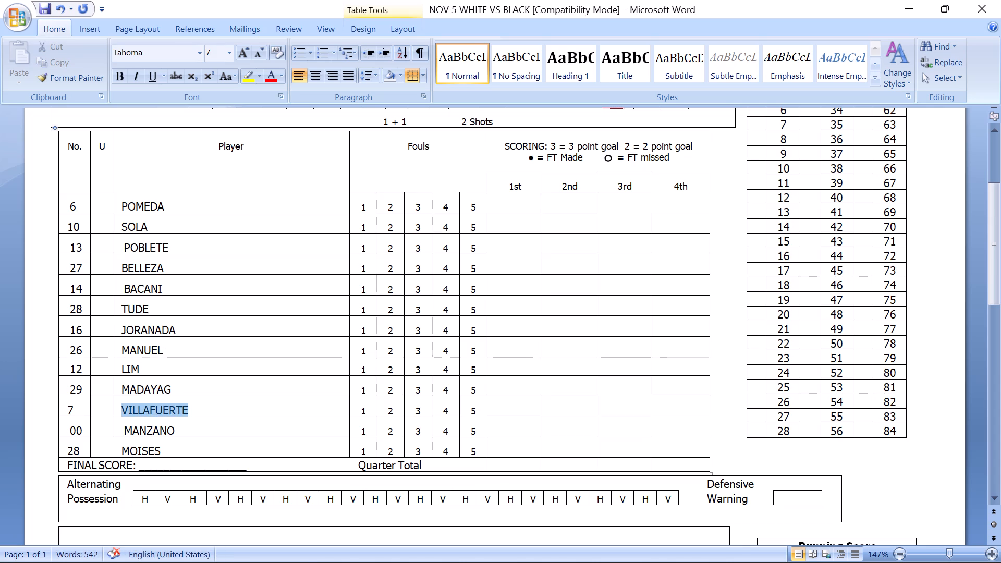
type("BANZUELO")
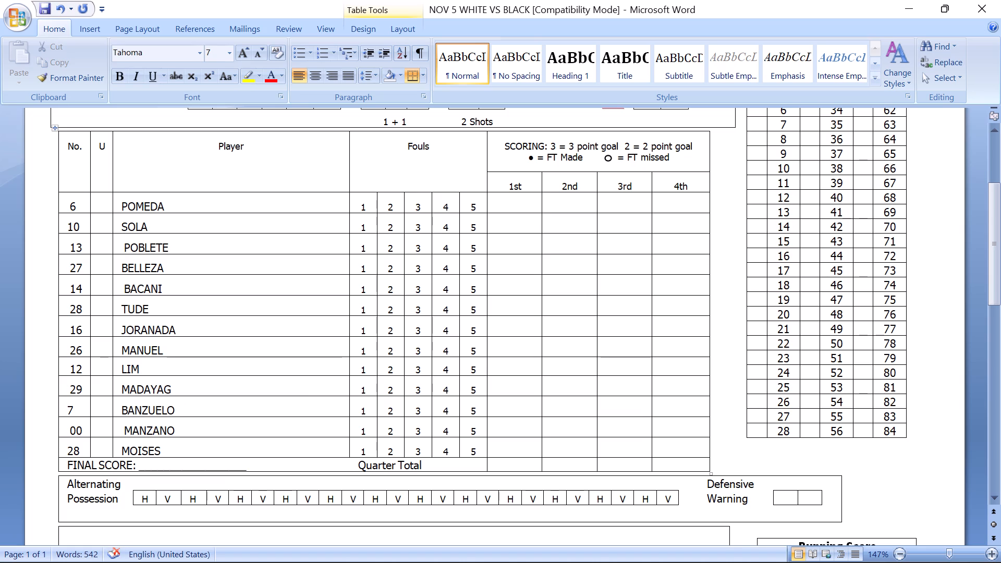
double_click(153, 431)
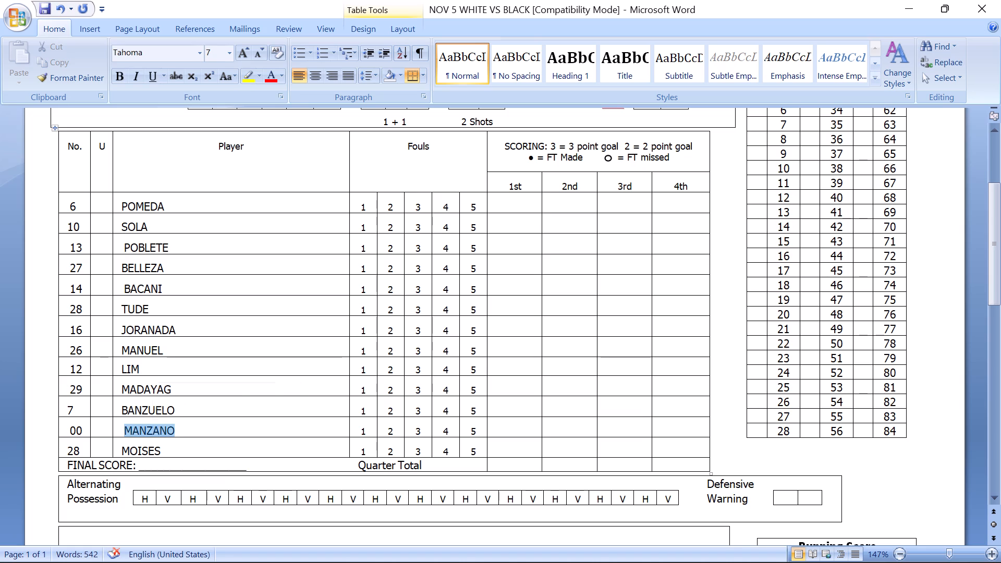
type("OBIAA")
key("BackSpace")
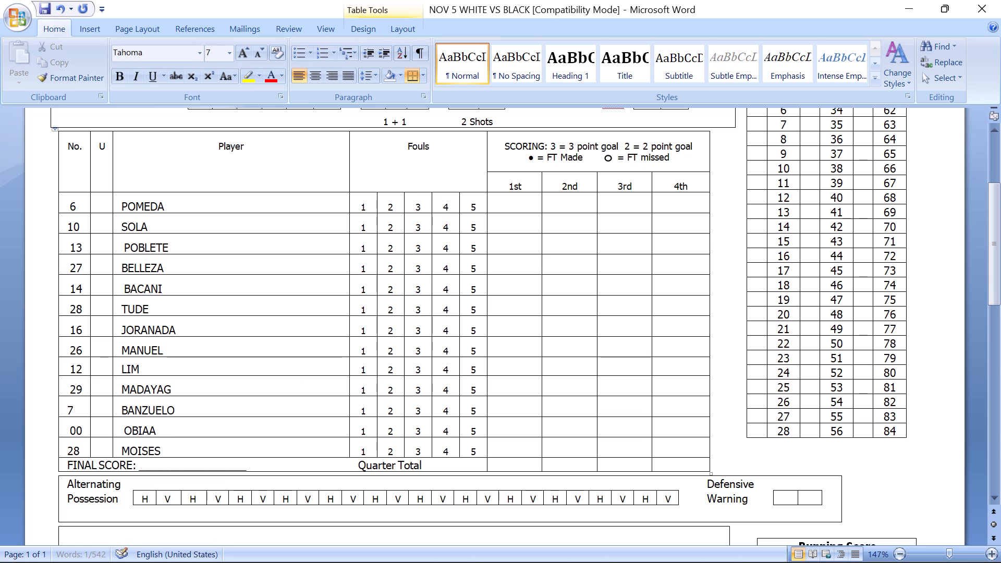
type("S")
key("space")
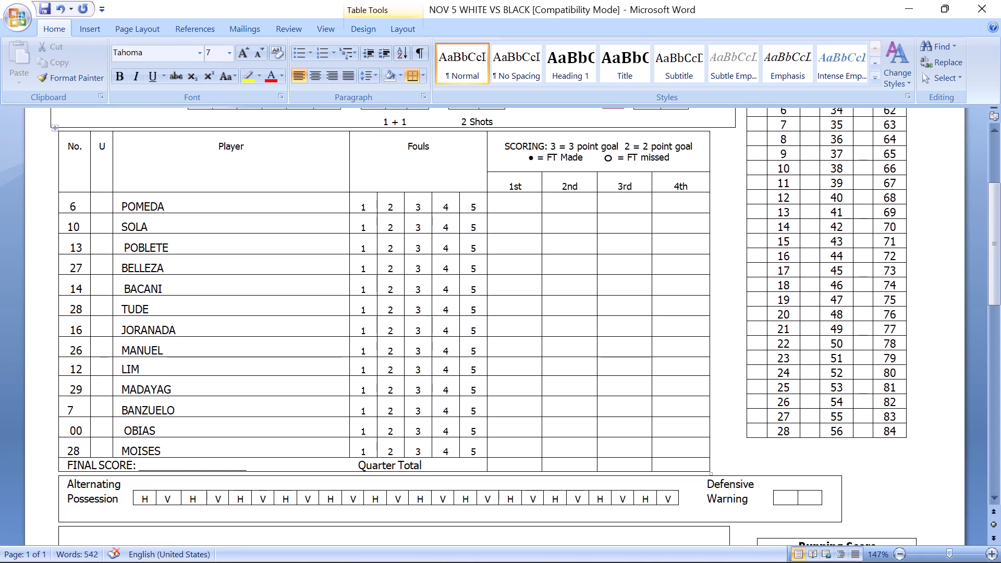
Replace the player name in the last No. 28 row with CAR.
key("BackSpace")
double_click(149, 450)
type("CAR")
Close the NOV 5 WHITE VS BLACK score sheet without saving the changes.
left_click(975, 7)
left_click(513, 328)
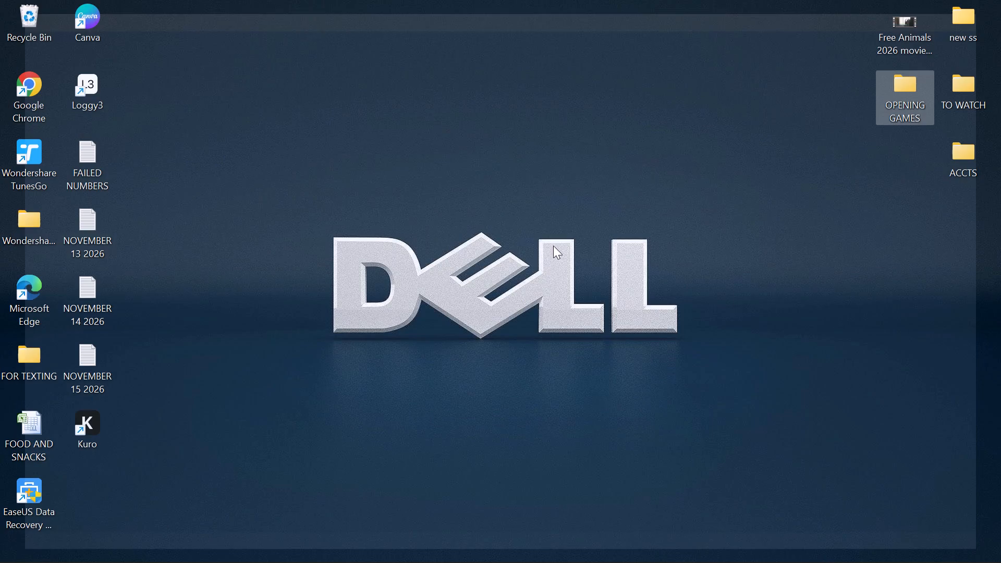
Switch to the OPENING GAMES folder and open both NOV 5 score sheets, GRAY VS VIOLET and WHITE VS BLACK.
left_click(541, 546)
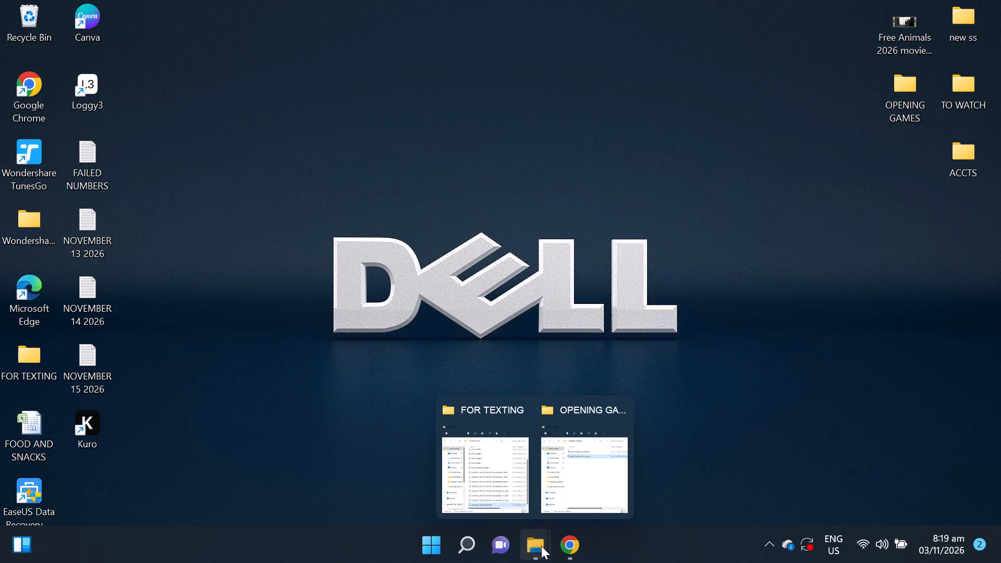
left_click(564, 493)
left_click_drag(588, 310, 584, 218)
key("Return")
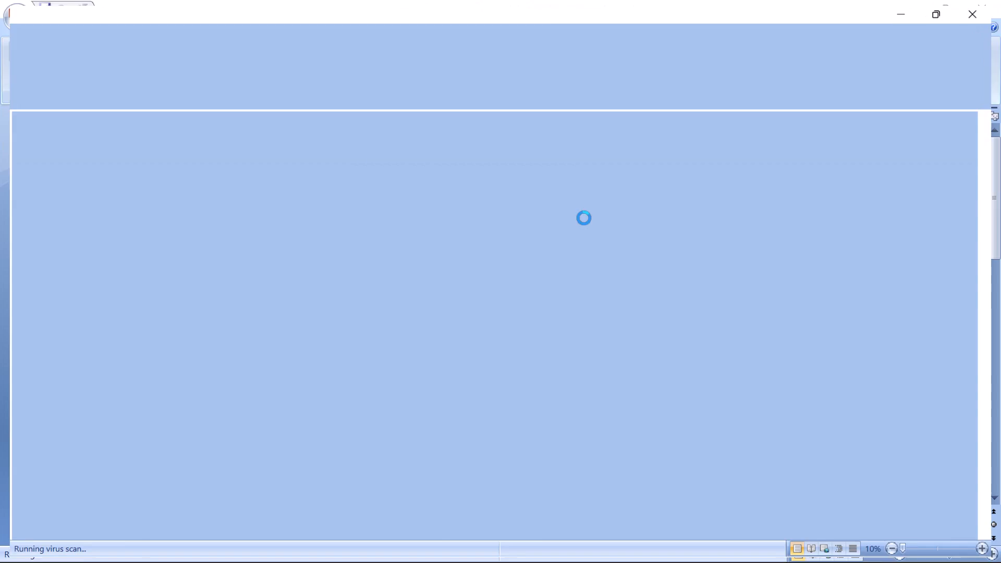
Look through both team rosters in the NOV 5 GRAY VS VIOLET score sheet and close it.
scroll(584, 218, "down", 3)
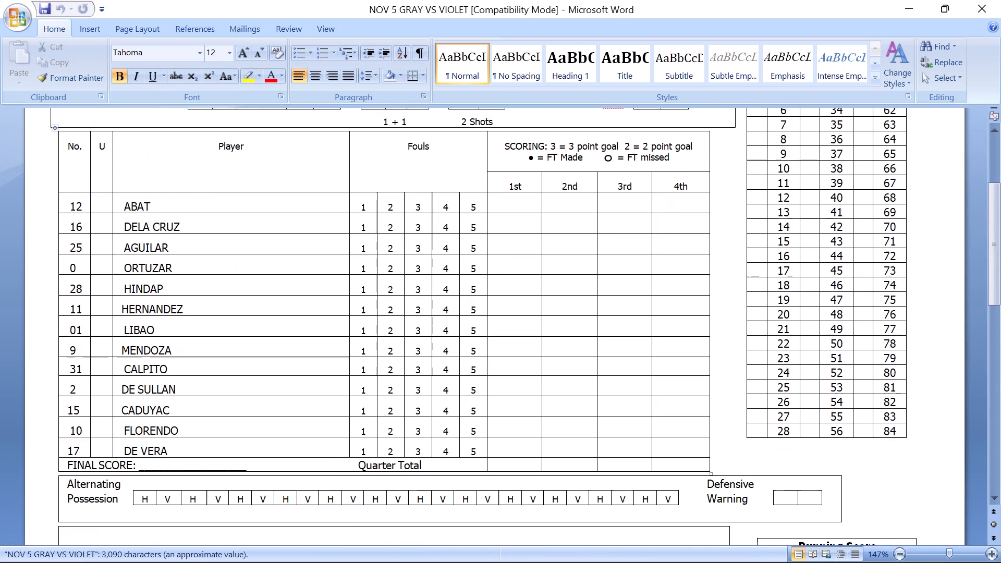
scroll(584, 218, "down", 9)
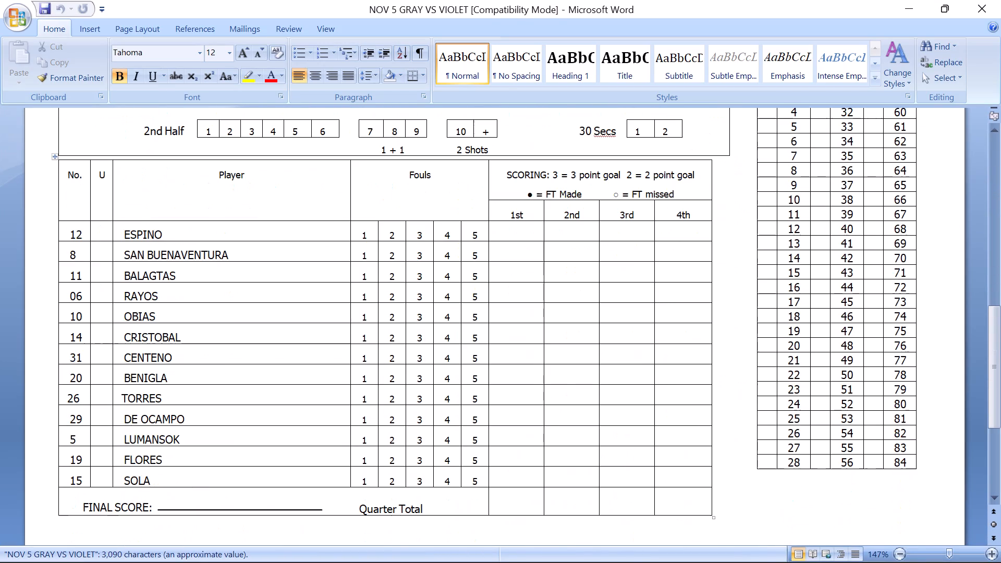
scroll(584, 218, "up", 4)
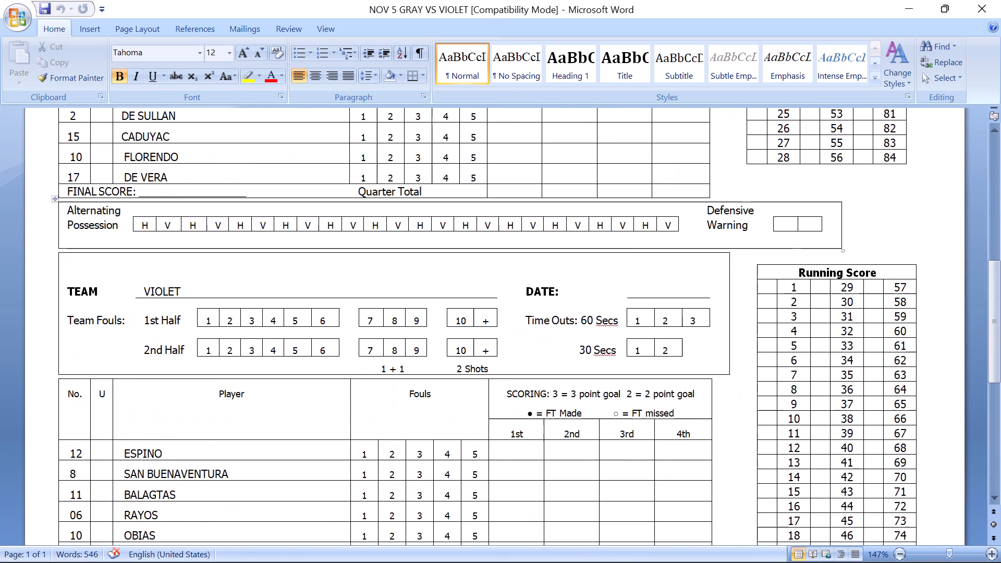
scroll(584, 218, "up", 6)
scroll(584, 218, "down", 3)
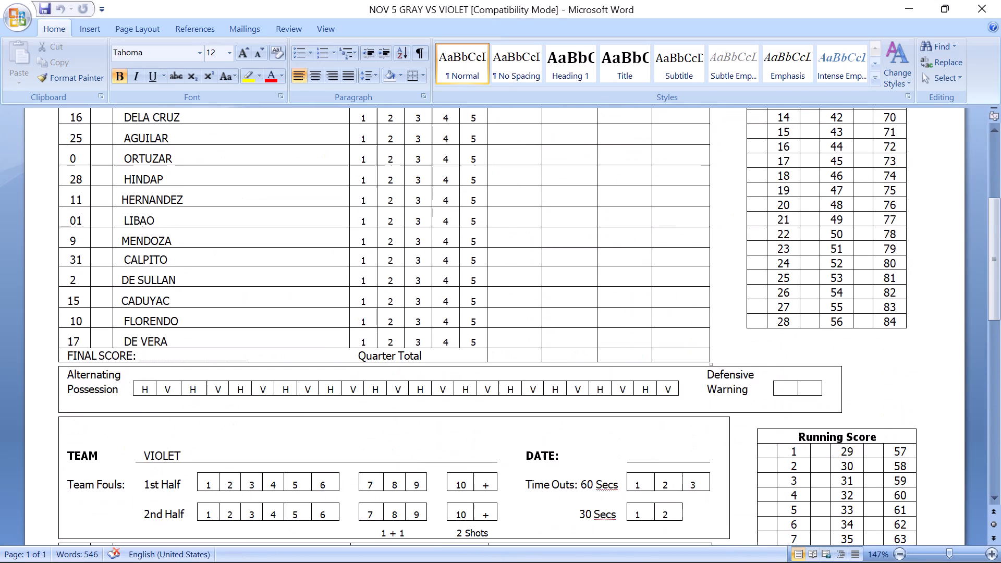
scroll(584, 218, "down", 5)
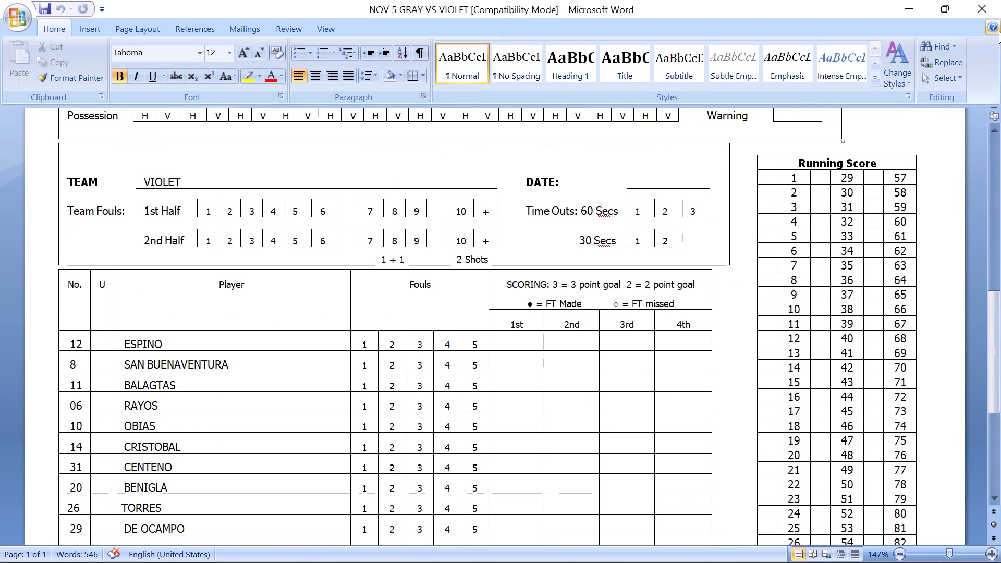
left_click(978, 10)
Change the team name WHITE to RED in the NOV 5 WHITE VS BLACK score sheet.
scroll(451, 319, "down", 3)
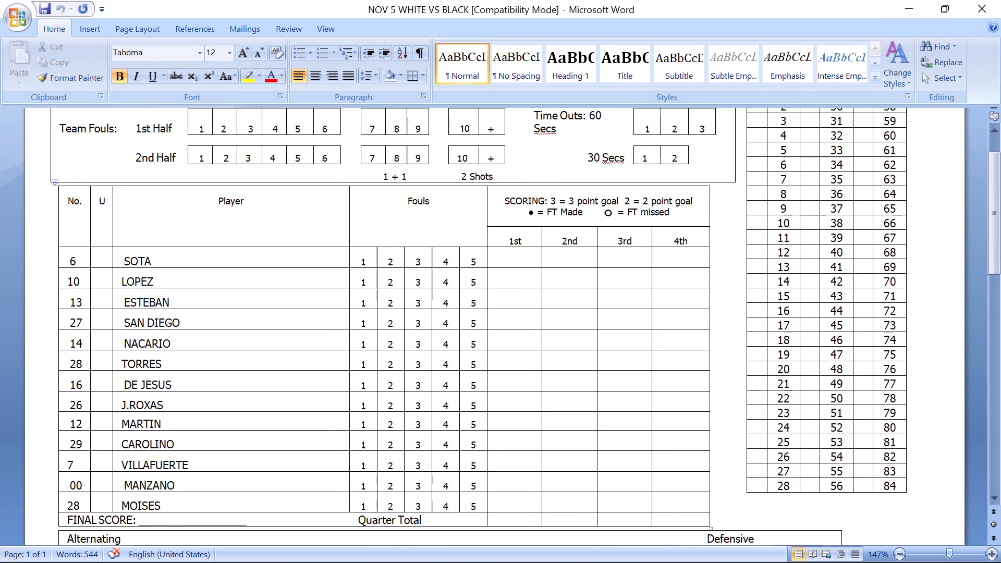
scroll(451, 319, "down", 2)
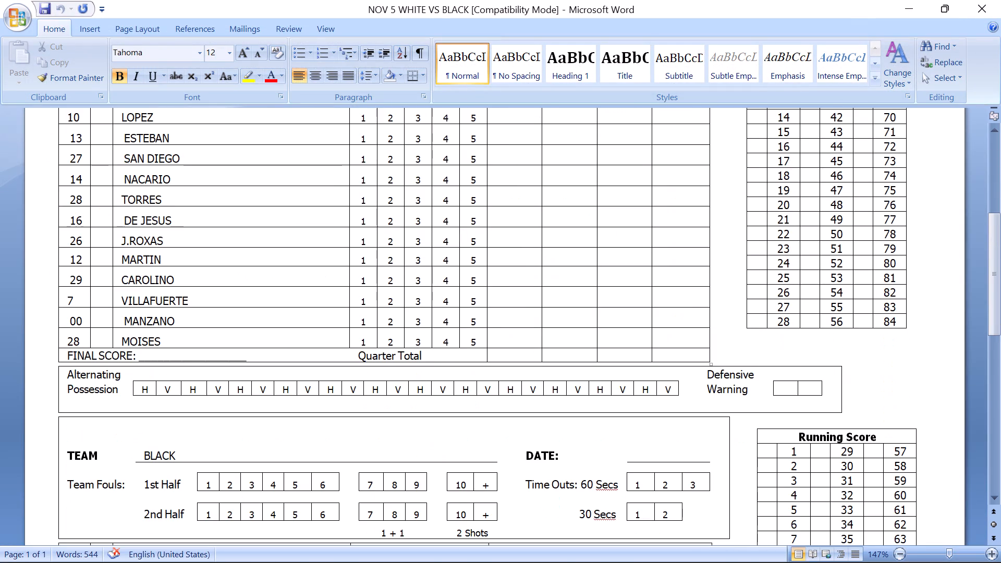
scroll(449, 319, "down", 7)
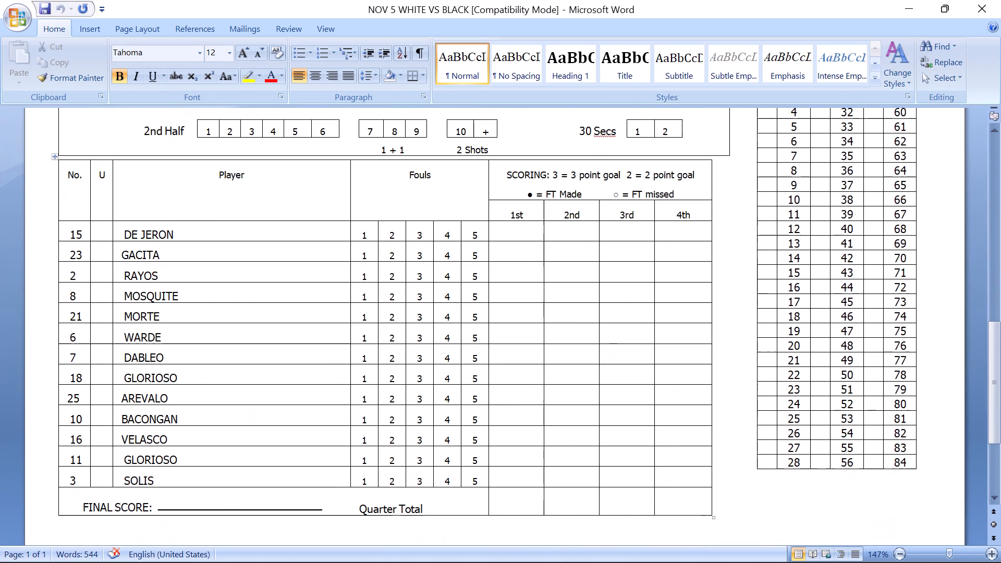
scroll(449, 319, "up", 9)
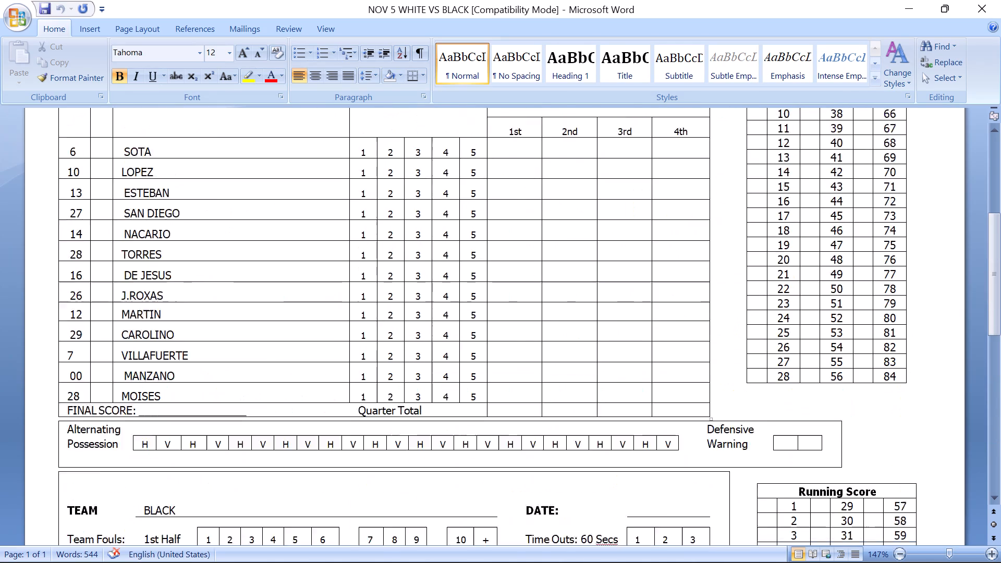
scroll(449, 319, "up", 4)
double_click(157, 199)
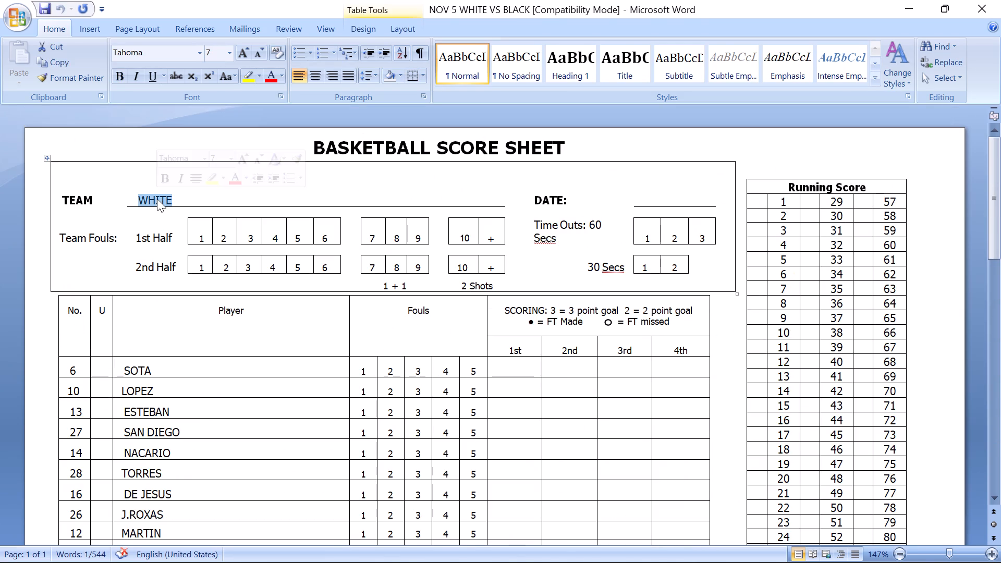
type("RED")
Replace the player names for No. 6 and No. 10 in the RED roster with POMEDA and SOLA.
double_click(166, 369)
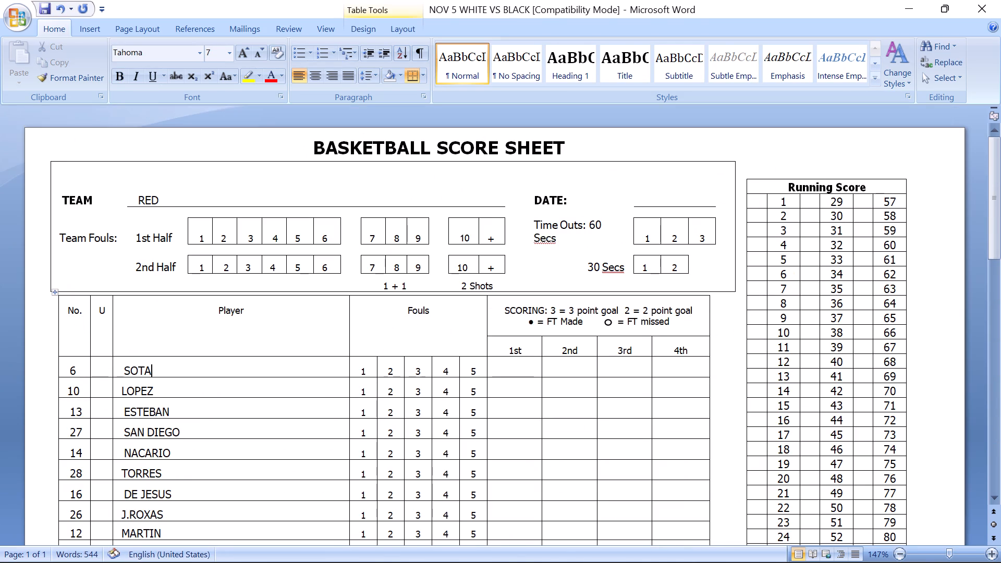
double_click(145, 366)
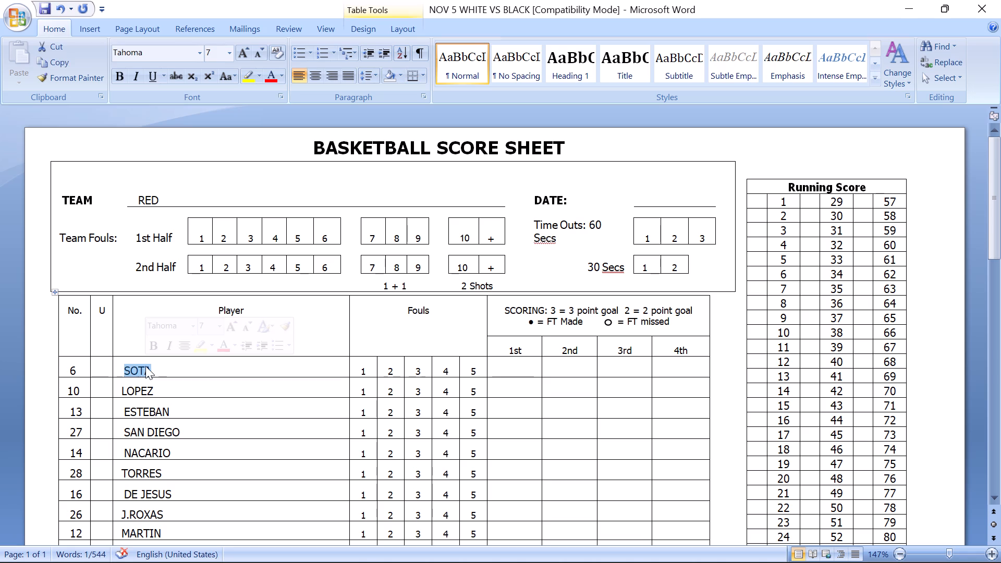
type("POEMA")
key("BackSpace")
key("BackSpace")
key("BackSpace")
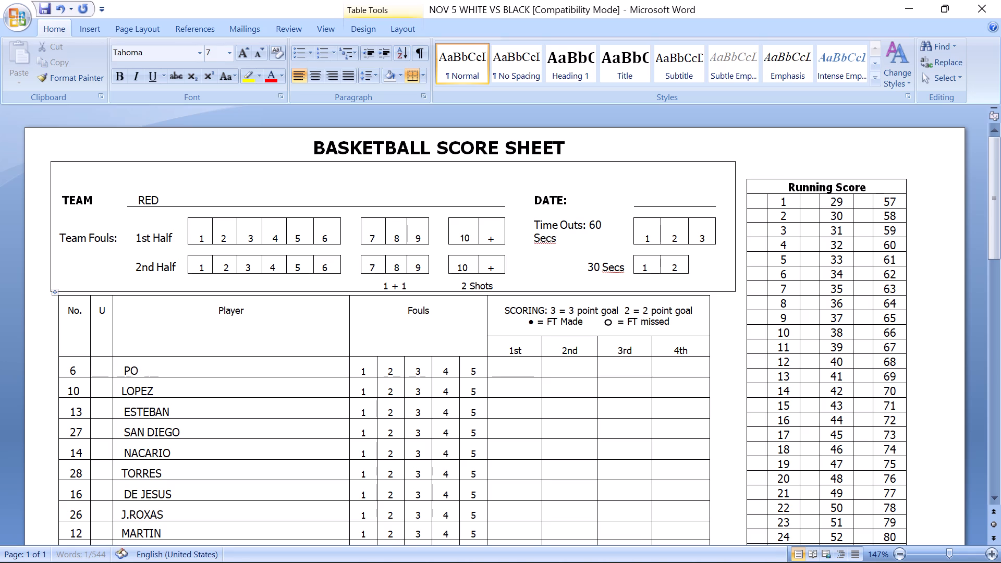
key("e")
key("BackSpace")
type("MEDA")
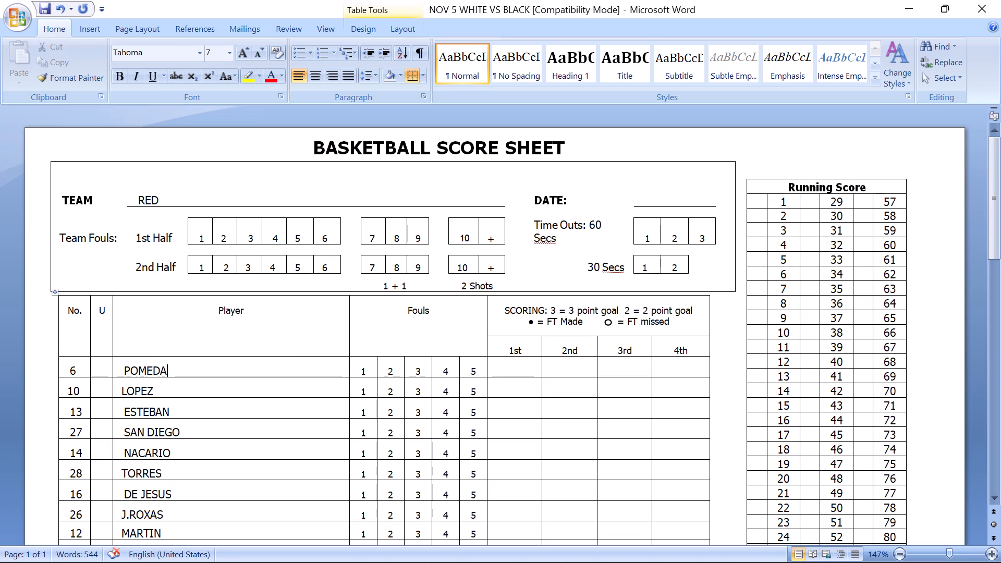
double_click(142, 394)
type("SOLA")
Replace the player names for No. 13 and No. 27 with POBLETE and BELLEZA.
double_click(144, 411)
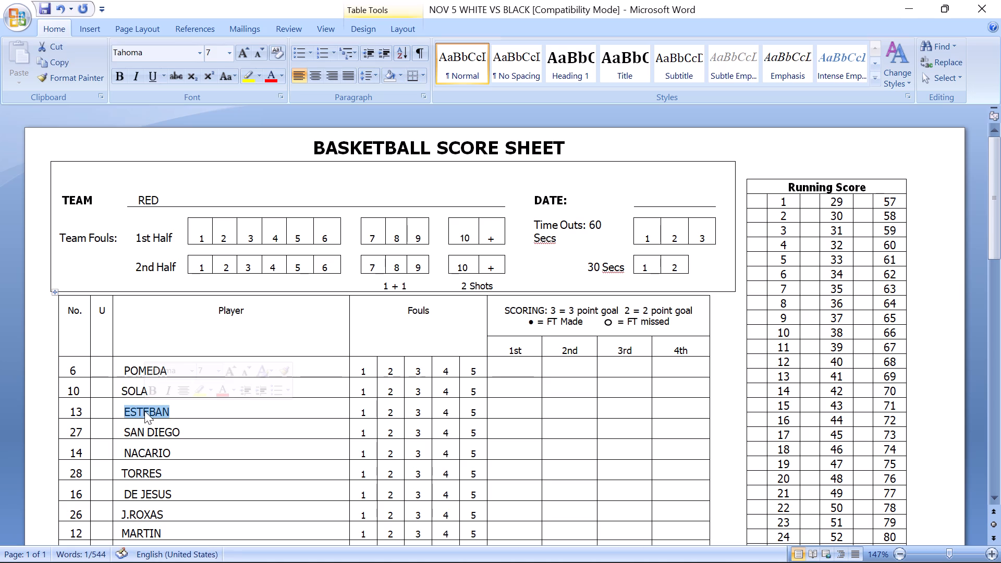
type("POBLETE")
double_click(149, 427)
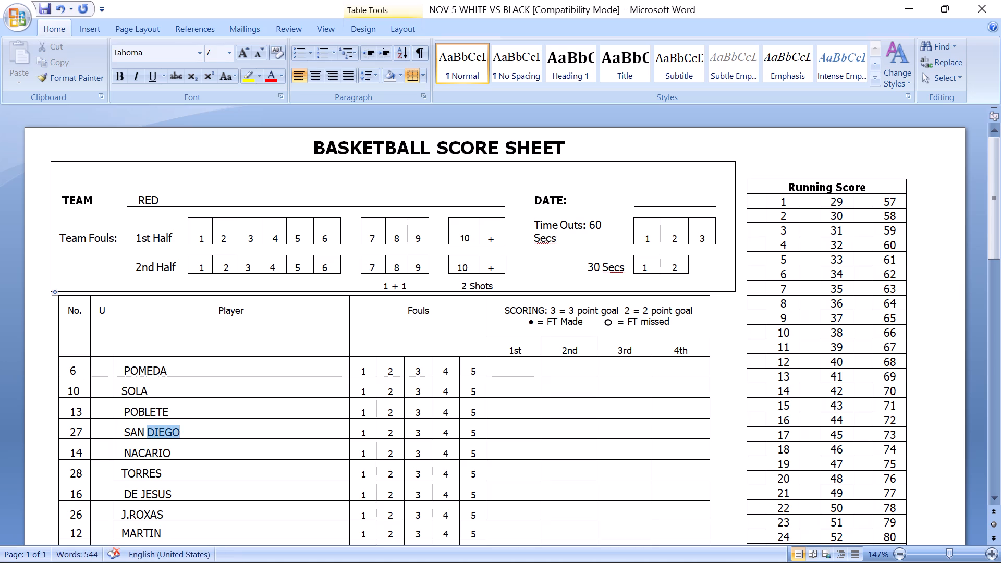
left_click(149, 427)
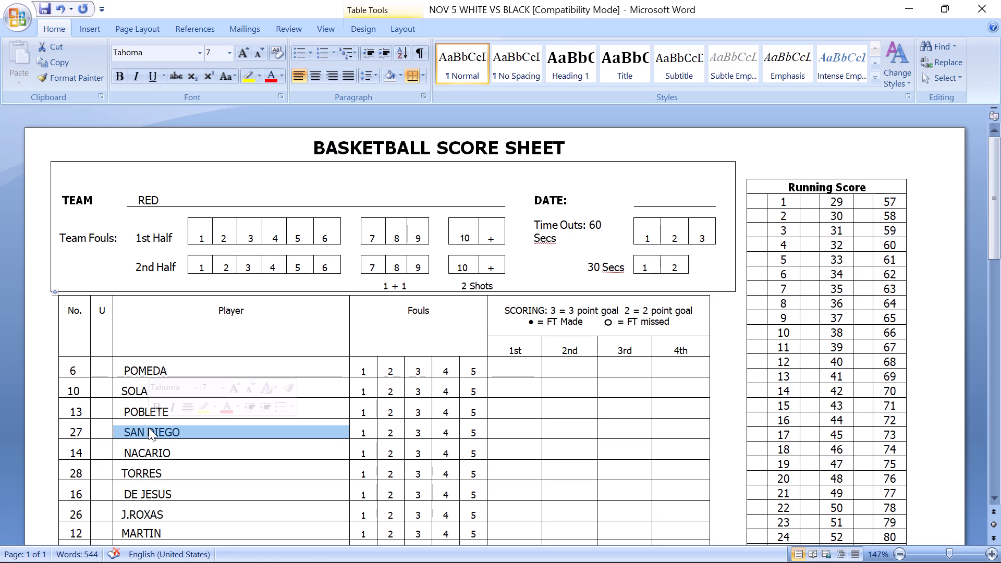
type("BELLEZA")
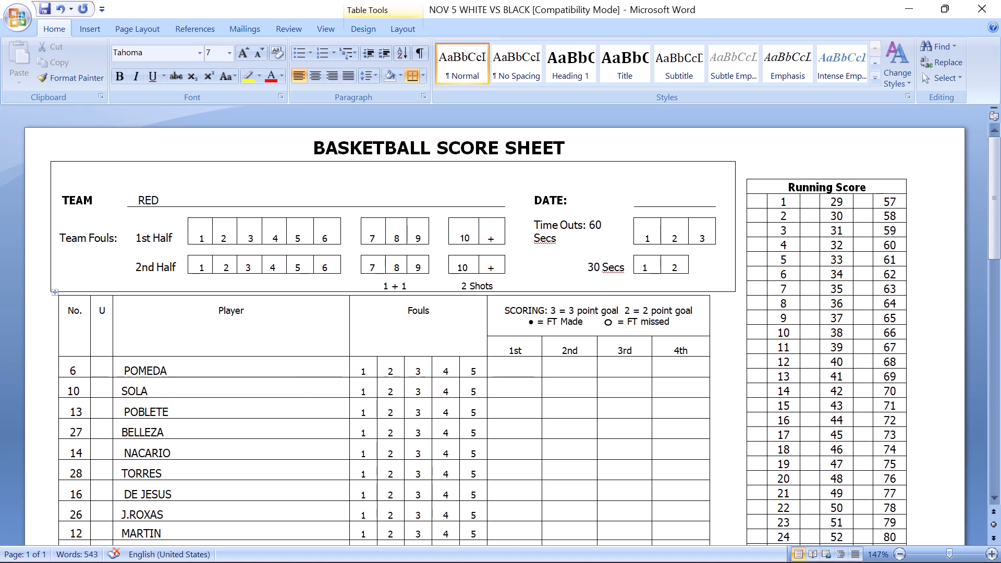
Replace the player names in the consecutive rows No. 14, 28 and 16 with BACANI, TUDE and JORNADA.
double_click(155, 451)
type("BACANI")
double_click(150, 470)
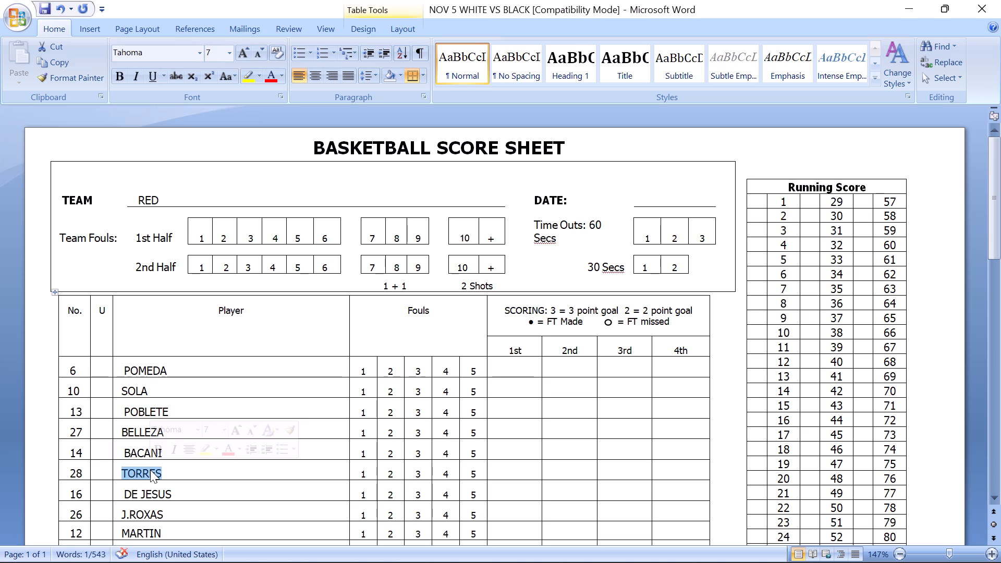
type("TUDE")
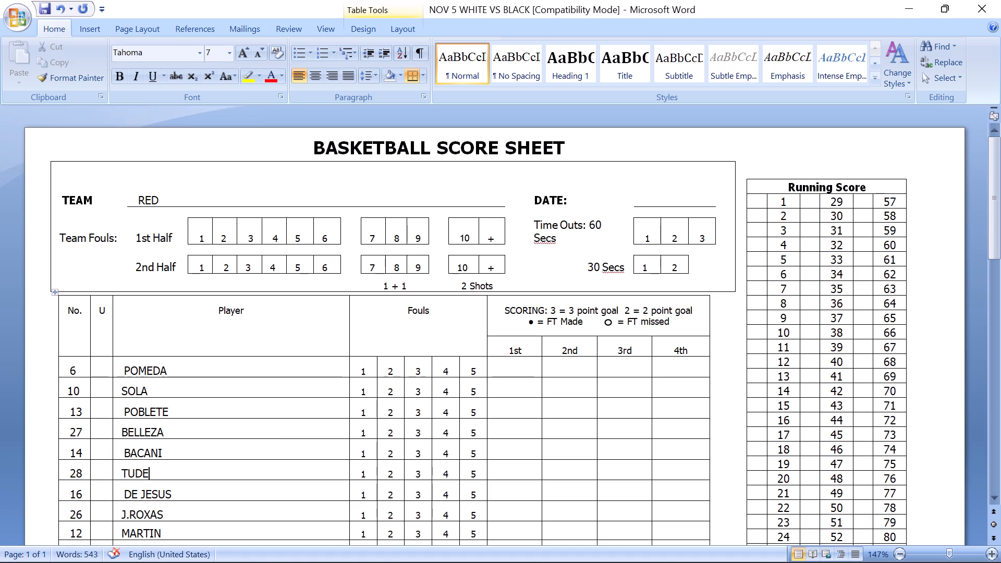
triple_click(147, 484)
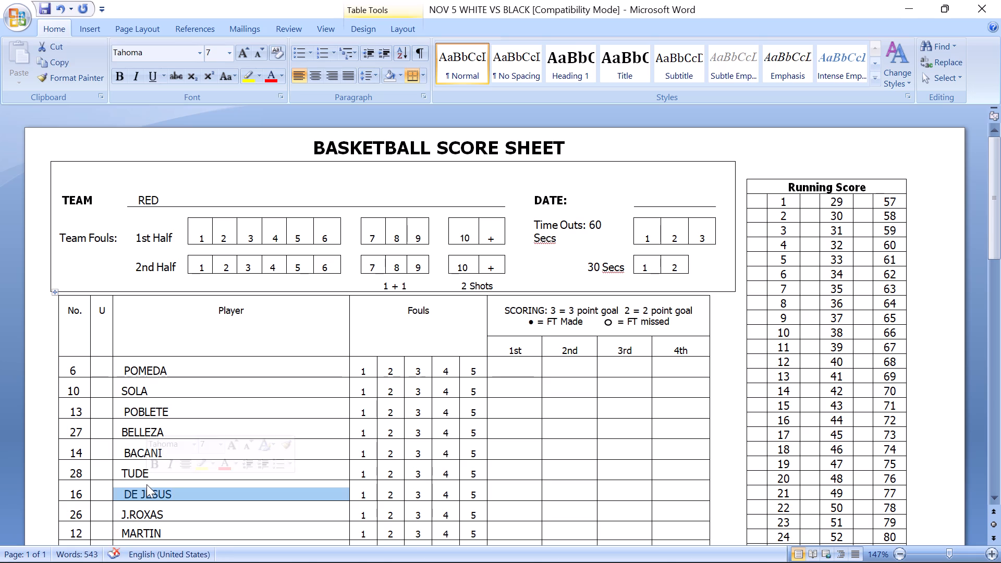
type("JOR")
type("NADA")
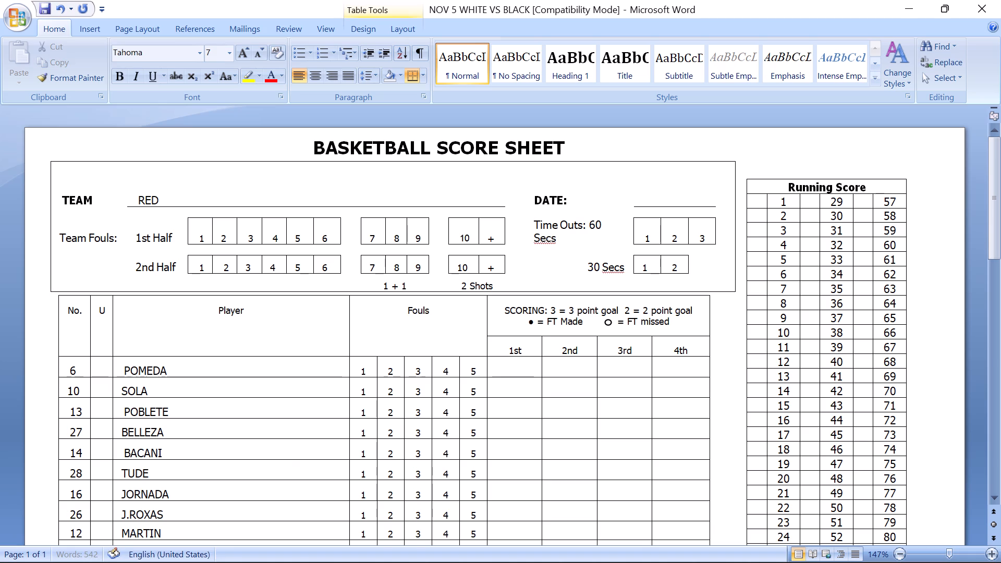
Replace the player names for No. 26 and No. 12 with MANUEL and LIM.
scroll(147, 484, "down", 3)
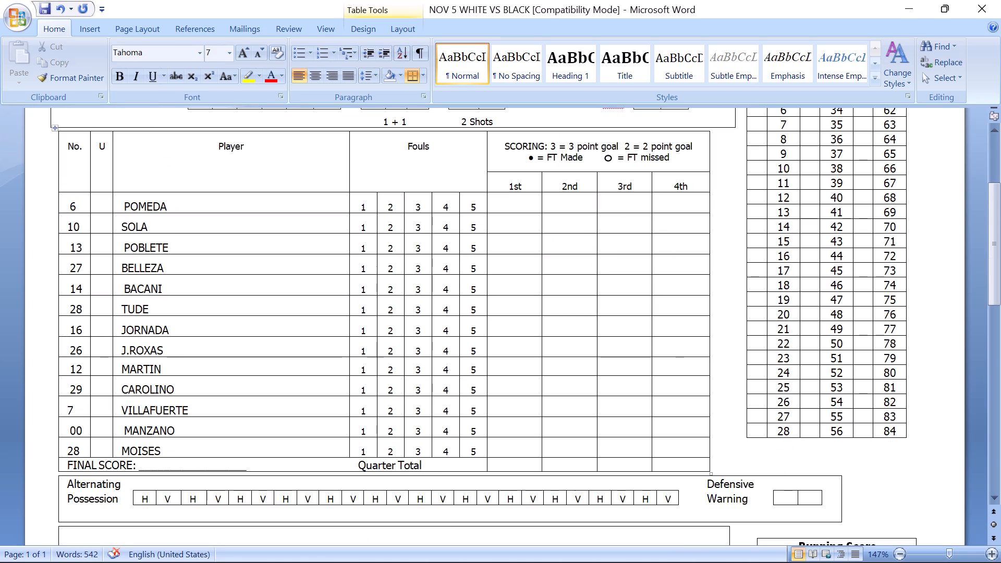
triple_click(142, 346)
type("MANUEL")
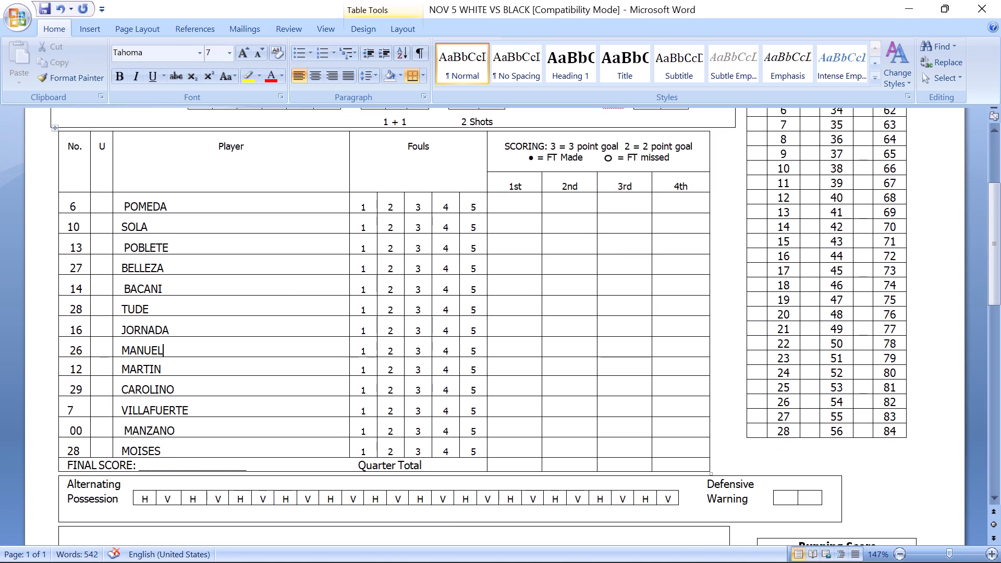
double_click(147, 371)
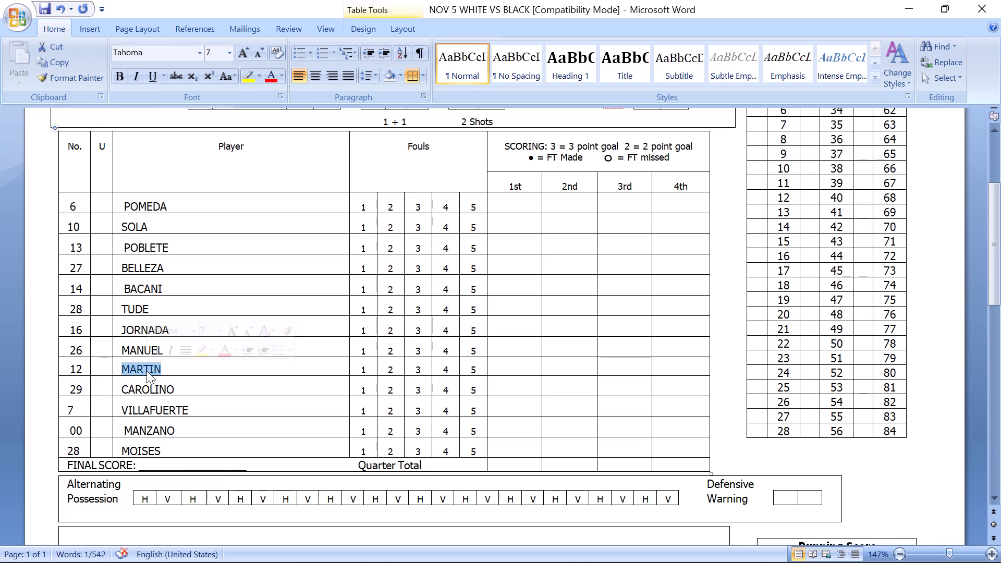
type("LIM")
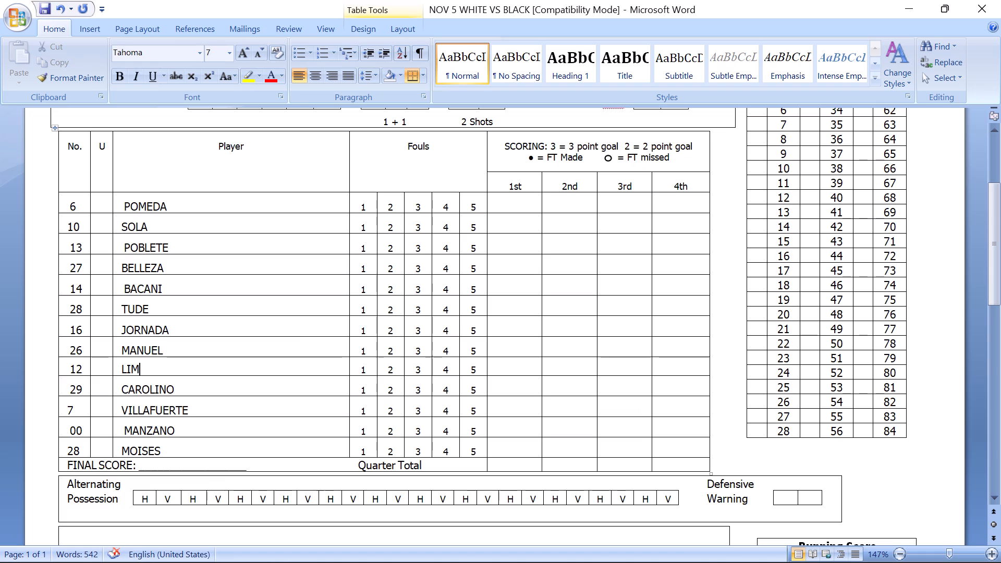
Replace the player names for No. 29 and No. 7 with MADAYAG and BANZUELO.
double_click(148, 382)
type("MADAYAG")
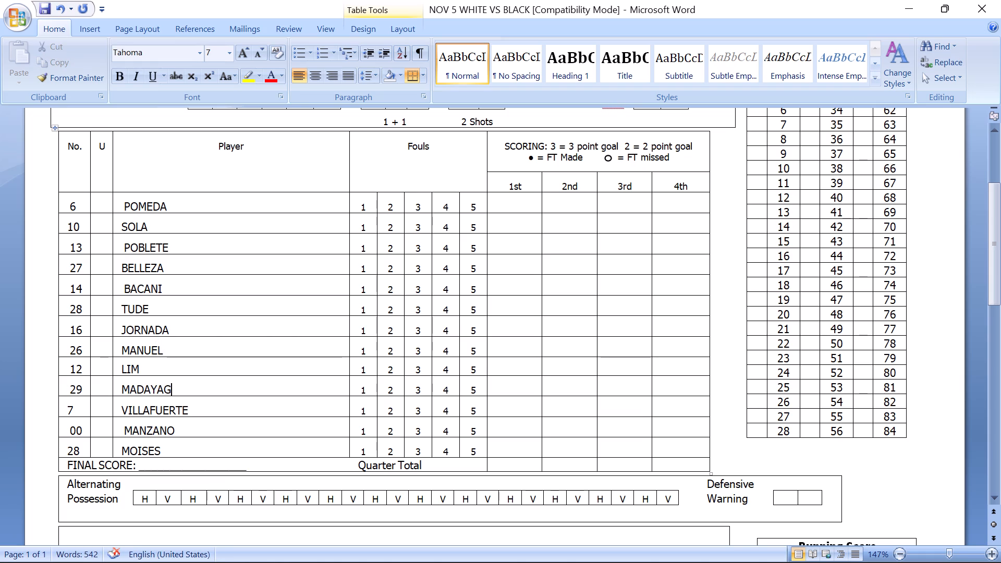
double_click(156, 402)
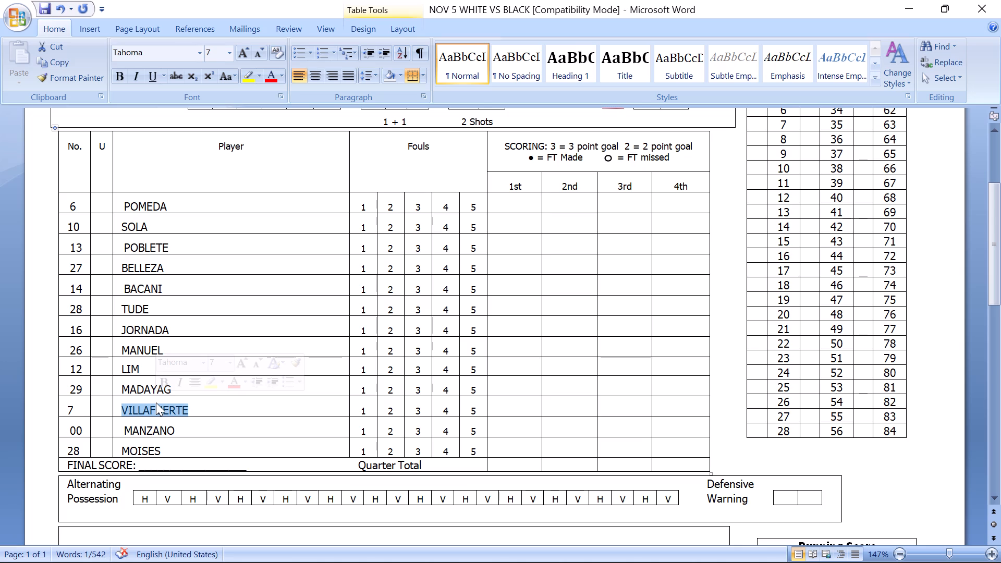
type("BANZUELO")
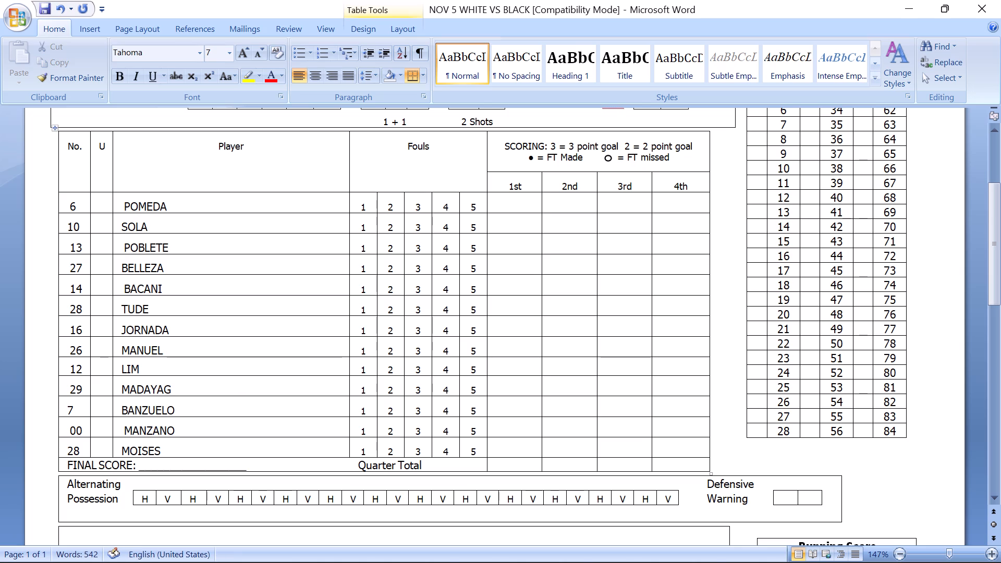
Replace the player names for No. 00 and the last No. 28 row with OBIAS and CAROLINO.
double_click(147, 427)
type("OBIAS")
double_click(146, 449)
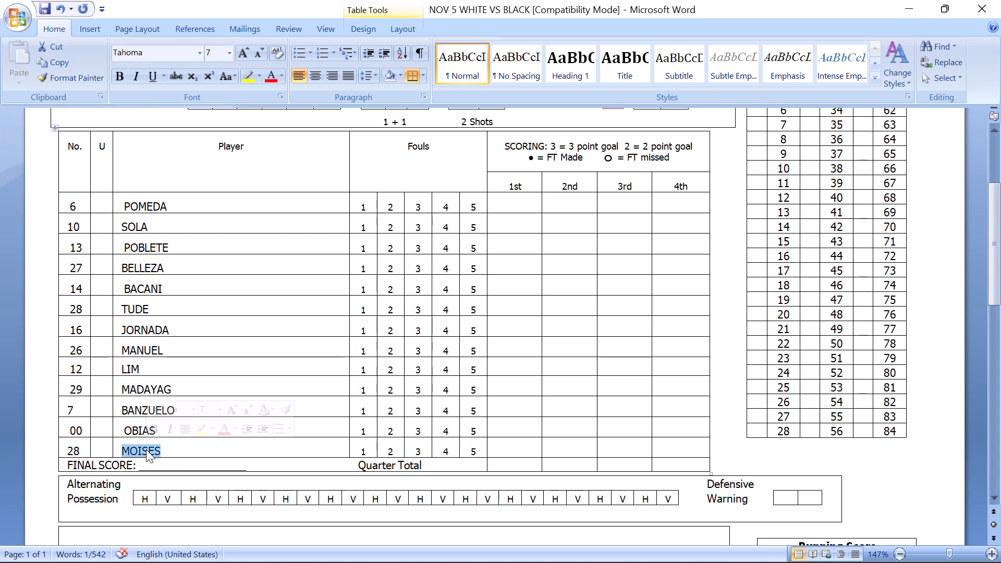
type("CAROLINO")
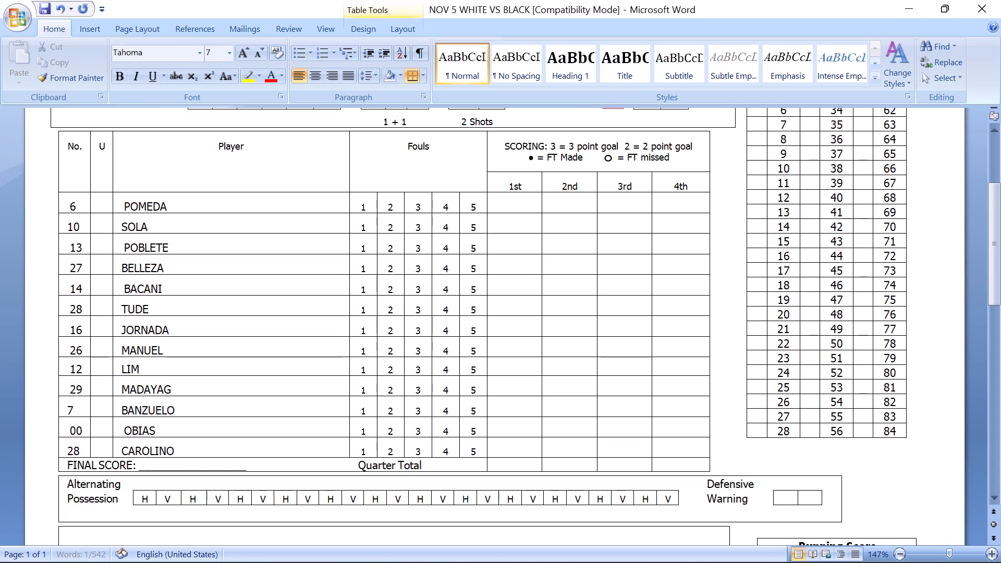
Change the jersey numbers of POMEDA, SOLA and POBLETE to 22, 14 and 8.
double_click(75, 203)
left_click(75, 203)
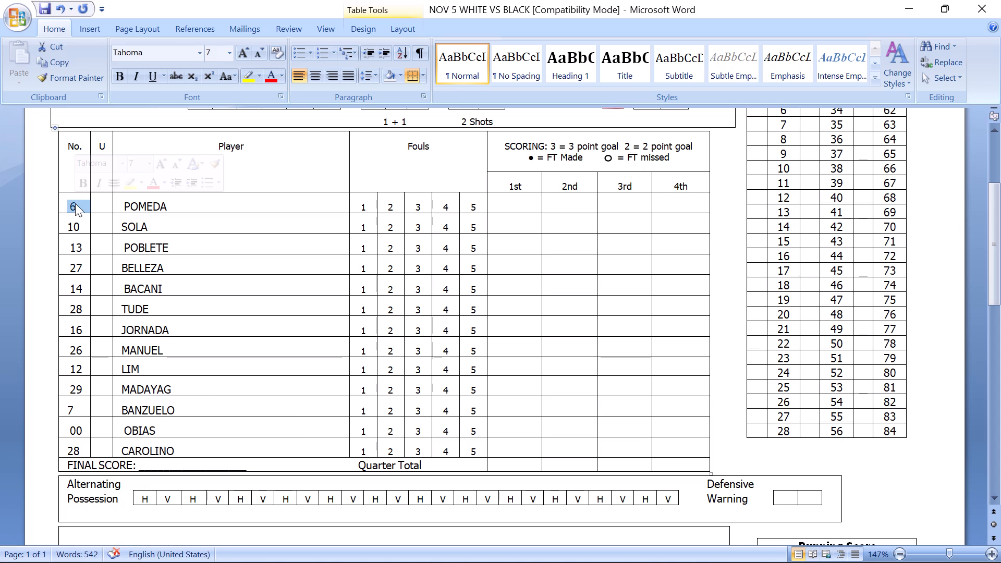
type("22")
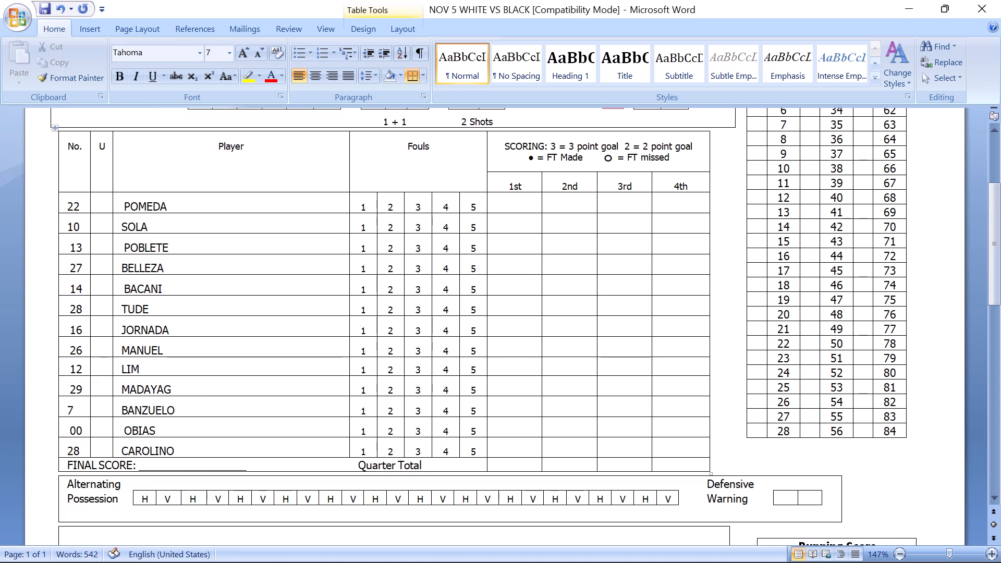
double_click(79, 218)
left_click(79, 218)
type("14")
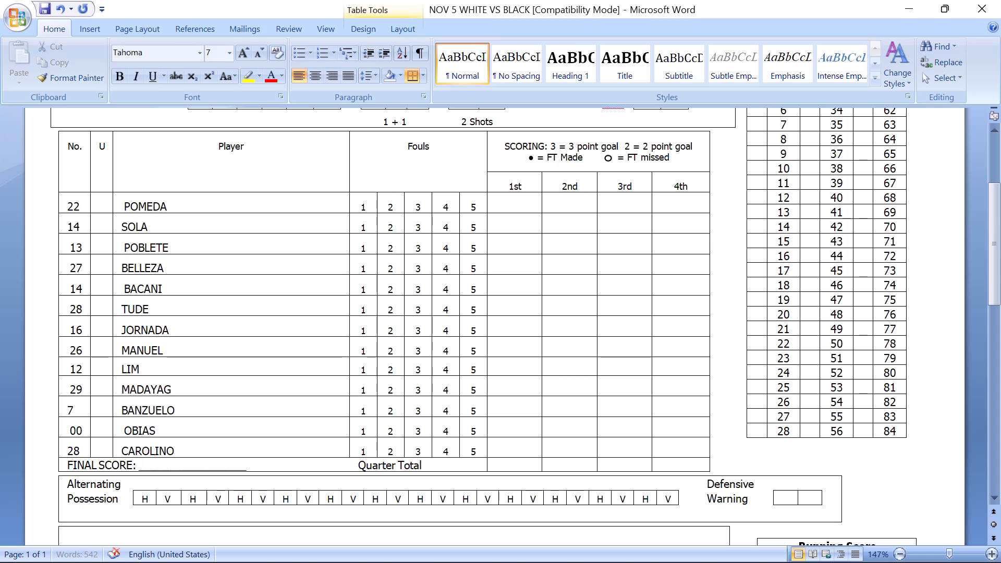
double_click(77, 248)
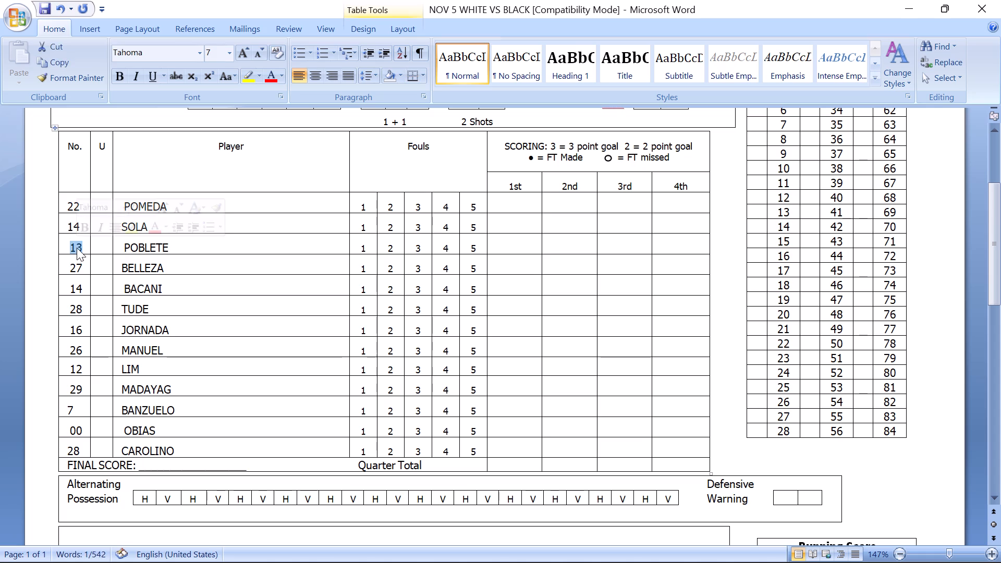
key("8")
key("Return")
key("BackSpace")
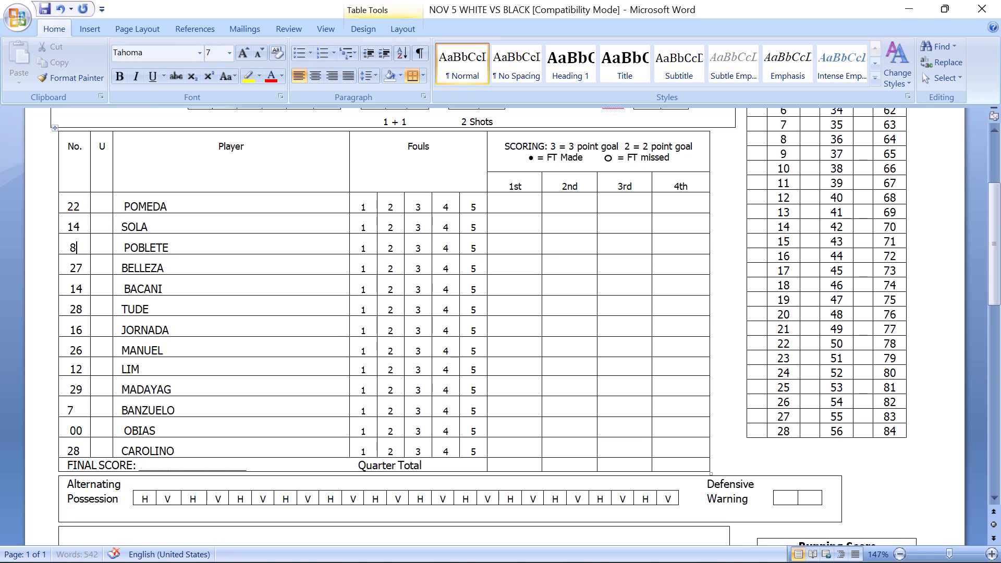
Change the jersey numbers of BELLEZA, BACANI and TUDE to 11, 26 and 15.
double_click(77, 264)
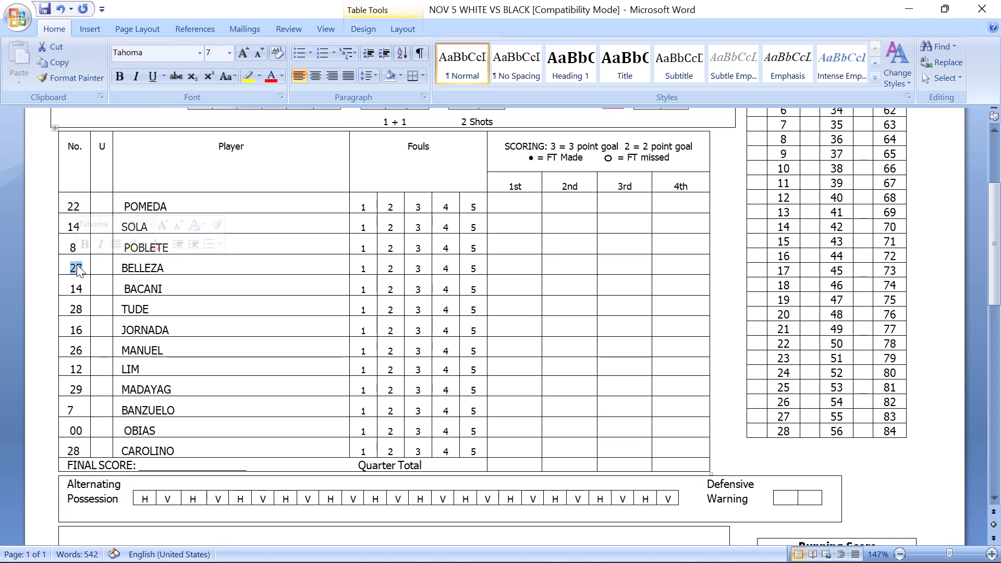
type("11")
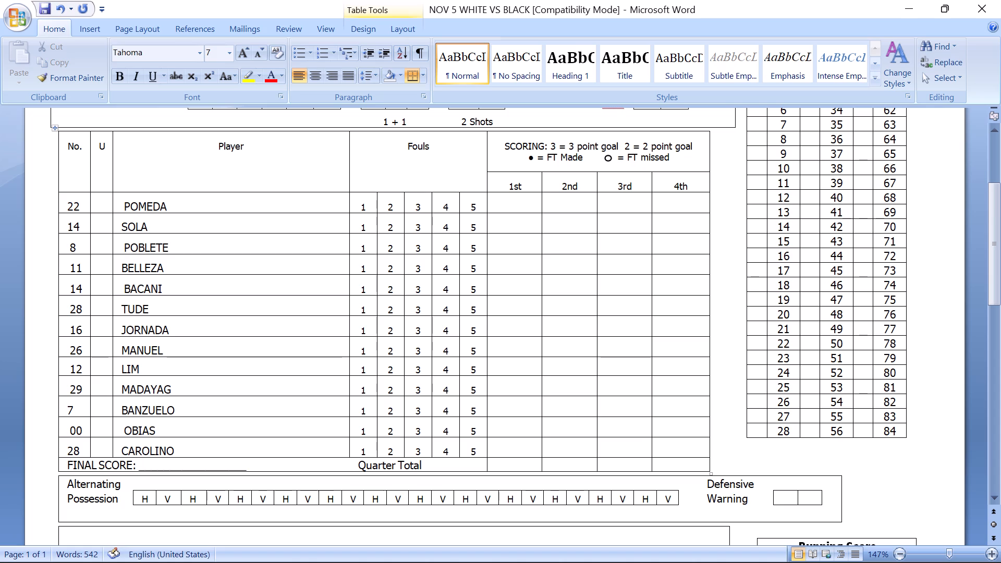
double_click(78, 287)
type("26")
triple_click(79, 301)
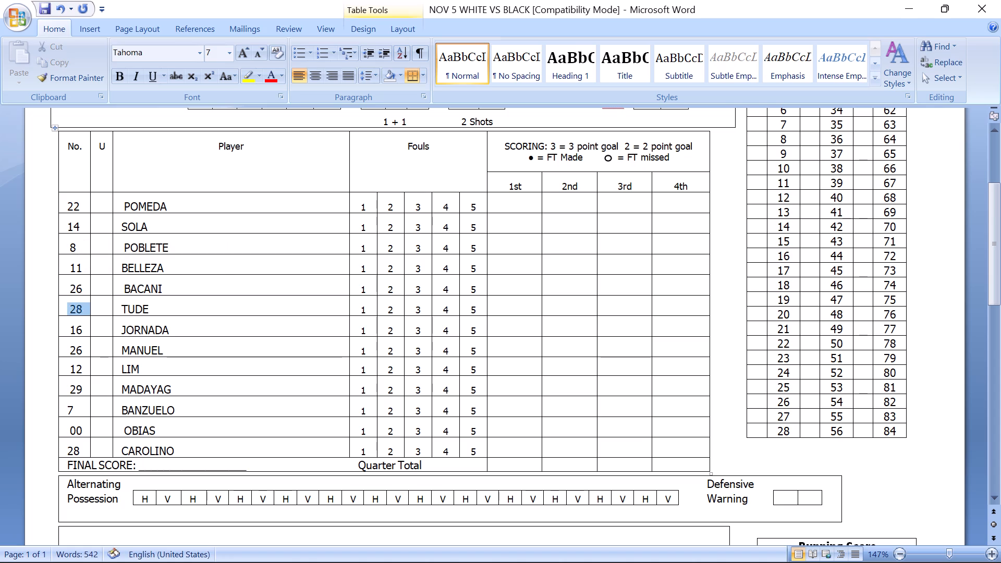
type("15")
Change the jersey numbers of JORNADA, MANUEL and LIM to 7, 00 and 4.
double_click(75, 329)
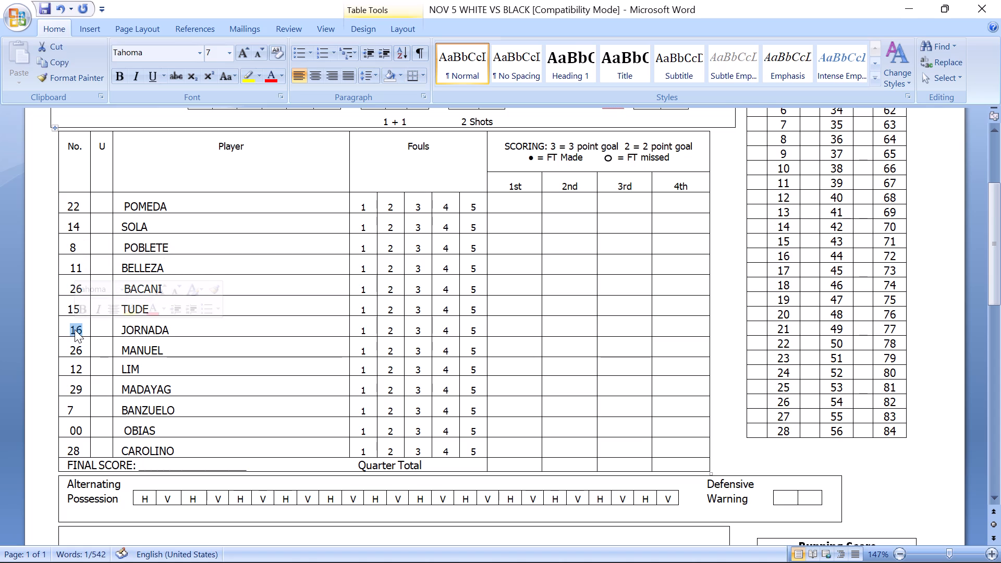
key("7")
double_click(77, 341)
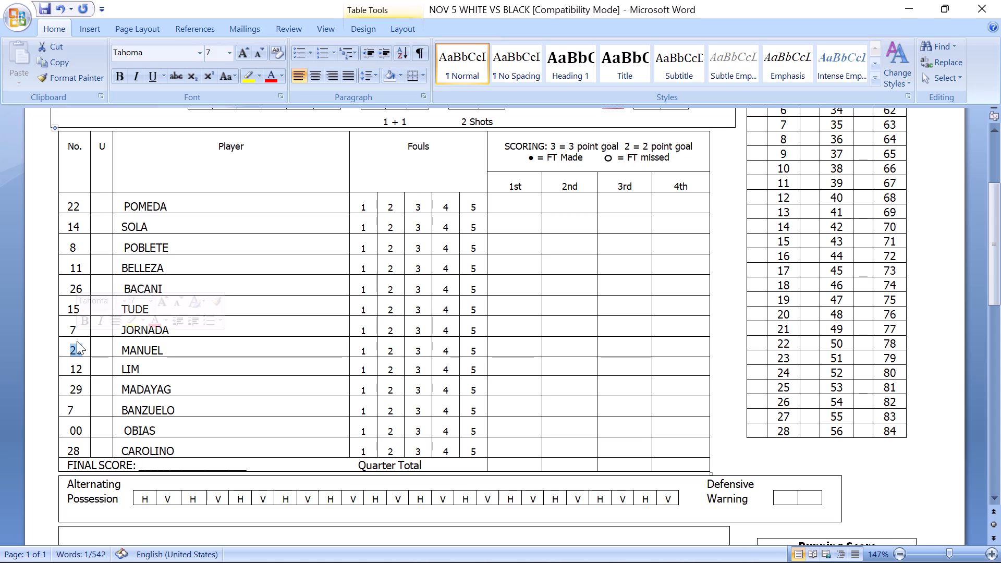
type("00")
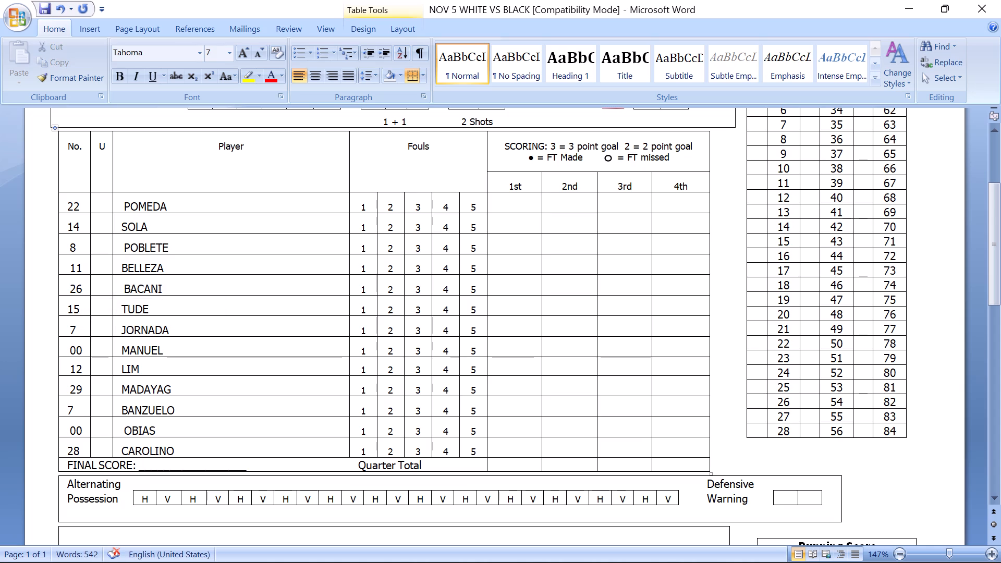
double_click(76, 368)
key("4")
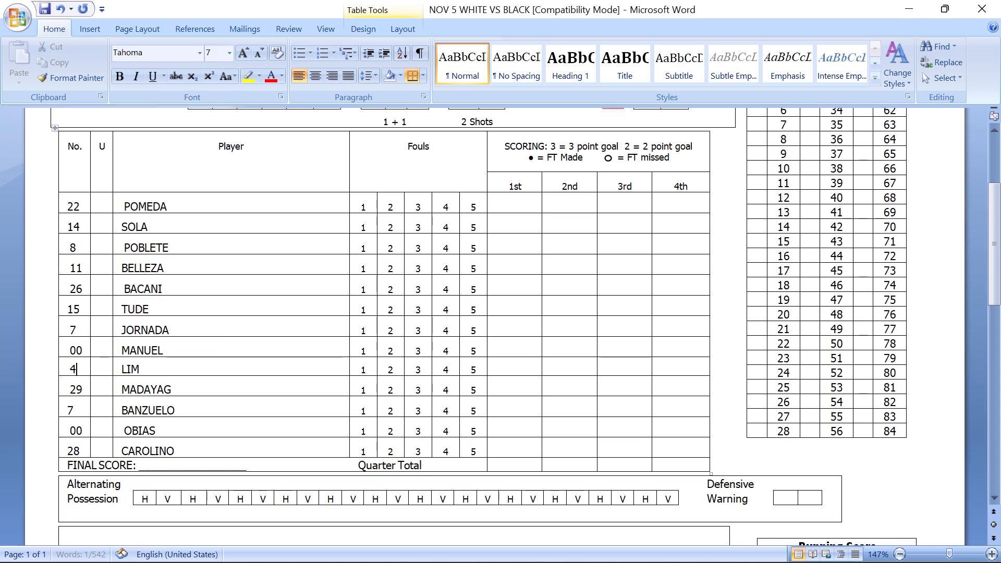
double_click(70, 389)
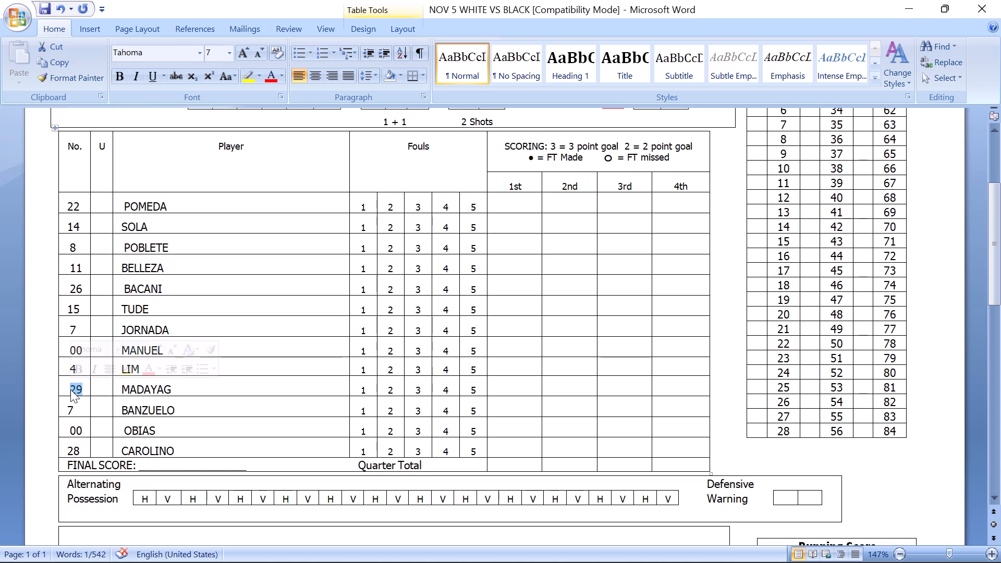
key("1")
key("2")
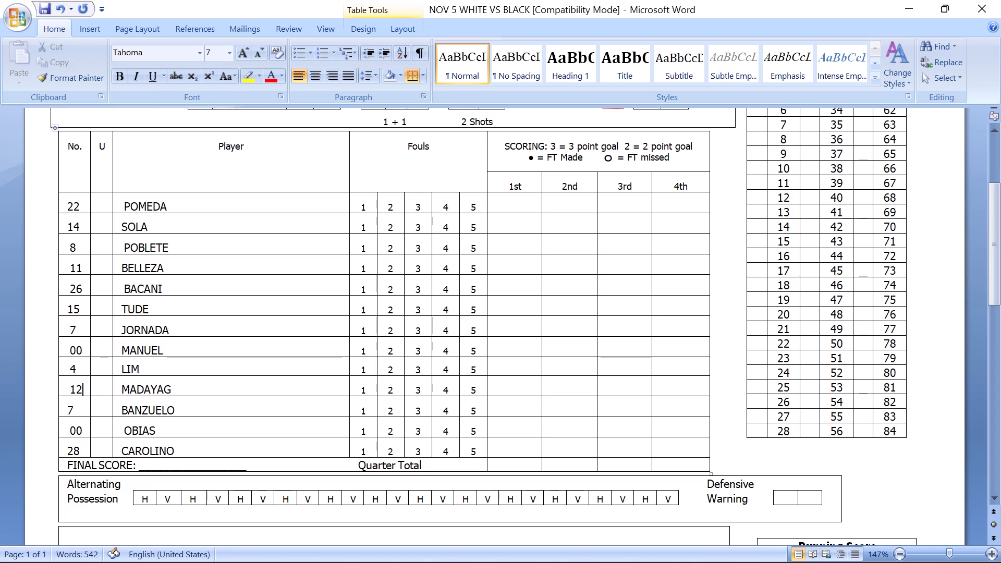
double_click(69, 410)
type("95")
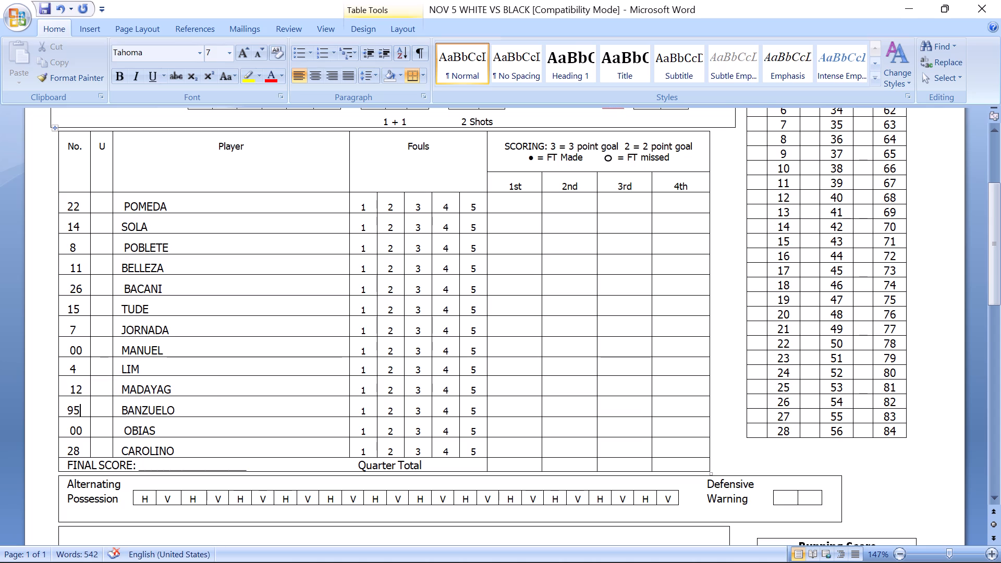
double_click(78, 432)
type("10")
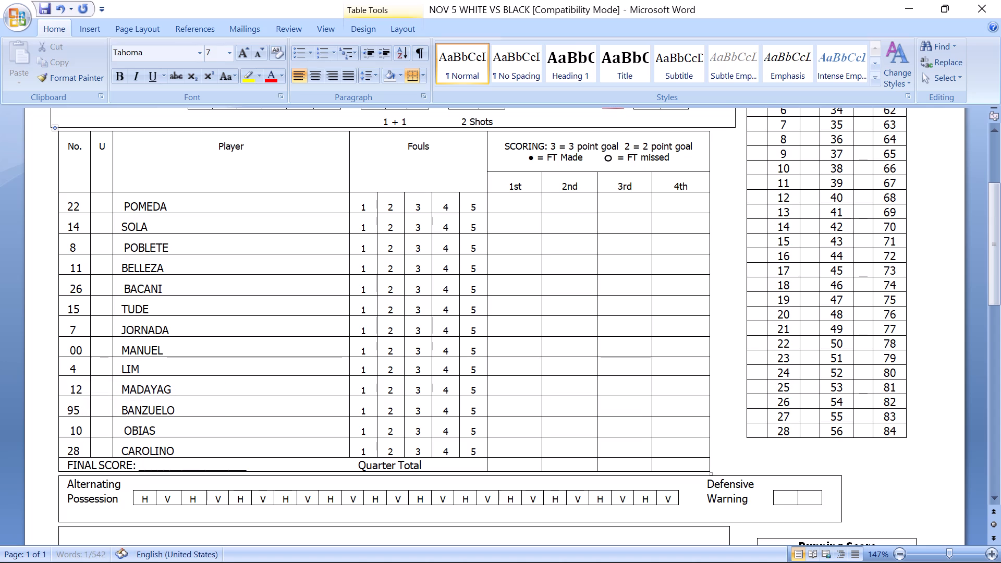
Clear the jersey number of CAROLINO in the last row of the first team's roster.
left_click(79, 446)
key("BackSpace")
key("BackSpace")
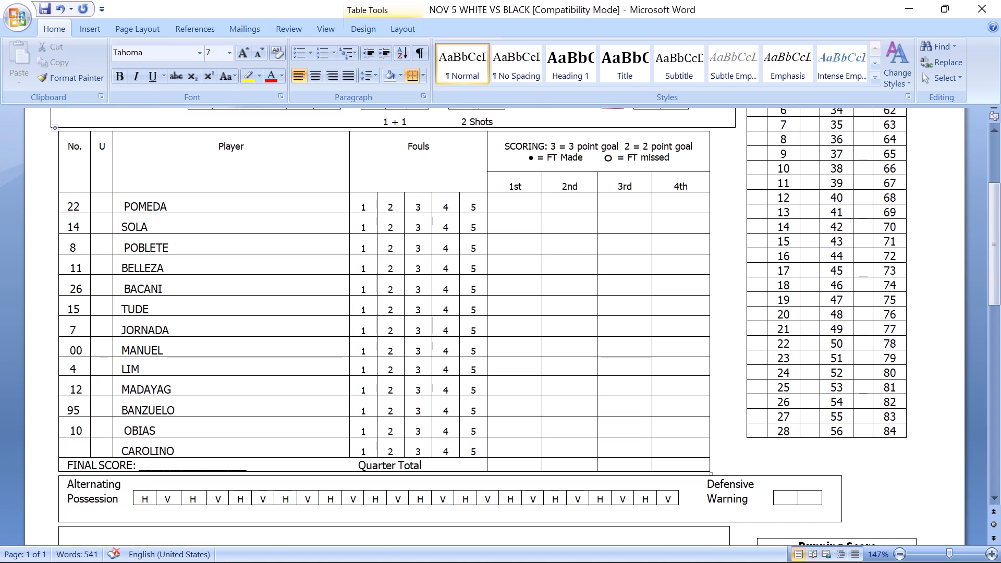
Replace the second team's name, BLACK, with BLUE.
scroll(214, 360, "down", 11)
scroll(214, 360, "up", 2)
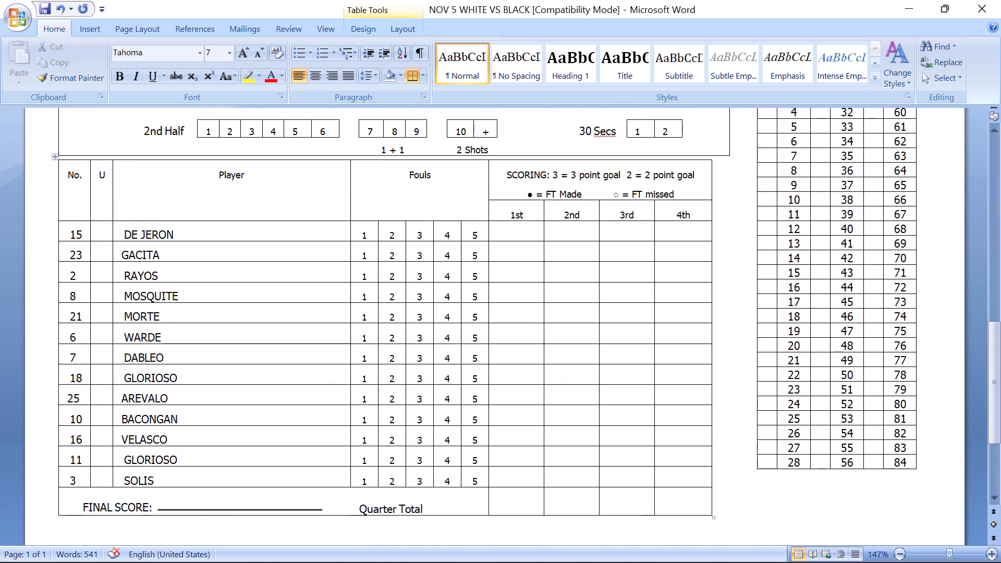
scroll(178, 207, "up", 1)
left_click(174, 126)
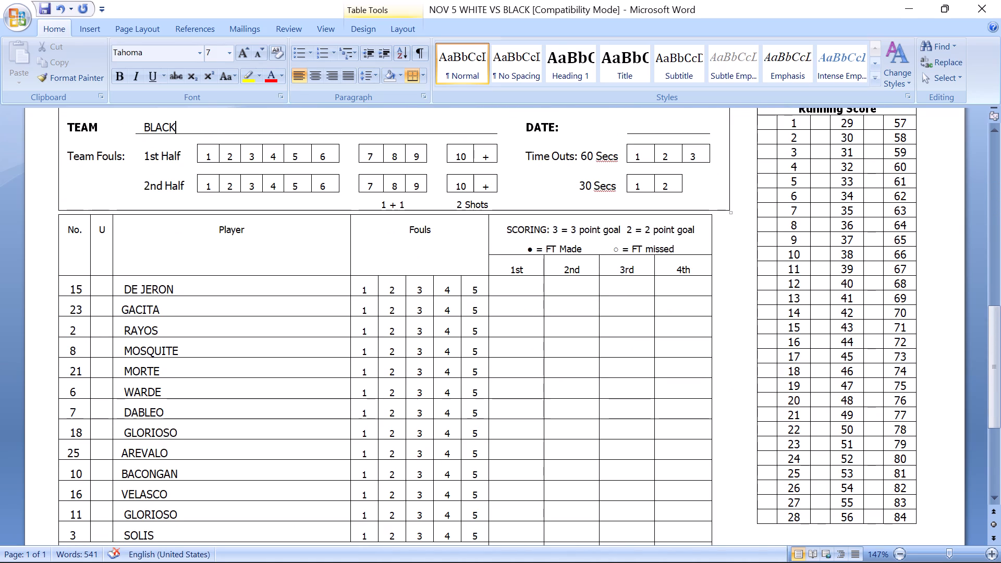
key("BackSpace")
key("BackSpace")
key("BackSpace")
key("BackSpace")
key("BackSpace")
type("BLUE")
triple_click(155, 290)
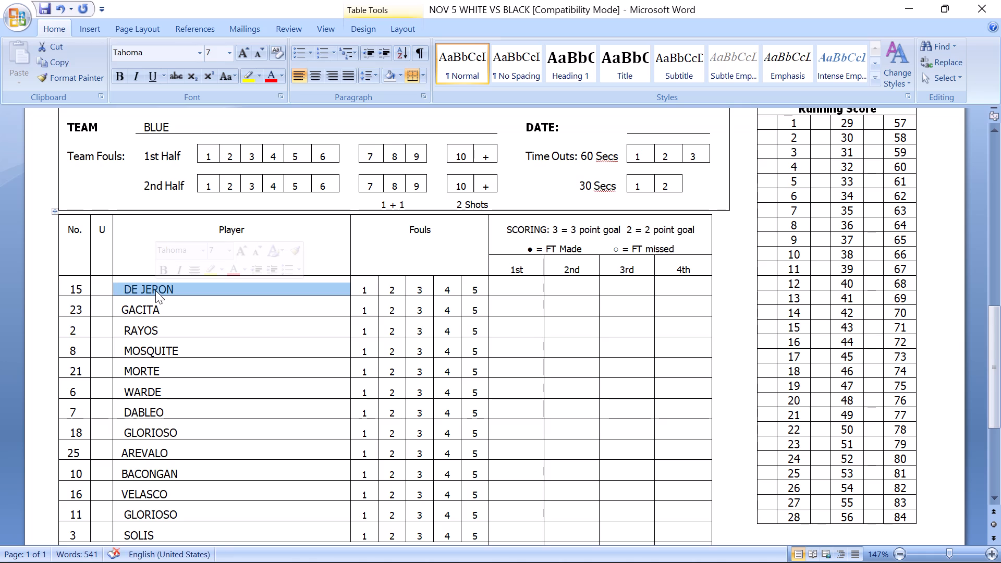
type("NADURATA")
double_click(154, 310)
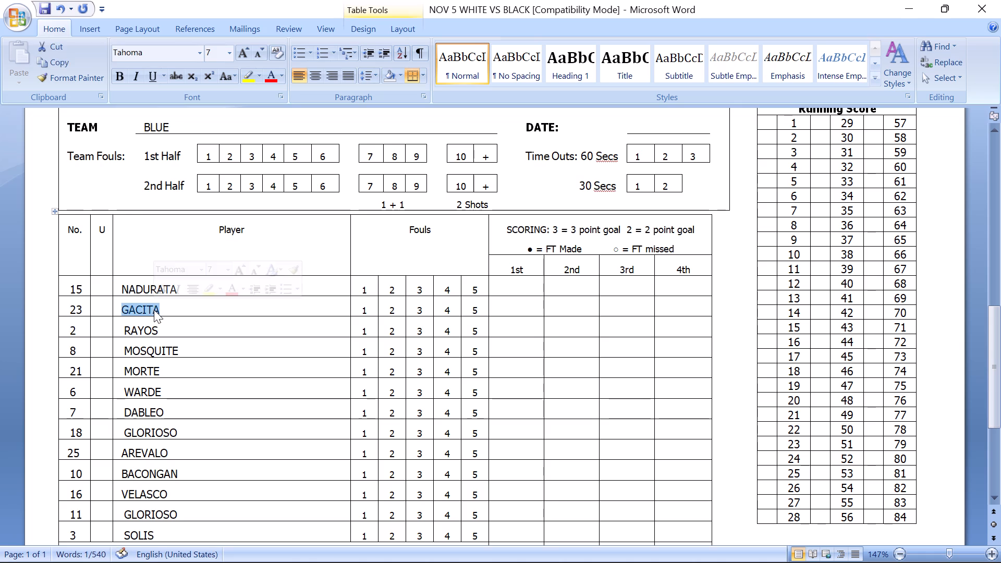
type("ABAJON")
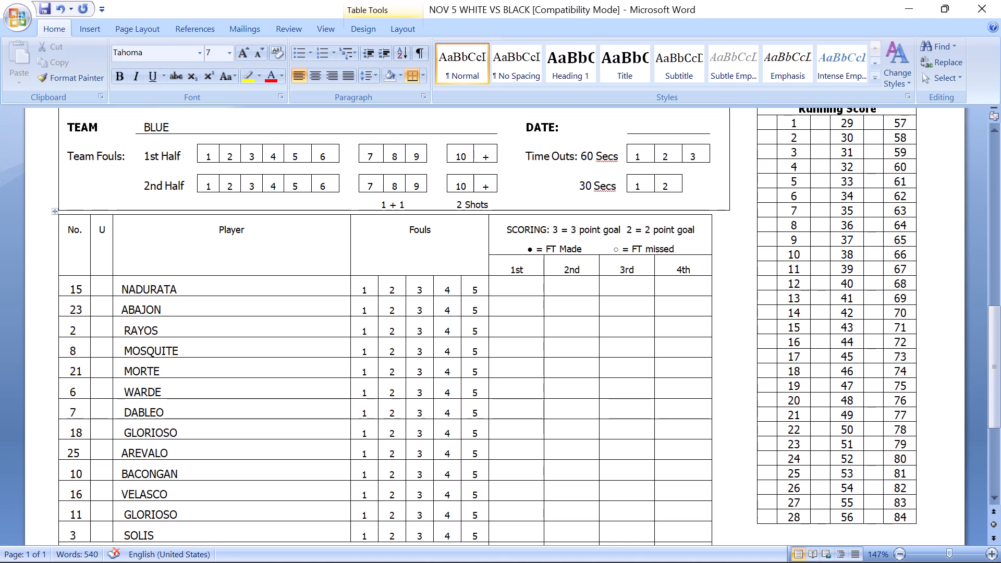
left_click(151, 348)
double_click(142, 325)
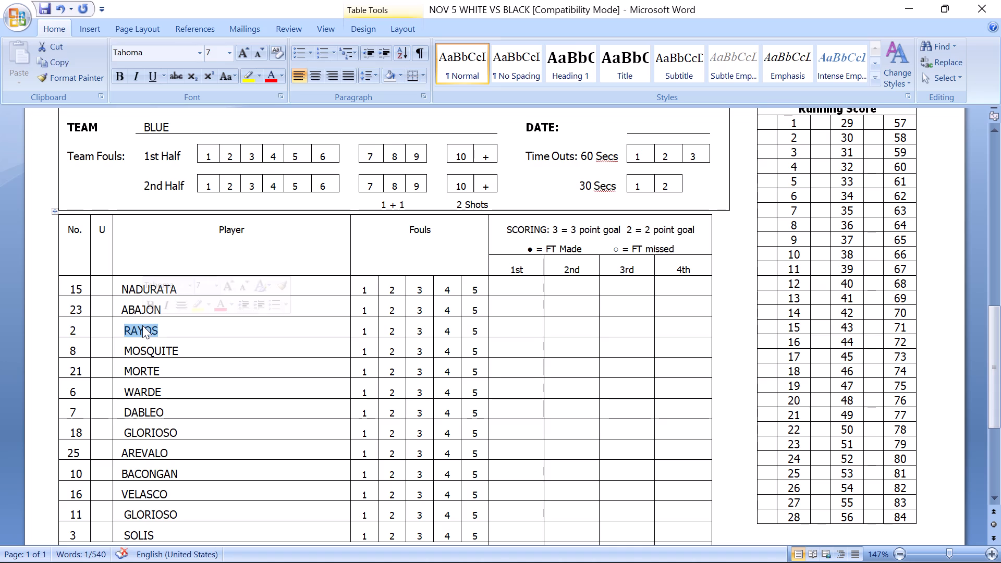
type("SAN U")
key("BackSpace")
type("BUENAVENTURA")
double_click(148, 351)
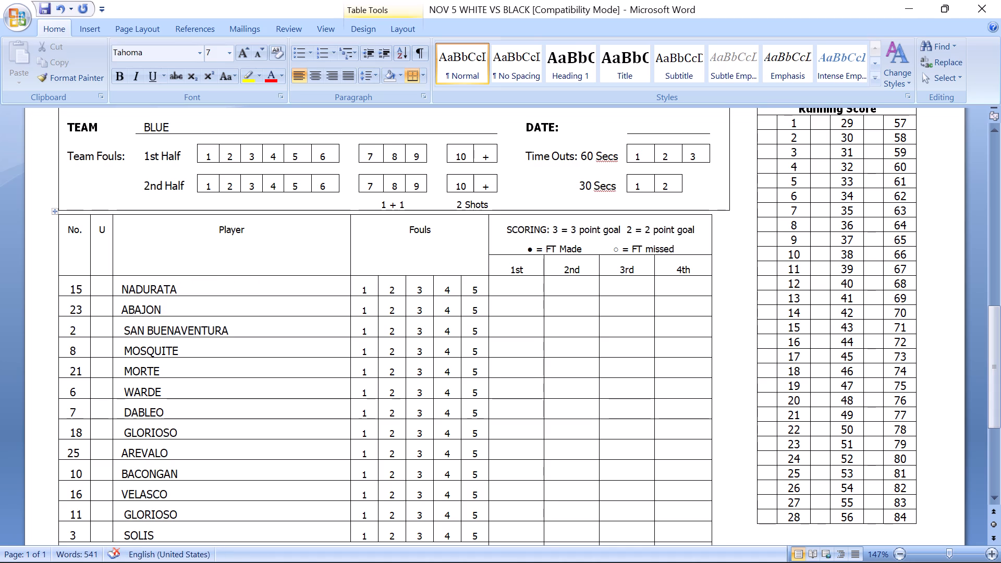
type("SANTOS")
double_click(152, 373)
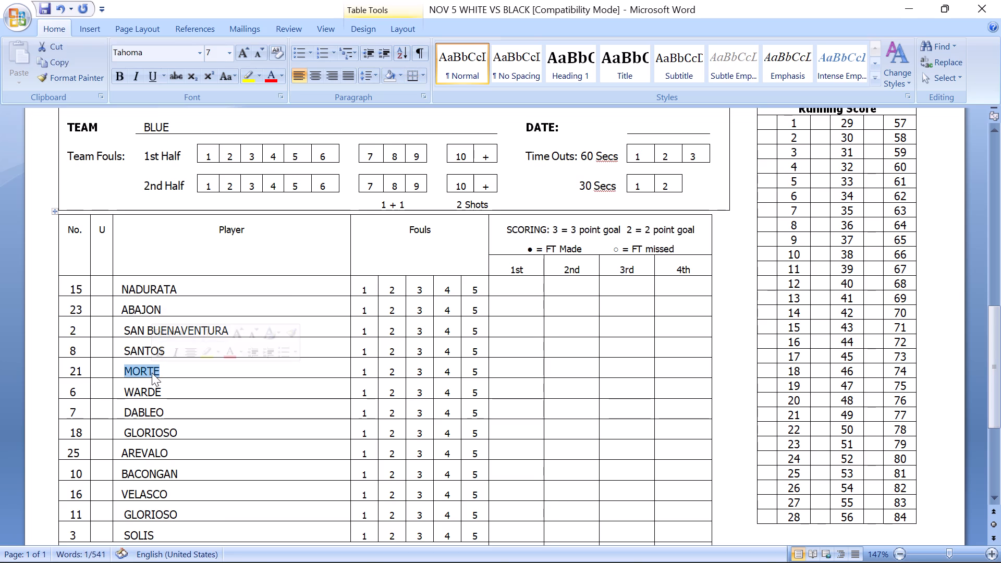
type("CALPIT")
key("p")
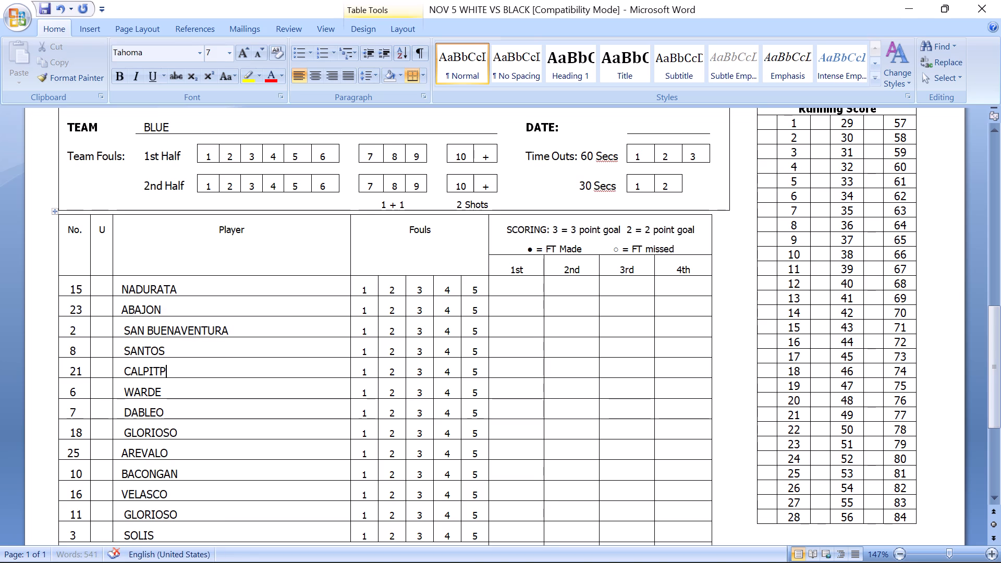
key("BackSpace")
key("o")
Replace team BLUE's player names for No. 6 and No. 7 with POLANCOS and BOSTON.
double_click(157, 389)
type("POLANCOS")
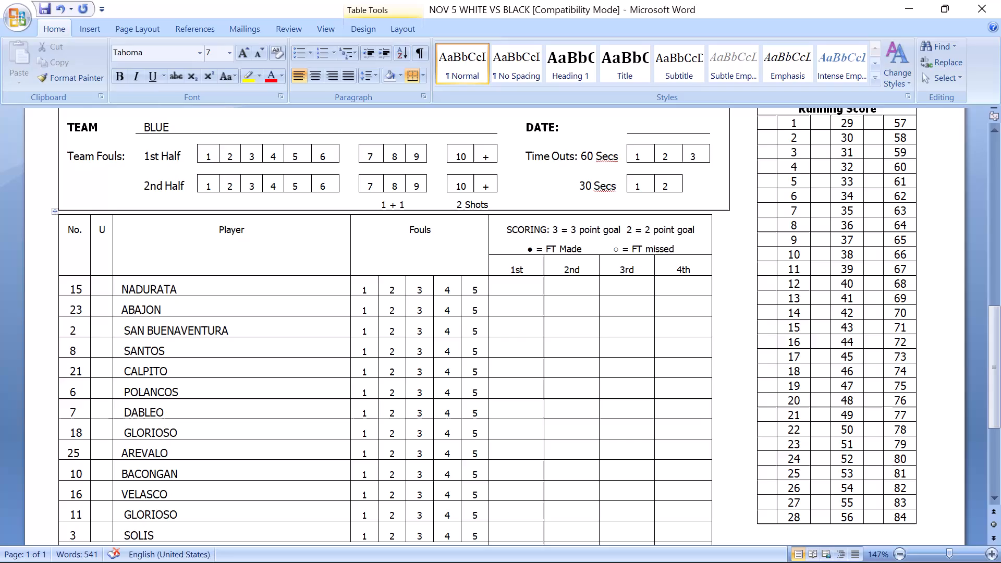
double_click(156, 411)
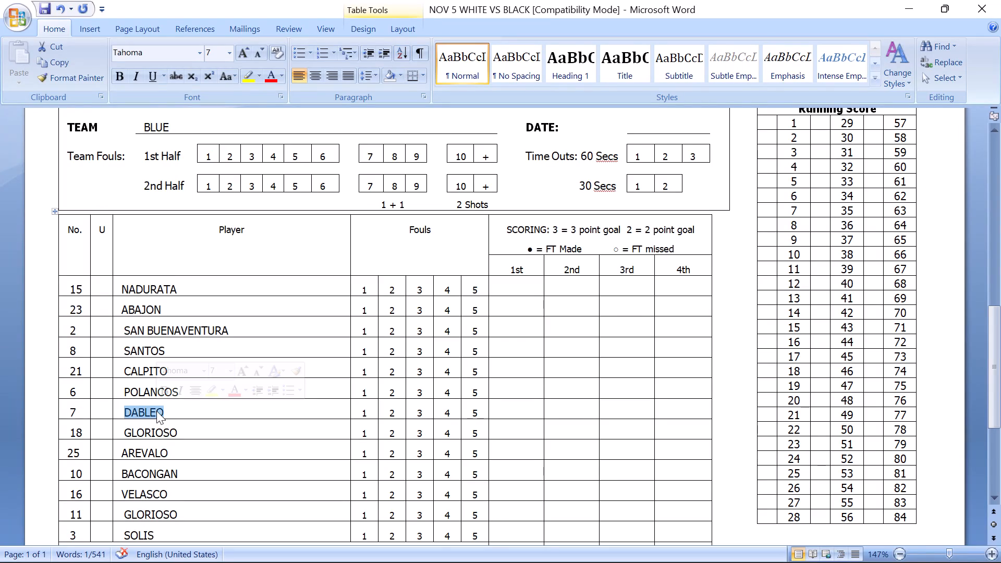
type("BOSTOS")
key("BackSpace")
key("n")
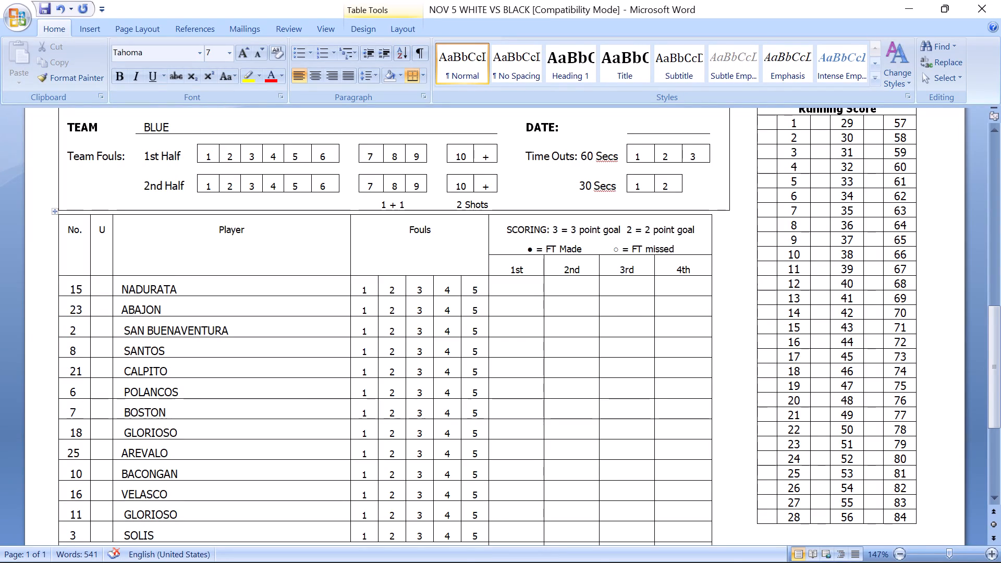
double_click(162, 427)
type("LUGTU")
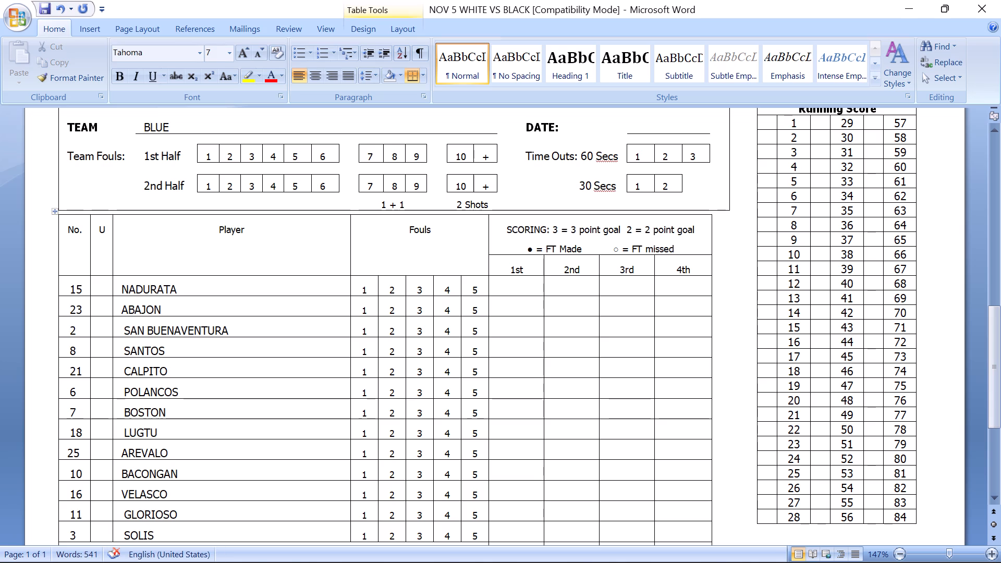
double_click(155, 447)
scroll(155, 447, "down", 1)
type("DE GUZMAN")
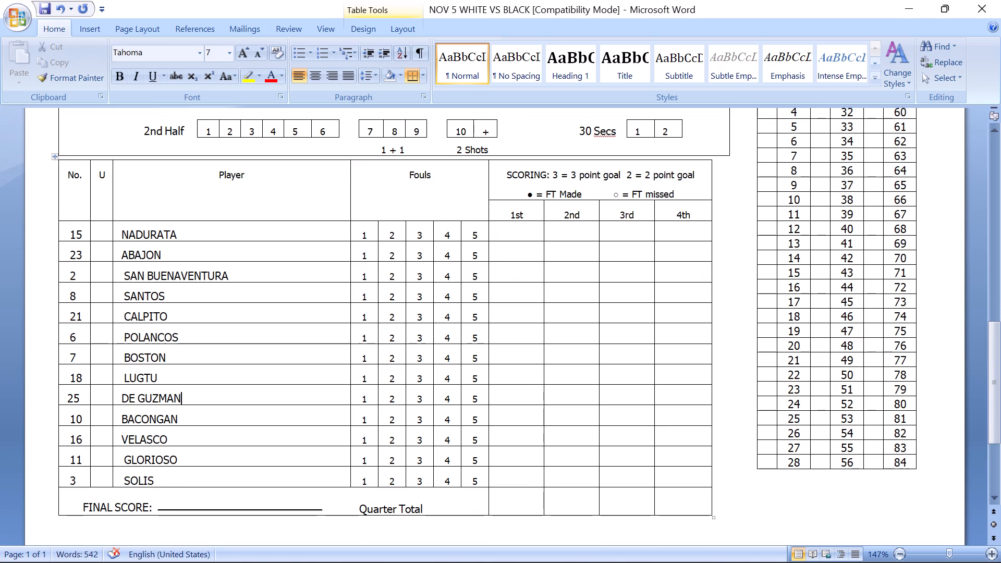
double_click(156, 420)
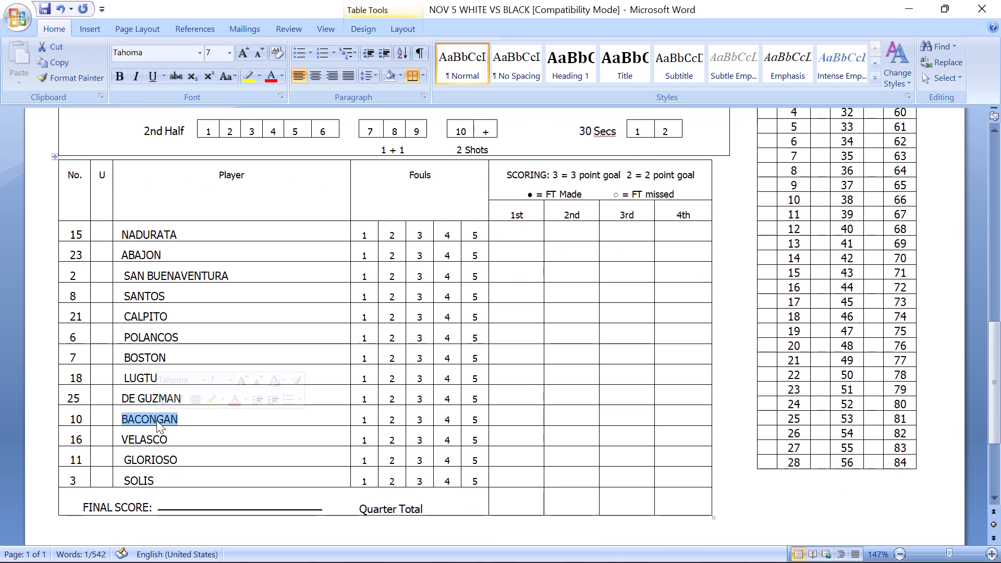
type("DE JERON")
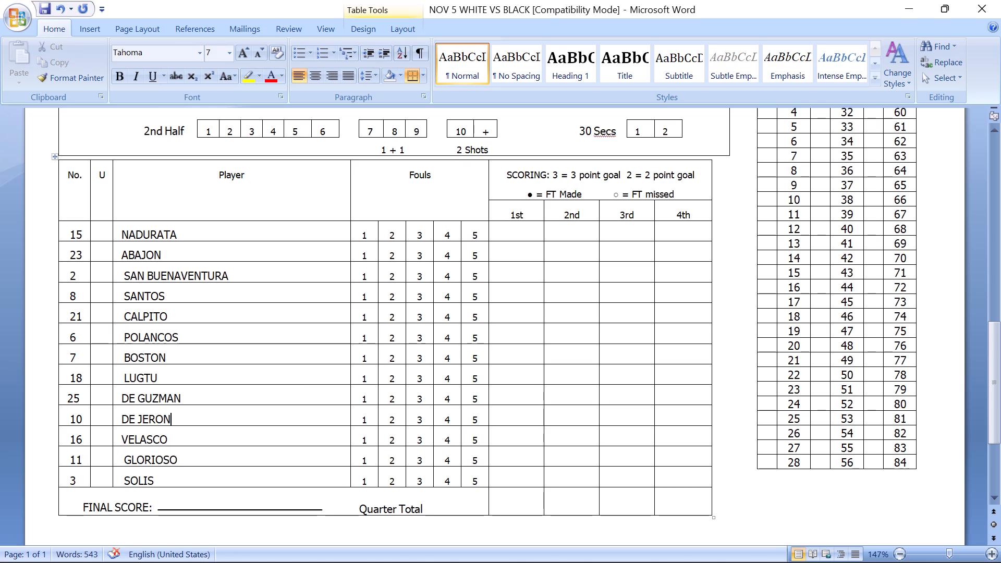
double_click(157, 438)
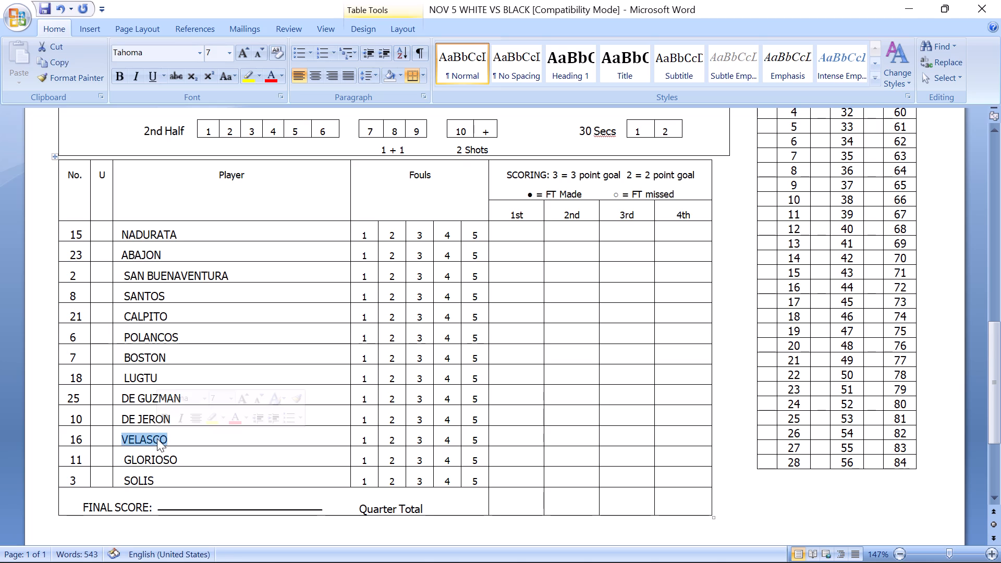
type("TURLA")
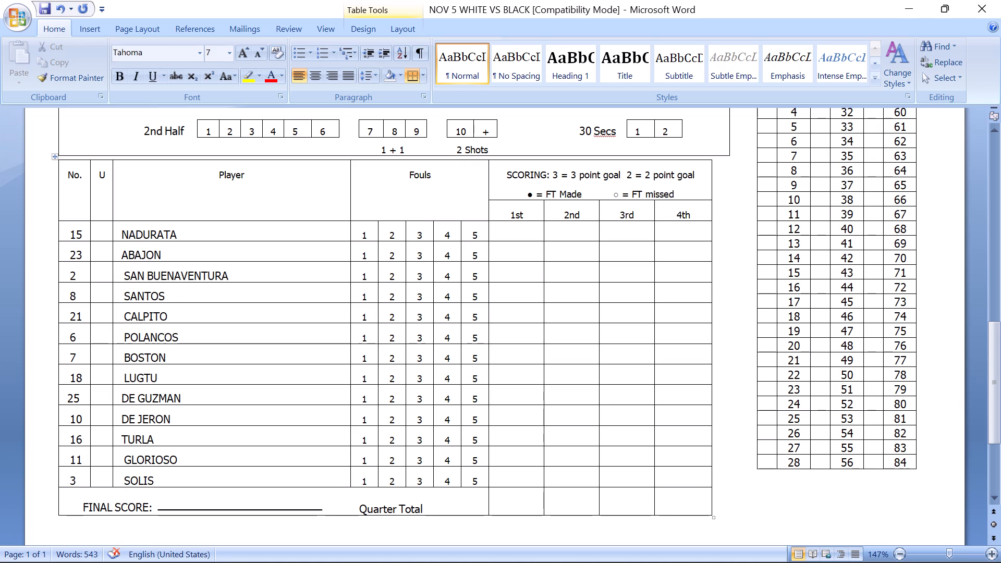
double_click(151, 454)
type("RO")
type("XAS")
double_click(140, 480)
type("LEGASPI")
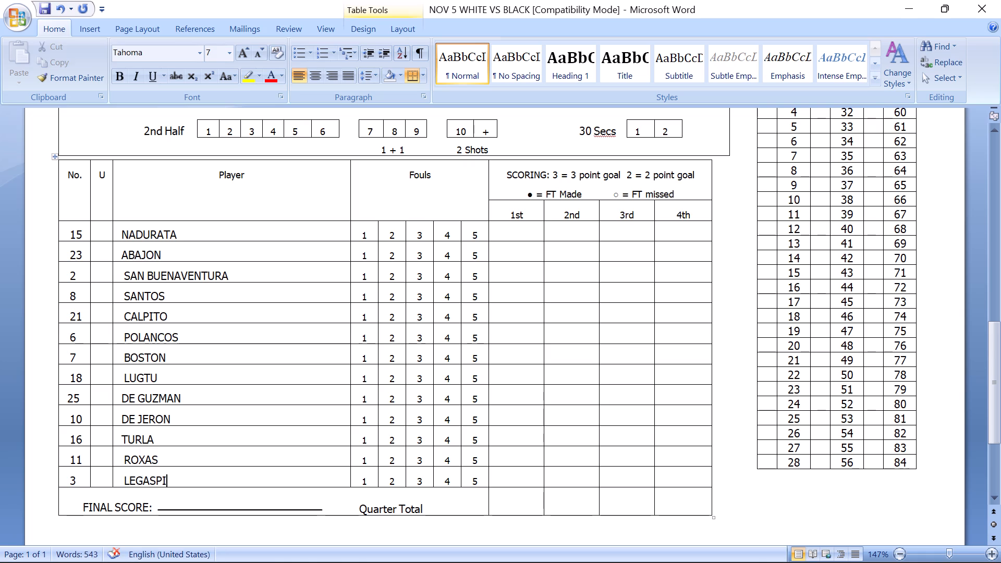
double_click(79, 228)
type("12")
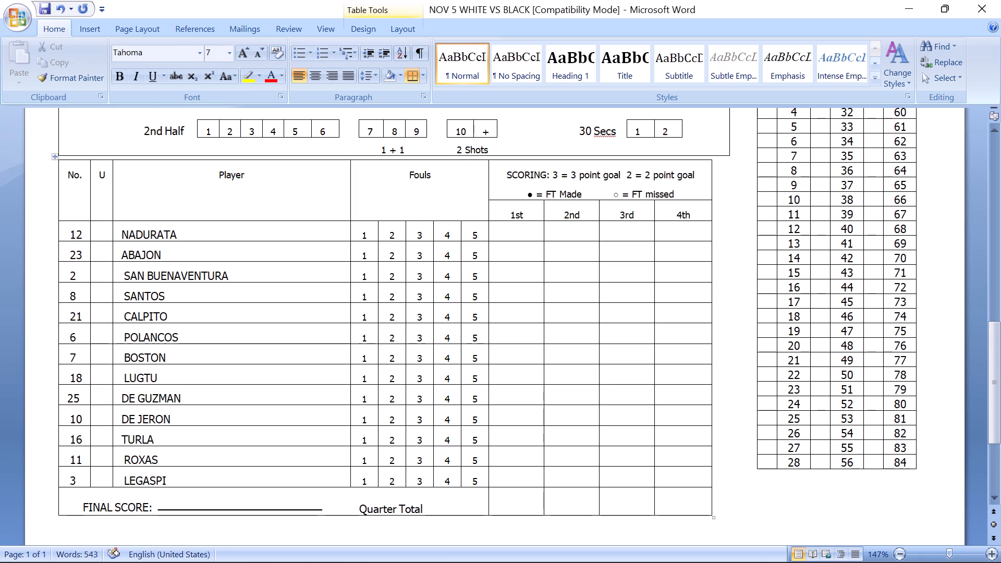
double_click(78, 255)
type("10")
double_click(77, 278)
key("9")
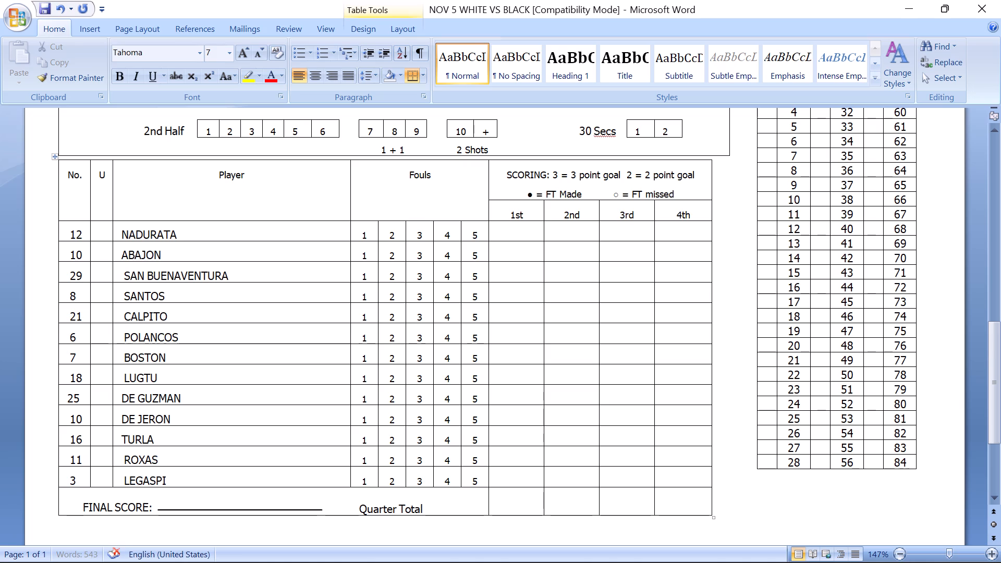
key("BackSpace")
key("BackSpace")
key("8")
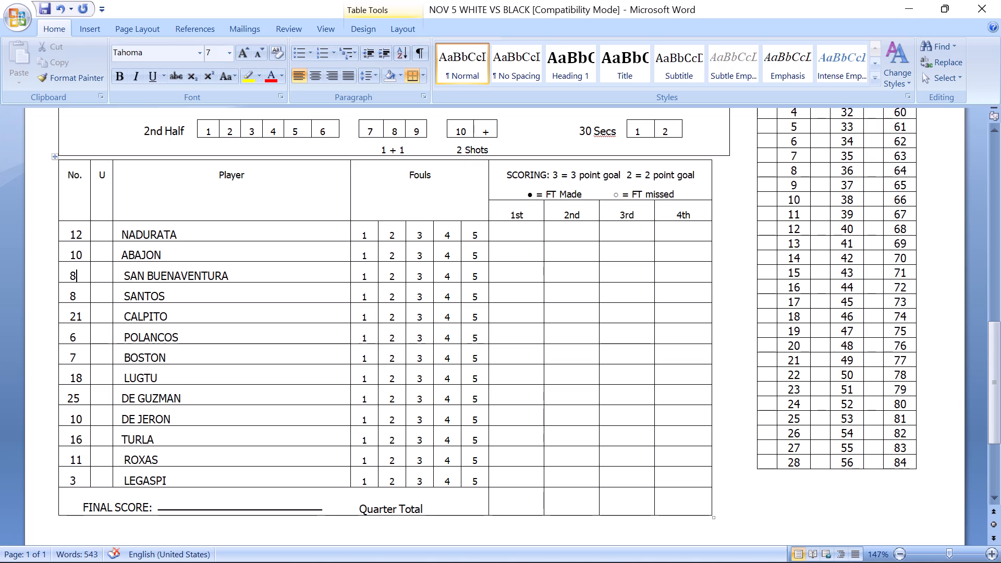
triple_click(74, 290)
key("3")
double_click(77, 311)
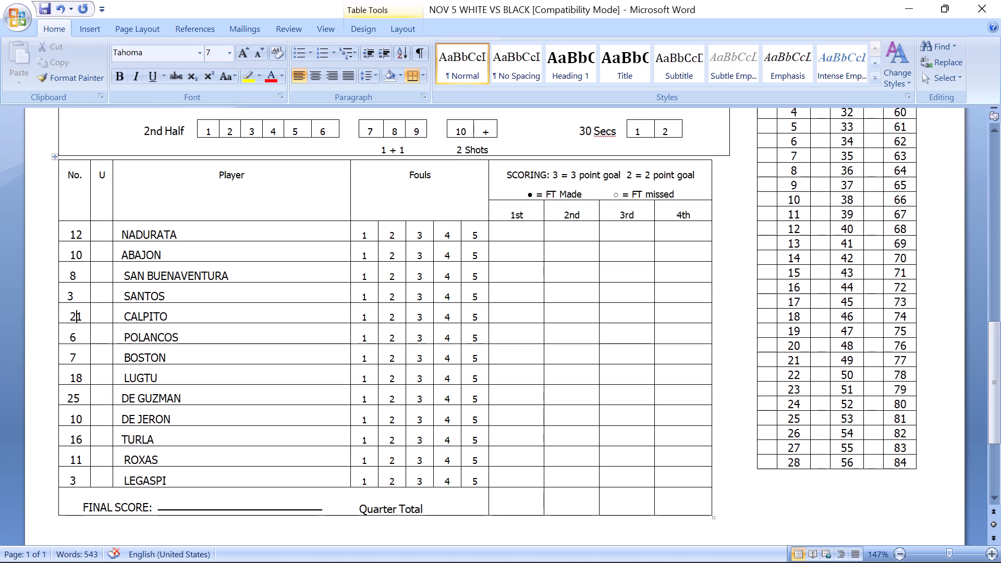
type("18")
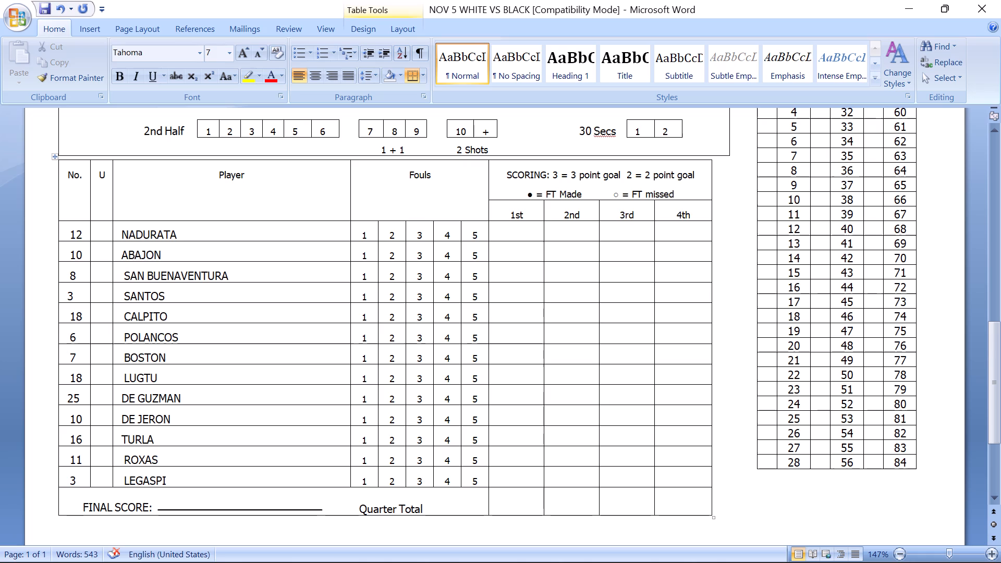
double_click(72, 340)
type("16")
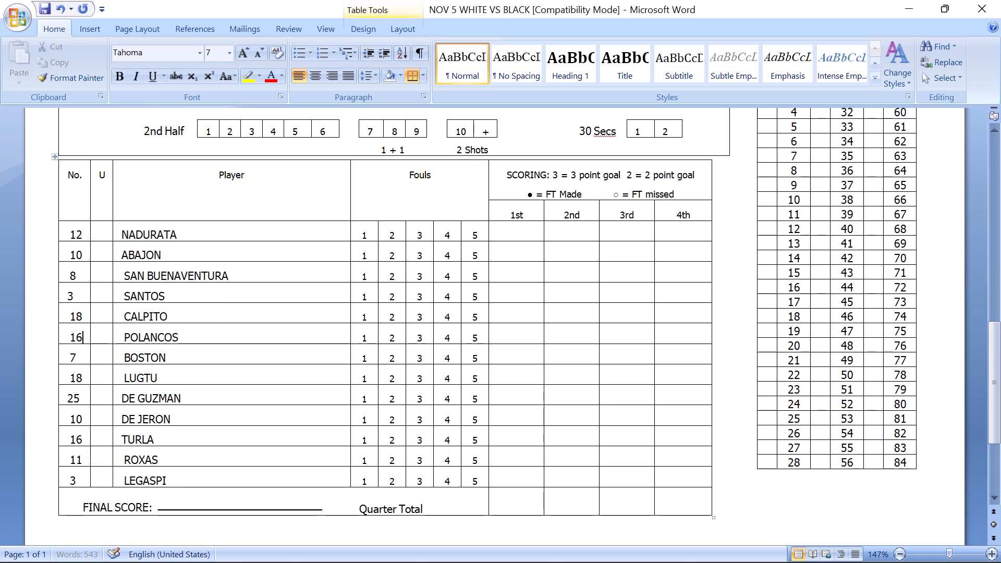
double_click(74, 354)
key("2")
key("BackSpace")
key("BackSpace")
key("2")
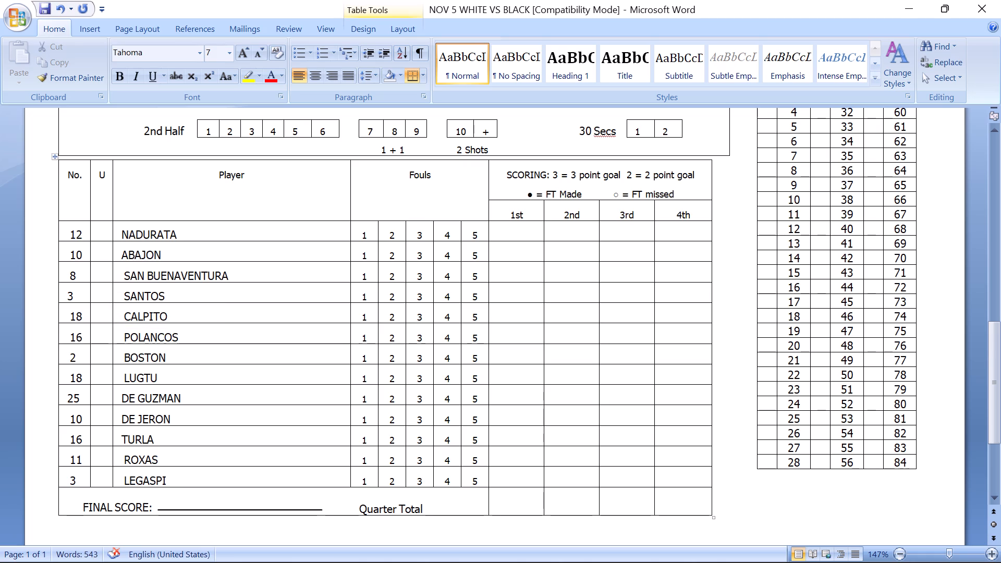
double_click(78, 377)
type("26")
double_click(71, 394)
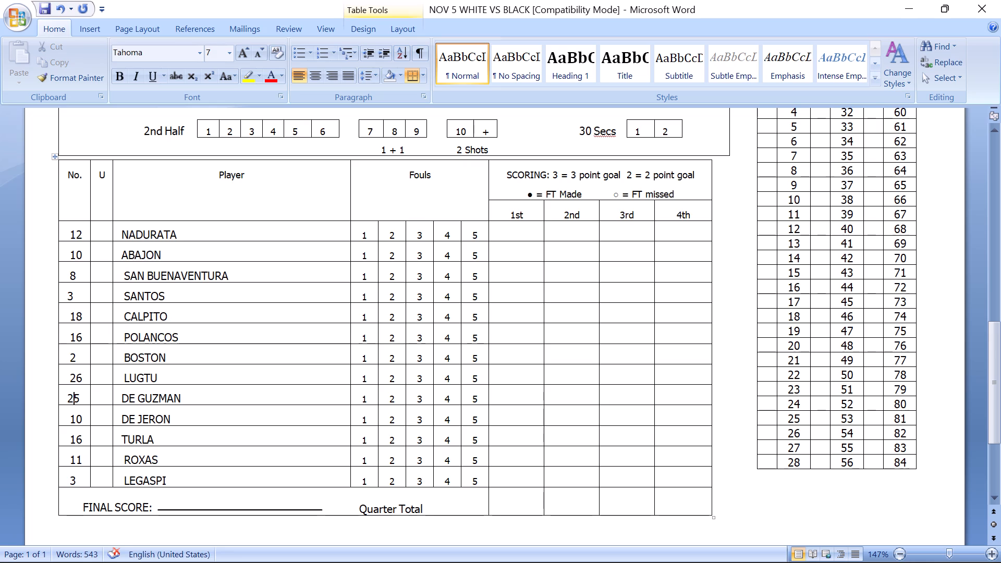
type("11")
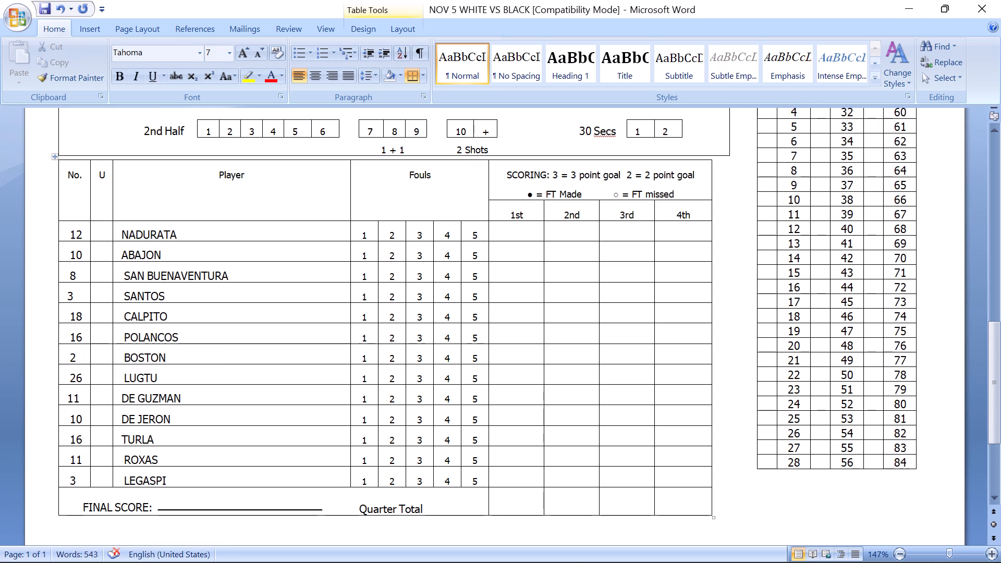
Set jersey numbers 30 for DE JERON, 21 for TURLA and 6 for ROXAS, and clear LEGASPI's number.
double_click(71, 417)
type("30")
double_click(76, 438)
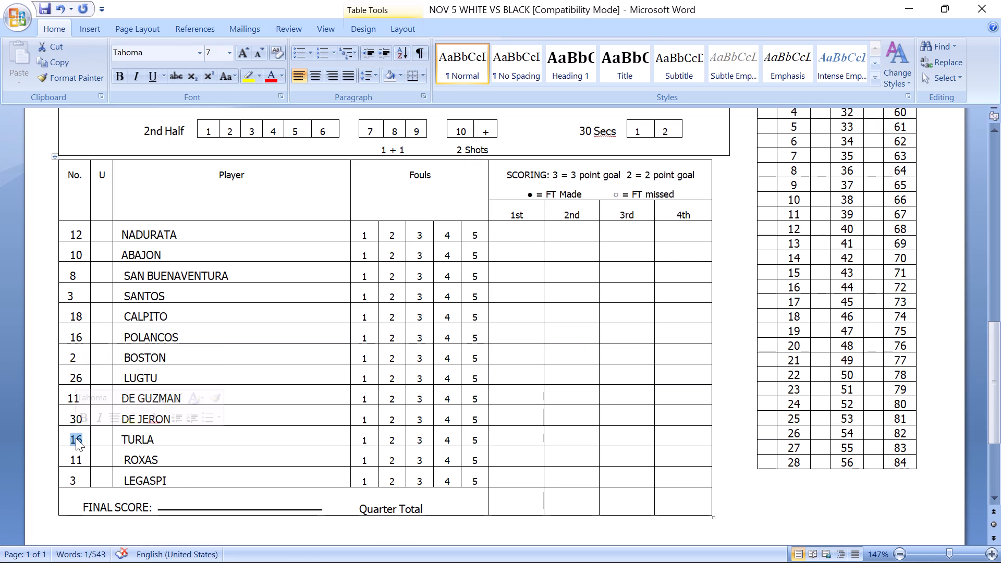
key("2")
key("1")
double_click(80, 456)
left_click(80, 456)
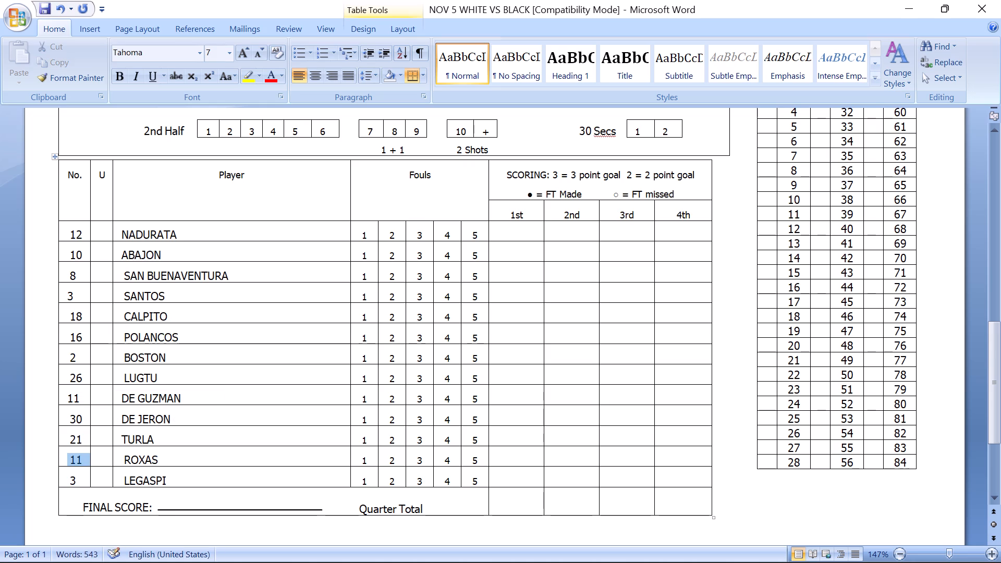
key("6")
left_click(78, 479)
key("BackSpace")
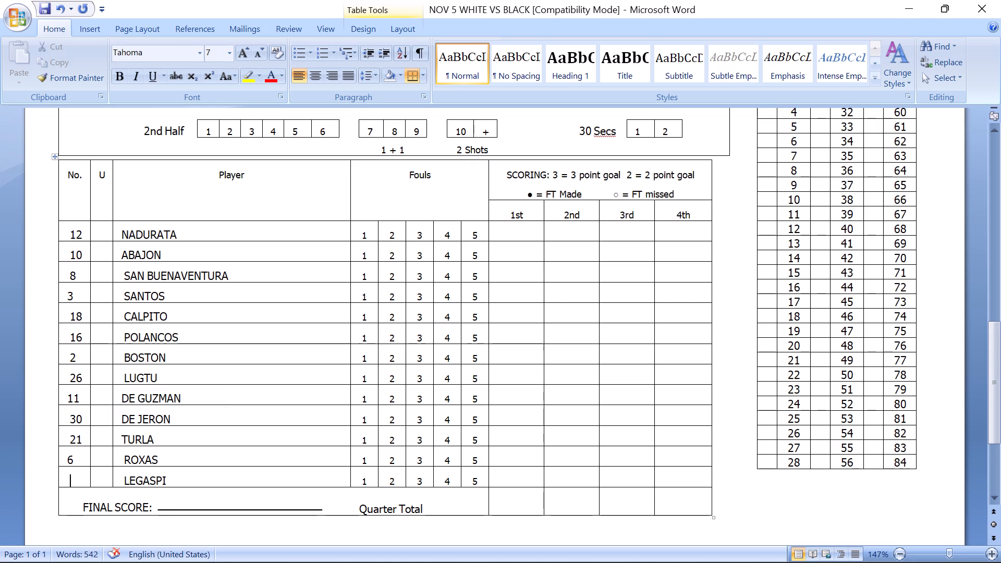
Start saving the score sheet as a new file in the OPENING GAMES folder on the Desktop.
left_click(10, 10)
left_click(39, 176)
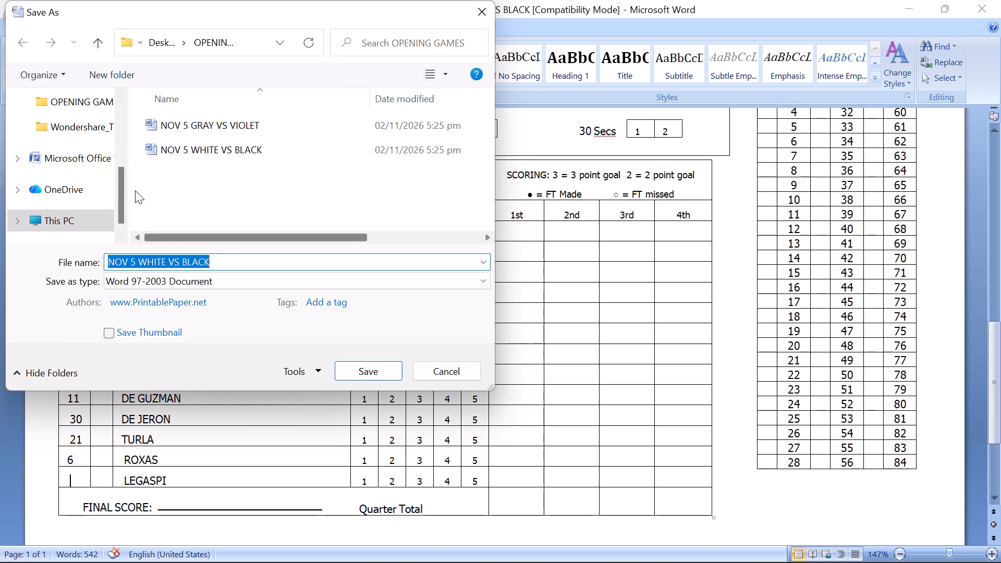
scroll(90, 124, "up", 8)
left_click(77, 131)
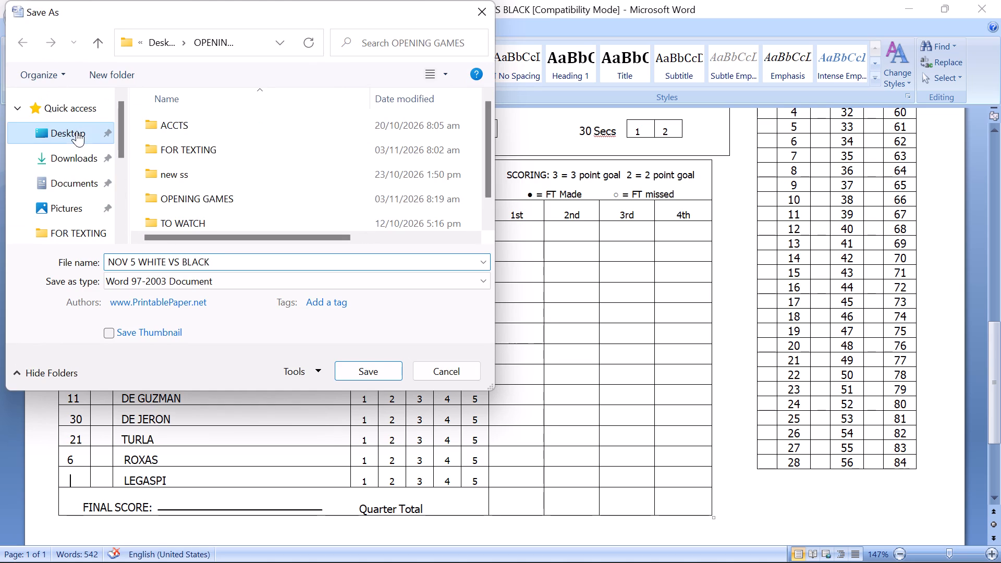
scroll(206, 174, "down", 2)
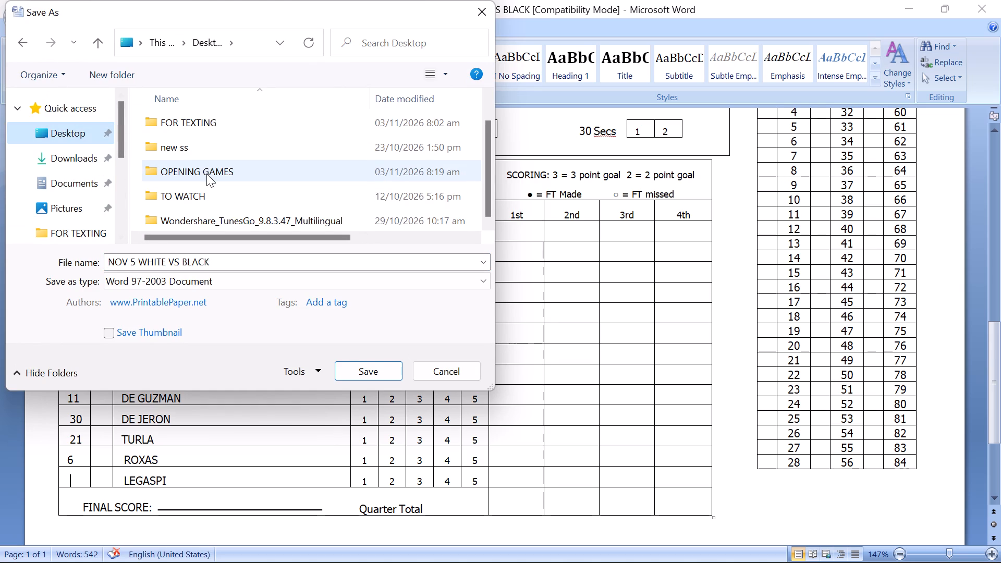
left_click(204, 165)
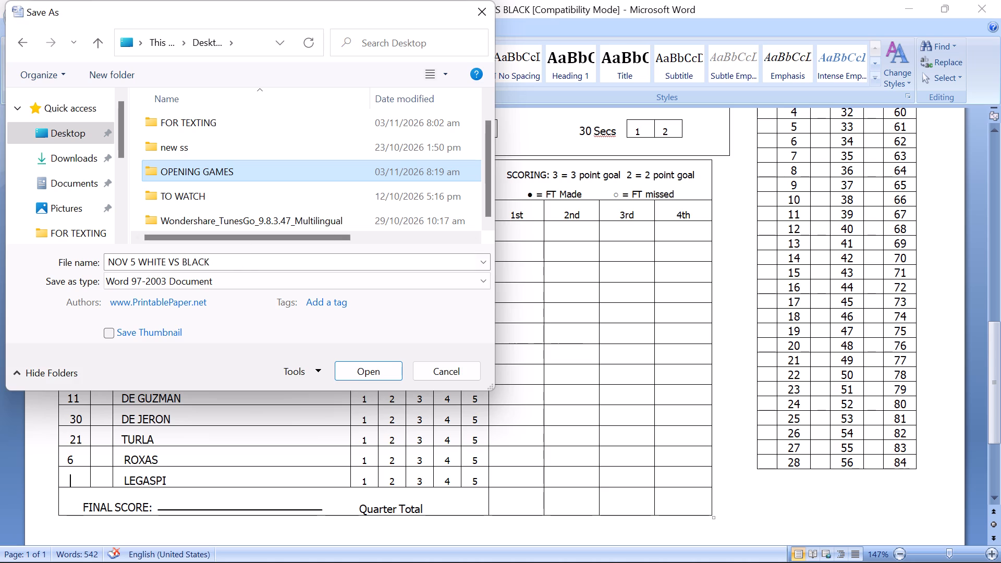
double_click(209, 166)
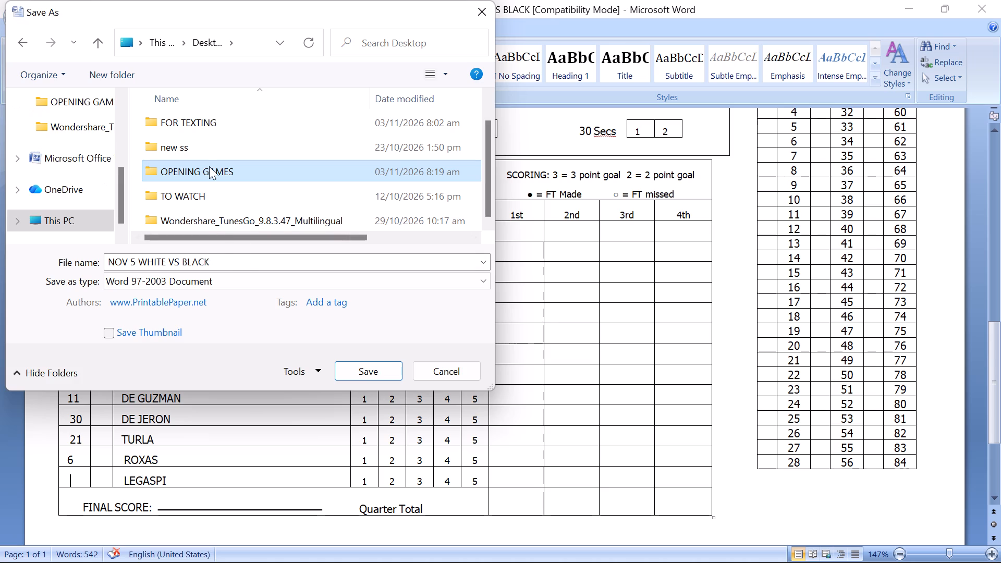
Change the new file's name to NOV 5 RED VS BLUE.
left_click(210, 258)
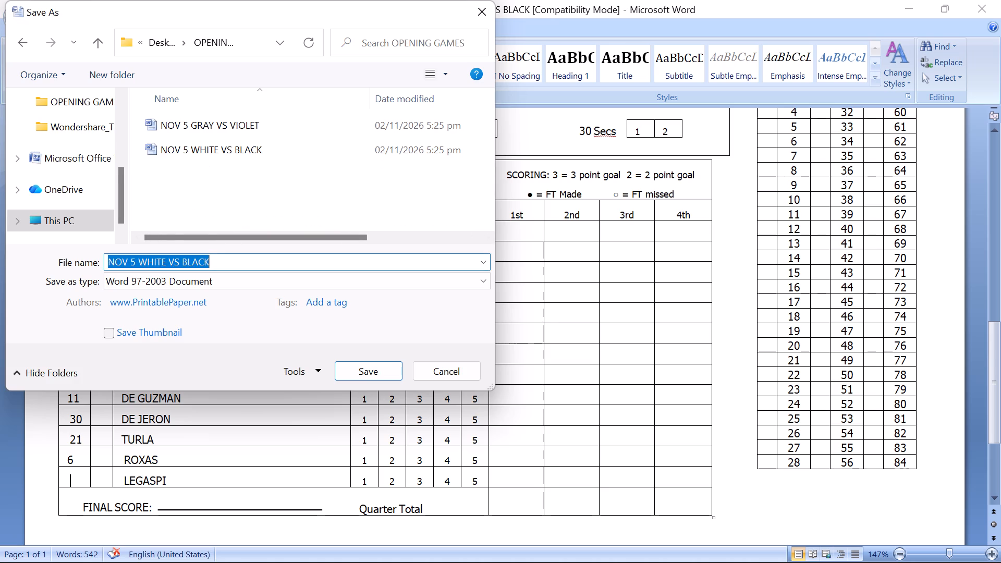
left_click(210, 258)
key("BackSpace")
key("BackSpace")
key("BackSpace")
key("BackSpace")
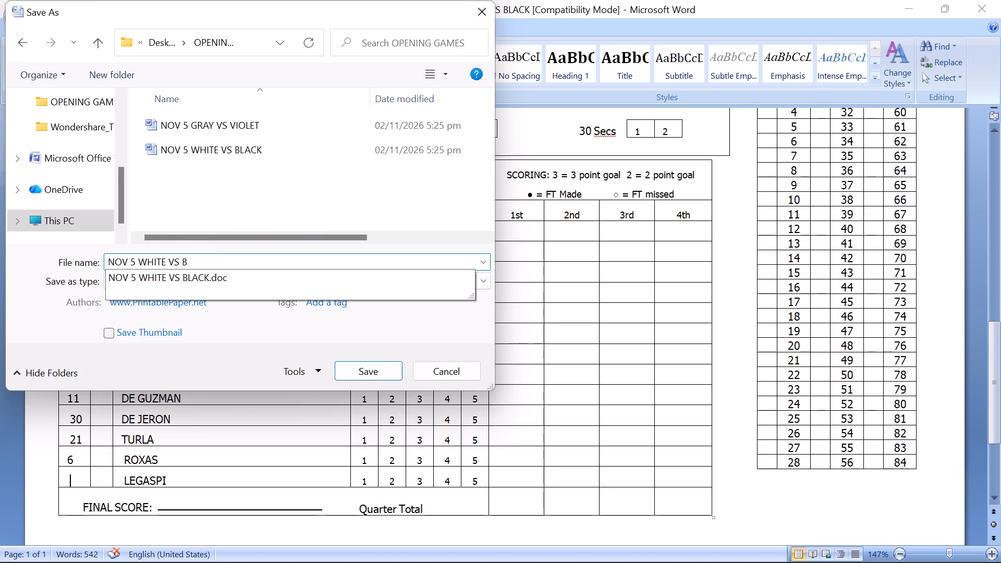
type("LUE")
key("Left")
key("Left")
key("Left")
key("Left")
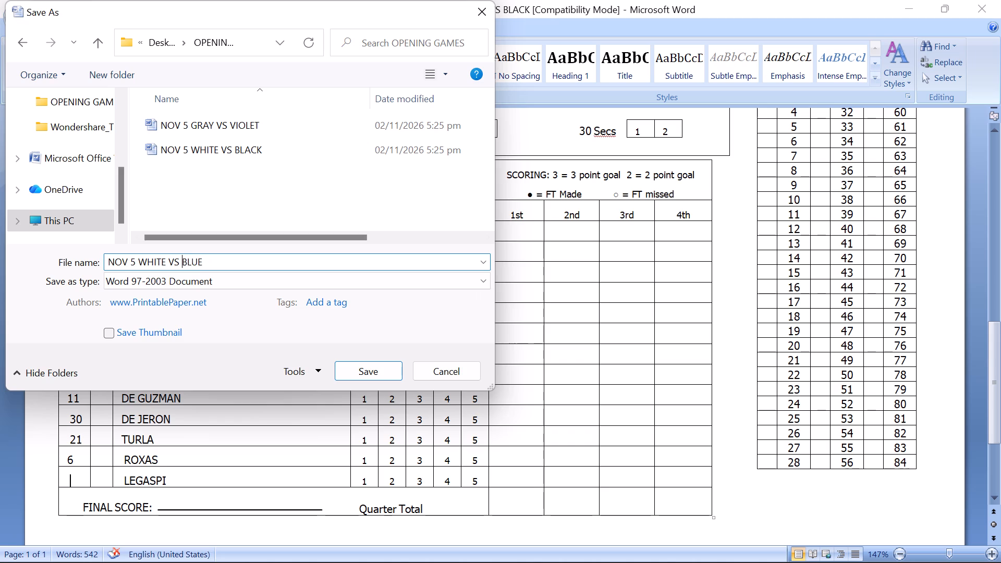
key("Left")
key("Left")
key("Left")
key("Left")
key("BackSpace")
key("BackSpace")
key("BackSpace")
key("BackSpace")
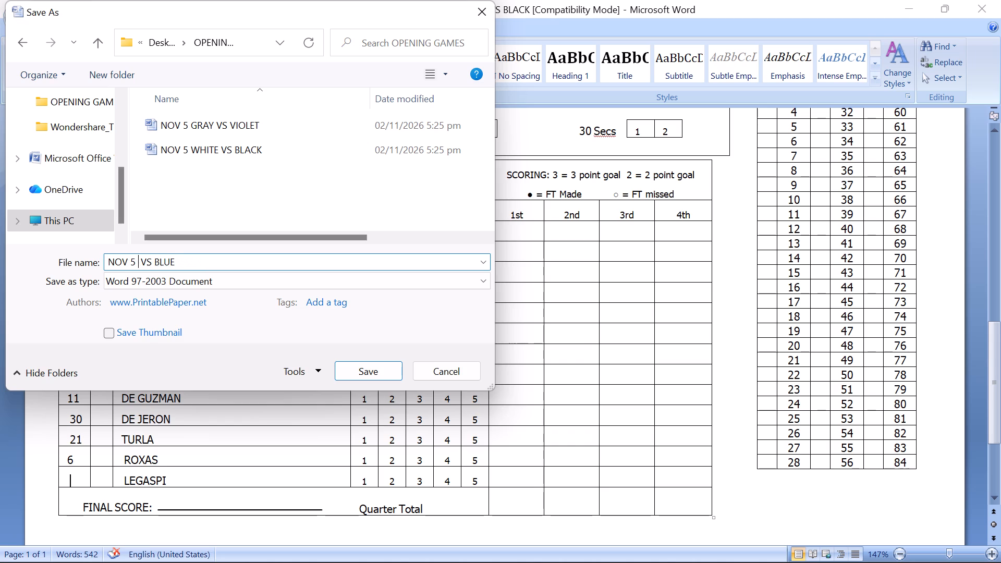
key("BackSpace")
type("RED")
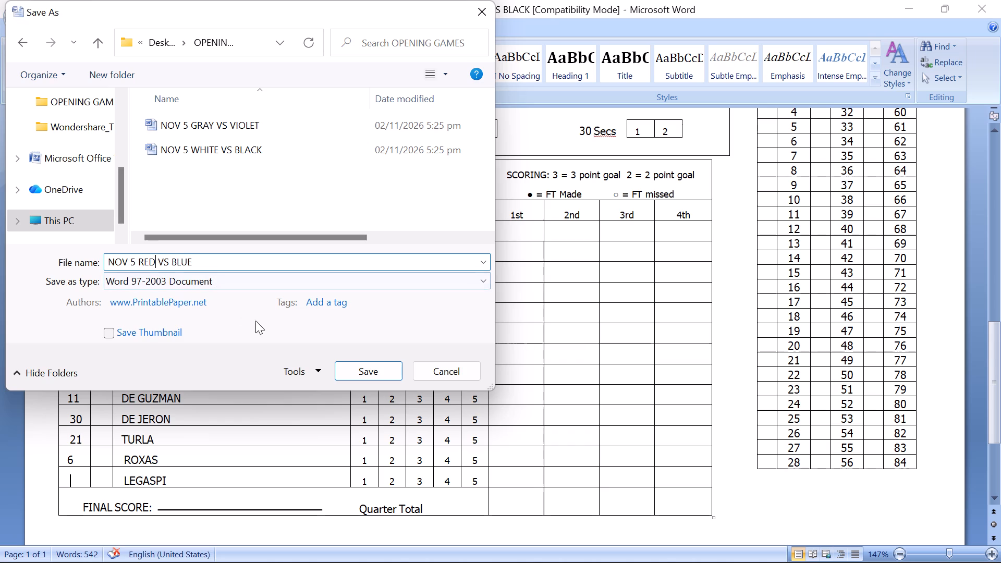
Save the score sheet as NOV 5 RED VS BLUE in Word 97-2003 format and close the document.
left_click(355, 366)
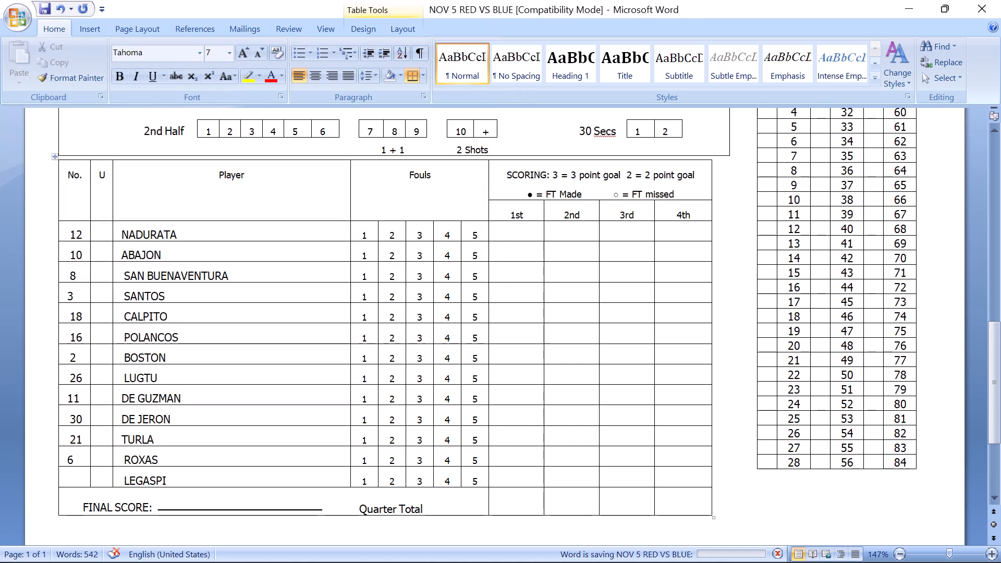
left_click(974, 11)
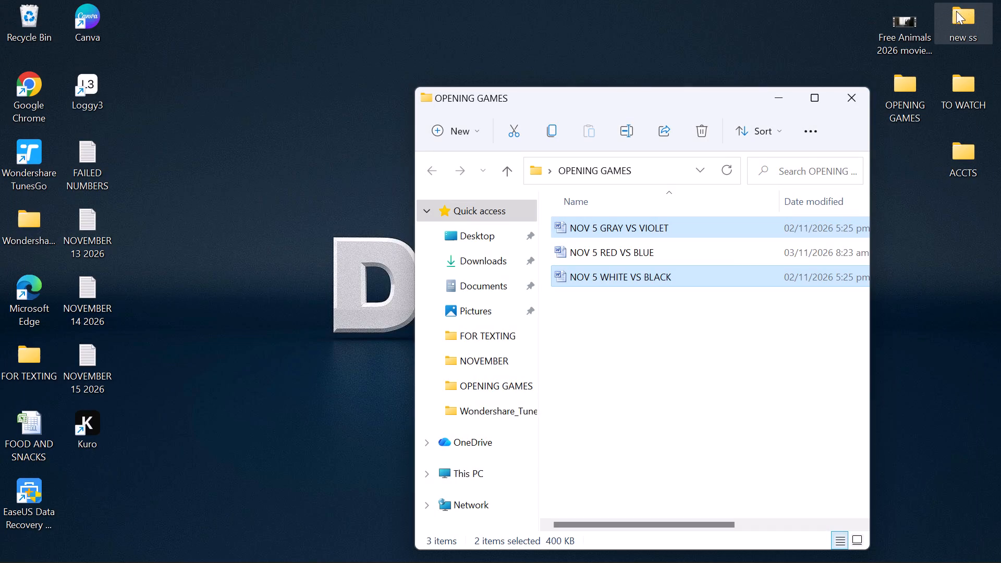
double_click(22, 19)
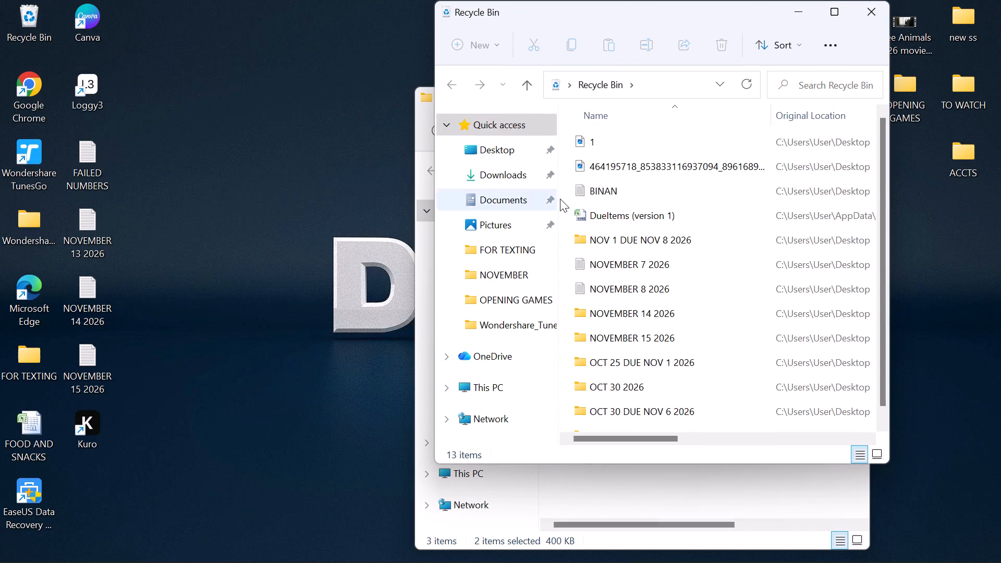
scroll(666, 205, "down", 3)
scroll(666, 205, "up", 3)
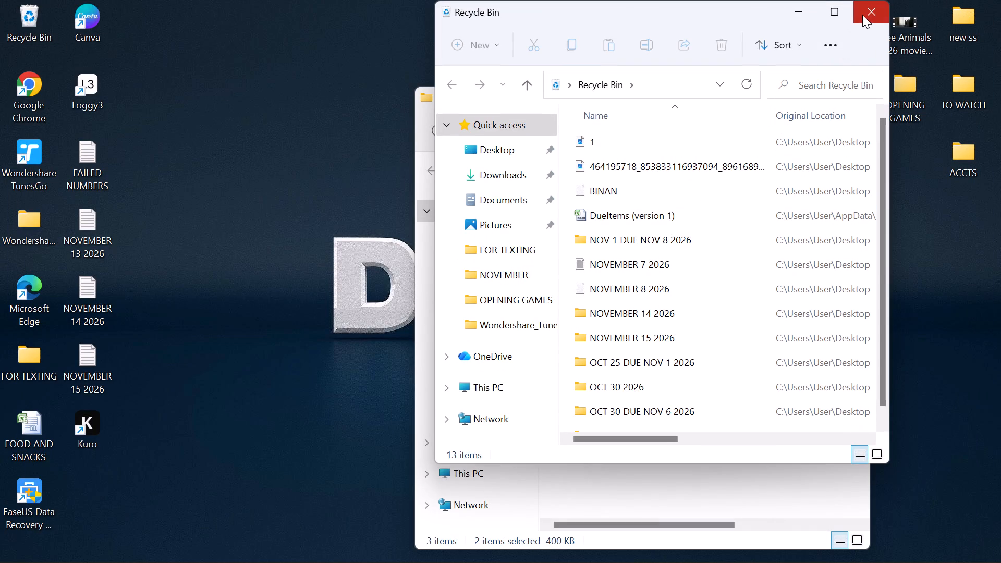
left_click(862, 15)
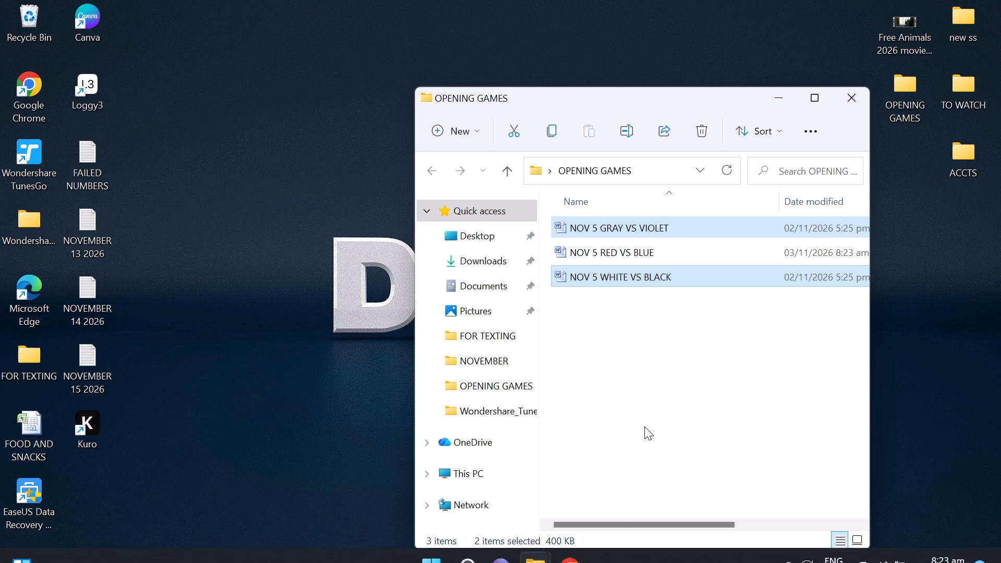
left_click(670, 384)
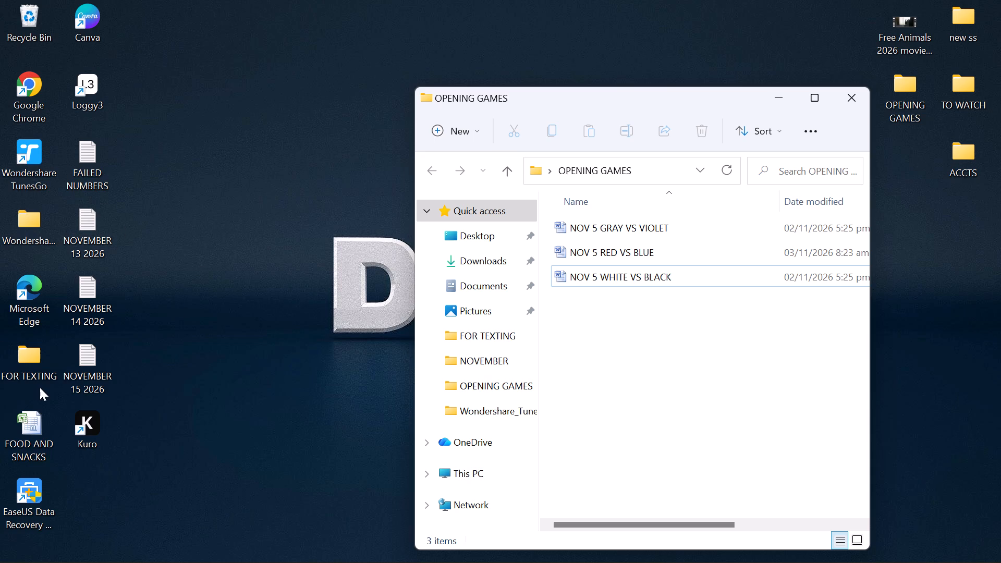
Open the FOOD AND SNACKS workbook from the desktop in Excel and create a new blank workbook.
double_click(46, 436)
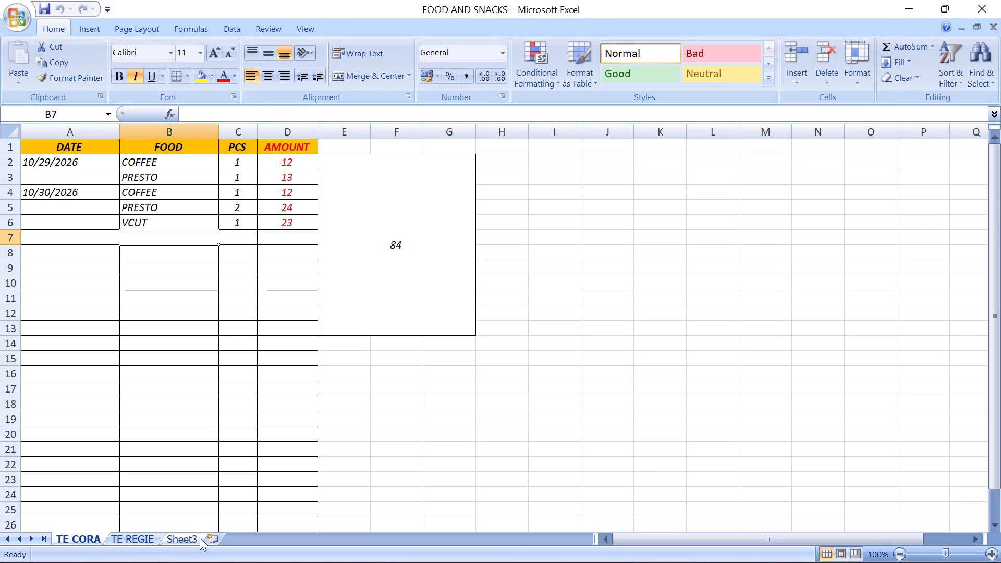
left_click(14, 16)
left_click(43, 49)
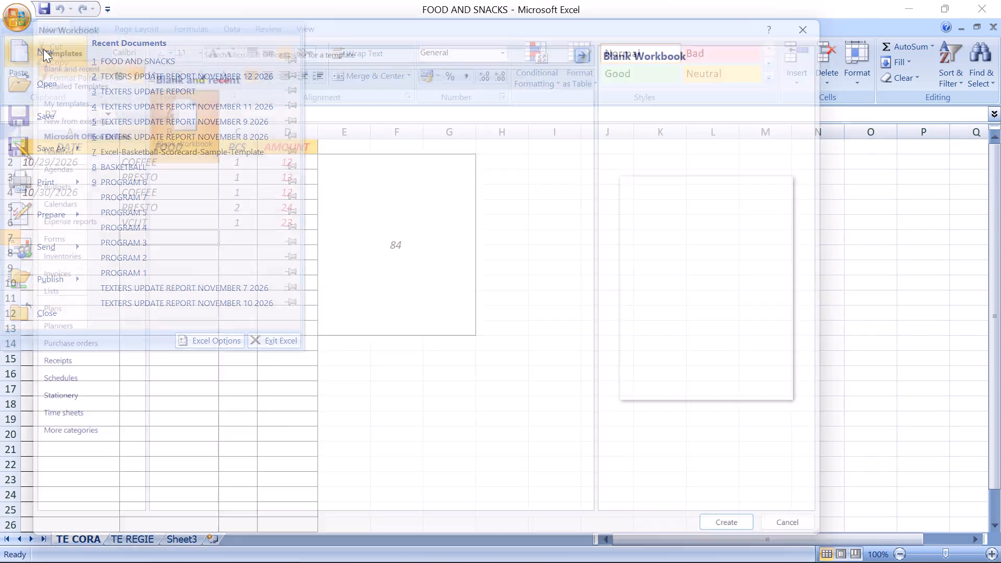
left_click(150, 115)
left_click(754, 539)
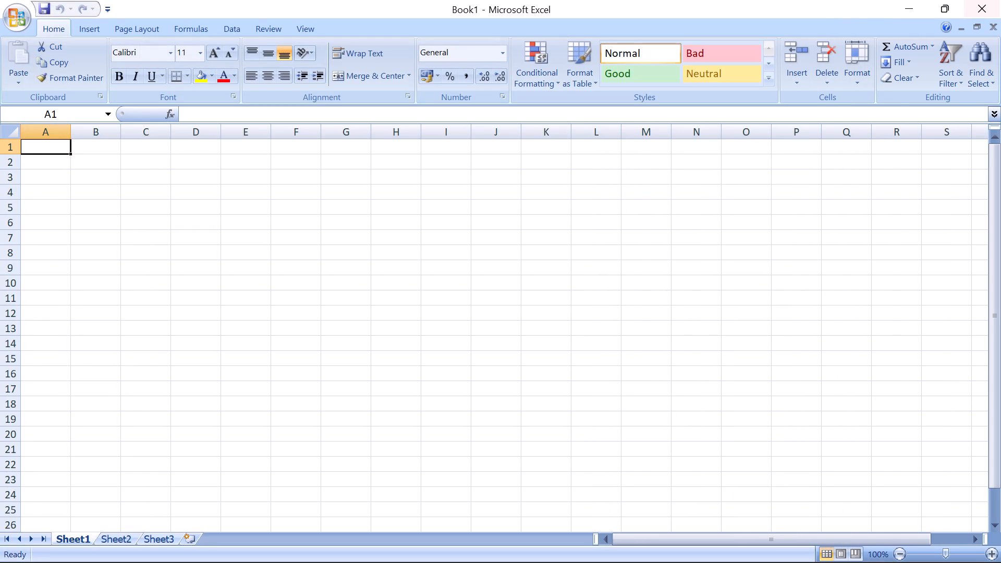
Enter the heading PLAYER in A1 and the two-row heading OFFENSIVE REBOUND in B1 and B2.
type("PLA")
type("YER")
key("Tab")
type("OFFENSIVE")
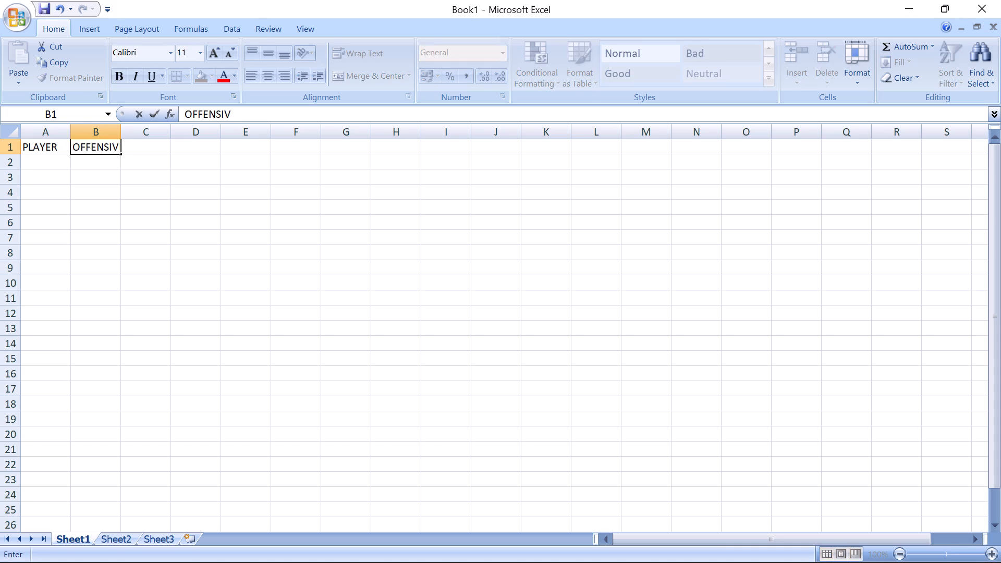
key("Return")
key("Tab")
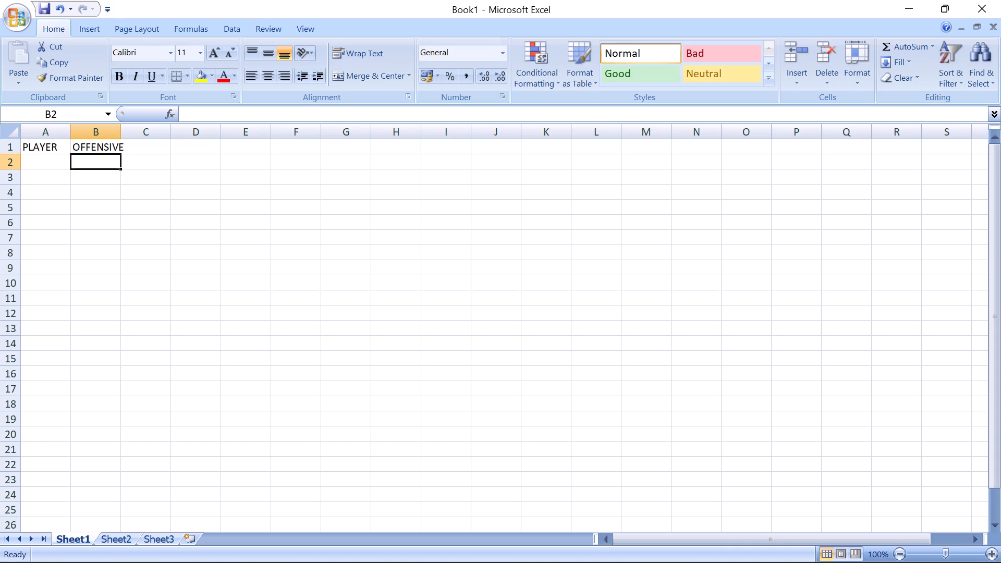
type("REBON")
key("BackSpace")
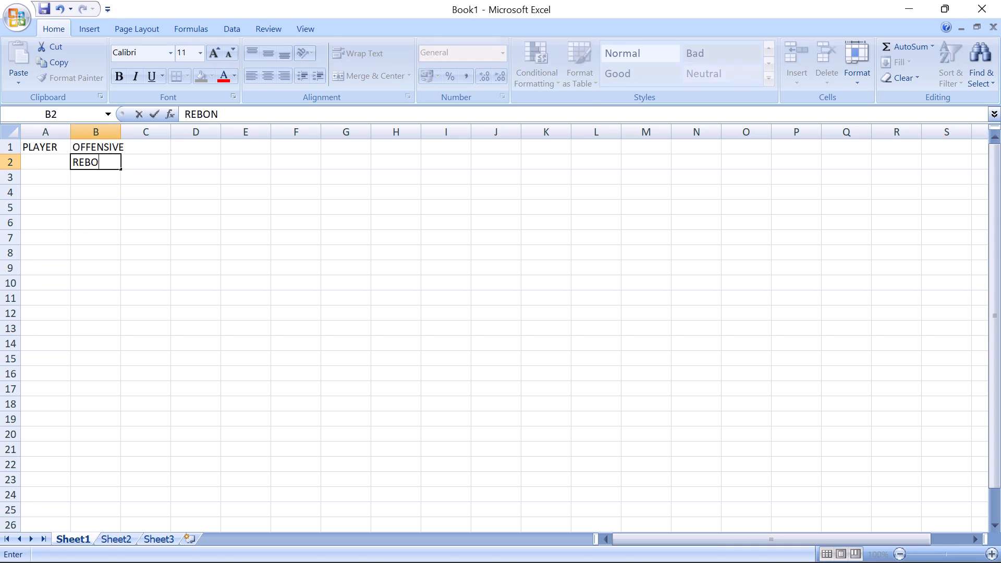
type("UND")
key("Tab")
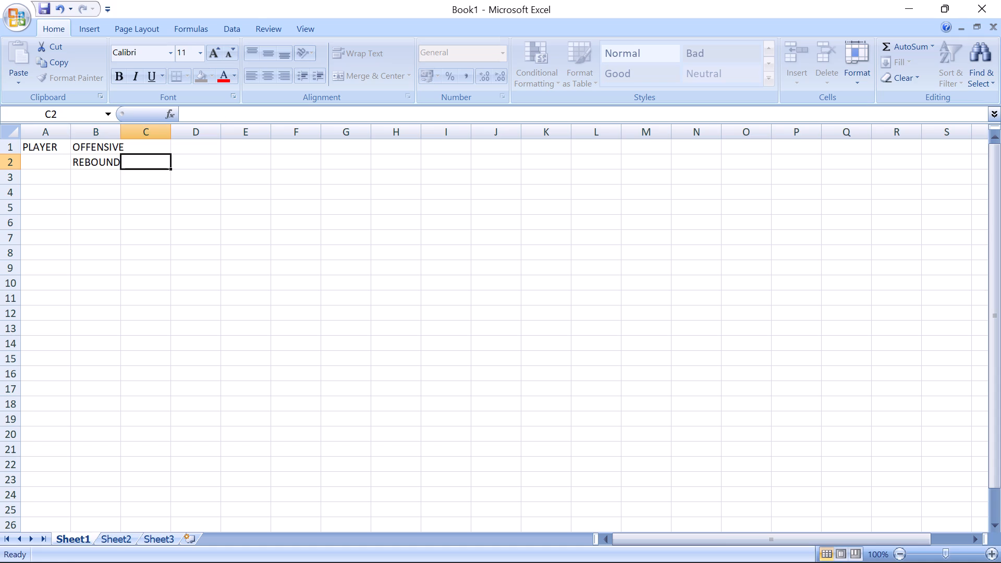
Enter the two-row heading DEFENSIVE REBOUND in C1 and C2.
left_click(155, 143)
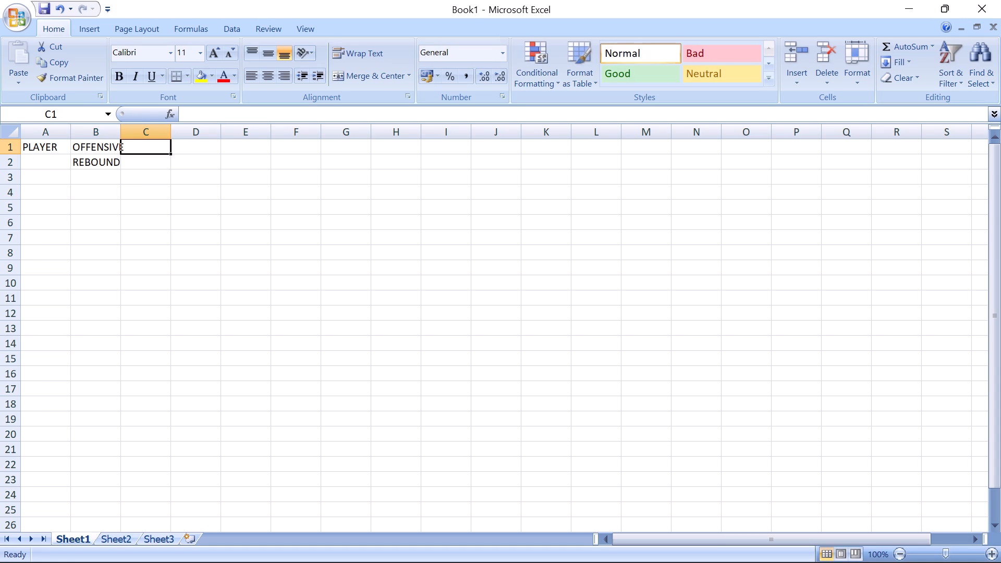
type("DEFENSIVE")
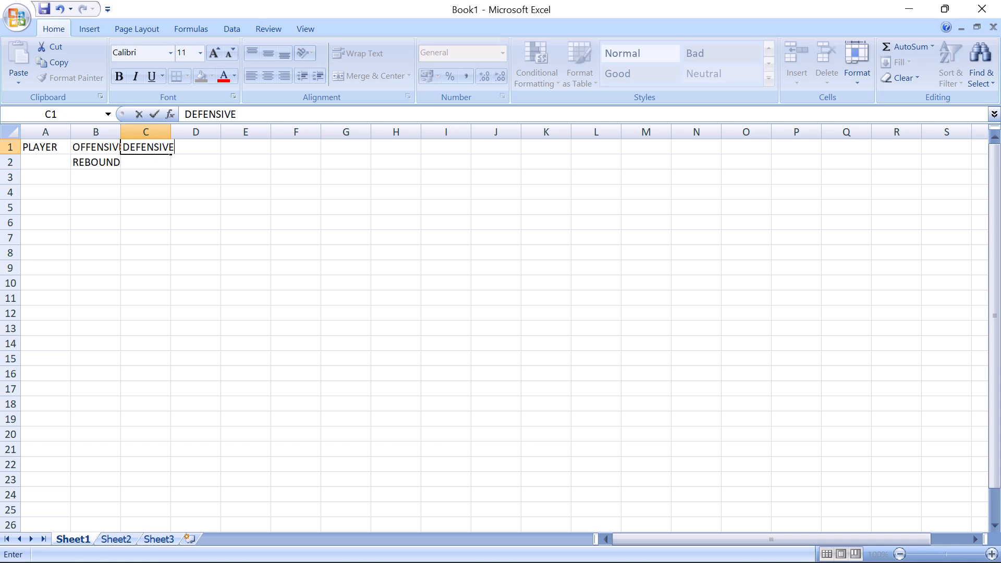
key("Return")
type("REBO")
type("UND")
Enter the headings ASSIST, STEAL, BLOCKS and TRUNOVER in cells D1 to G1.
left_click(202, 146)
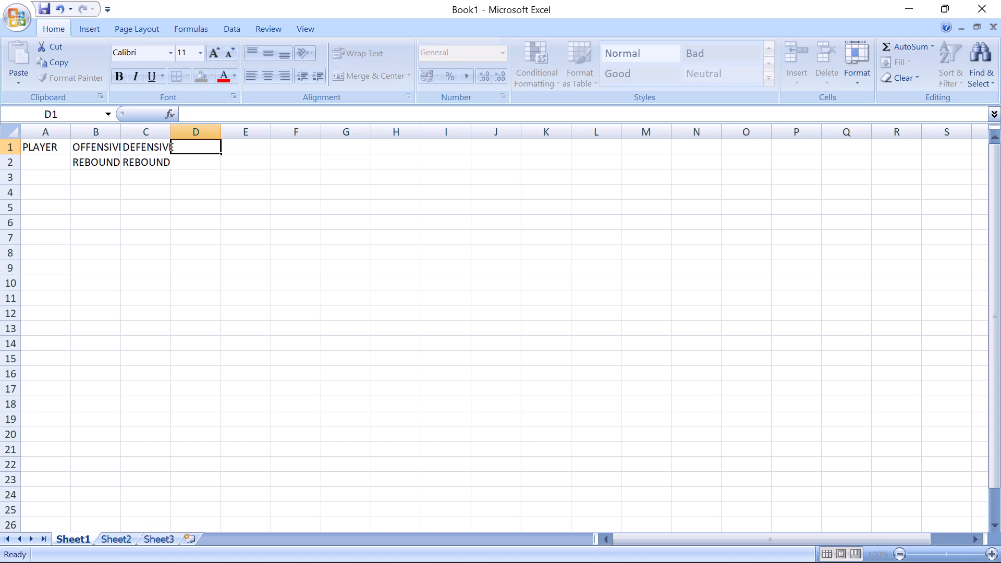
type("ASSIST")
key("Tab")
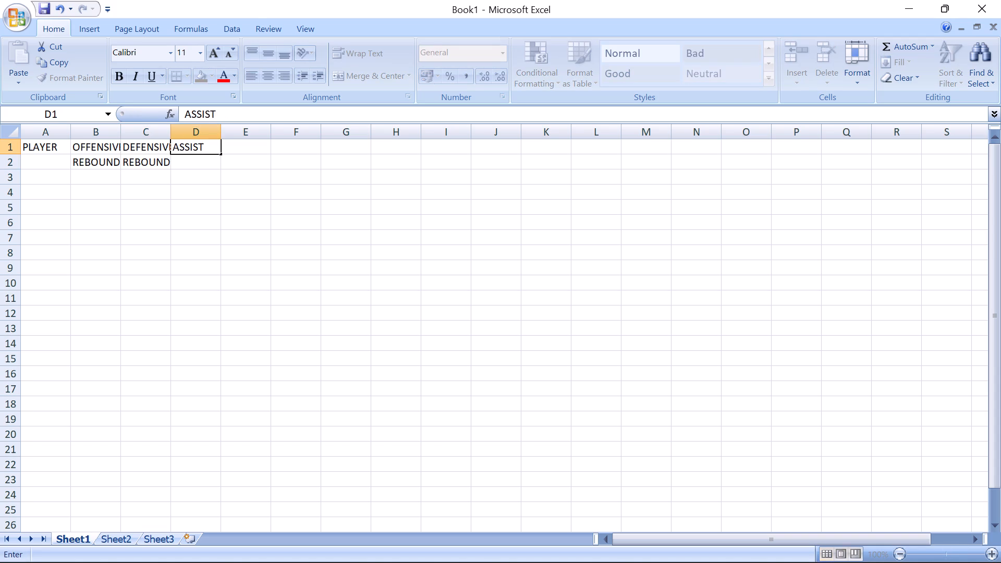
type("STEAL")
key("Tab")
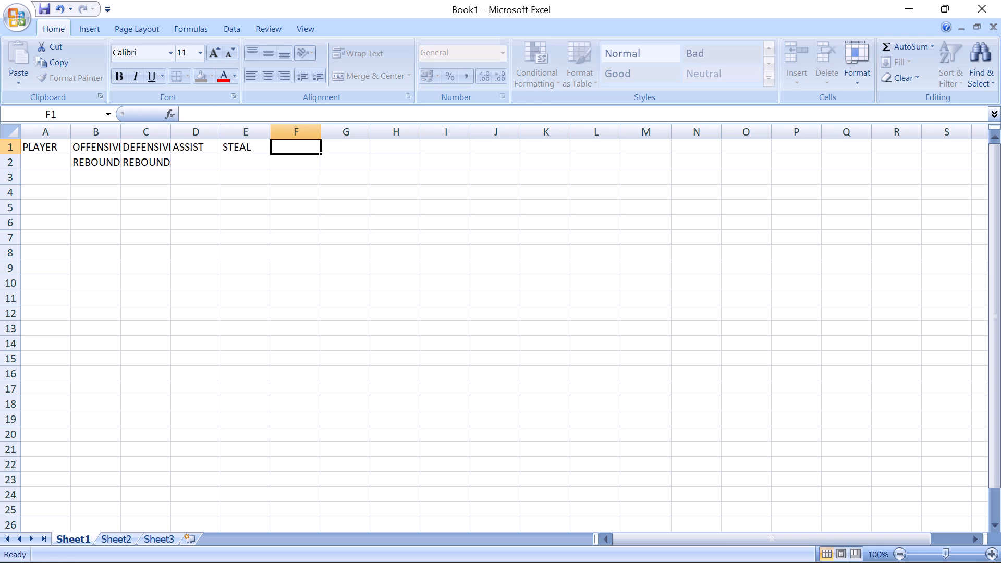
type("BLOCKS")
key("Tab")
type("TRUNOVER")
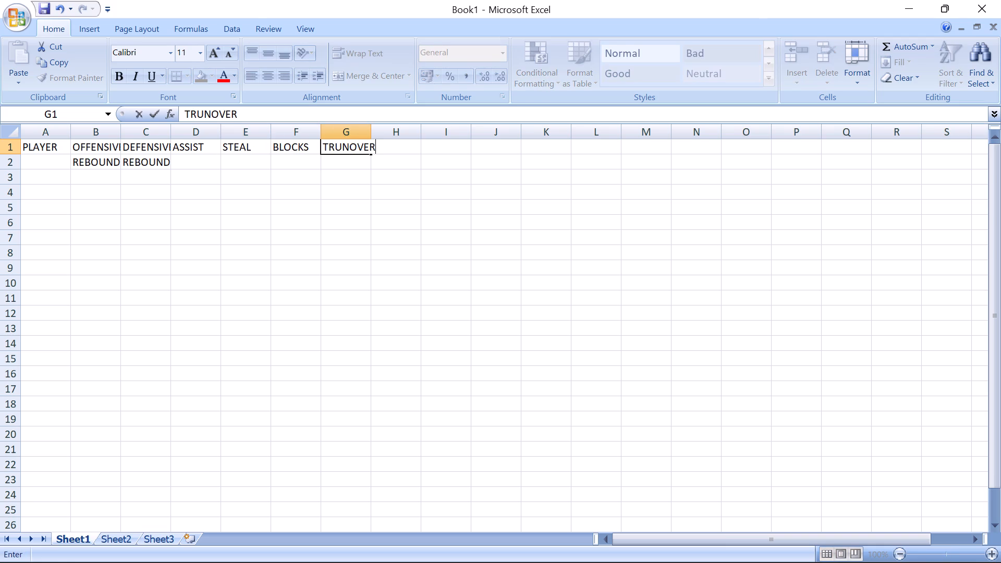
Widen columns A to G together to an equal width of about 16.
left_click_drag(32, 138, 360, 146)
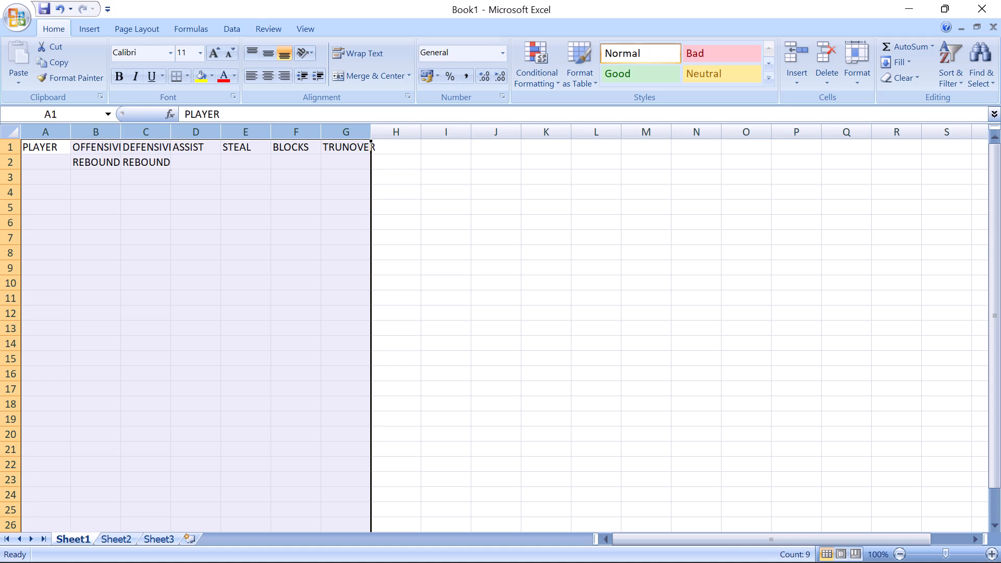
left_click_drag(119, 134, 165, 135)
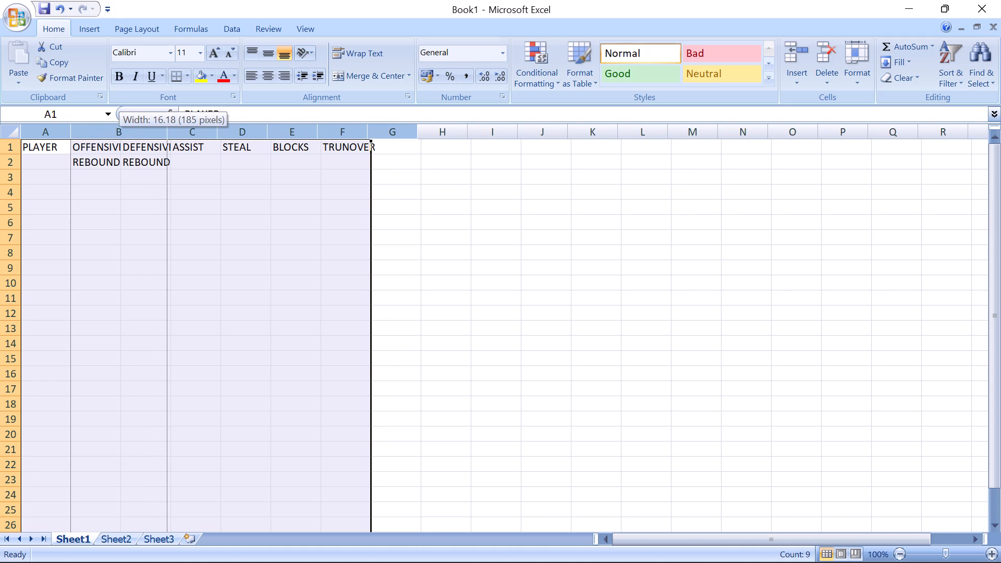
left_click_drag(165, 135, 168, 135)
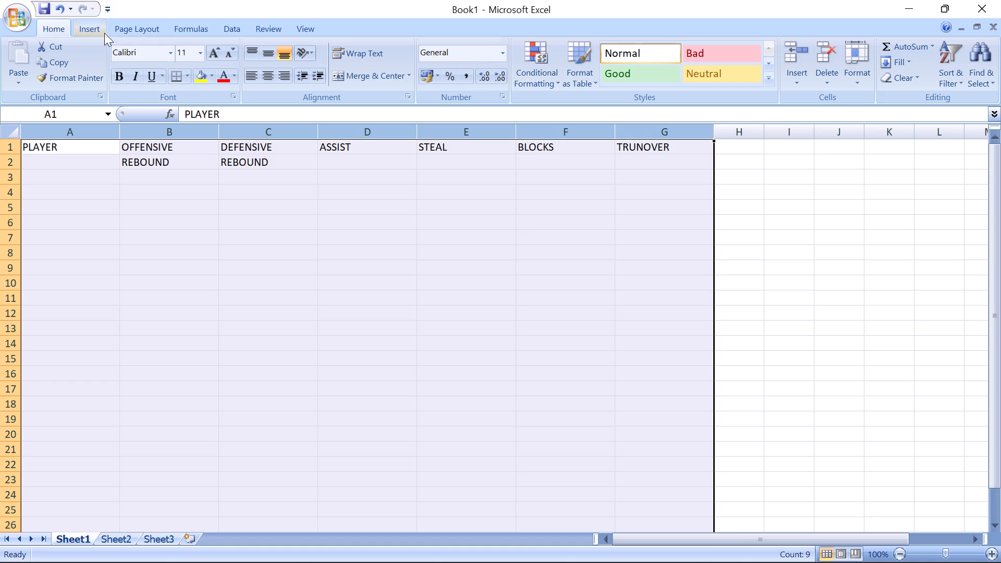
Set the page to landscape orientation with Narrow margins.
left_click(149, 25)
left_click(144, 64)
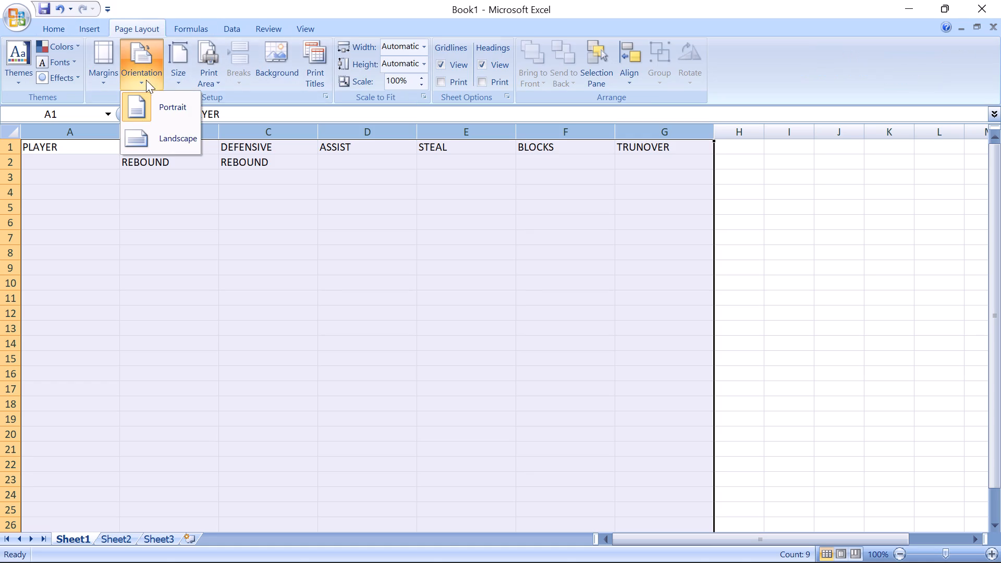
left_click(163, 142)
left_click(109, 65)
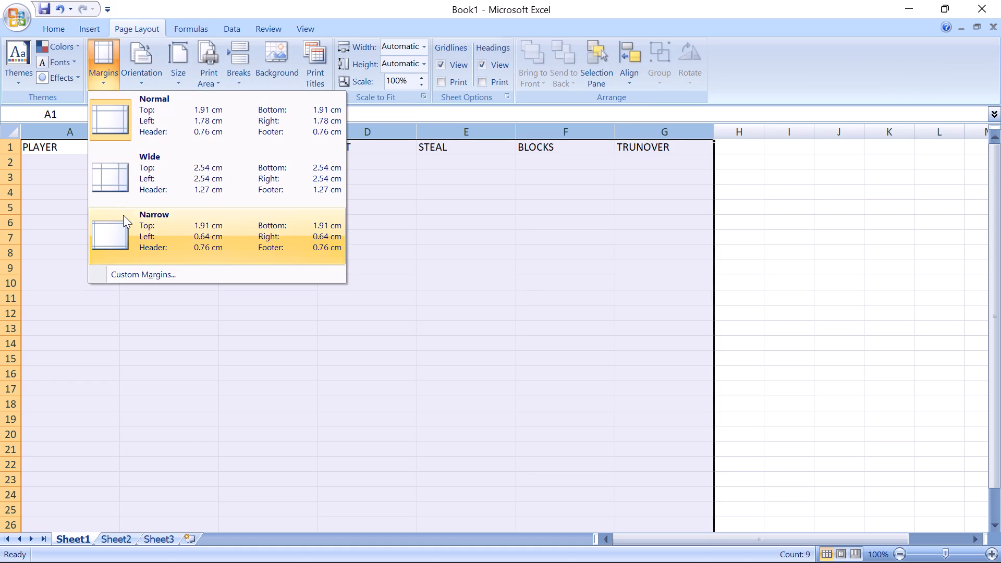
left_click(123, 215)
Check how the headings fit across the page in Print Preview, and return to the sheet.
left_click(23, 10)
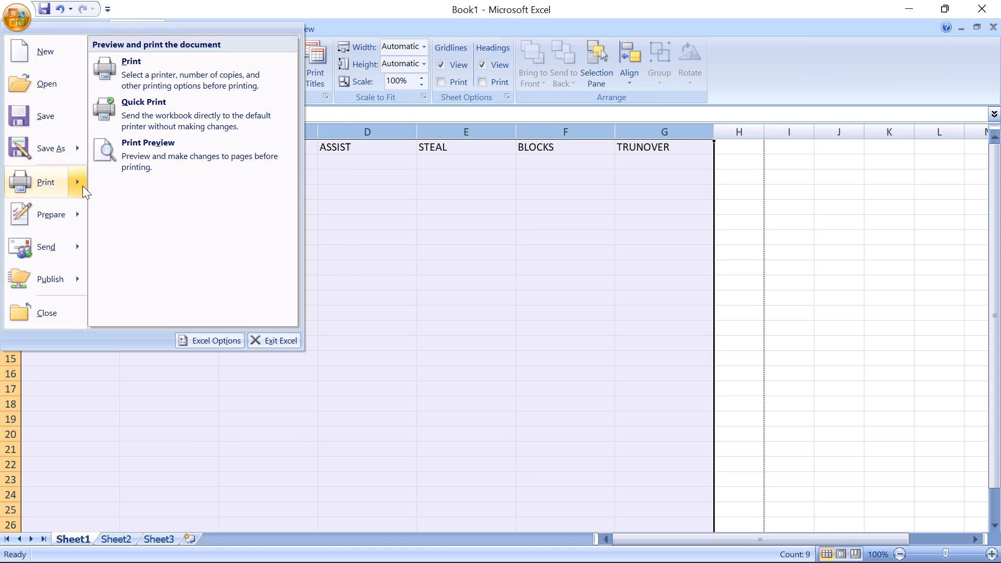
left_click(82, 185)
left_click(144, 147)
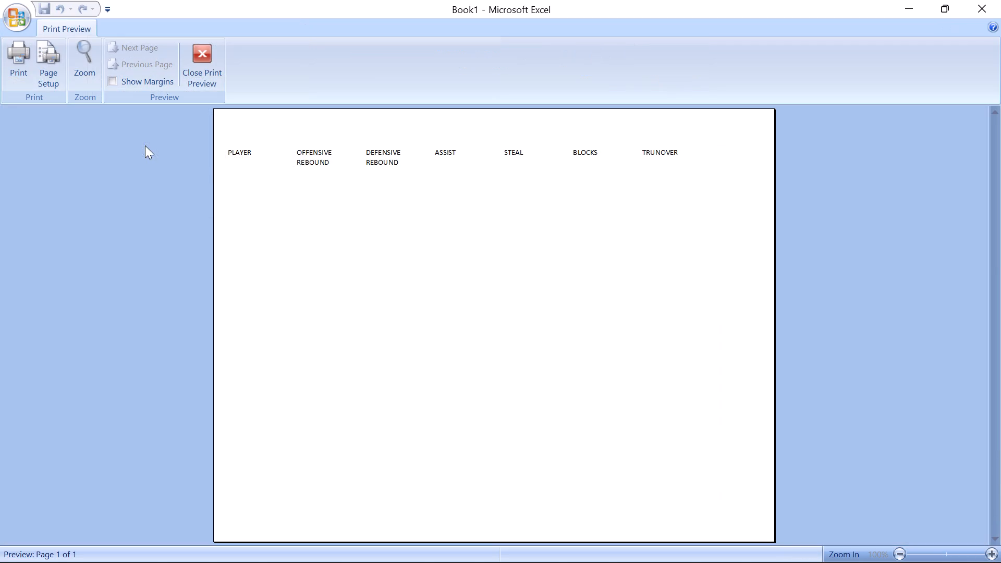
left_click(205, 58)
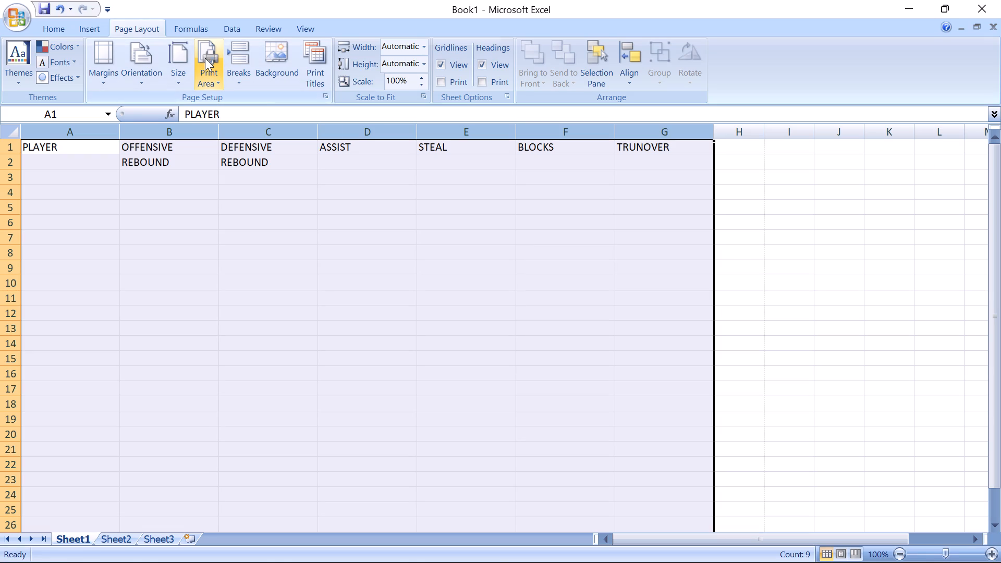
Widen the PLAYER column to about 26.
left_click(80, 169)
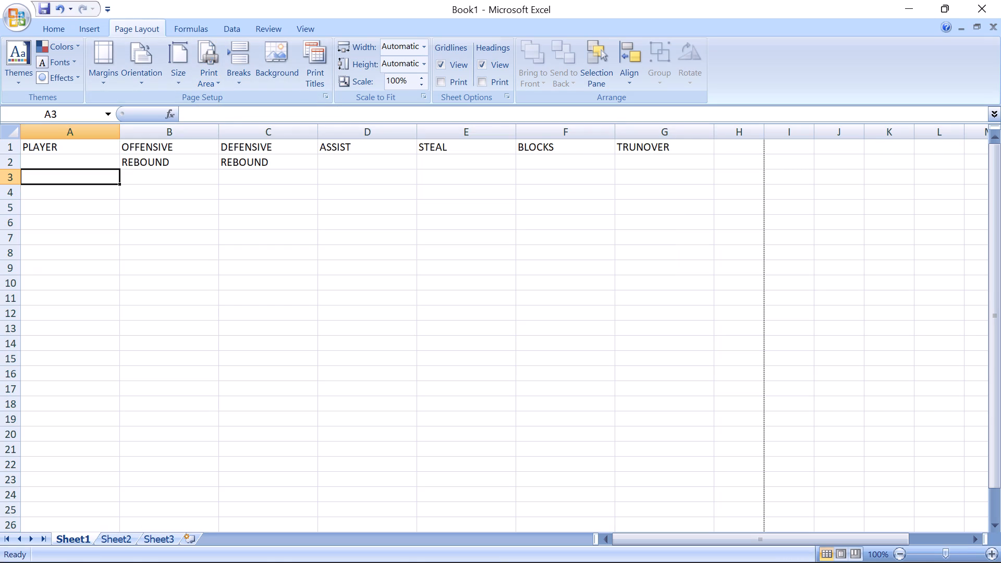
left_click_drag(115, 134, 168, 136)
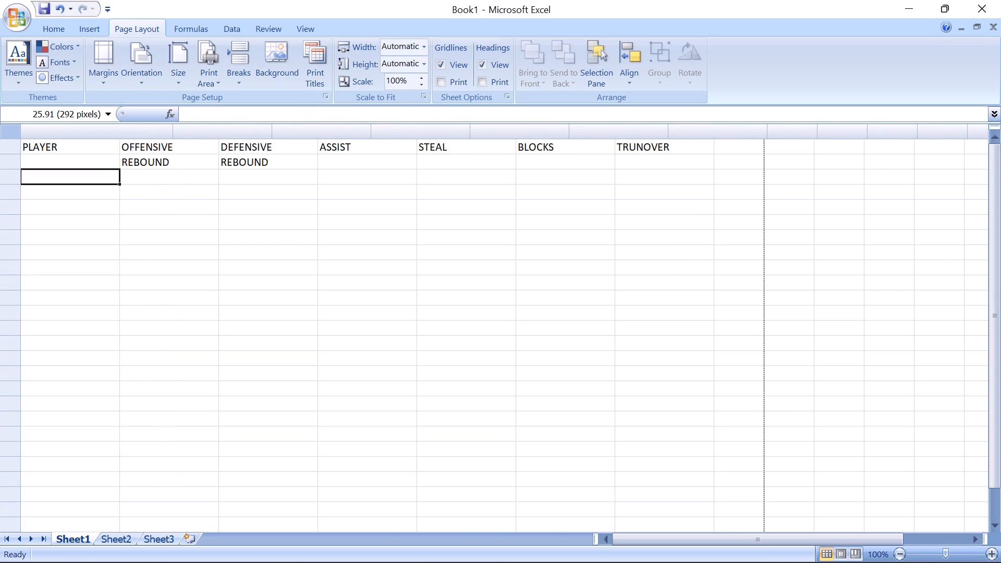
Center and bold the contents of columns A to G.
left_click(184, 134)
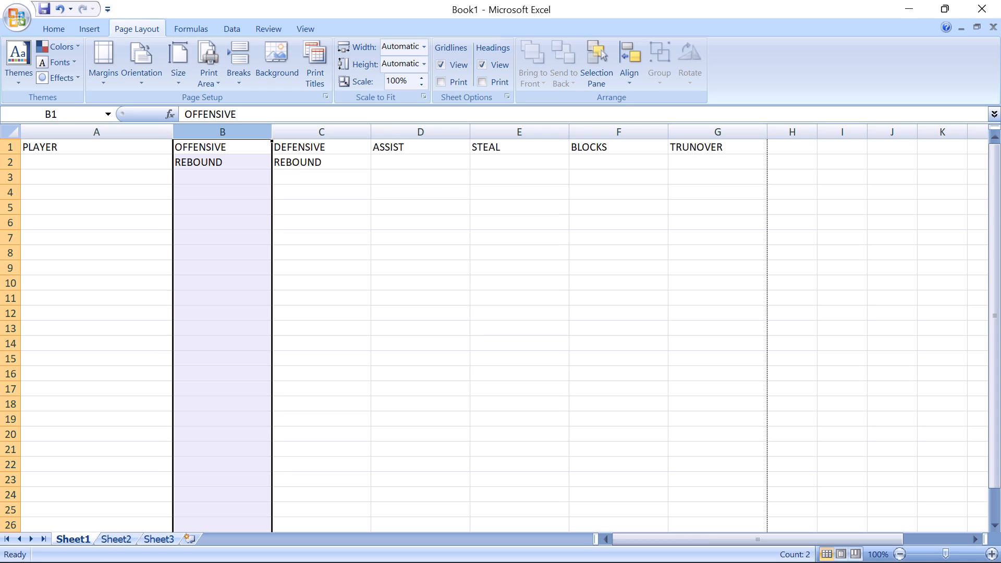
left_click_drag(235, 146, 240, 165)
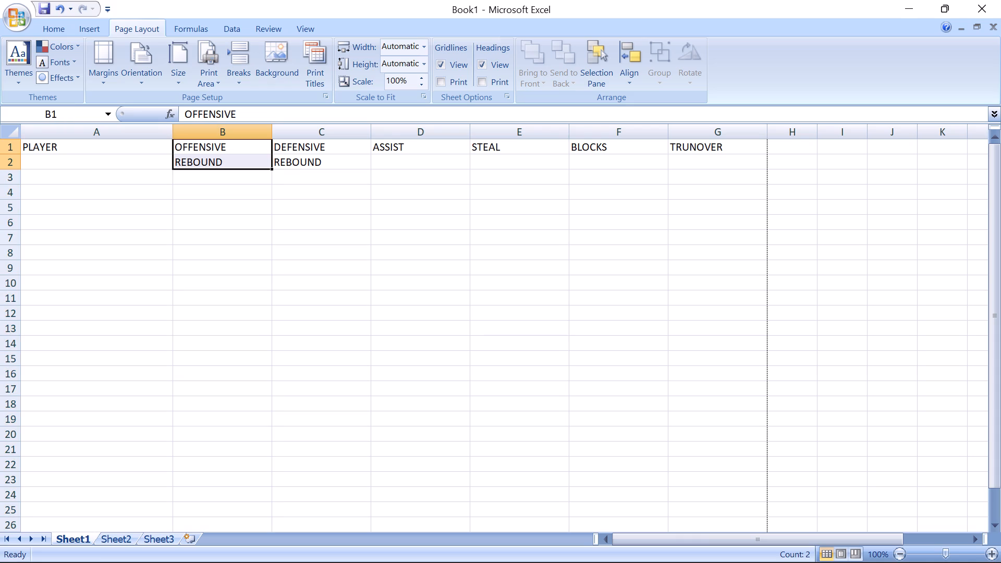
left_click(61, 29)
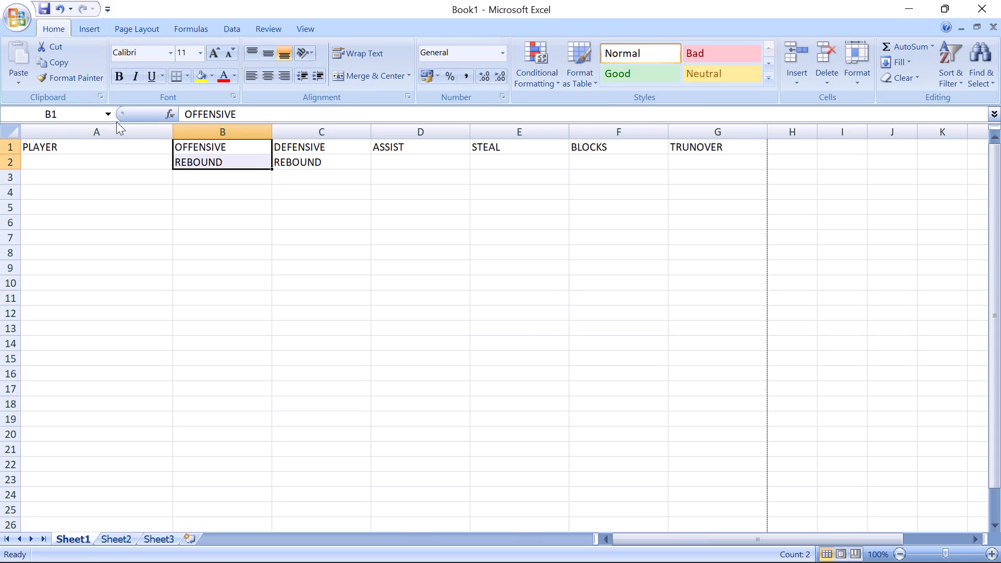
left_click_drag(108, 146, 332, 174)
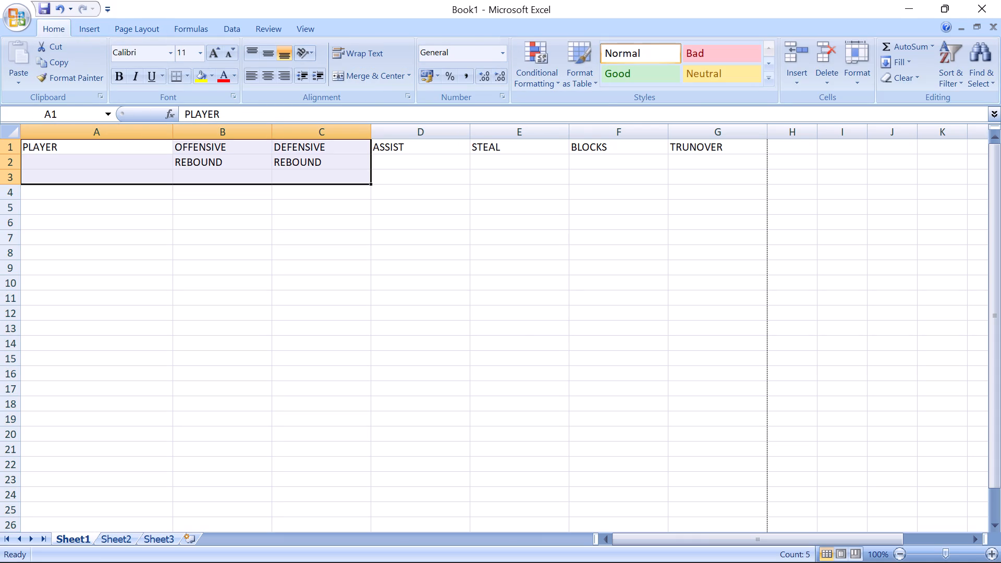
left_click_drag(133, 134, 135, 134)
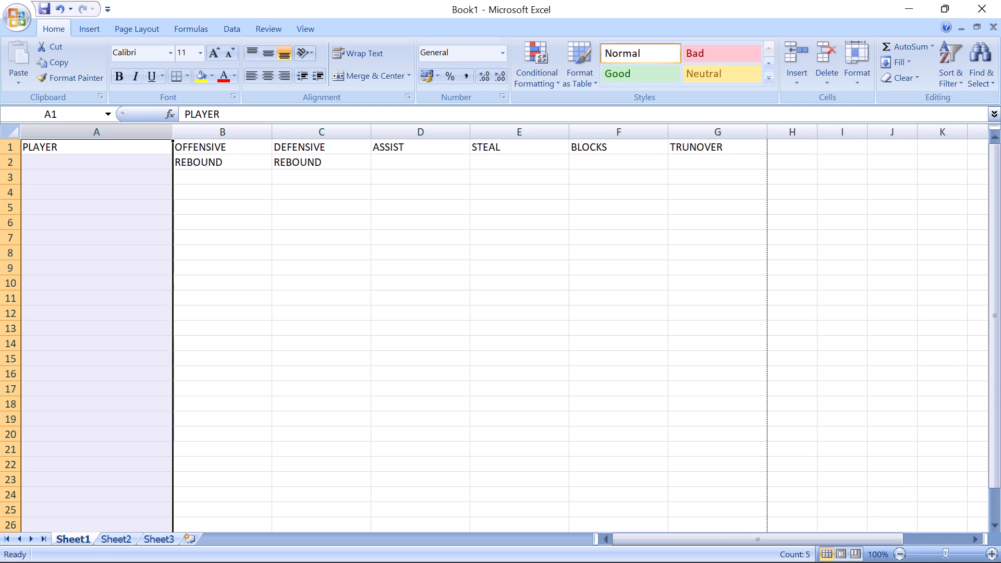
left_click_drag(135, 134, 749, 166)
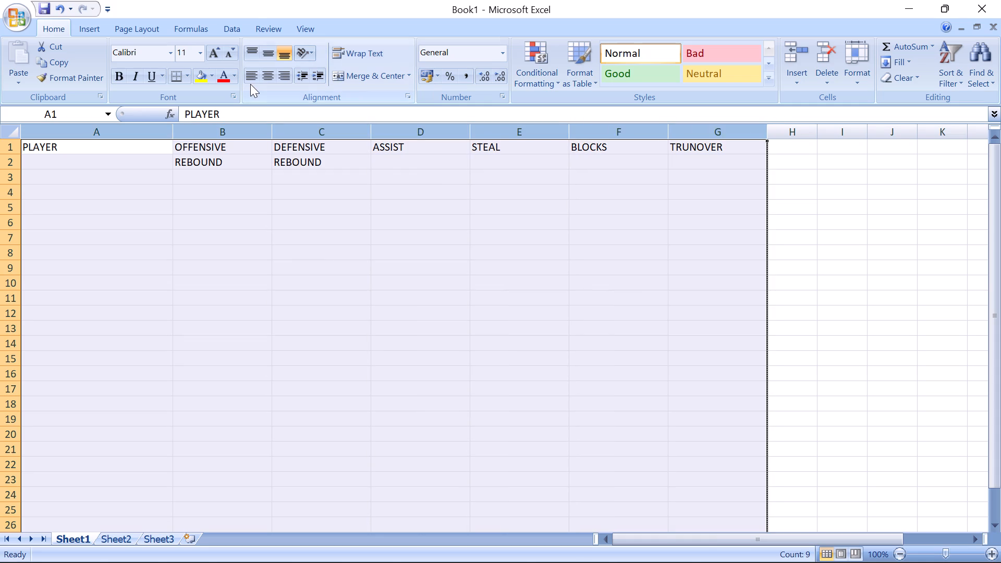
left_click(265, 76)
key("ctrl+b")
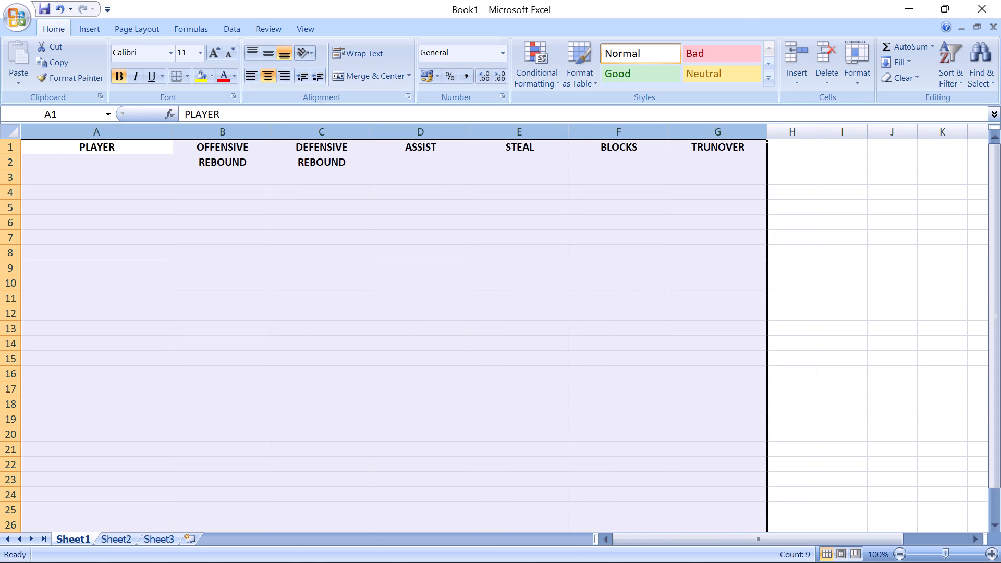
Merge and center the PLAYER, ASSIST, STEAL, BLOCKS and TRUNOVER headings individually across rows 1 and 2.
left_click_drag(107, 150, 113, 159)
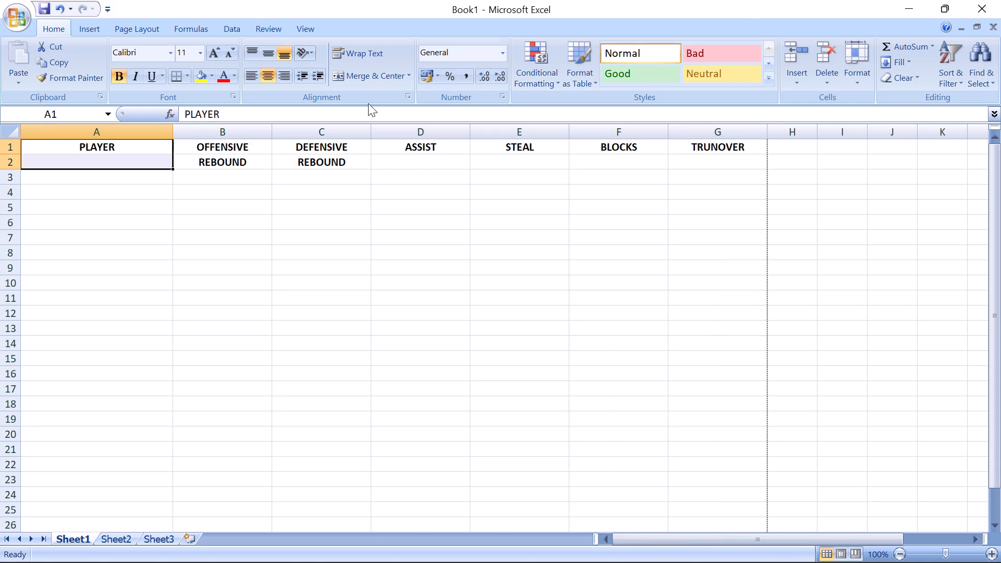
left_click(363, 78)
left_click_drag(398, 151, 401, 156)
left_click(374, 80)
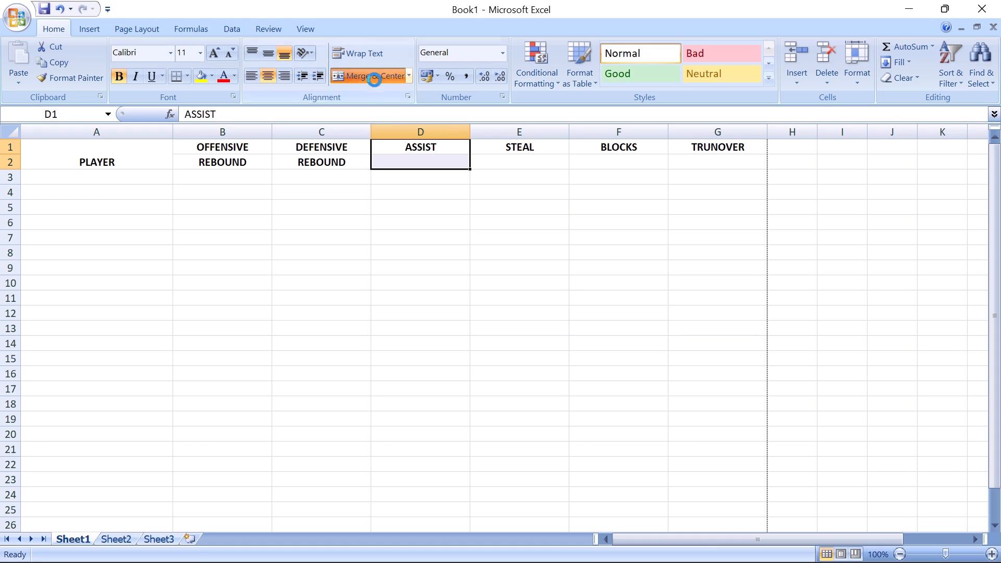
left_click_drag(507, 146, 512, 158)
left_click(382, 74)
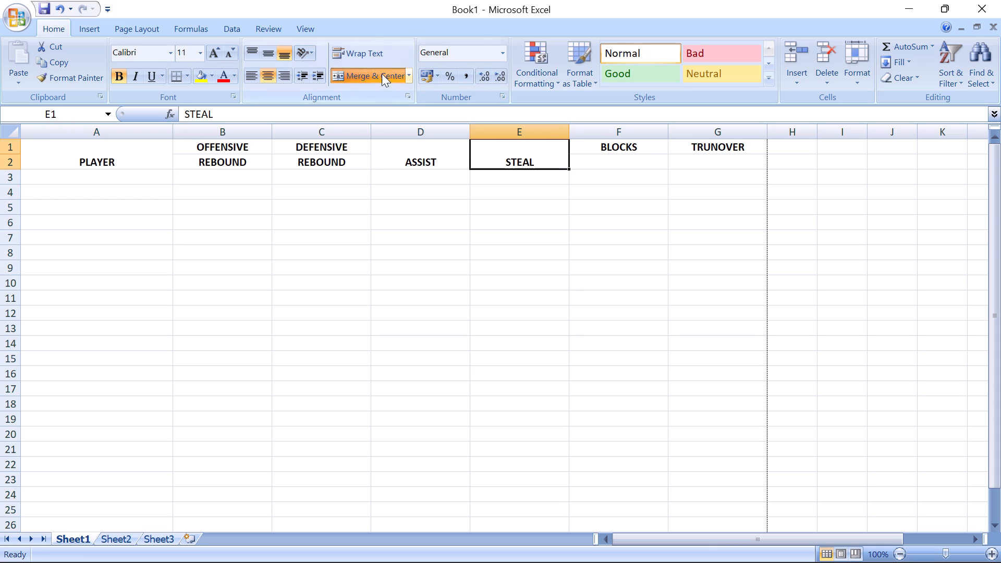
left_click_drag(602, 152, 607, 162)
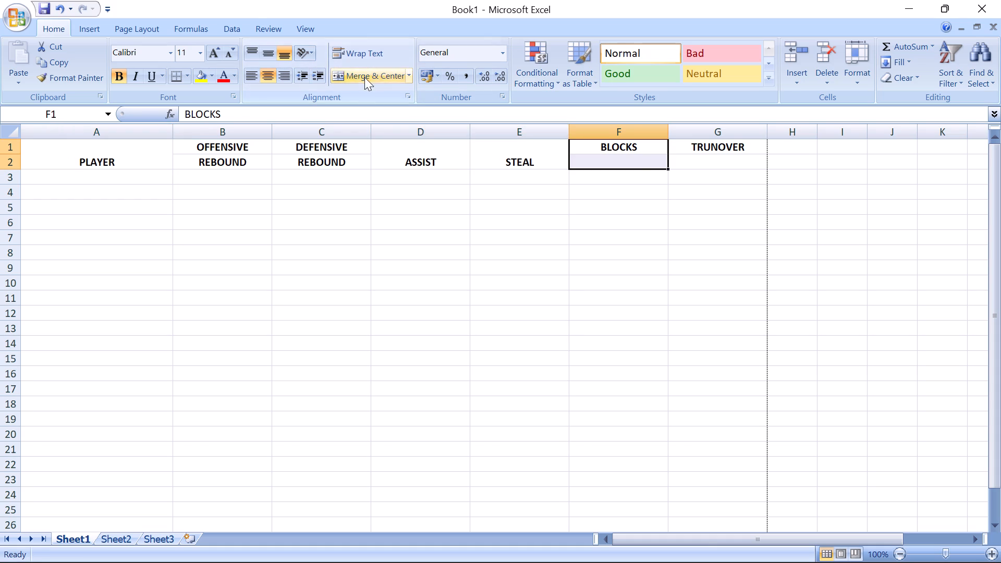
left_click(364, 77)
left_click_drag(677, 147, 690, 165)
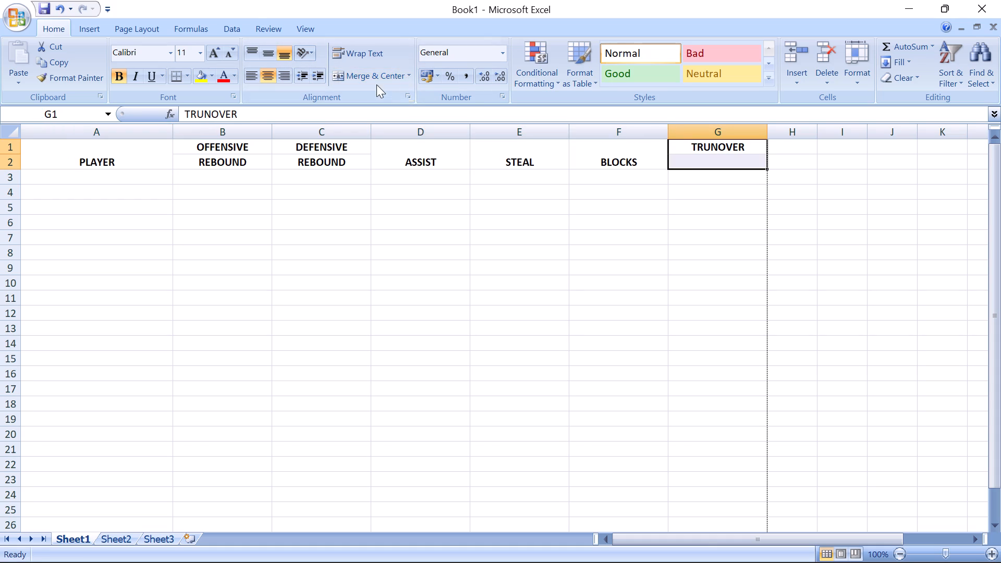
left_click(361, 77)
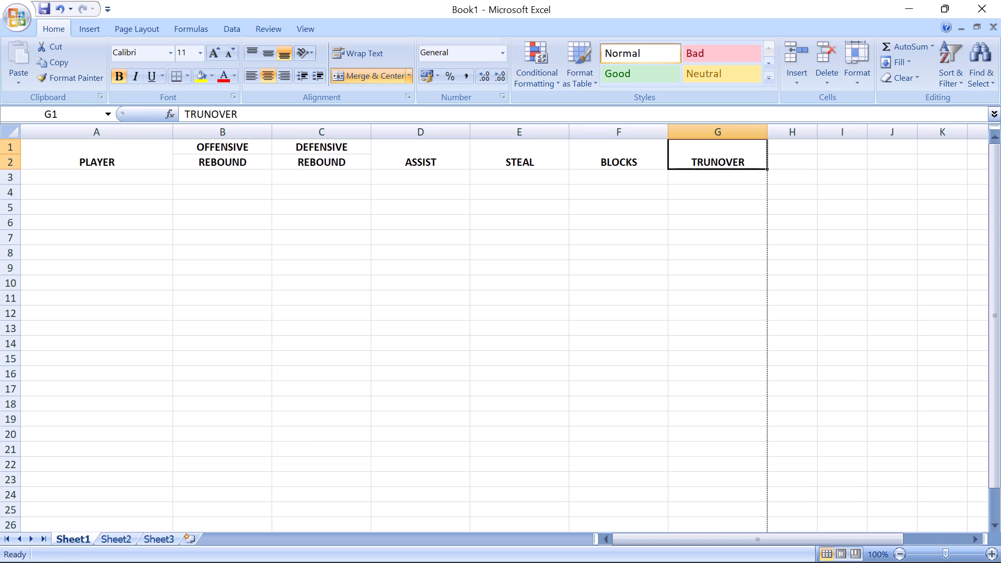
Middle-align the whole heading block A1:G2 vertically.
left_click_drag(126, 150, 641, 158)
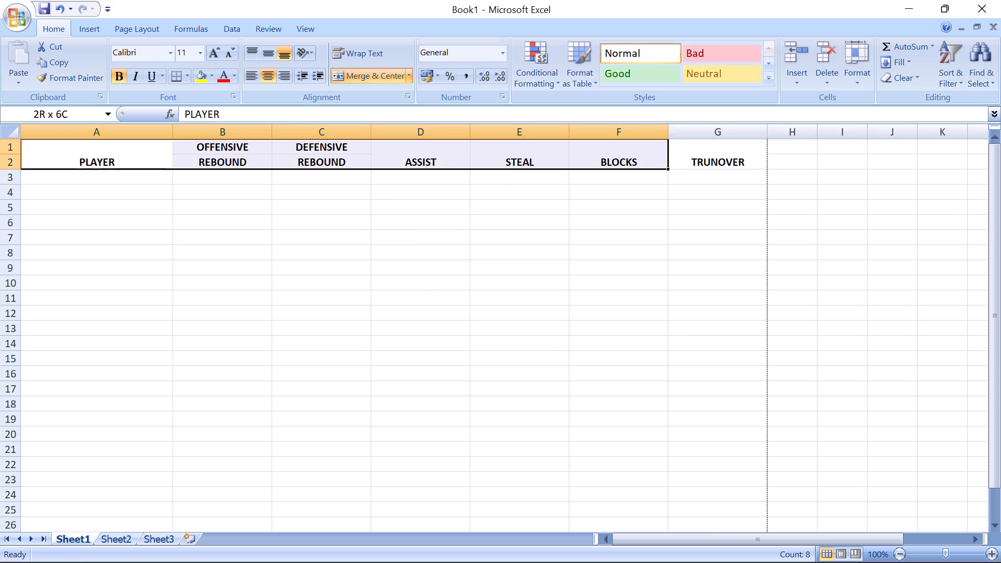
left_click_drag(641, 158, 702, 158)
left_click(270, 55)
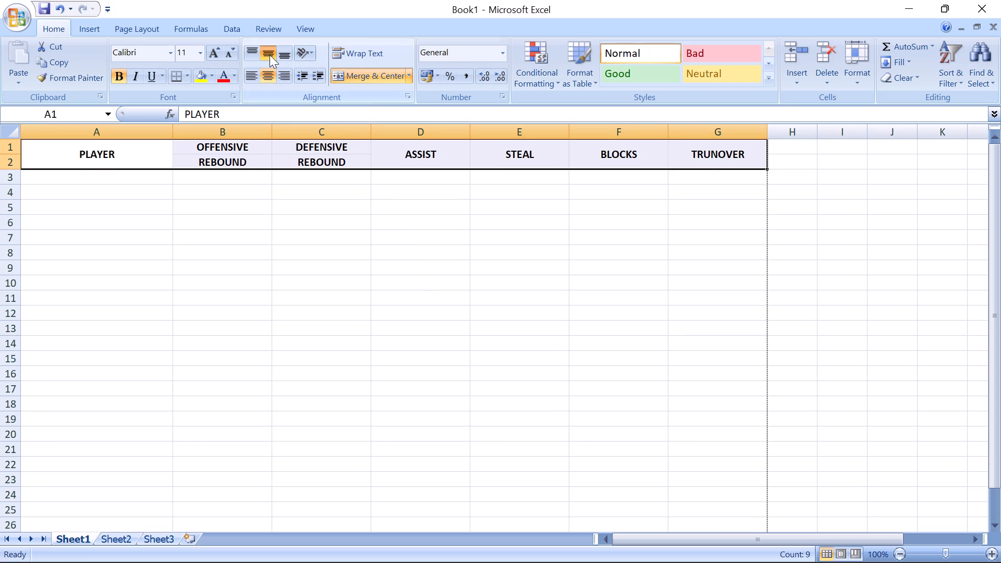
Apply a Thick Box Border separately around each two-row heading, from PLAYER through TRUNOVER.
left_click(139, 150)
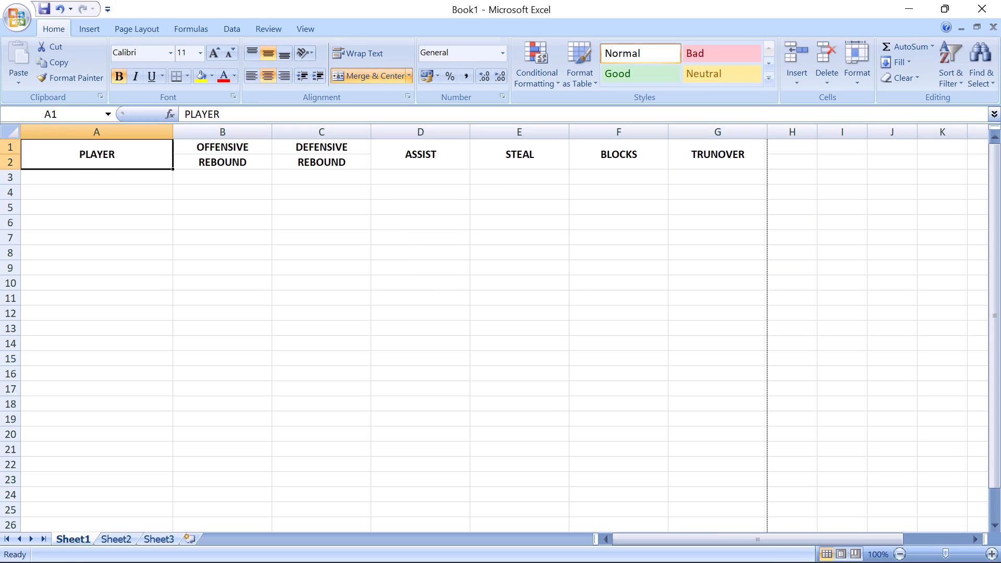
left_click(188, 78)
left_click(178, 222)
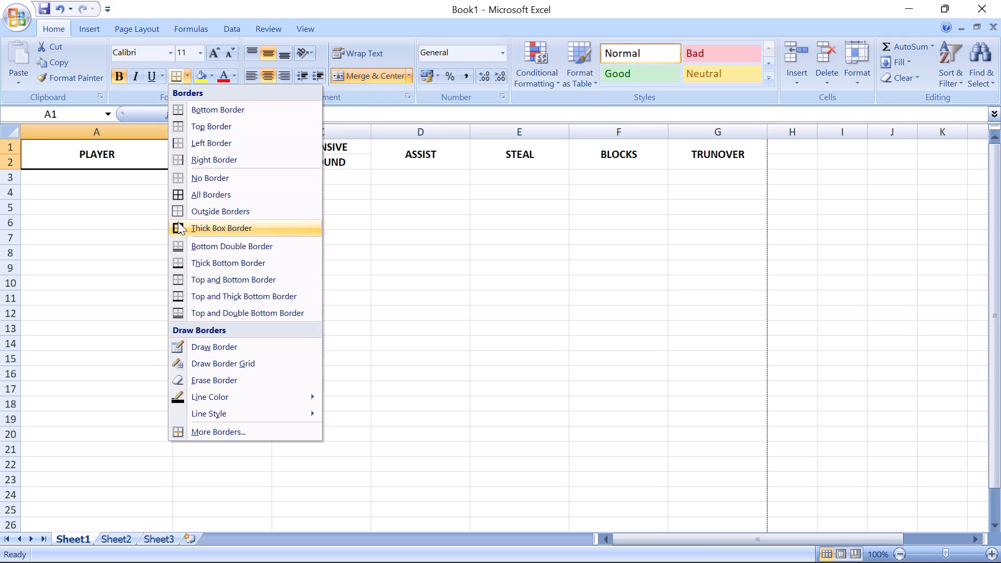
left_click_drag(202, 150, 208, 160)
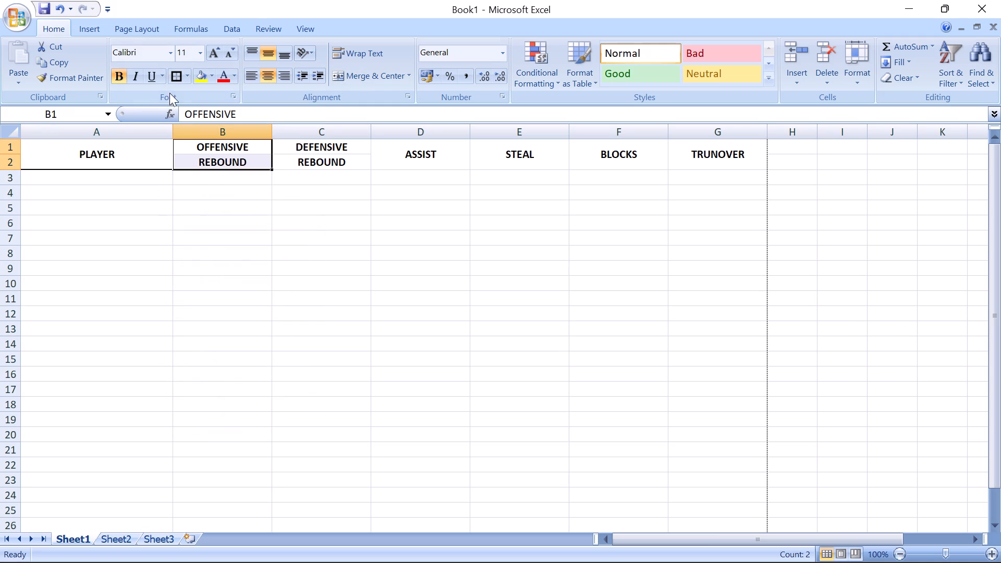
left_click(177, 75)
left_click_drag(299, 144, 304, 164)
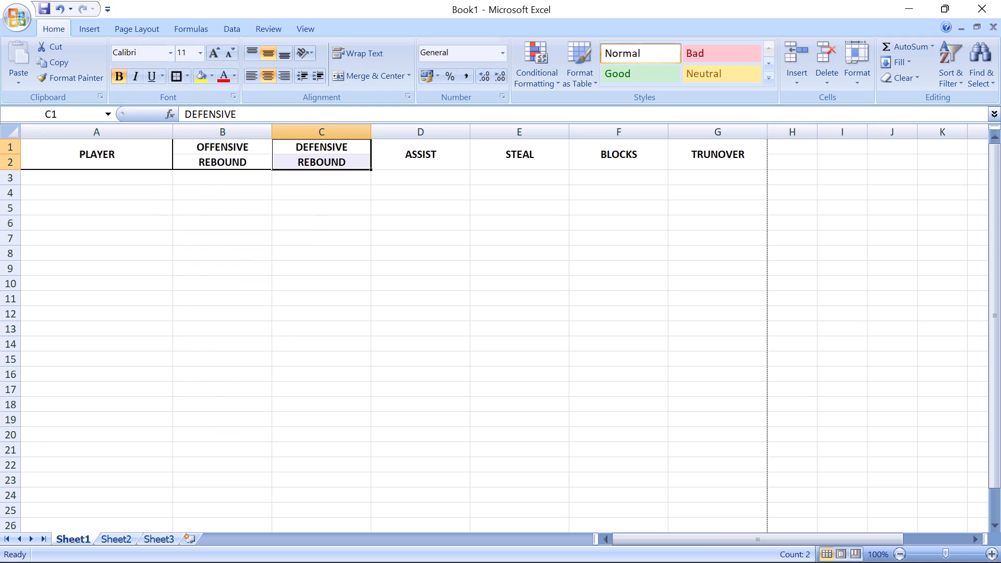
left_click(176, 79)
left_click_drag(402, 145, 406, 160)
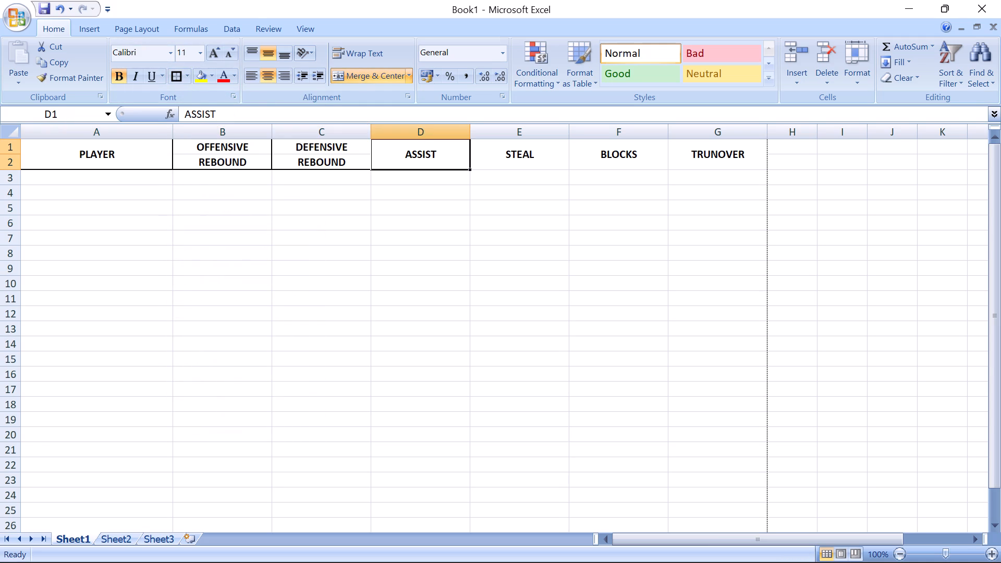
left_click(176, 78)
left_click(507, 145)
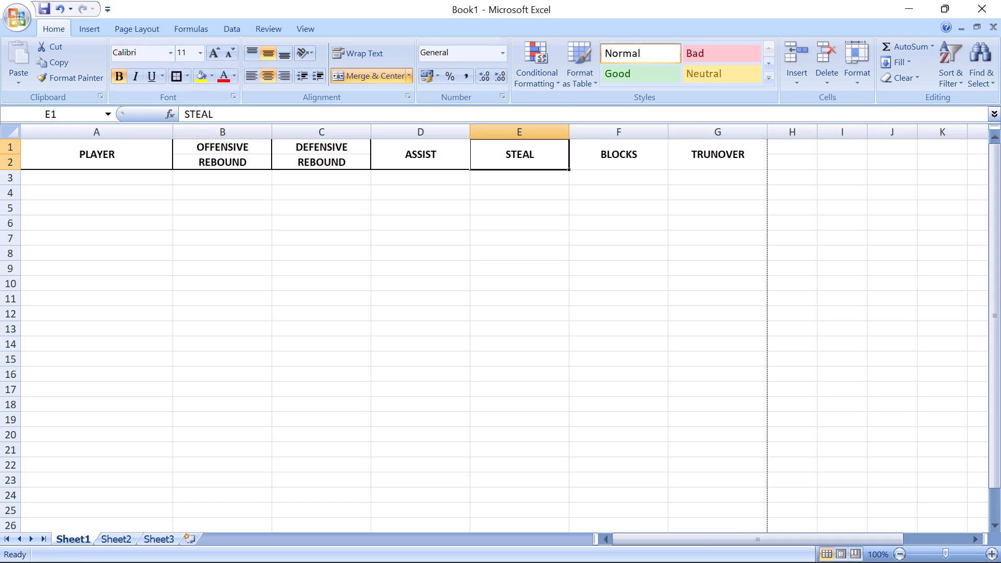
left_click(173, 76)
left_click(613, 157)
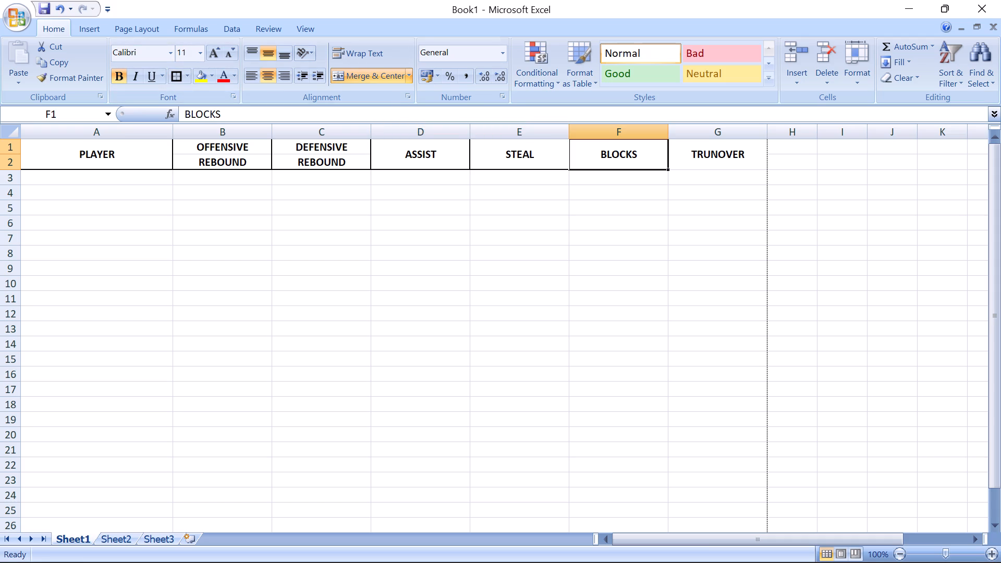
left_click(177, 77)
left_click(714, 160)
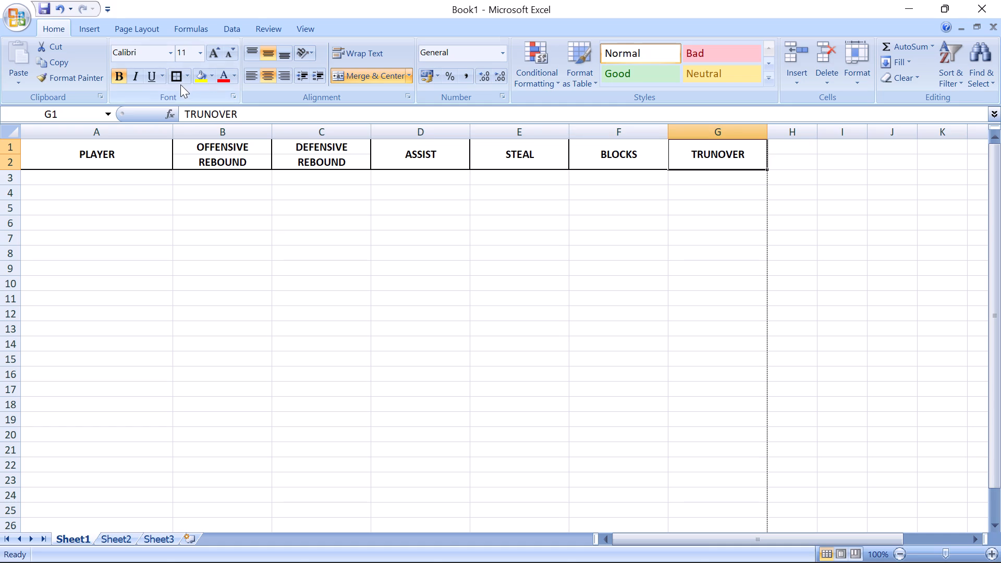
left_click(174, 80)
Open the NOV 5 GRAY VS VIOLET score sheet from the OPENING GAMES folder and bring the GRAY player list into view.
left_click(150, 176)
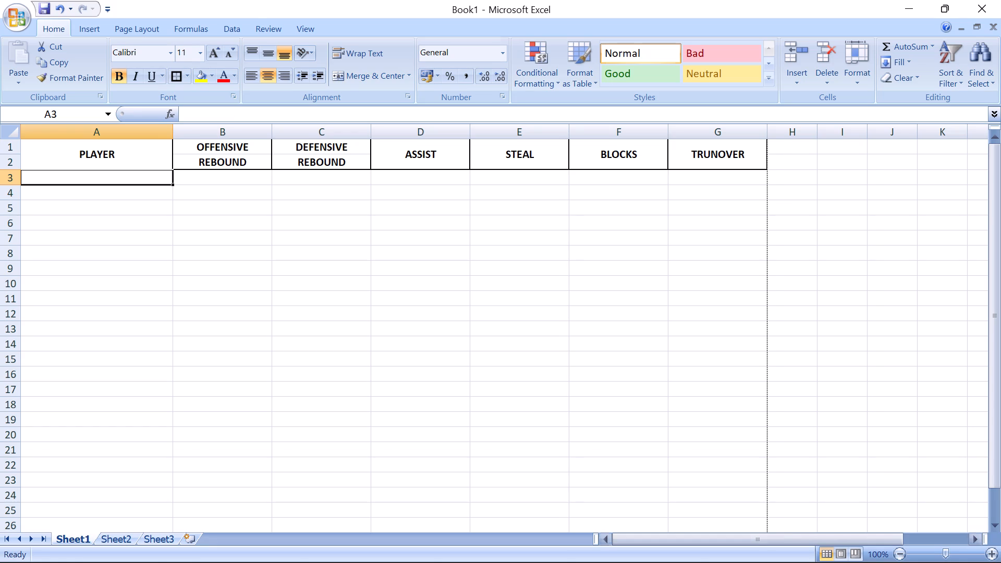
left_click(534, 548)
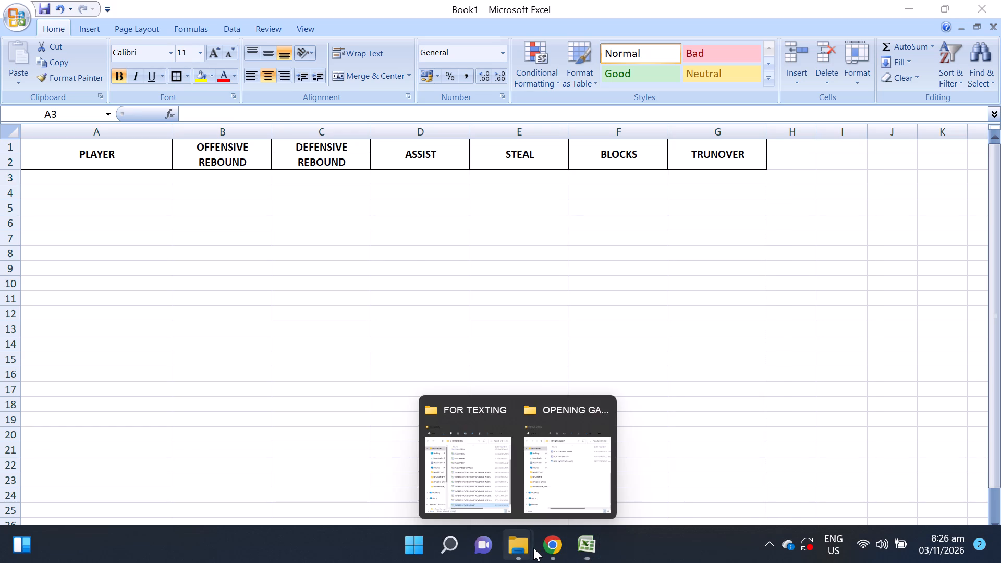
left_click(551, 486)
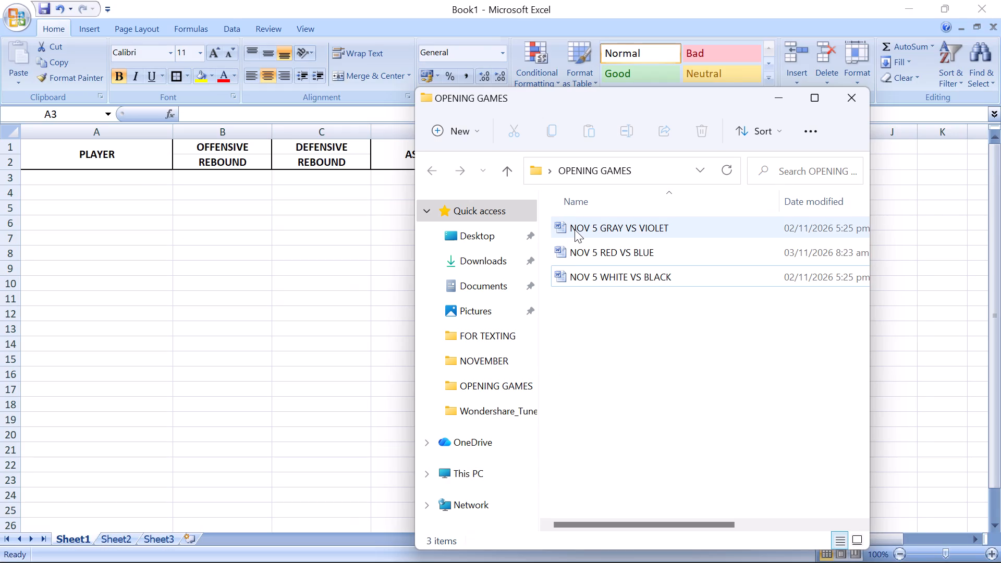
double_click(575, 229)
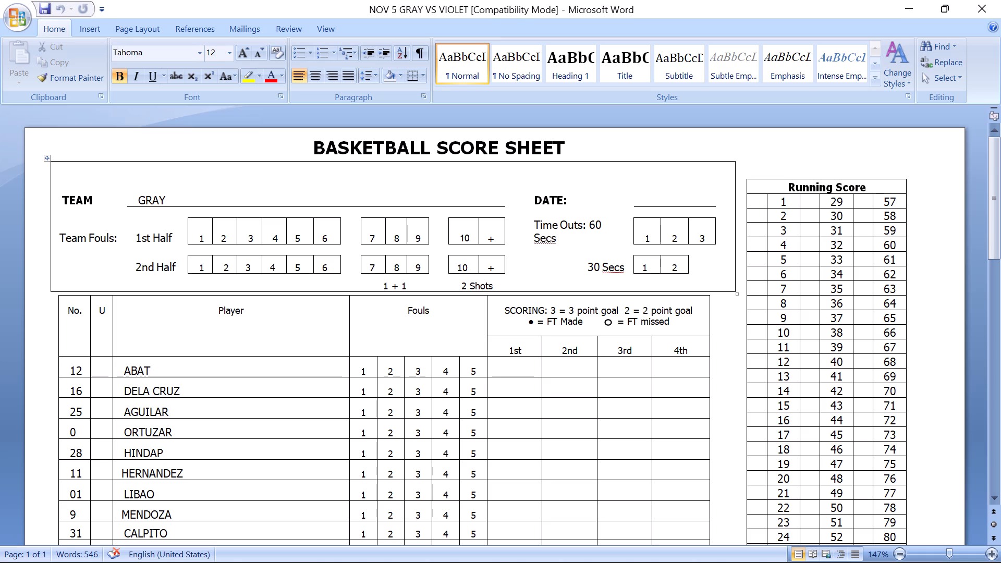
scroll(246, 342, "down", 3)
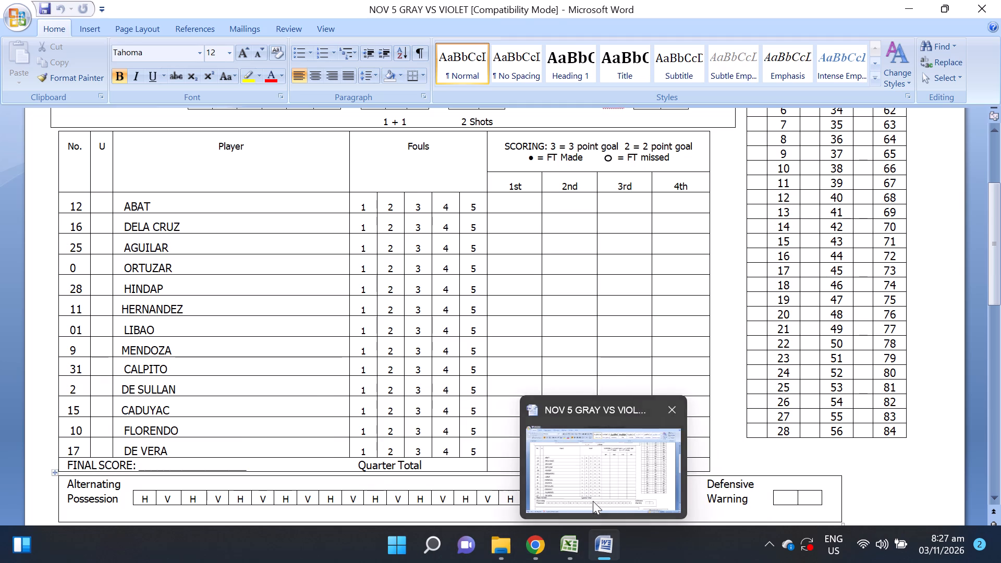
Switch back to Excel and close the FOOD AND SNACKS workbook, leaving Book1 open.
left_click(593, 501)
left_click(564, 553)
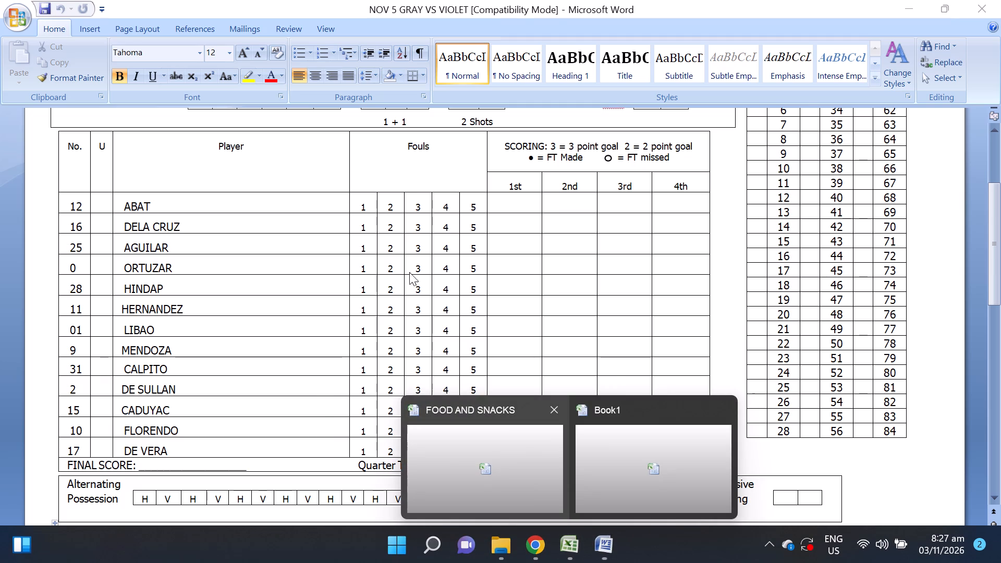
left_click(616, 455)
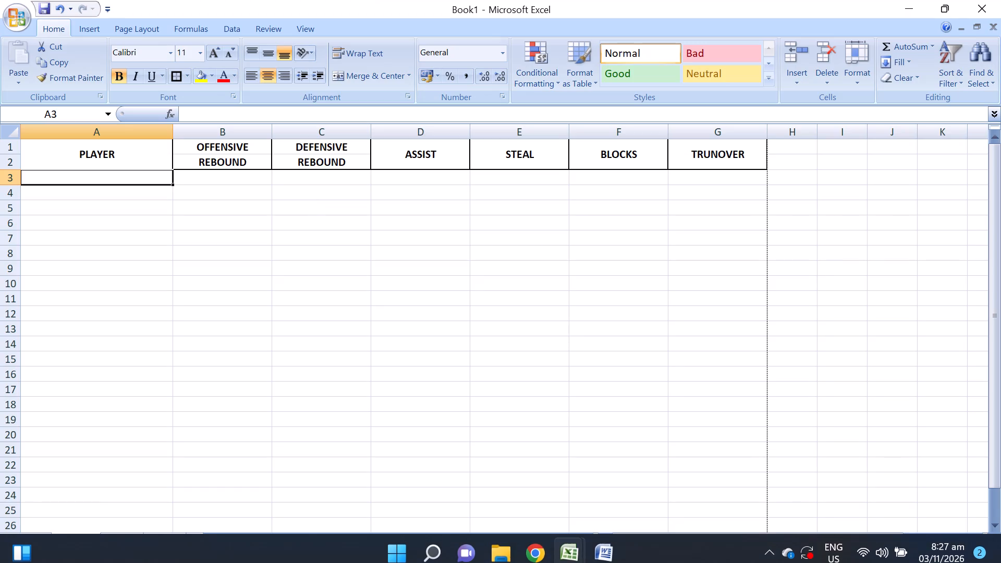
left_click(578, 557)
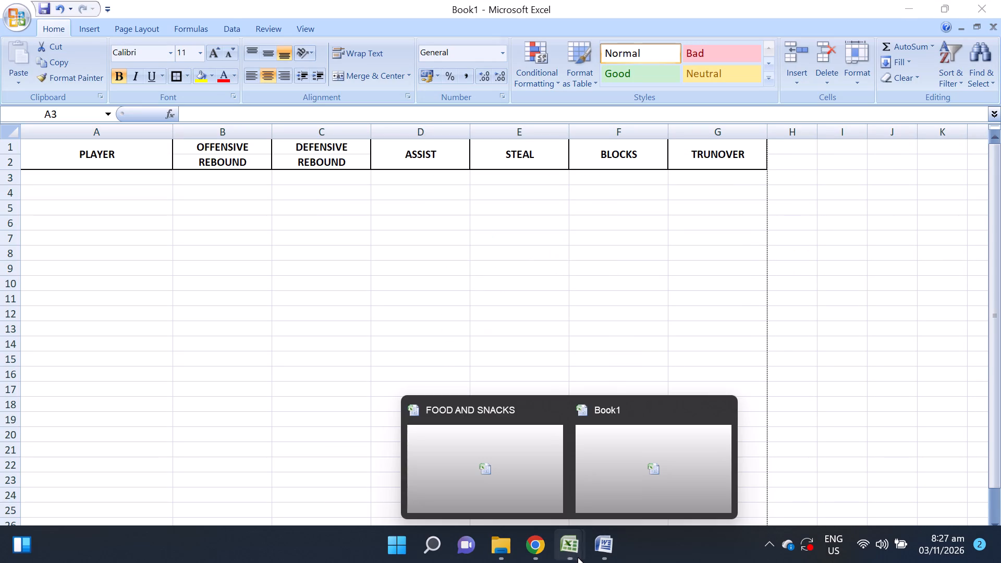
left_click(554, 414)
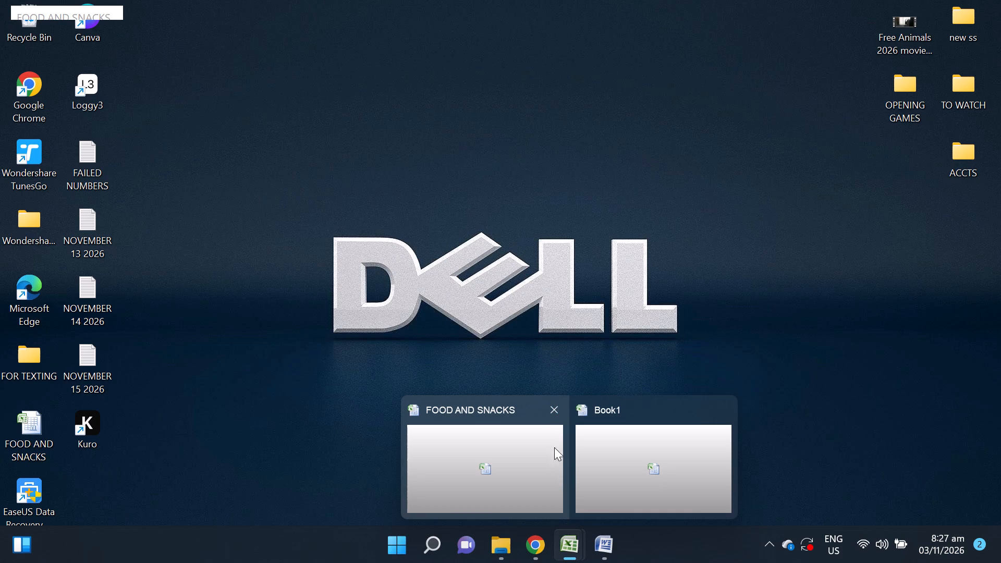
left_click(529, 456)
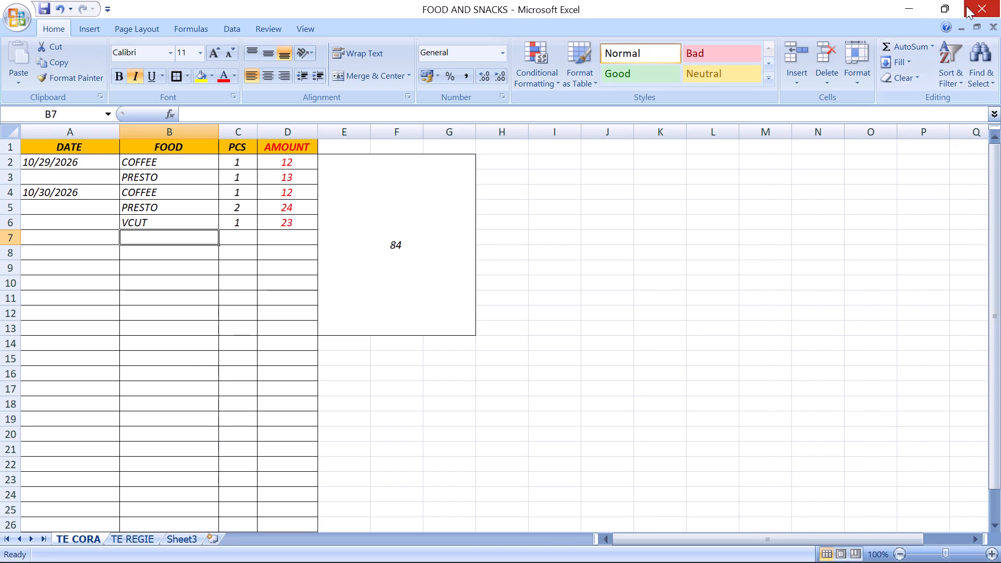
left_click(966, 6)
Insert a blank column before the PLAYER column and narrow it to about half its width.
left_click(40, 133)
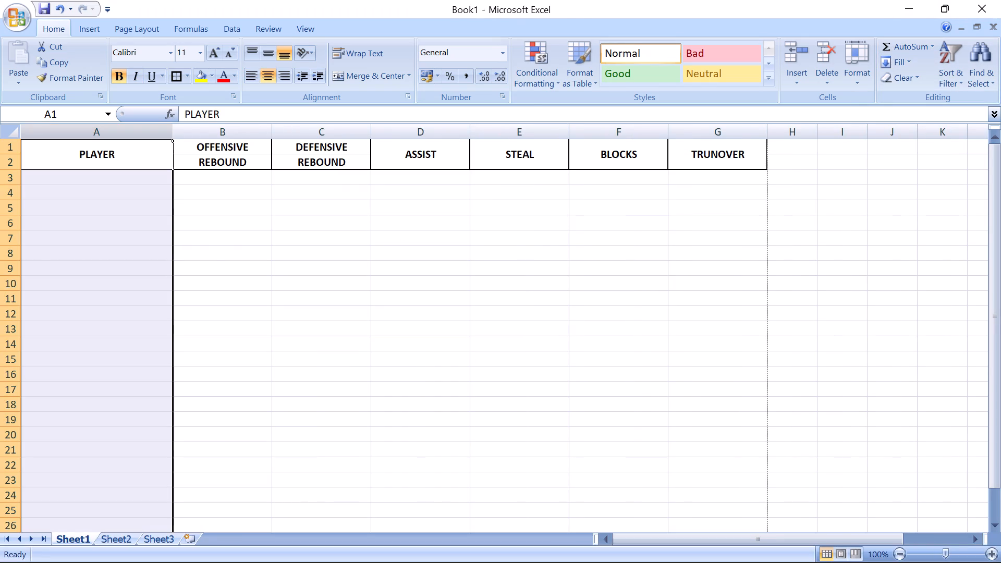
right_click(40, 133)
right_click(40, 133)
right_click(53, 133)
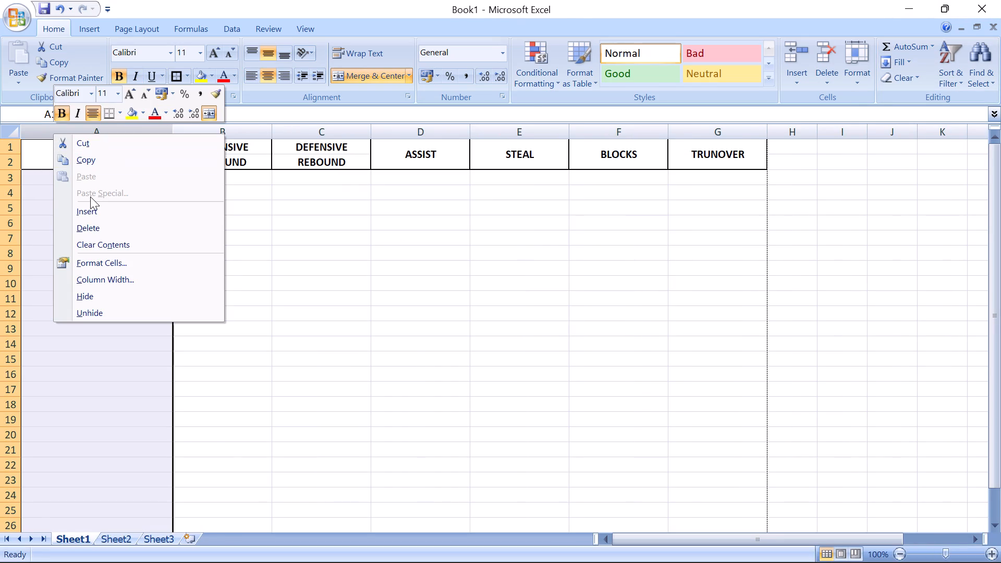
left_click(93, 209)
left_click(93, 209)
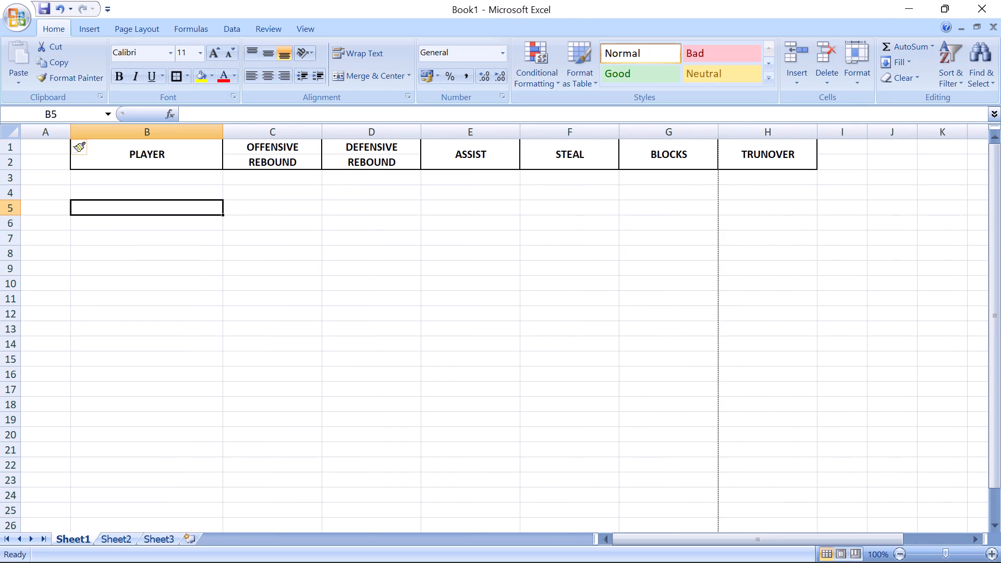
left_click_drag(68, 129, 42, 129)
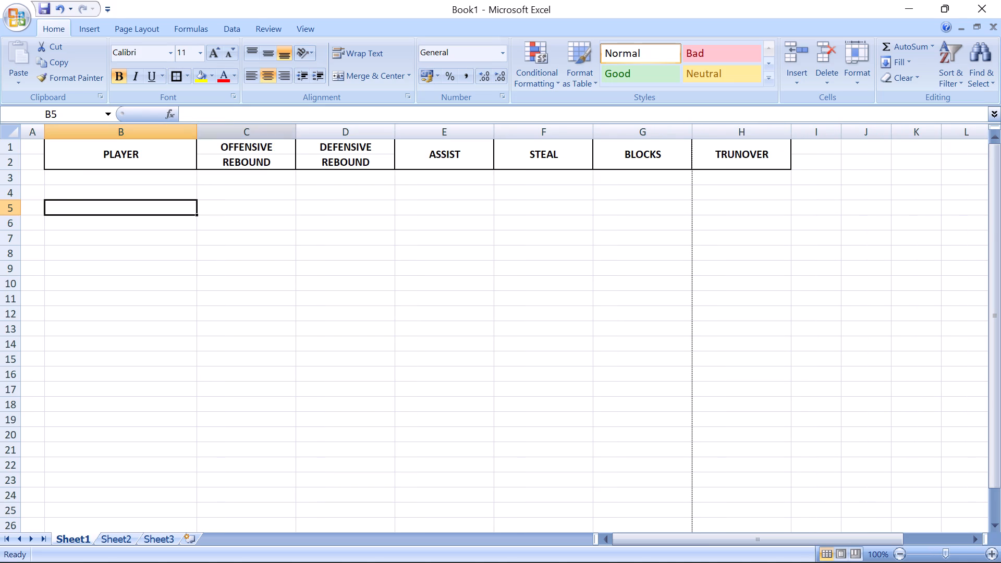
Resize columns C through H, OFFENSIVE REBOUND to TRUNOVER, to an equal width of about 16 so they fit the page.
left_click_drag(285, 132, 725, 133)
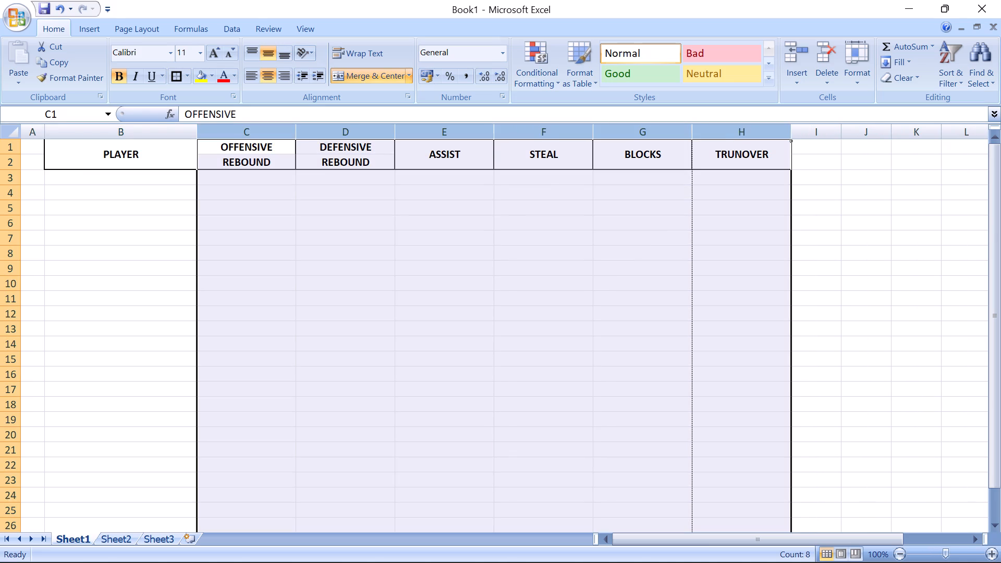
left_click_drag(595, 127, 574, 129)
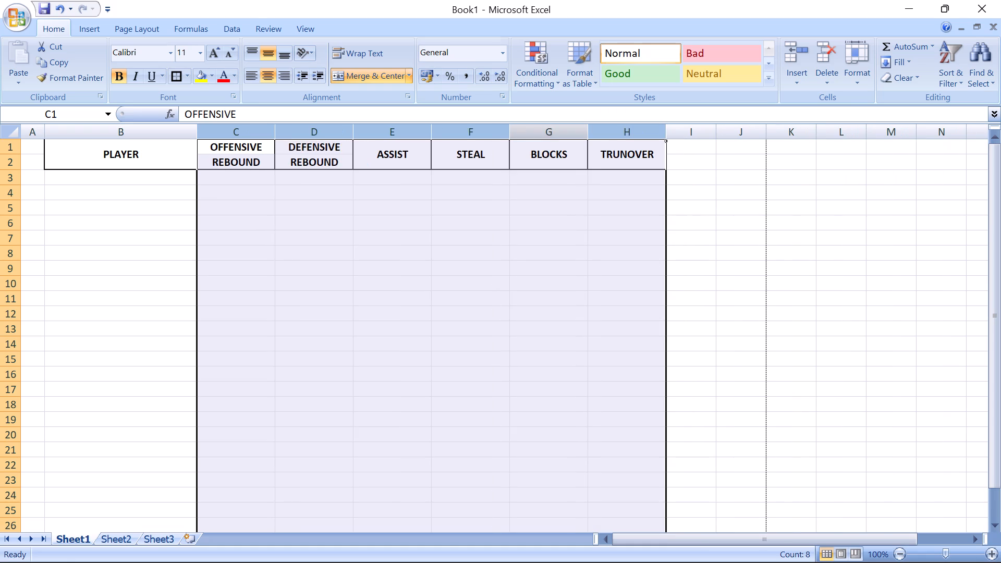
left_click_drag(665, 130, 682, 130)
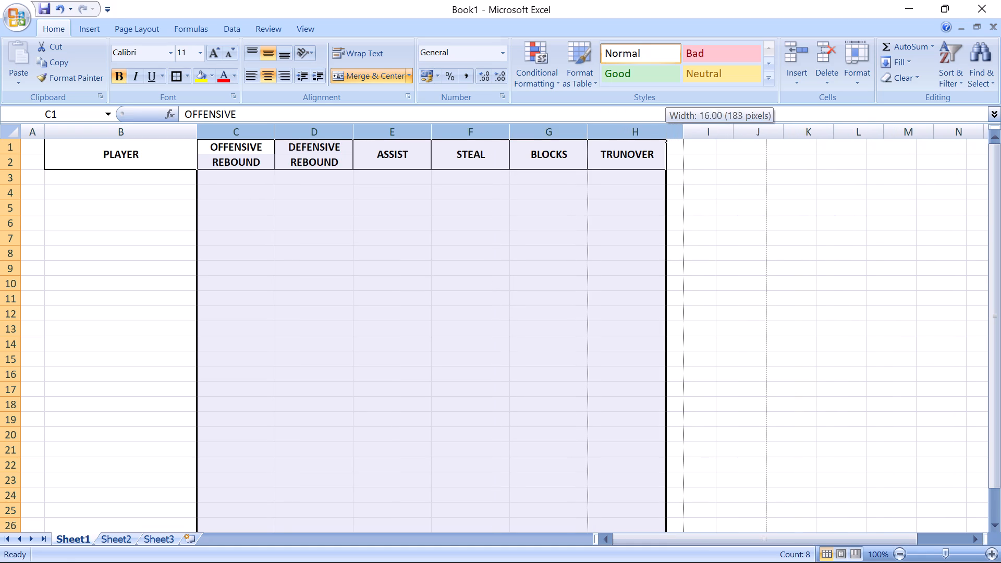
left_click_drag(682, 130, 683, 130)
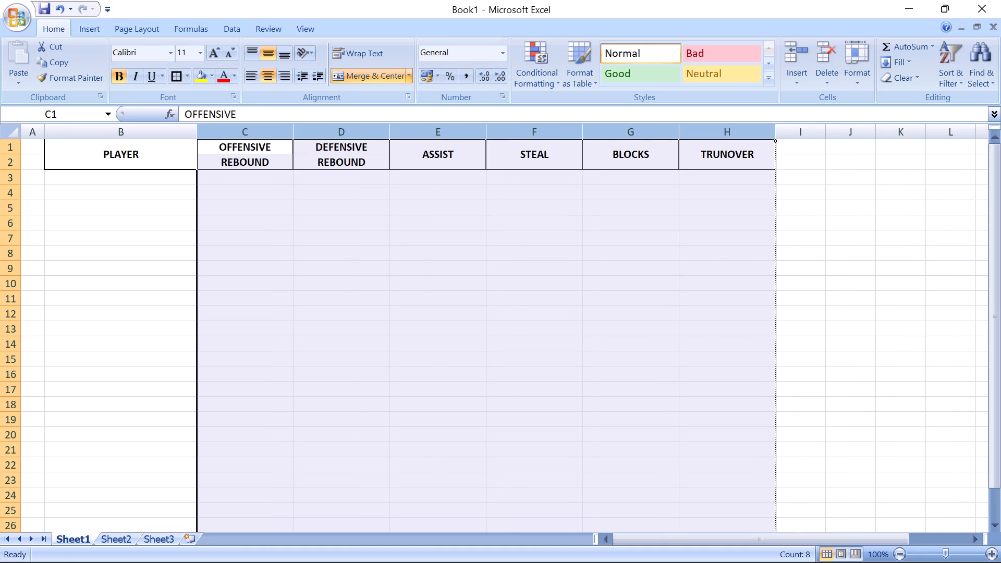
Make A1:A2 a merged, centered heading cell with a Thick Box Border, in a column A about 4.4 wide.
left_click_drag(32, 148, 32, 160)
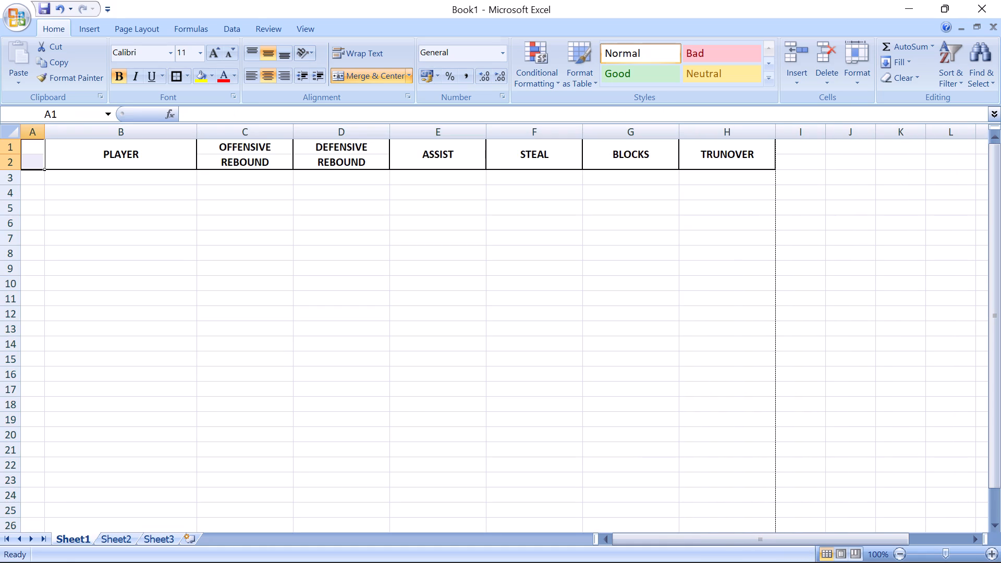
left_click(381, 79)
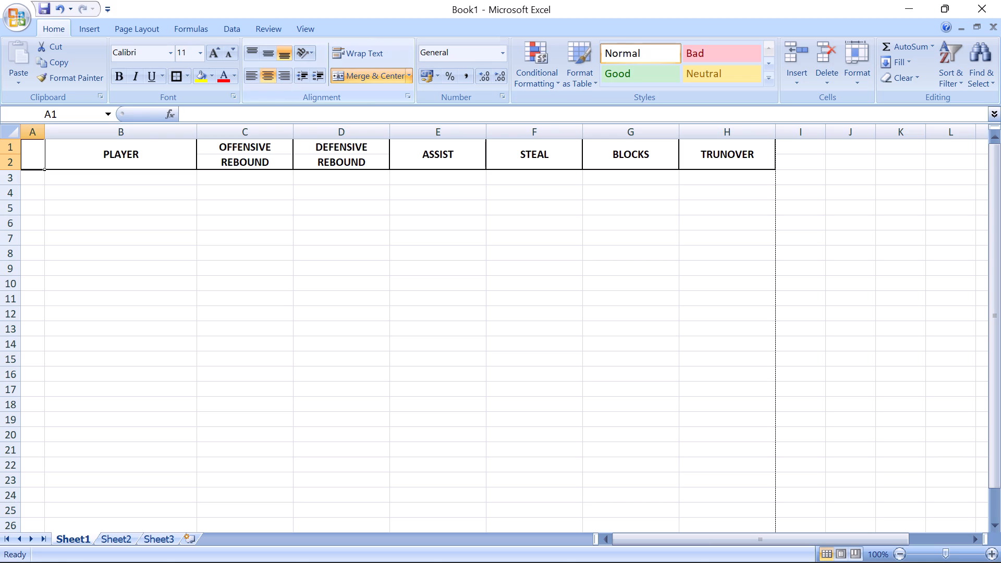
left_click(44, 134)
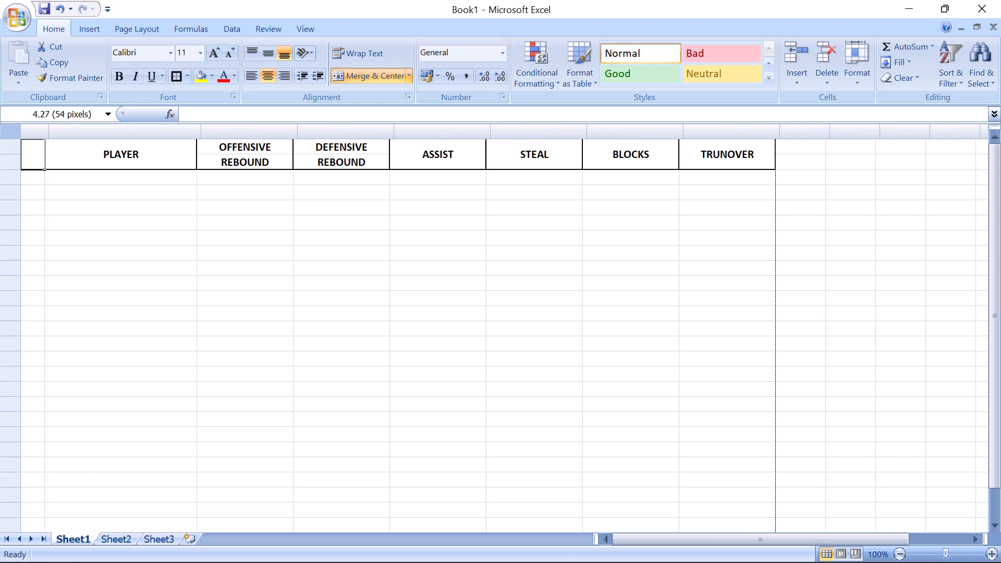
left_click(48, 134)
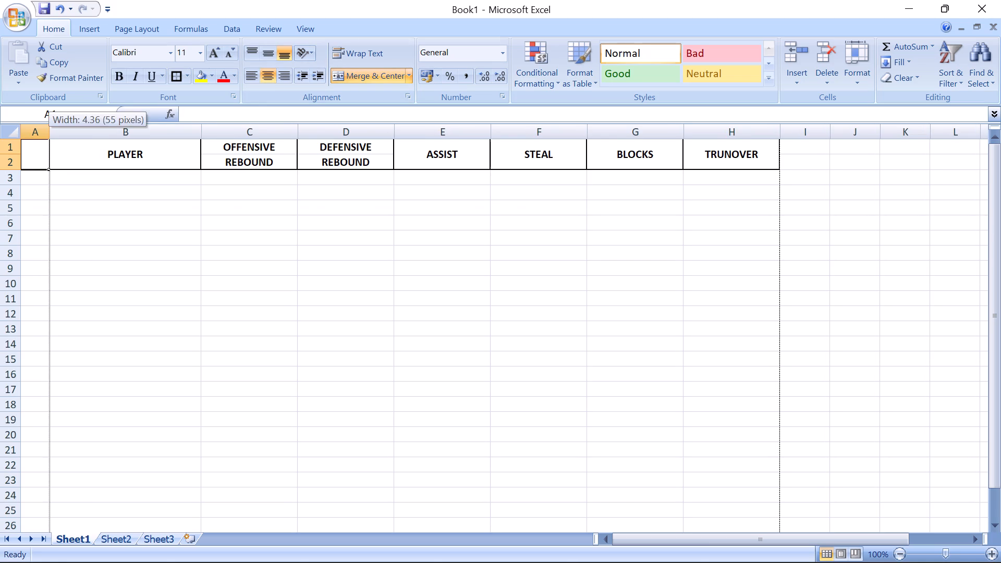
left_click(176, 82)
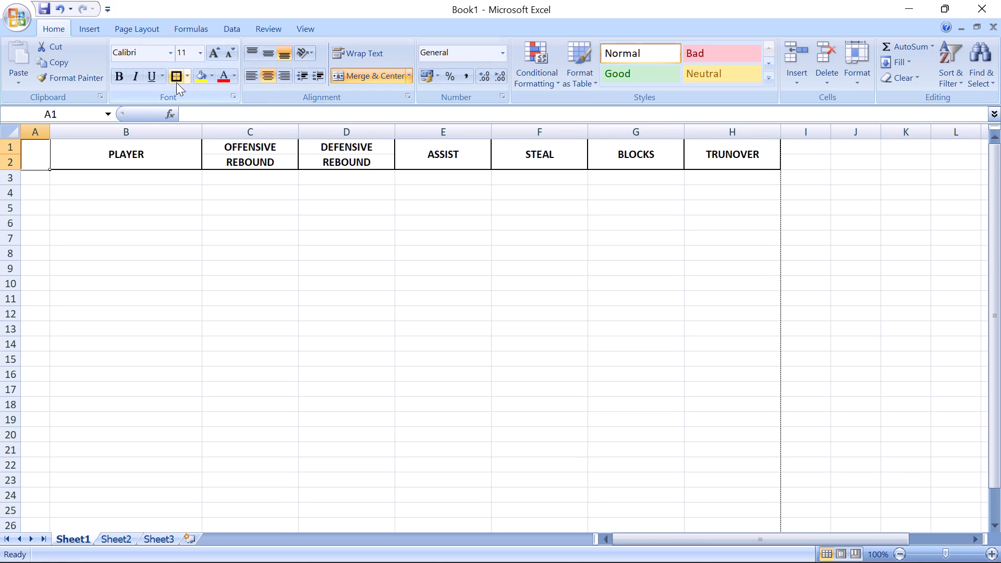
left_click(131, 247)
Enter the heading NO. in the merged cell A1, middle-aligned and bold.
left_click(33, 161)
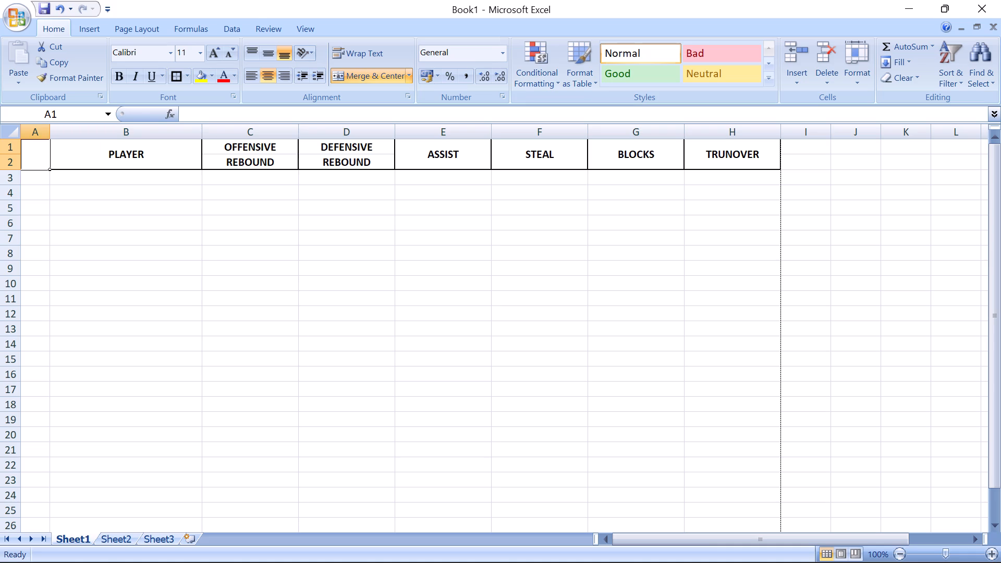
type("NO")
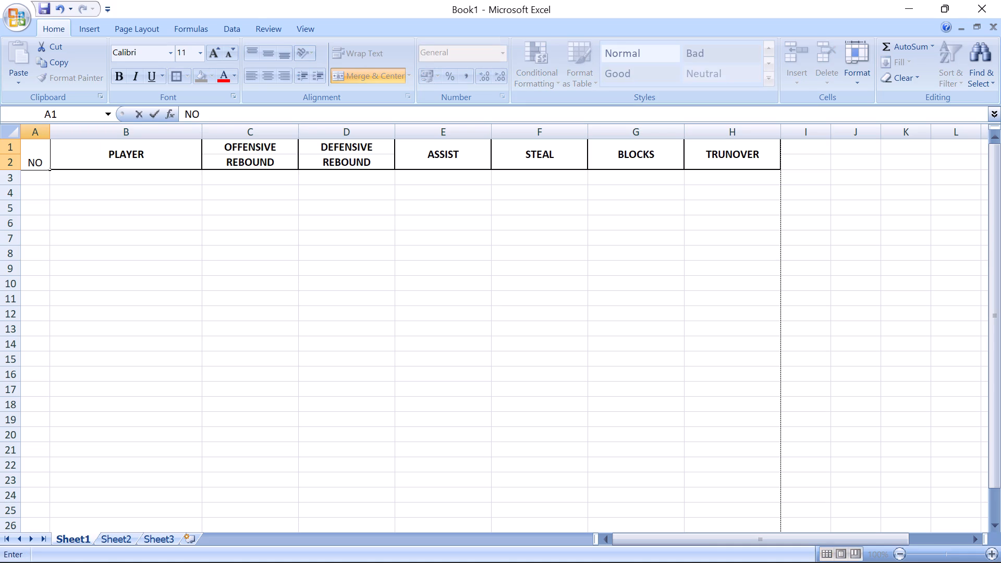
key("period")
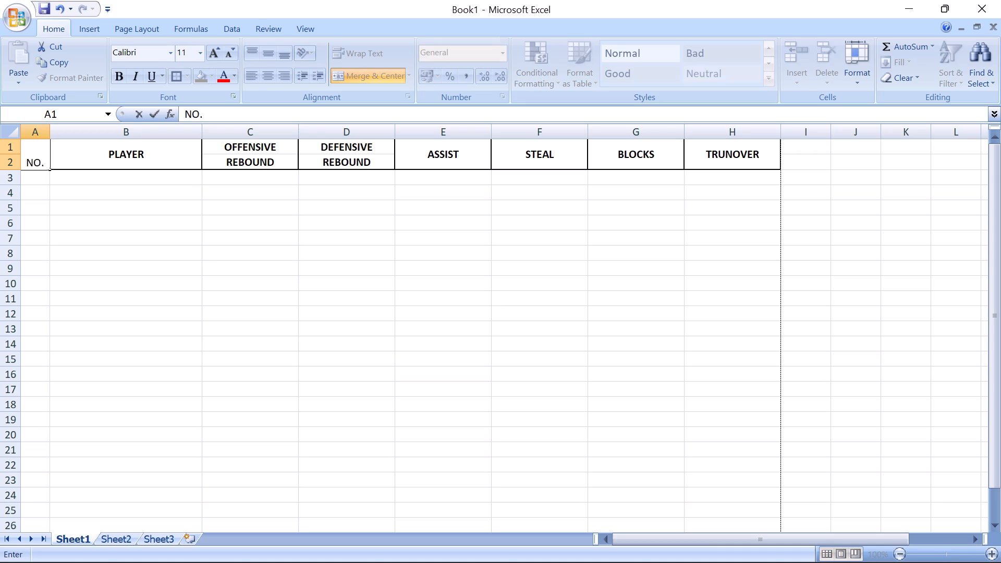
left_click(261, 271)
left_click(38, 157)
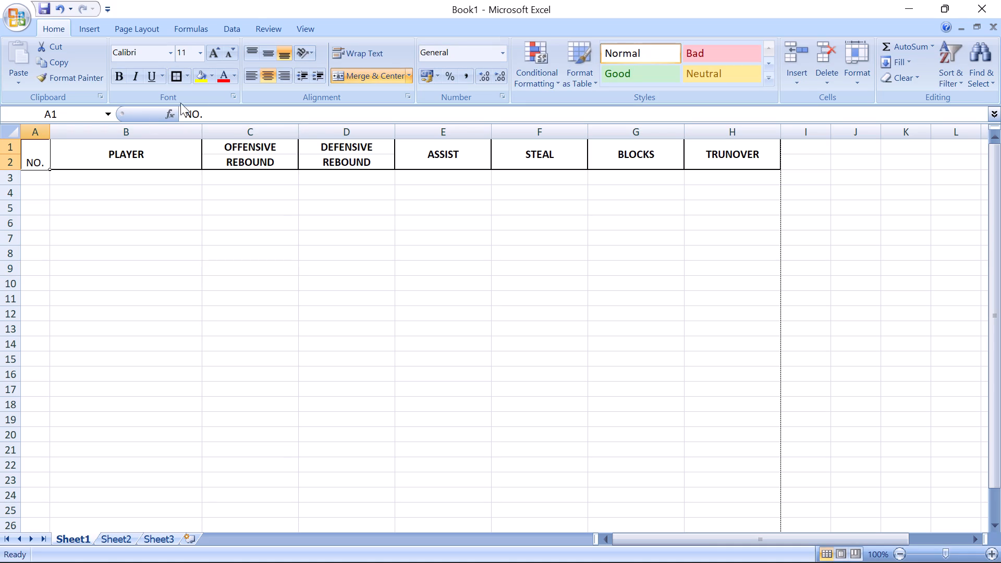
left_click(269, 57)
left_click(152, 229)
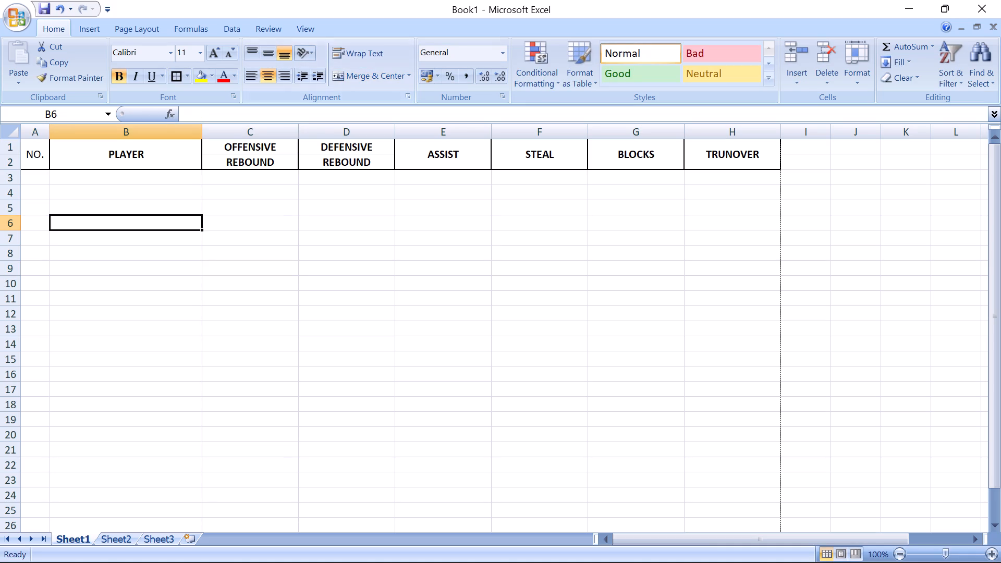
left_click(33, 153)
key("ctrl+b")
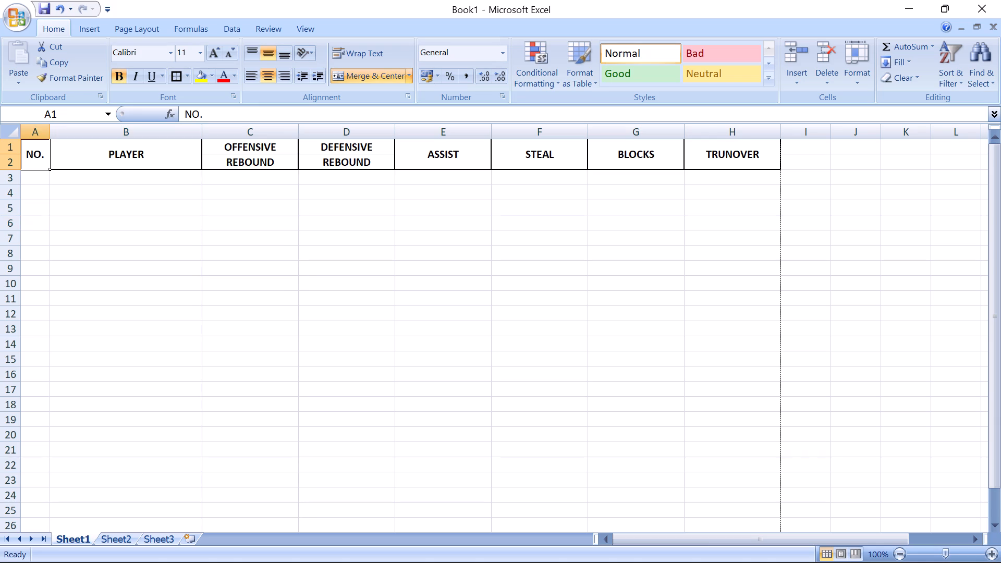
left_click(108, 209)
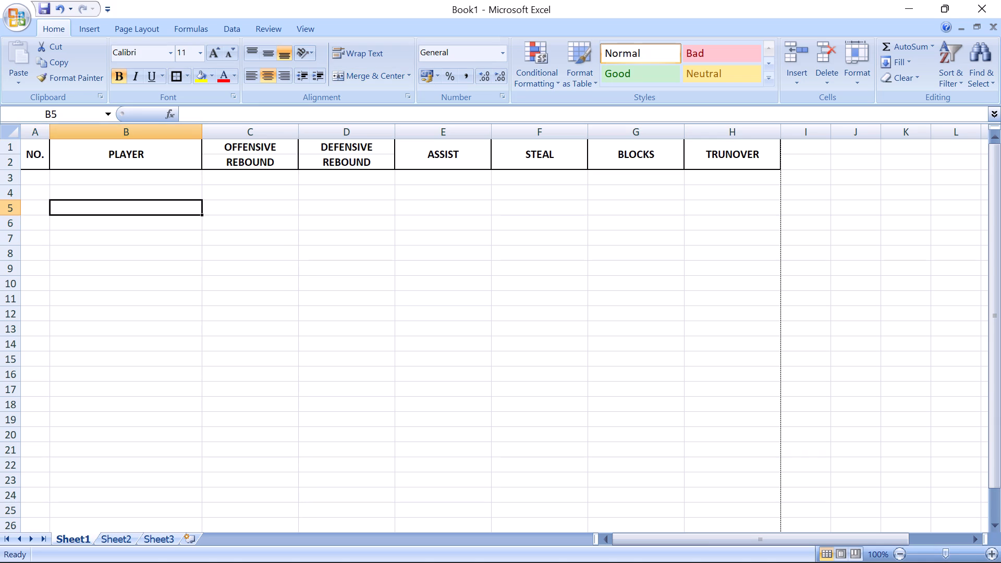
Apply All Borders to the empty player rows A3:H15.
left_click_drag(39, 179, 43, 201)
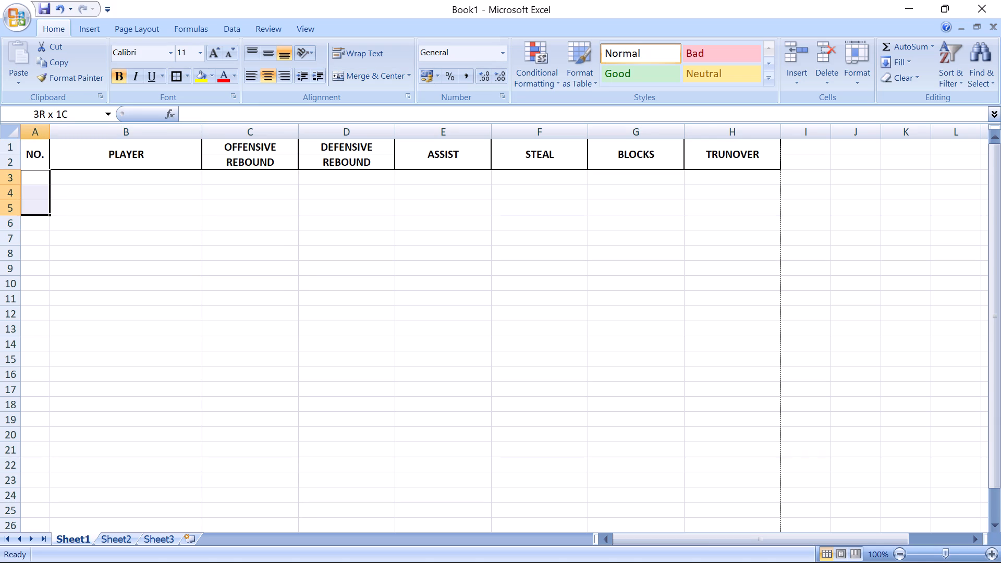
left_click_drag(43, 201, 45, 253)
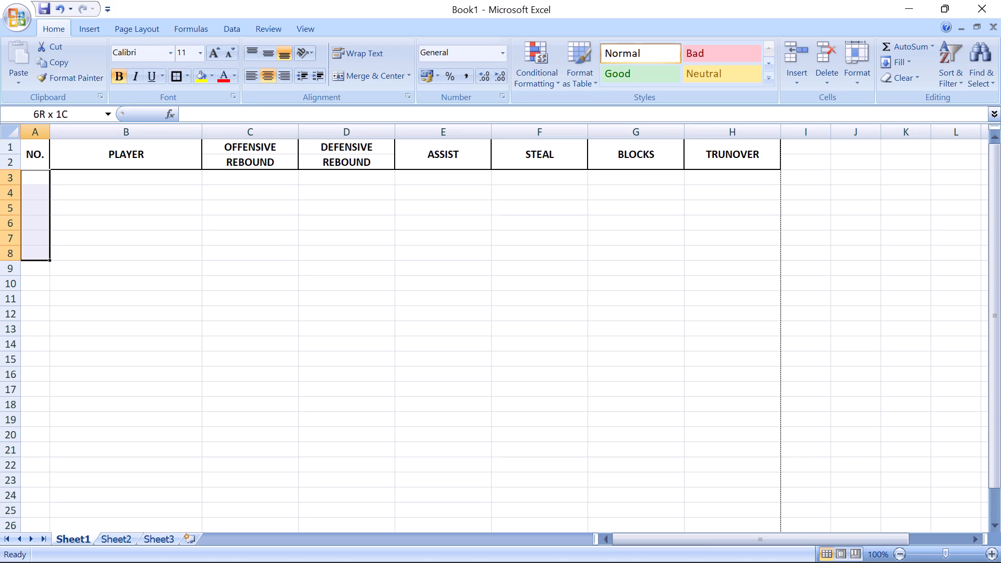
left_click_drag(45, 253, 45, 321)
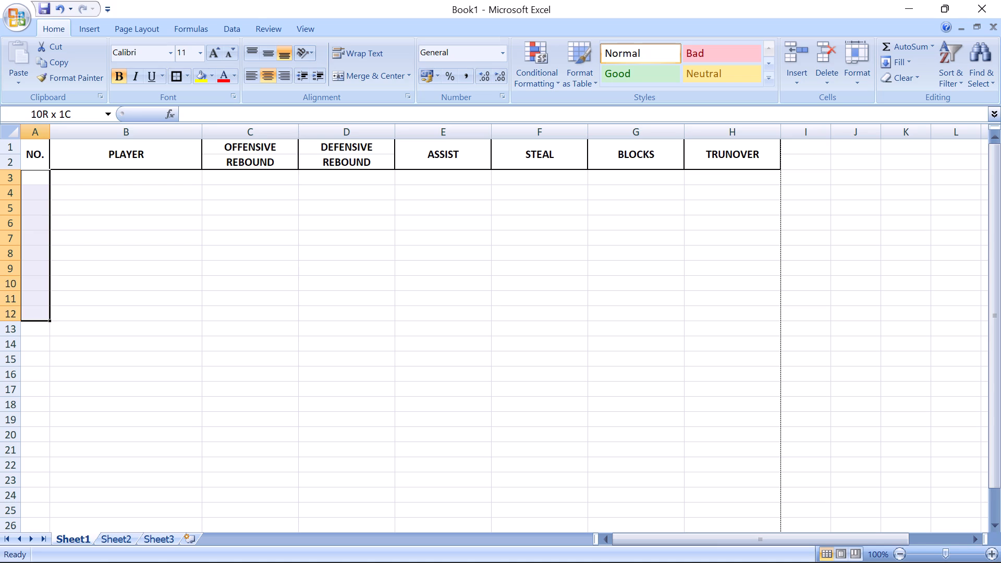
left_click_drag(45, 321, 45, 280)
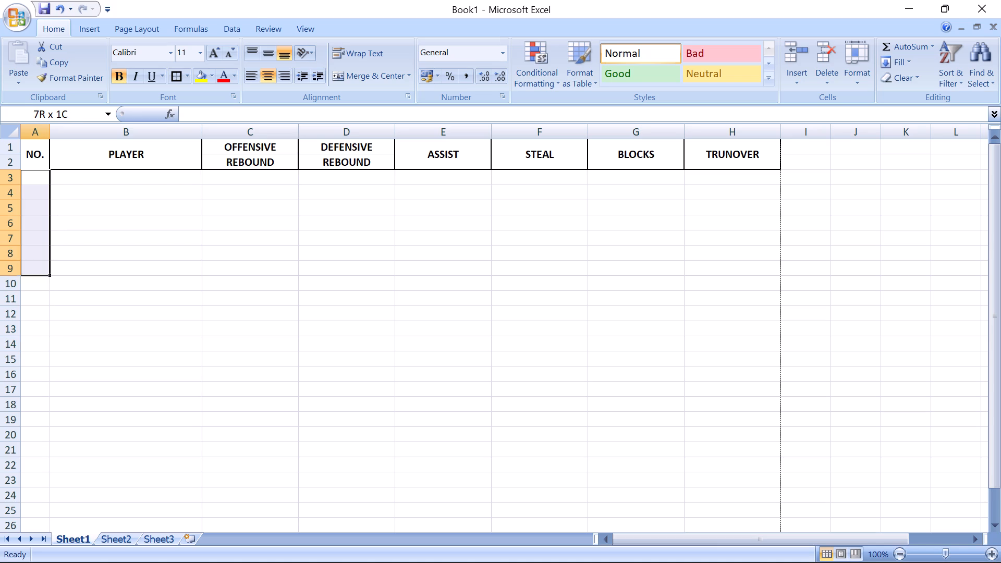
left_click_drag(45, 280, 38, 351)
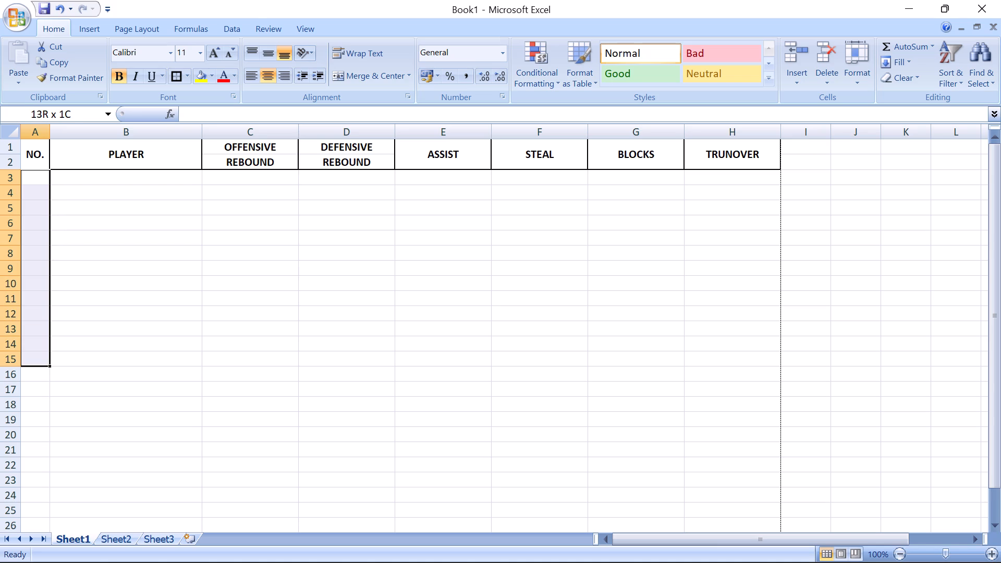
left_click_drag(38, 351, 508, 353)
right_click_drag(292, 354, 396, 354)
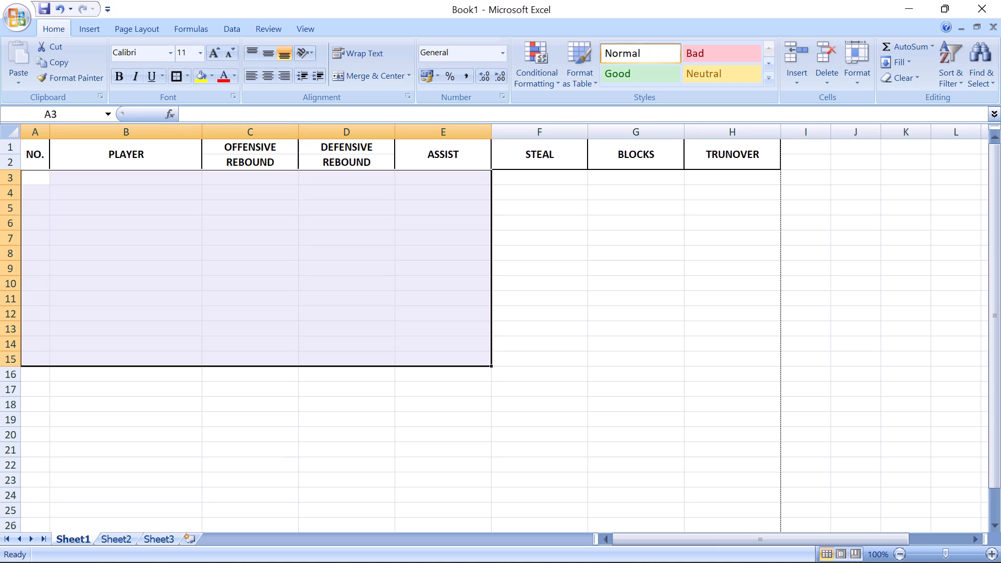
left_click_drag(508, 353, 520, 353)
left_click(736, 357, "shift")
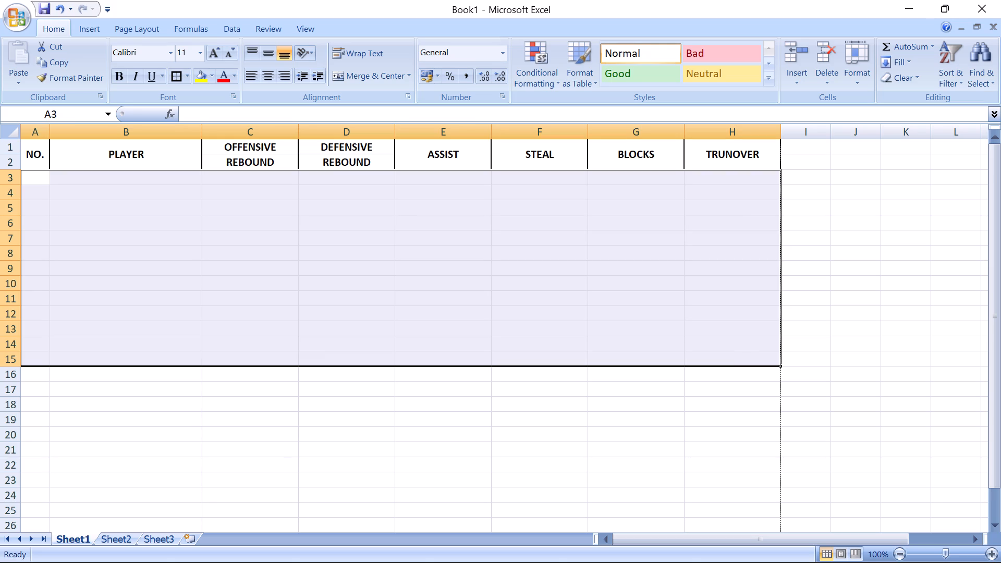
left_click_drag(182, 78, 193, 79)
left_click(187, 78)
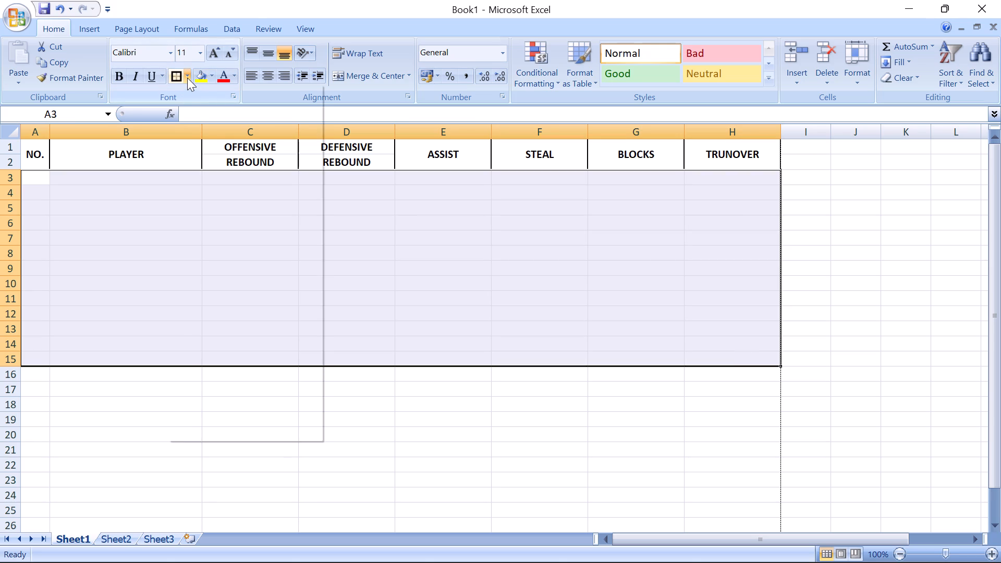
left_click(181, 195)
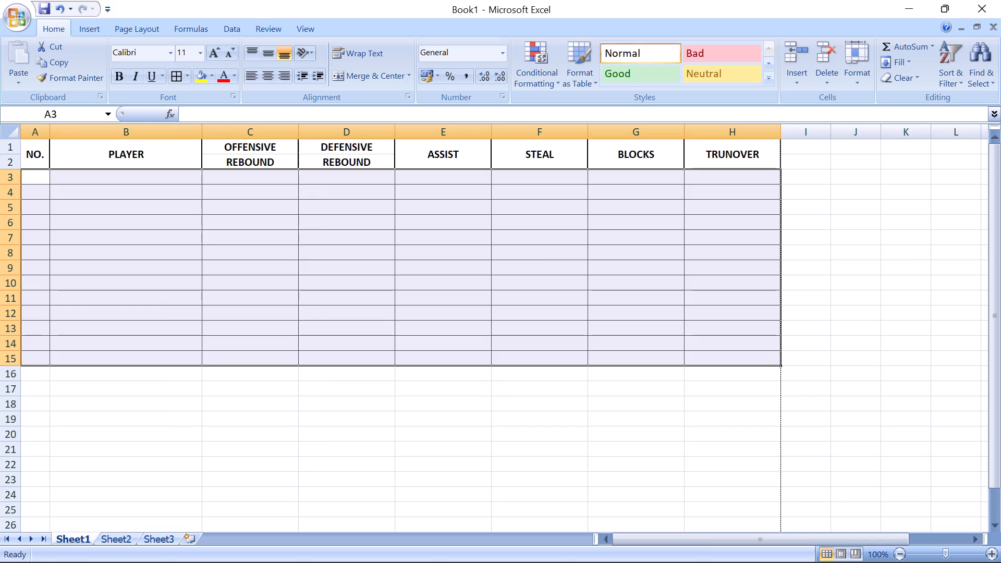
Replace the PLAYER heading in B1 with TEAM GRAY.
double_click(153, 155)
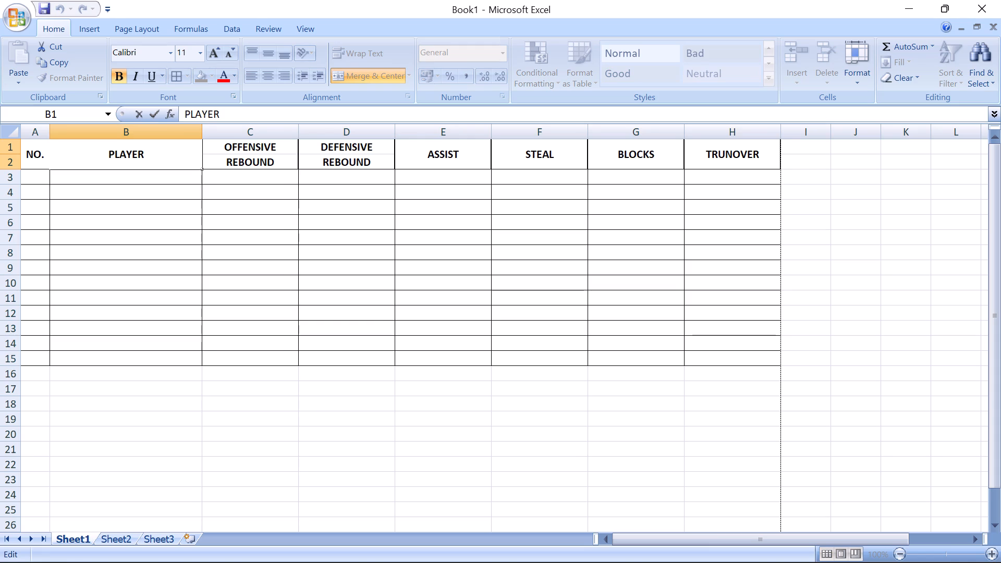
key("BackSpace")
key("BackSpace")
key("BackSpace")
key("BackSpace")
key("BackSpace")
key("BackSpace")
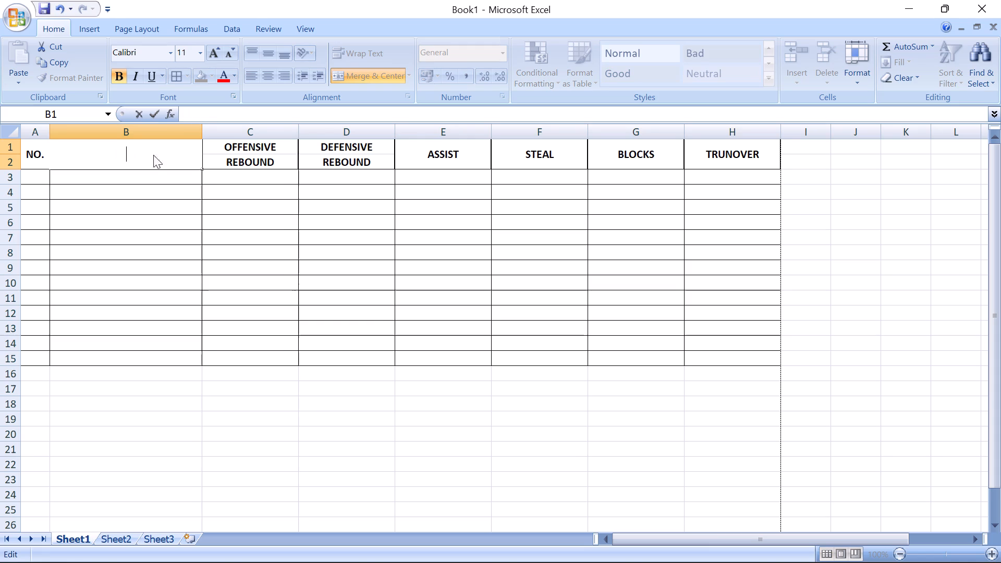
type("TEAM")
key("space")
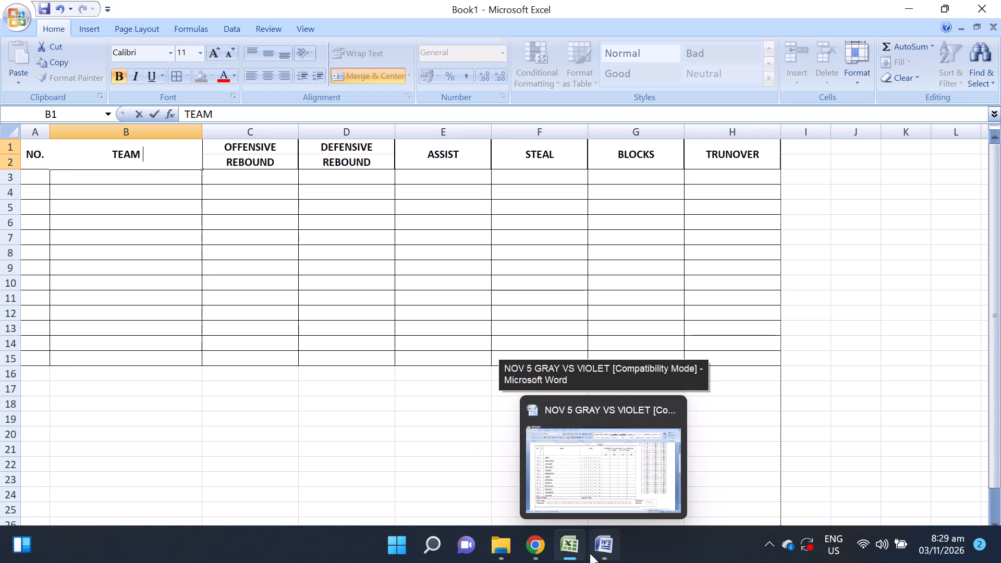
type("GRAY")
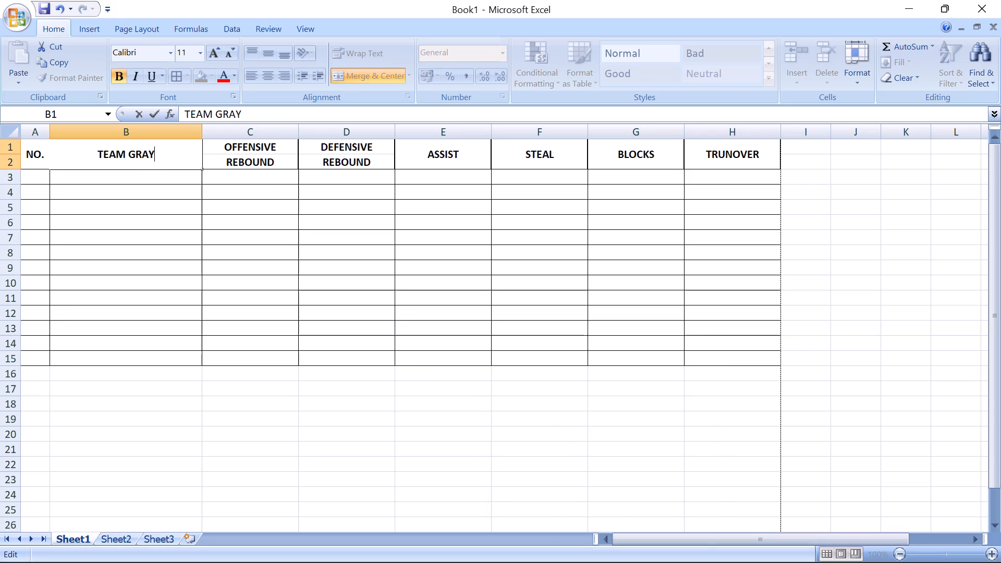
left_click(240, 217)
left_click(129, 222)
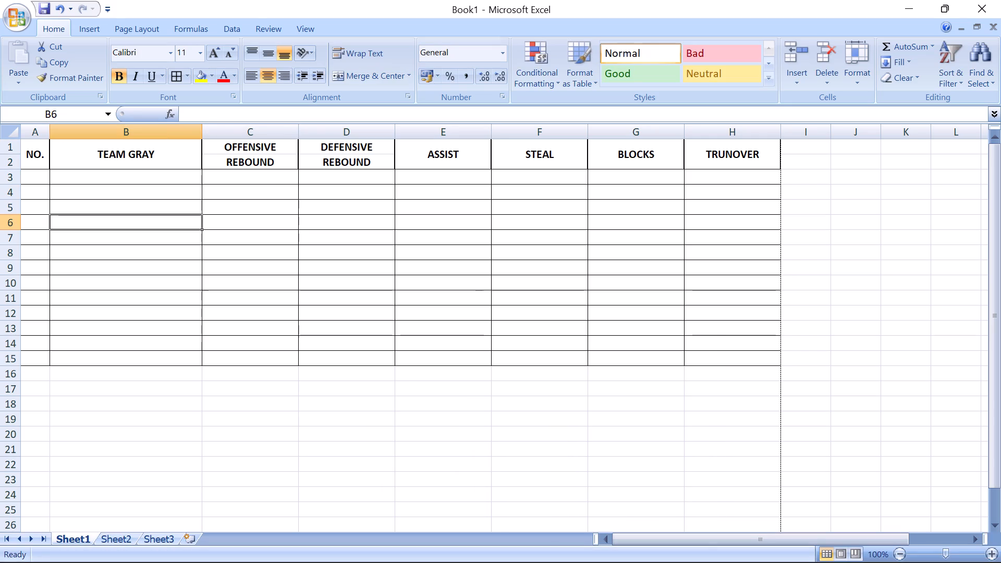
Apply a Thick Box Border around the heading row A1:H2.
left_click_drag(43, 153, 737, 160)
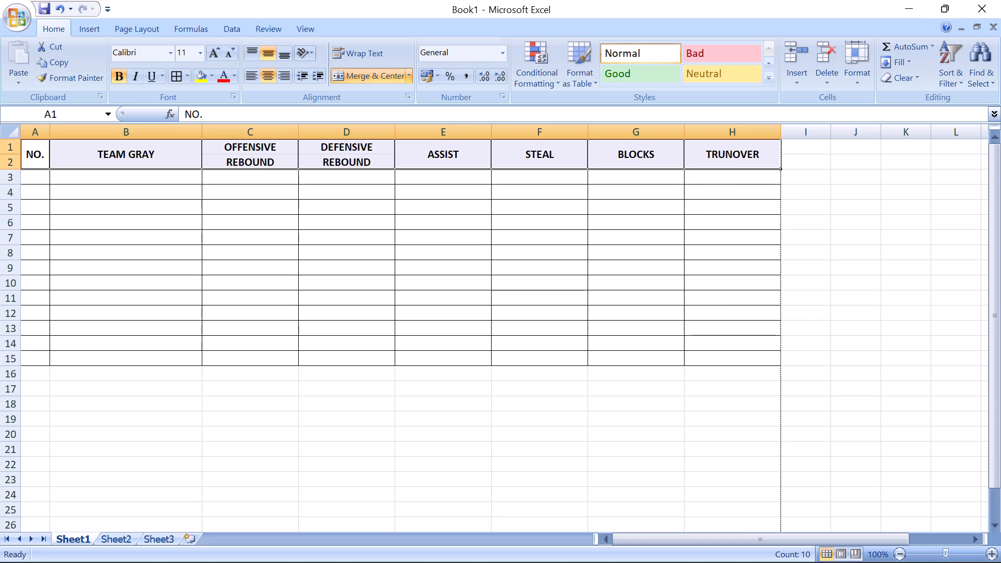
left_click(185, 78)
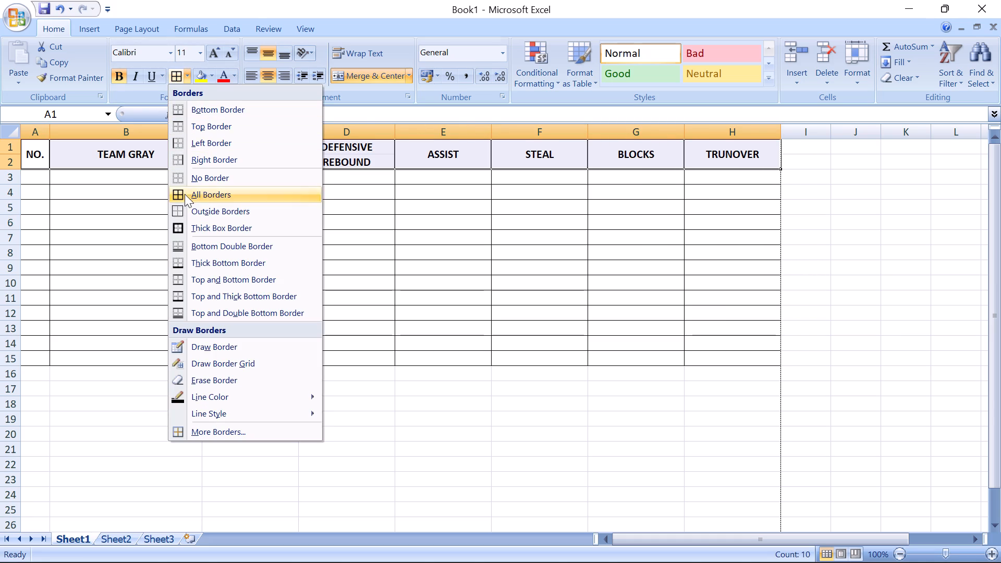
left_click(181, 232)
left_click(153, 217)
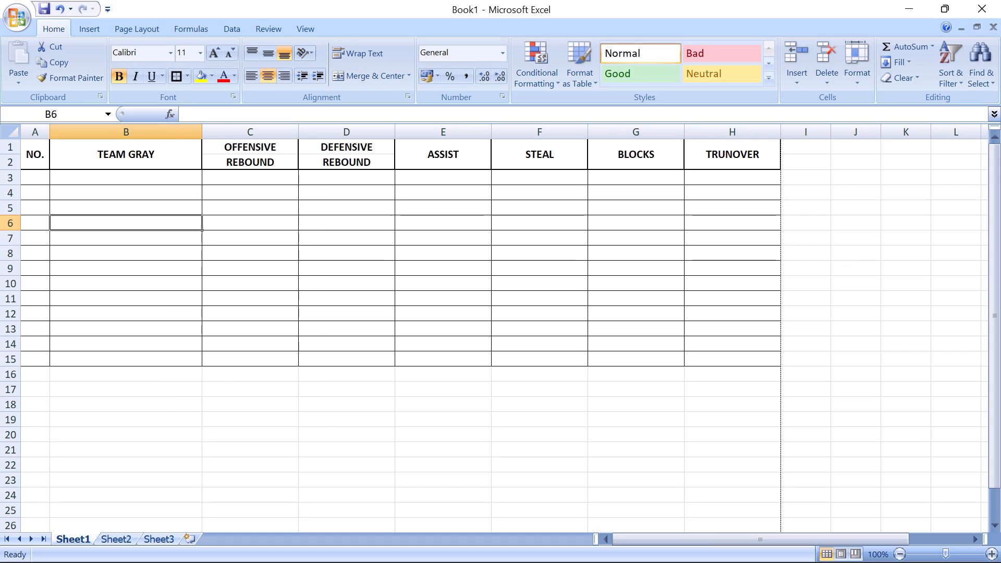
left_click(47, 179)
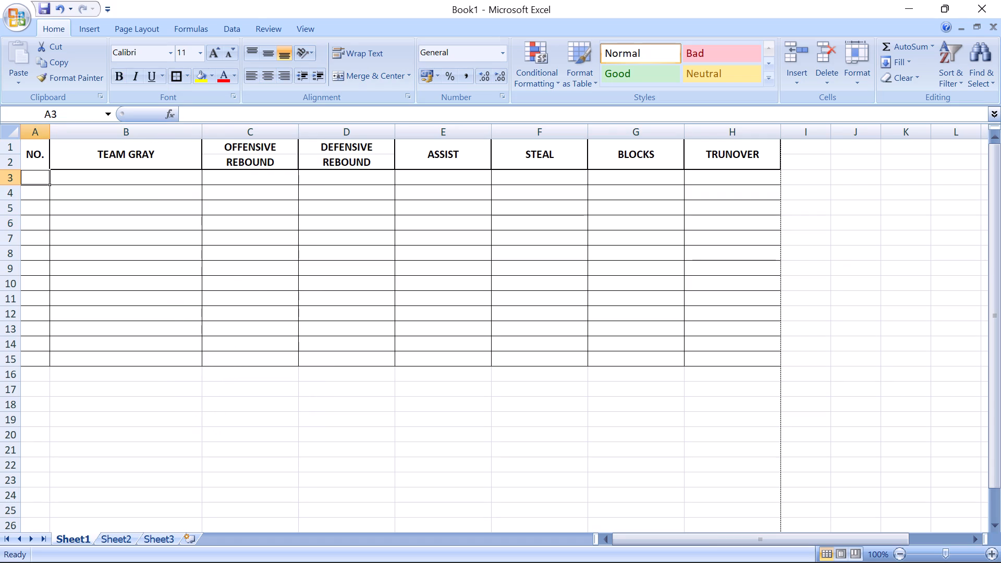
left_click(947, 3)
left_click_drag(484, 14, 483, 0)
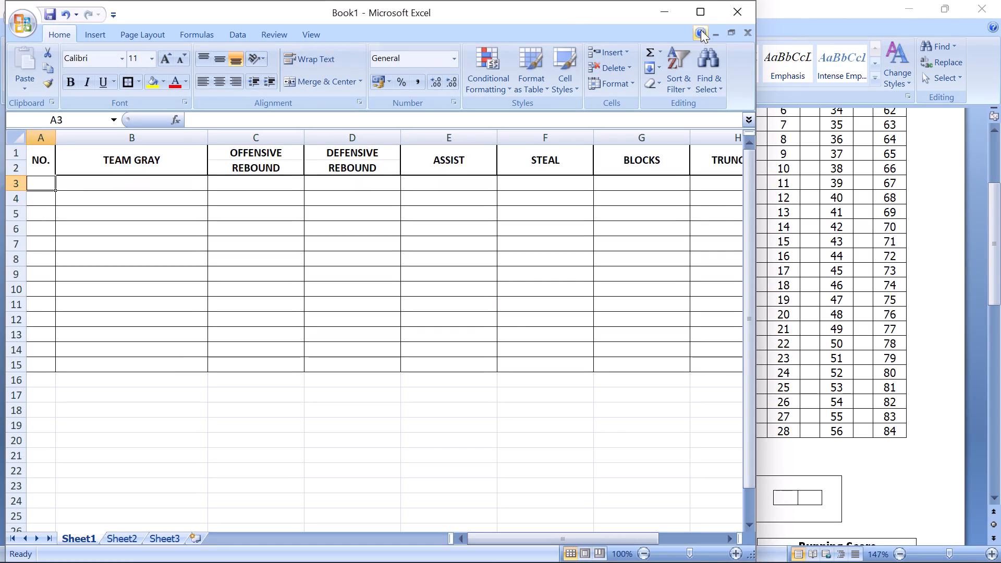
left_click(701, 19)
Copy the complete TEAM GRAY statistics table in A1:H15.
left_click_drag(43, 152, 192, 209)
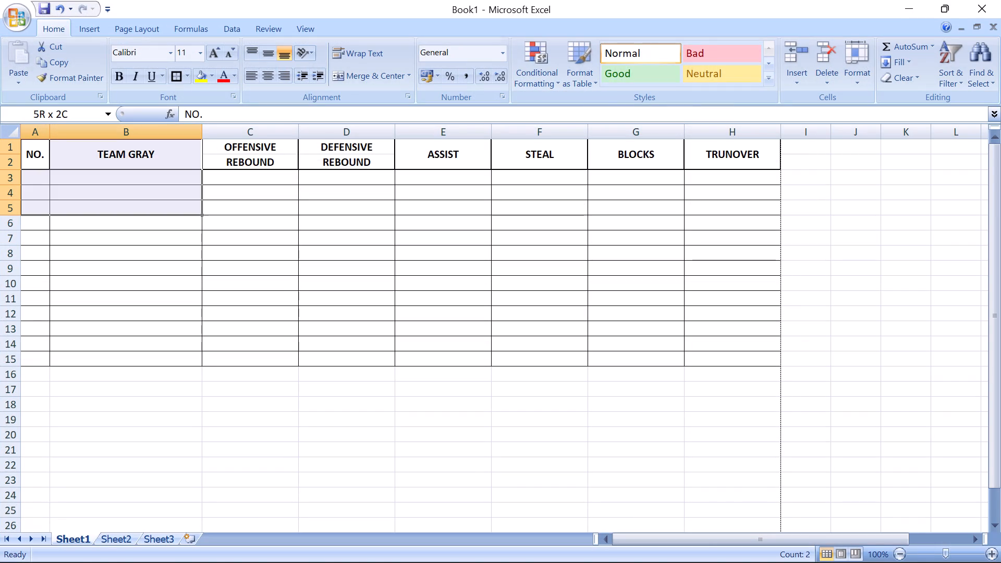
left_click_drag(192, 209, 192, 210)
left_click_drag(192, 210, 198, 212)
left_click_drag(198, 212, 742, 362)
key("ctrl+c")
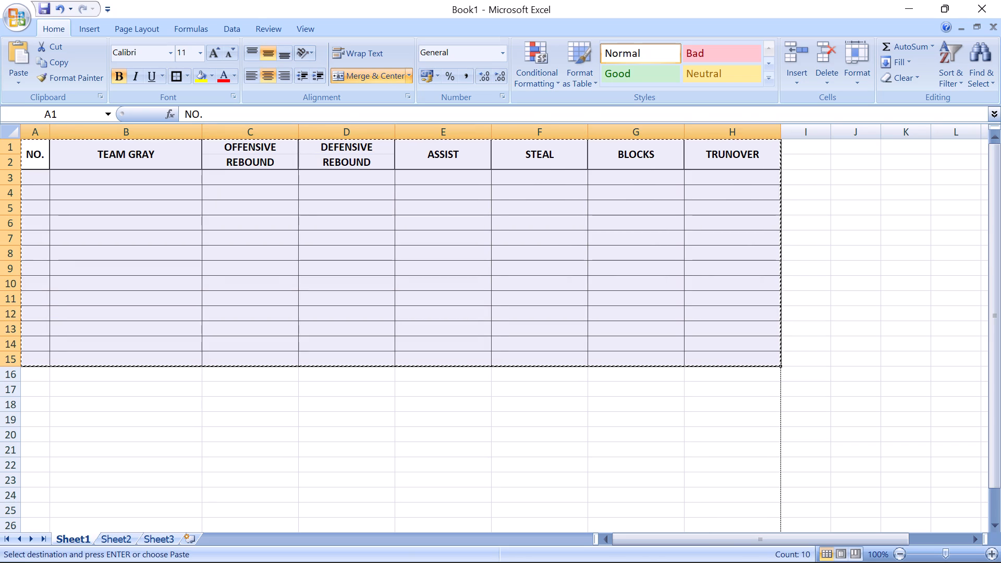
Paste the copied TEAM GRAY statistics table at A17, leaving row 16 blank between the two tables.
left_click(41, 395)
key("ctrl+v")
scroll(292, 354, "down", 5)
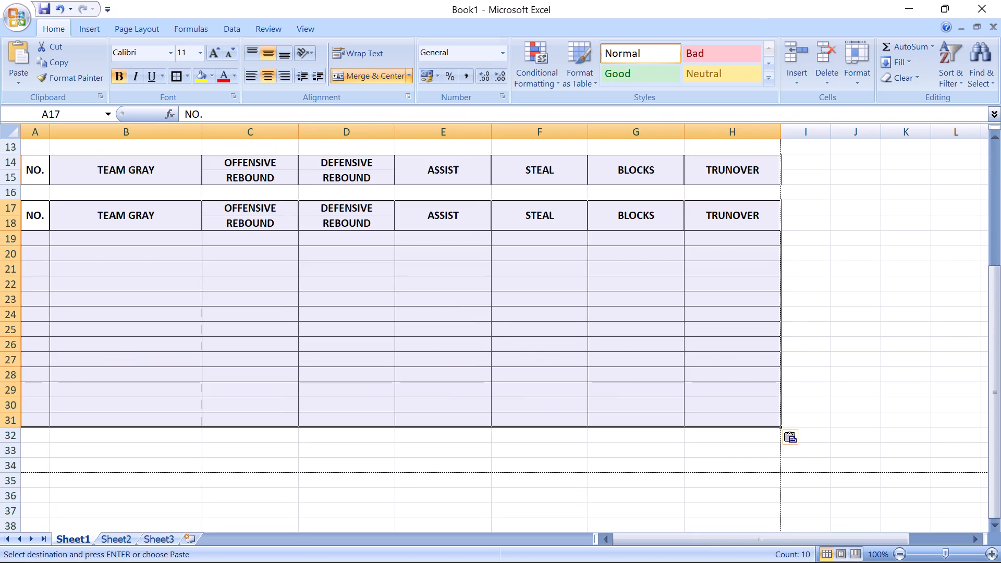
scroll(295, 352, "up", 4)
left_click(603, 422)
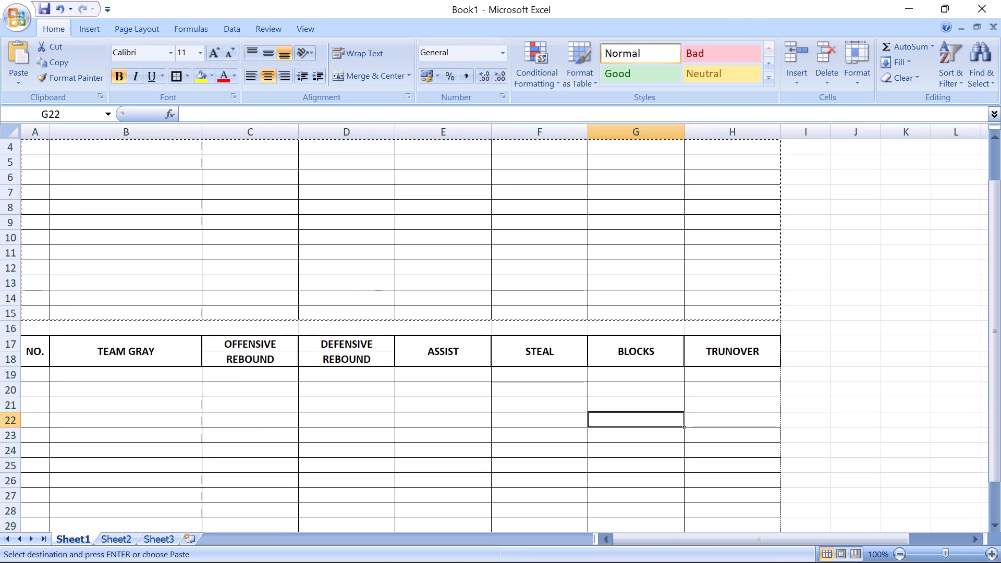
left_click(489, 427)
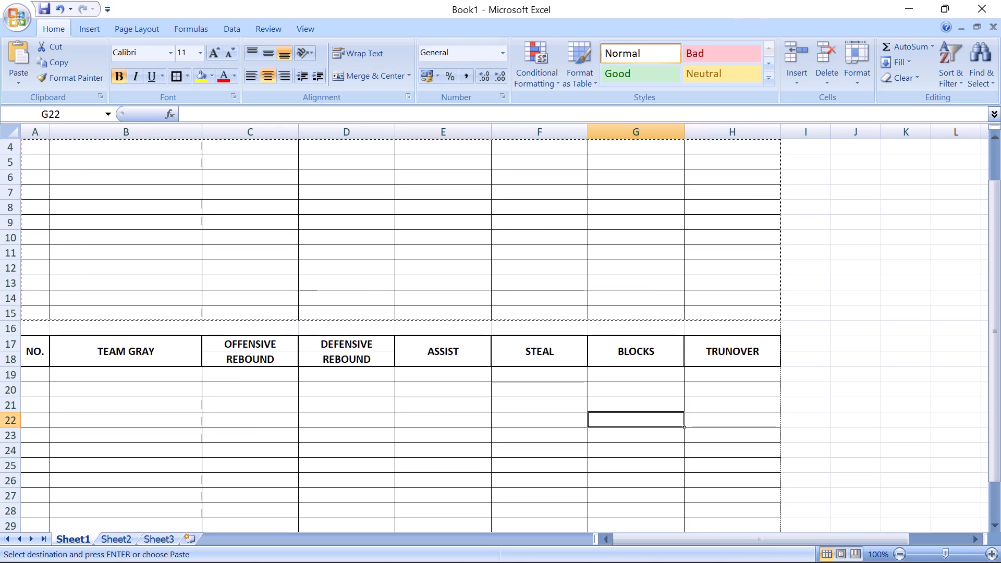
scroll(645, 418, "up", 2)
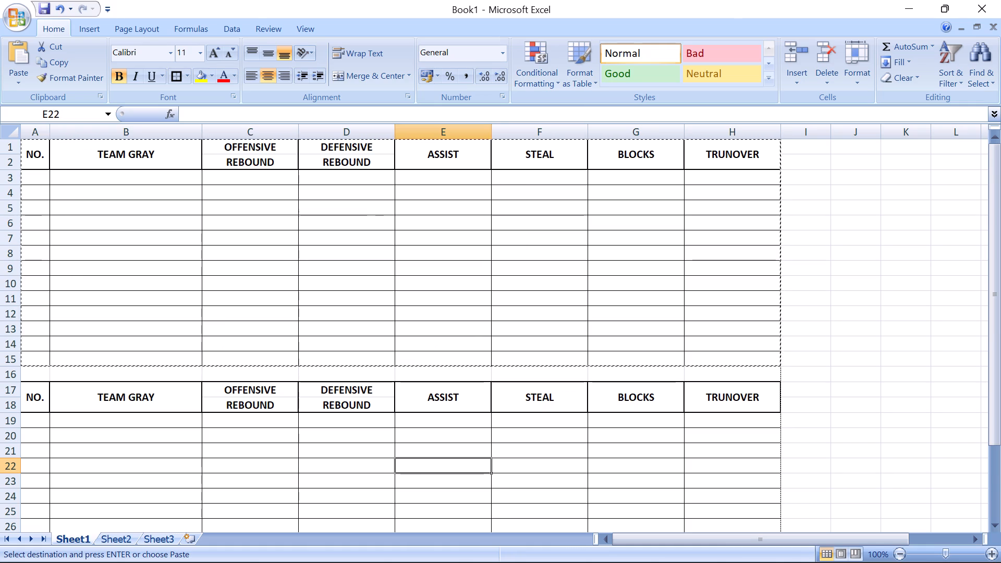
Switch to Chrome and open Facebook in a new tab.
left_click(527, 541)
left_click(741, 60)
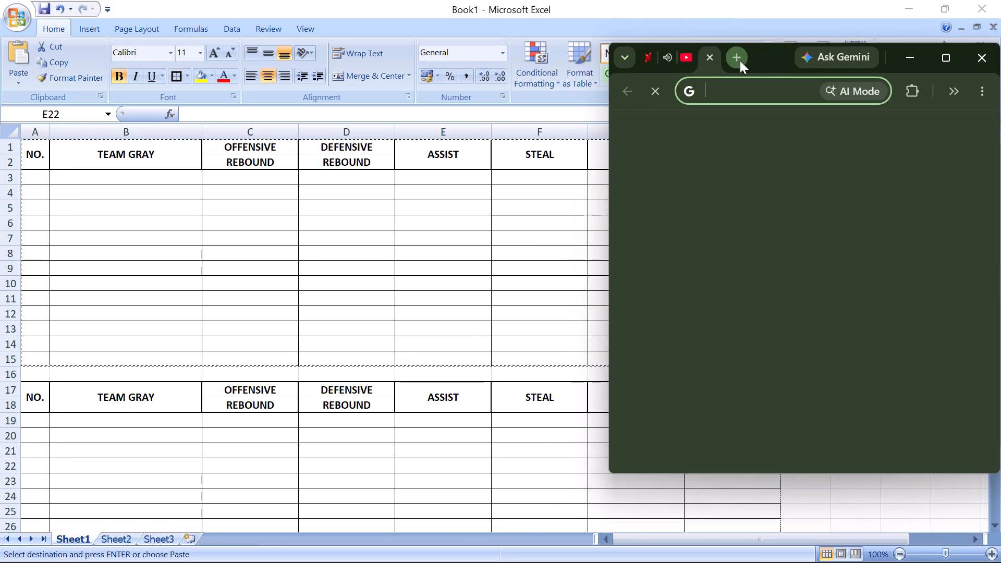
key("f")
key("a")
key("backslash")
key("BackSpace")
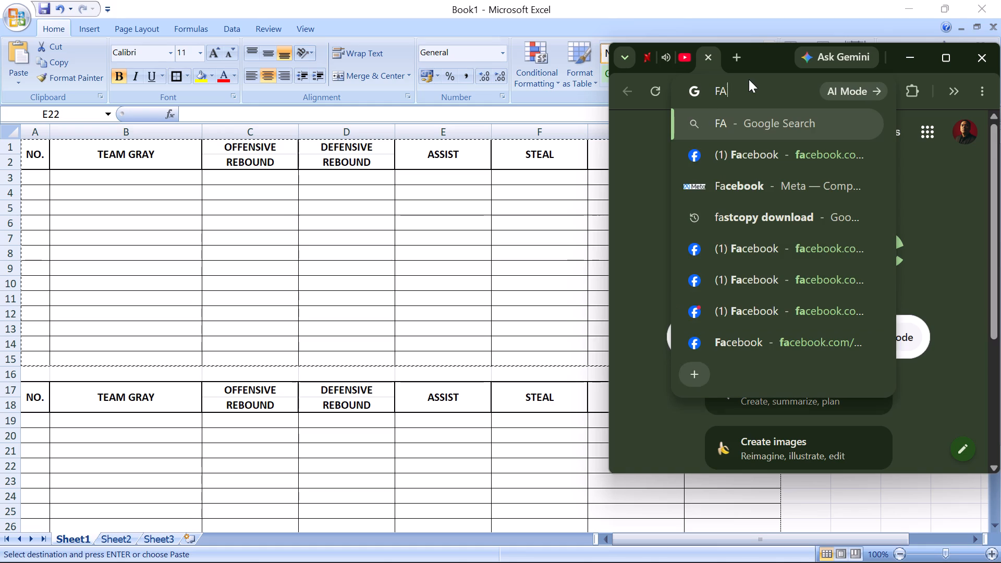
left_click(776, 154)
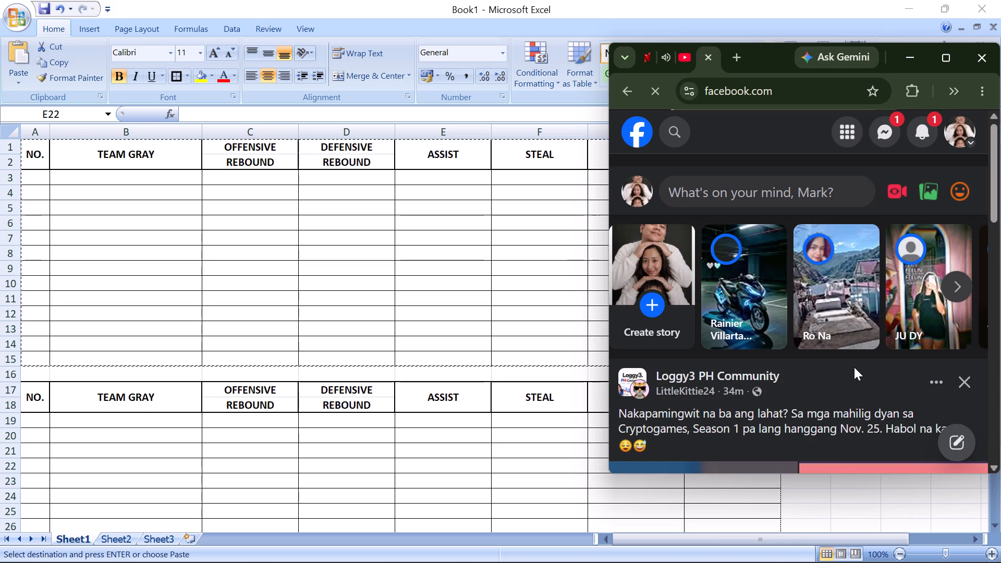
scroll(854, 367, "down", 3)
scroll(853, 366, "up", 3)
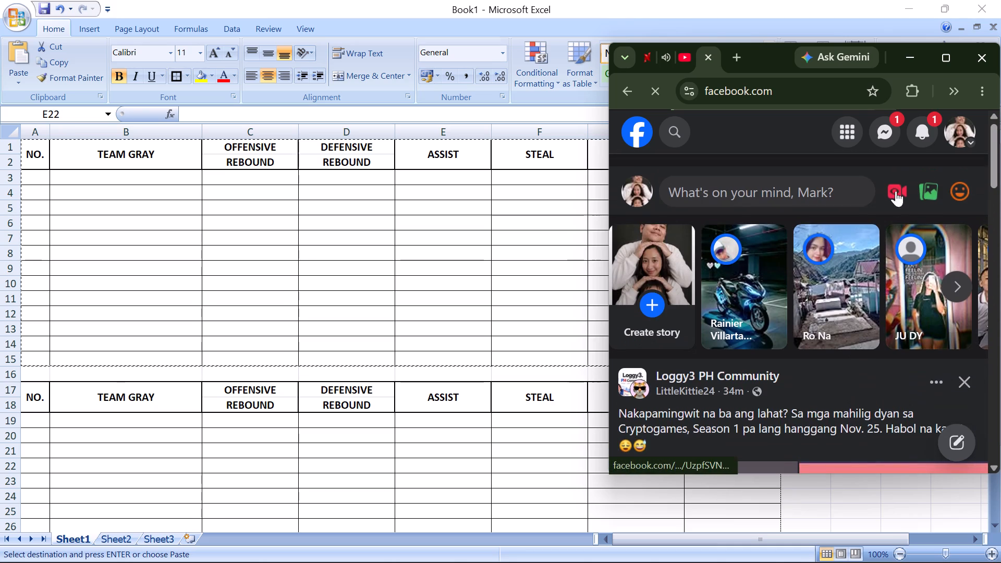
Send "gcah mo nalang kay harry" in the unread Messenger chat below OP HUB 108, and return to the Excel workbook.
left_click(882, 136)
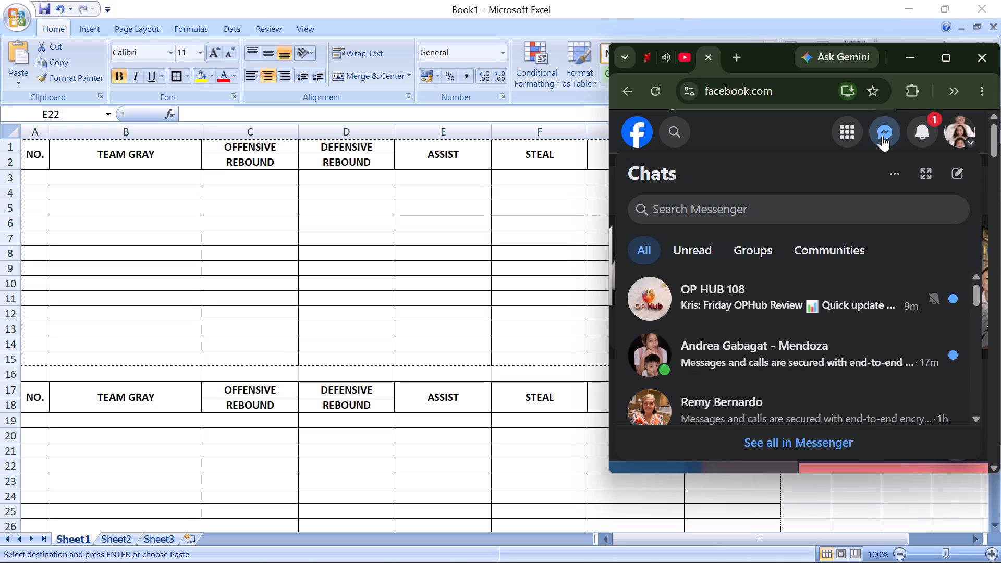
left_click(842, 368)
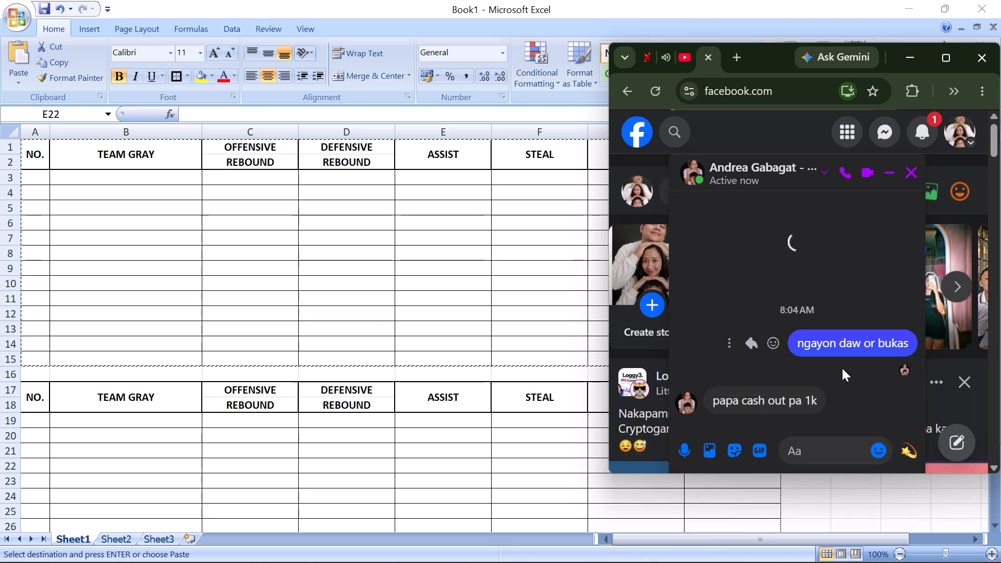
left_click(826, 451)
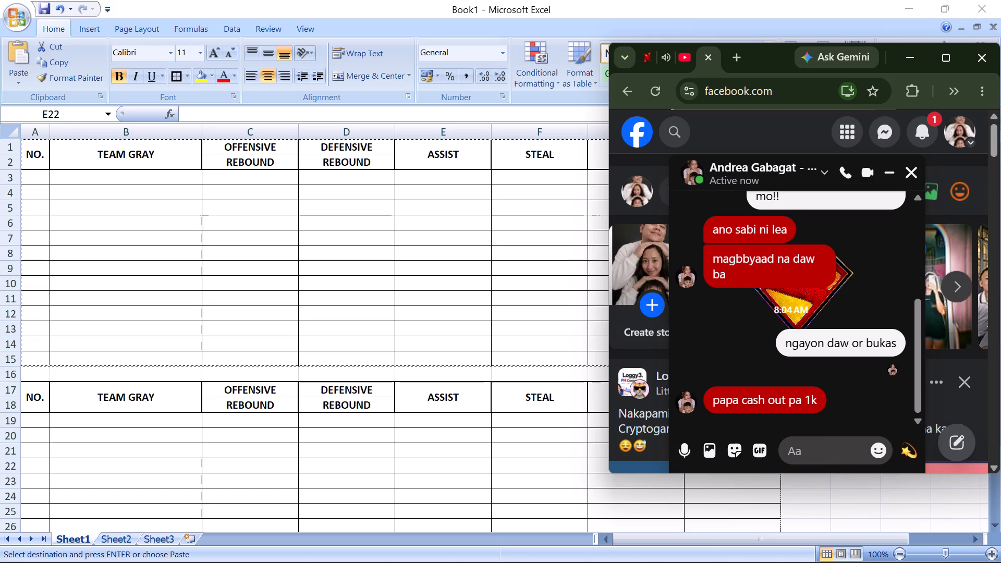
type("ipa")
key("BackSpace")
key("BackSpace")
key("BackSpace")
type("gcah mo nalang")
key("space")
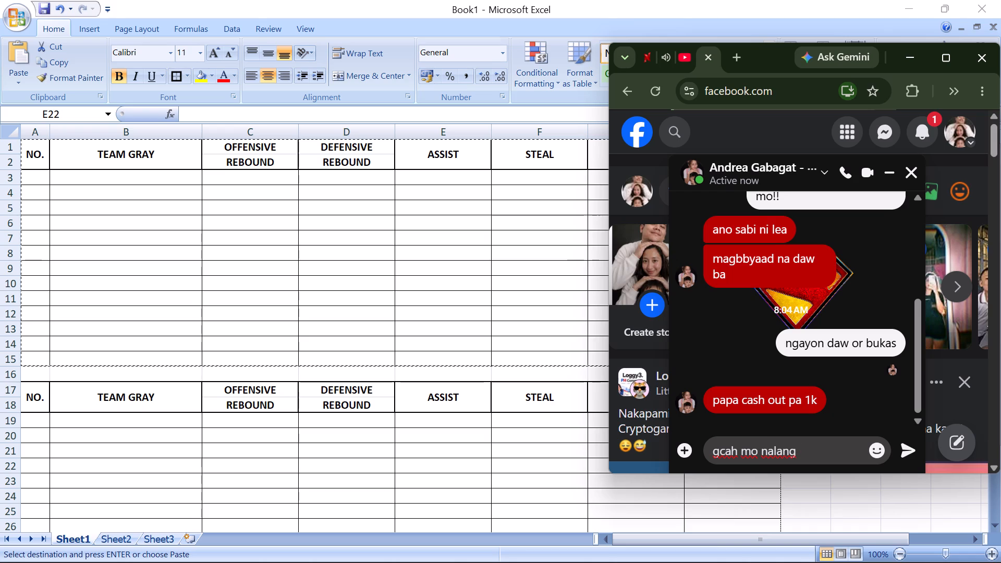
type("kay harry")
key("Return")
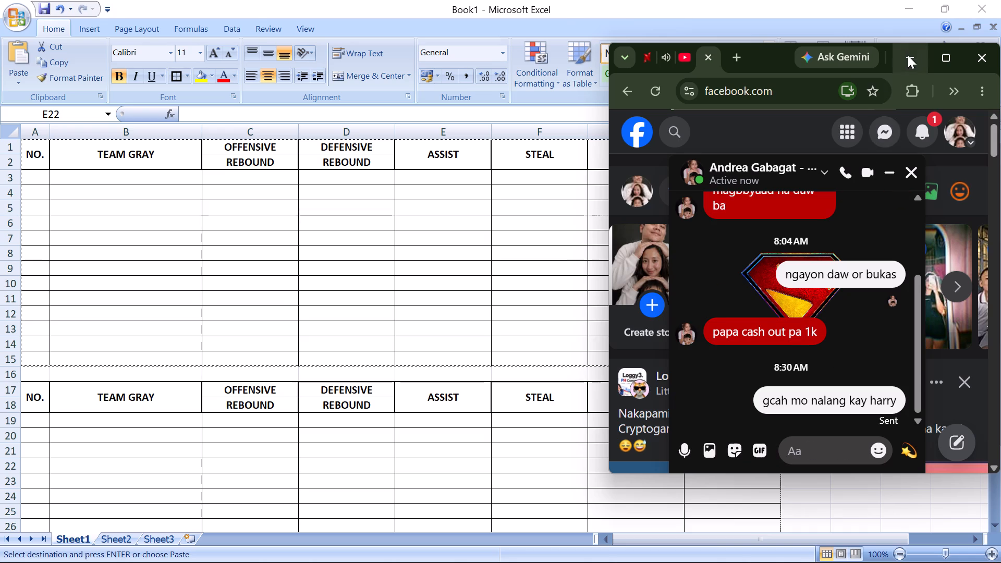
left_click(908, 56)
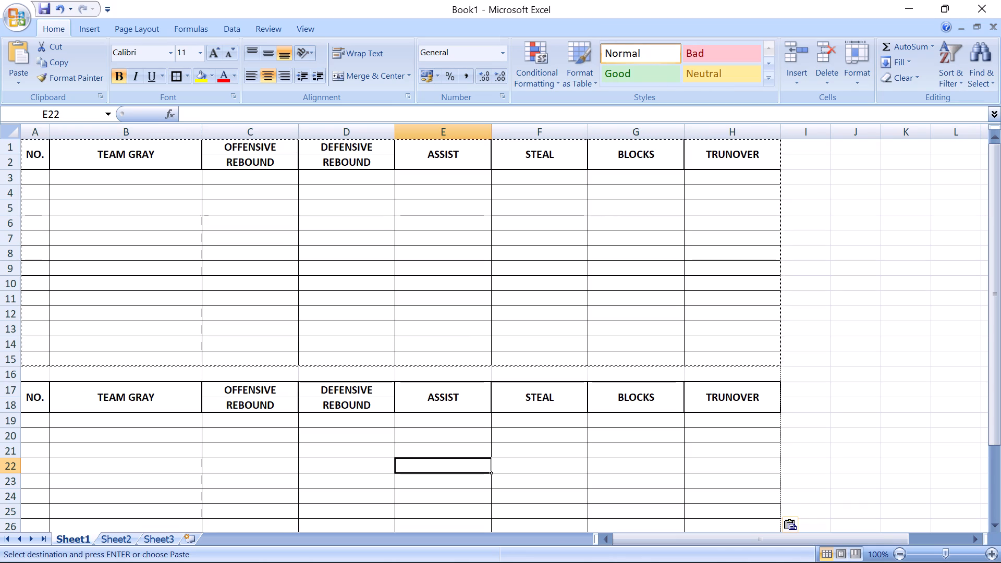
Shorten the team headings in B17 and B1 to just TEAM.
double_click(157, 398)
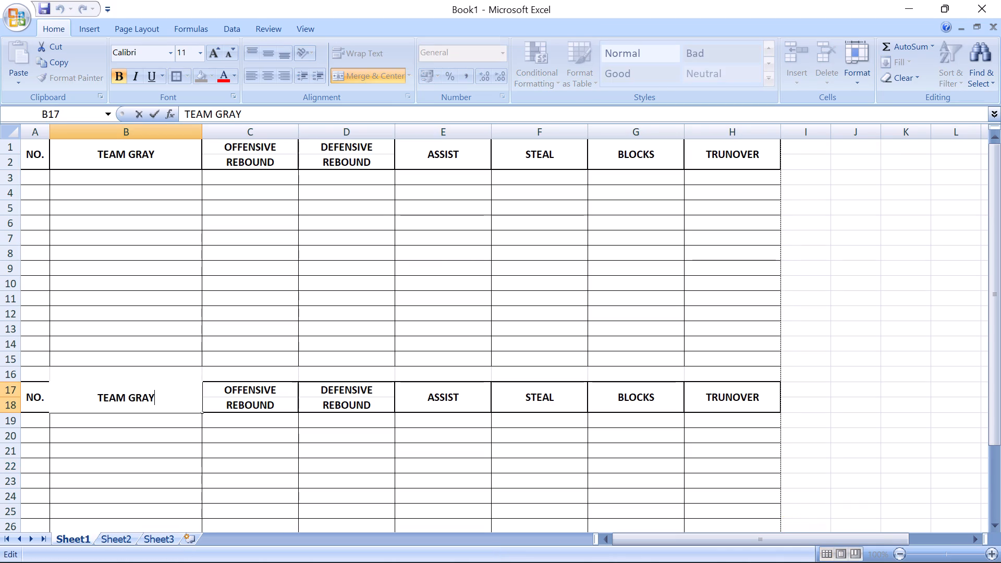
double_click(157, 398)
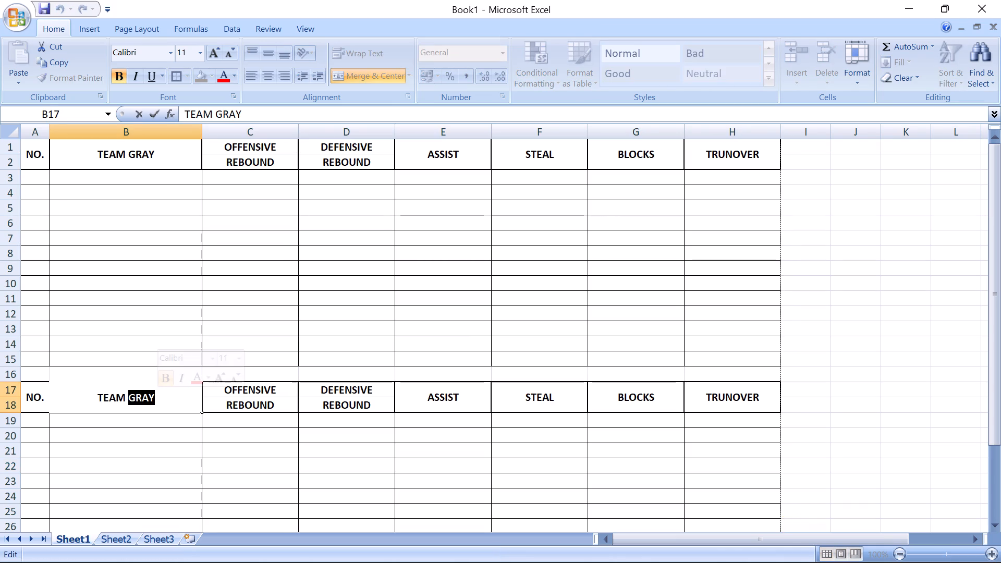
key("BackSpace")
double_click(154, 153)
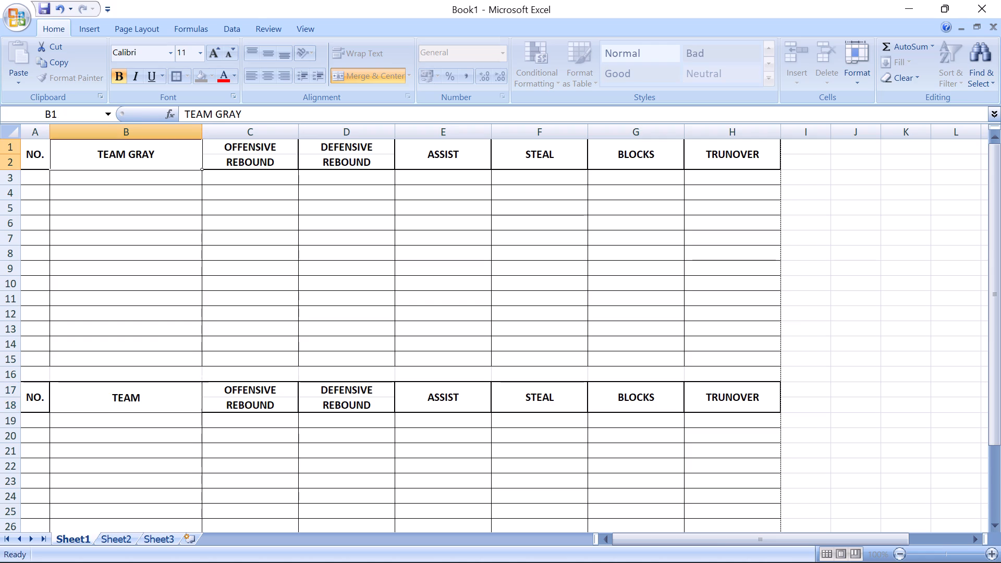
key("BackSpace")
key("BackSpace")
key("BackSpace")
key("BackSpace")
key("BackSpace")
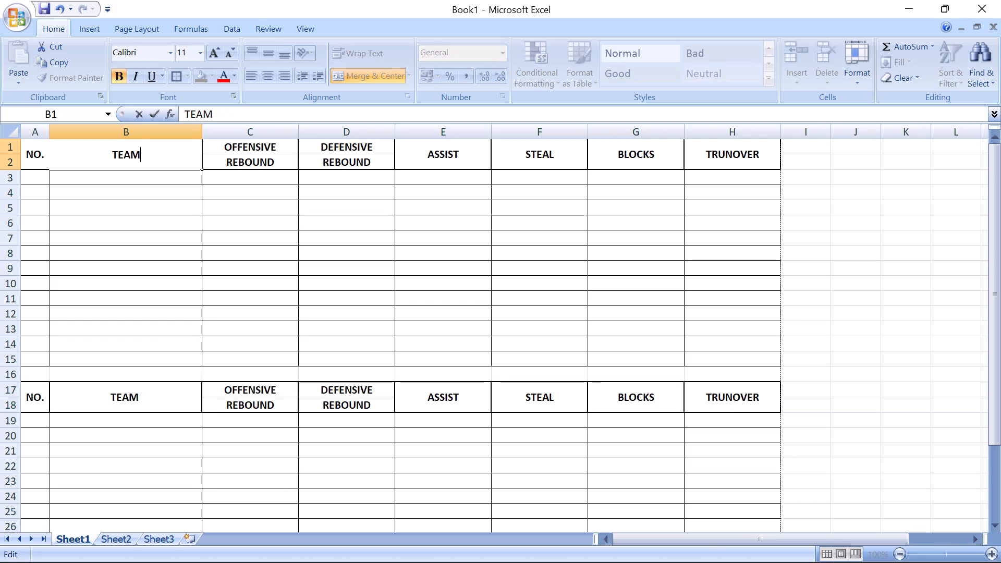
key("Return")
Start saving the workbook under a new name, with the Desktop as the destination folder.
left_click(10, 19)
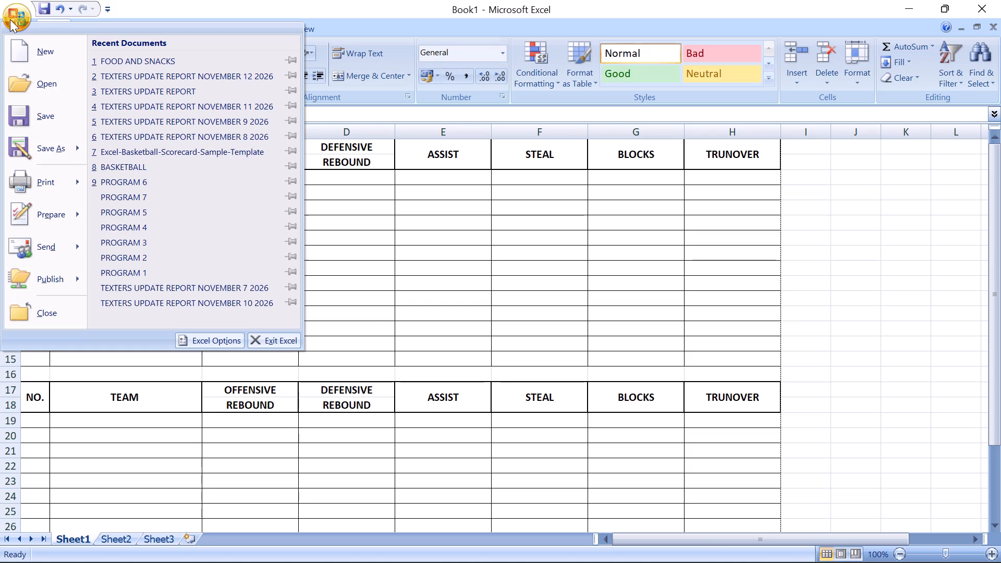
left_click(22, 148)
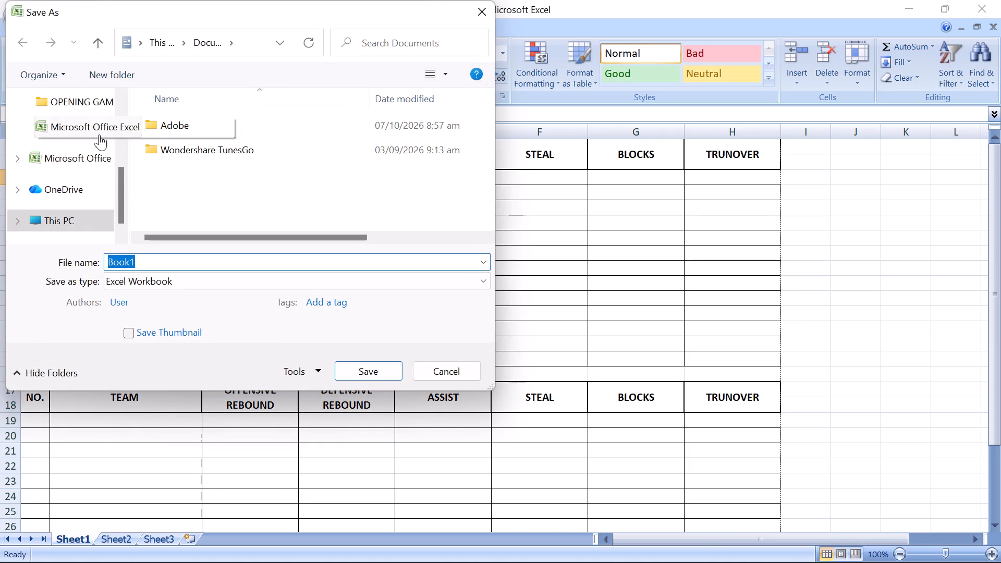
scroll(99, 134, "up", 9)
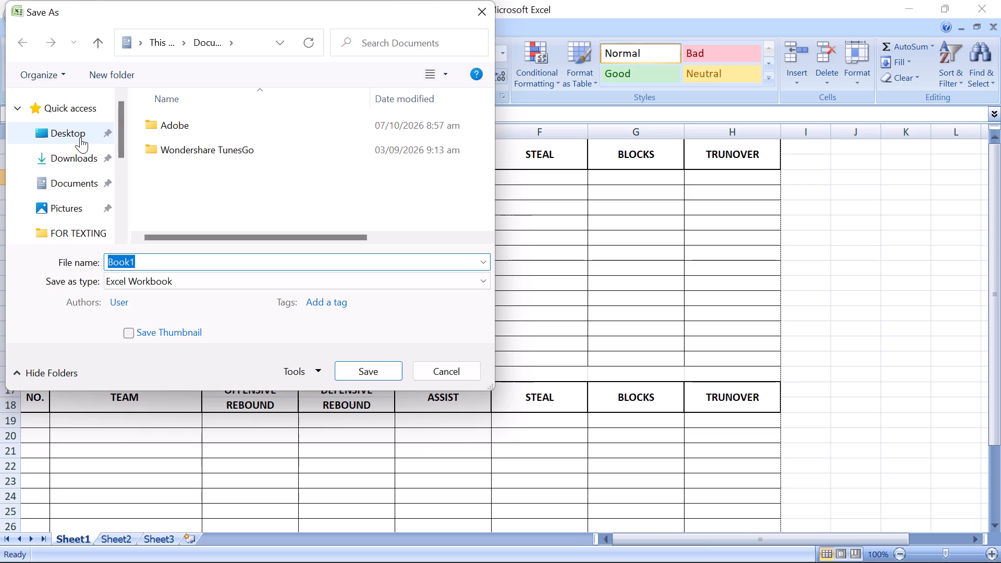
left_click(80, 137)
double_click(204, 262)
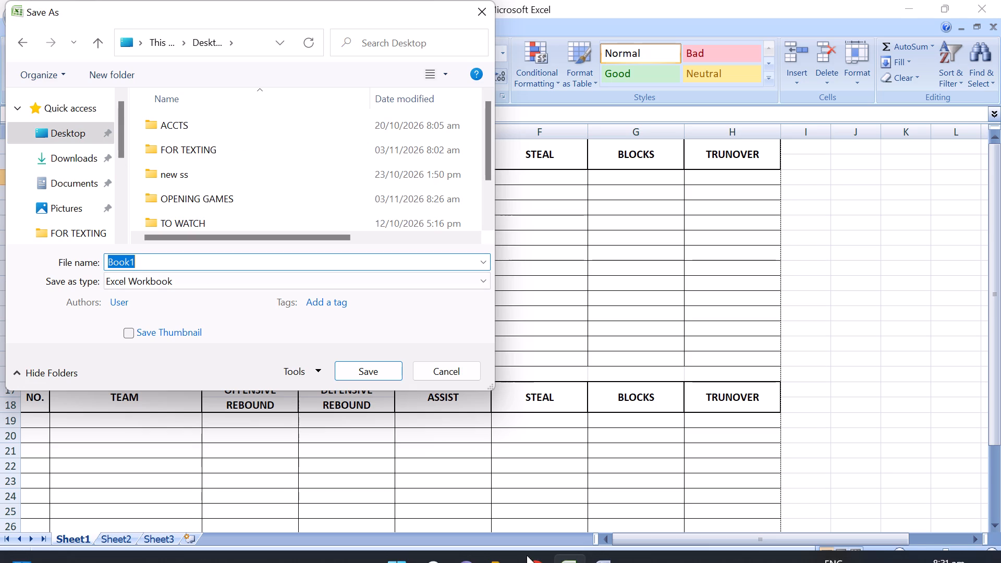
Switch to Chrome and look through Google's search suggestions for basketball terms, trying "basketball ass" and "basketball f".
left_click(526, 546)
left_click(729, 66)
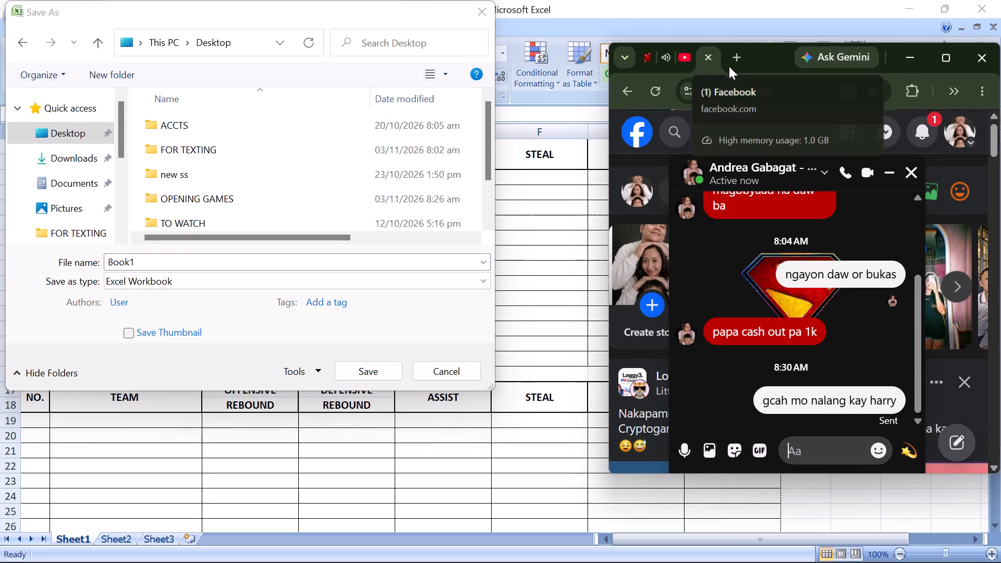
left_click(734, 60)
key("g")
key("Return")
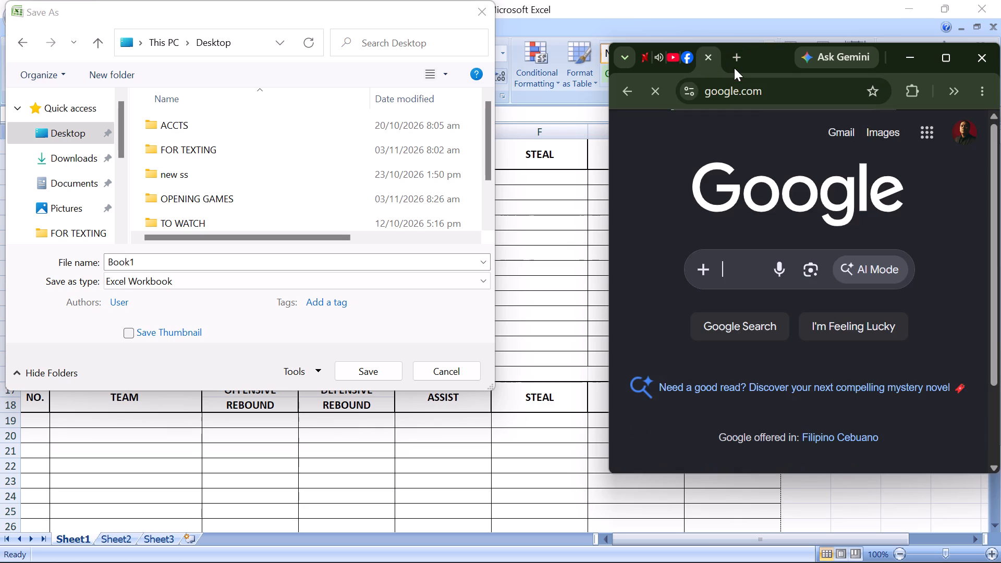
left_click(755, 260)
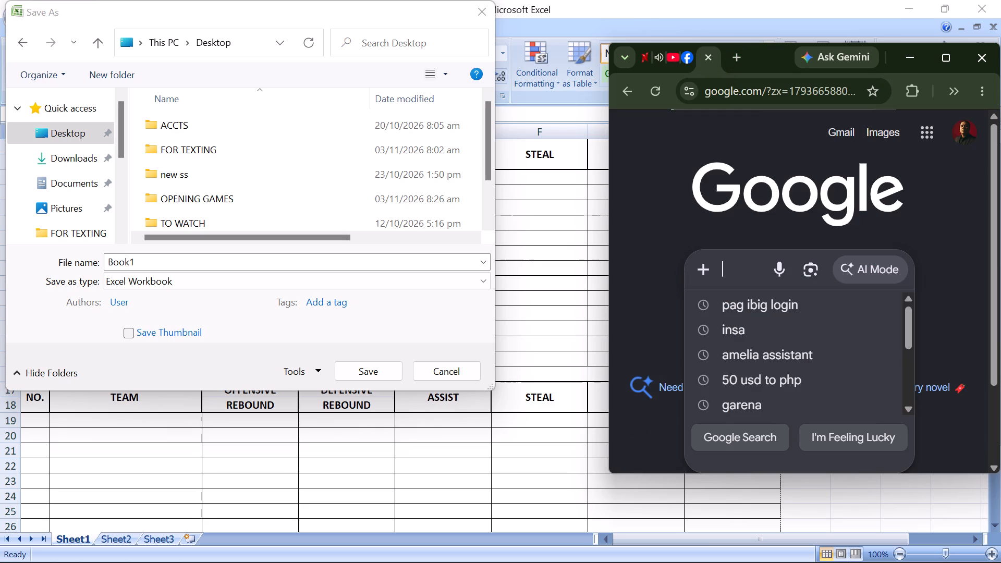
type("basketball")
key("space")
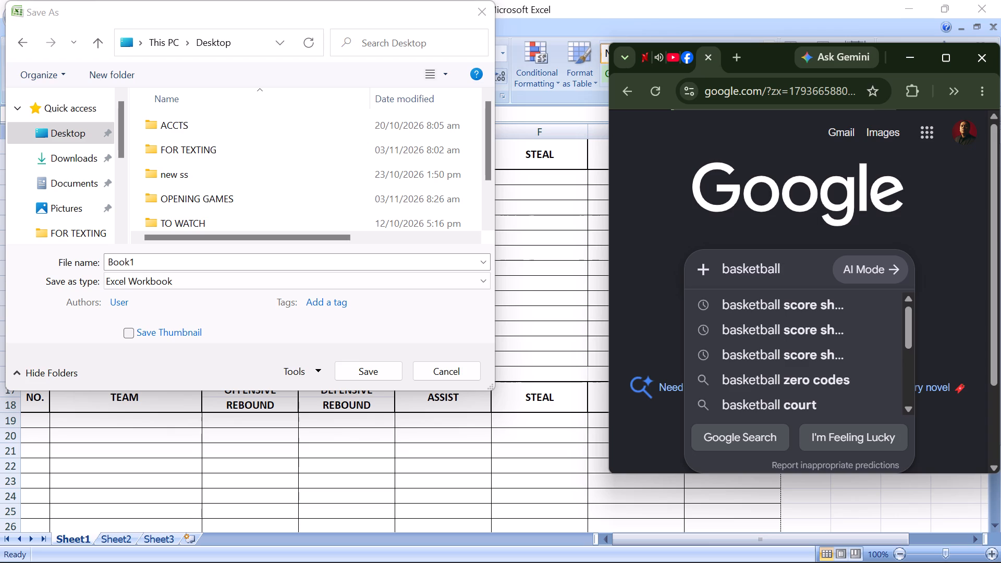
type("ass")
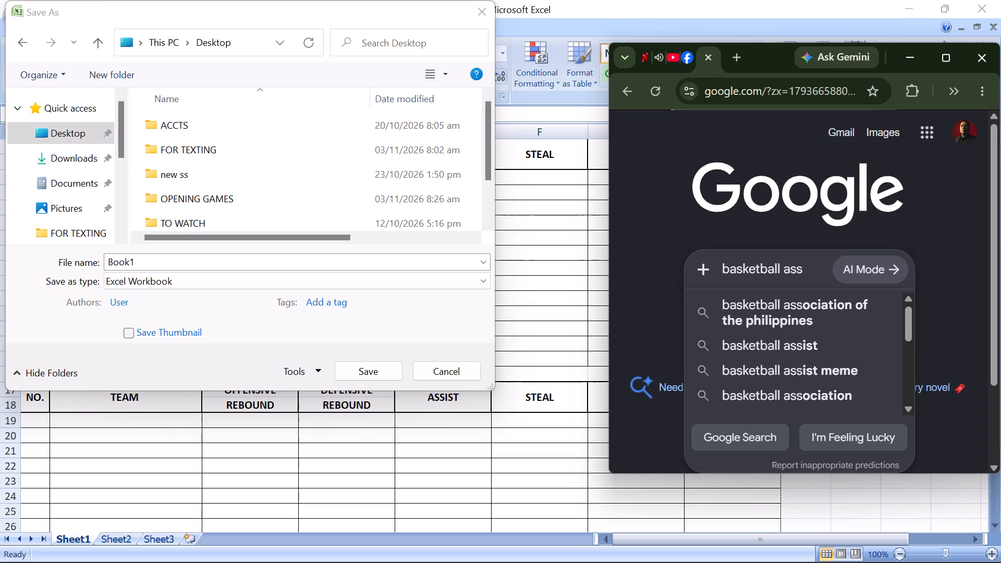
left_click(948, 63)
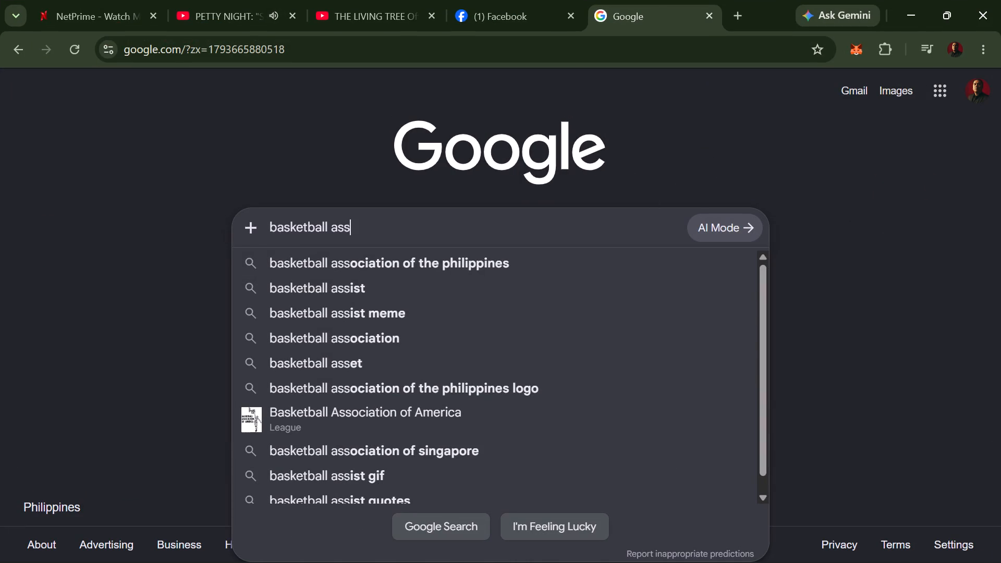
key("BackSpace")
key("BackSpace")
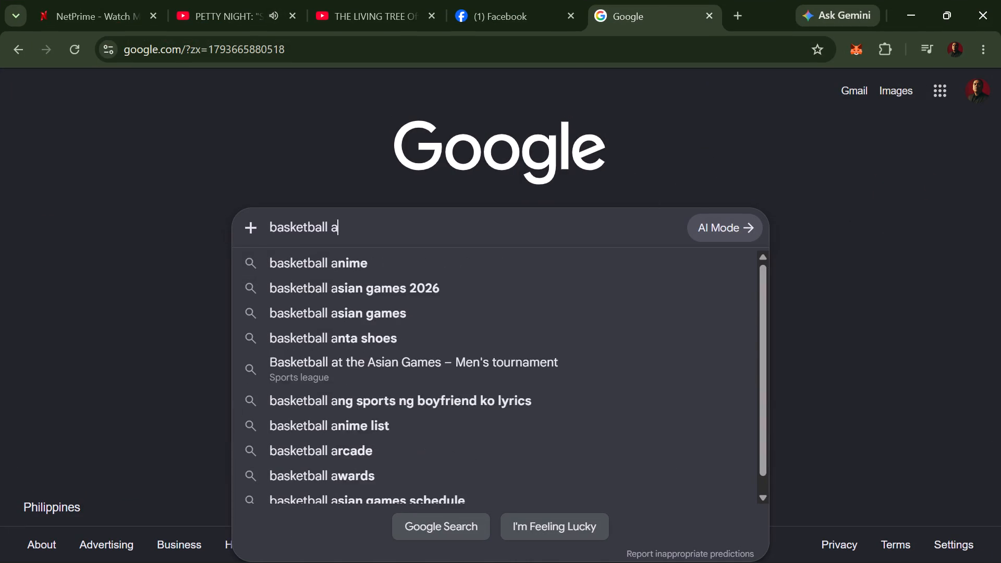
key("BackSpace")
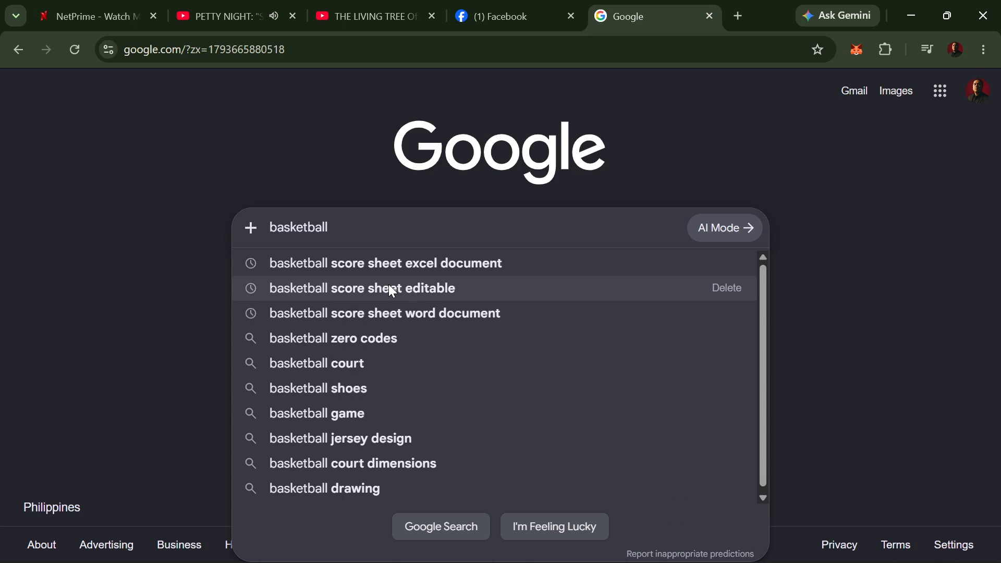
key("f")
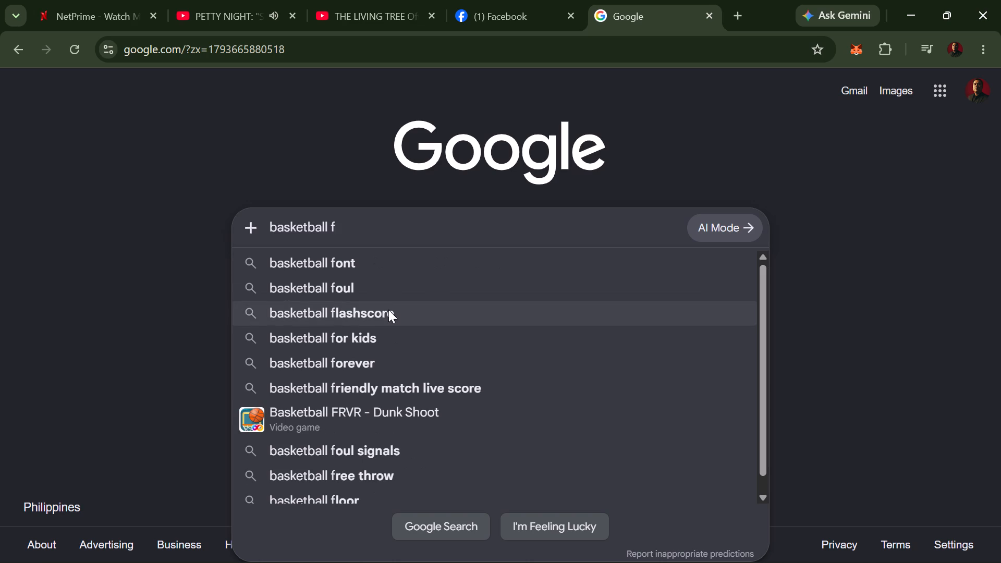
scroll(404, 347, "down", 4)
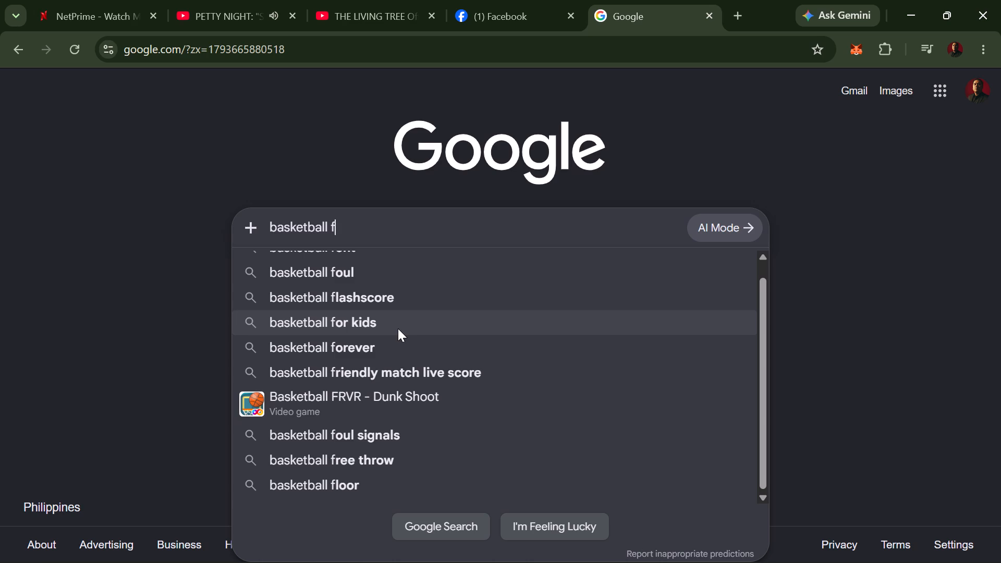
key("BackSpace")
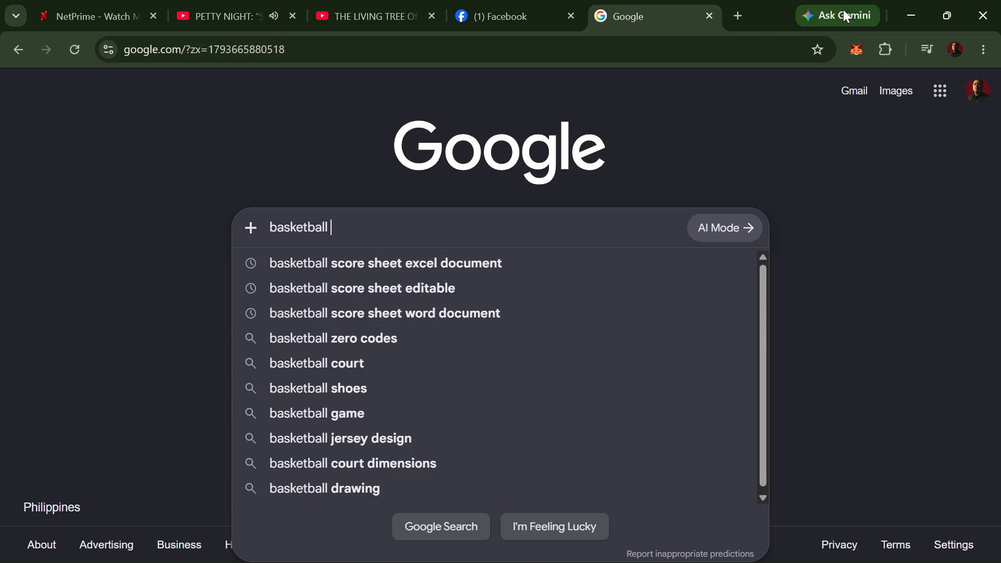
left_click(917, 13)
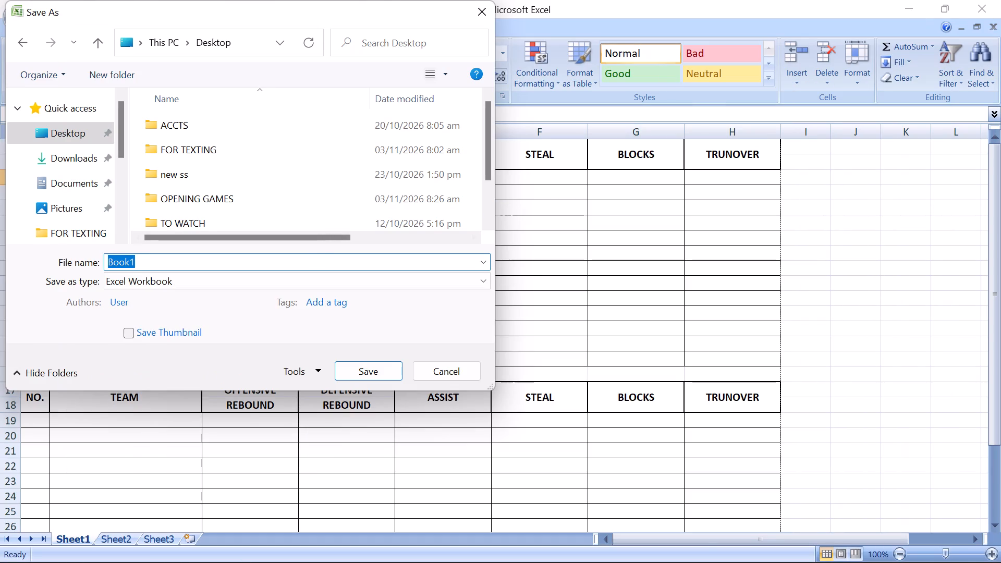
Name the workbook "basketball fouls" and save it as an Excel Workbook on the Desktop.
type("bas")
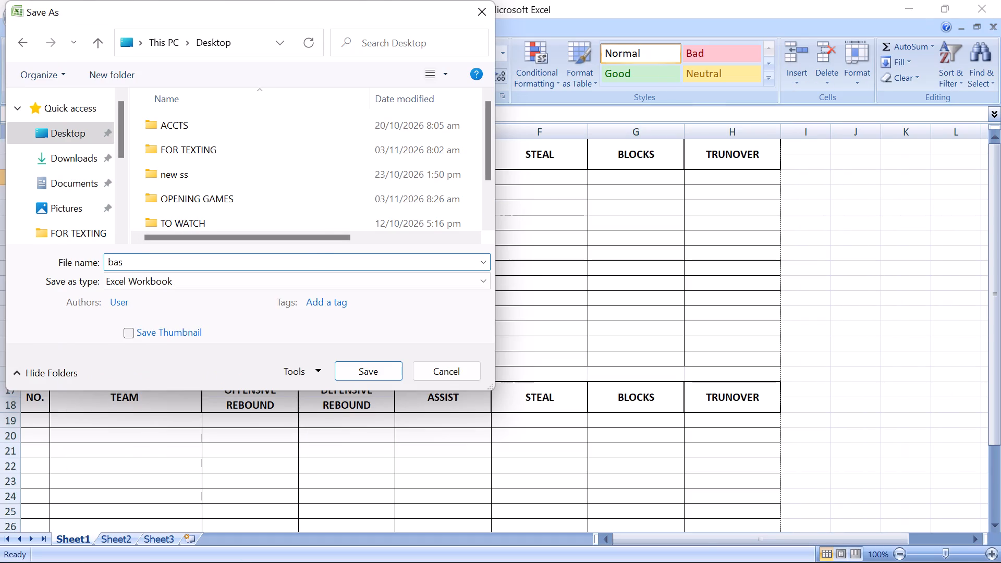
type("ketball")
key("space")
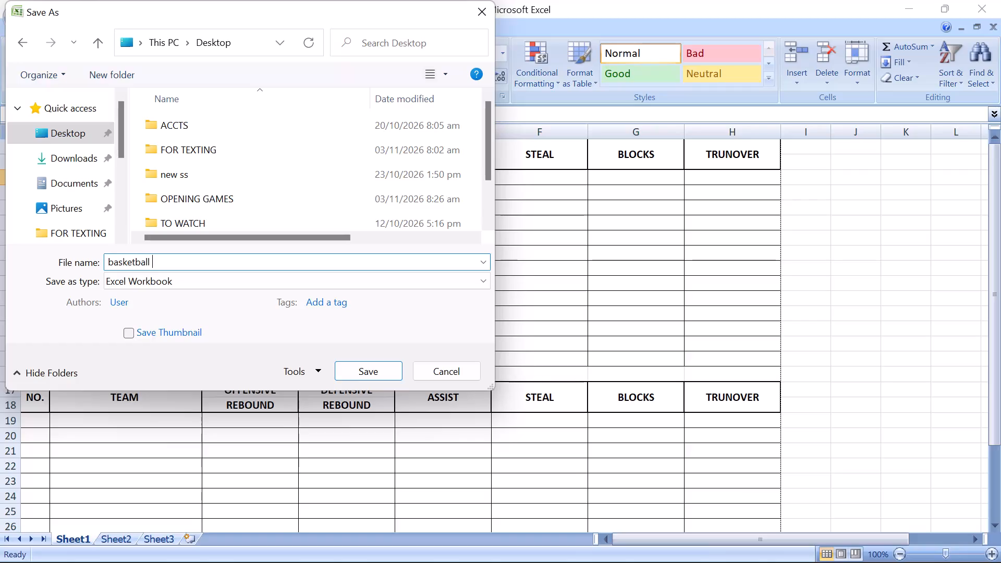
type("fouls")
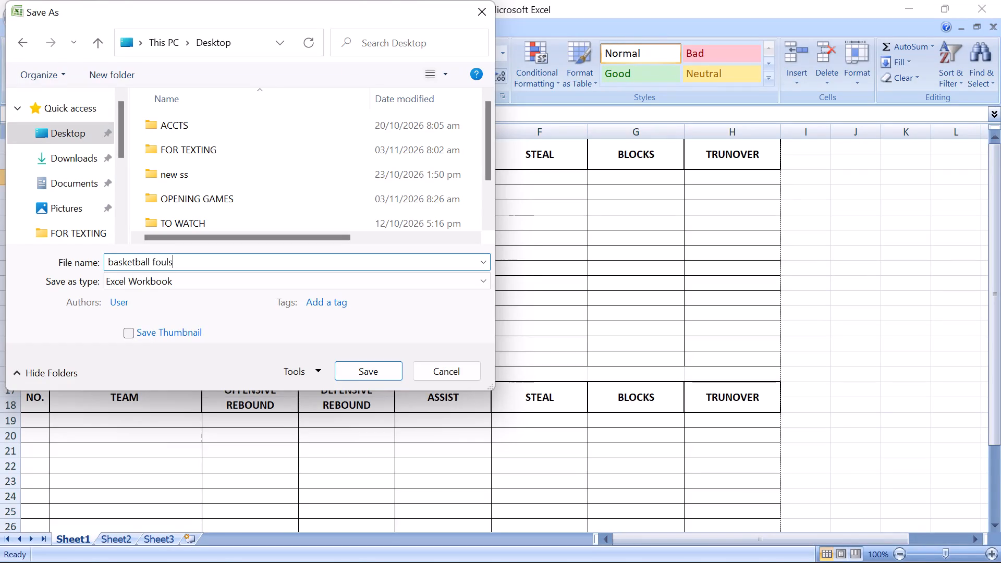
key("Return")
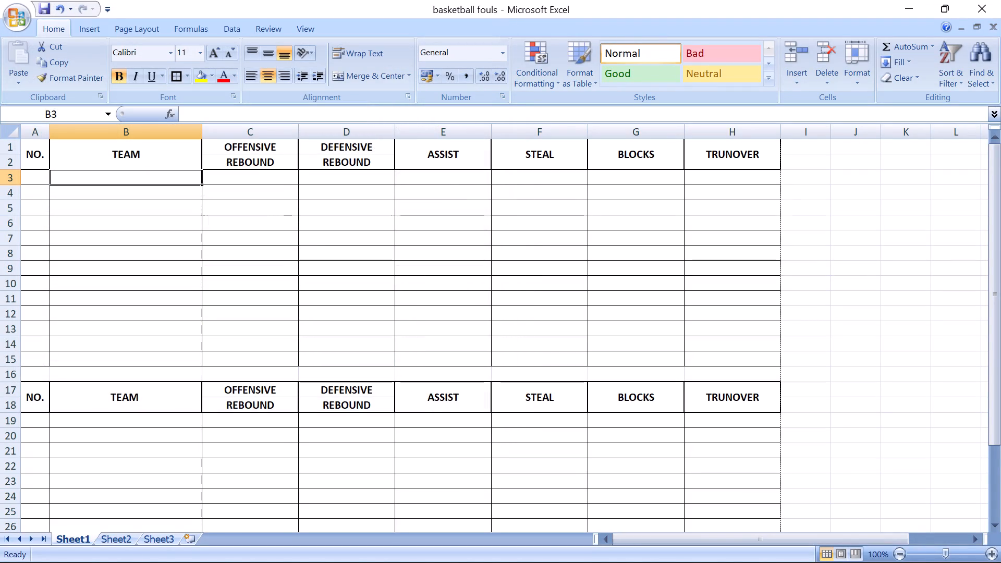
Restore down the basketball fouls workbook window and resize it to a narrow full-height strip showing roughly columns A to C.
left_click(43, 178)
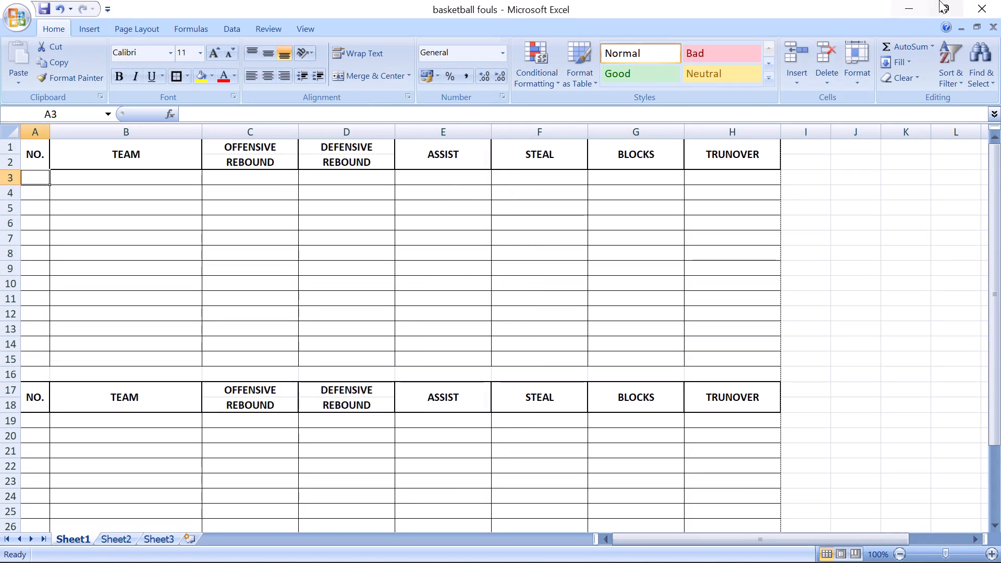
left_click(949, 4)
left_click_drag(475, 12, 475, 11)
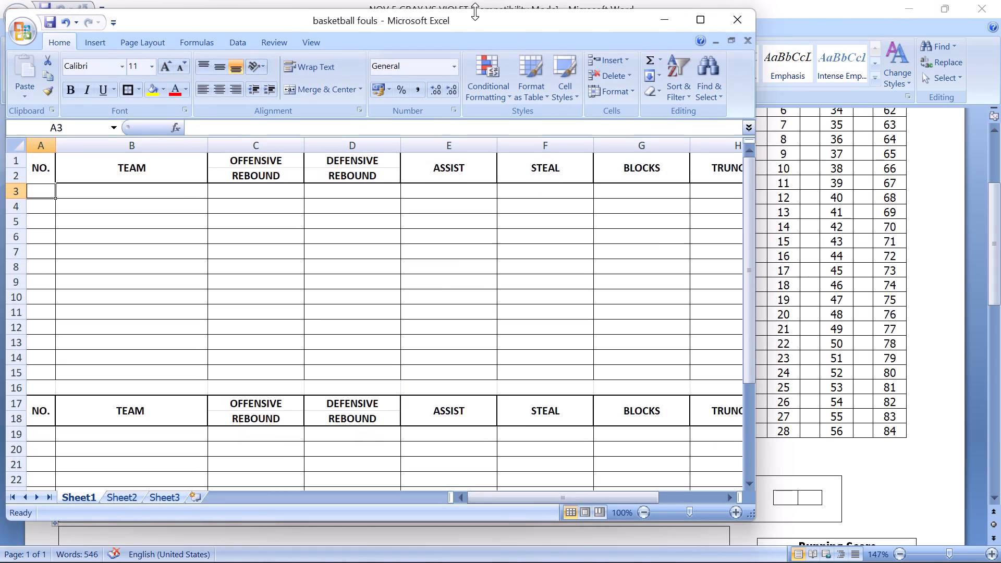
left_click_drag(475, 11, 475, 0)
left_click(753, 174)
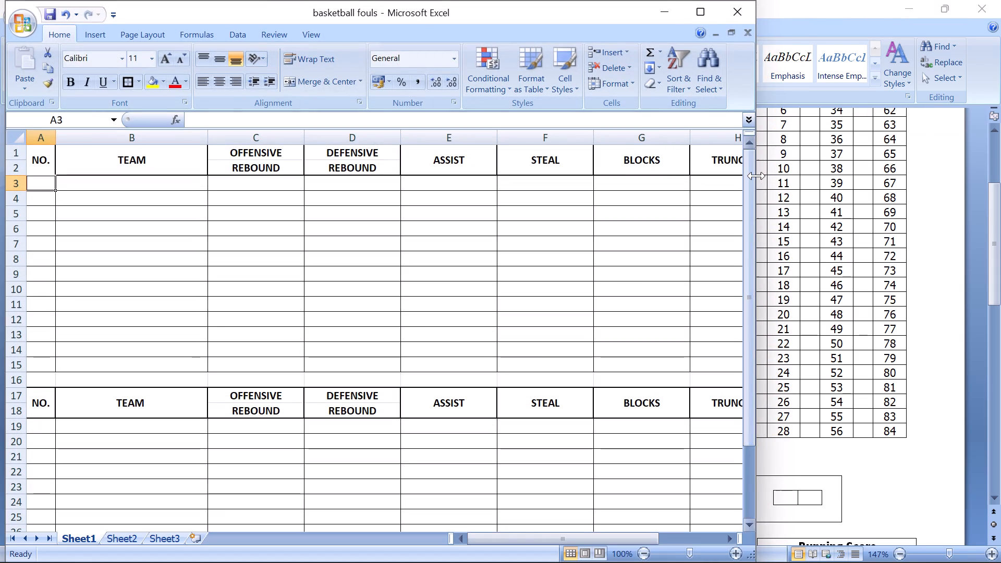
left_click_drag(756, 176, 284, 227)
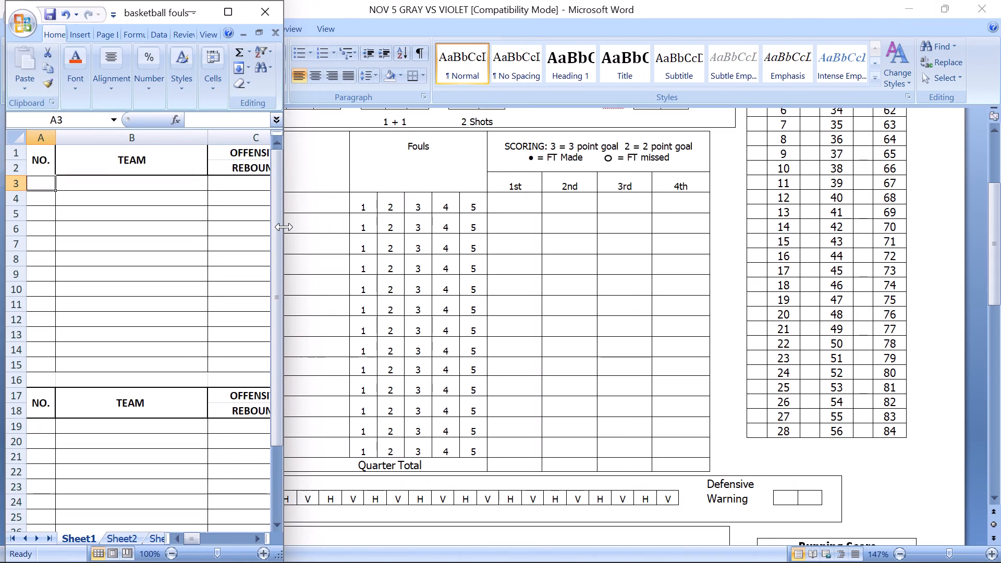
Restore down the NOV 5 GRAY VS VIOLET Word window and fit it at full height beside the workbook without overlapping it.
left_click(479, 0)
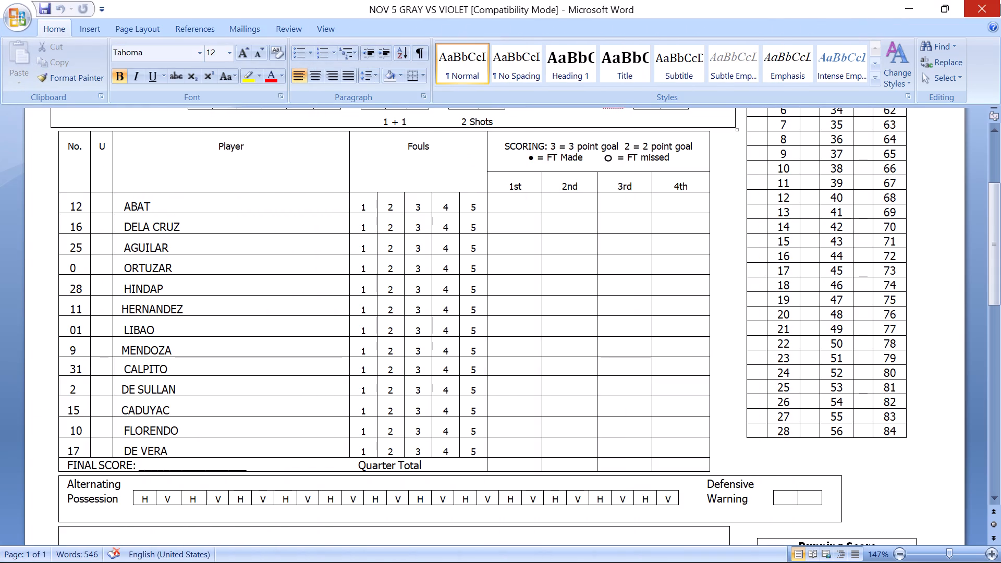
left_click(954, 3)
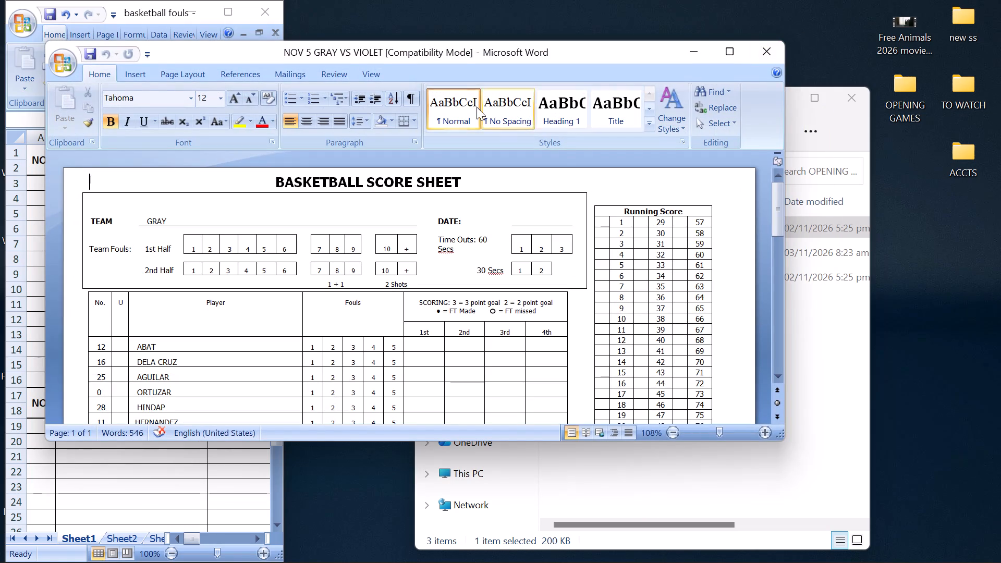
left_click_drag(299, 56, 520, 68)
left_click_drag(521, 54, 523, 0)
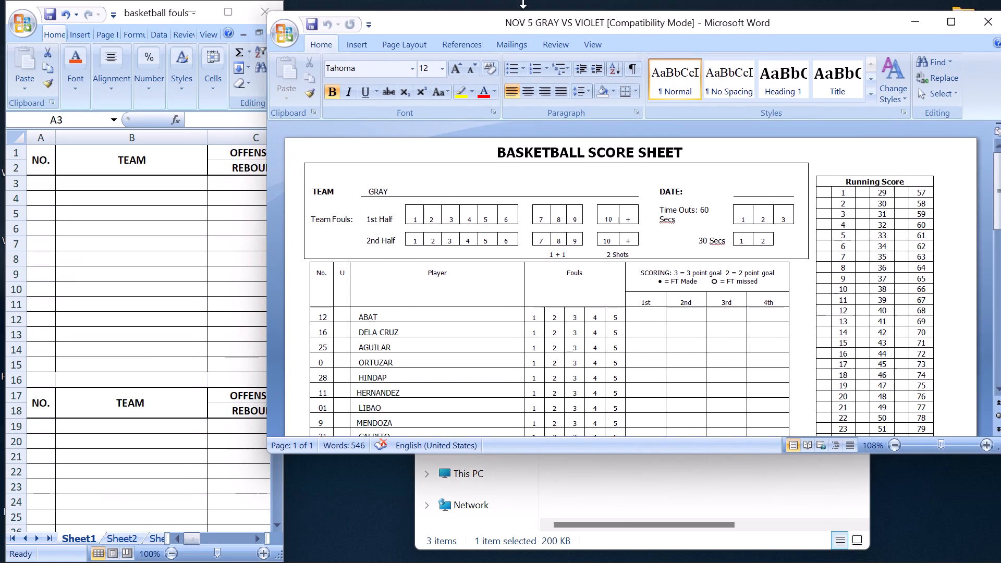
left_click_drag(523, 0, 524, 0)
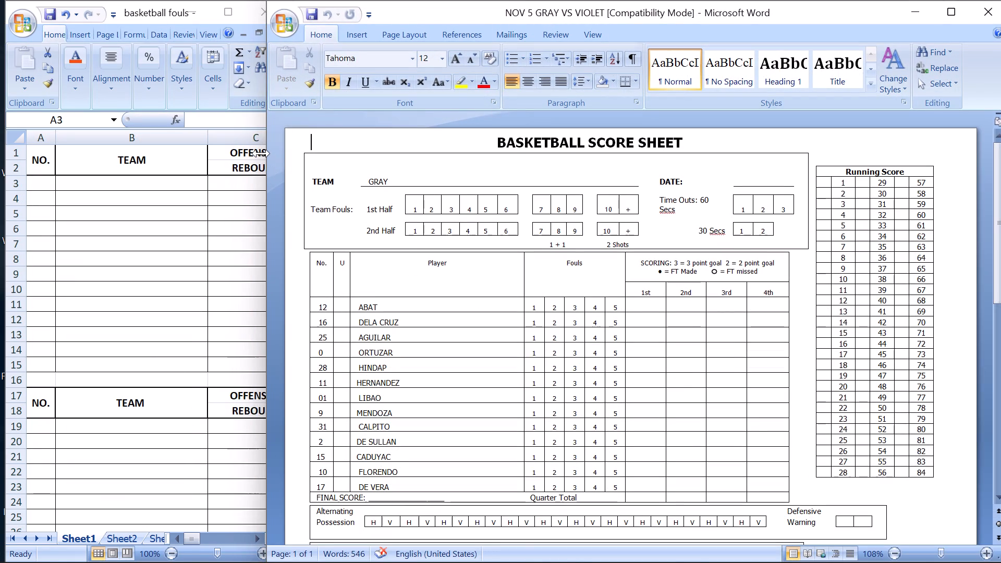
left_click_drag(261, 153, 314, 161)
left_click_drag(265, 166, 285, 168)
left_click_drag(797, 14, 789, 29)
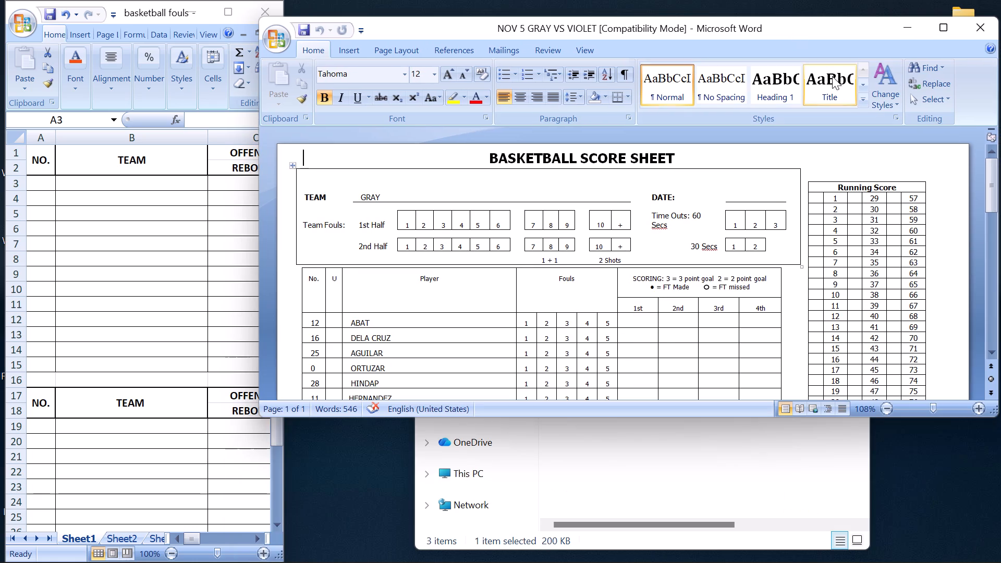
left_click_drag(255, 215, 302, 215)
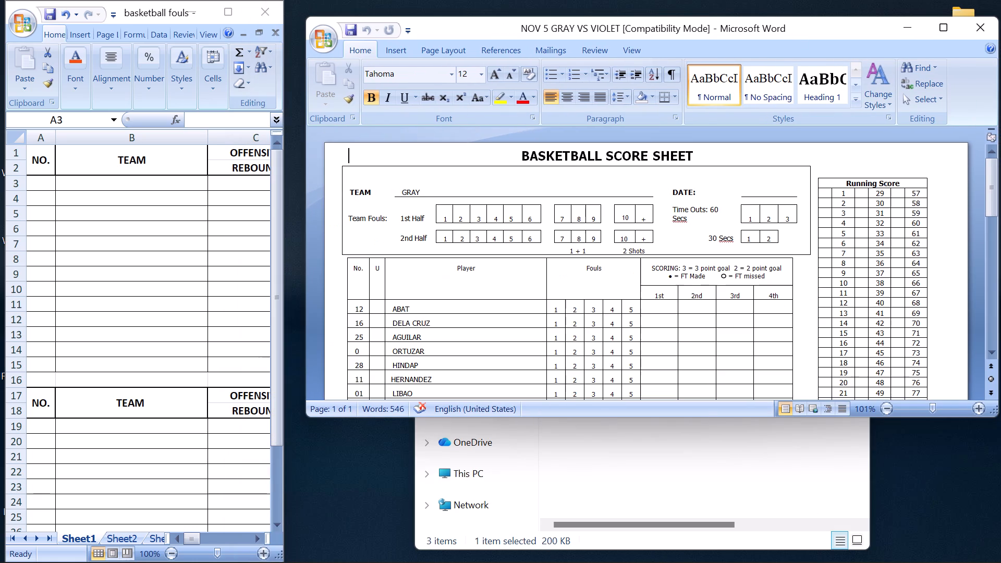
left_click_drag(303, 198, 287, 195)
left_click_drag(304, 205, 282, 205)
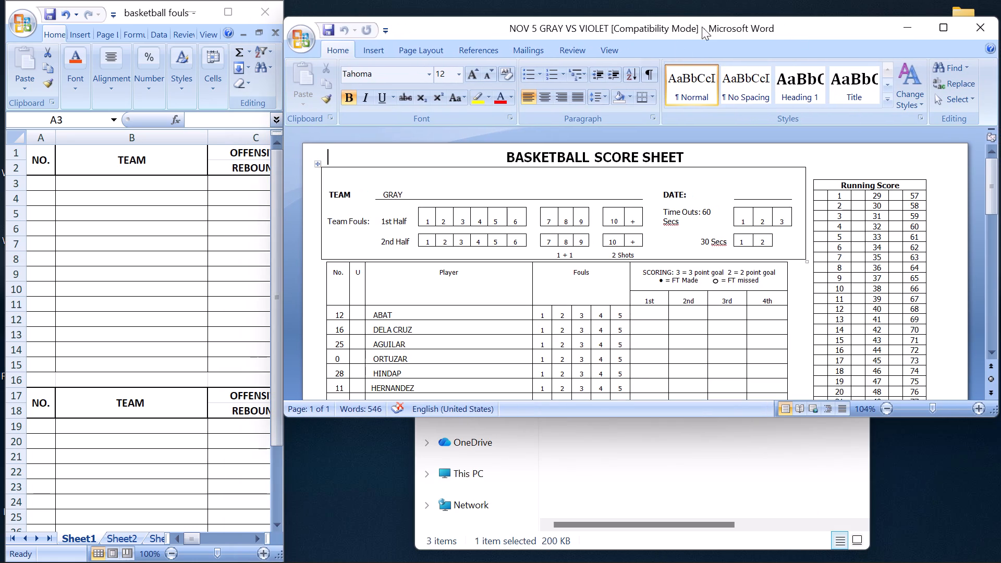
left_click_drag(700, 17, 706, 0)
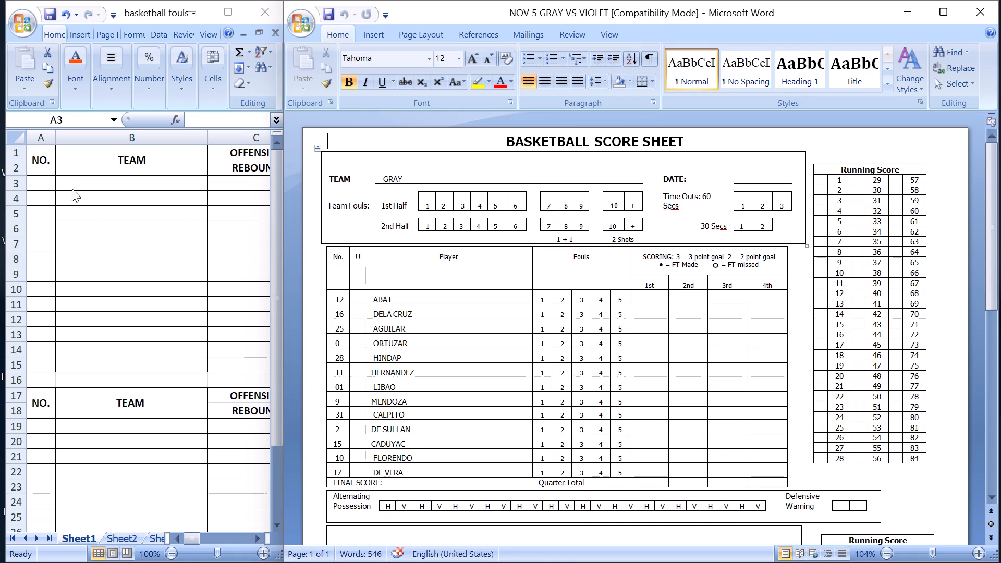
Change the first table's team heading in B1 to TEAM GRAY, checking the team names in the Word score sheet.
double_click(157, 160)
left_click(157, 160)
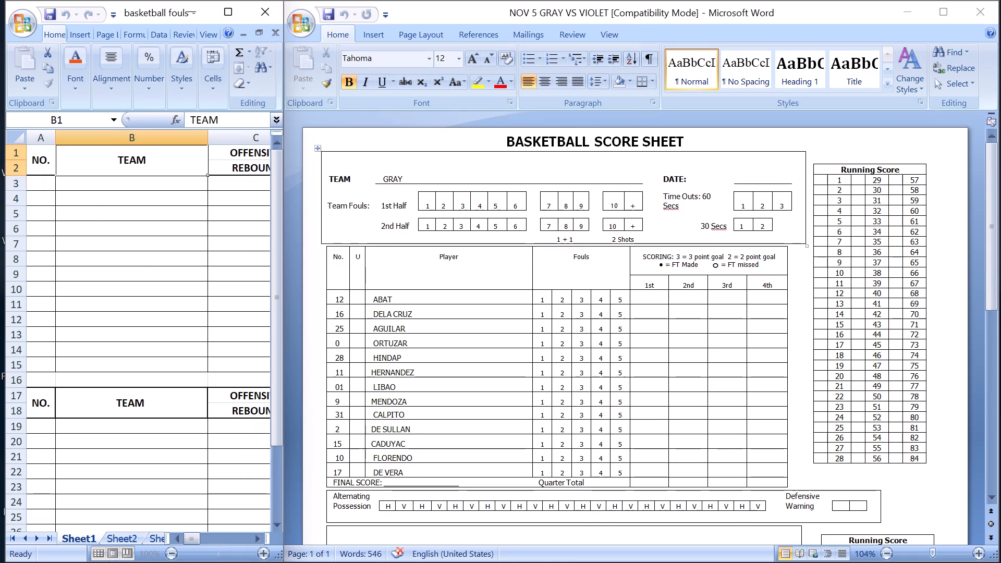
double_click(157, 160)
key("space")
type("gra")
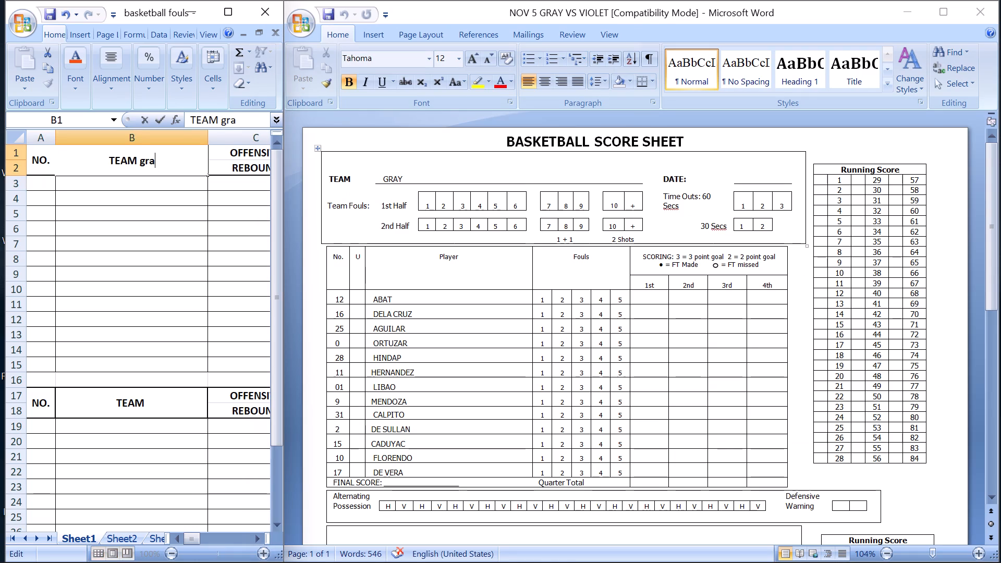
key("BackSpace")
key("BackSpace")
key("BackSpace")
type("GRAY")
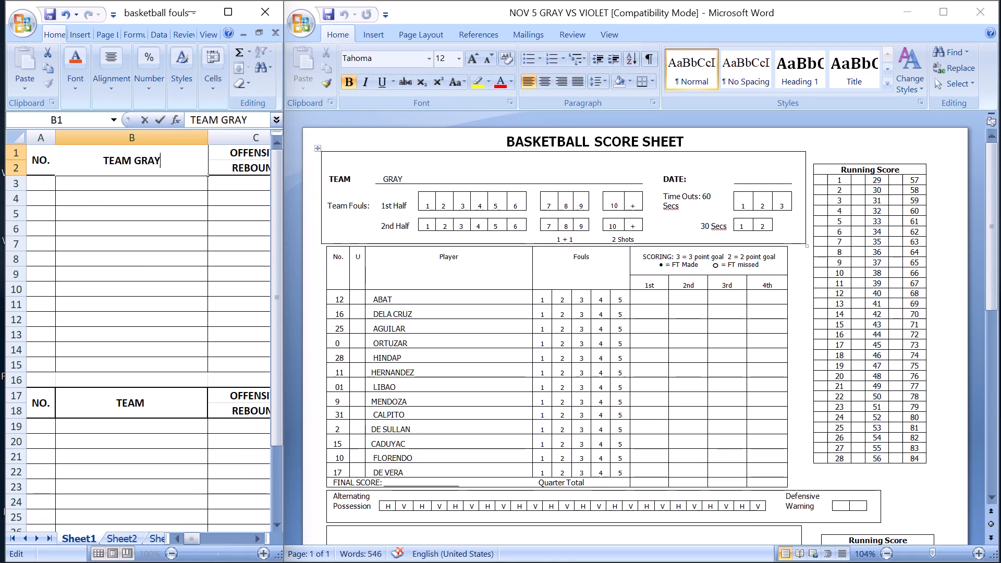
scroll(157, 160, "up", 2)
scroll(486, 311, "down", 7)
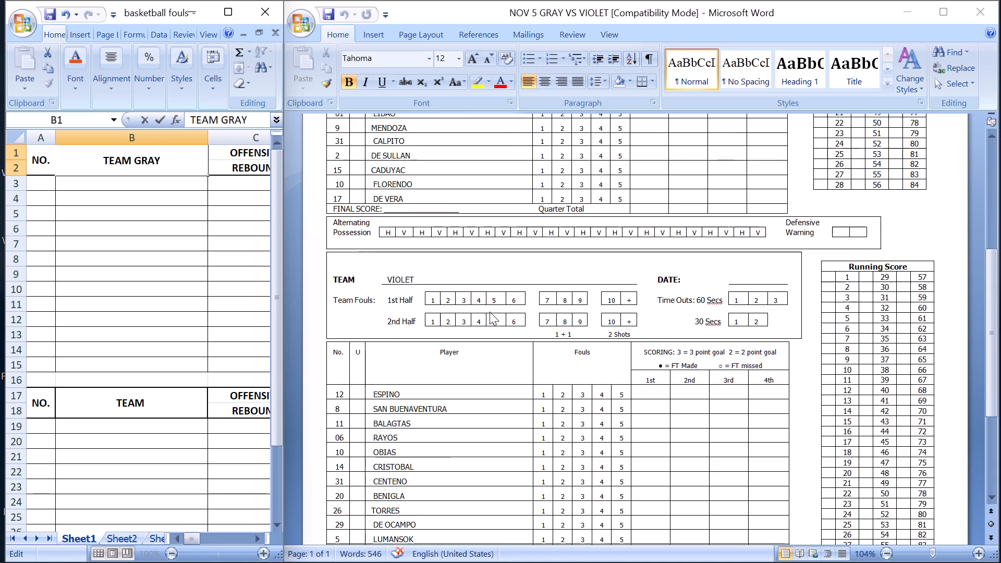
scroll(490, 312, "down", 7)
scroll(490, 312, "up", 11)
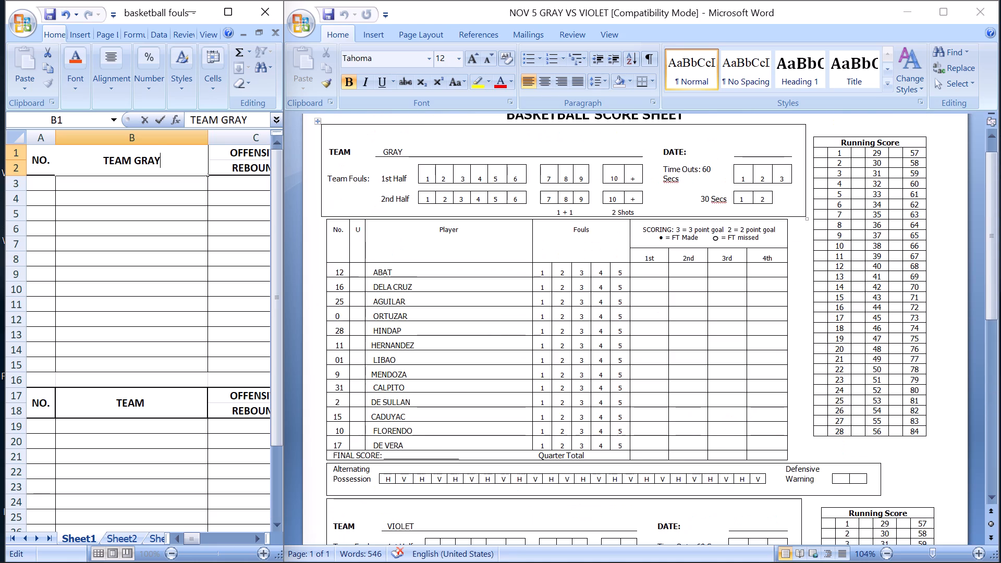
left_click(86, 187)
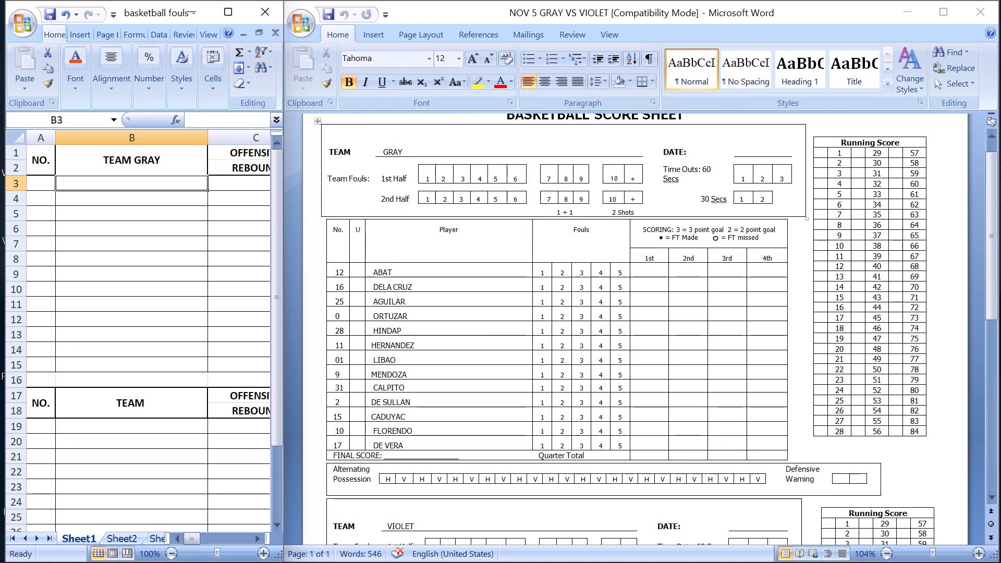
Enter the first six GRAY jersey numbers from the score sheet in A3:A8: 12, 16, 25, 00, 28 and 11.
left_click(43, 180)
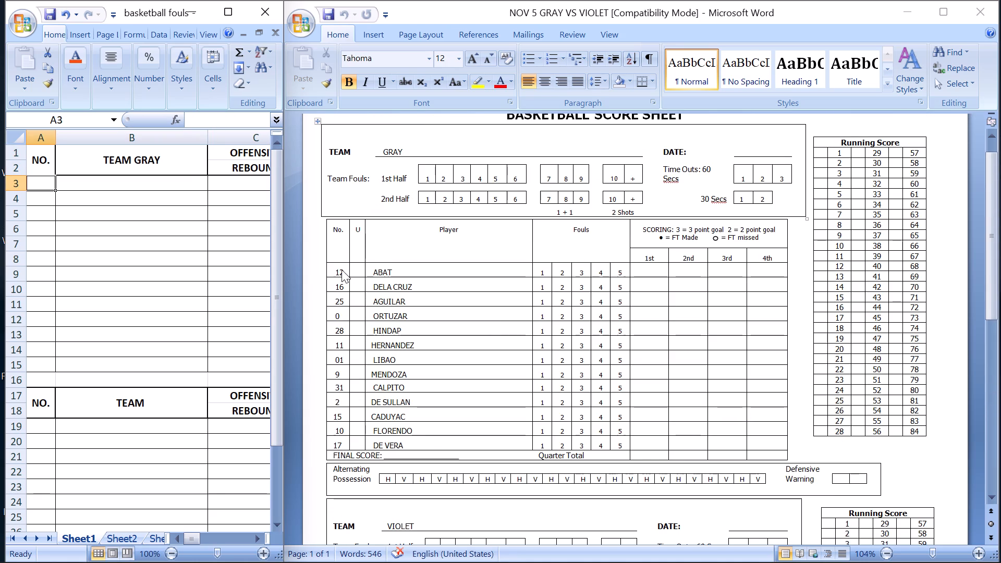
type("12")
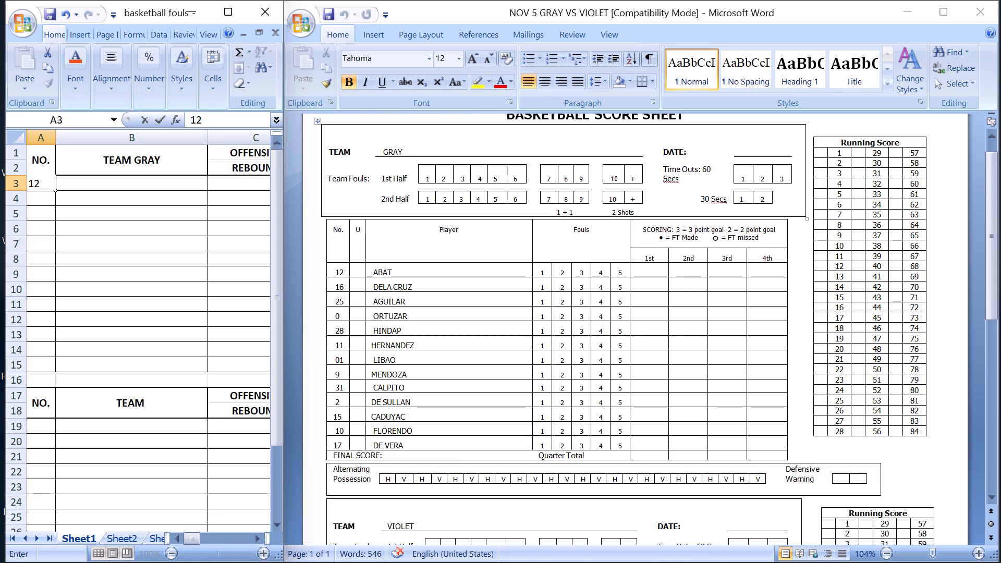
key("Return")
type("16")
key("Return")
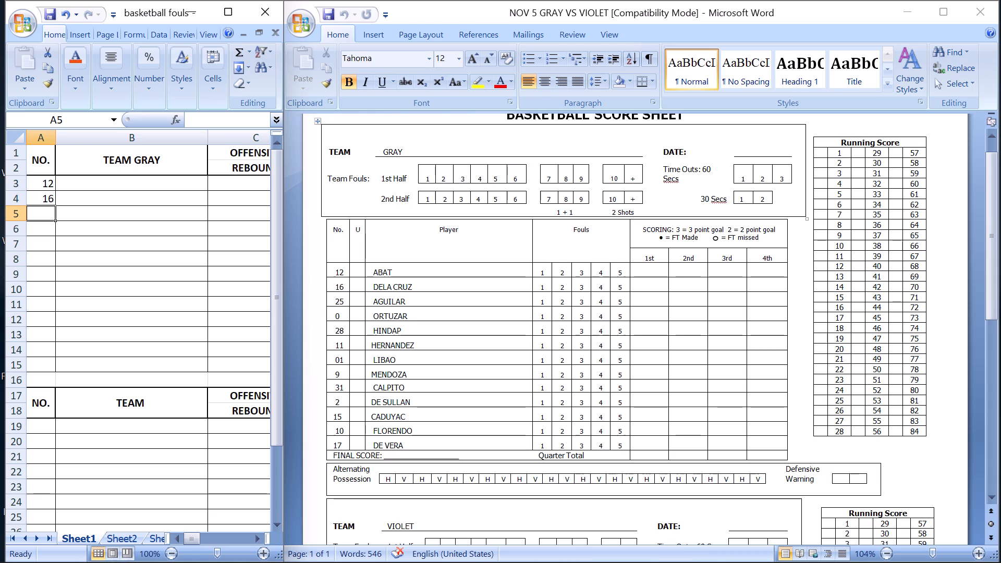
key("2")
key("5")
key("Return")
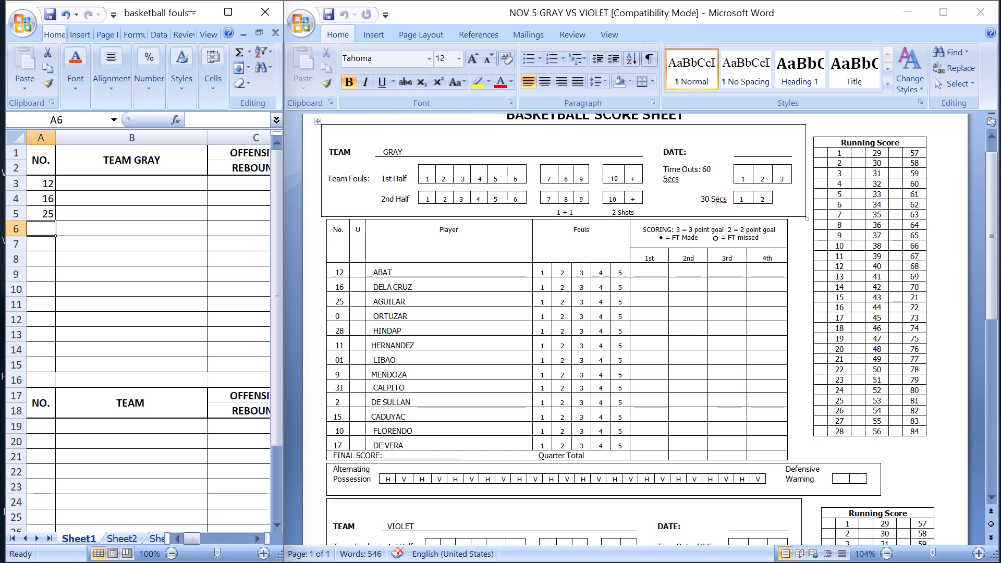
key("0")
key("0")
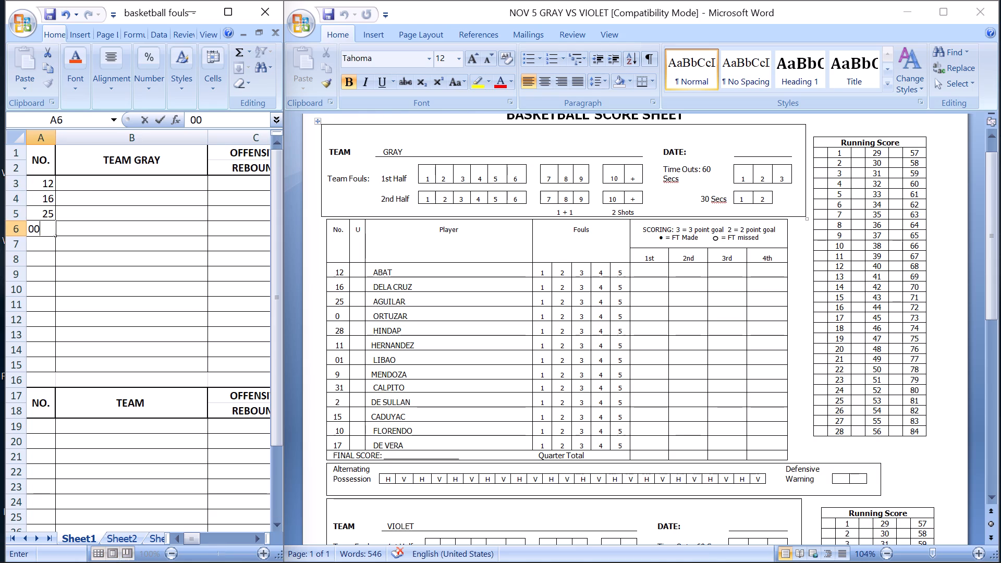
key("Return")
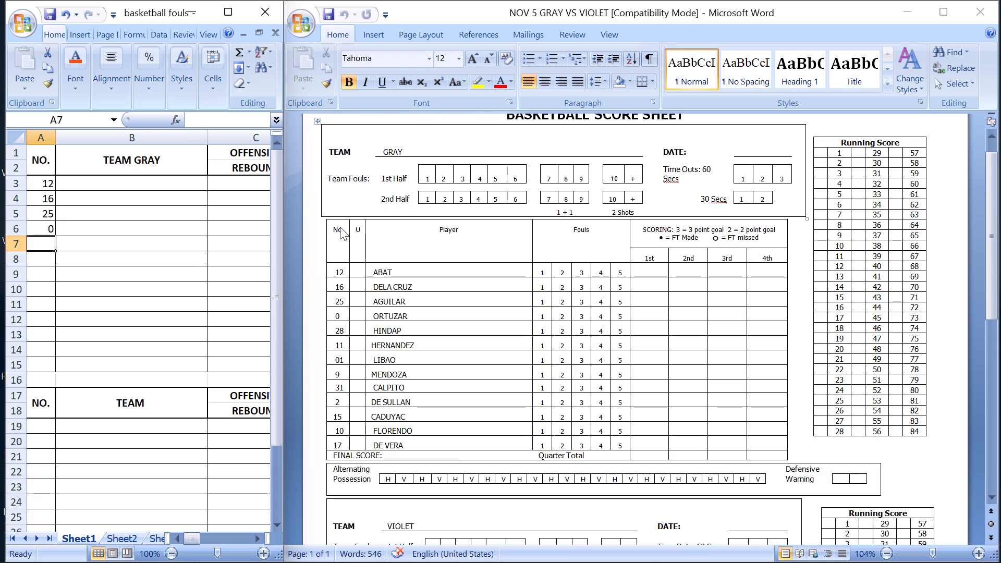
type("28")
key("Return")
type("11")
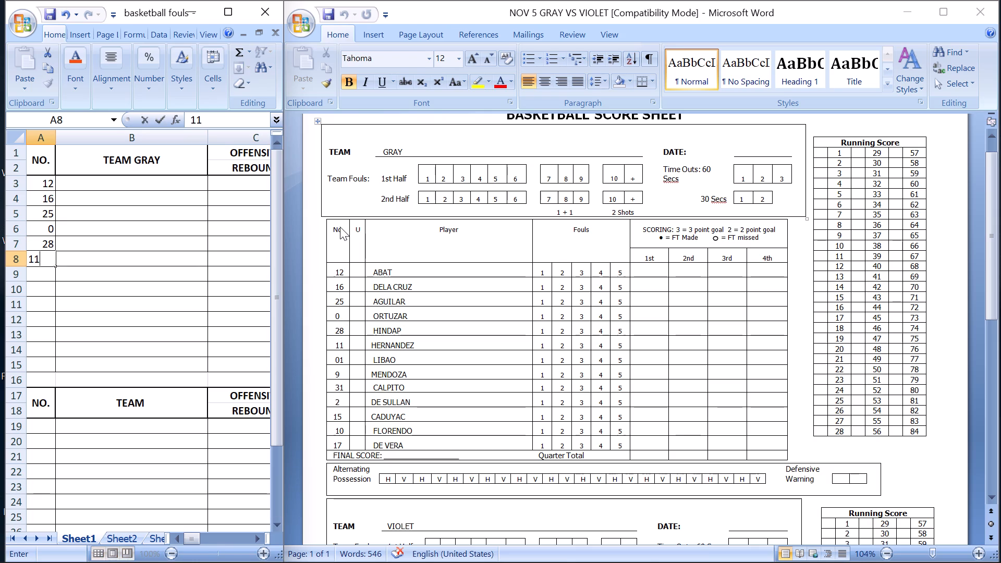
key("Return")
Enter the remaining GRAY jersey numbers from the score sheet in A9:A15: 01, 9, 31, 2, 15, 10 and 17.
type("01")
key("Return")
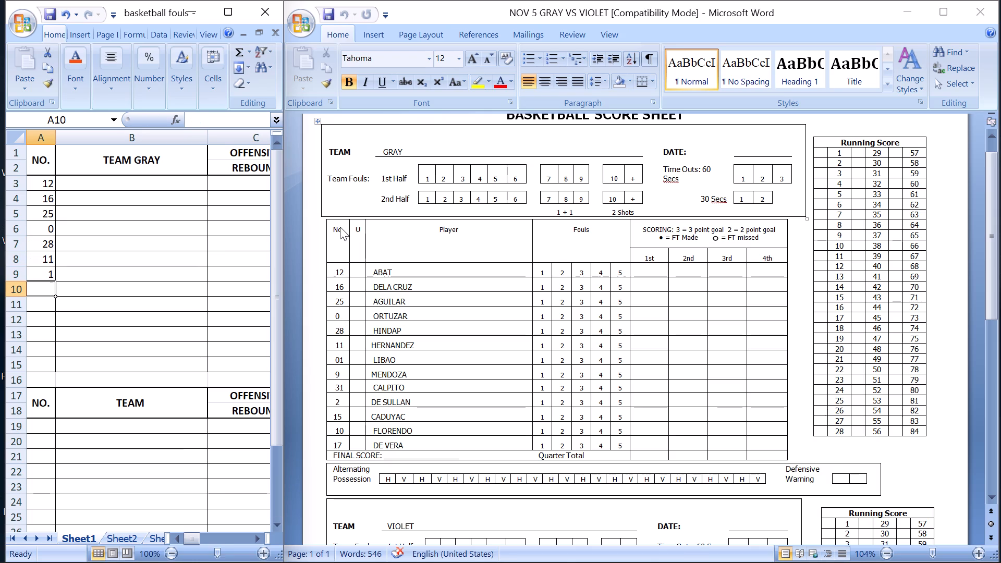
key("9")
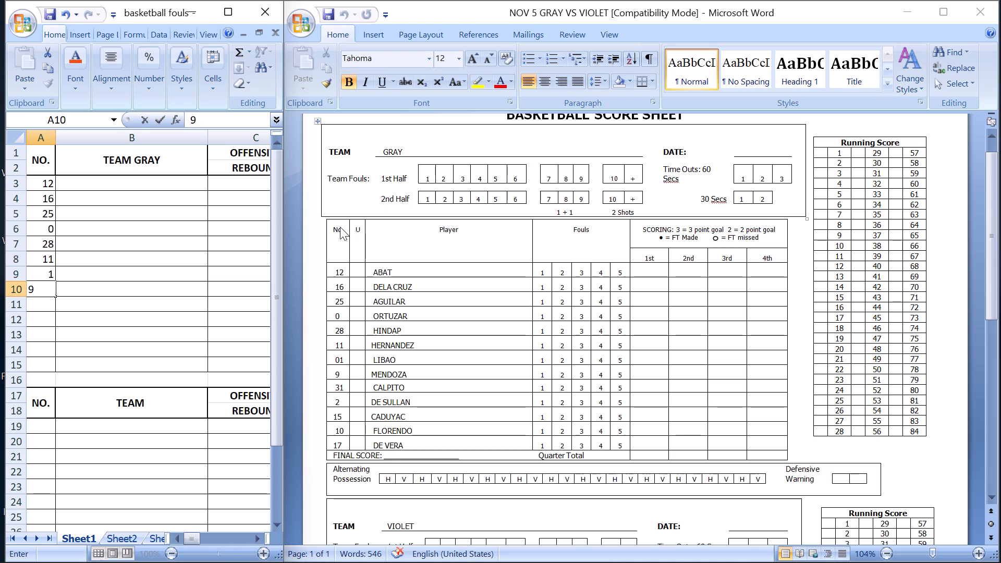
key("Return")
type("31")
key("Return")
key("2")
key("Return")
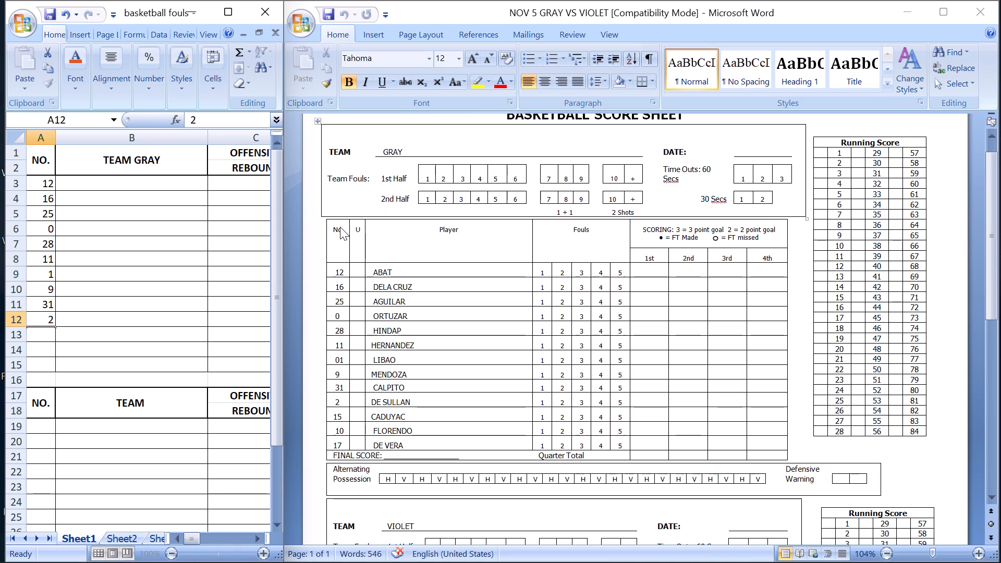
key("1")
key("5")
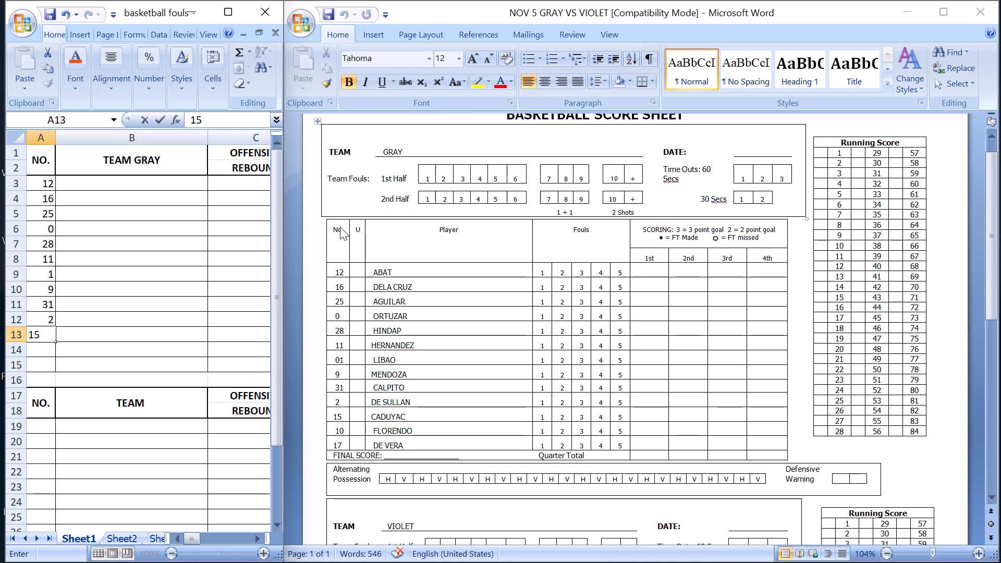
key("Return")
type("10")
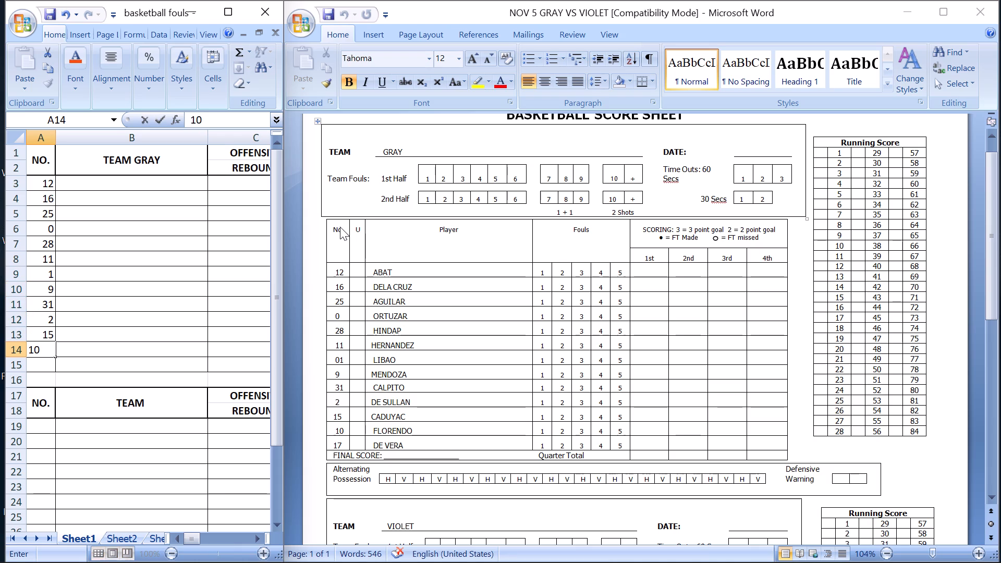
key("Return")
type("17\\")
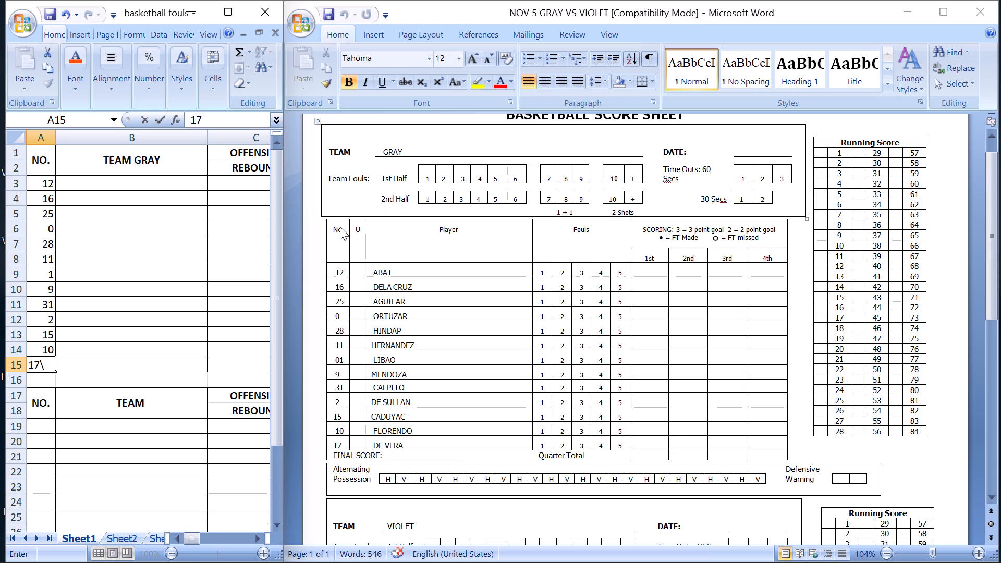
key("BackSpace")
key("Return")
Enter the first three GRAY players from the score sheet in B3:B5: ABAT, DELA CRUZ and AGUILAR.
left_click(175, 179)
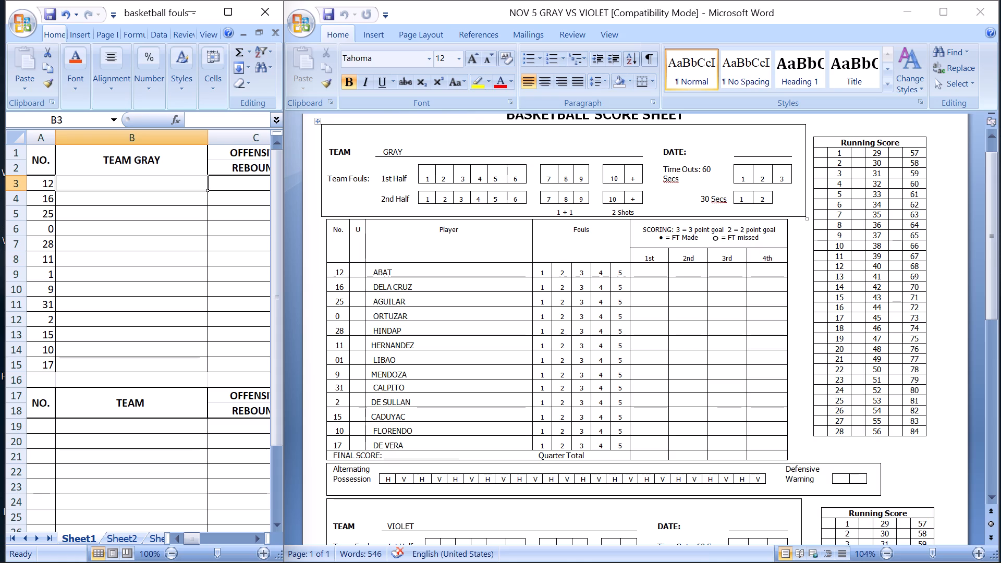
type("ABAT")
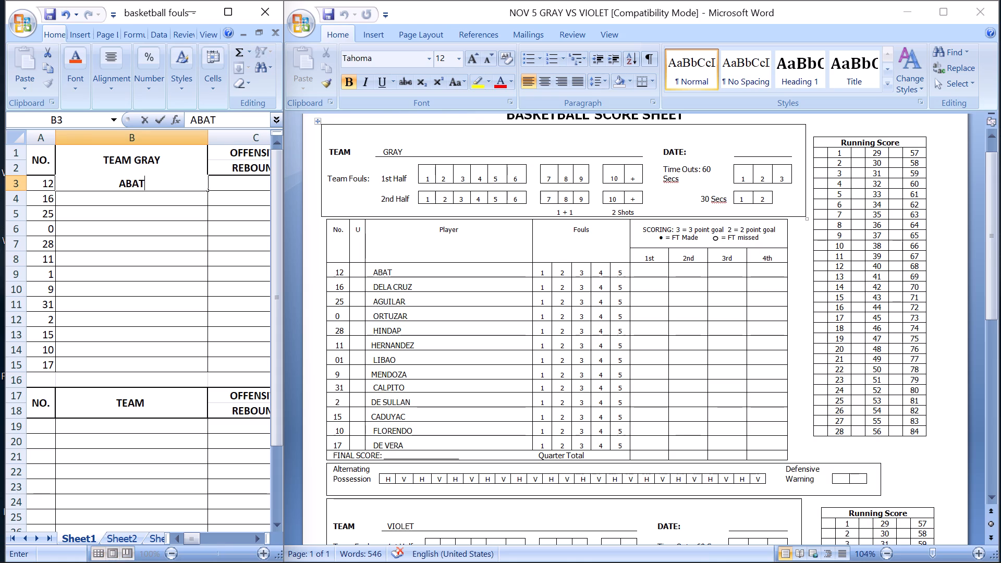
key("Return")
type("DELA CRUZ")
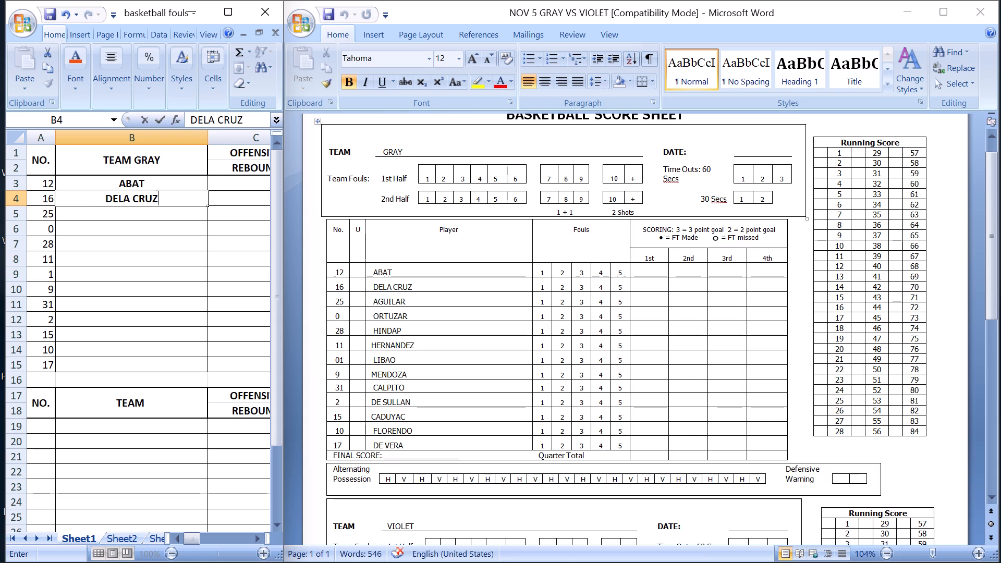
key("Return")
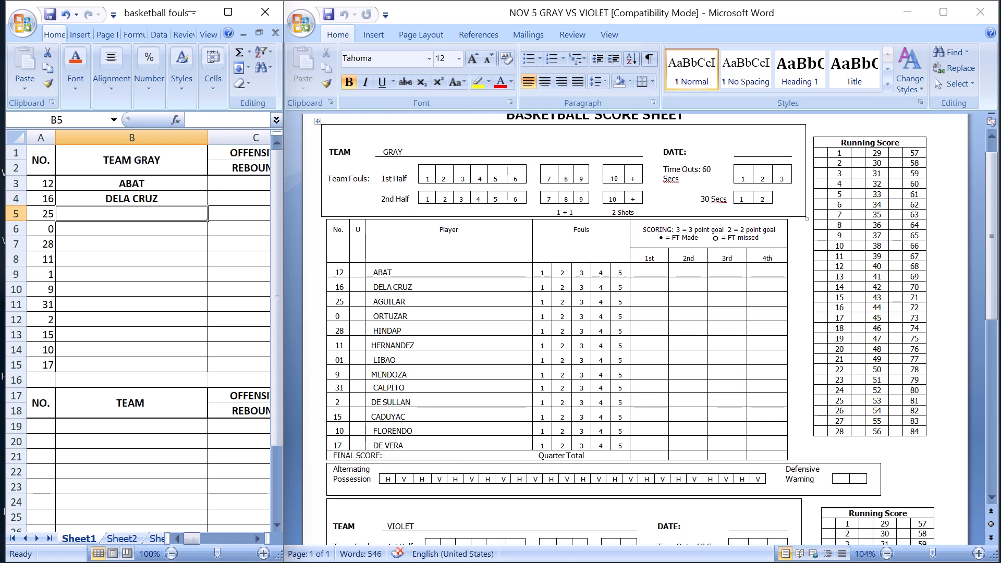
left_click_drag(35, 183, 47, 360)
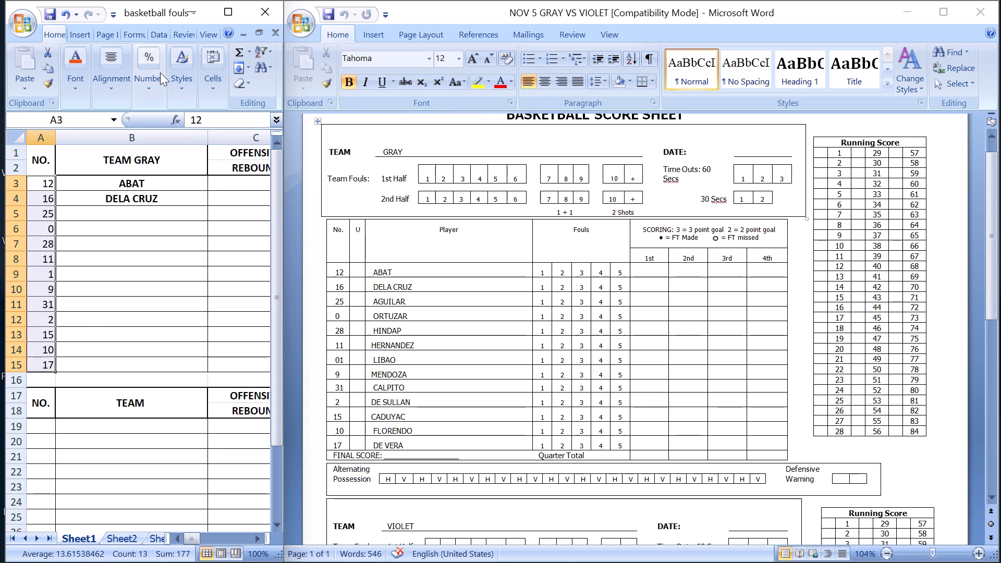
left_click(176, 217)
type("AGUILAR")
key("Tab")
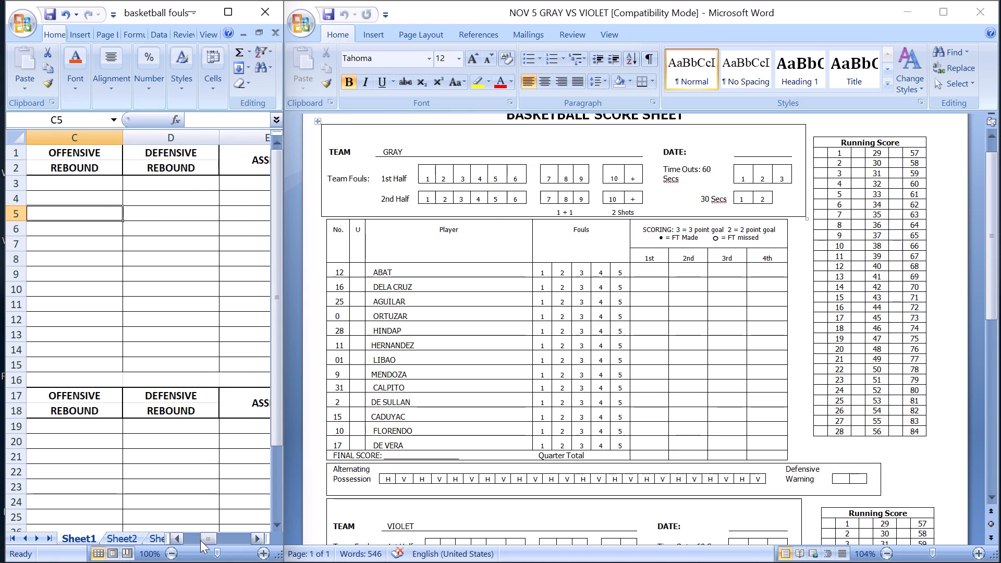
triple_click(180, 538)
Enter the GRAY players ORTUZAR, HINDAP and HERNANDEZ in B6:B8, beside jersey numbers 0, 28 and 11.
left_click(138, 229)
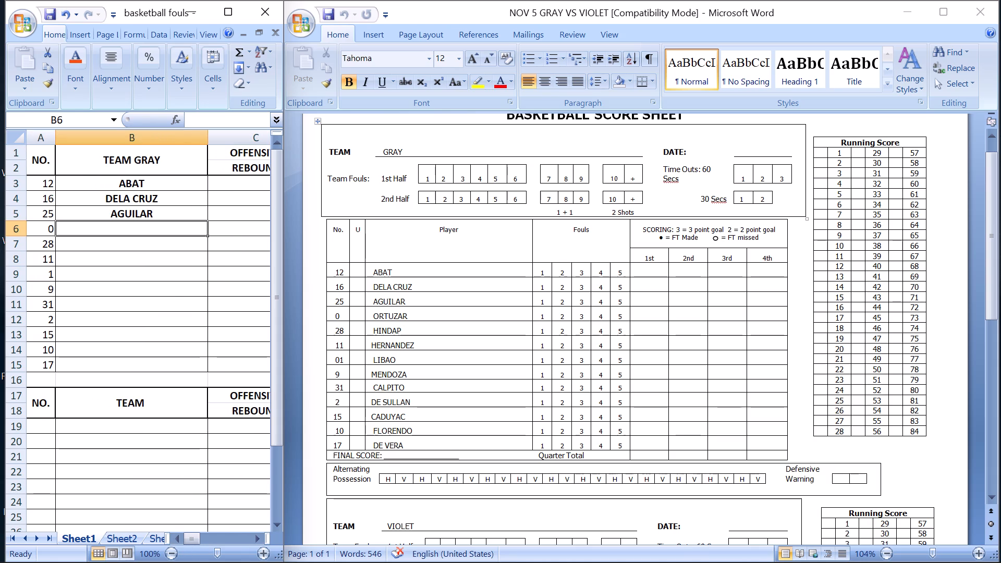
type("ORUZA")
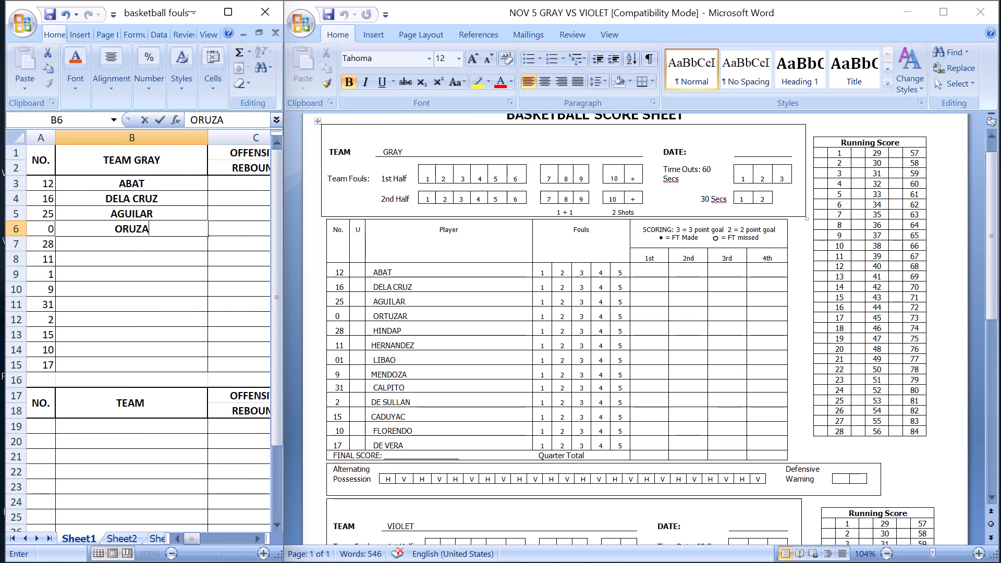
key("BackSpace")
key("BackSpace")
key("BackSpace")
type("TUZAR")
key("Return")
type("HINDAP")
key("Return")
type("HERNANDEZ")
key("Return")
type("LIBAO")
key("Return")
type("MENDOZA")
key("Return")
type("CALPITO")
key("Return")
type("DE SULLAN")
key("Return")
type("CADUYAD")
key("BackSpace")
key("c")
key("Return")
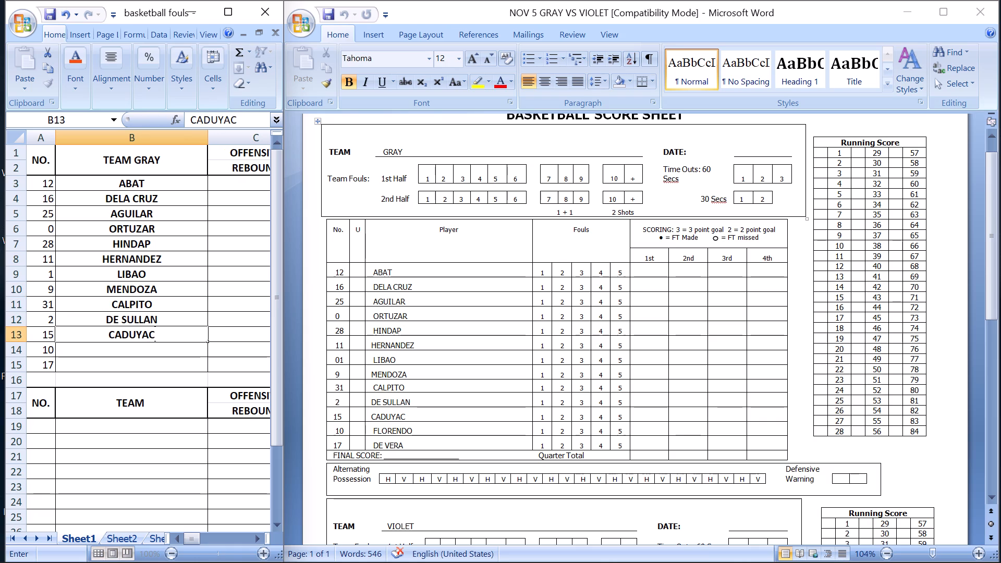
type("FLORENDO")
key("Return")
type("DE VERA")
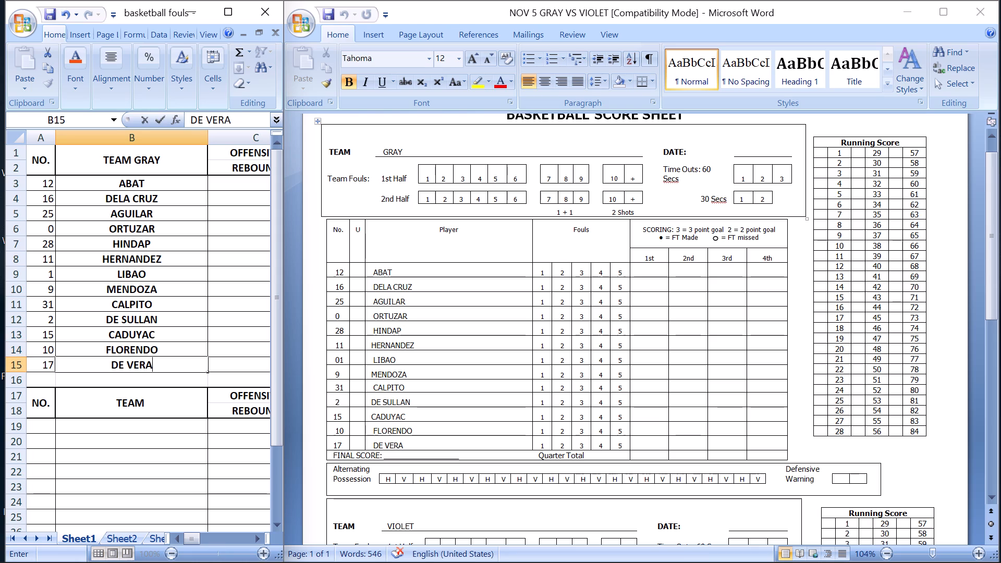
key("Return")
Change the second table's team heading in B17 to TEAM VIOLET, bringing the VIOLET roster into view in the Word score sheet.
scroll(164, 287, "down", 3)
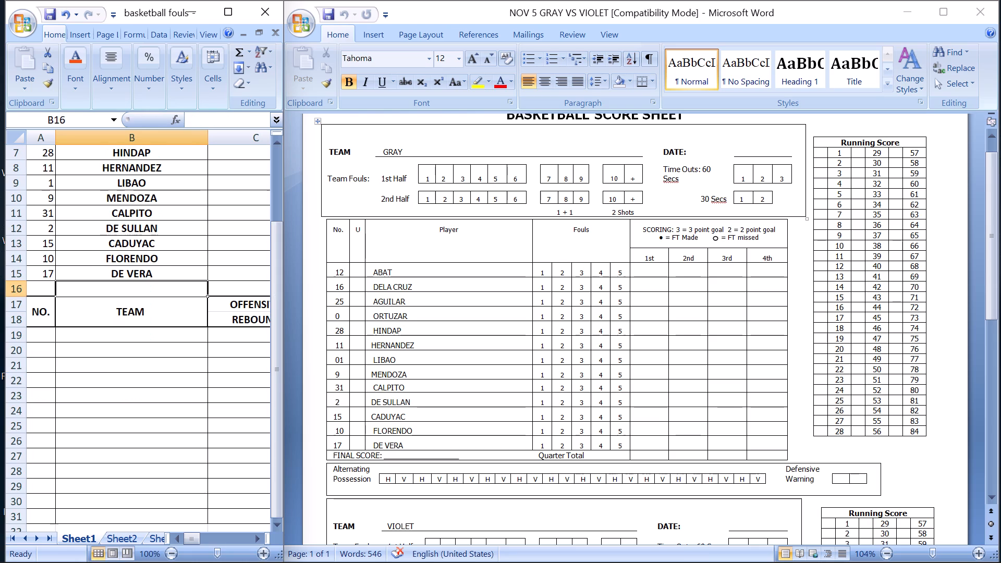
double_click(153, 267)
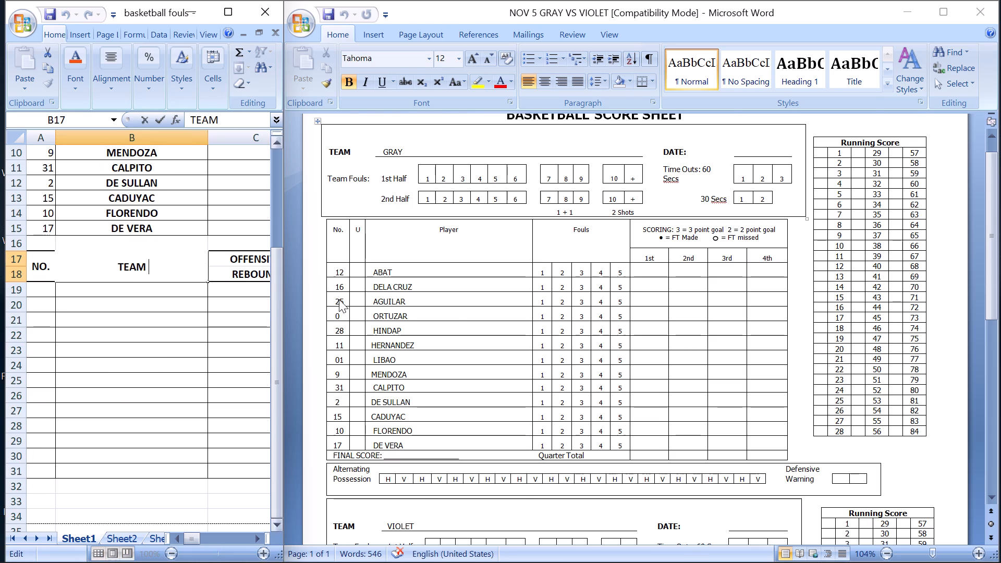
scroll(451, 309, "down", 9)
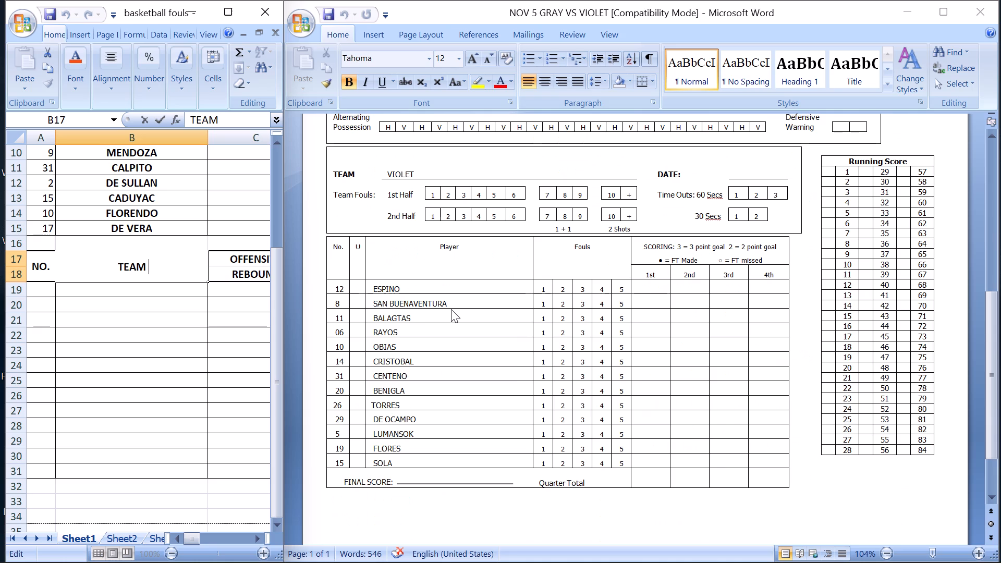
type("VIOLET")
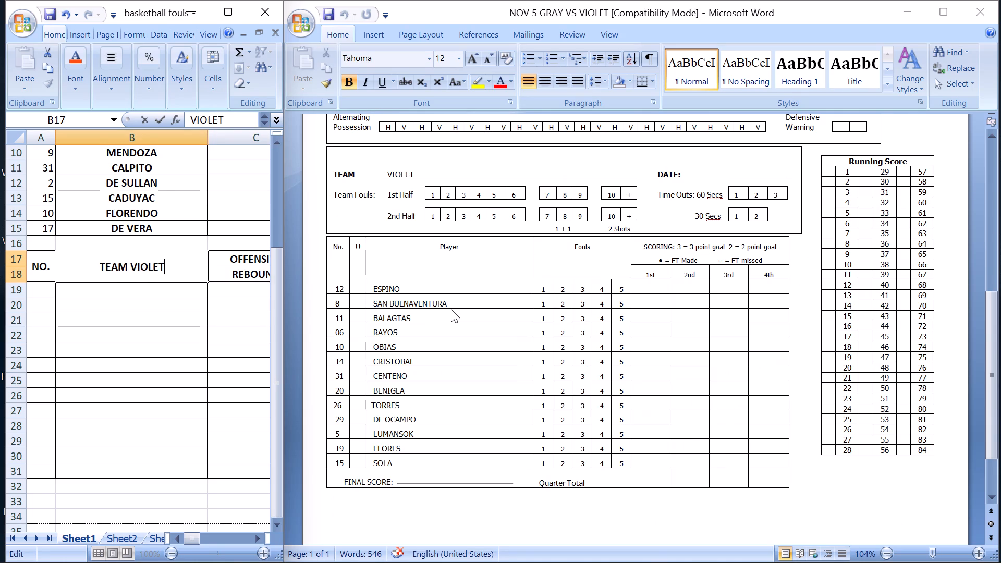
Enter the first three VIOLET jersey numbers from the score sheet in A19:A21: 12, 8 and 11.
left_click(39, 294)
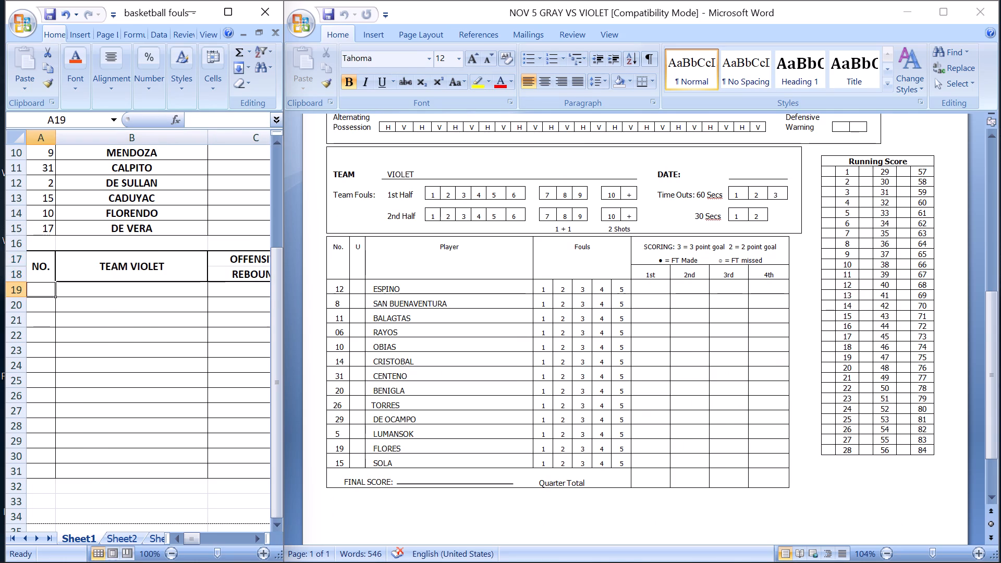
scroll(43, 292, "up", 5)
scroll(405, 263, "up", 6)
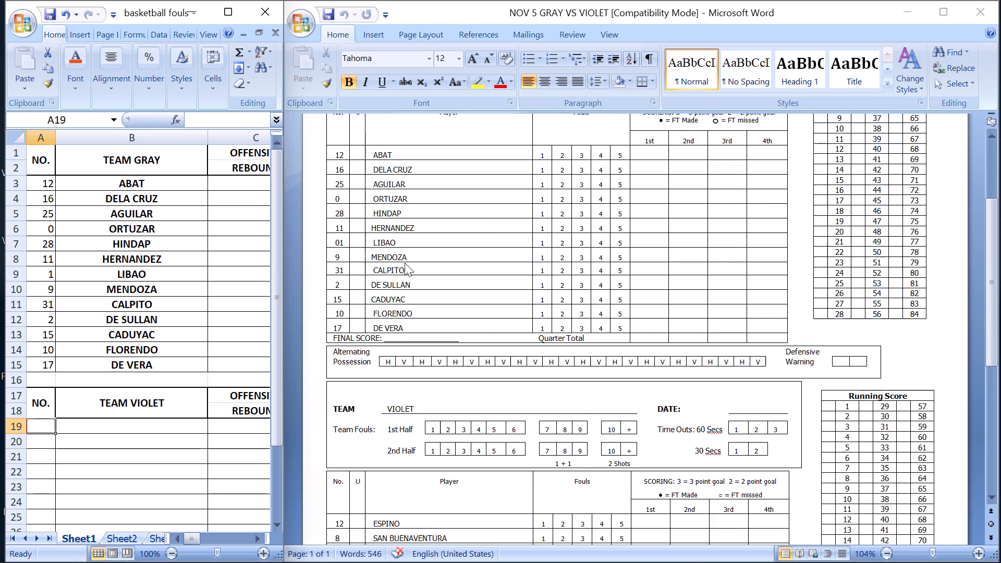
scroll(405, 263, "down", 7)
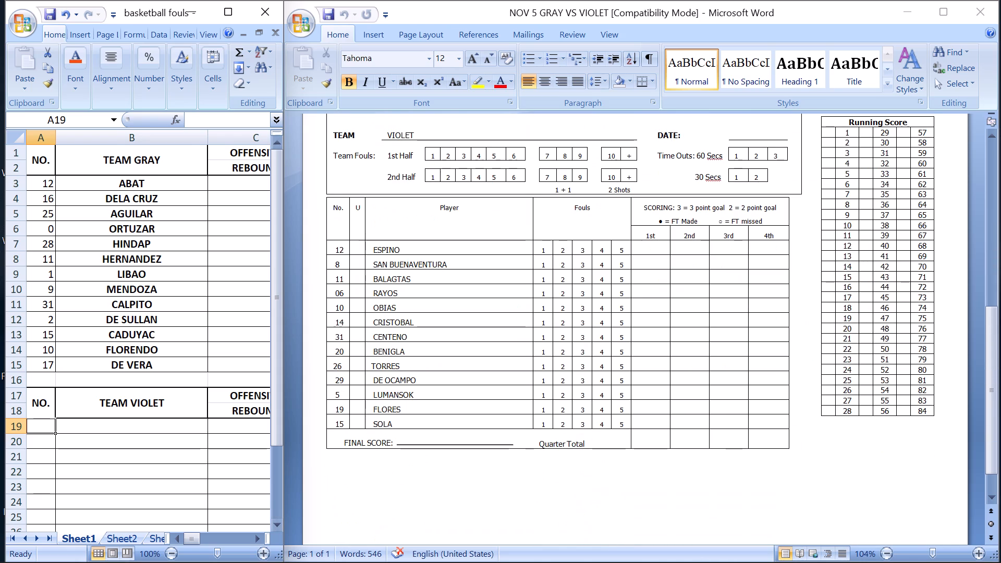
scroll(216, 335, "down", 3)
type("12")
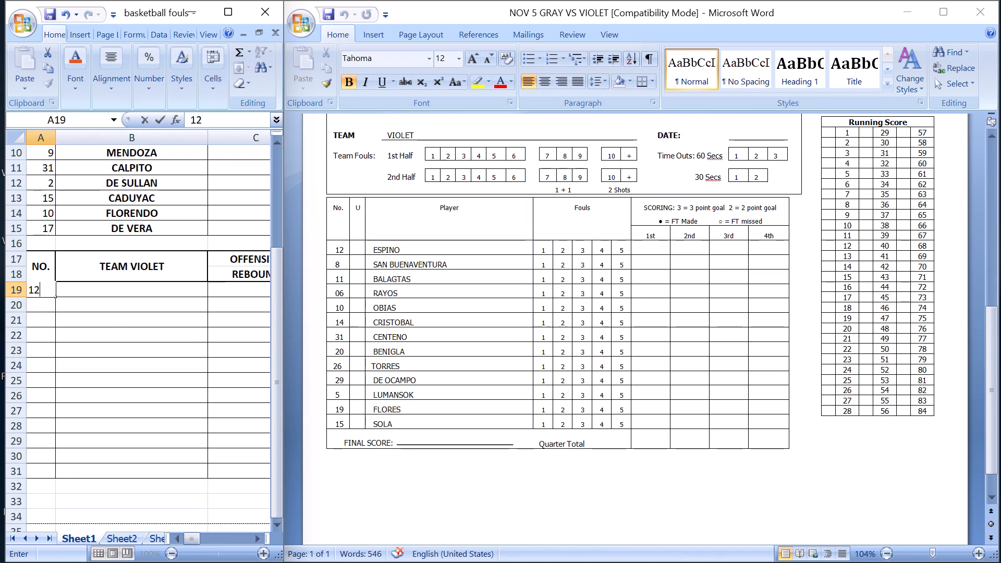
key("Return")
key("8")
key("Return")
type("11")
key("Return")
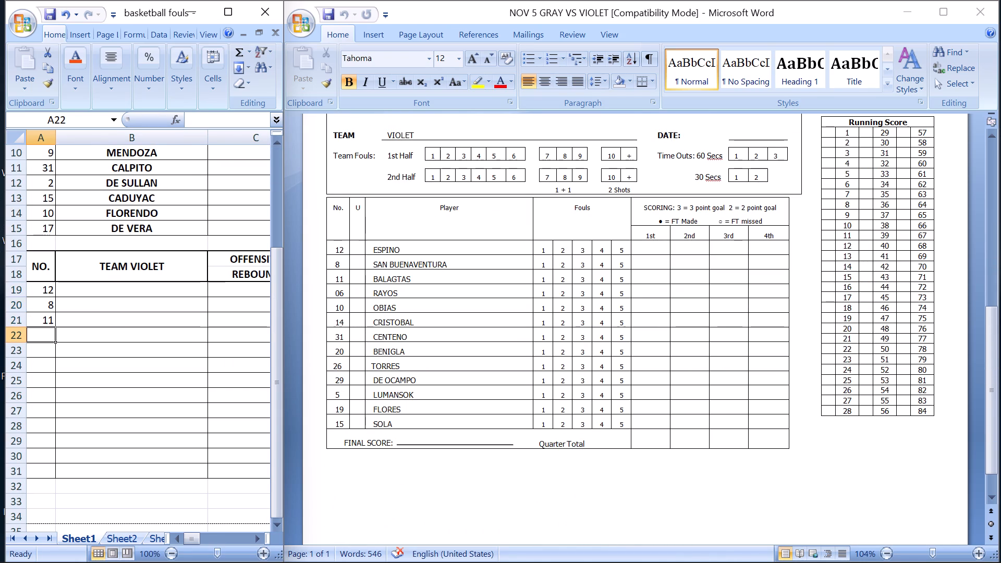
Enter the following six VIOLET jersey numbers from the score sheet in A22:A27: 06, 10, 14, 31, 20 and 26.
type("06")
key("Return")
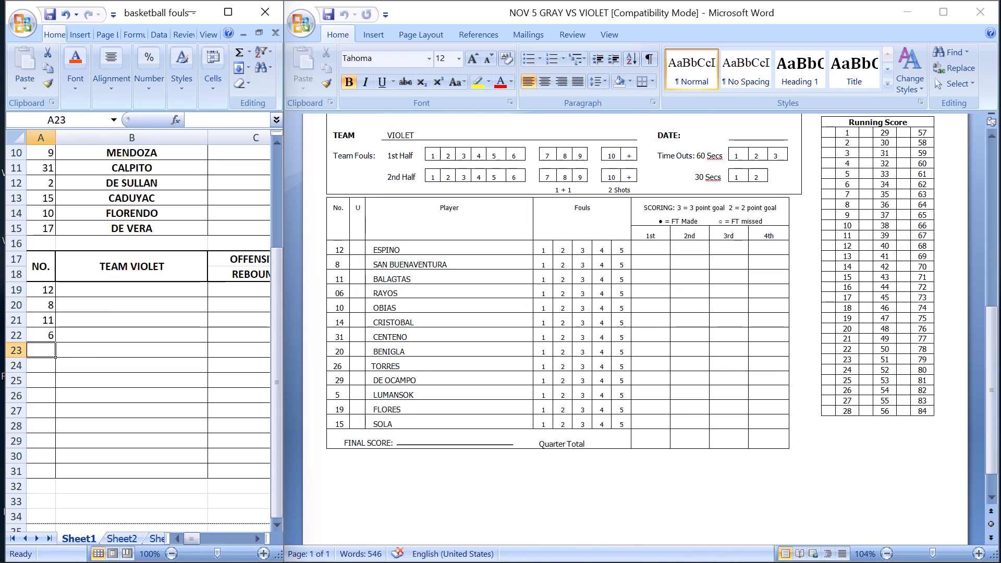
type("10")
key("Return")
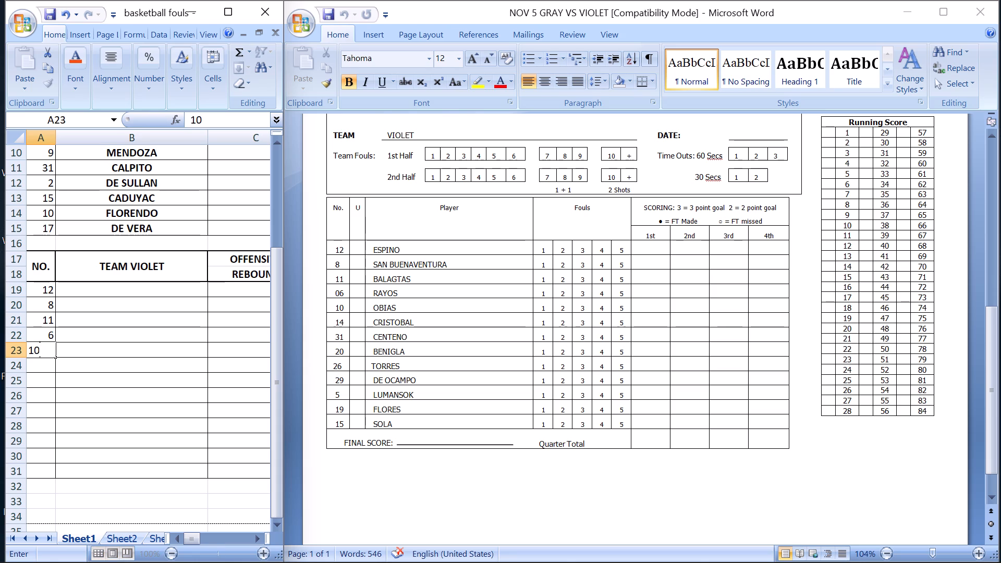
type("14")
key("Return")
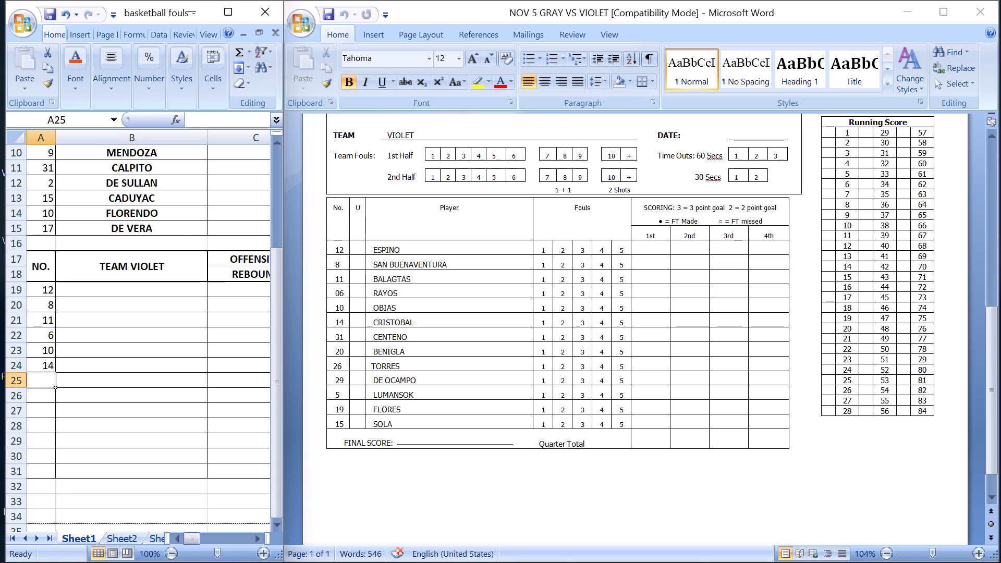
type("31")
key("Return")
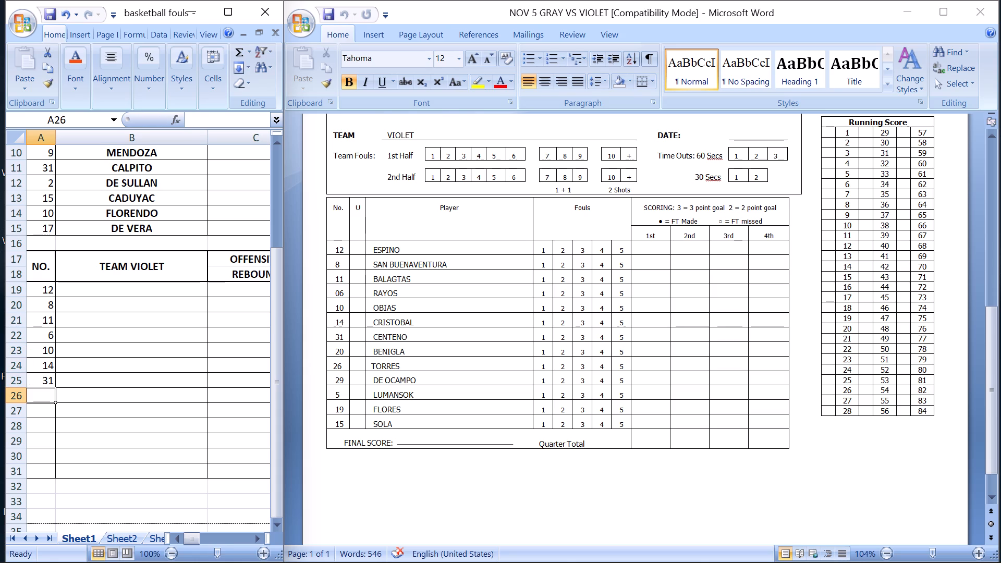
type("20")
key("Return")
type("26")
key("Return")
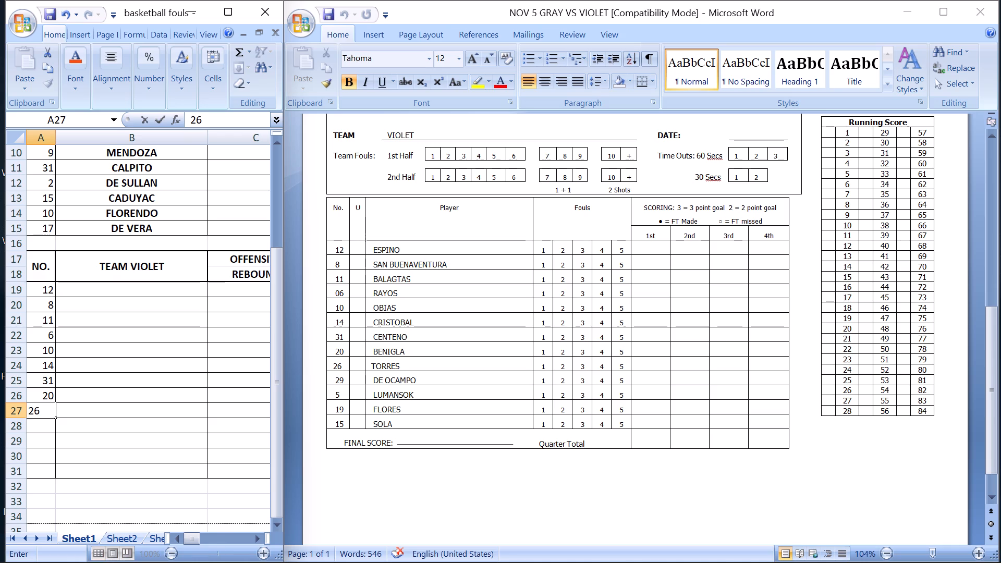
Enter the remaining VIOLET jersey numbers from the score sheet in A28:A31: 29, 5, 19 and 15.
type("29")
key("Return")
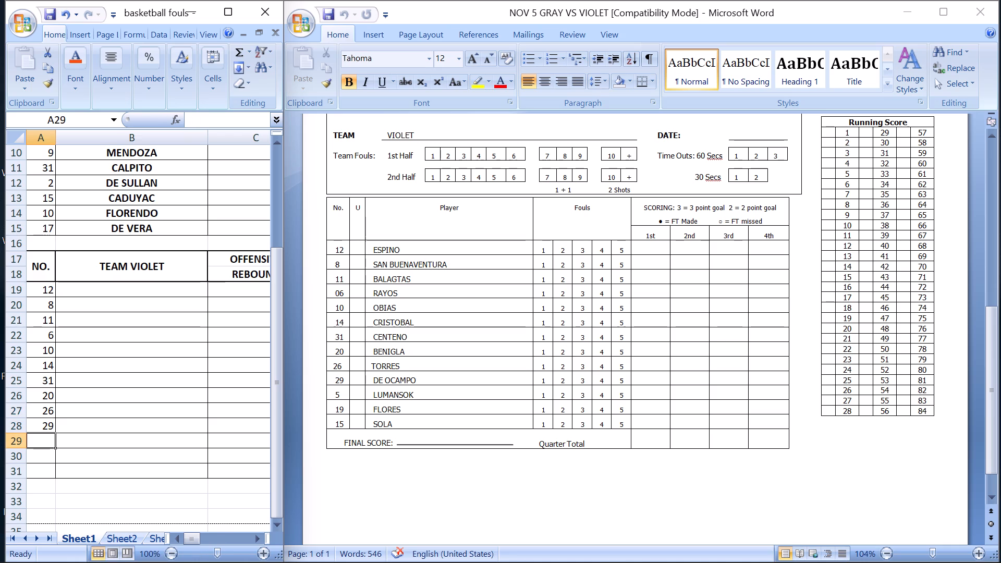
key("5")
key("Return")
type("18")
key("BackSpace")
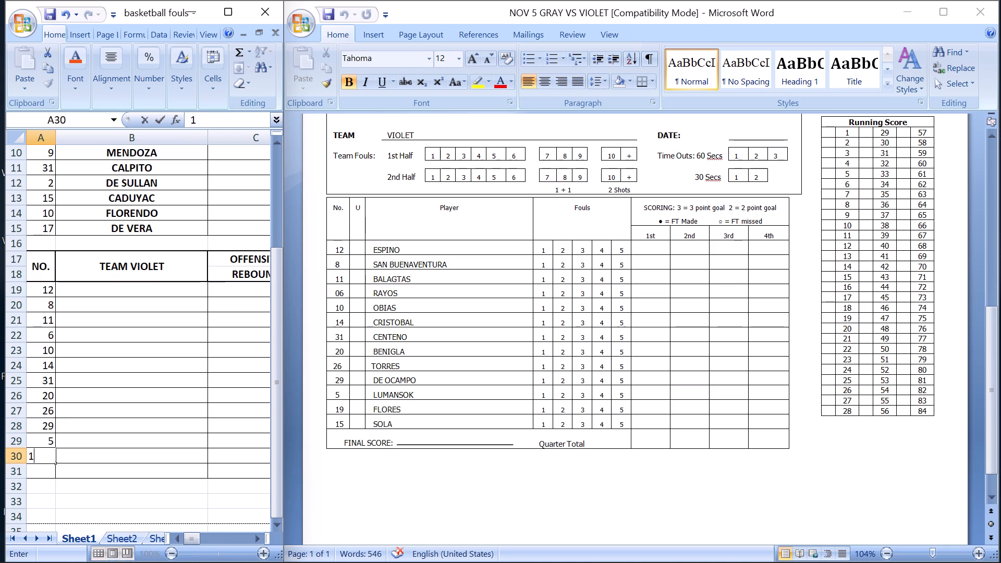
key("9")
key("Return")
type("15")
key("Return")
left_click(91, 290)
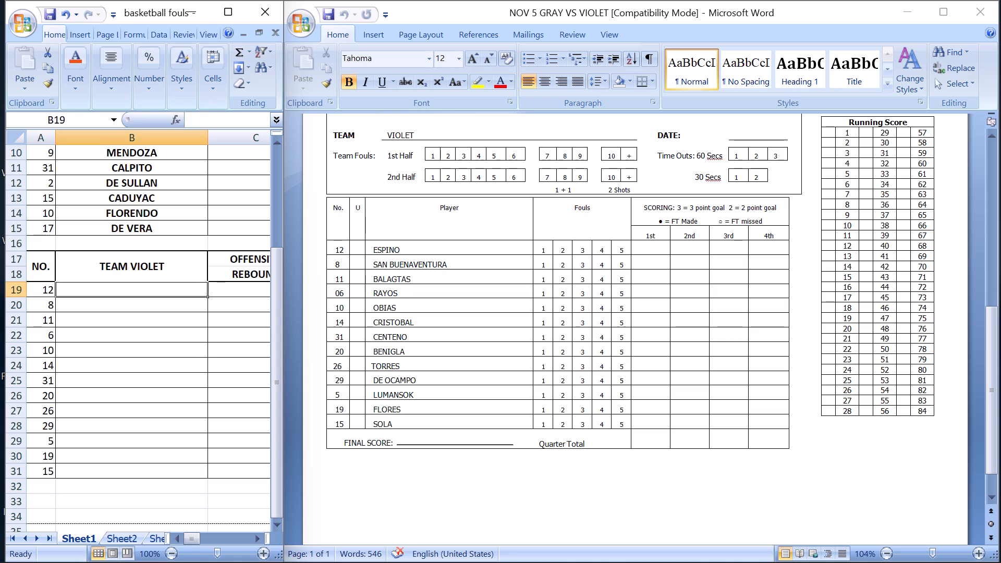
type("ESPINO")
key("Return")
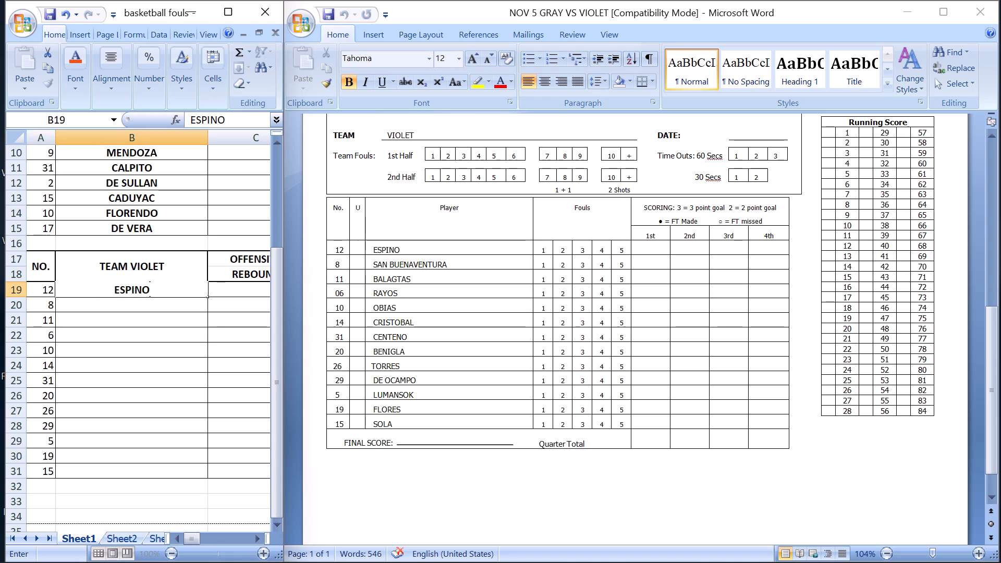
type("BALAG")
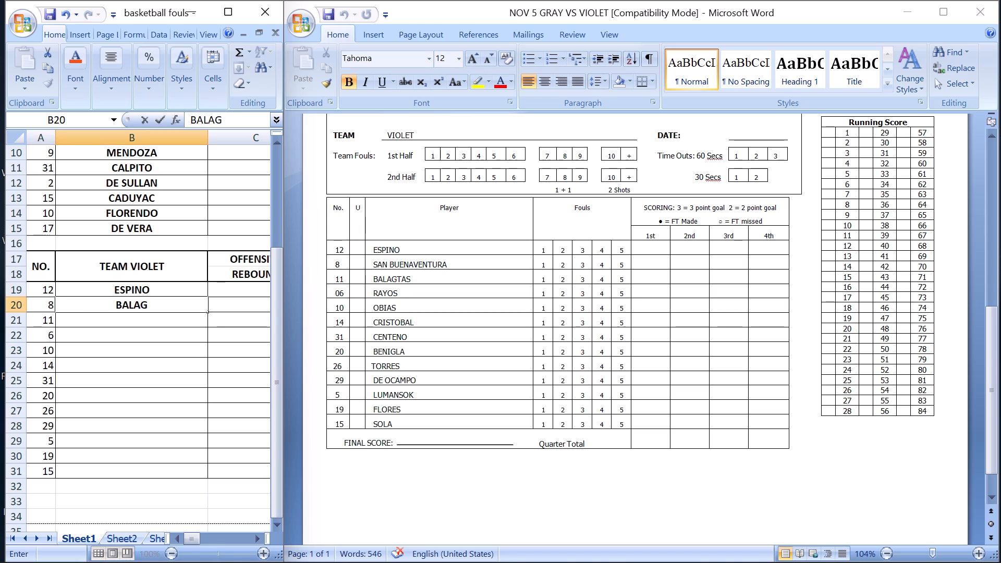
key("BackSpace")
key("BackSpace")
key("BackSpace")
key("BackSpace")
key("BackSpace")
type("SAN")
key("space")
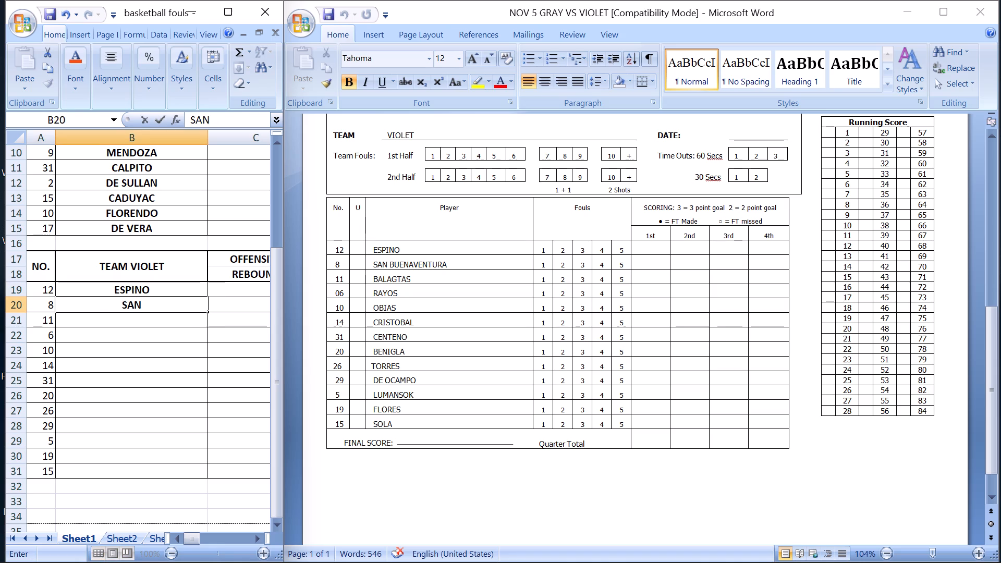
type("BUENA")
key("BackSpace")
type("AVENTURA")
key("Return")
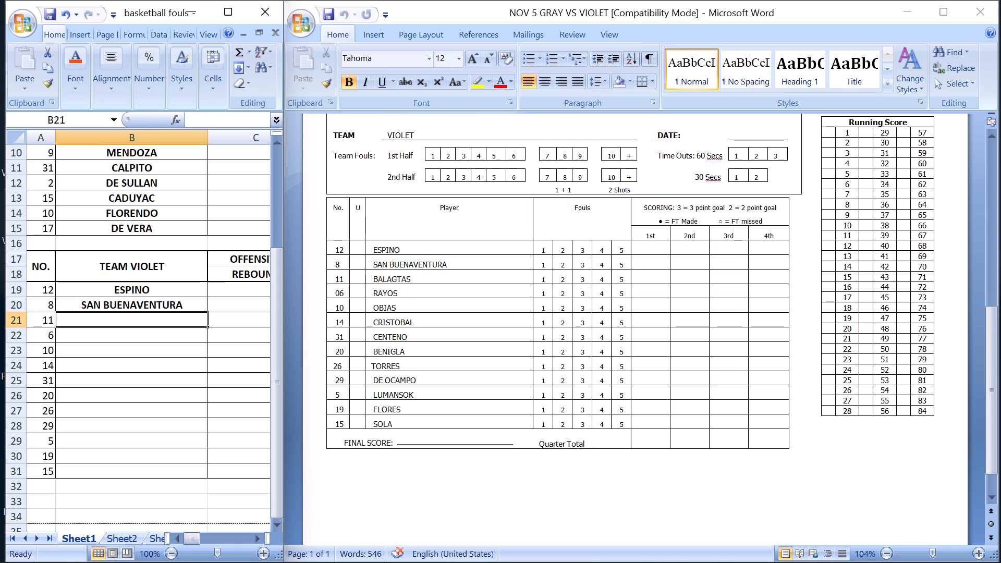
type("BALAGTAS")
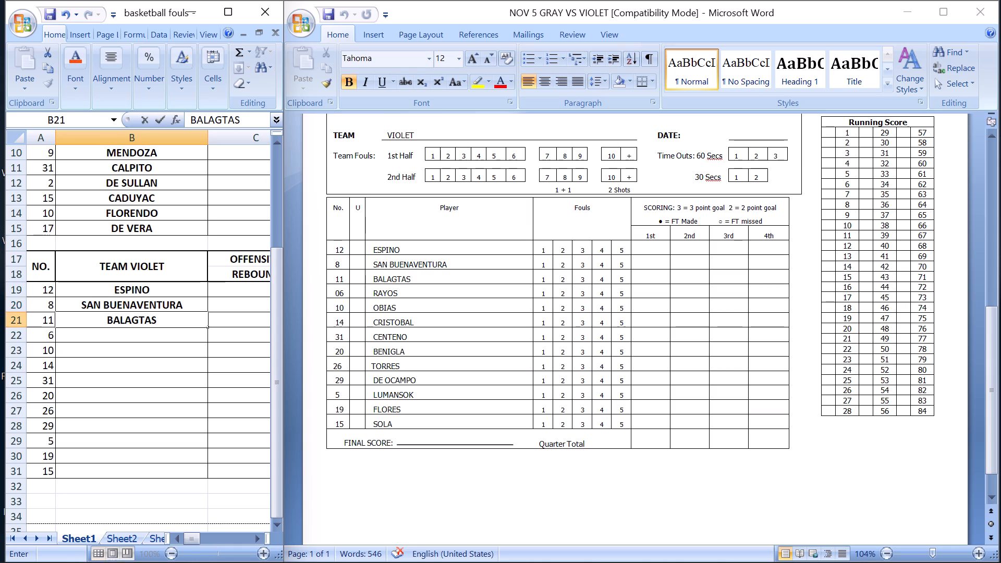
key("Return")
type("RAYOS")
key("Return")
type("OBIAS")
key("Return")
type("CRSTI")
key("BackSpace")
key("BackSpace")
key("BackSpace")
type("ISTOBAL")
key("Return")
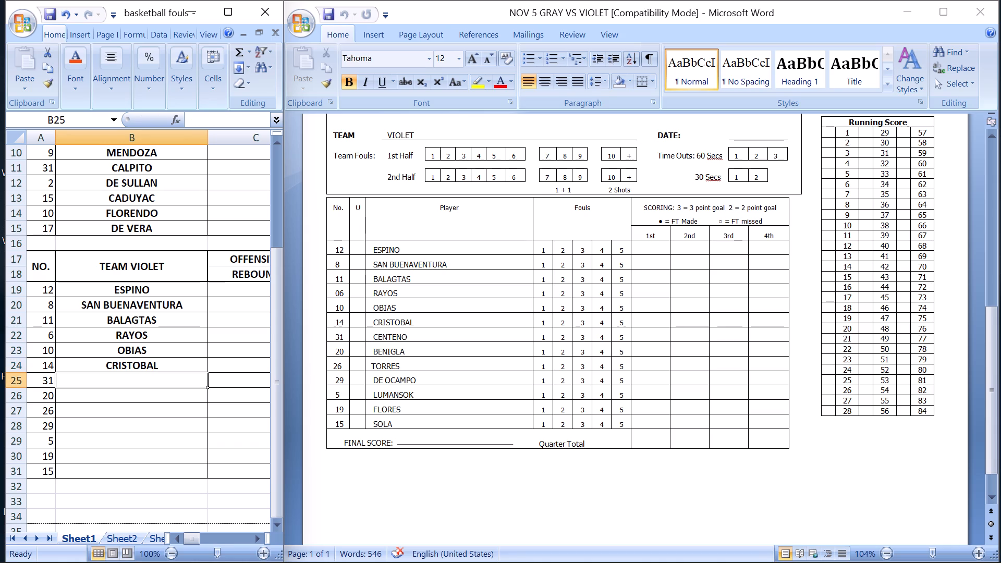
type("CENTENO")
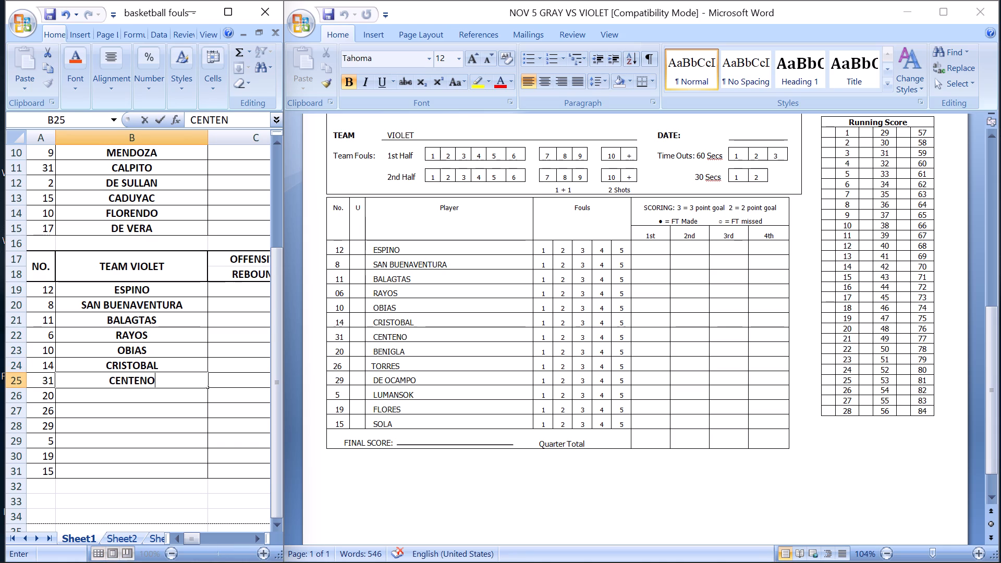
key("Return")
key("b")
key("BackSpace")
type("ENIGLA")
key("Return")
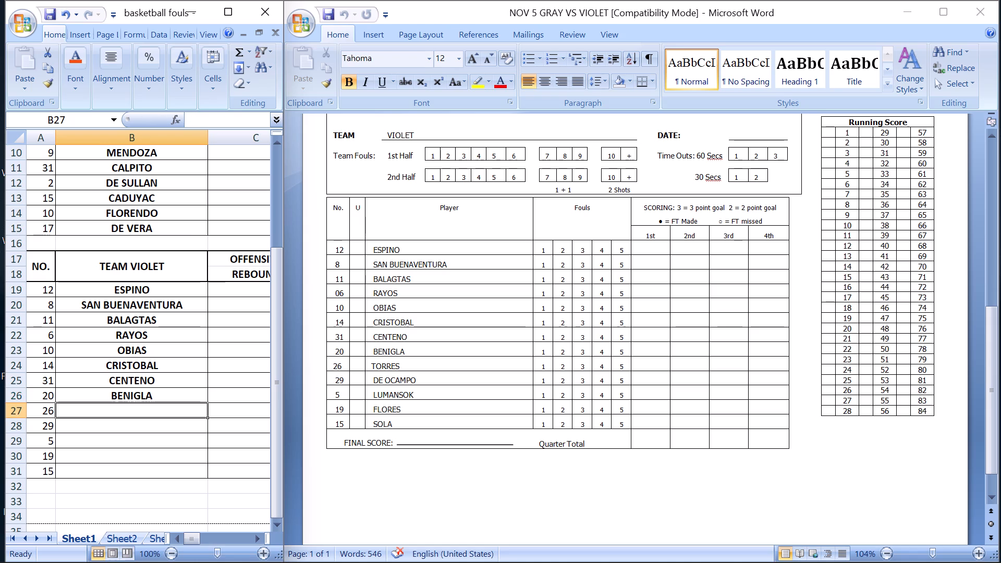
type("TORE")
key("BackSpace")
type("RES")
key("Return")
type("D")
key("space")
key("BackSpace")
type("E OCAMPO")
key("Return")
type("LUMANSOK")
key("Return")
type("FLORES")
key("Return")
type("SOLA")
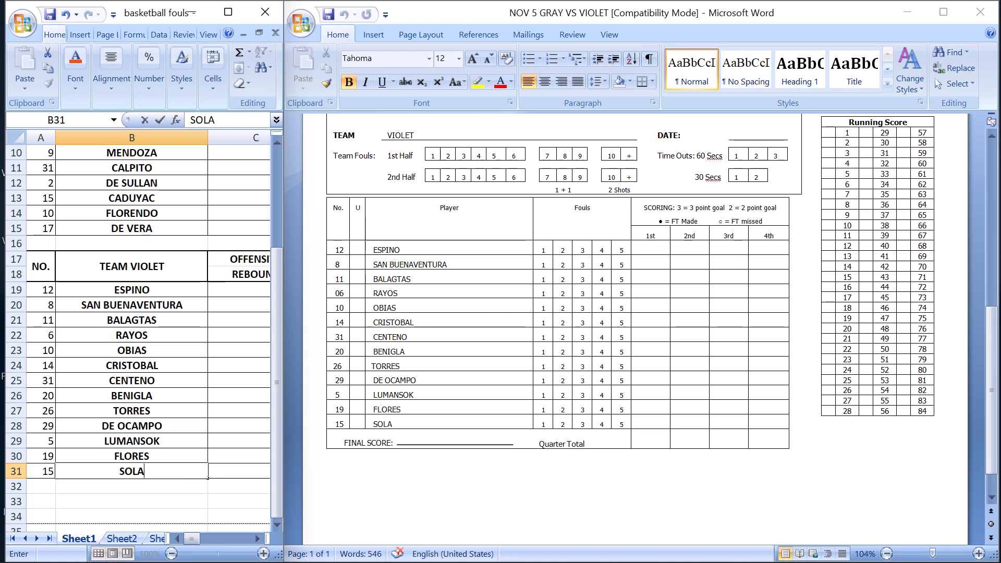
key("Return")
Maximize the workbook window and center the jersey numbers of both teams, A3:A15 and A19:A31.
left_click(196, 217)
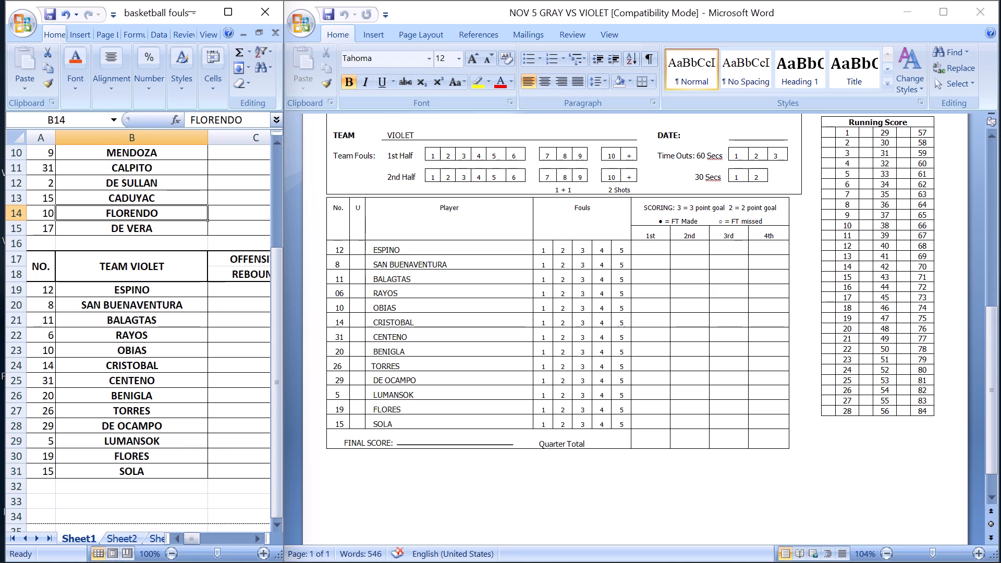
left_click(231, 7)
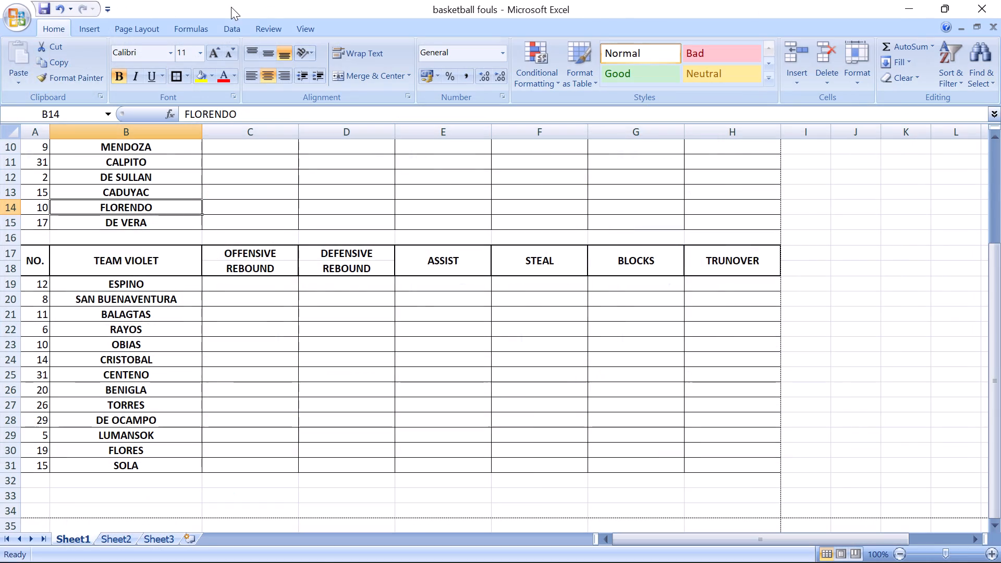
scroll(433, 240, "up", 7)
left_click_drag(39, 177, 35, 212)
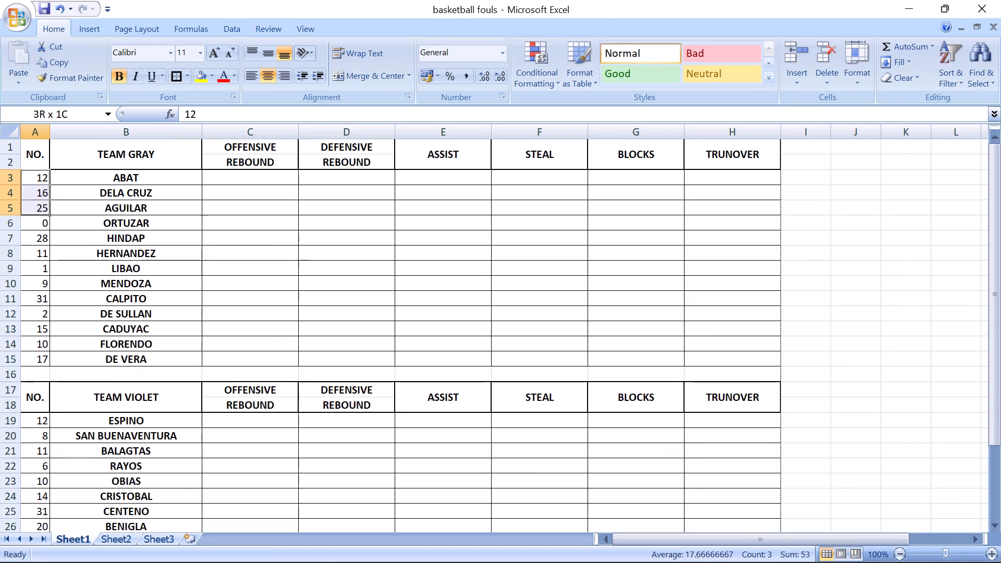
left_click_drag(35, 212, 34, 364)
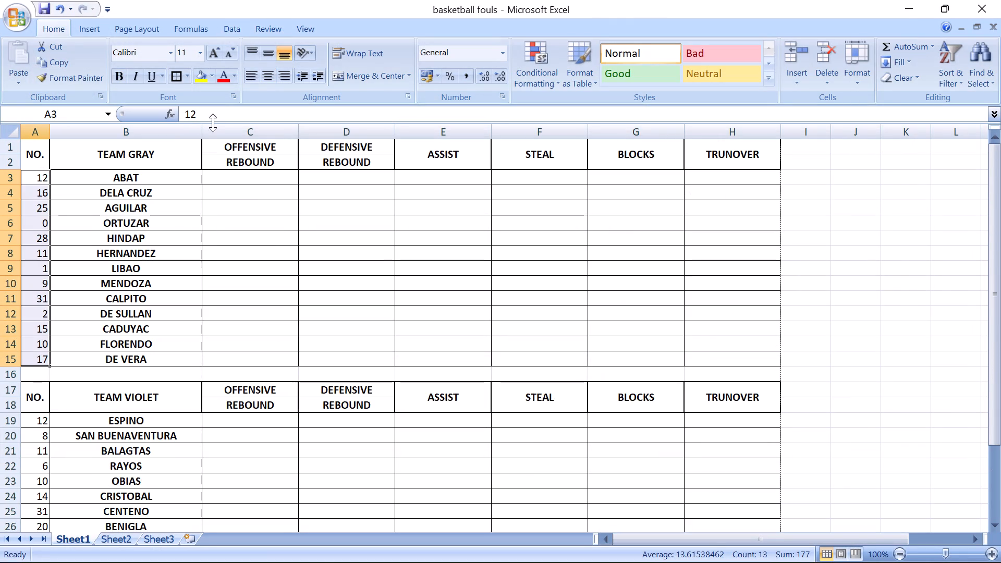
left_click(265, 78)
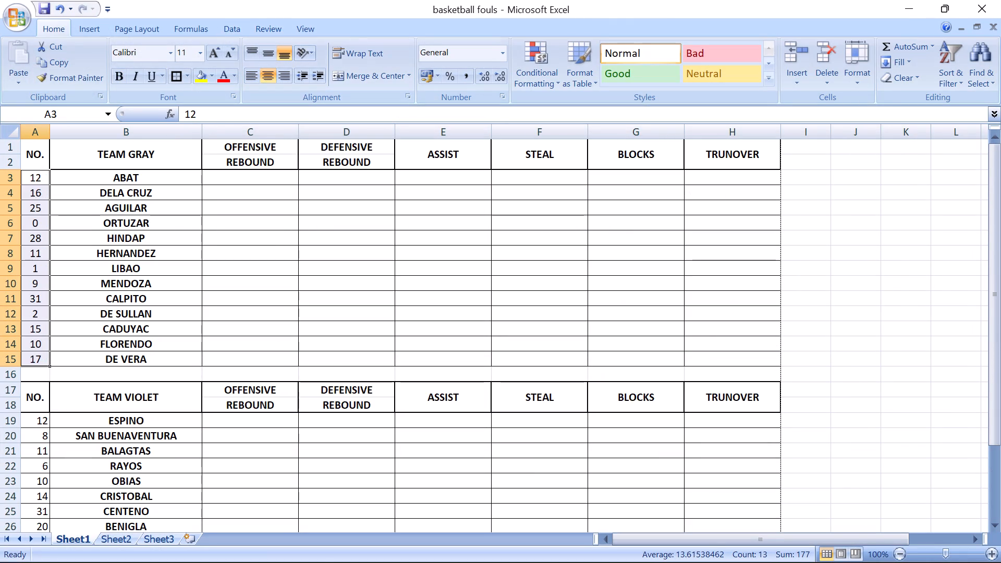
scroll(70, 344, "down", 3)
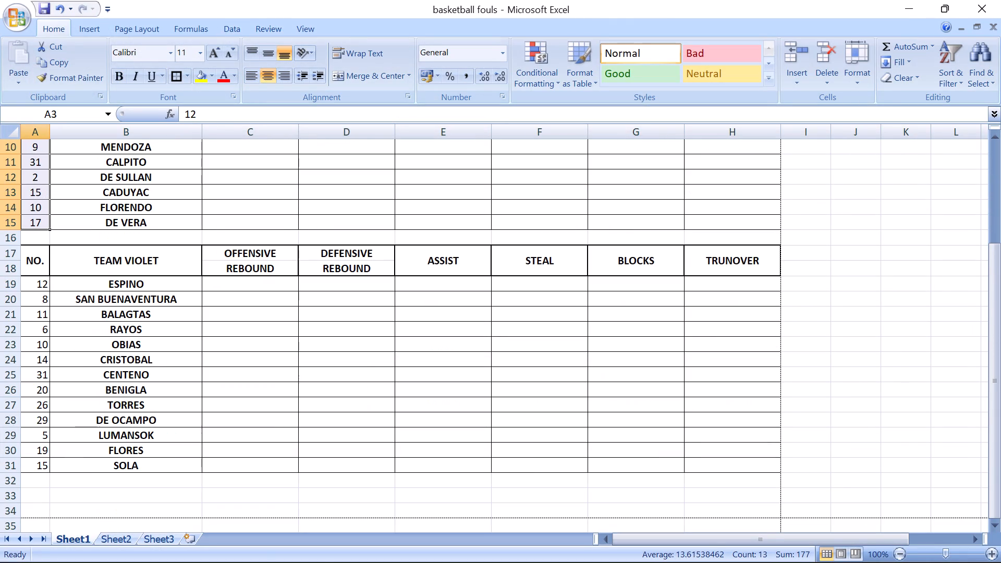
left_click_drag(40, 284, 37, 460)
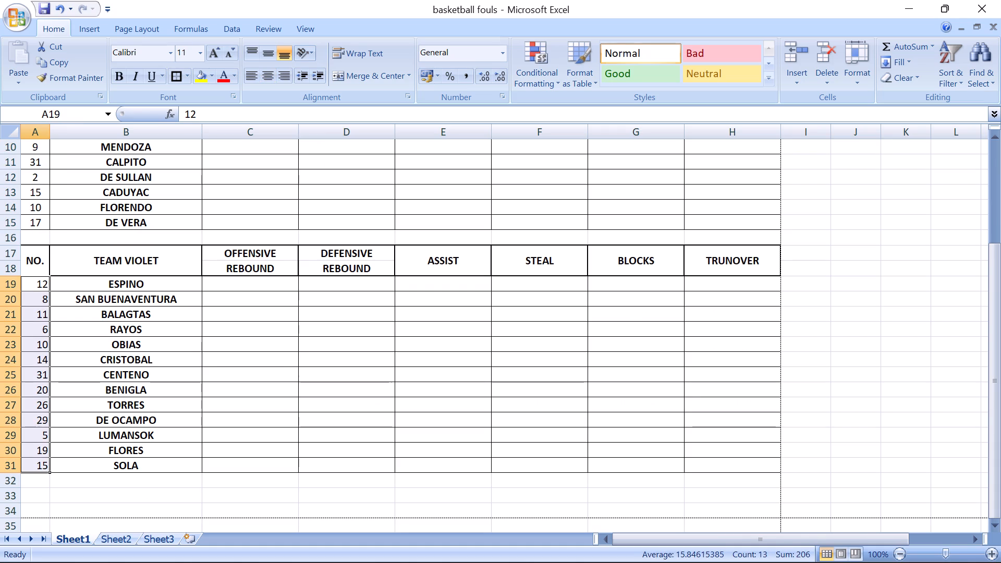
left_click(263, 77)
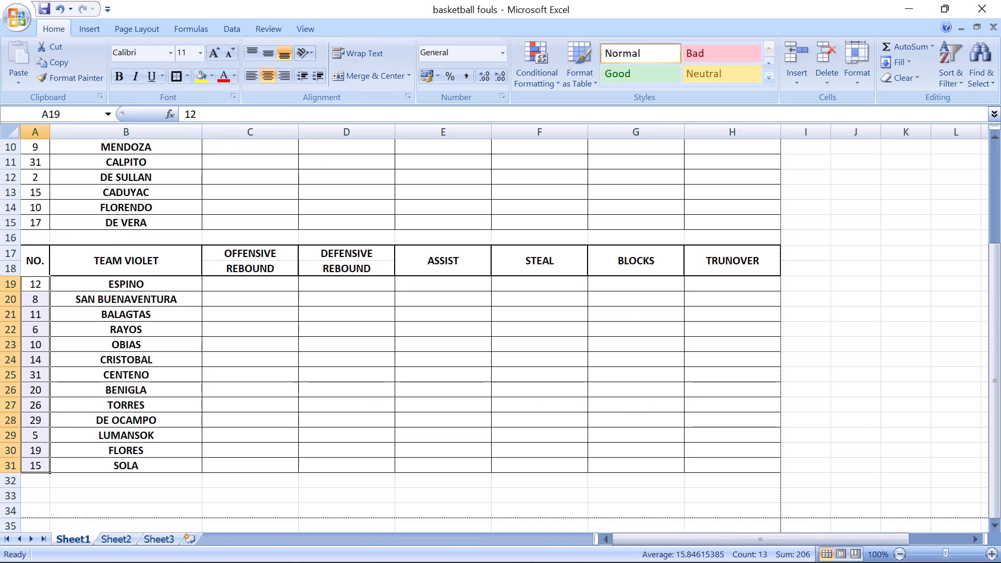
scroll(422, 280, "up", 3)
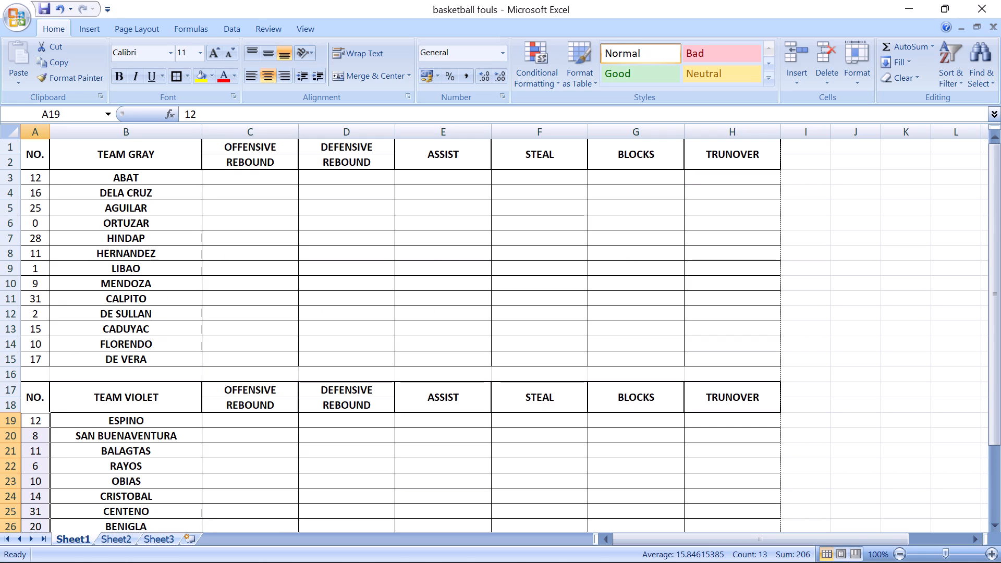
left_click(302, 302)
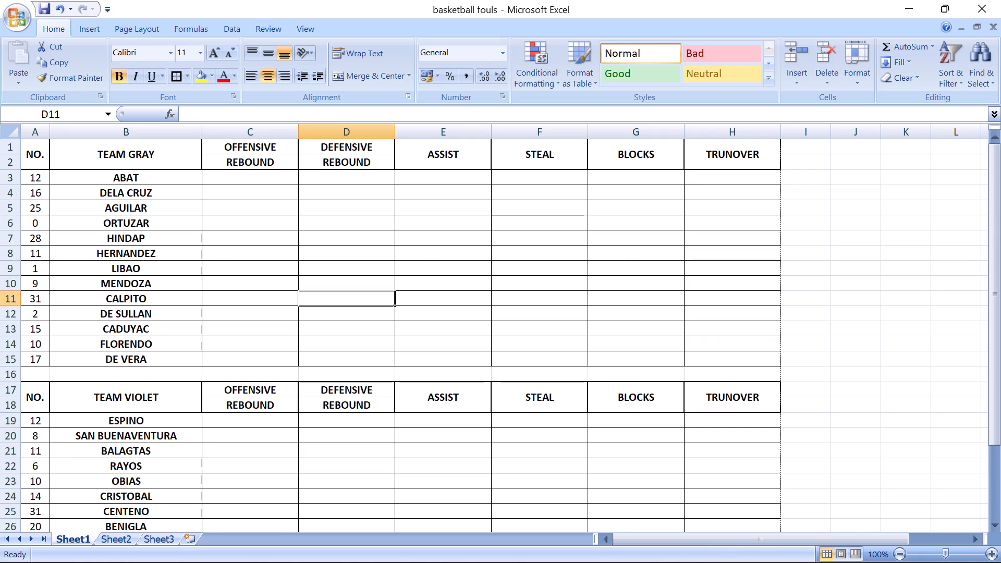
Save the filled-in workbook on the Desktop under the new name basketball fouls GRAY VS VIOLET and close it.
left_click(13, 23)
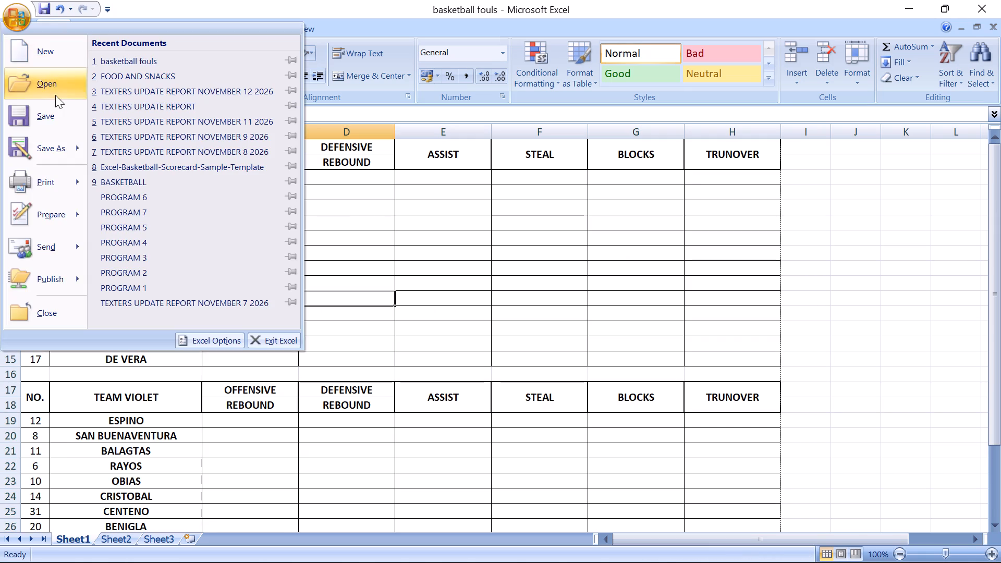
left_click(55, 150)
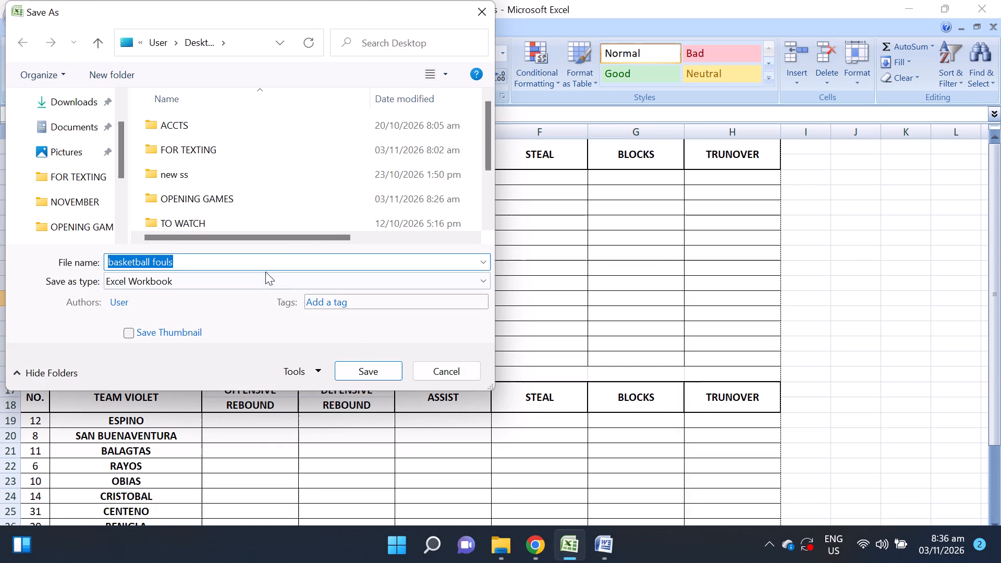
left_click(252, 260)
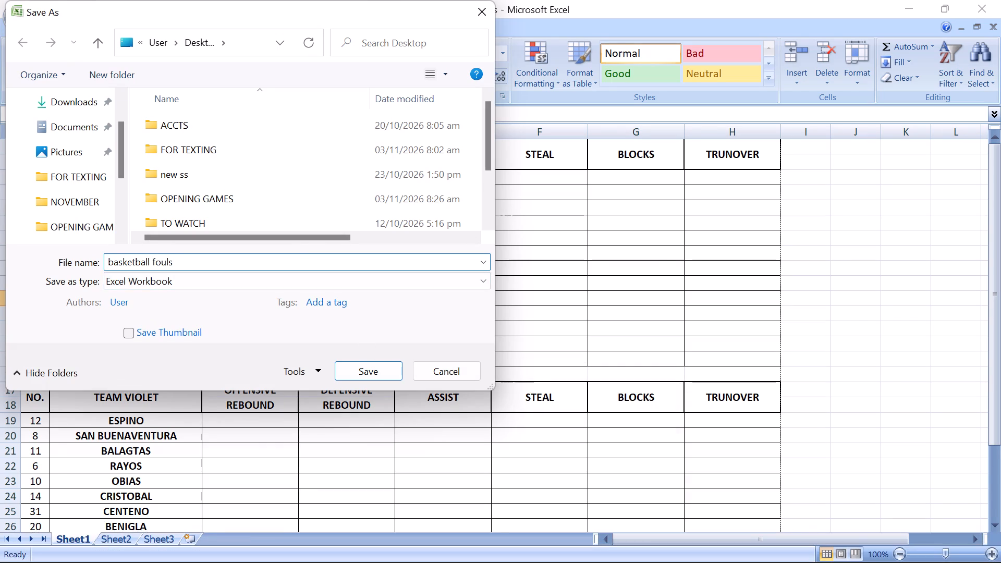
key("space")
type("GRA")
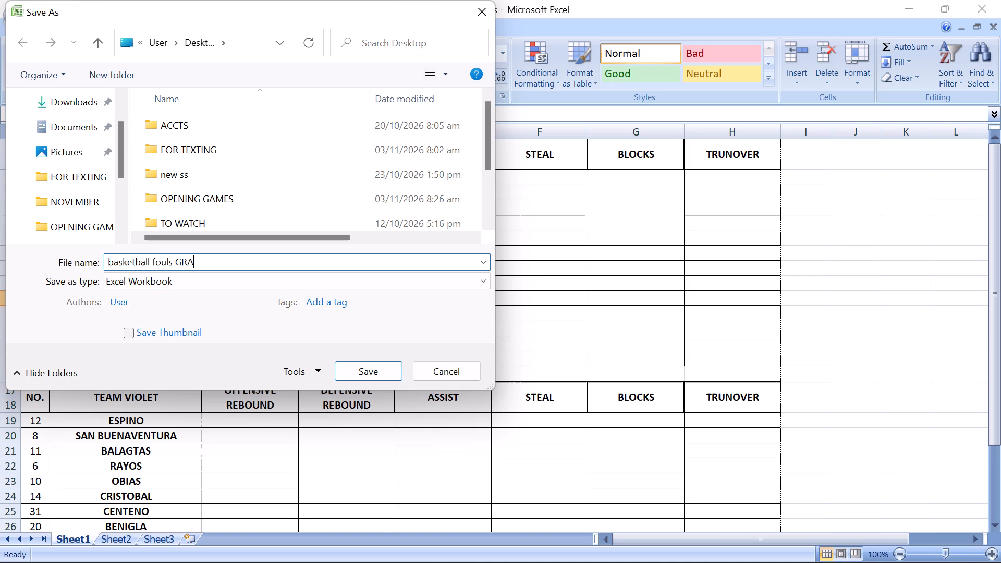
type("Y VS WHITE")
key("BackSpace")
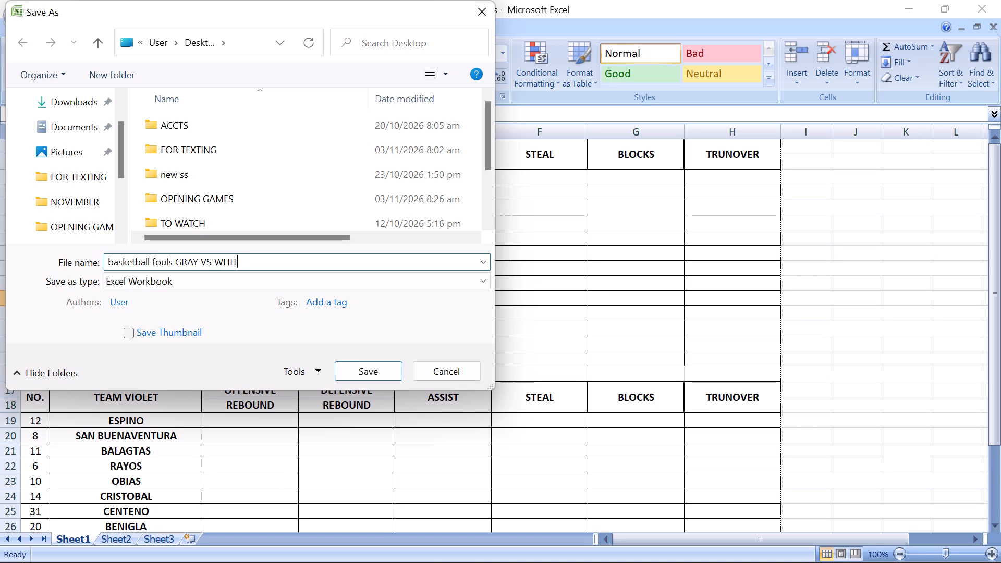
key("BackSpace")
key("BackSpace")
key("BackSpace")
key("BackSpace")
type("VIOLET")
key("Return")
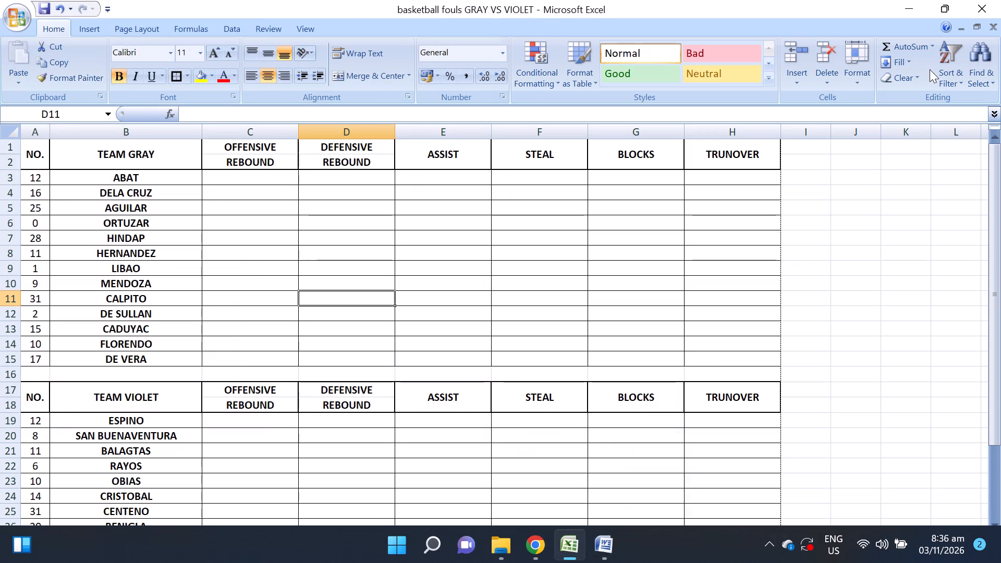
left_click(977, 10)
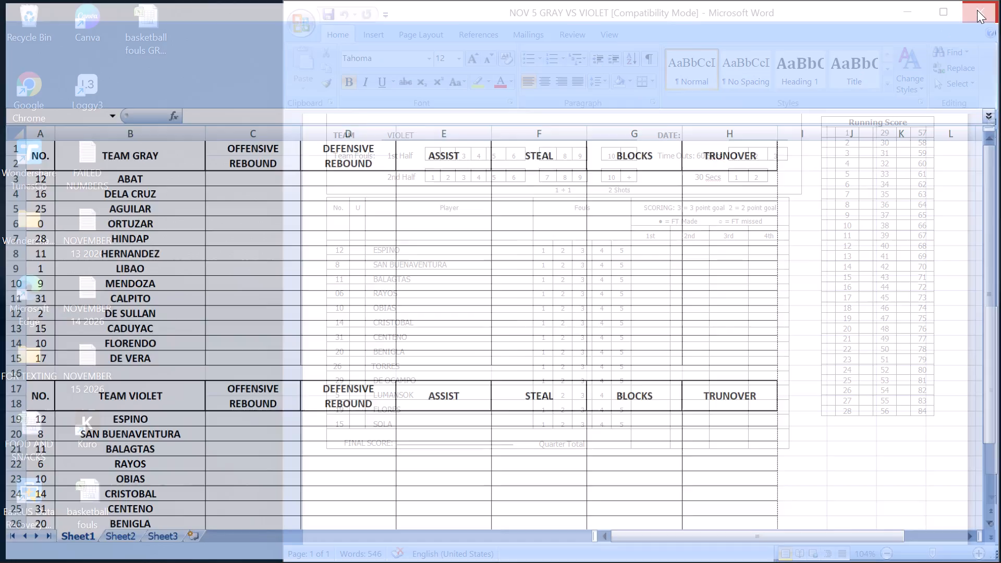
Open the blank basketball fouls workbook from the desktop, center the number cells A3:A15 and A19:A31, and save it.
scroll(880, 226, "down", 4)
scroll(896, 257, "up", 8)
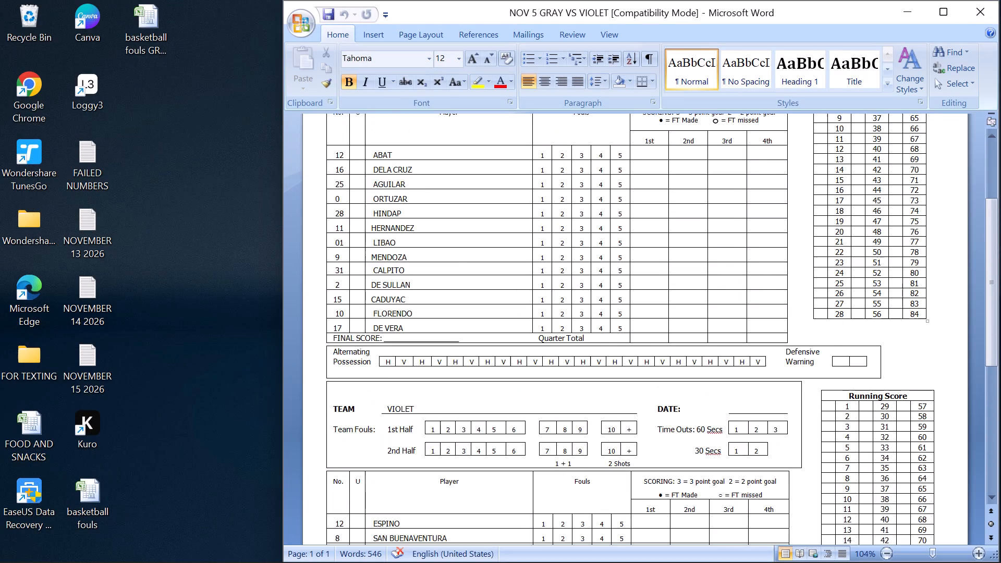
scroll(896, 257, "up", 6)
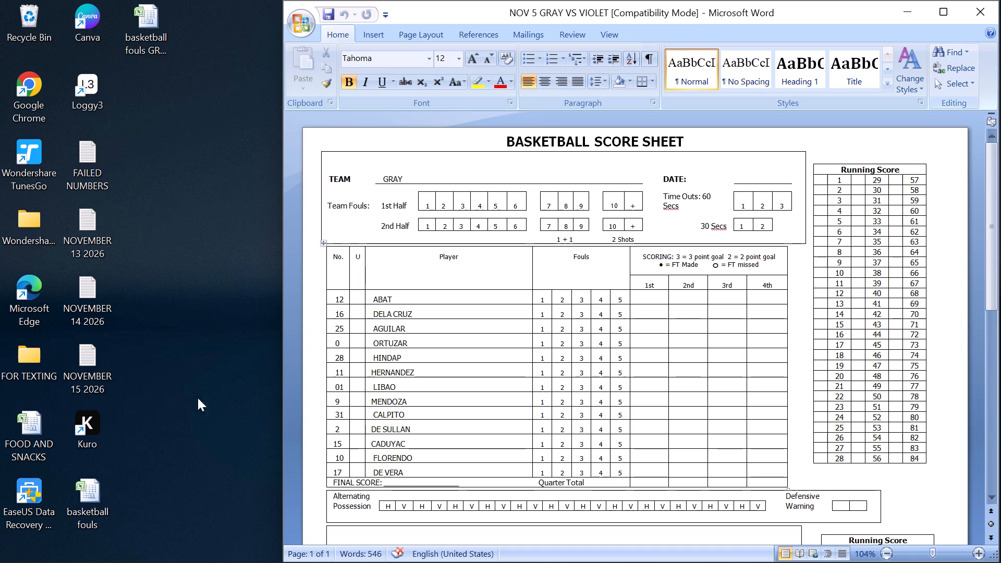
double_click(106, 494)
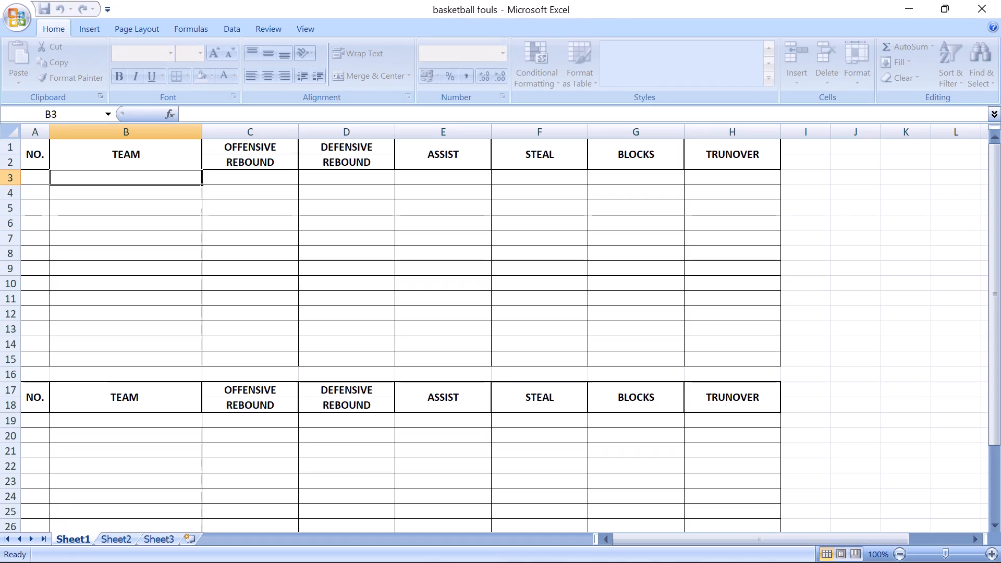
left_click_drag(34, 176, 40, 362)
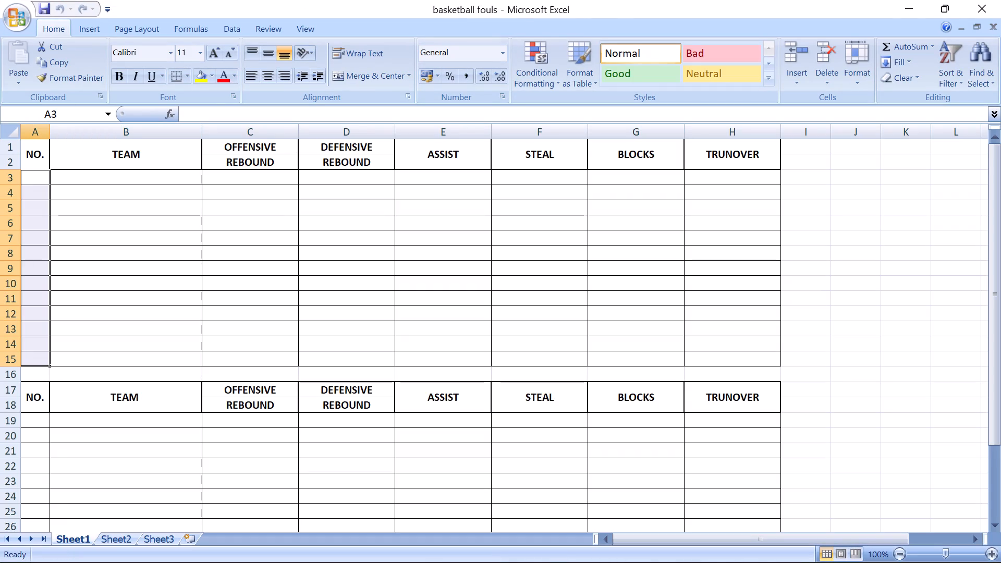
left_click(263, 74)
scroll(113, 379, "down", 3)
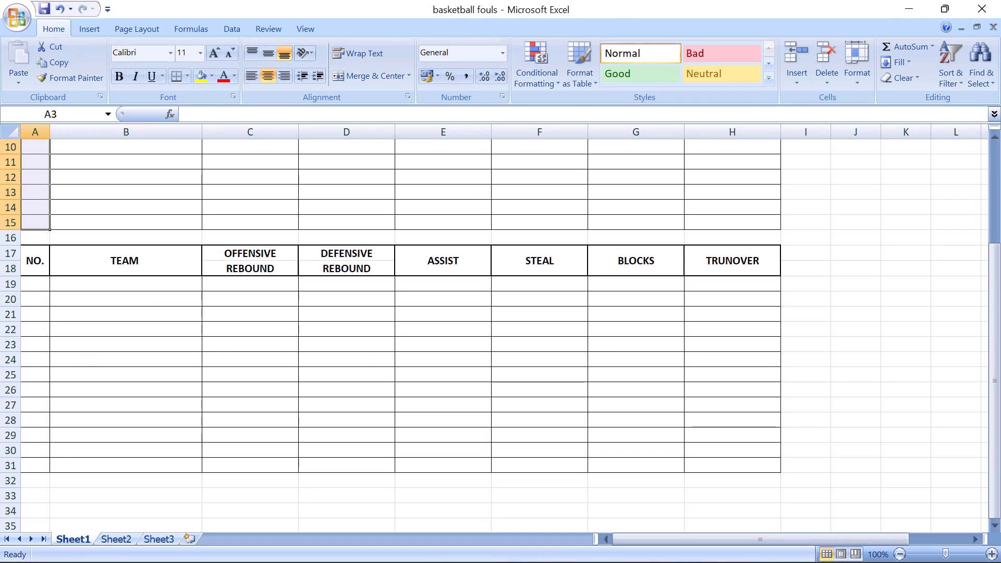
left_click_drag(30, 282, 37, 463)
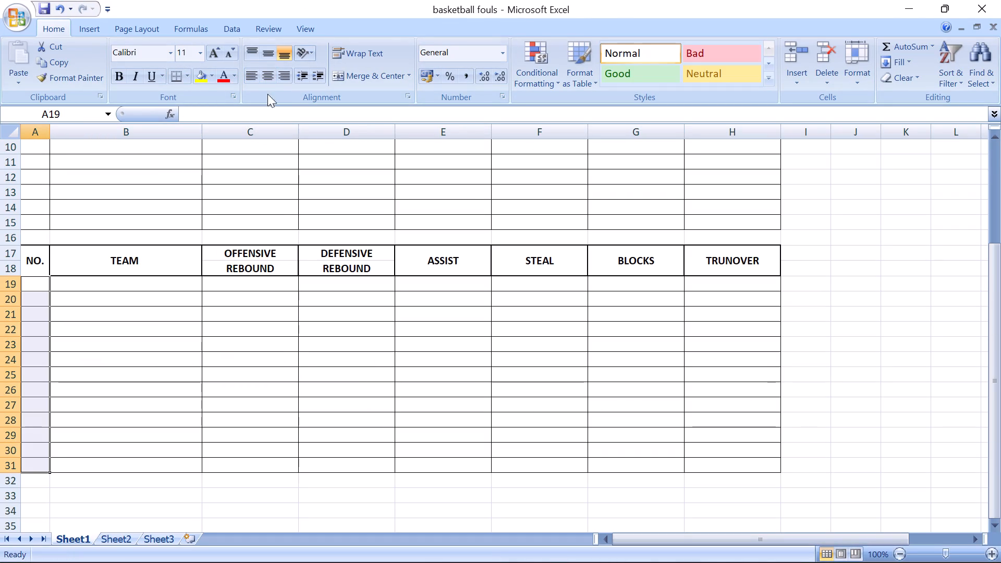
left_click(268, 77)
key("ctrl+s")
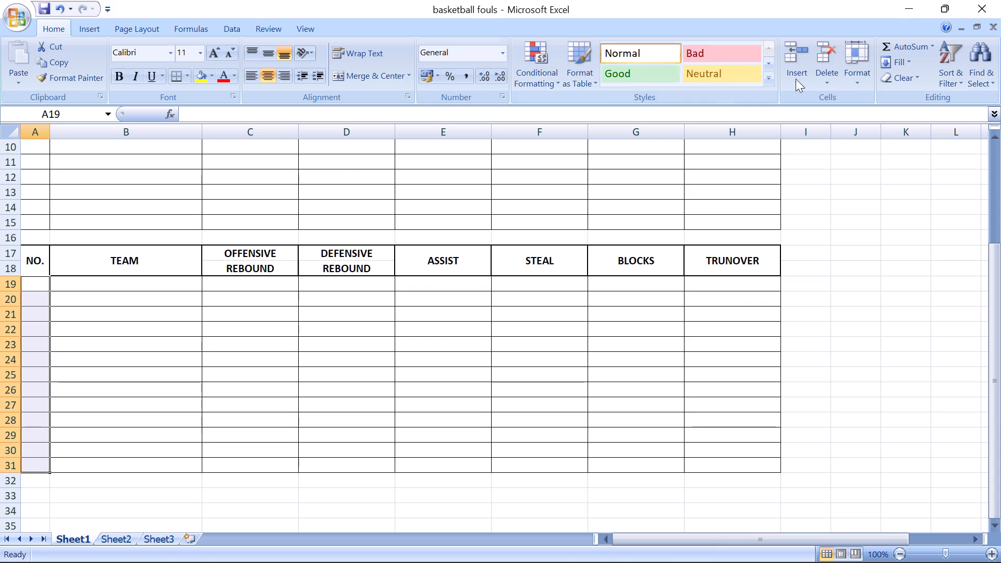
Check the bold formatting of the player name cells B3:B15 and B19:B31 in the blank workbook.
scroll(210, 241, "up", 3)
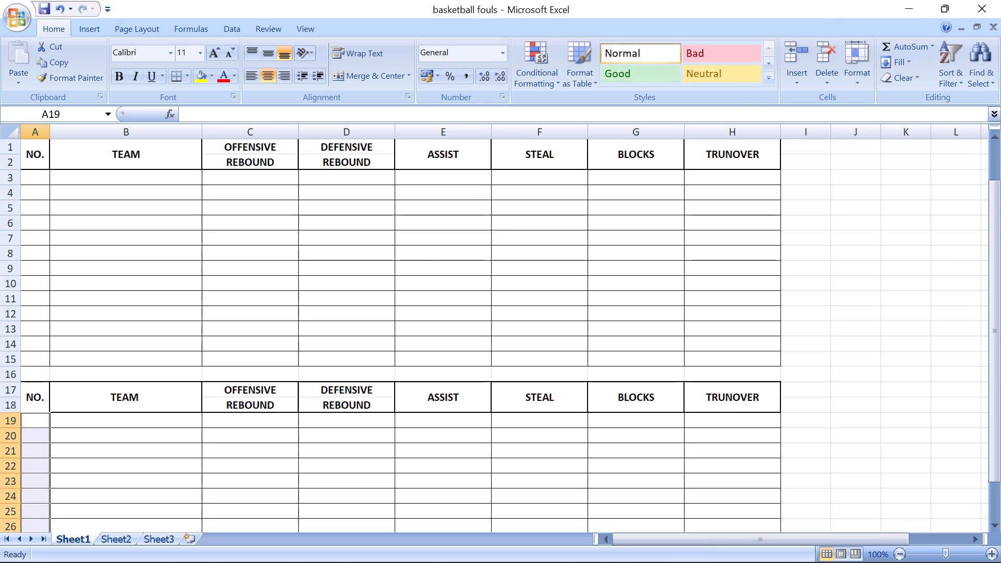
left_click_drag(152, 174, 154, 341)
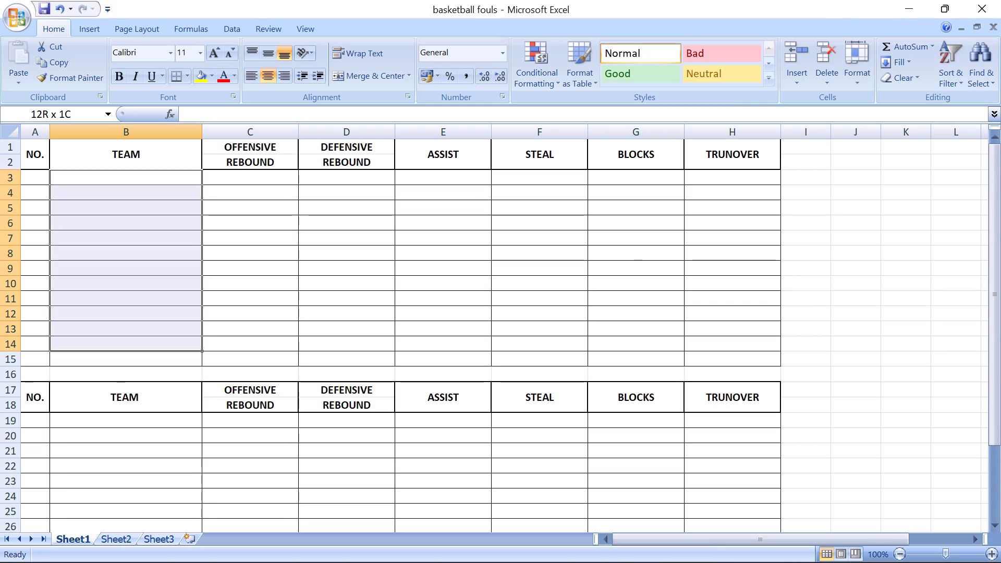
left_click_drag(154, 341, 157, 360)
key("ctrl+b")
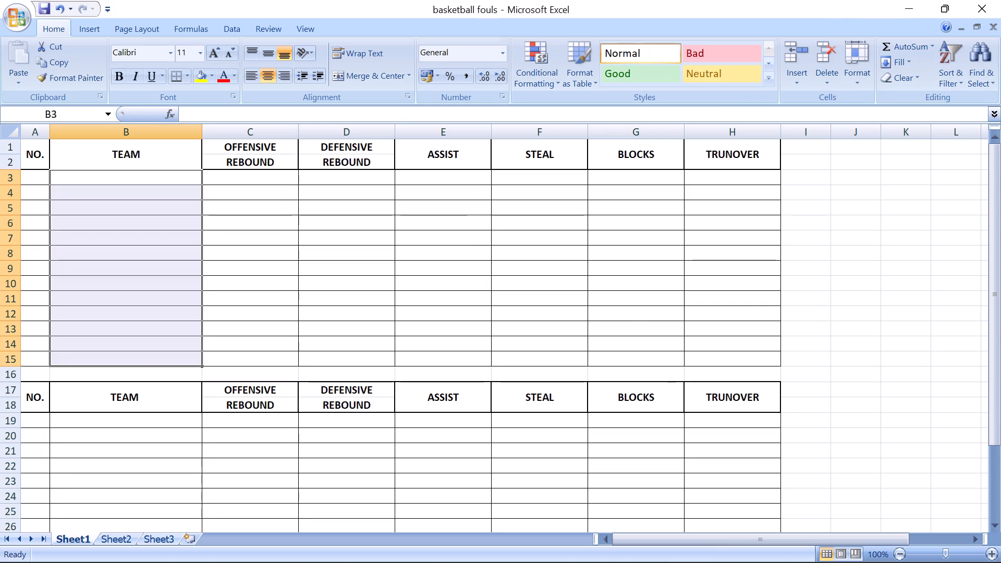
key("ctrl+b")
left_click(157, 420)
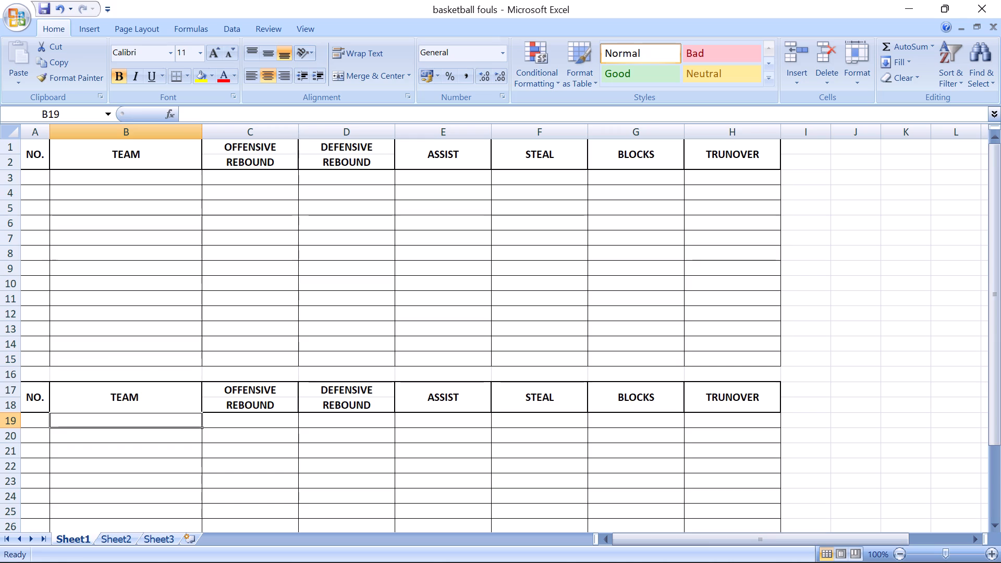
scroll(157, 420, "down", 5)
left_click(154, 375, "shift")
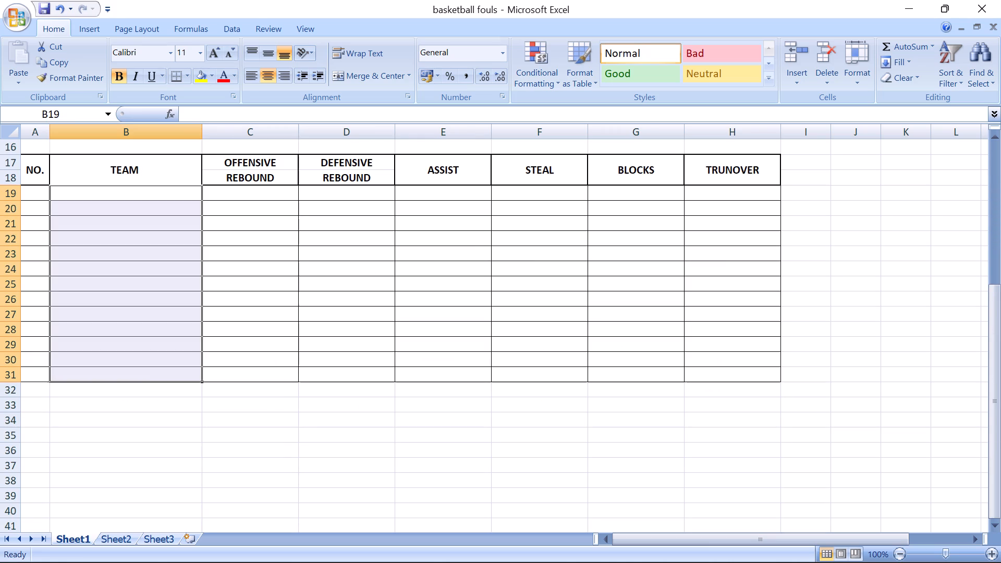
Deselect the player cells and save the blank basketball fouls workbook.
left_click(896, 218)
key("ctrl+s")
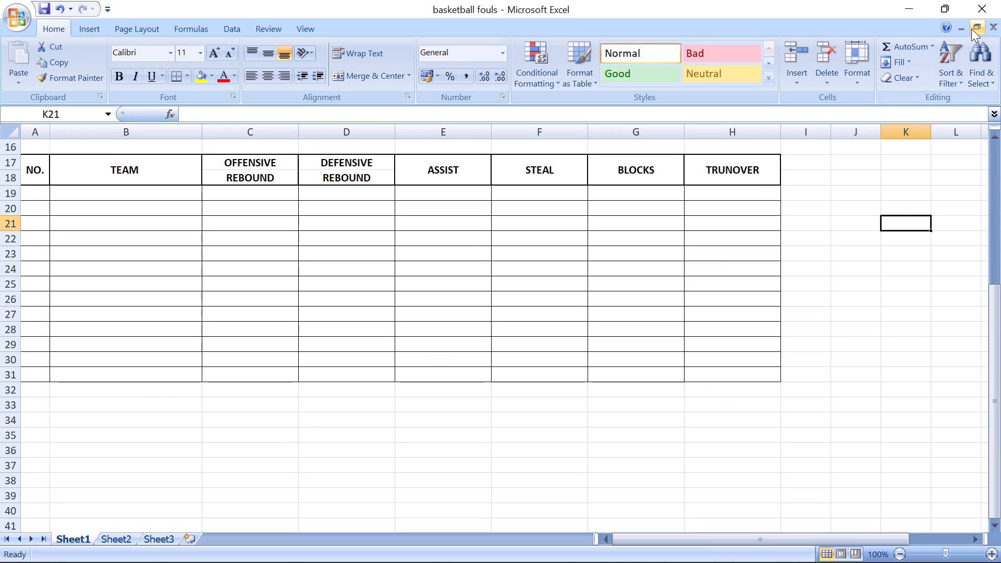
Minimize the workbook, close the GRAY VS VIOLET score sheet, and open NOV 5 RED VS BLUE in Word, stretching its window to full height.
left_click(898, 9)
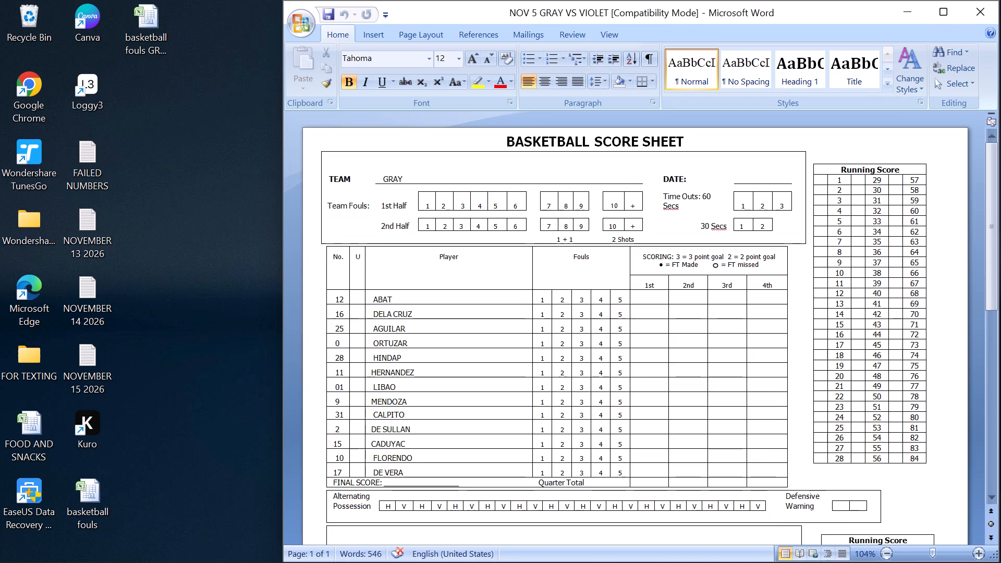
left_click(987, 7)
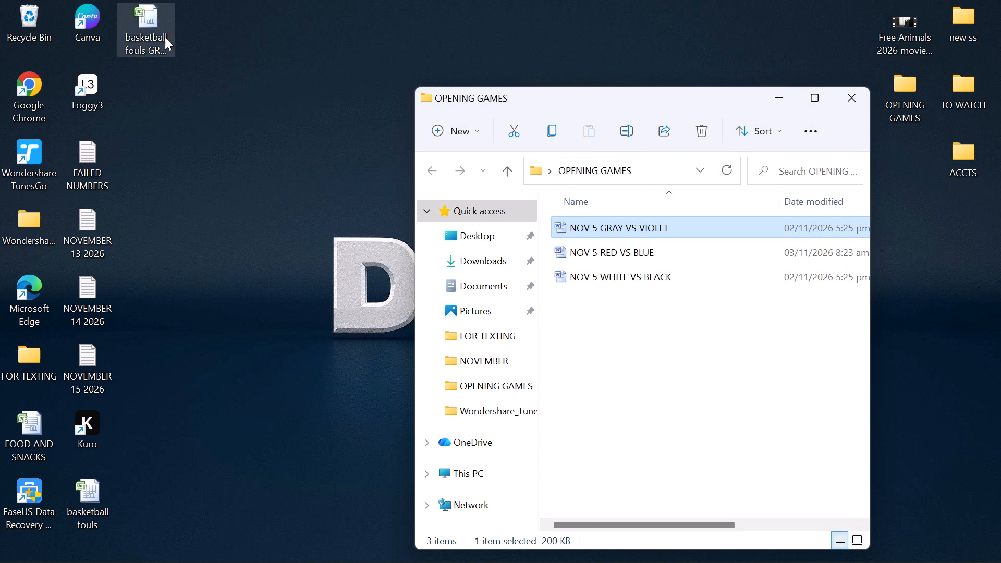
double_click(605, 256)
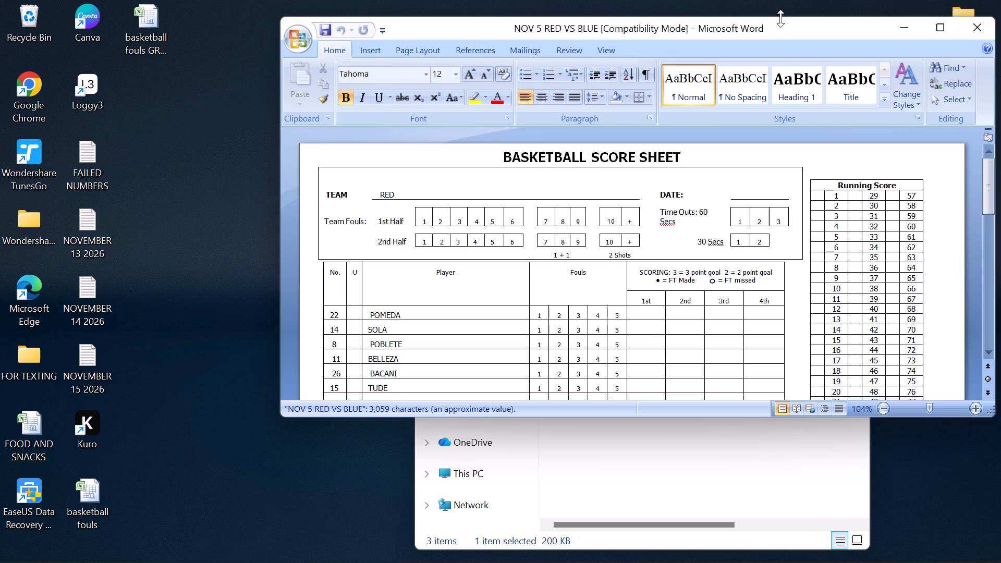
left_click_drag(780, 18, 770, 0)
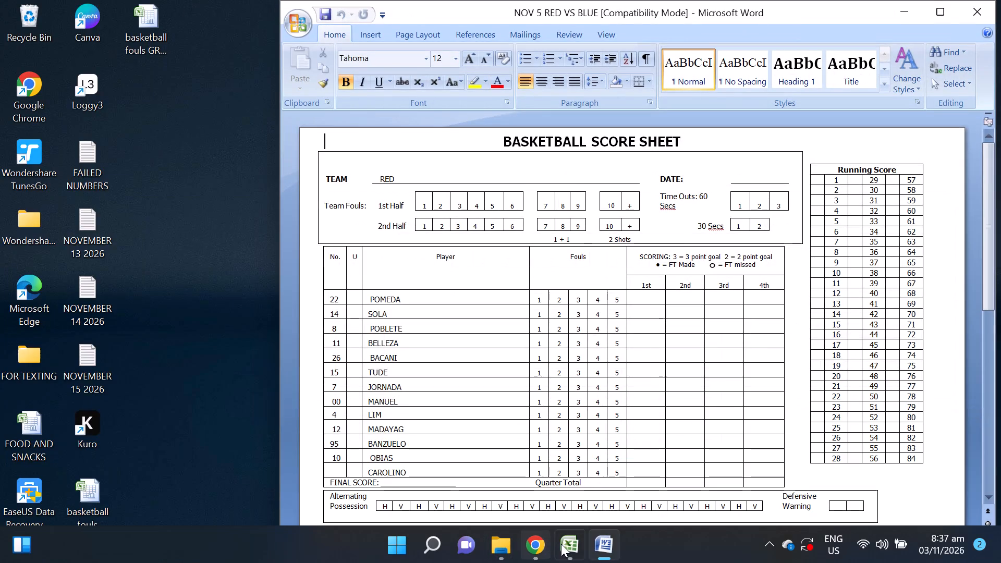
Switch to the basketball fouls workbook in Excel and fit its window at full height beside the RED VS BLUE score sheet.
left_click(564, 544)
left_click(943, 4)
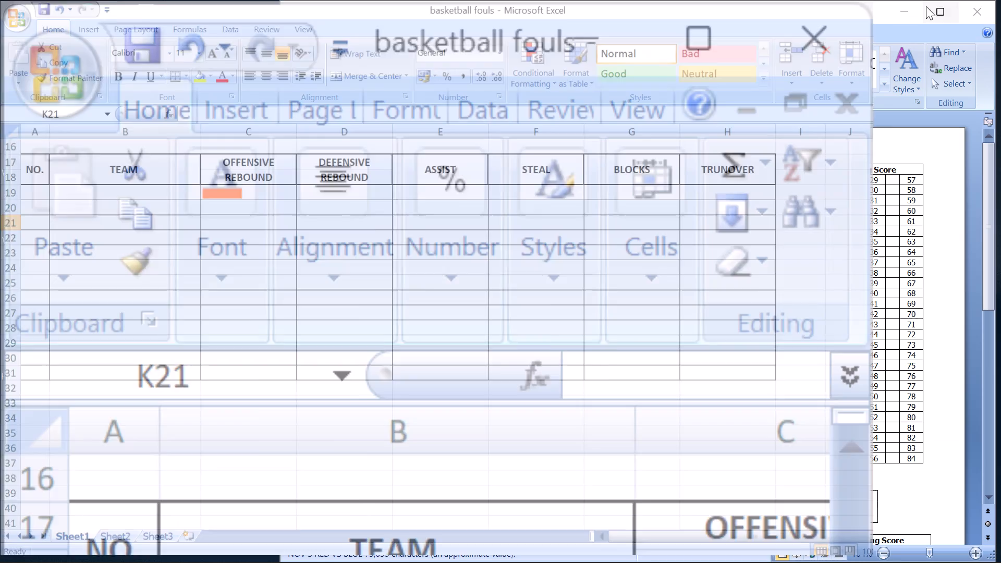
left_click_drag(154, 12, 153, 0)
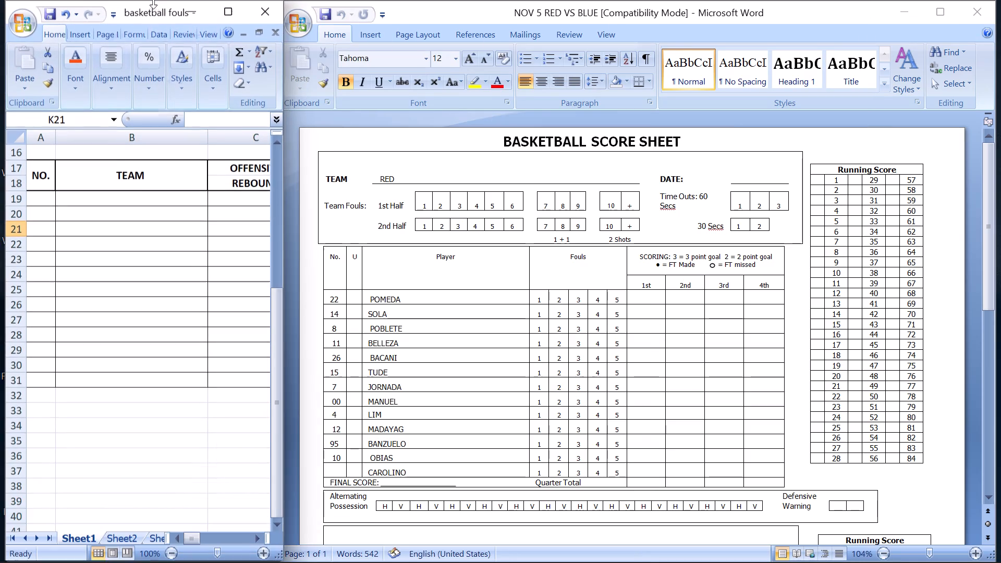
Change the first table's TEAM heading in B1 to TEAM RED.
scroll(179, 264, "up", 9)
double_click(154, 164)
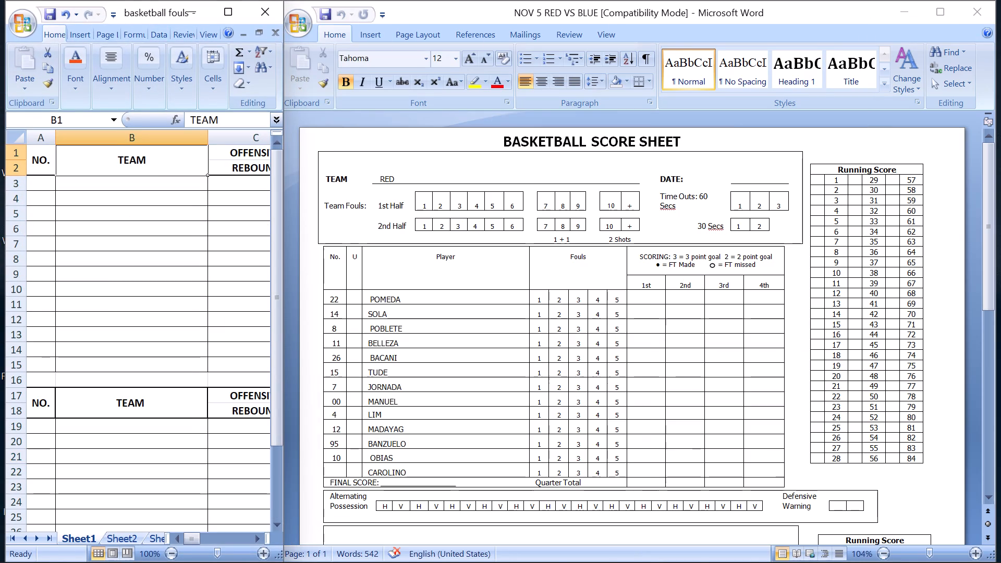
key("space")
type("RED")
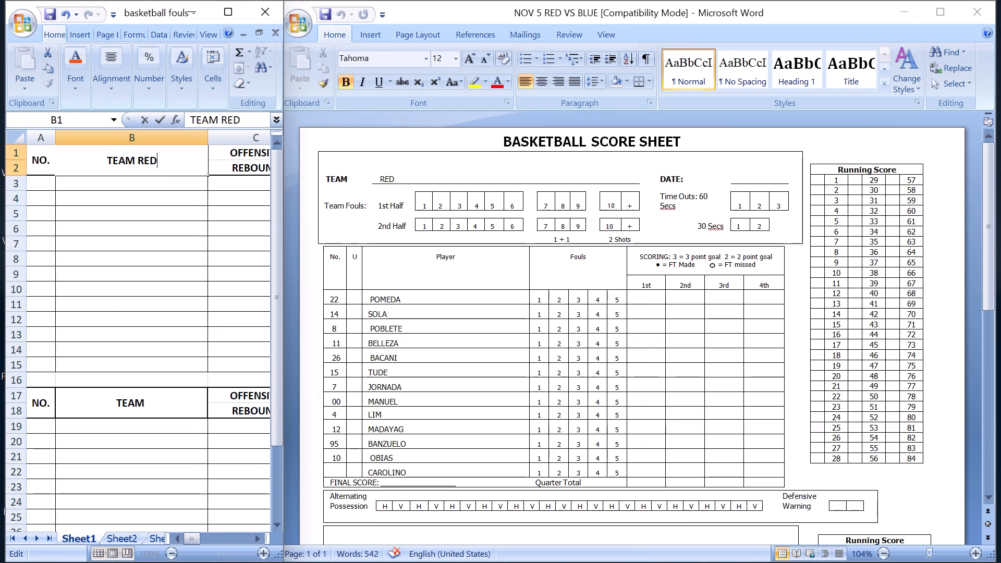
left_click(89, 188)
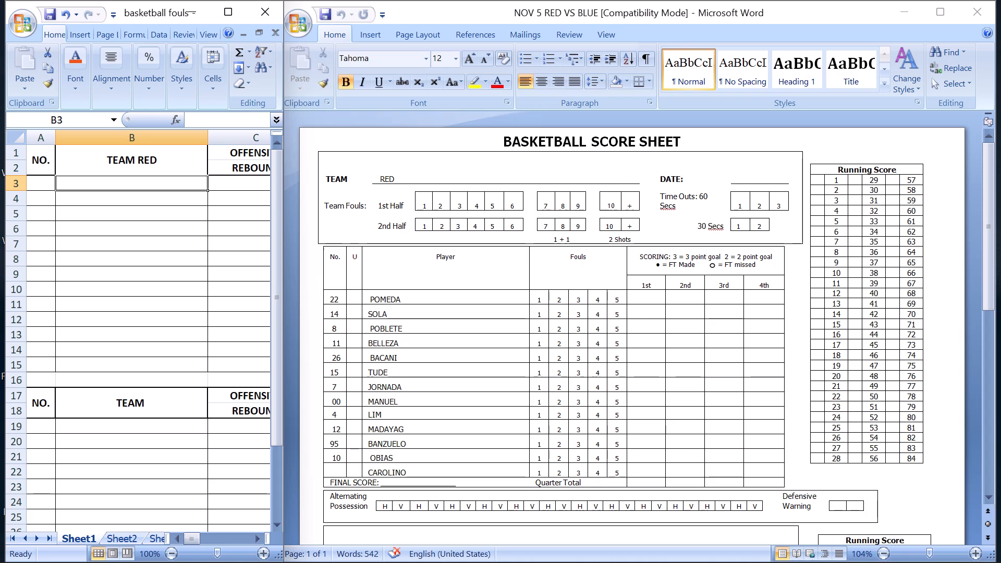
Enter the first six red team jersey numbers in A3:A8: 22, 14, 8, 11, 26 and 15.
left_click(49, 183)
type("22")
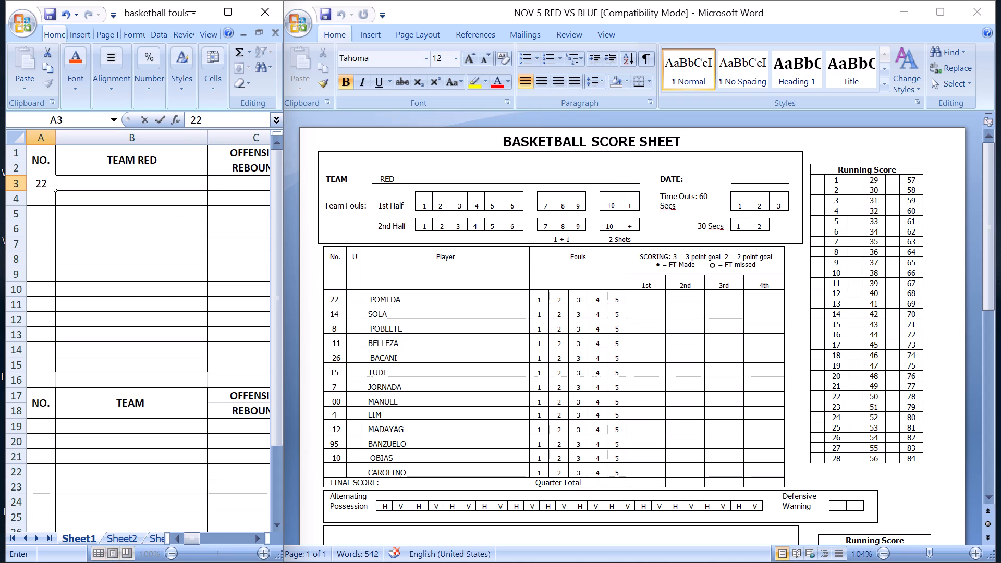
key("Return")
key("1")
key("4")
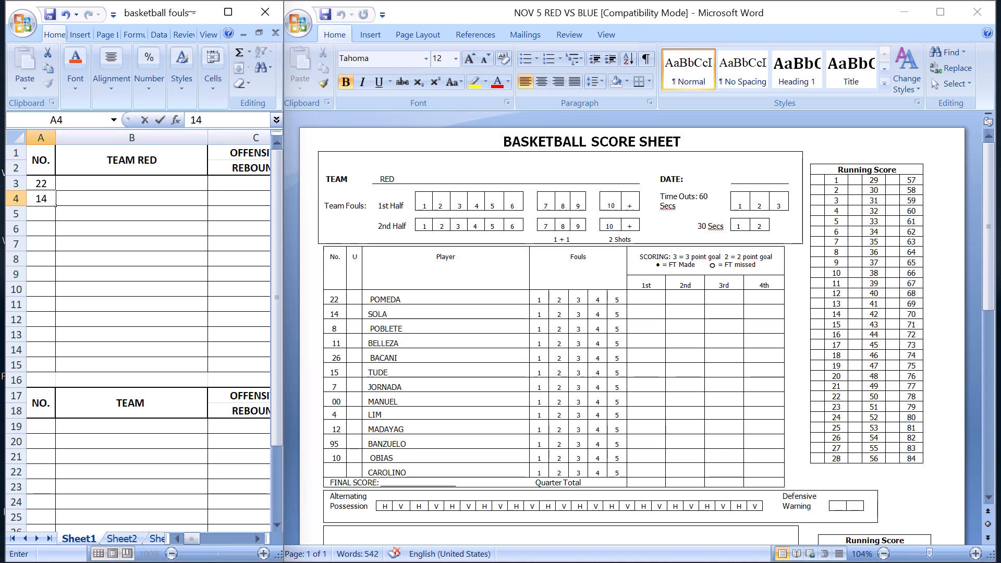
key("Return")
key("8")
key("Return")
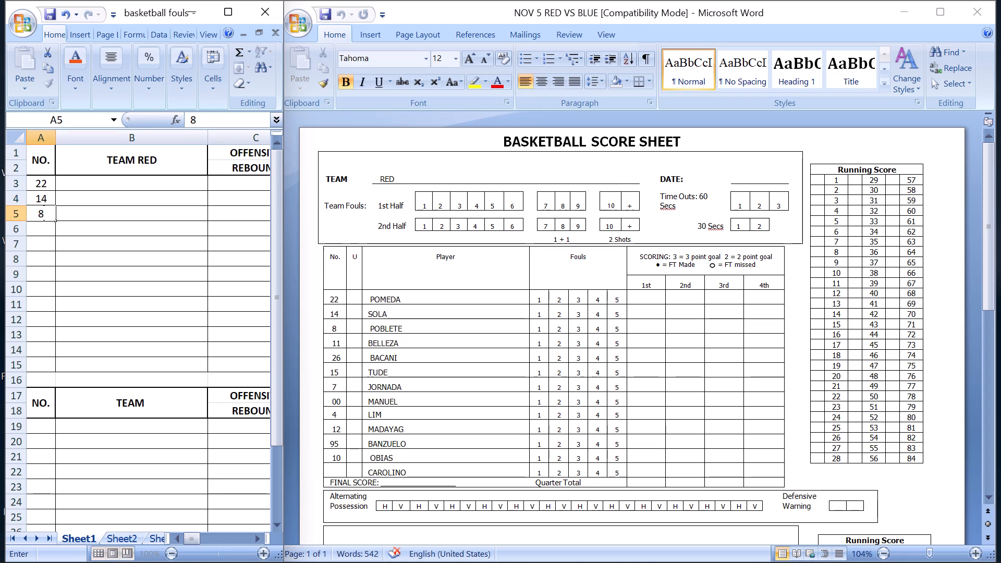
type("11")
key("Return")
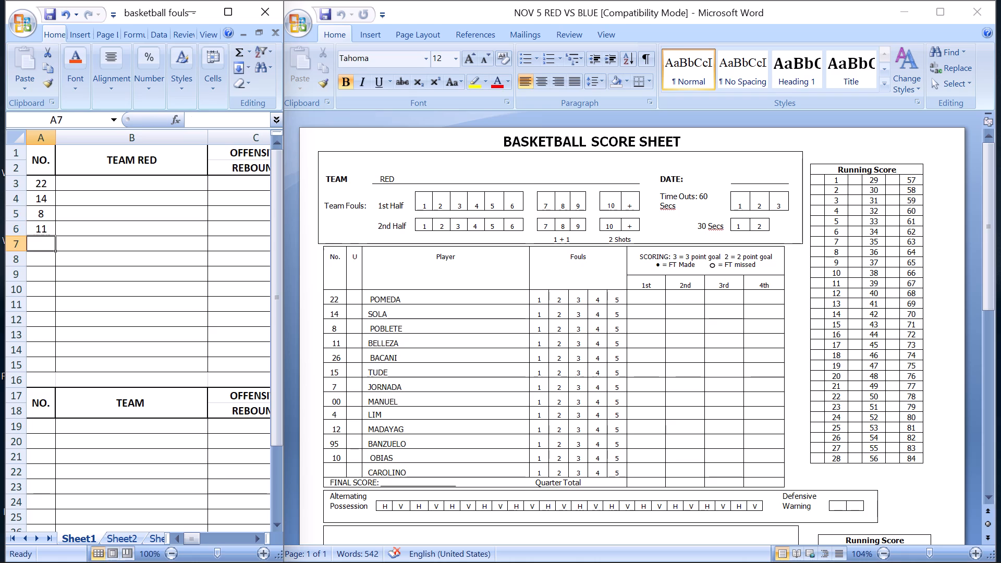
type("26")
key("Return")
type("15")
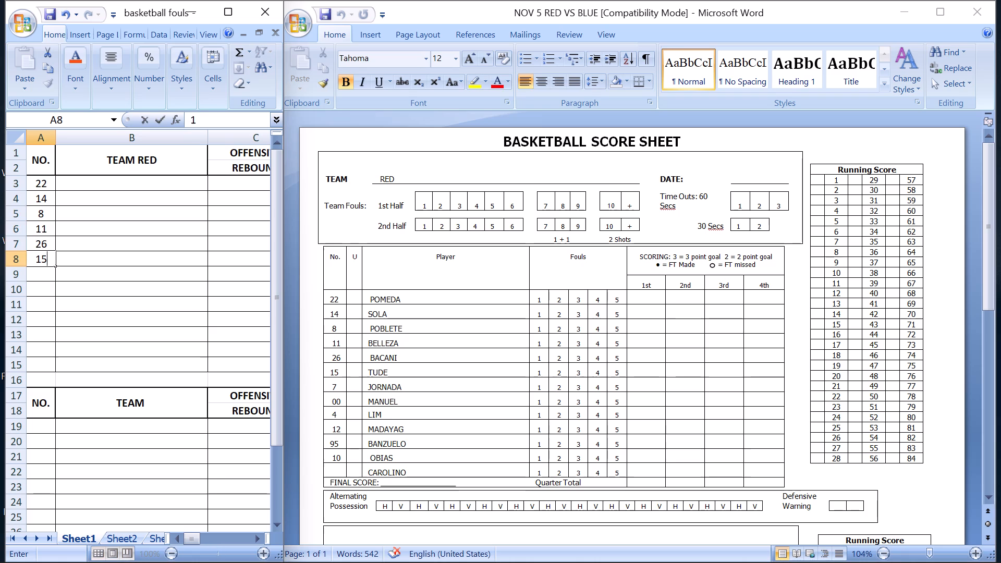
key("Return")
Enter the remaining red team jersey numbers in A9:A14: 7, 00, 4, 12, 95 and 10.
key("7")
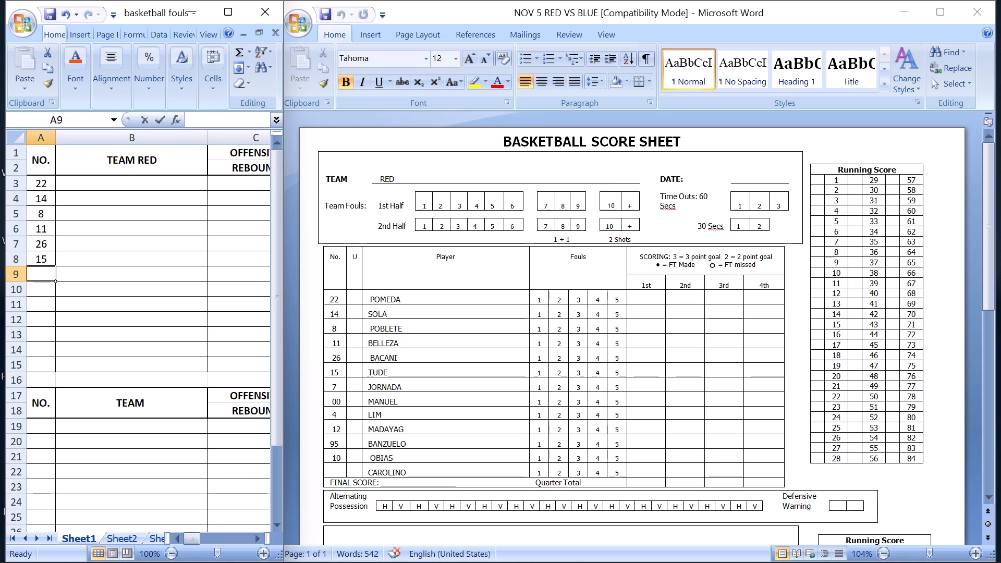
key("Return")
type("00")
key("Return")
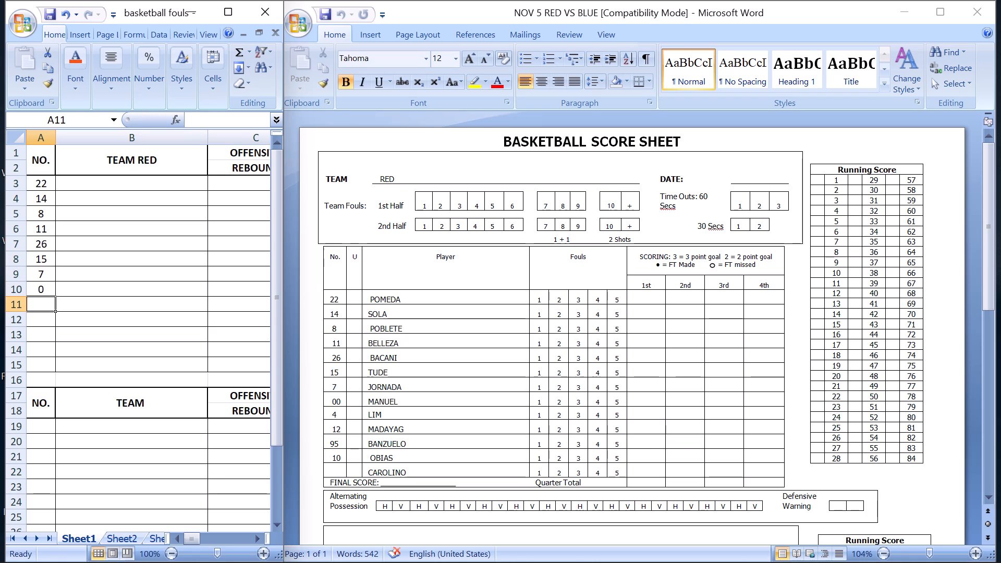
key("4")
key("Return")
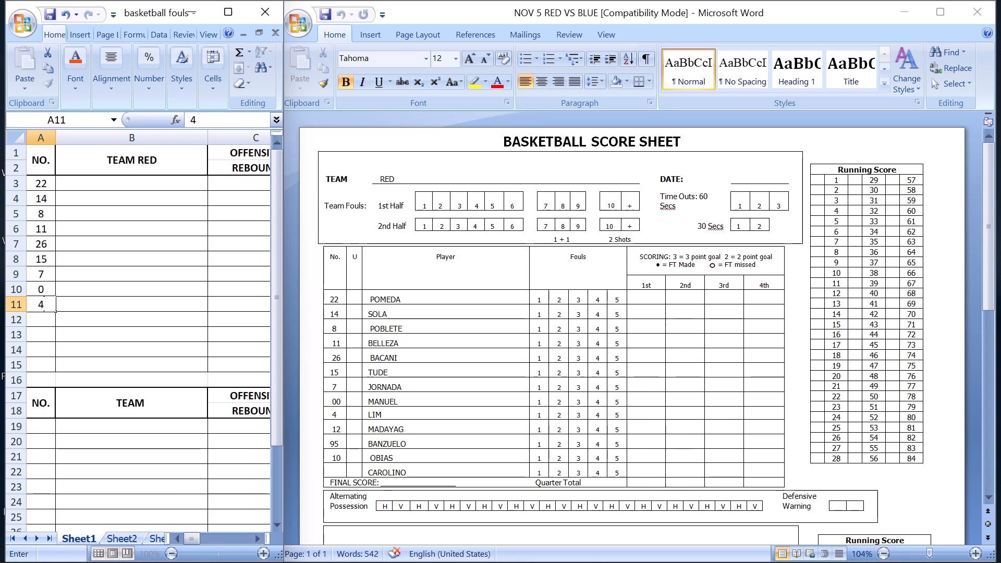
type("12")
key("Return")
type("95")
key("Return")
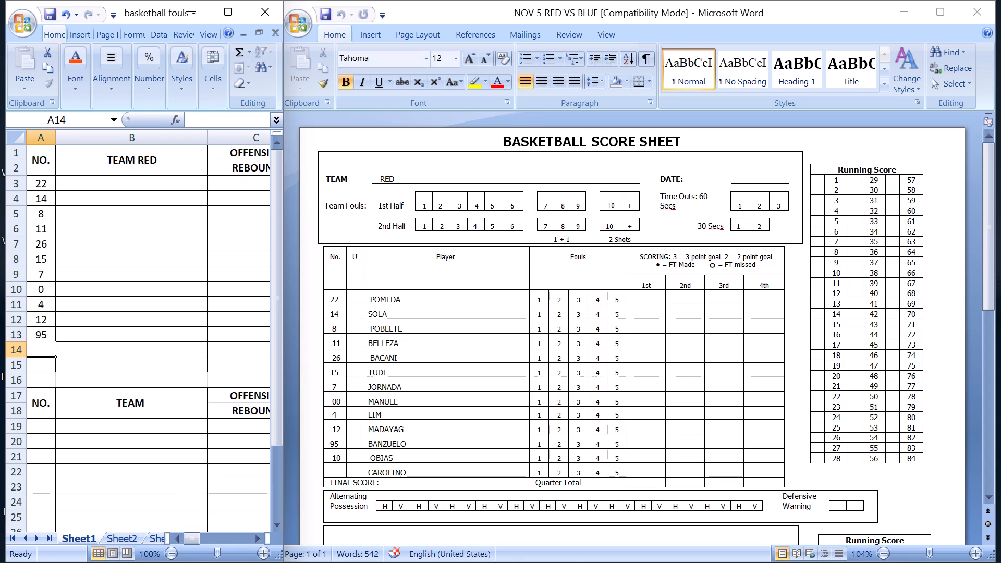
type("10")
key("Return")
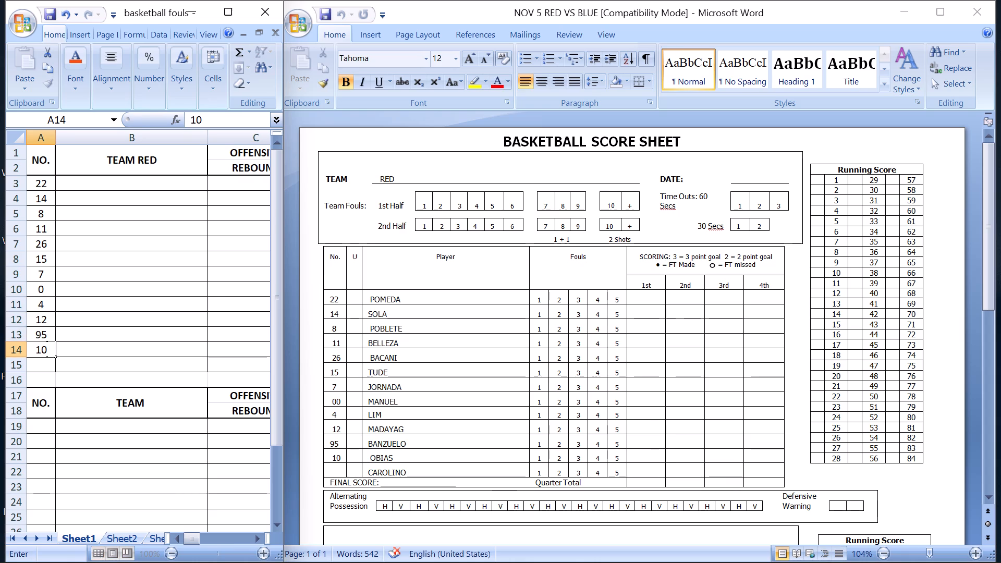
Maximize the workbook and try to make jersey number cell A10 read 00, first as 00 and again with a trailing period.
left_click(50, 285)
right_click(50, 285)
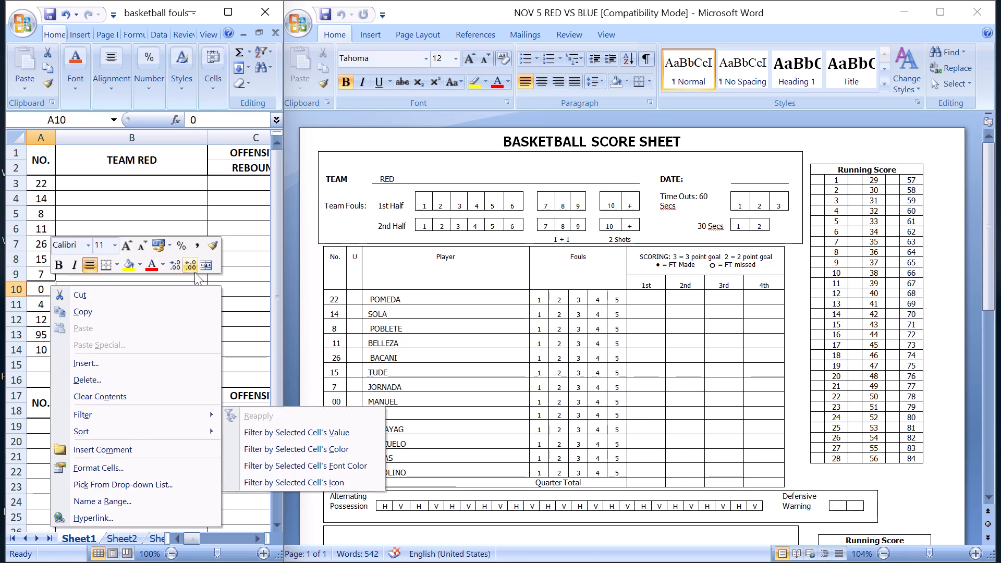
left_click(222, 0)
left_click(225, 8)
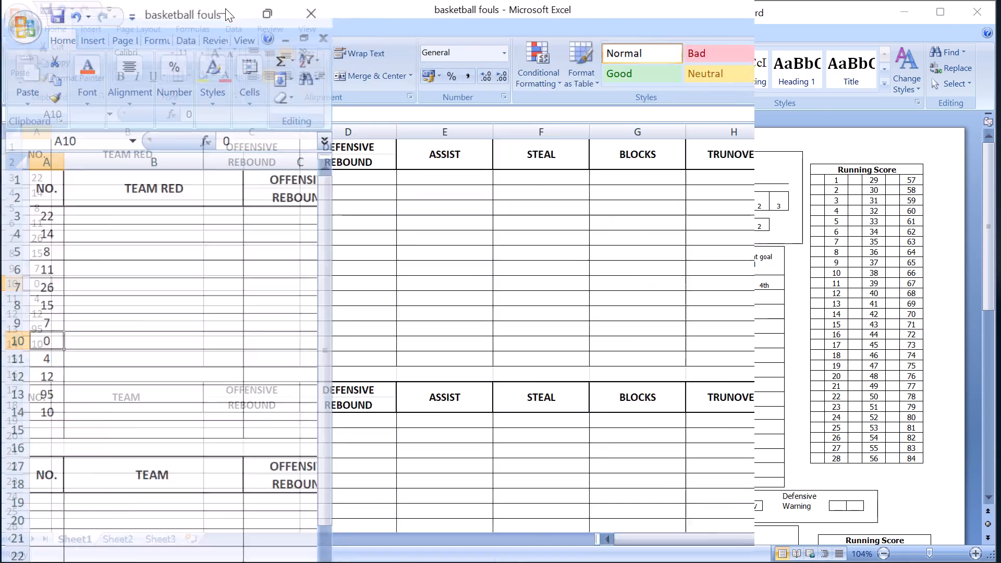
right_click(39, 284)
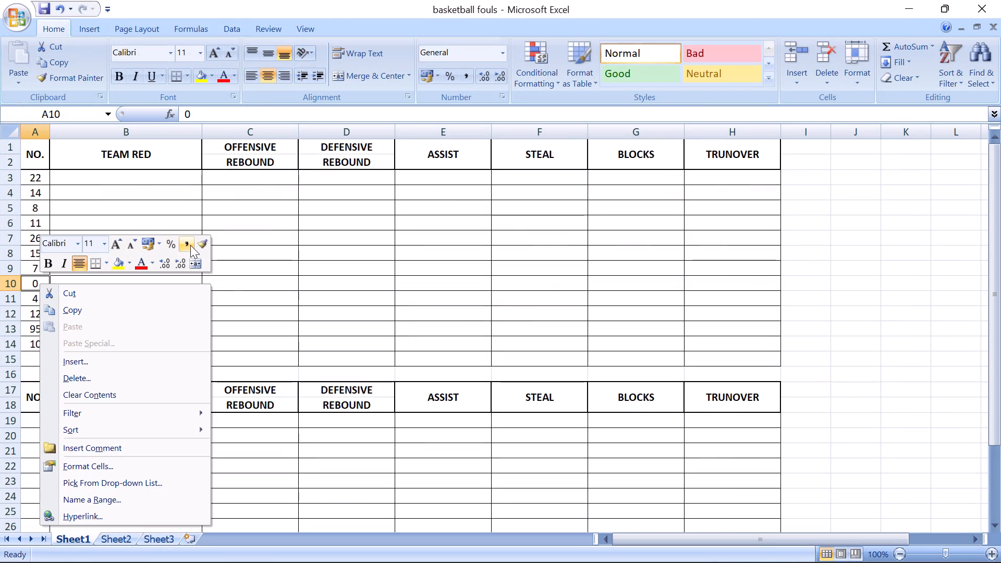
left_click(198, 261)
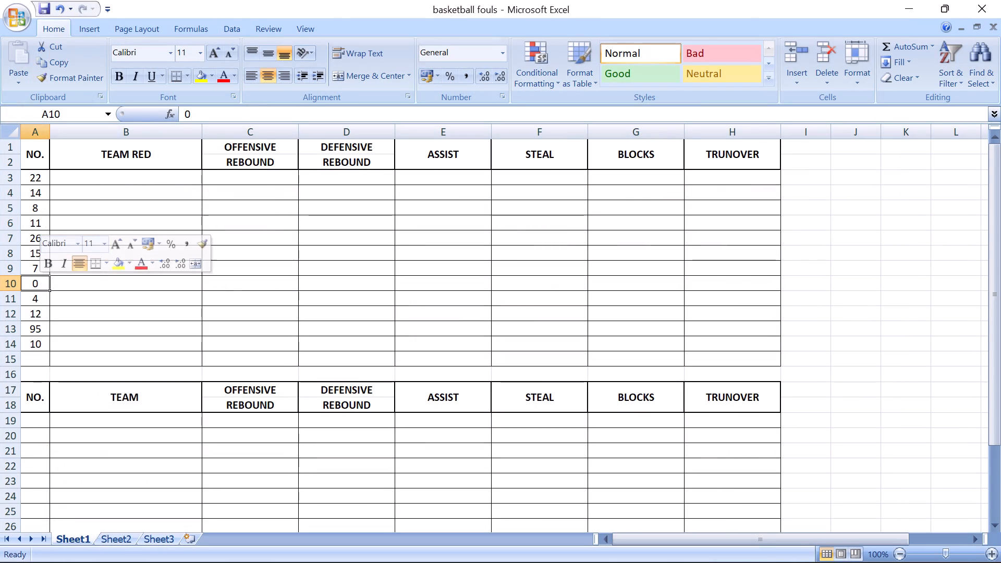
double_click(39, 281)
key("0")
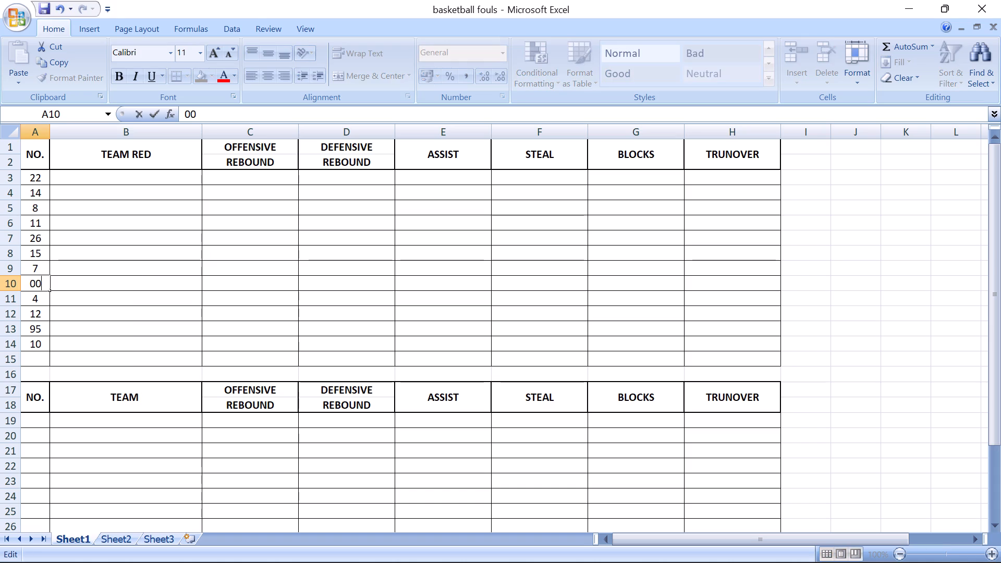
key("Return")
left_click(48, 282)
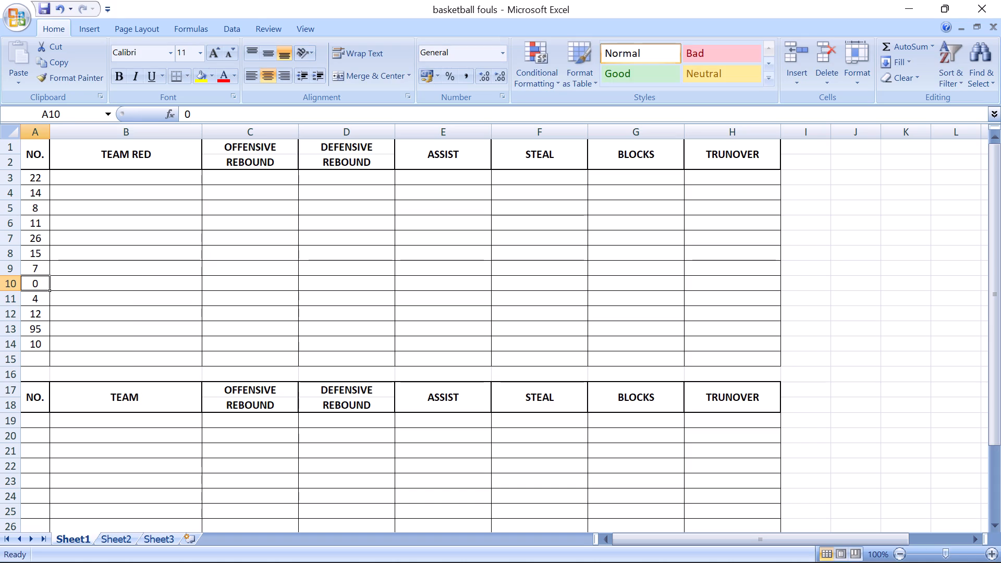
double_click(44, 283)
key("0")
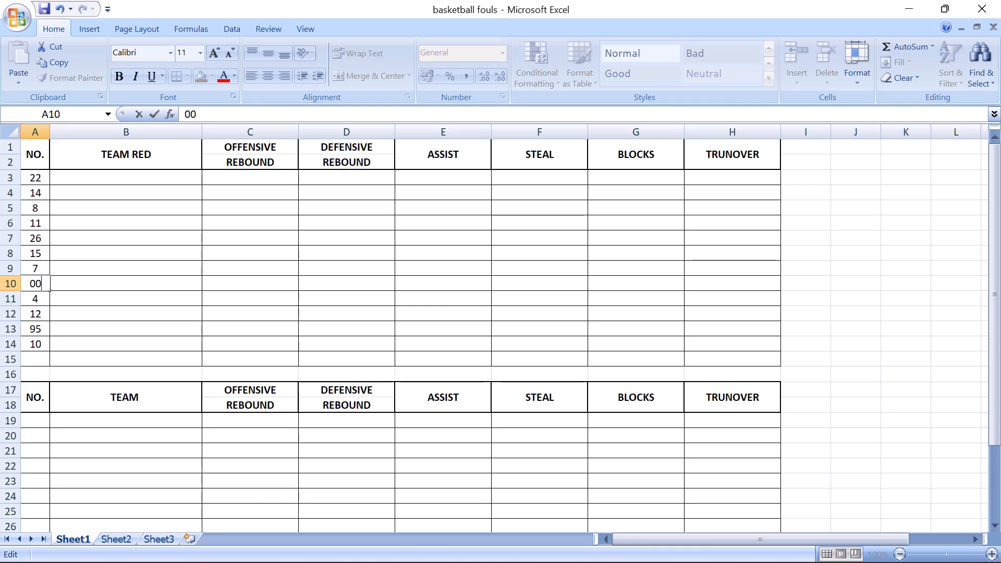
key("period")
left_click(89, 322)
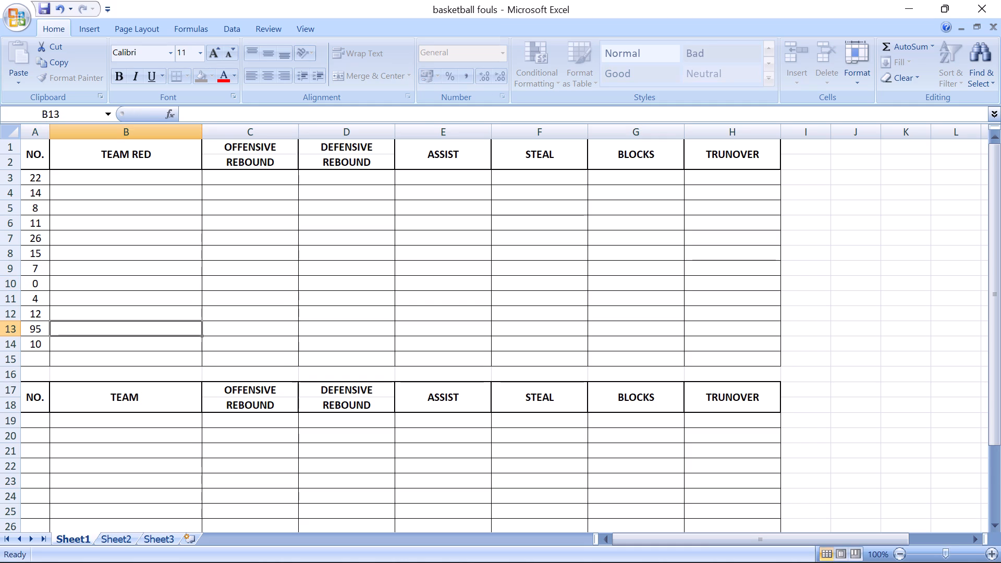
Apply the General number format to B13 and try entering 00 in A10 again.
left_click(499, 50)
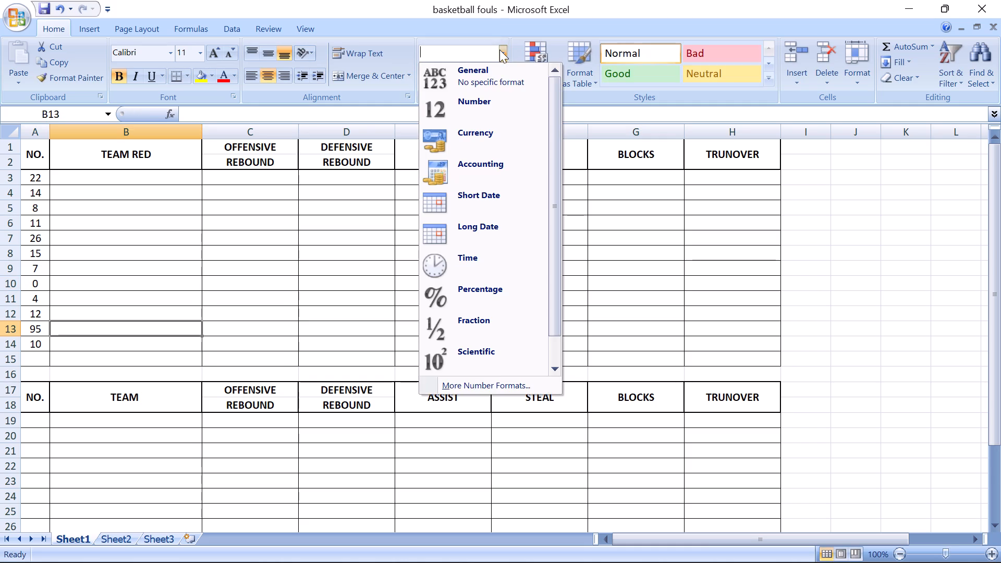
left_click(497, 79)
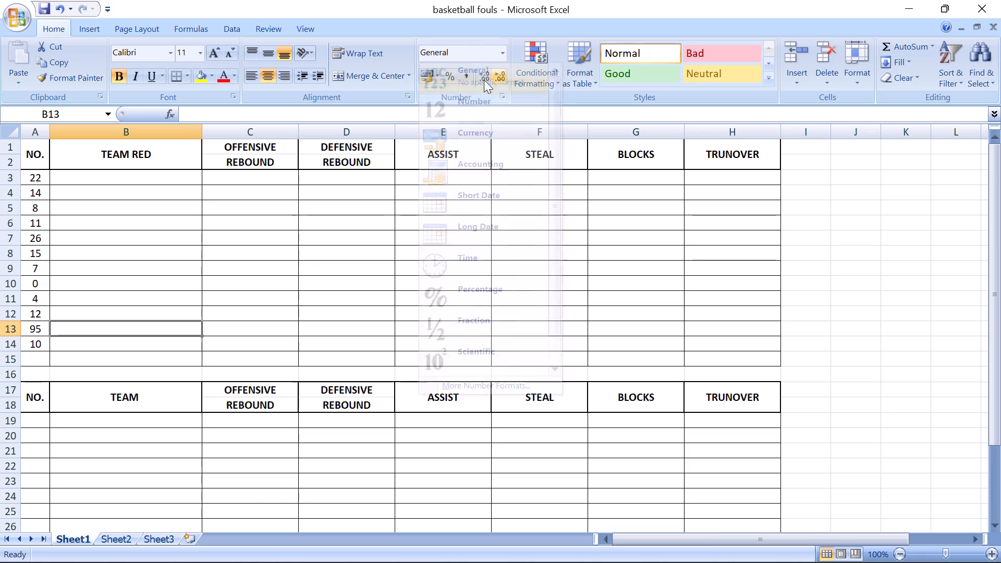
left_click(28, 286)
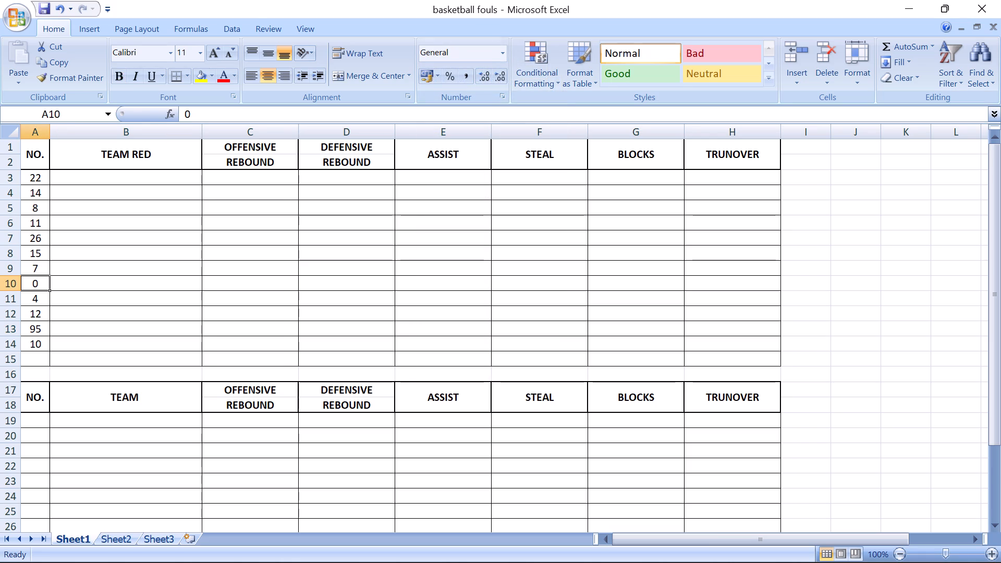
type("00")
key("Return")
Enter the jersey number in A10 as the letters OO and restore the workbook window beside the score sheet.
left_click(30, 286)
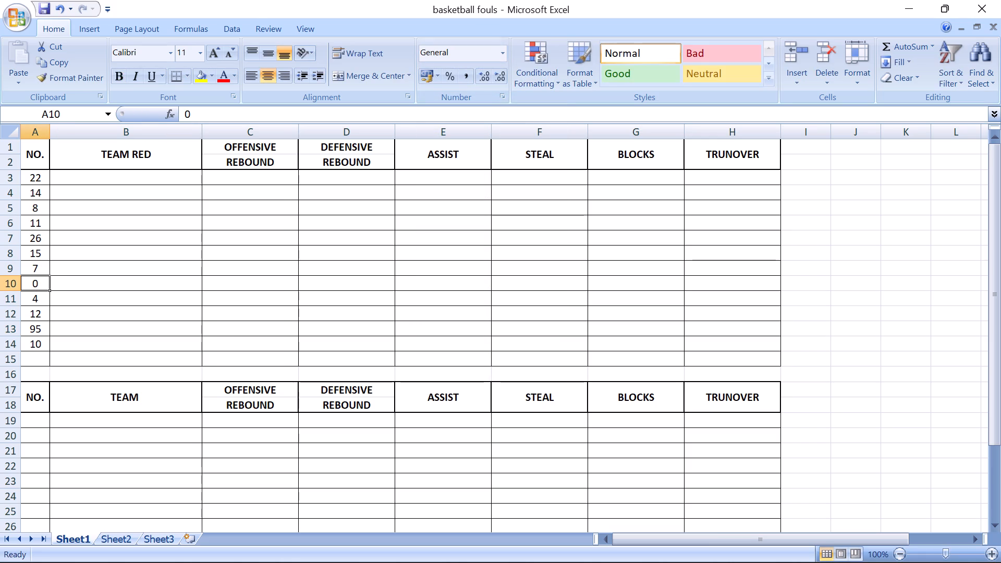
type("OO")
key("Return")
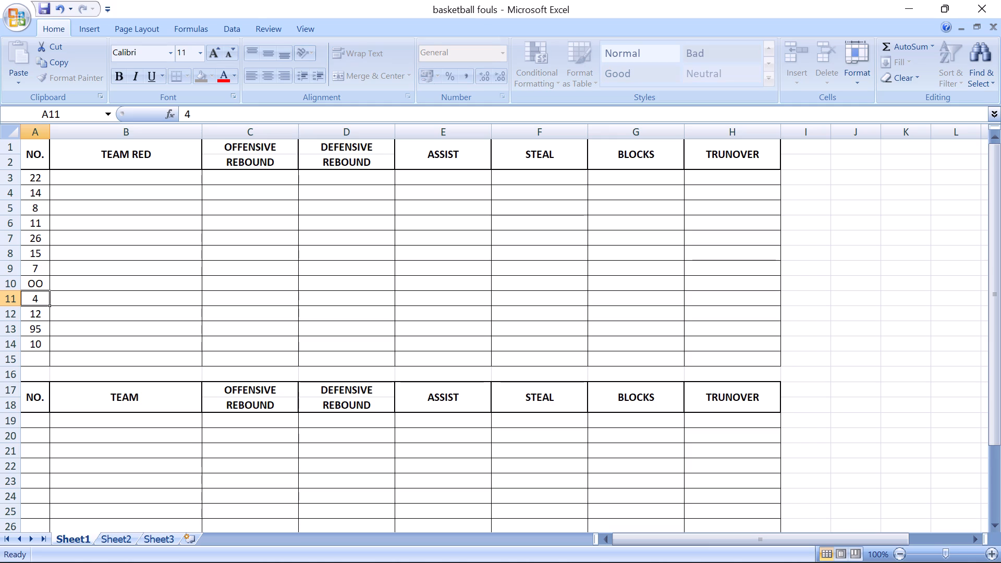
left_click(946, 13)
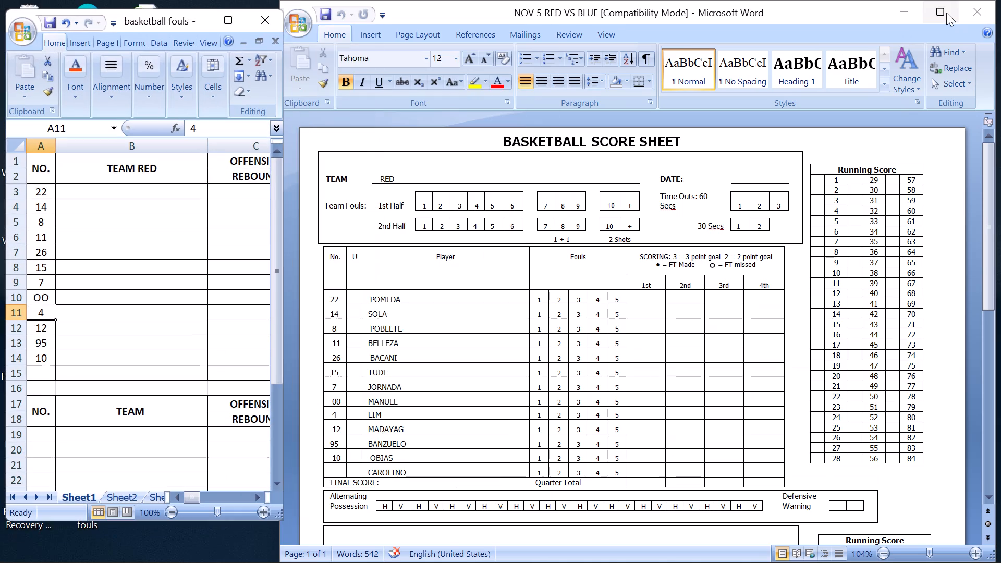
Enter the first six red team player names in B3:B8: POMEDA, SOLA, POBLETE, BELLEZA, BACANI and TUDE.
left_click(164, 194)
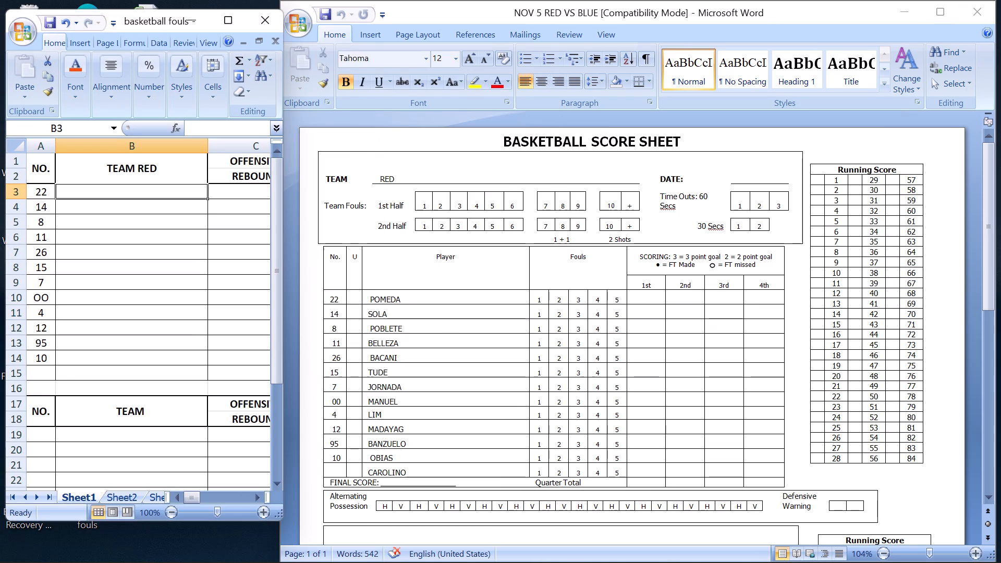
type("POMED")
key("a")
key("Return")
type("SOLA")
key("Return")
type("POBLETE")
key("Return")
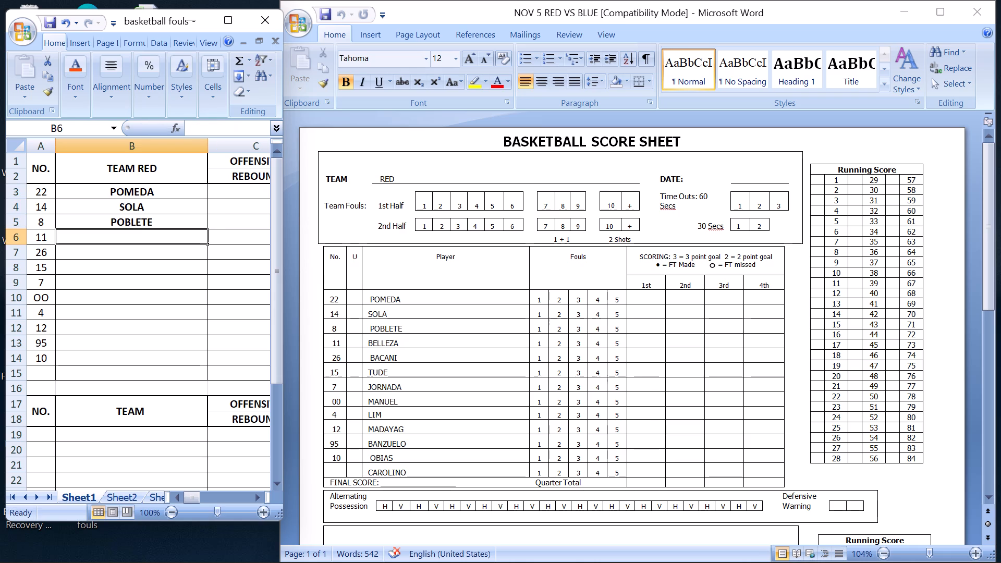
type("BELLEZA")
key("Return")
type("BACANI")
key("Return")
type("TUDE")
key("Return")
type("JORA")
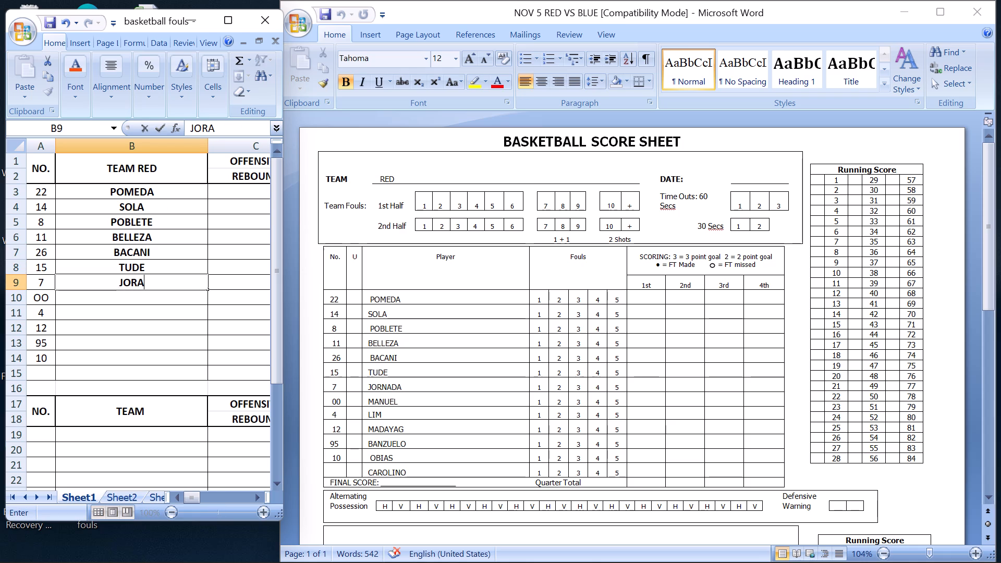
key("BackSpace")
type("NADA")
key("Return")
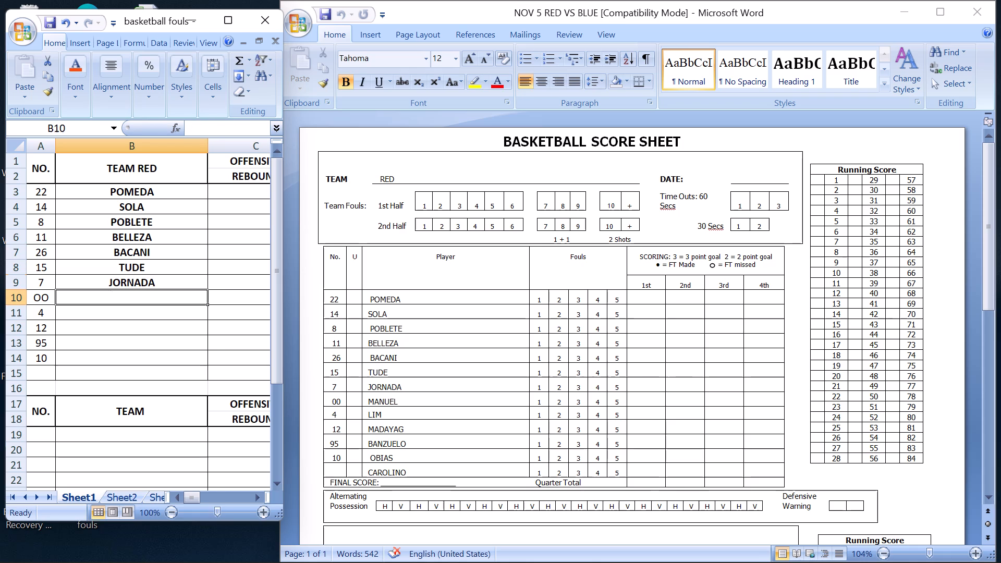
type("MANUEL")
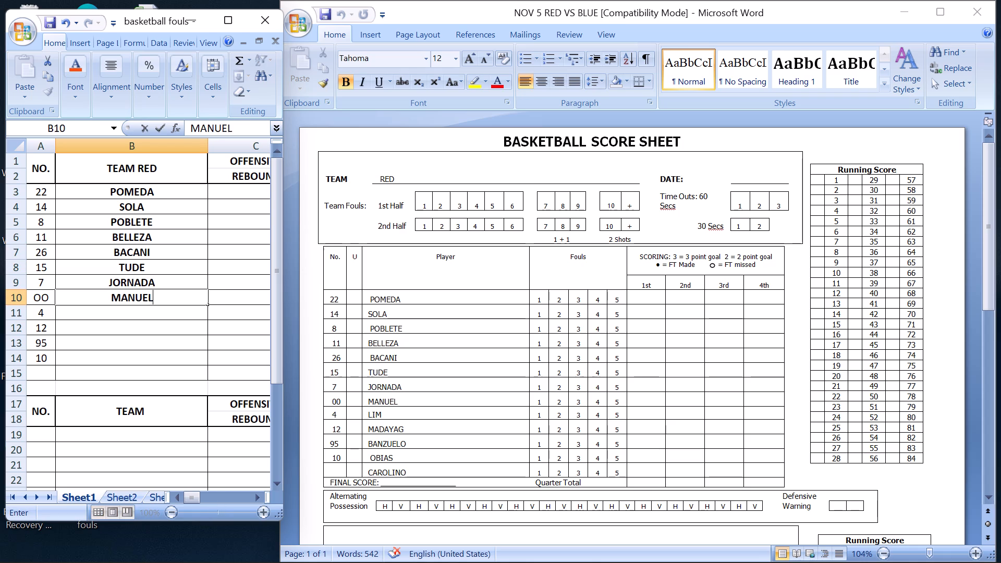
key("Return")
type("LIM")
key("Return")
type("MADAYAG")
key("Return")
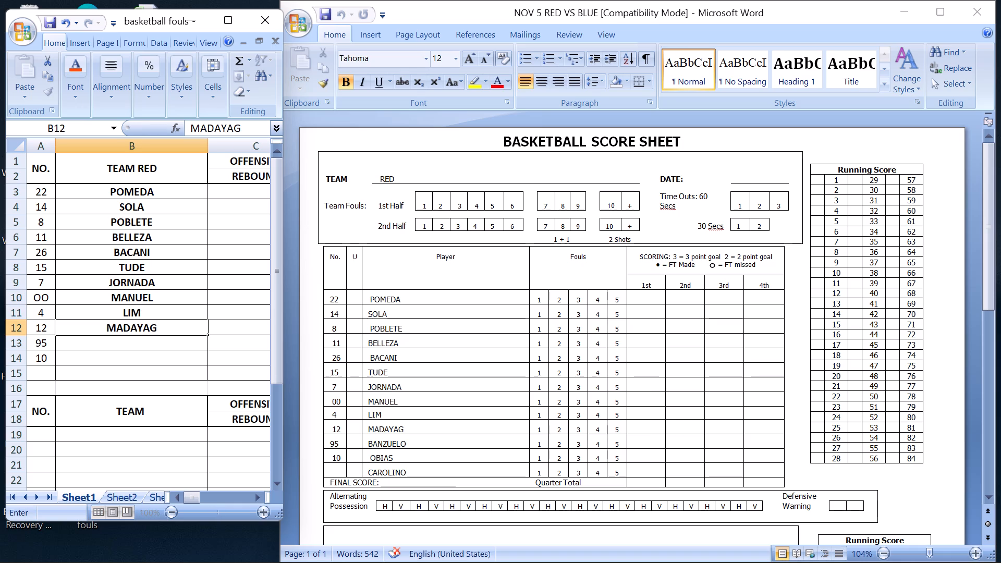
type("BANZUELO")
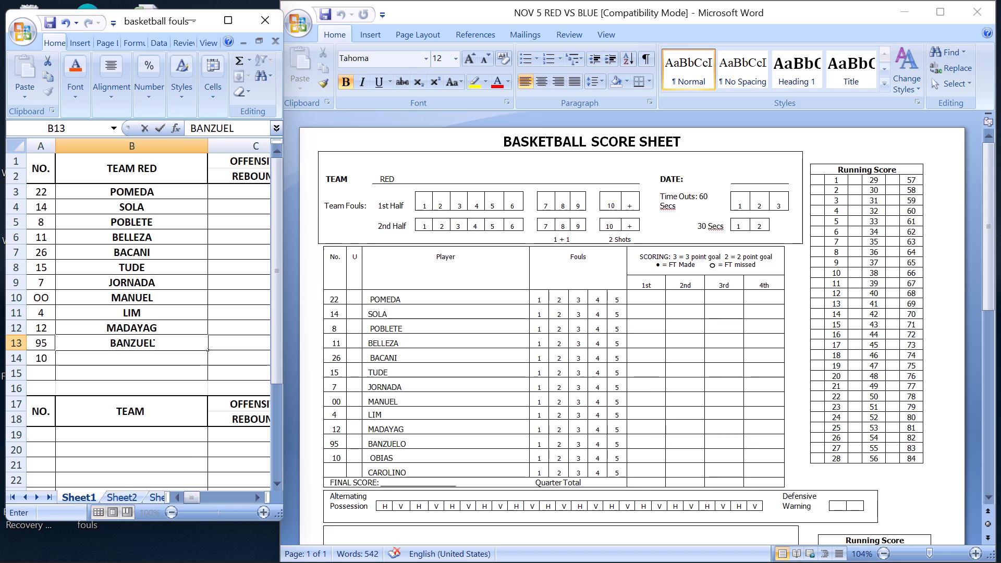
key("Return")
type("OBIAS")
key("Return")
type("CAROLINO")
key("Return")
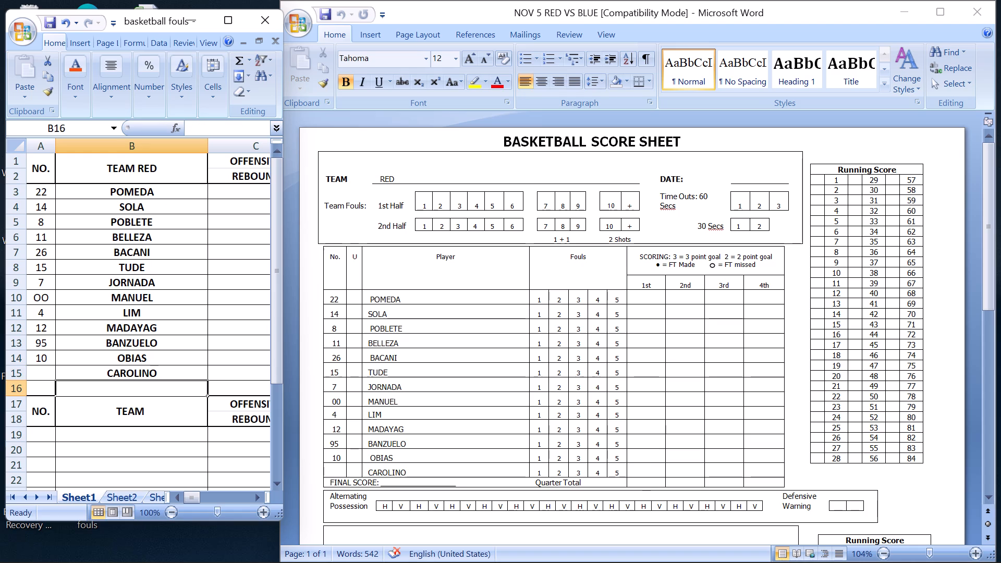
Complete the second team heading in B17 as TEAM BLUE, matching the second team on the score sheet.
scroll(461, 295, "down", 11)
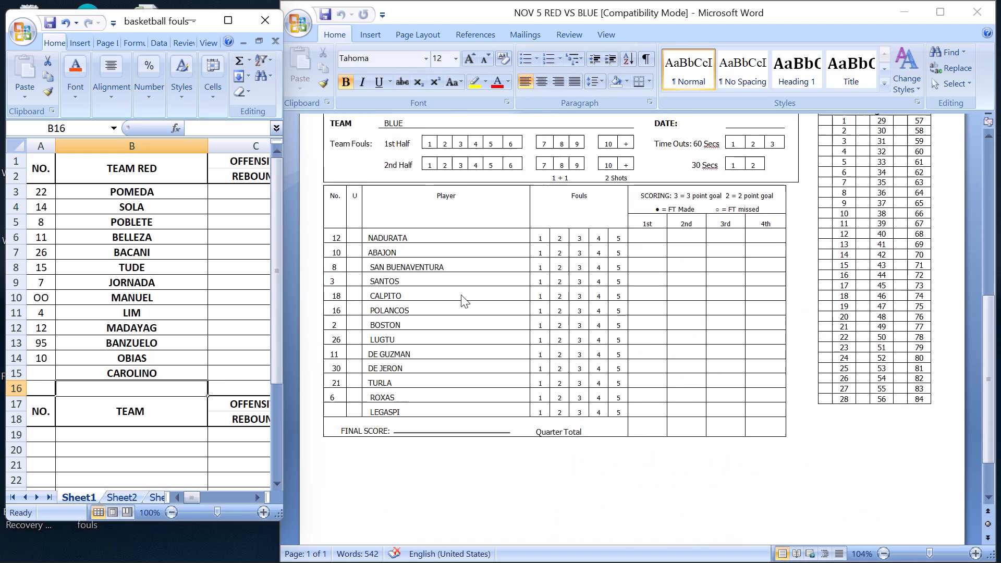
double_click(157, 409)
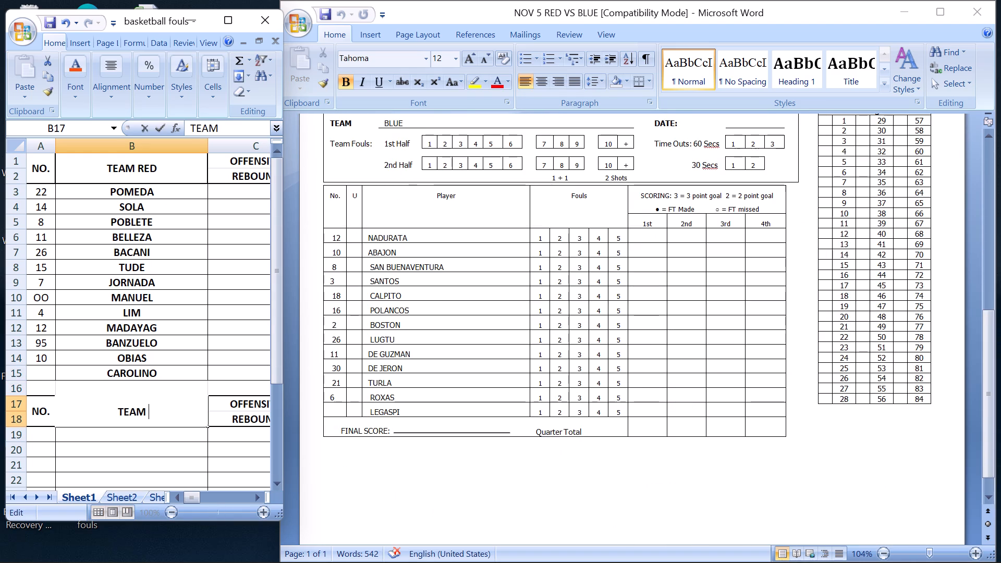
type("BLUE")
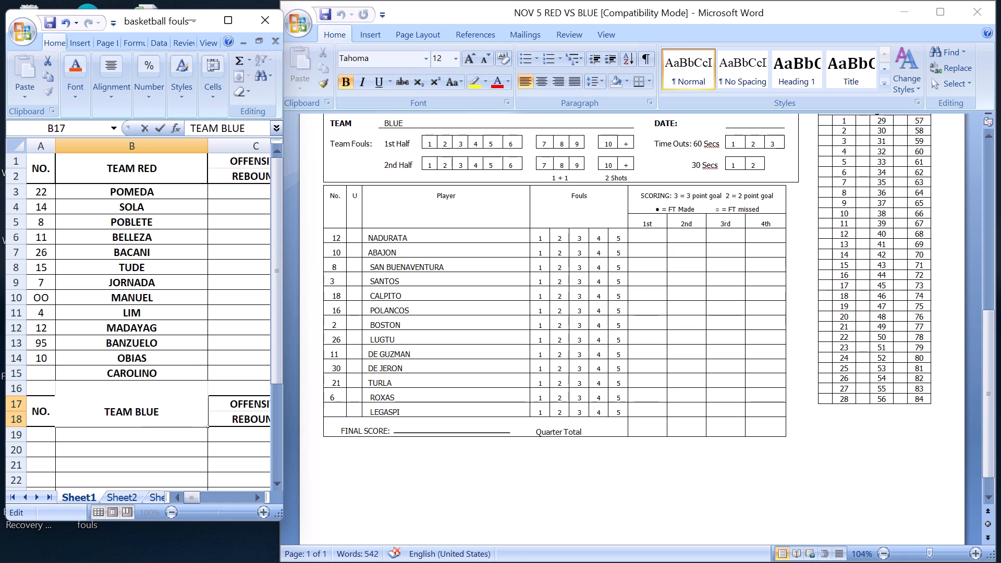
Enter the first six blue team jersey numbers in A19:A24: 12, 10, 8, 3, 18 and 16.
left_click(39, 435)
scroll(166, 347, "down", 4)
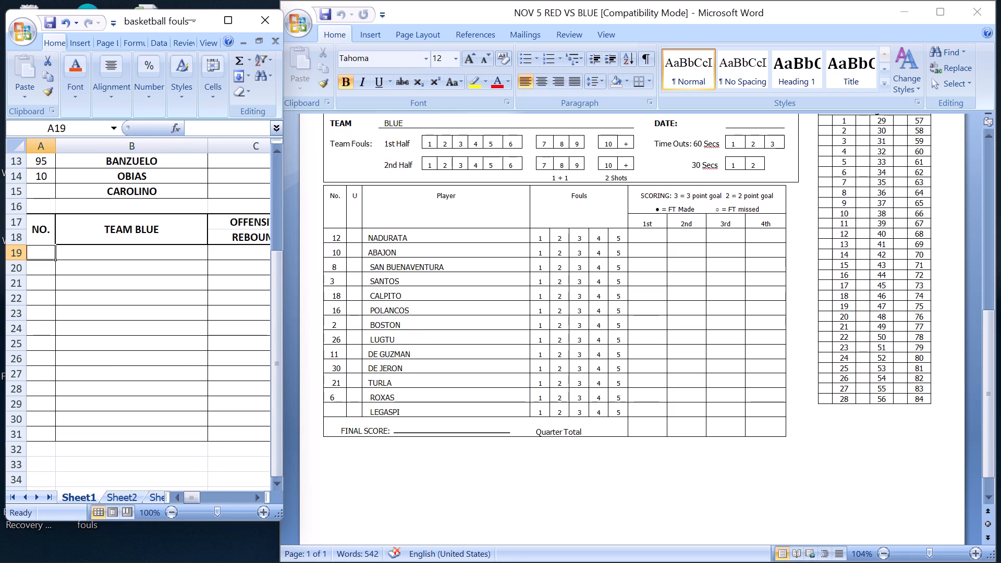
type("12")
key("Return")
type("10")
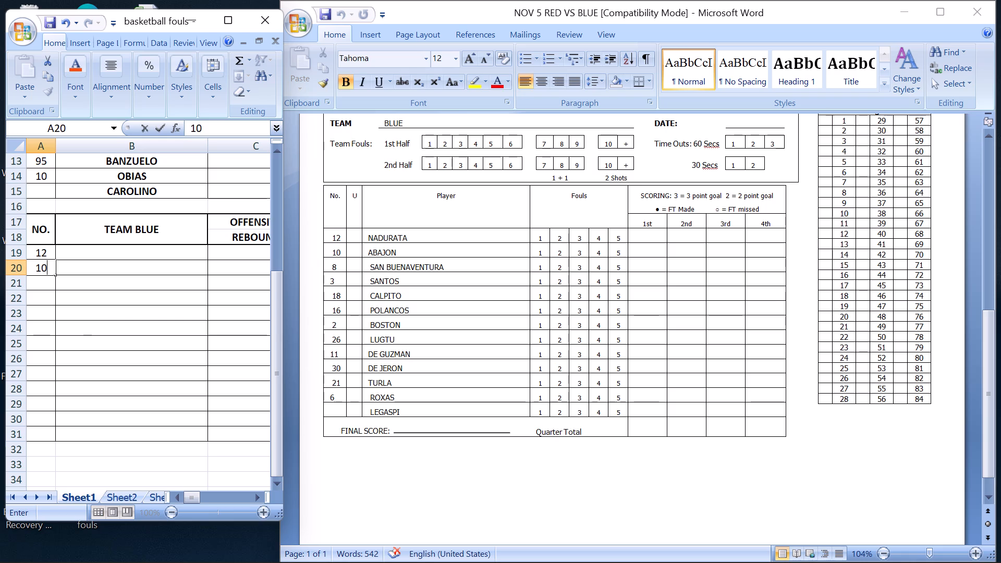
key("Return")
key("8")
key("Return")
key("3")
key("Return")
type("18")
key("Return")
type("16")
key("Return")
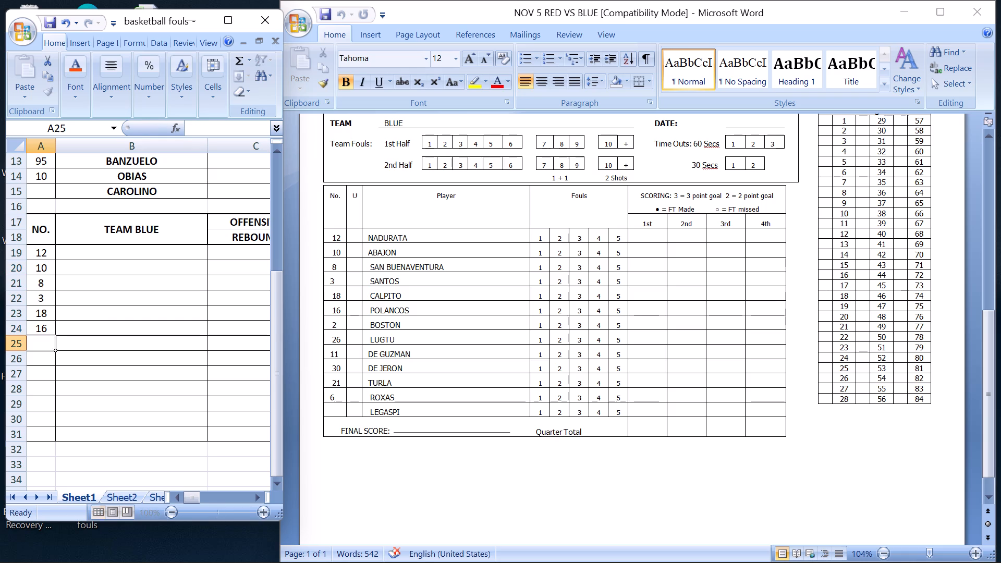
Enter the remaining blue team jersey numbers in A25:A30: 2, 26, 11, 30, 21 and 6.
key("2")
key("Return")
key("2")
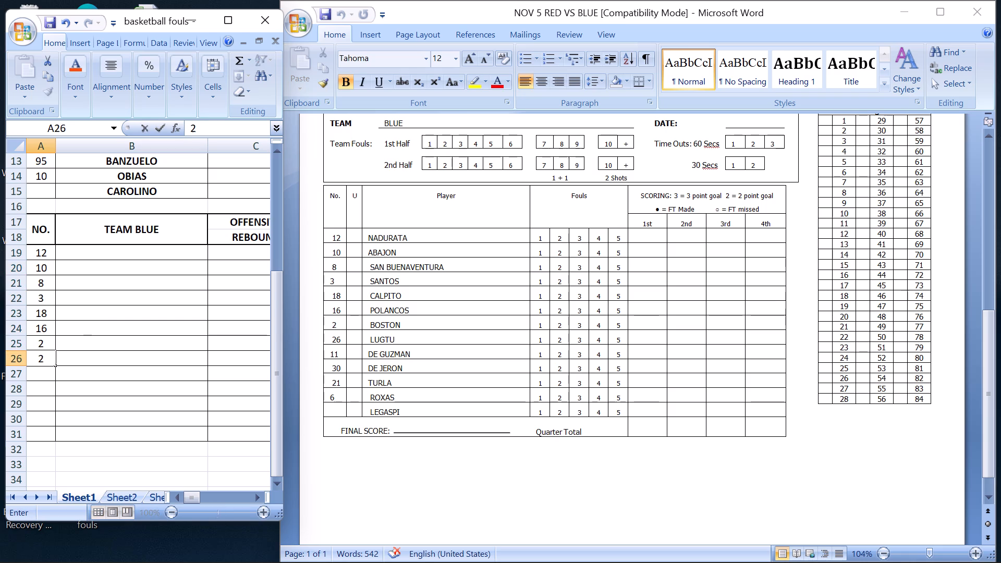
key("6")
key("Return")
type("11")
key("Return")
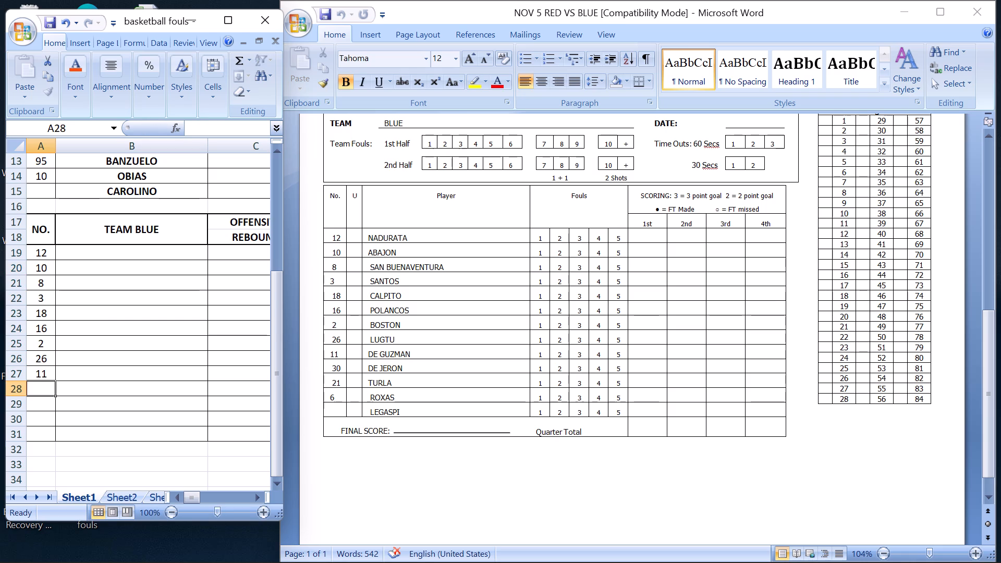
type("30")
key("Return")
type("21")
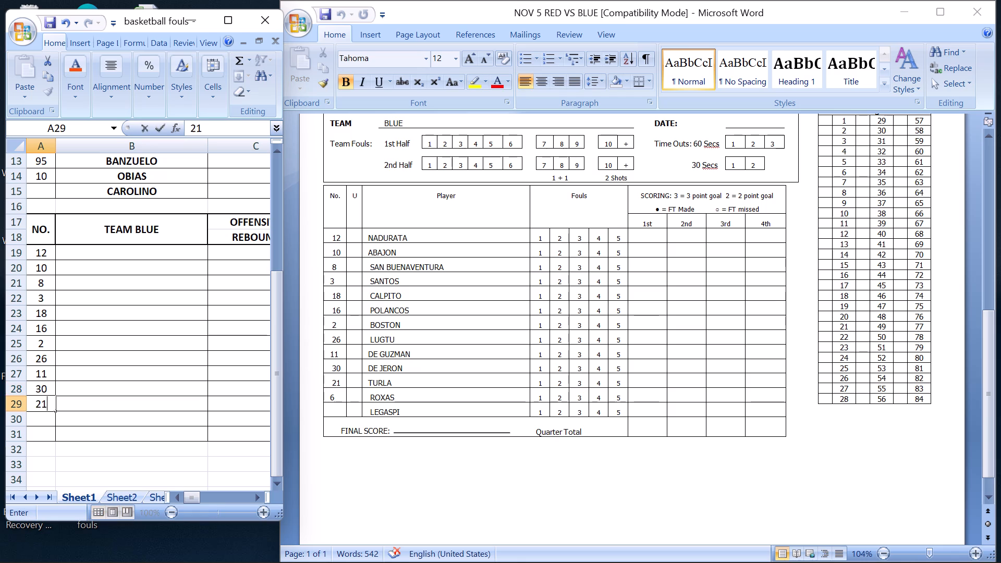
key("Return")
key("6")
key("Return")
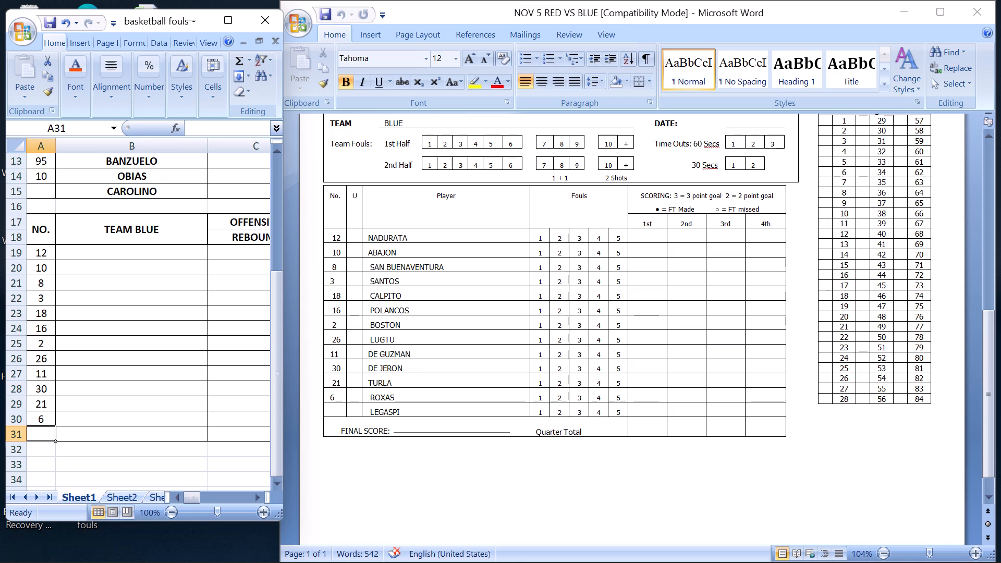
Enter the first seven blue team player names in B19:B25: NADURATA, ABAJON, SAN BUENAVENTURA, SANTOS, CALPITO, POLANCOS and BOSTON.
left_click(131, 254)
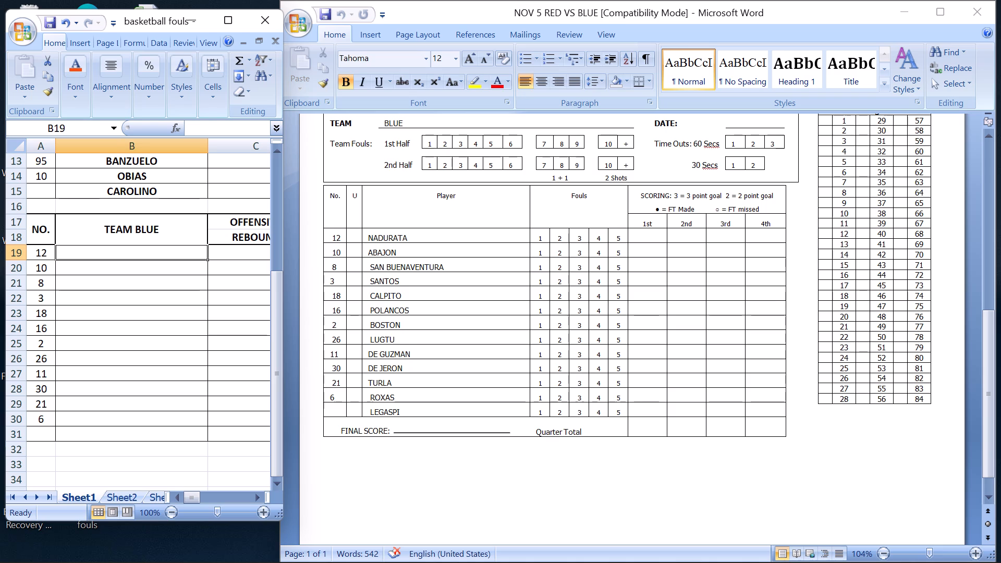
type("NADURATA")
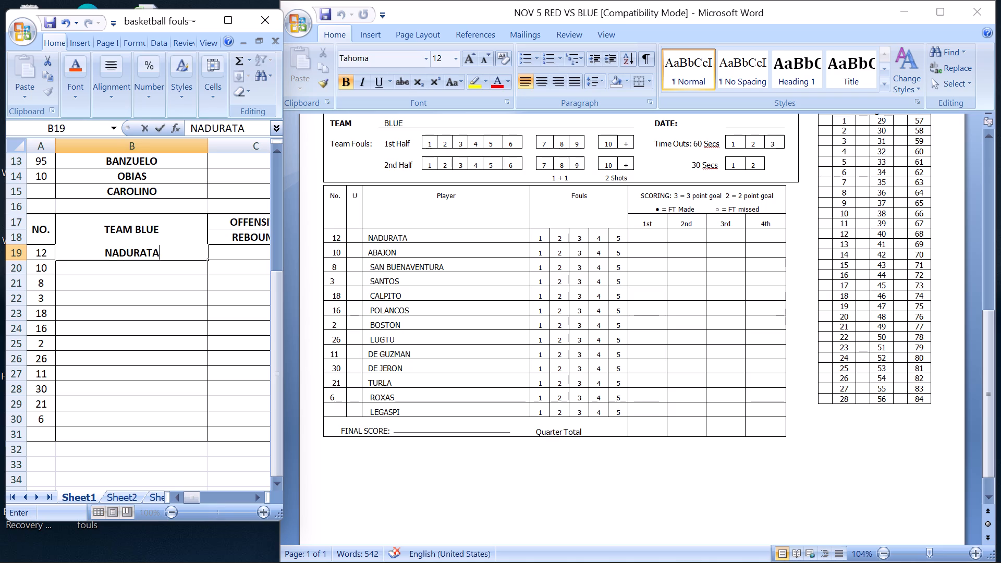
key("Return")
type("ABAJON")
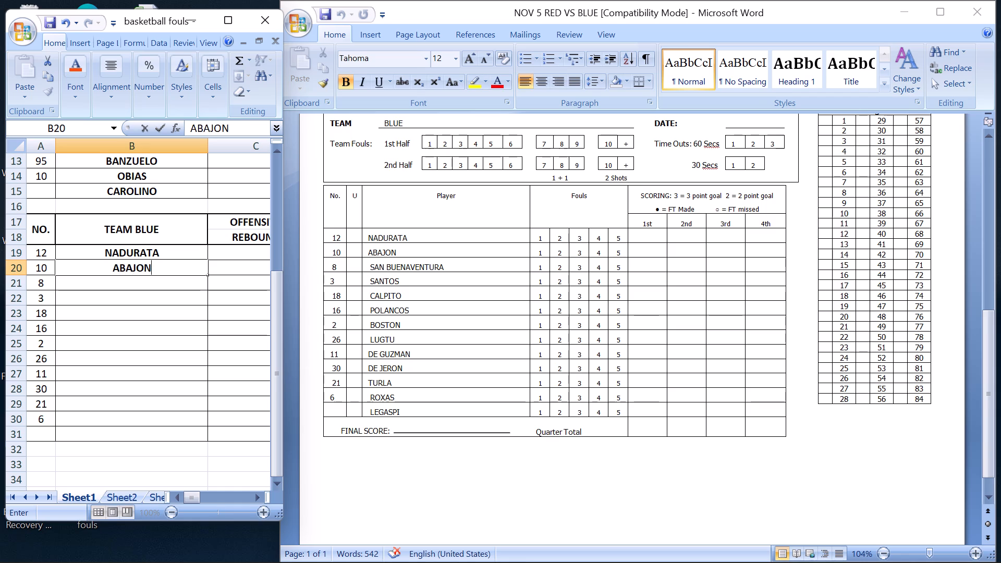
key("Return")
type("SAN BUENAVENTURA")
key("Return")
type("SANTOS")
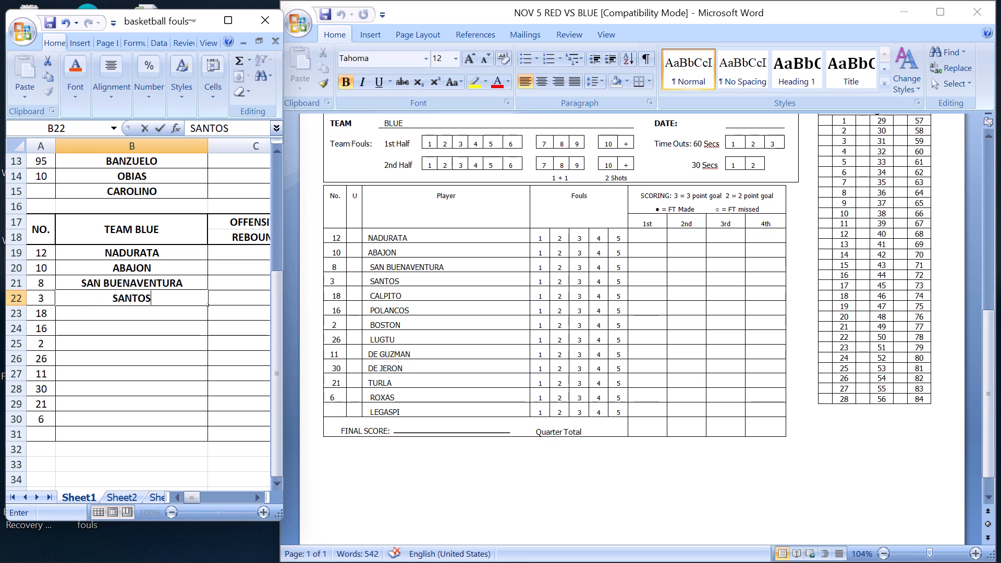
key("Return")
type("CALPITO")
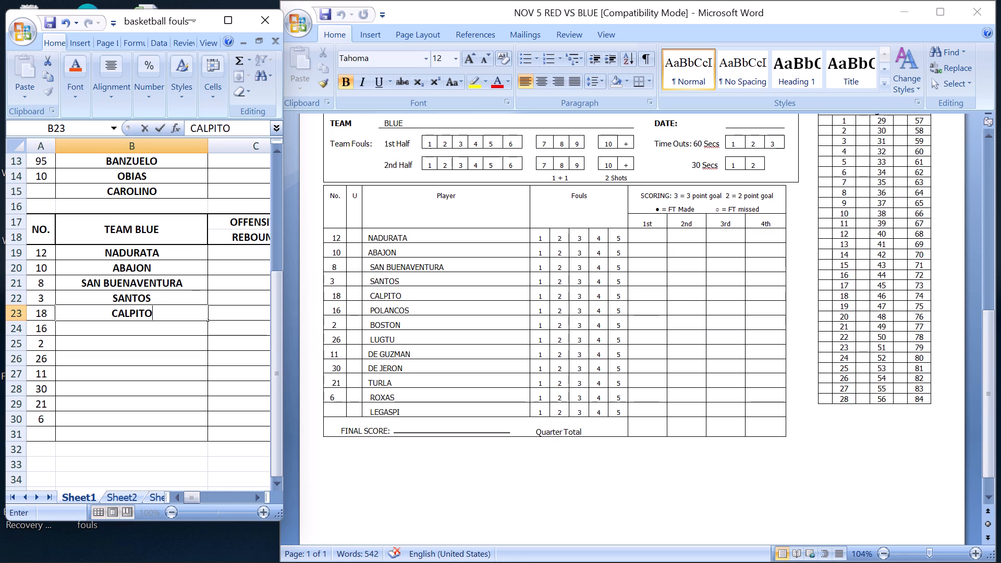
key("Return")
type("POLANCOS")
key("Return")
type("BOSTON")
key("Return")
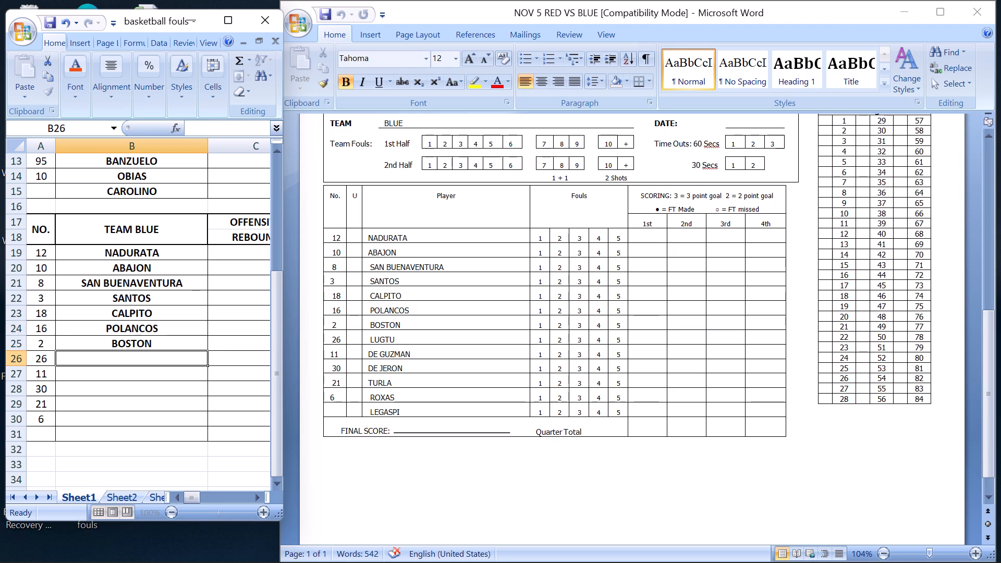
Enter the remaining blue team player names in B26:B31: LUGTU, DE GUZMAN, DE JERON, TURLA, ROXAS and LEGASPI.
type("LUGTU")
key("Return")
type("DE GUZMAN")
key("Return")
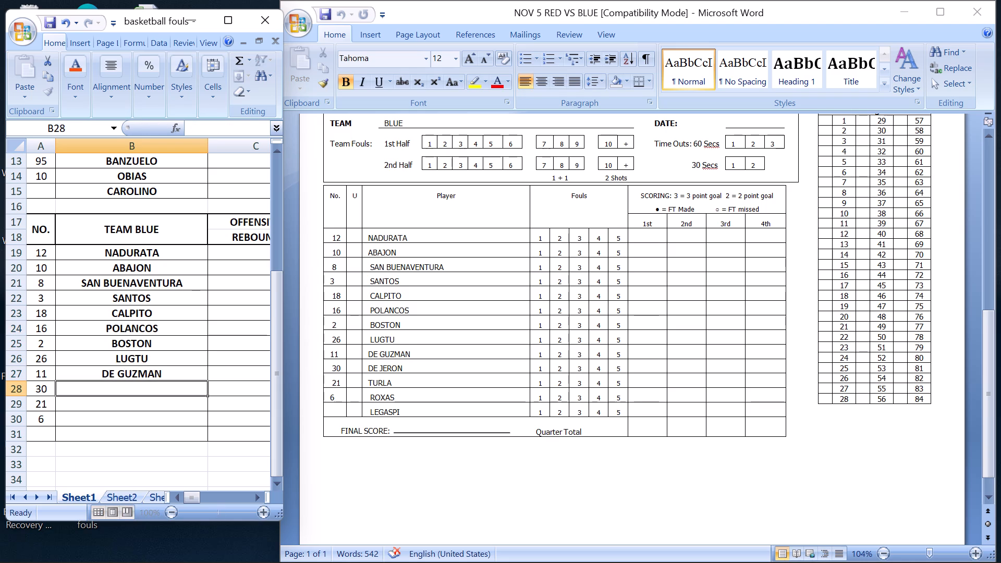
type("DE JERON")
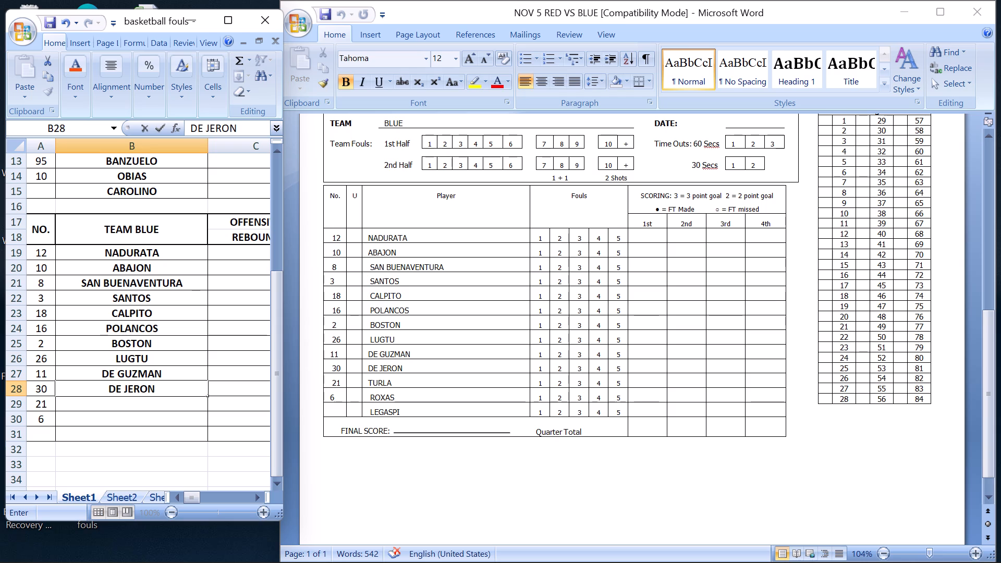
key("Return")
type("TURLA")
key("Return")
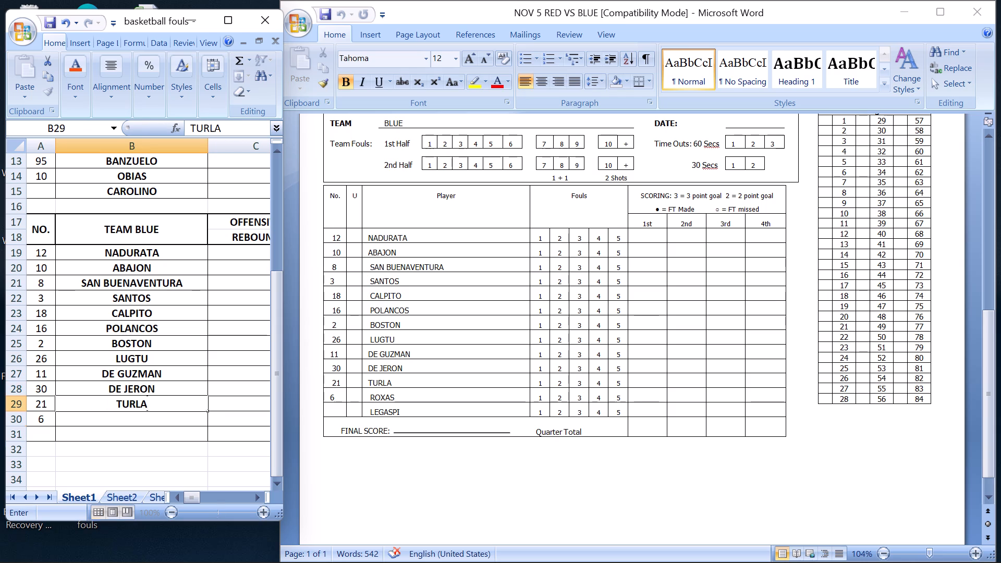
type("ROXA")
key("BackSpace")
key("BackSpace")
key("BackSpace")
type("XAS")
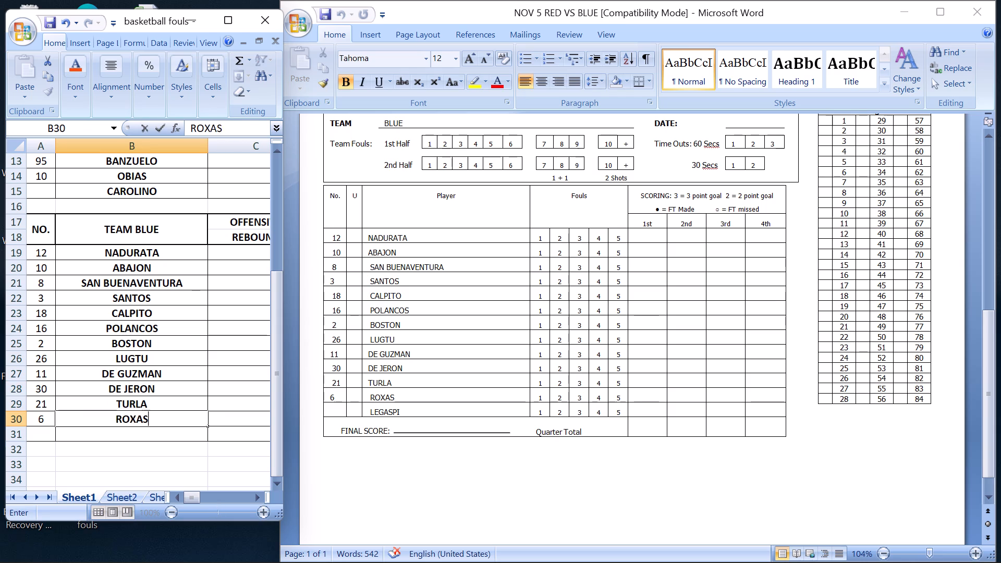
key("Return")
type("LEGASPI")
key("Return")
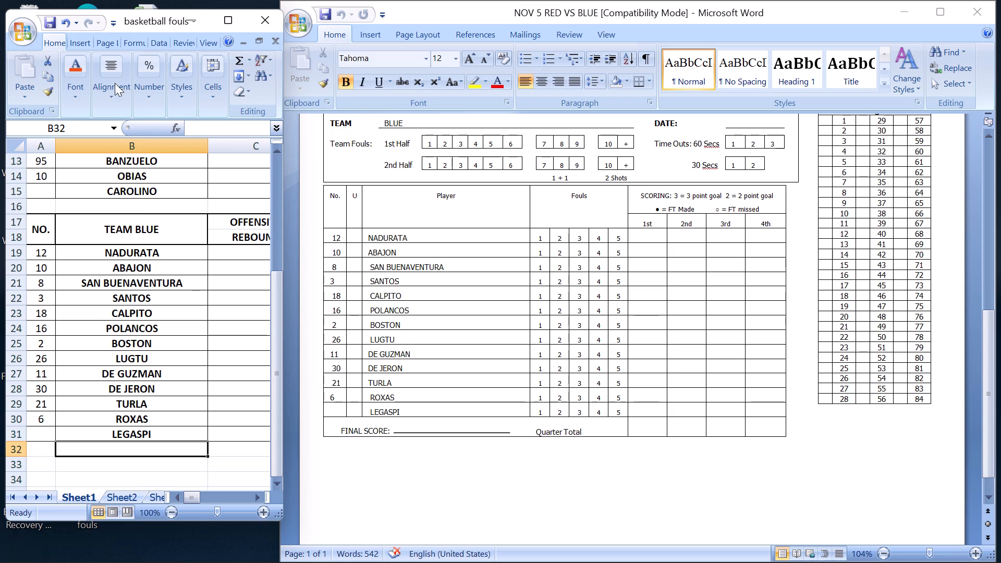
Save the workbook to the desktop as a copy named basketball fouls RED VS BLUE.
left_click(19, 28)
left_click(44, 152)
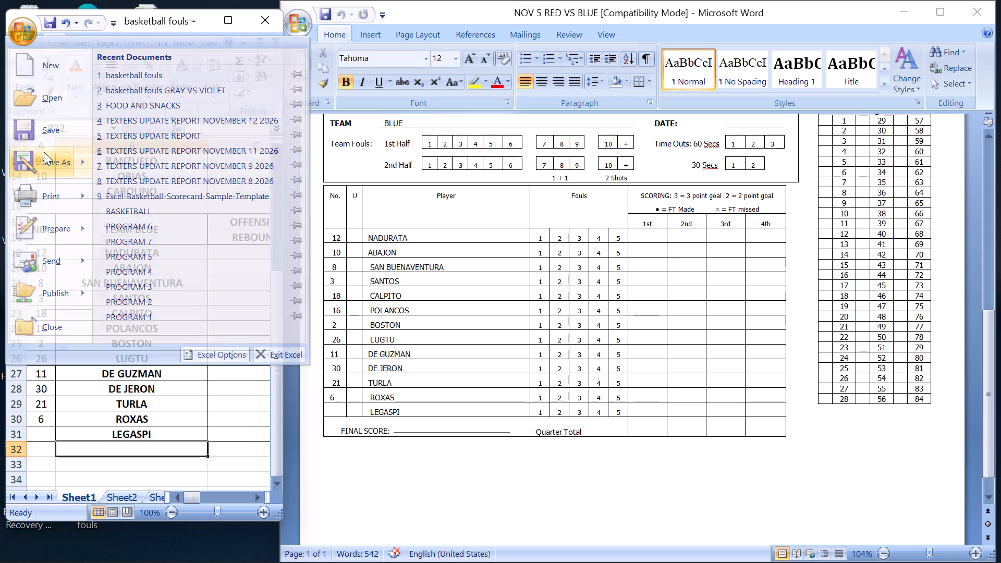
left_click(200, 268)
key("space")
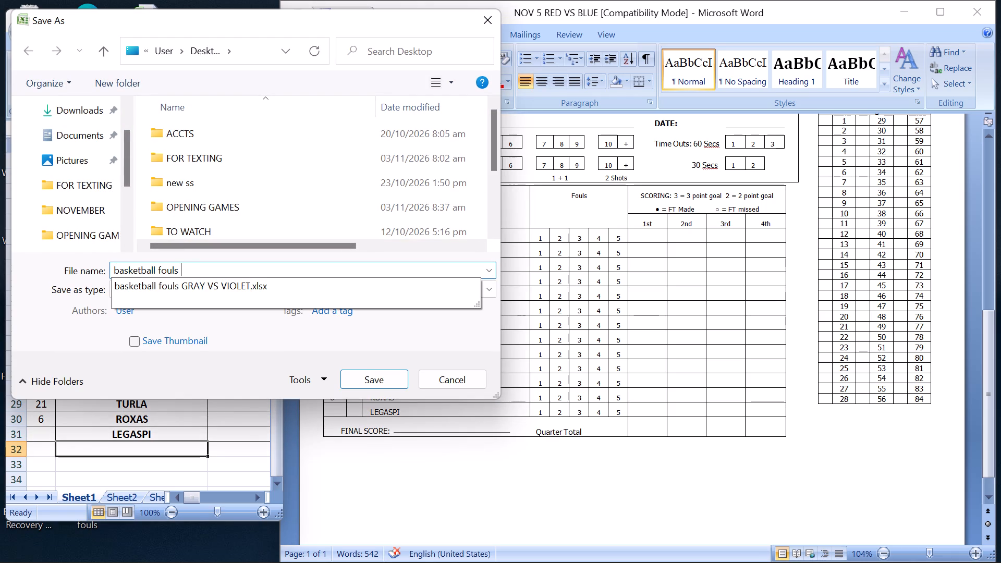
type("RED VS BLI")
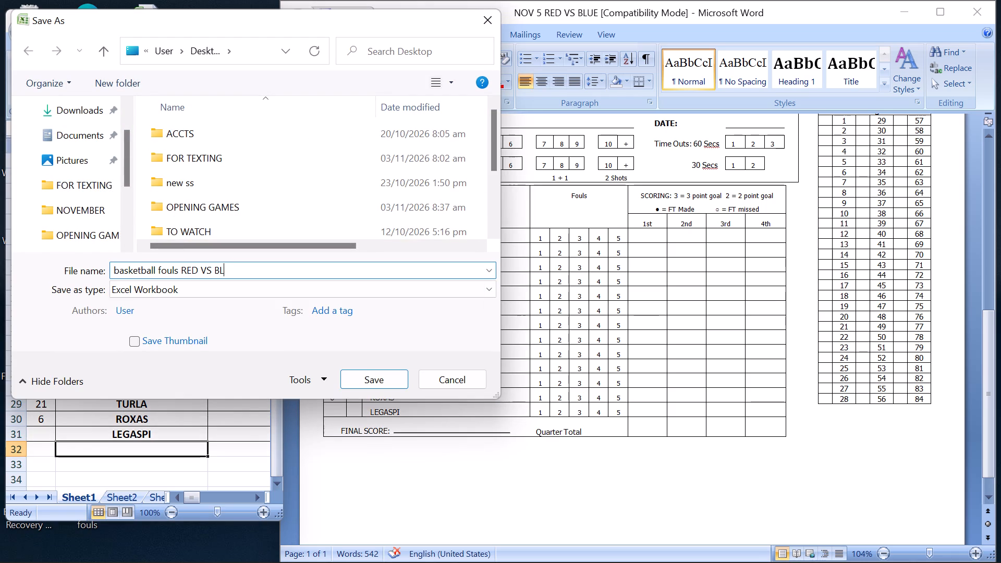
key("BackSpace")
type("UE")
key("Return")
Close the RED VS BLUE workbook and open the basketball fouls template from the desktop.
scroll(200, 268, "up", 1)
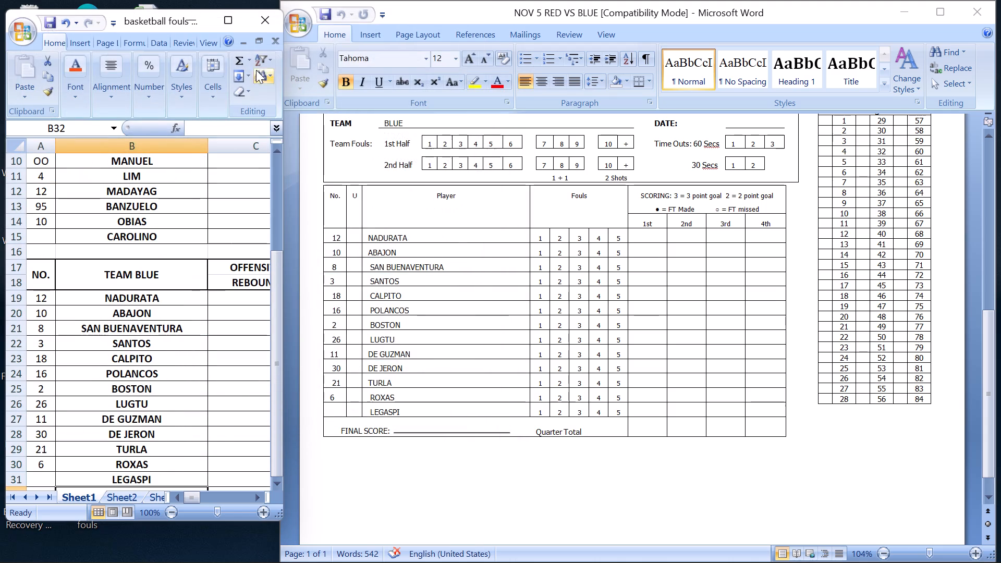
left_click(266, 21)
left_click(158, 35)
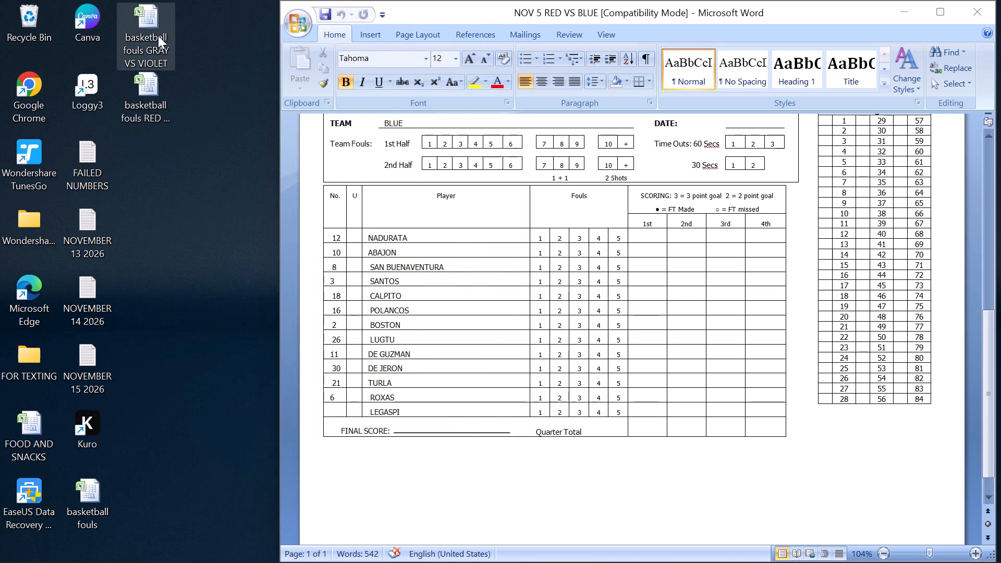
double_click(81, 494)
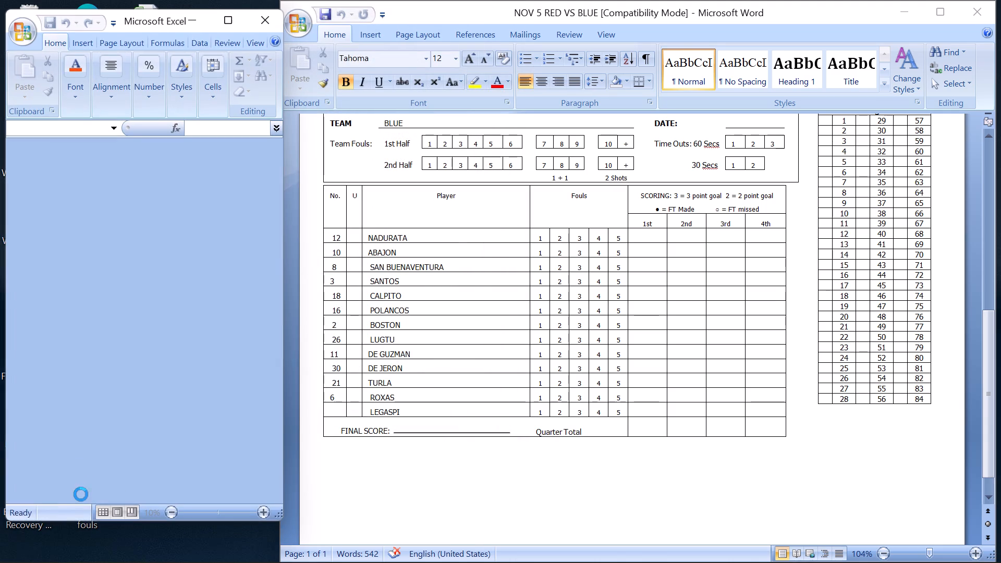
Shift the template workbook window slightly upward and close the NOV 5 RED VS BLUE score sheet in Word.
left_click_drag(129, 10, 129, 0)
left_click(966, 7)
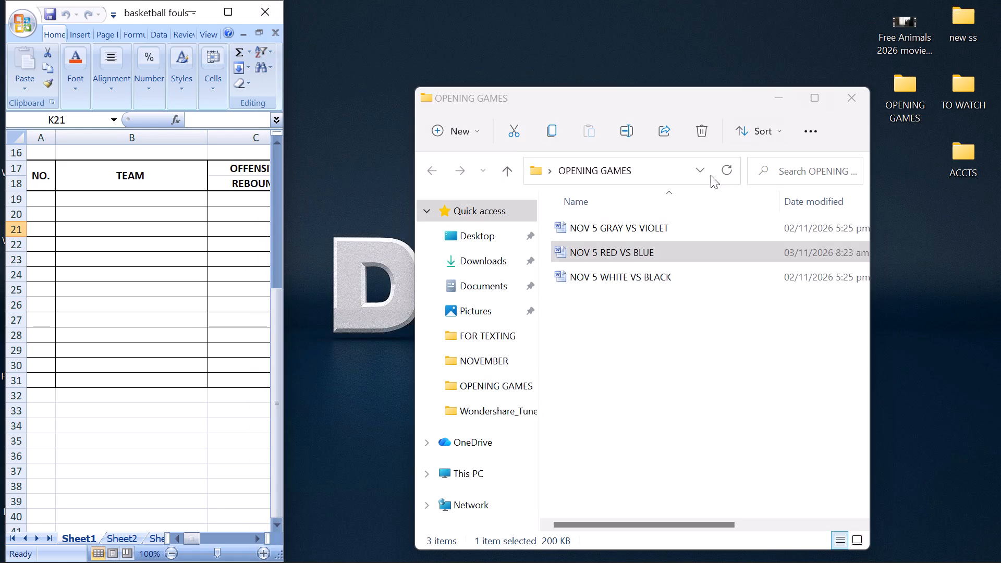
Open the NOV 5 WHITE VS BLACK score sheet in Word and shift its window up to the screen edge.
double_click(670, 273)
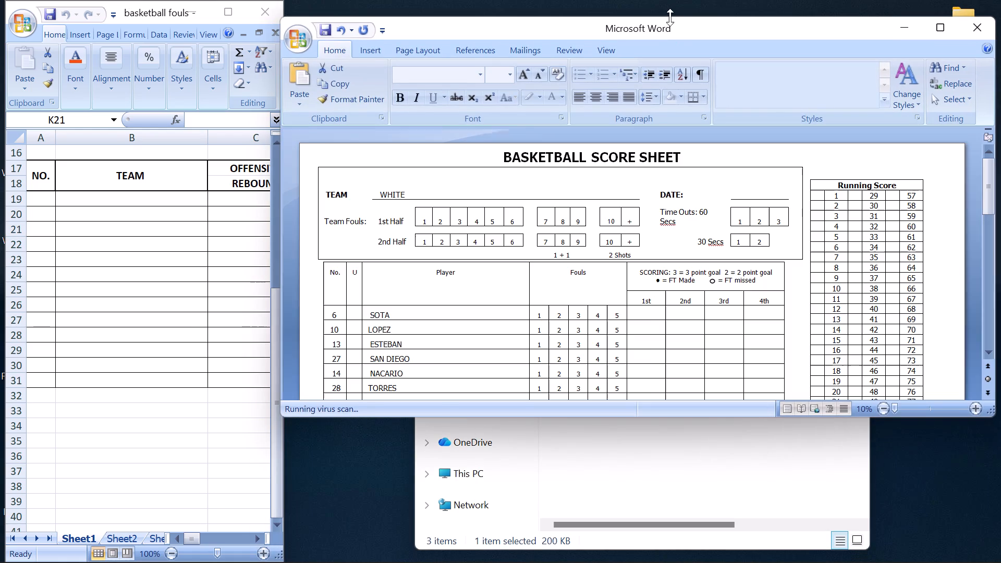
left_click_drag(667, 16, 653, 0)
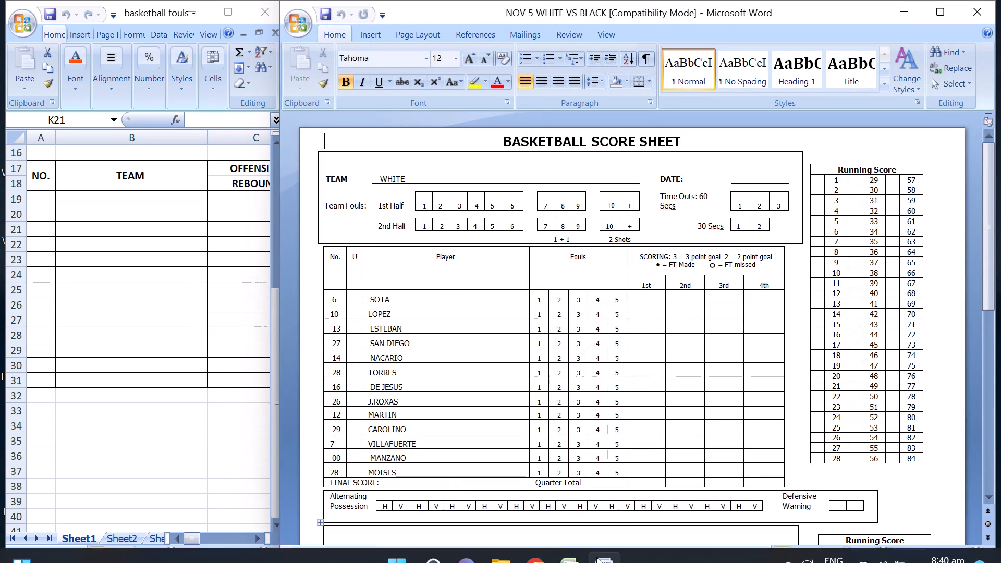
Switch to Chrome, restore its window to a smaller size and send "cash mo nalang" in the open Facebook chat.
left_click(538, 552)
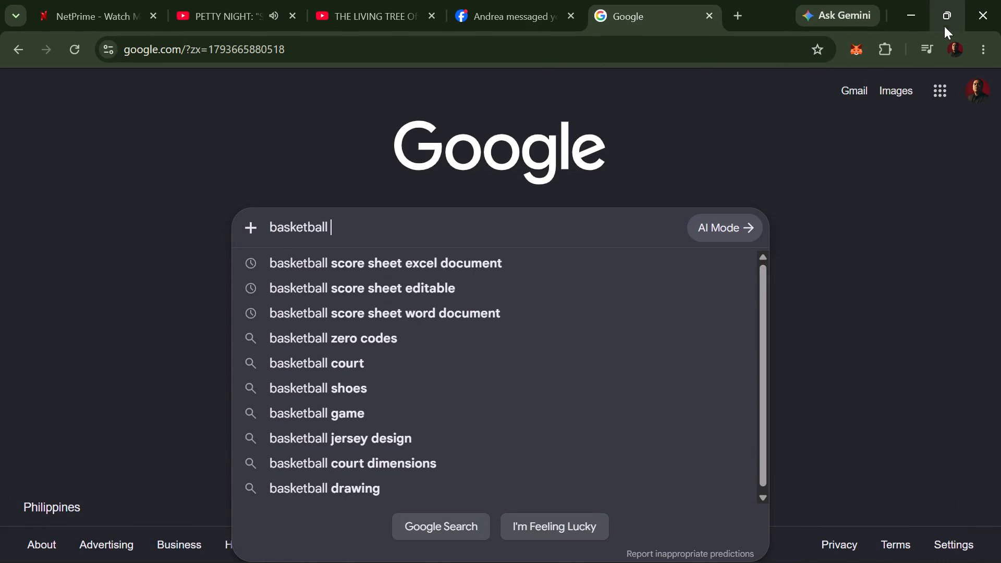
left_click(944, 17)
left_click(688, 66)
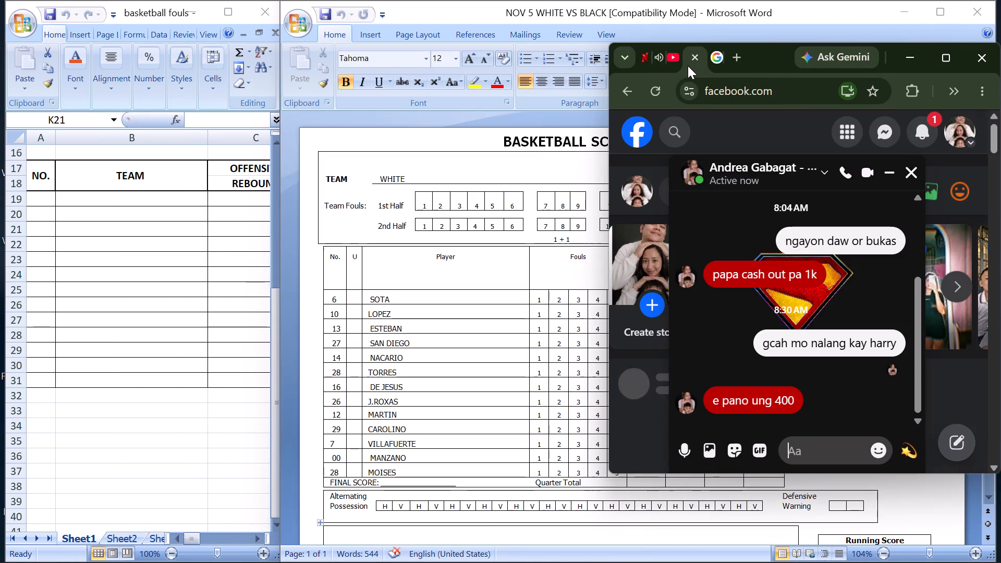
left_click(849, 439)
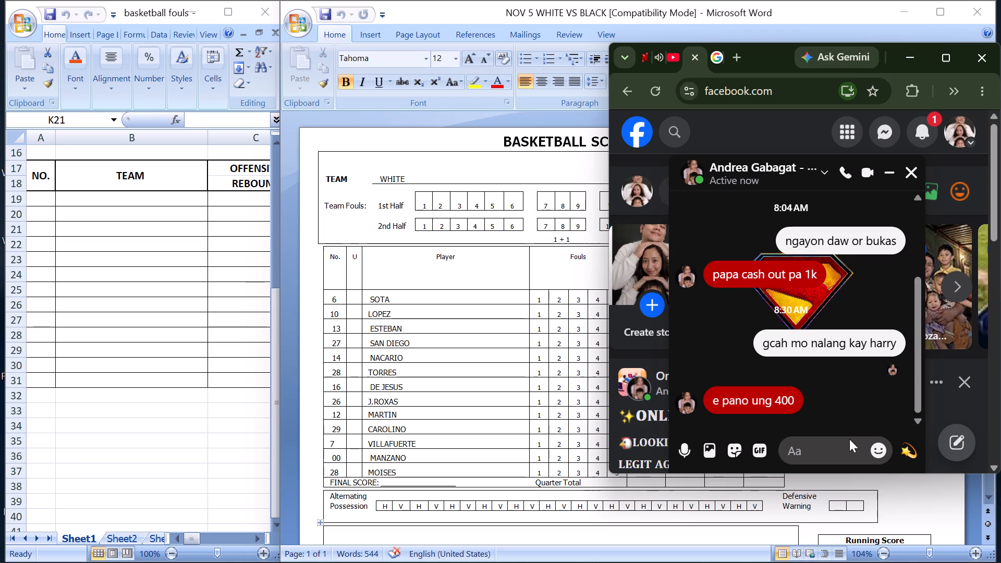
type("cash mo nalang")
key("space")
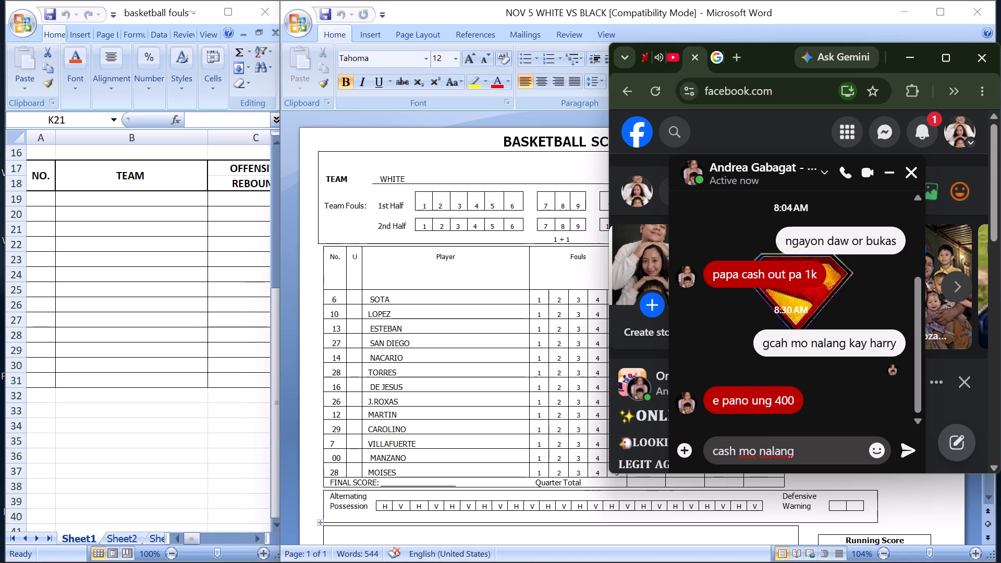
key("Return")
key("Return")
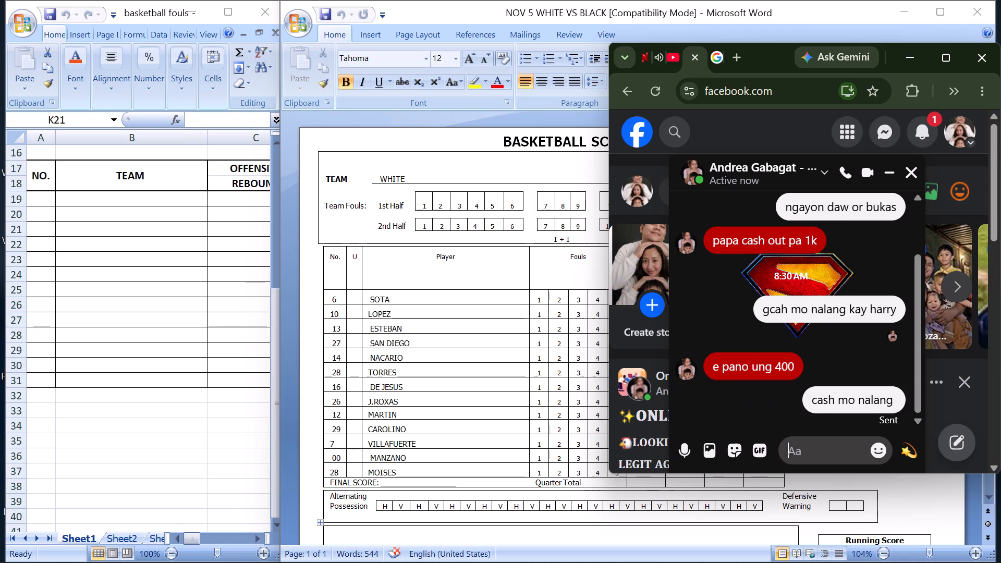
Check the Facebook notifications, close the chat, browse the feed and view a suggested friend's profile.
left_click(924, 135)
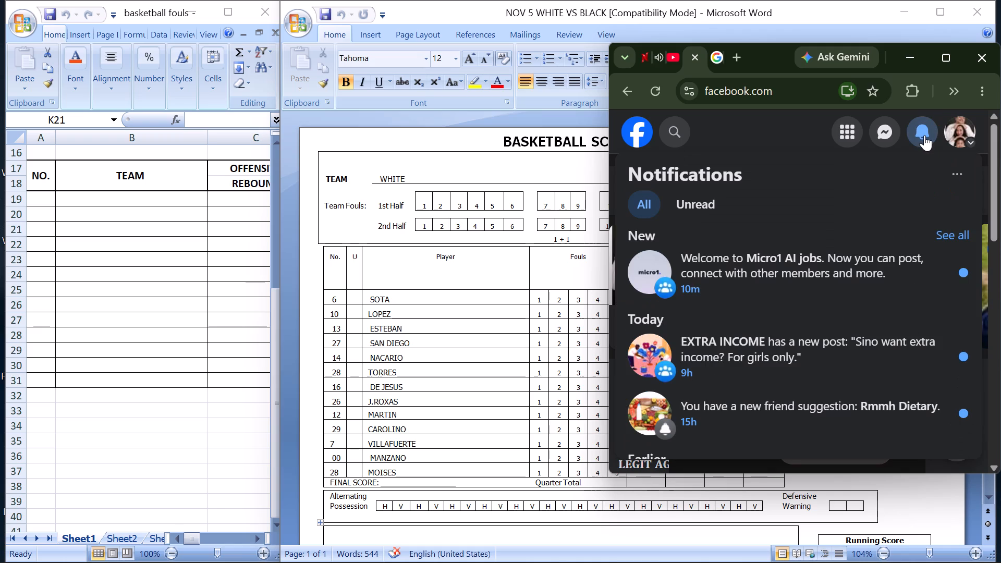
left_click(924, 135)
left_click(907, 170)
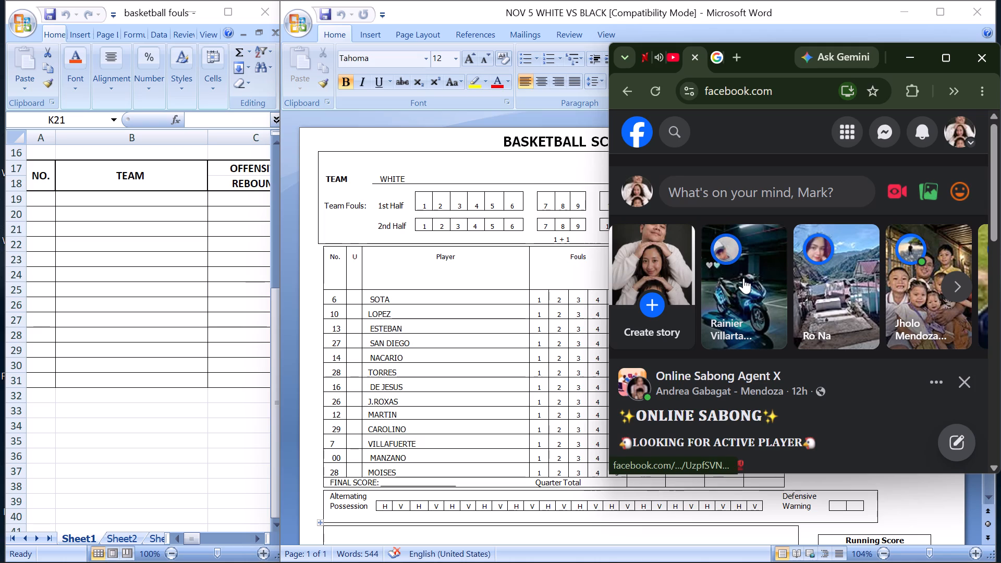
scroll(743, 278, "down", 7)
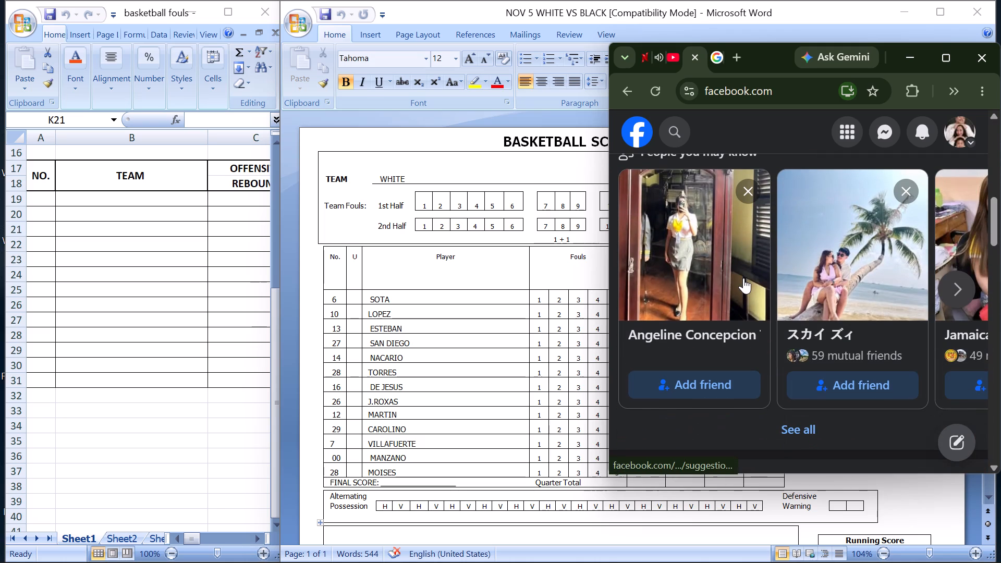
left_click(721, 325)
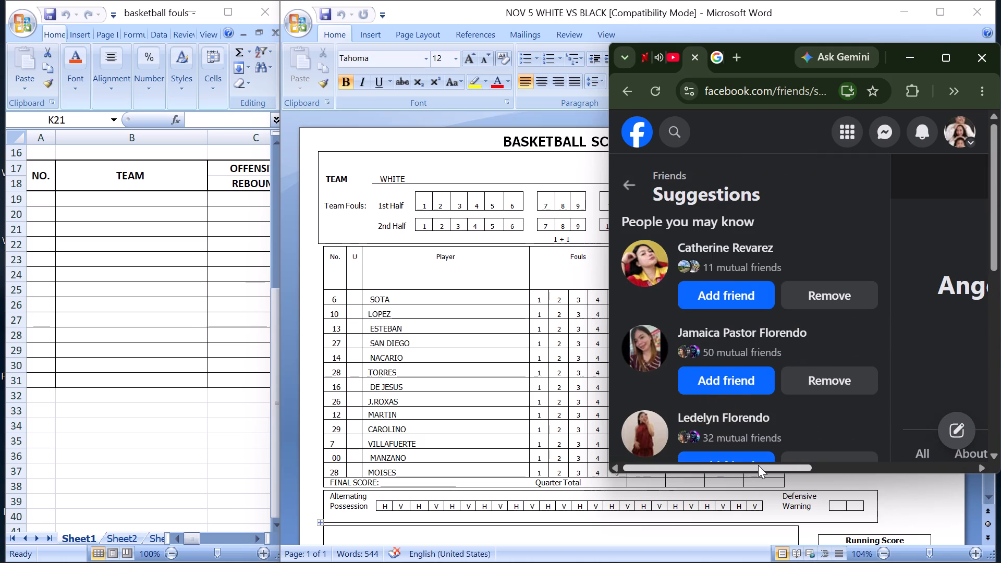
left_click_drag(758, 465, 902, 455)
left_click(816, 251)
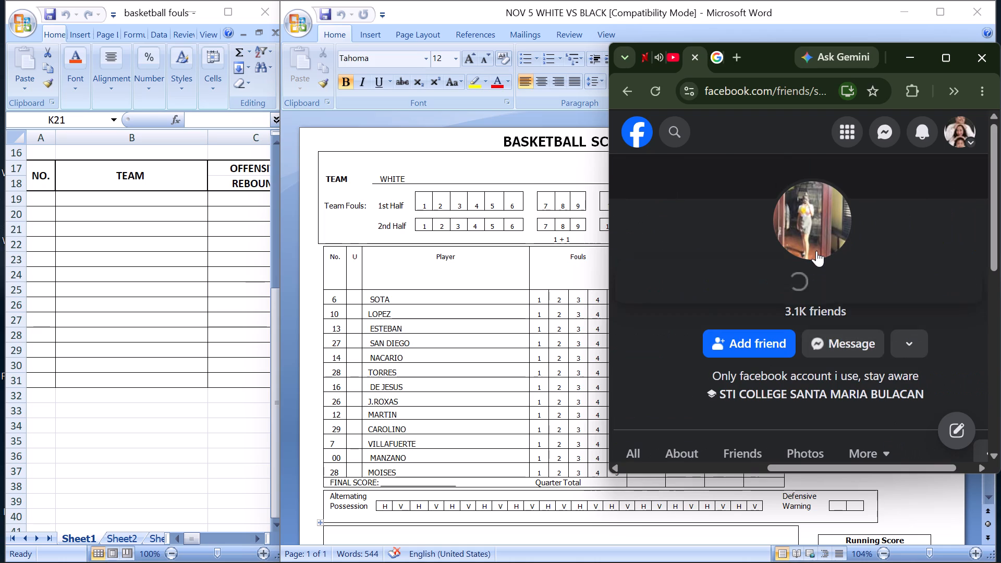
left_click(706, 221)
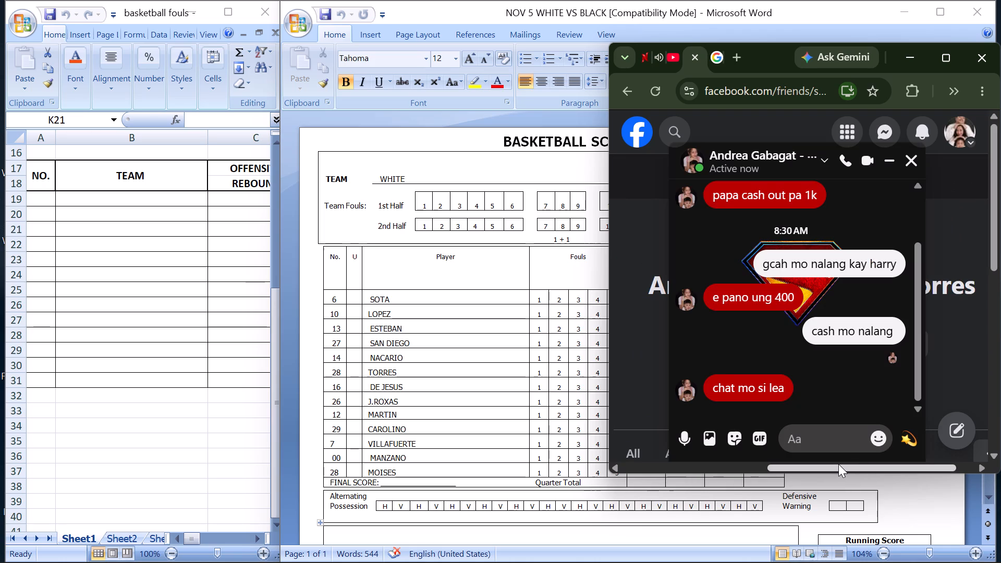
left_click(895, 125)
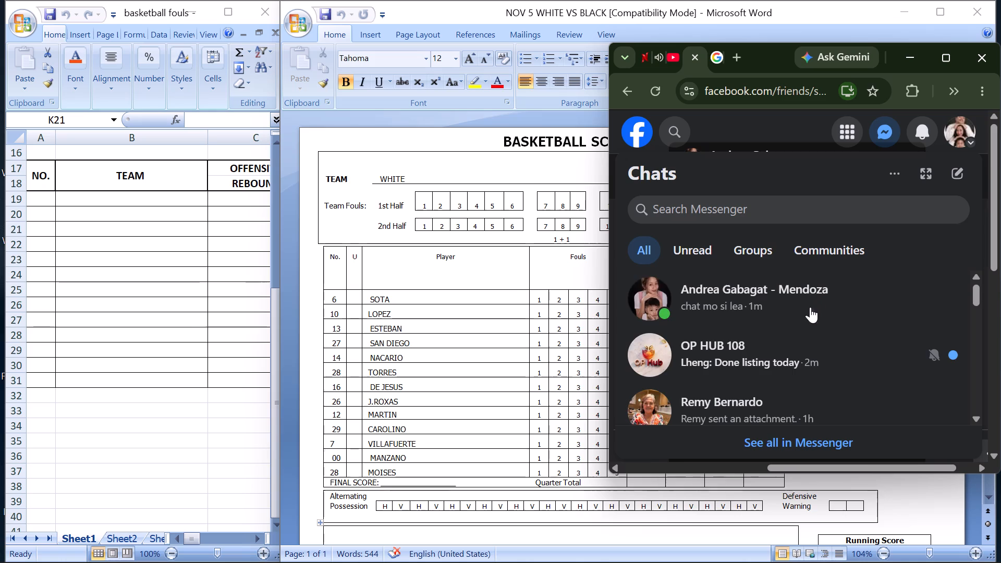
scroll(810, 312, "down", 3)
scroll(814, 360, "down", 1)
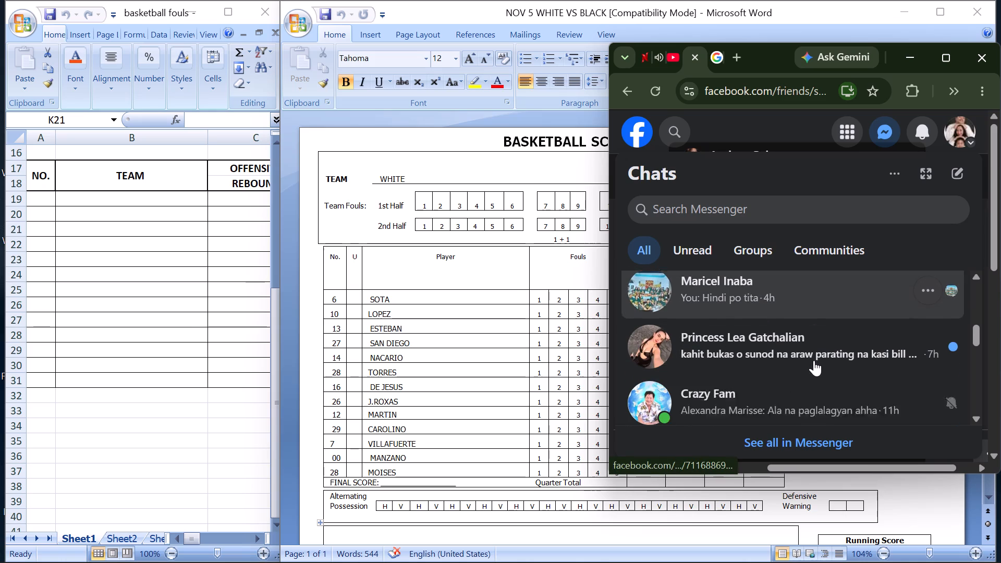
left_click(795, 335)
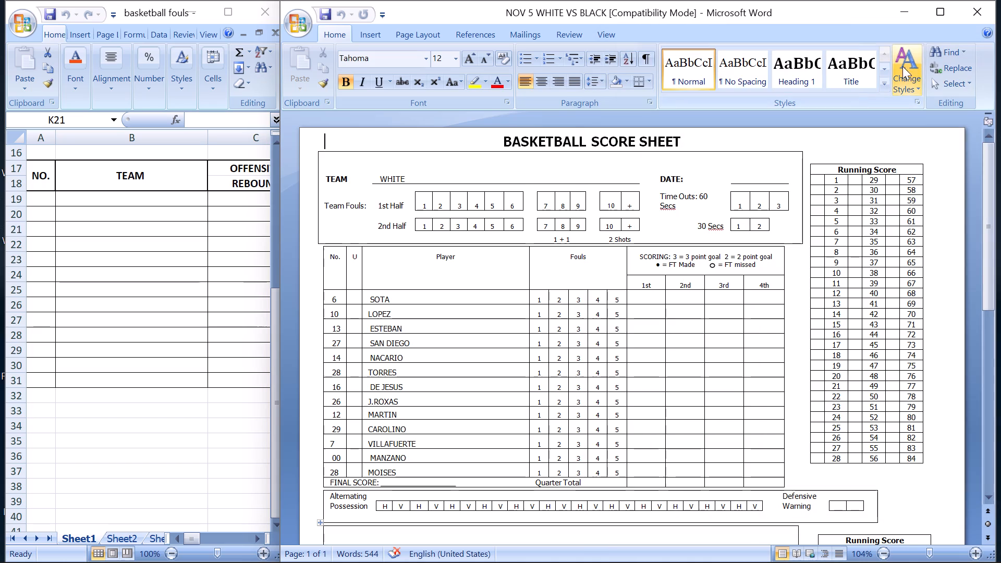
Extend the first table's team header in B1 of the Excel template to read TEAM white.
scroll(186, 273, "down", 2)
scroll(184, 274, "up", 7)
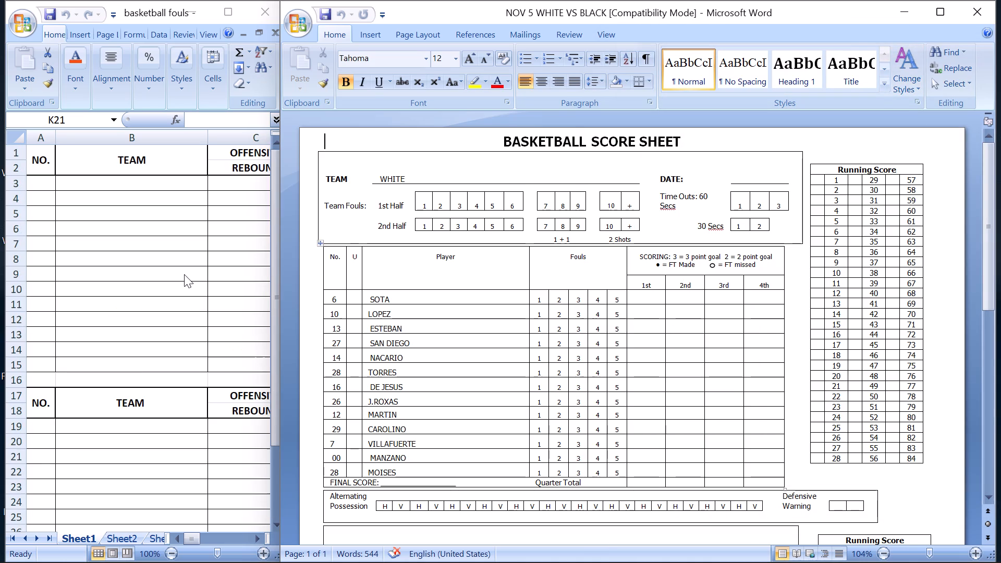
scroll(184, 274, "up", 3)
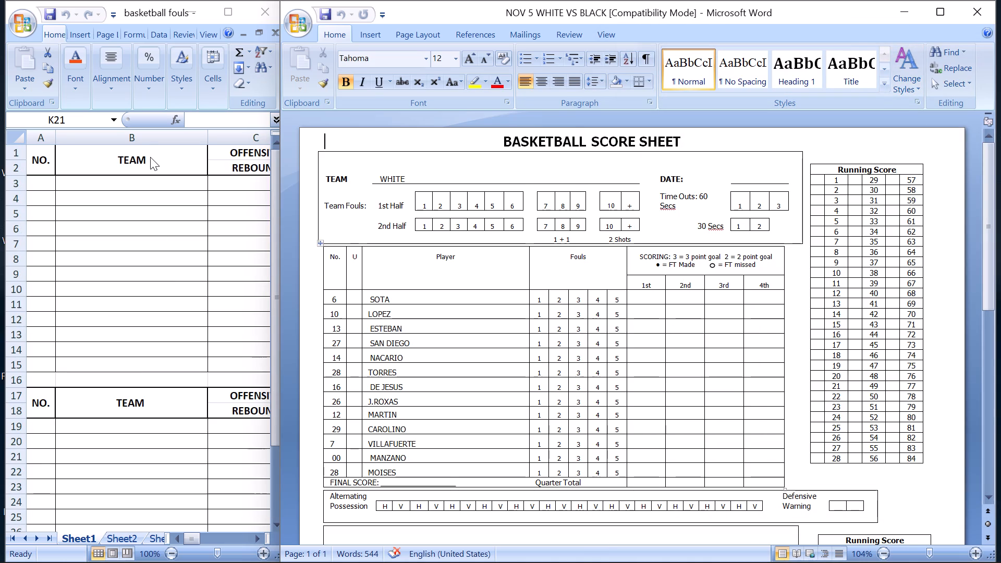
double_click(150, 157)
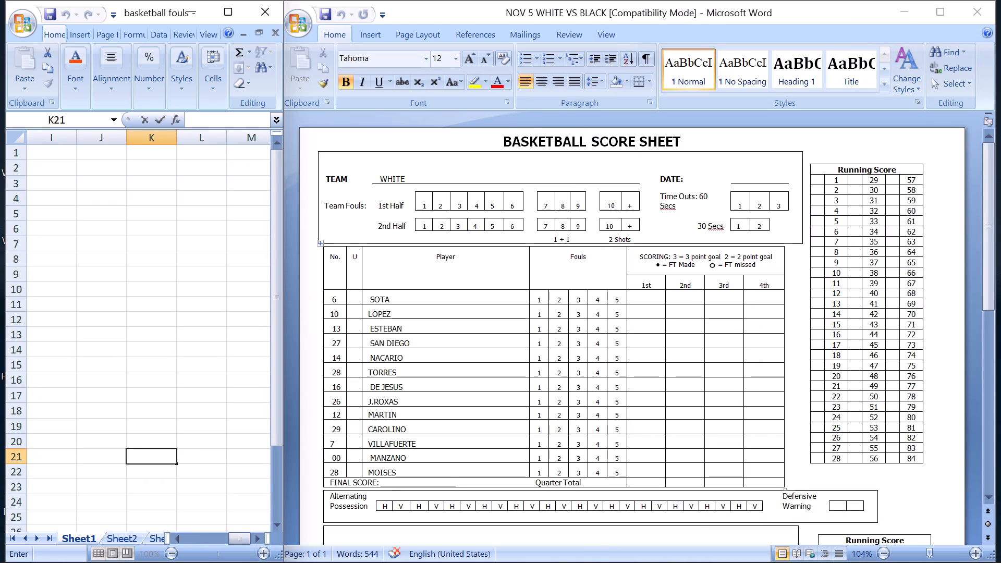
left_click_drag(232, 536, 123, 520)
double_click(133, 158)
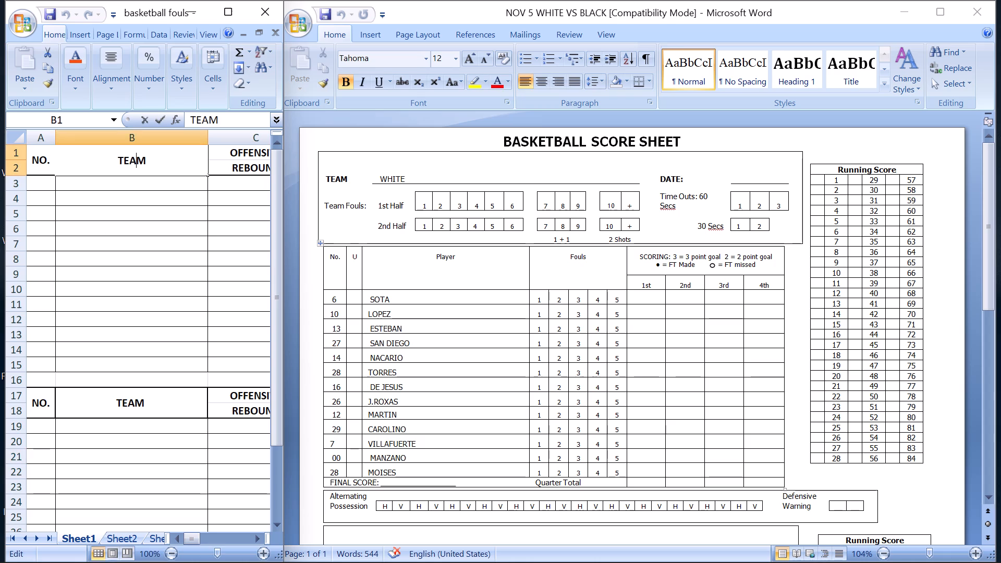
left_click(151, 159)
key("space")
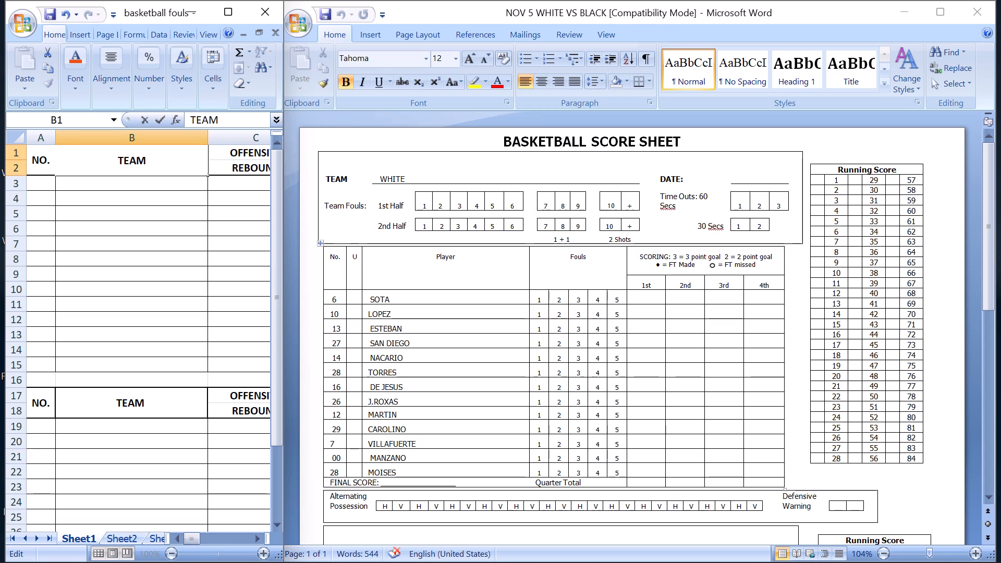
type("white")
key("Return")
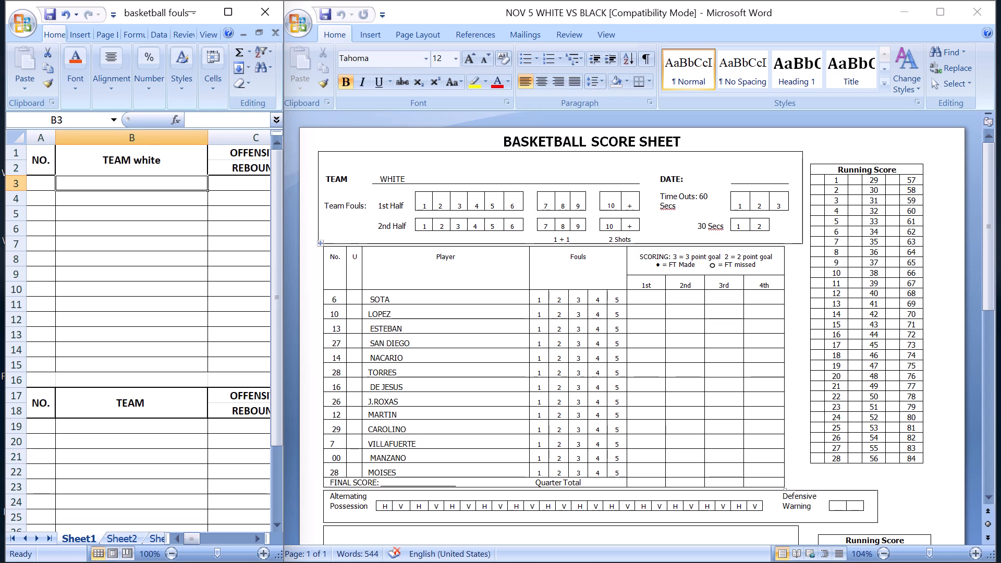
Replace the team color in header B1 with uppercase WHITE.
double_click(156, 161)
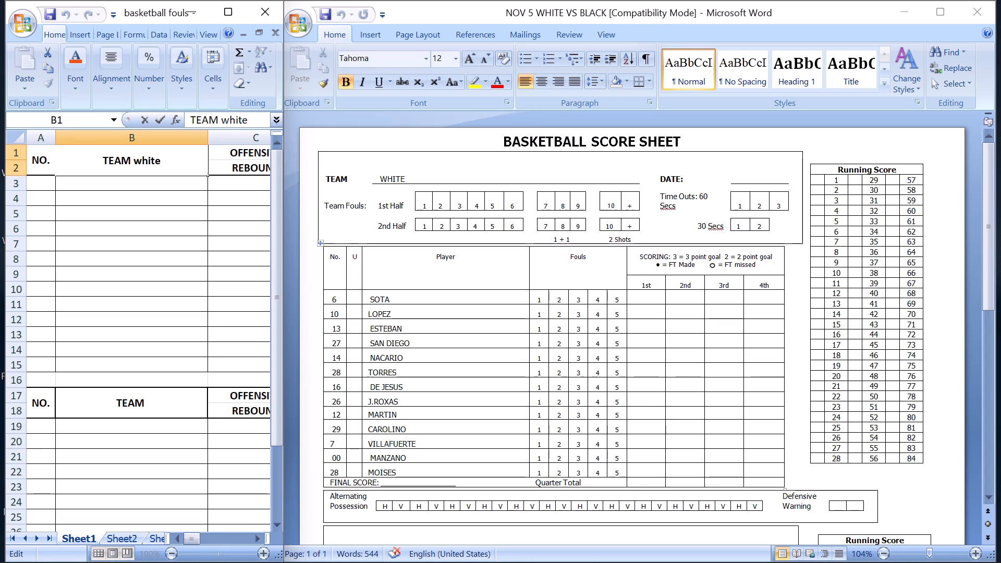
key("Right")
key("BackSpace")
key("BackSpace")
key("BackSpace")
key("BackSpace")
key("BackSpace")
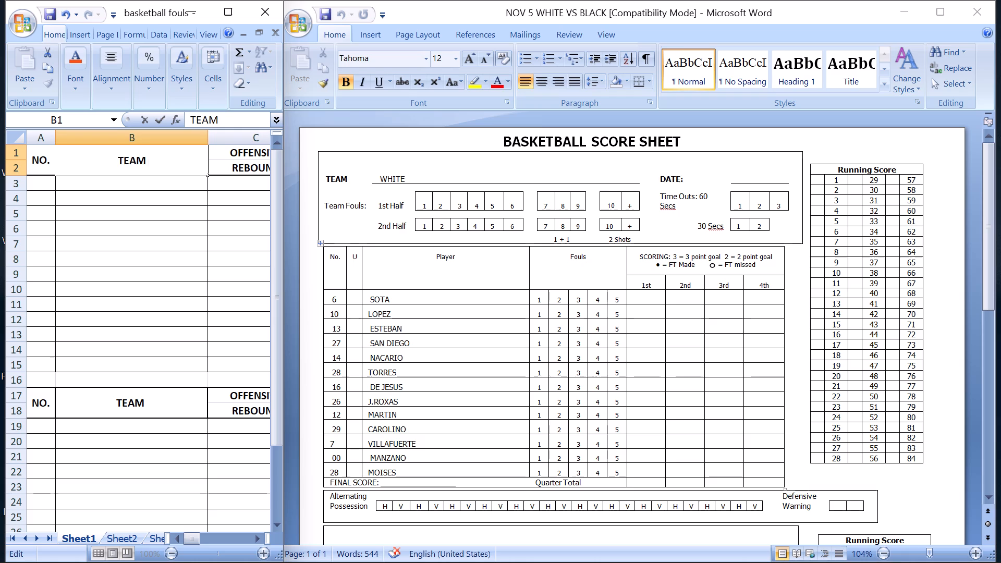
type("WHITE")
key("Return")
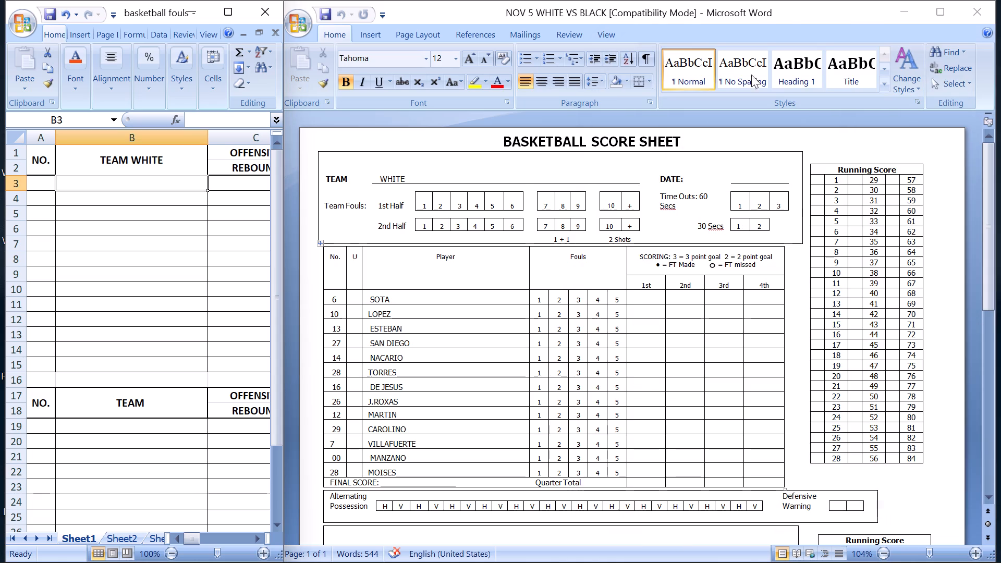
Enter the first six WHITE jersey numbers down the NO. column from A3: 6, 10, 13, 27, 14 and 28.
left_click(34, 183)
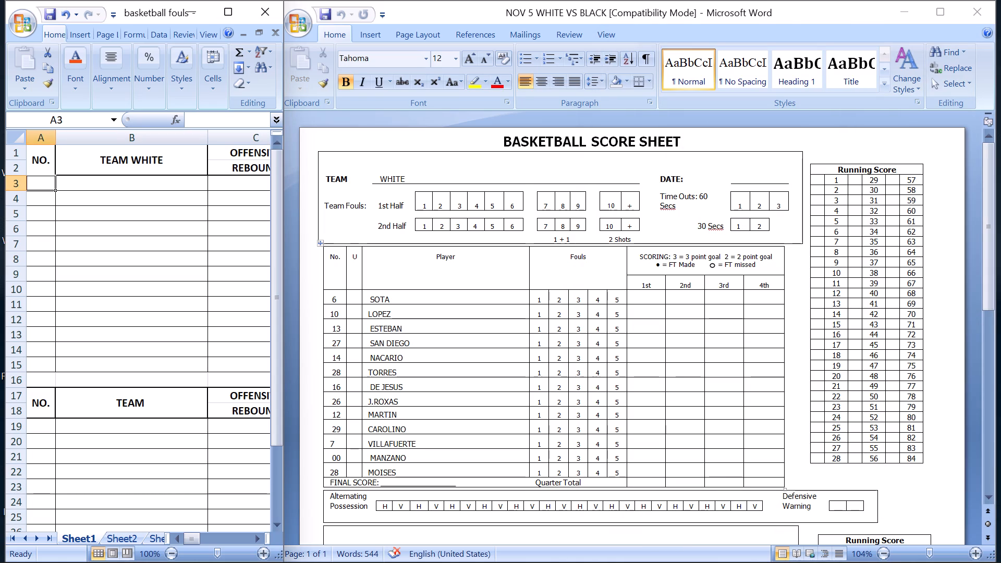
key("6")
key("Return")
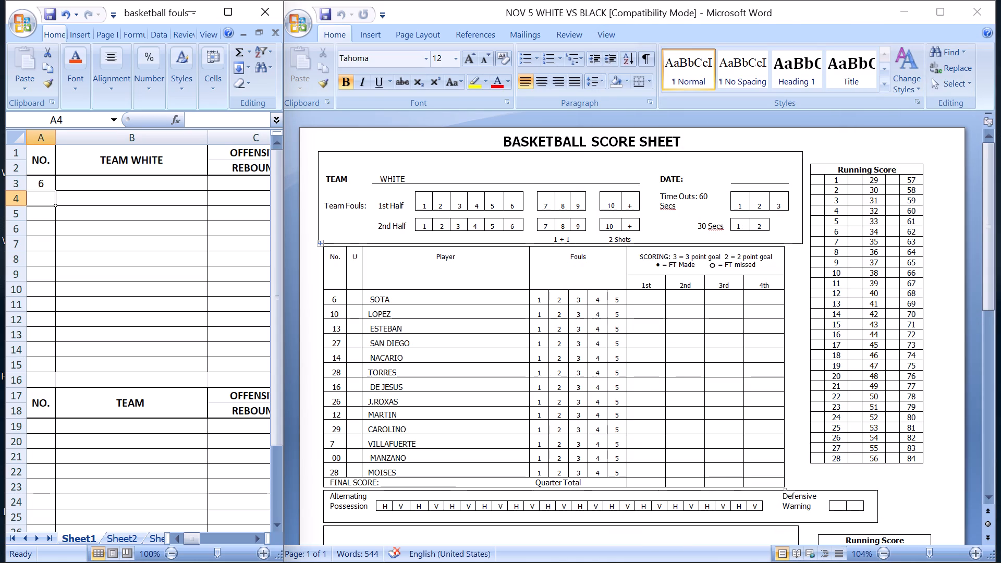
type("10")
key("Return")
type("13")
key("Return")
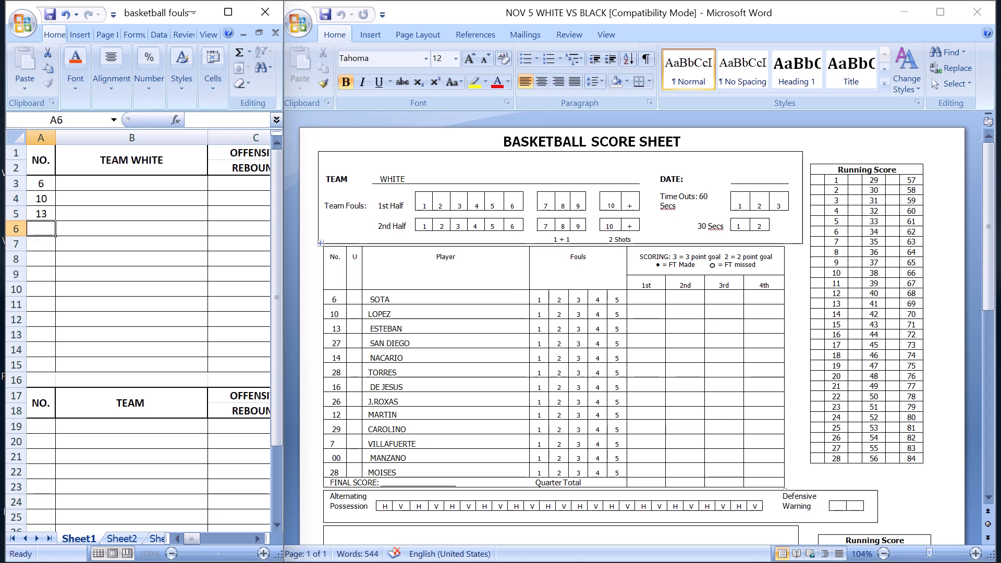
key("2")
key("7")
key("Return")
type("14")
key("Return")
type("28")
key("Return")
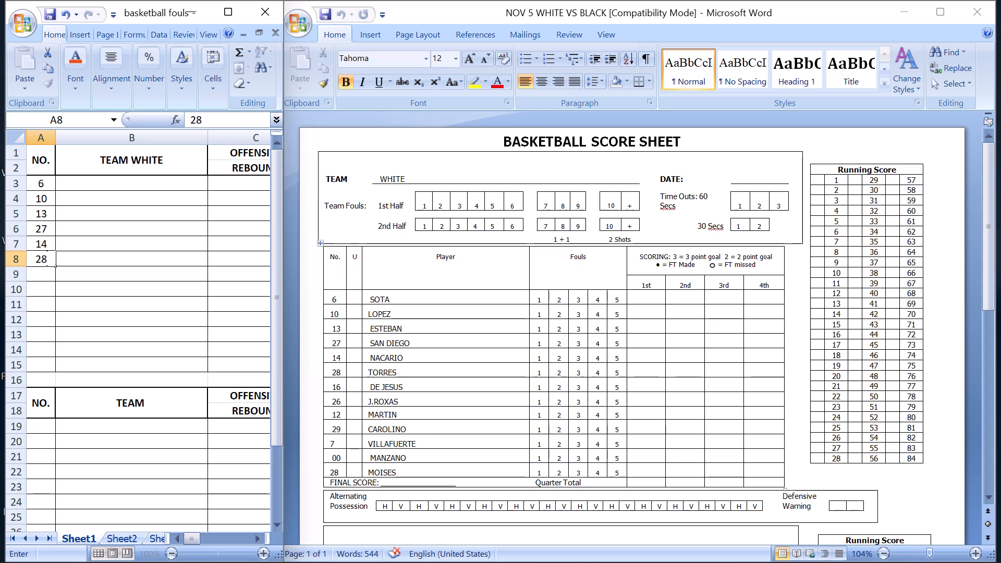
Enter the remaining WHITE jersey numbers in A9 through A15: 16, 26, 12, 29, 7, OO and 28.
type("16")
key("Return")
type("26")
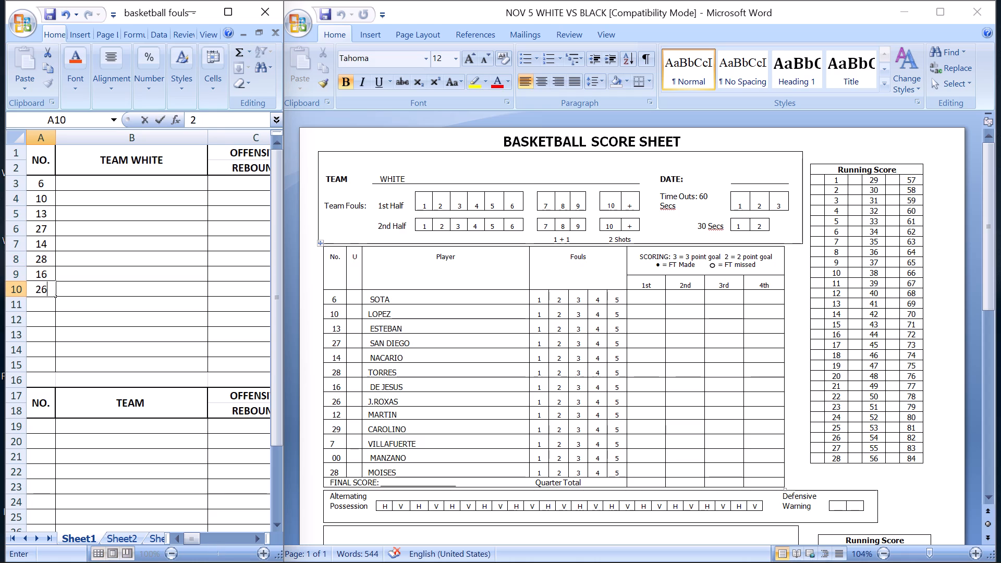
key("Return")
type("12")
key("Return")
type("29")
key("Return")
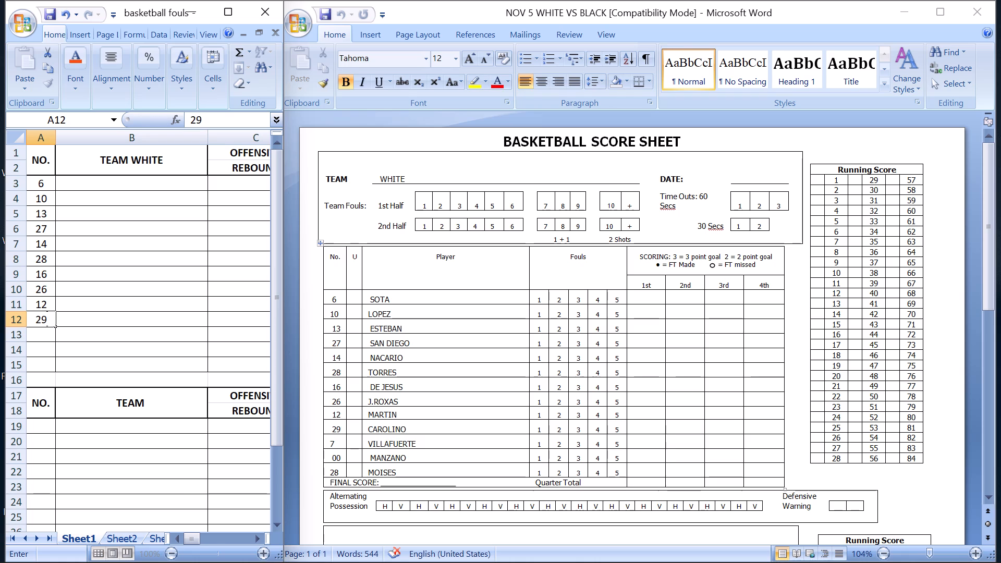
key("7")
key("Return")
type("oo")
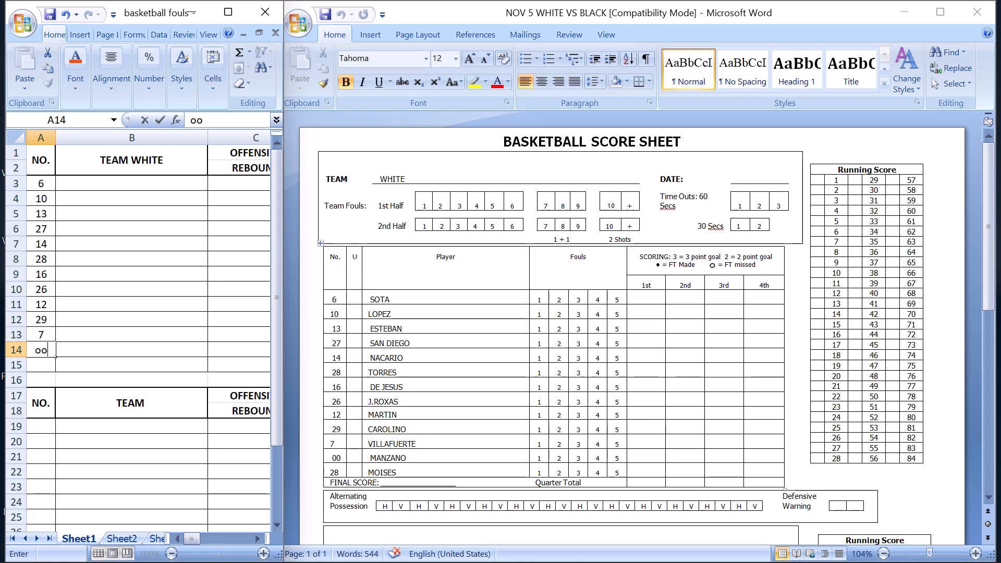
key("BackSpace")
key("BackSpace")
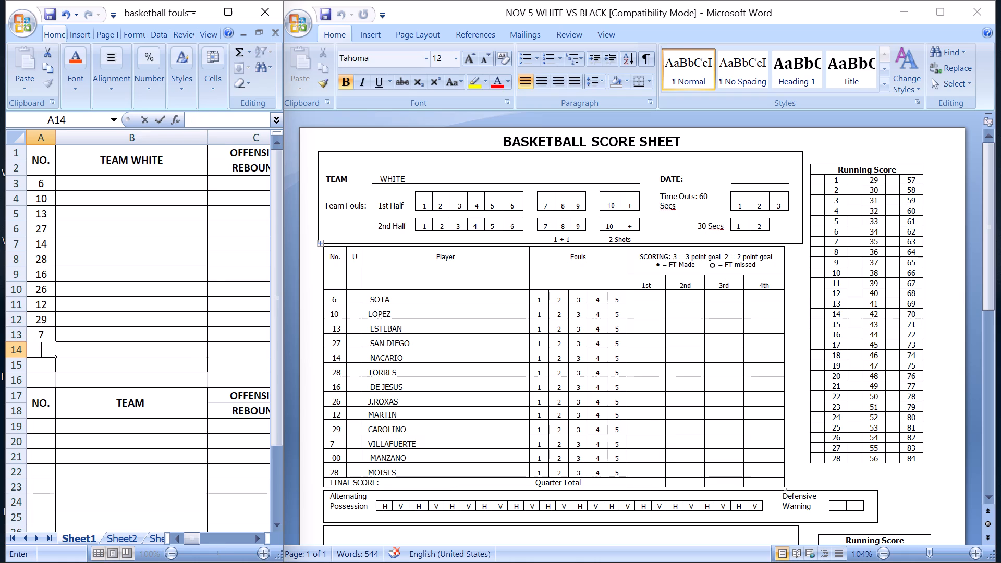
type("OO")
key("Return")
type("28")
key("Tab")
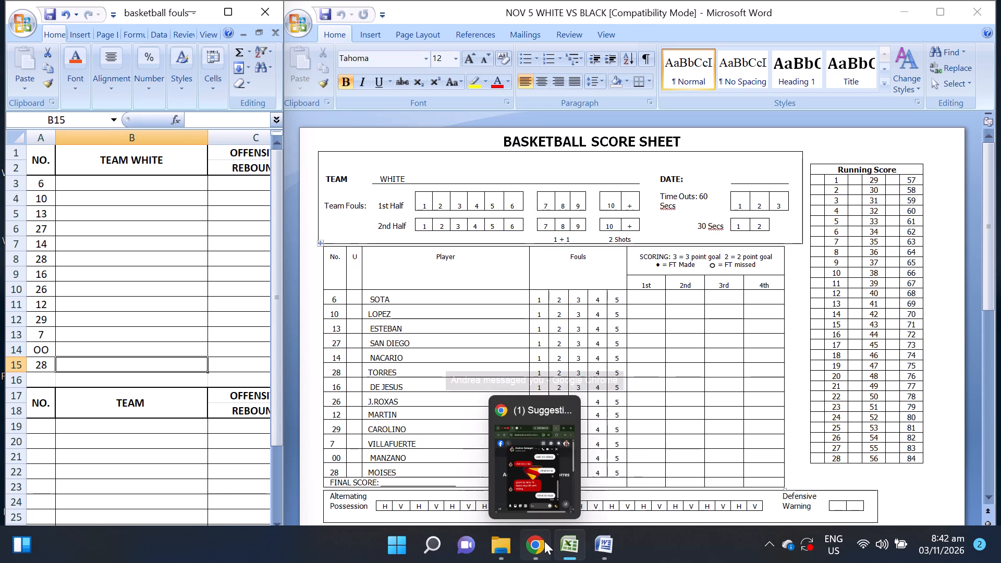
Return to the browser chat, react to the "kokey" message with a heart and minimize the browser.
left_click(528, 491)
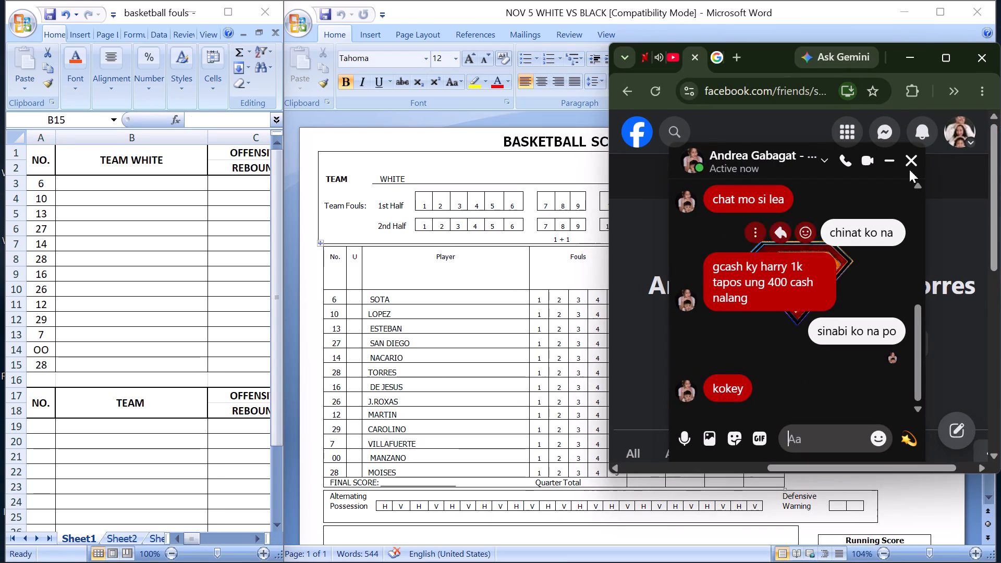
left_click(906, 56)
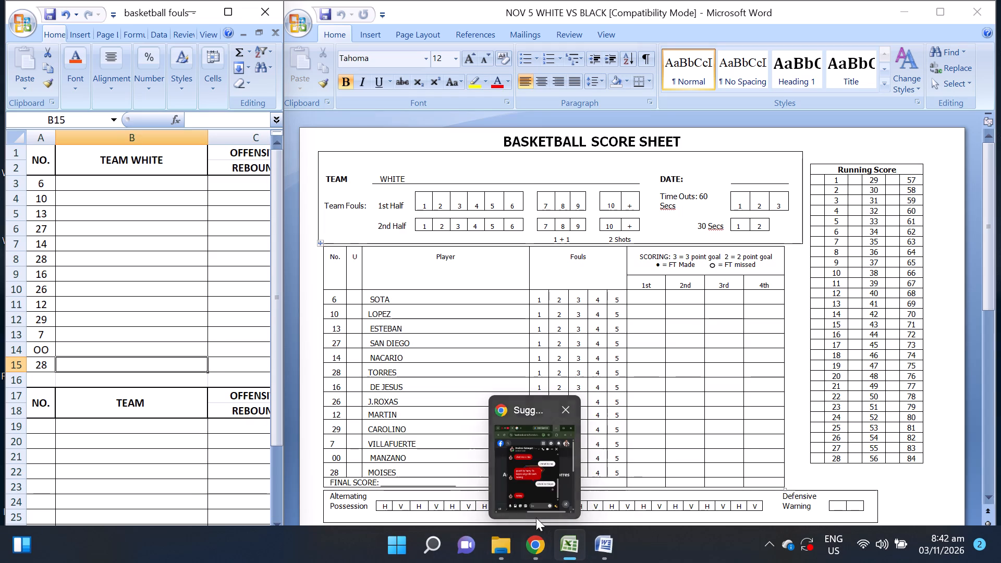
left_click(536, 518)
left_click(768, 391)
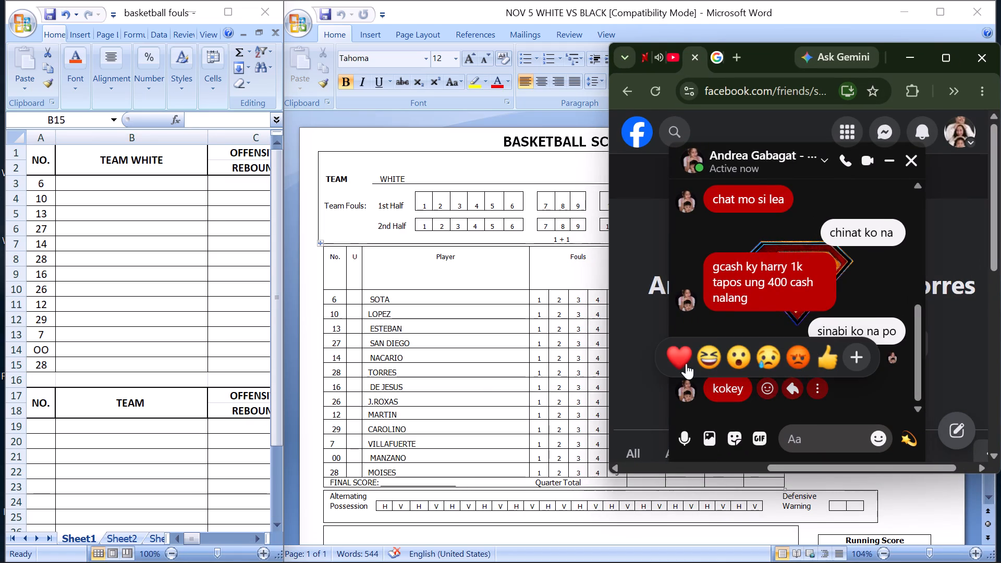
left_click(682, 362)
left_click(917, 52)
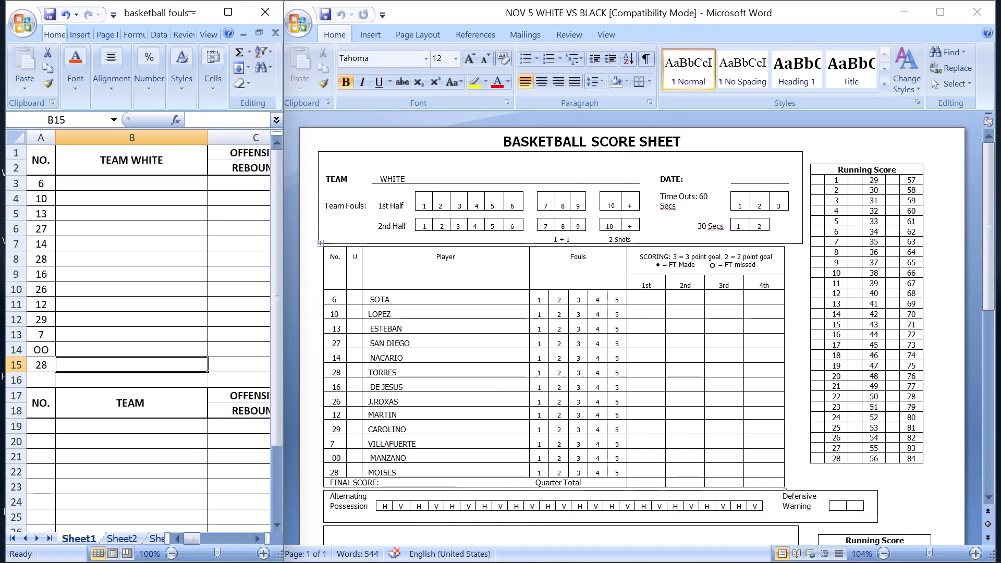
left_click(119, 186)
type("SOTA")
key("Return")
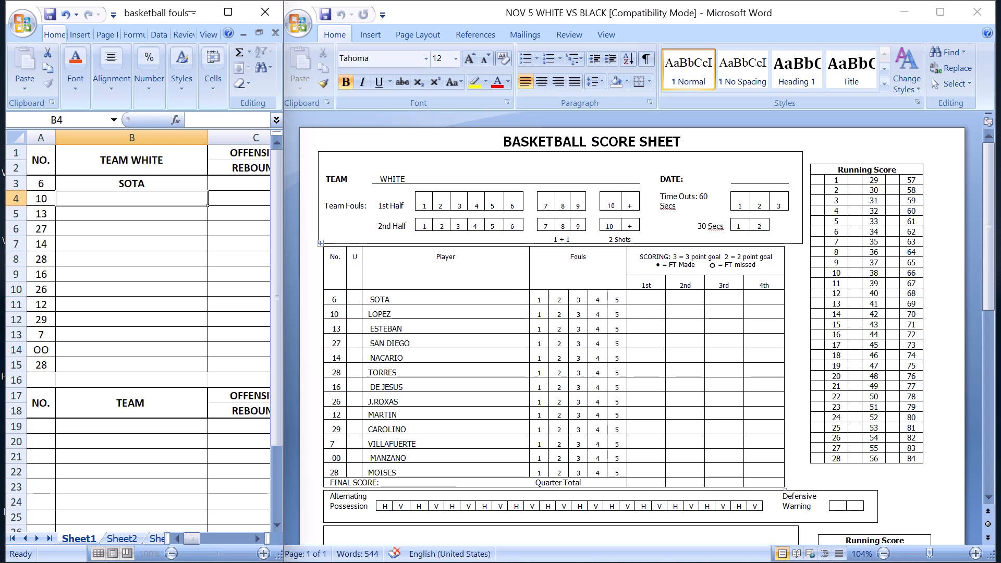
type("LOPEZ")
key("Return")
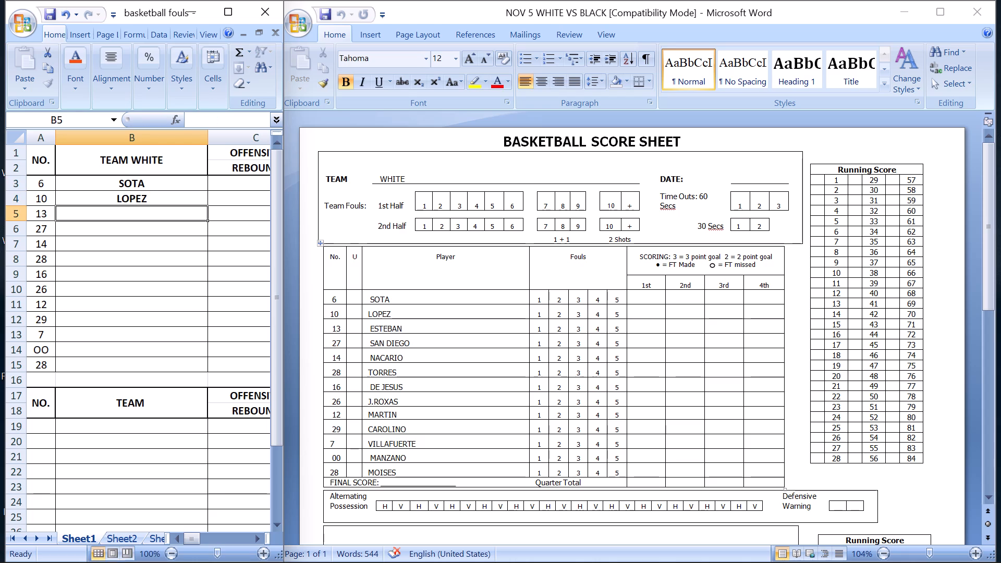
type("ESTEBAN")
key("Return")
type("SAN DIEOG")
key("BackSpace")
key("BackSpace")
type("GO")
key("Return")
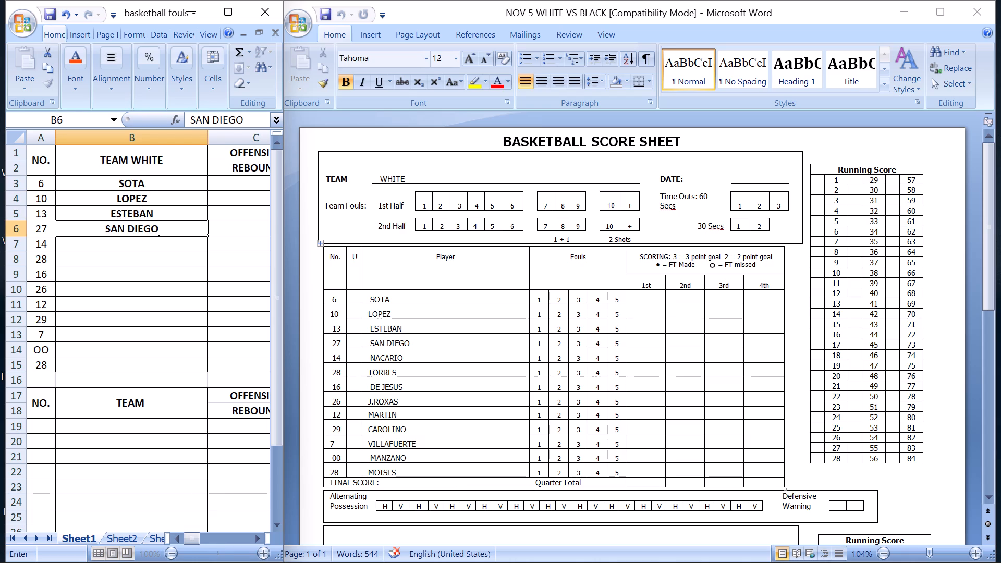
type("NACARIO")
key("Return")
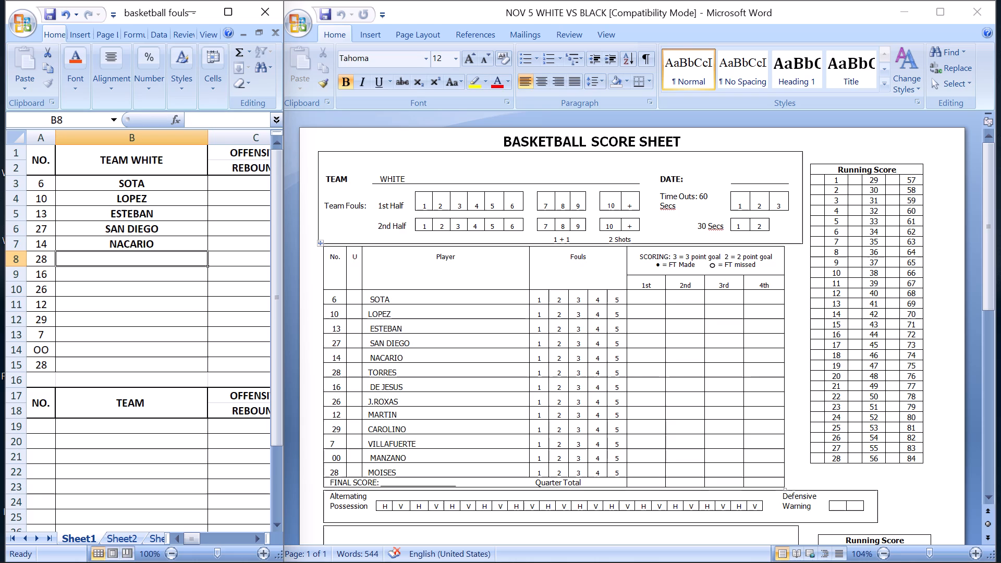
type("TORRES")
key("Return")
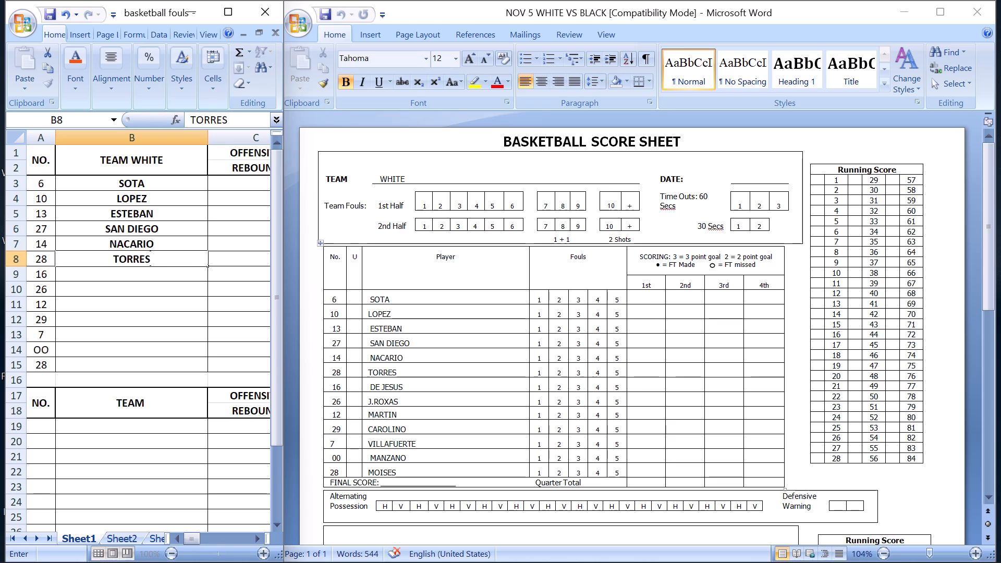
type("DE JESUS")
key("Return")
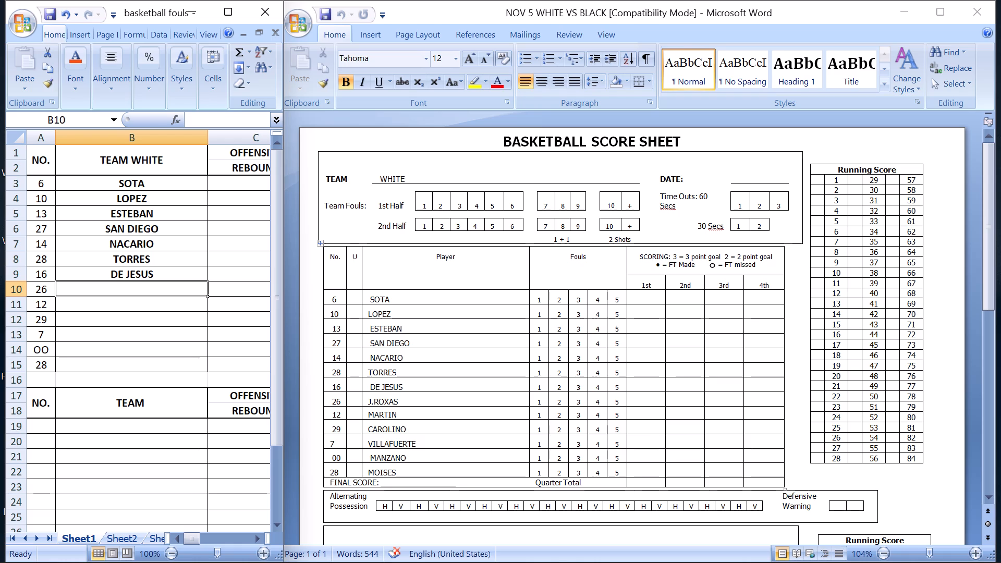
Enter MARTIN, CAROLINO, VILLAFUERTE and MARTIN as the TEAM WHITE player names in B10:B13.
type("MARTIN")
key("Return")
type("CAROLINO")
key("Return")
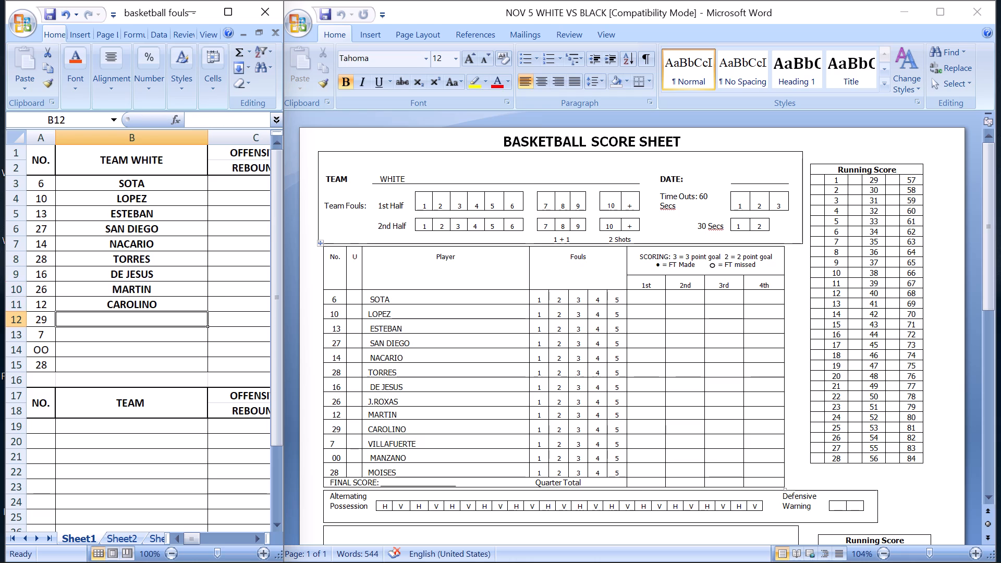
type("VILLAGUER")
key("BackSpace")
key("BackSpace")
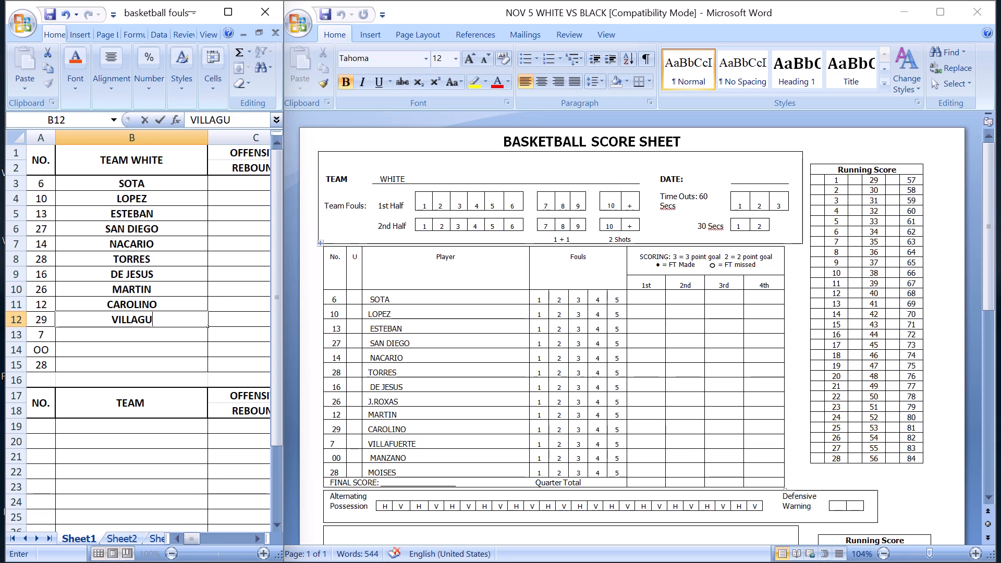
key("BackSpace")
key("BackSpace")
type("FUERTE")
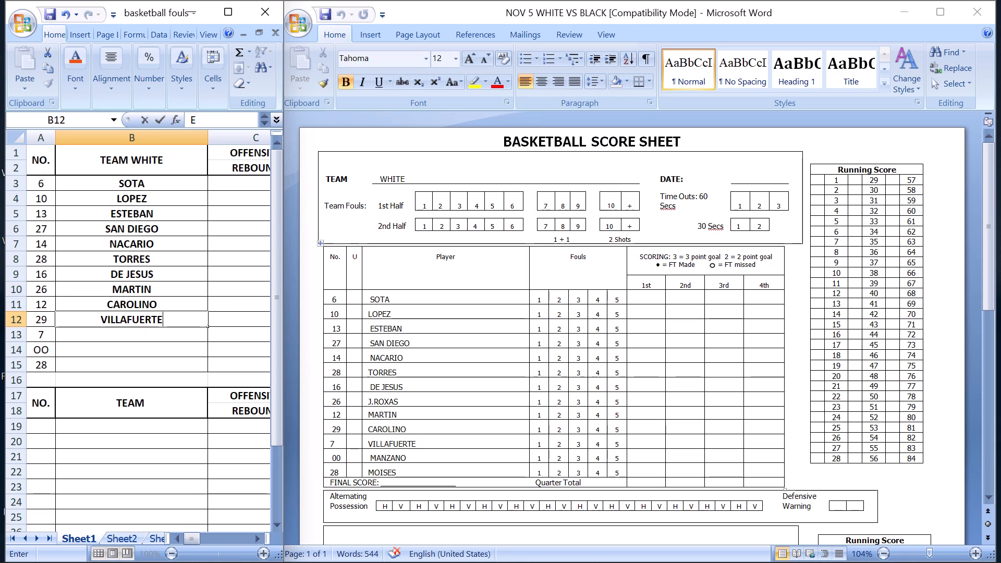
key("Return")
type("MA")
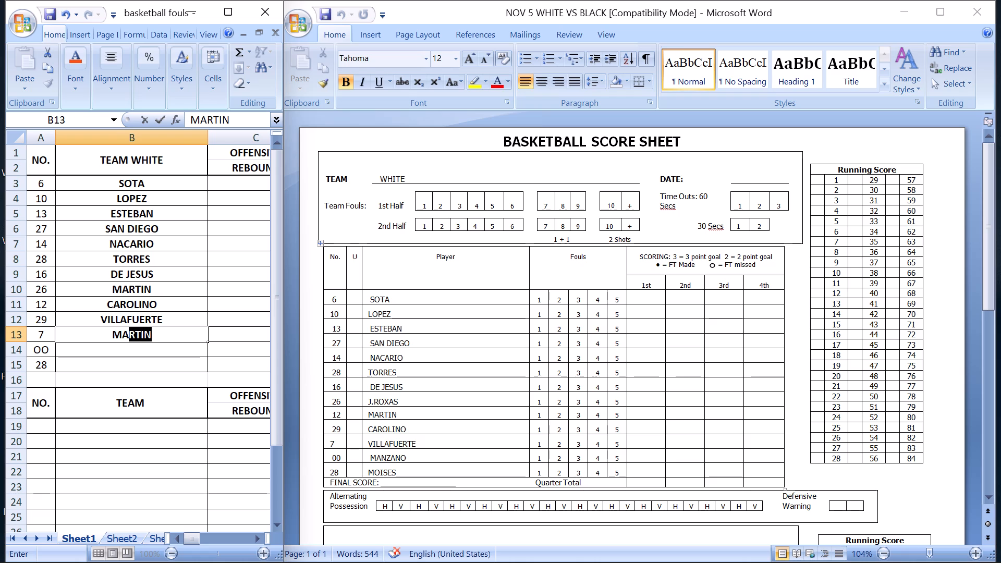
left_click(163, 286)
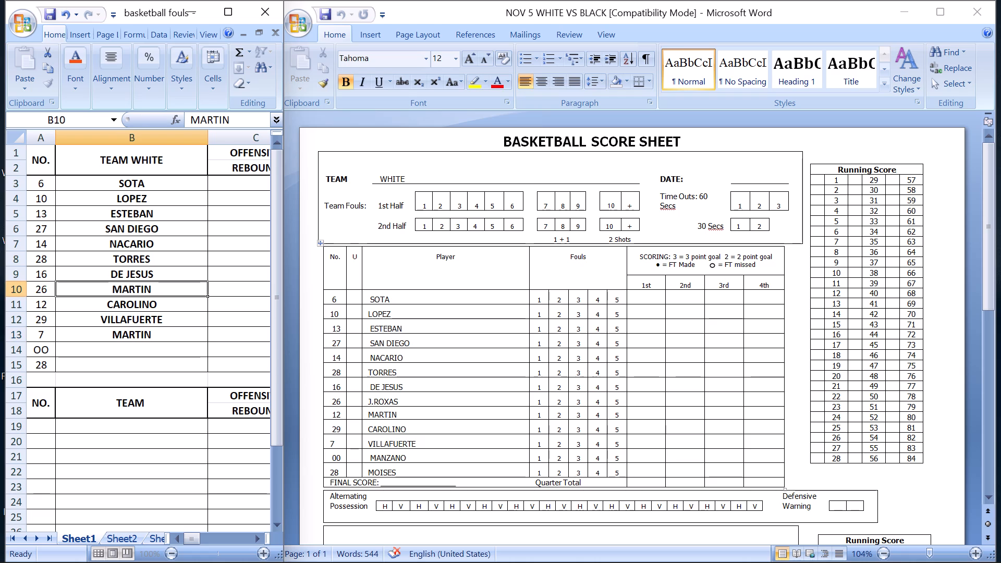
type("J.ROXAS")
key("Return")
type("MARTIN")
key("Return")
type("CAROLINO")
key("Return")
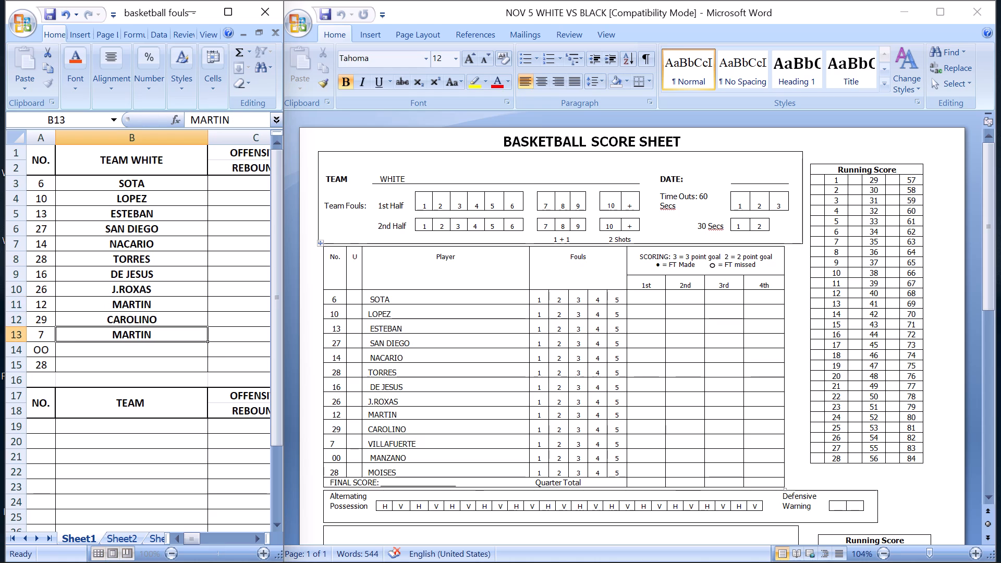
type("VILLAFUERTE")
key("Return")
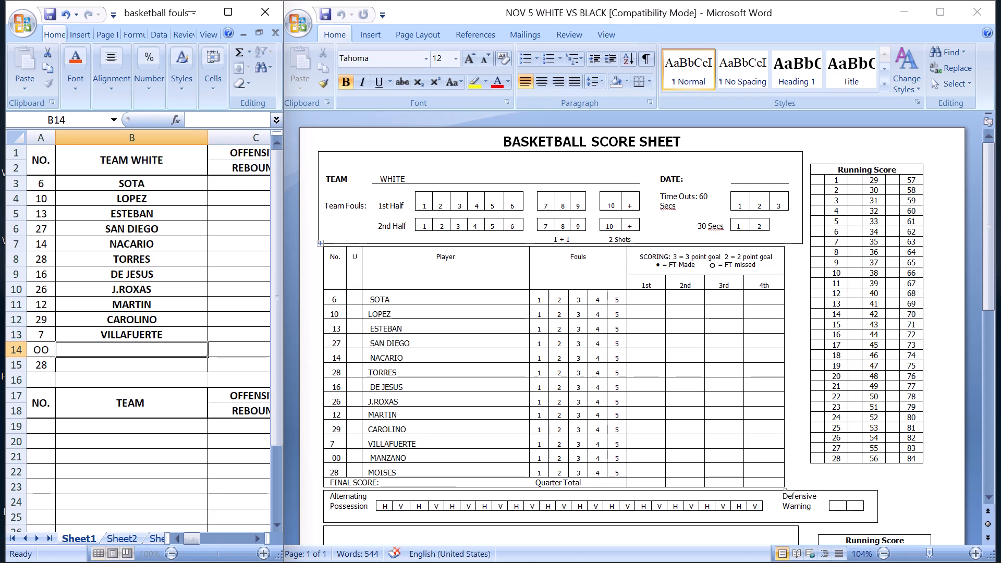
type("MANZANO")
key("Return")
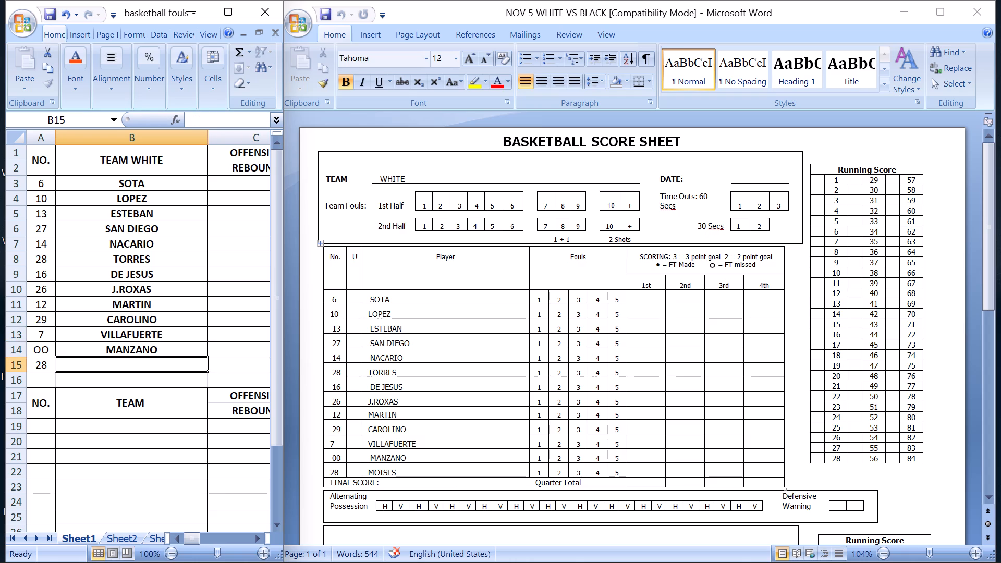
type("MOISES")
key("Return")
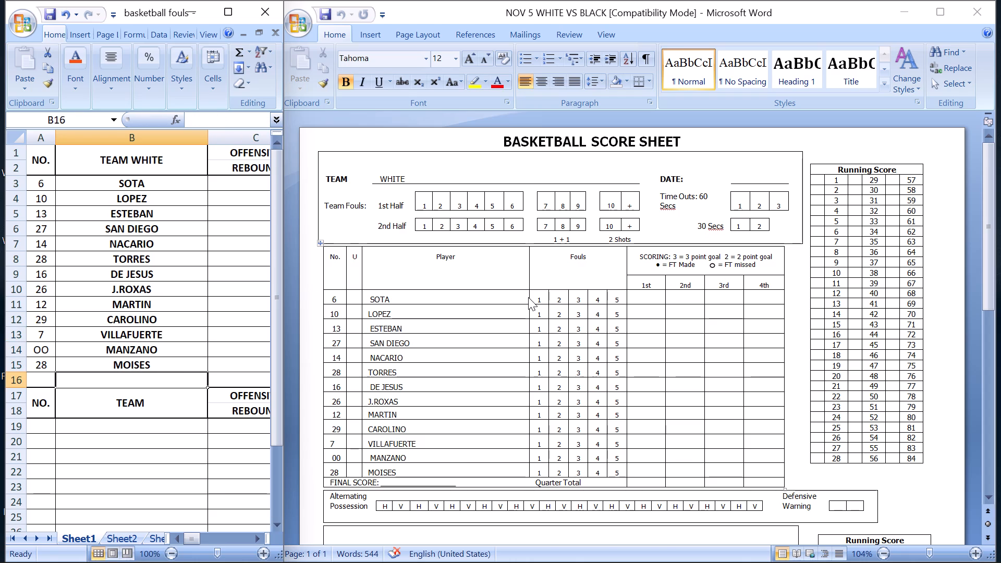
Complete the second roster's team heading in row 17 as TEAM BLACK.
scroll(528, 297, "down", 10)
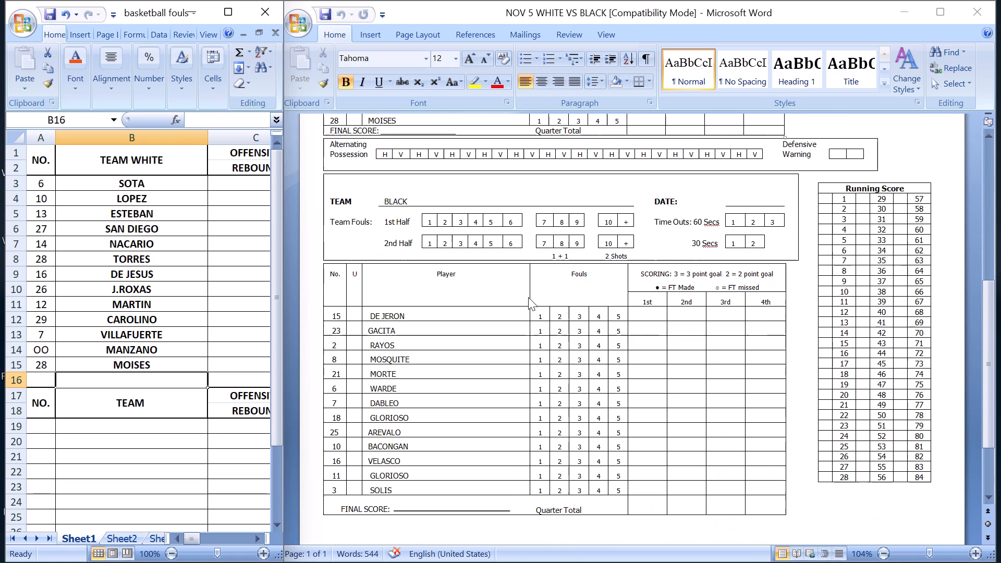
scroll(149, 360, "down", 3)
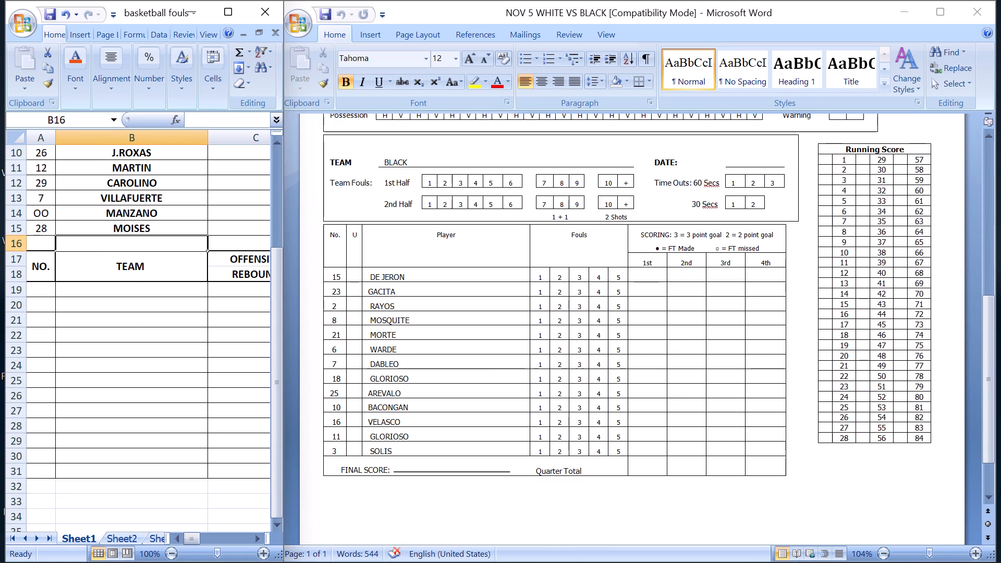
double_click(147, 268)
key("space")
type("BLACK")
Enter the first six TEAM BLACK jersey numbers in A19:A24: 15, 23, 2, 8, 21 and 6.
left_click(44, 294)
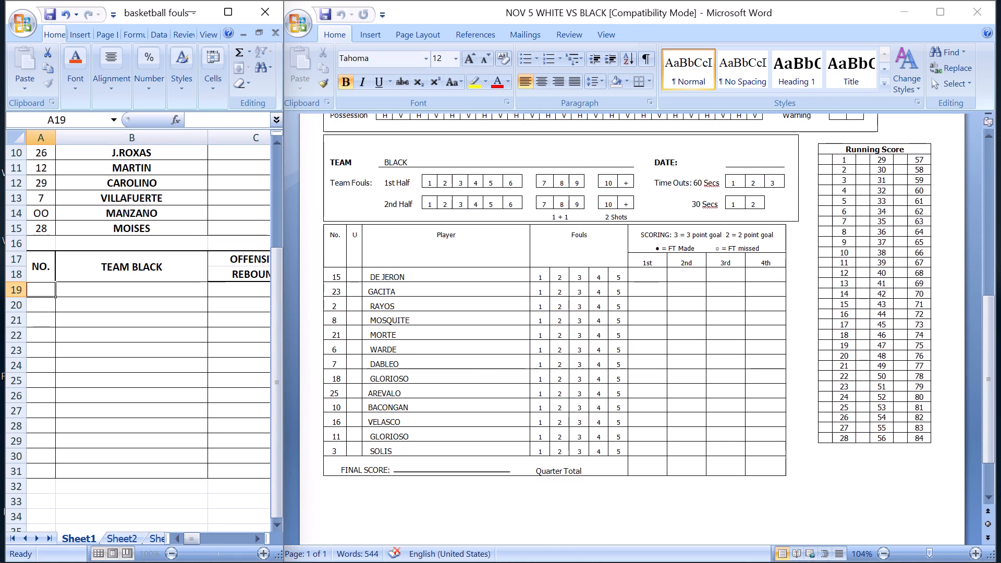
type("15")
key("Return")
type("23")
key("Return")
key("2")
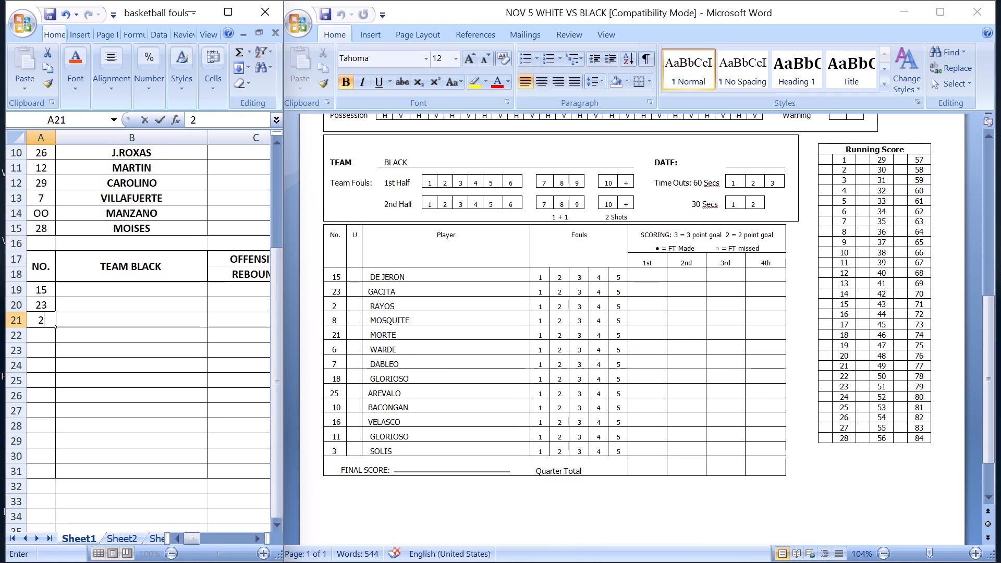
key("Return")
key("8")
key("Return")
type("21")
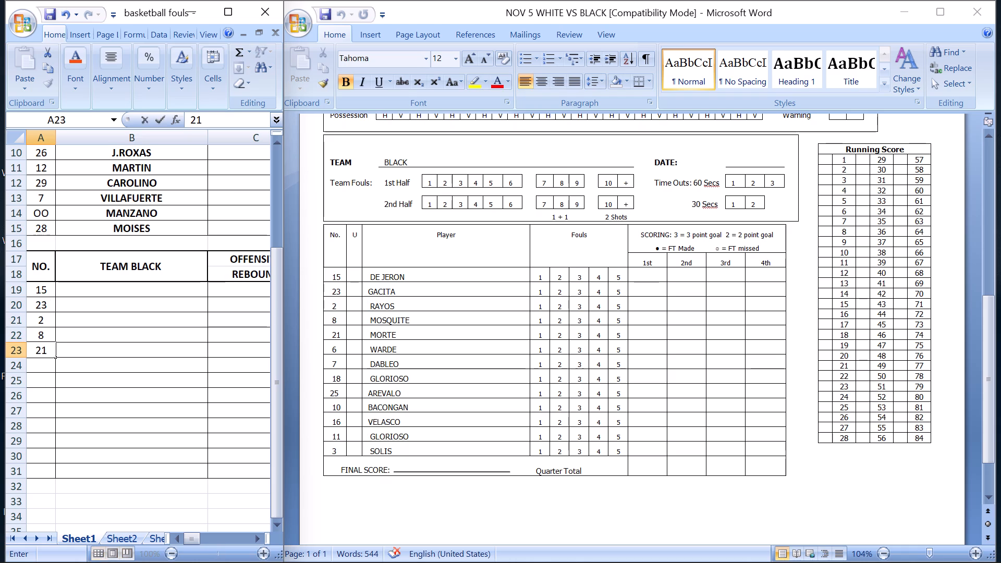
key("Return")
key("6")
key("Return")
Enter the remaining TEAM BLACK jersey numbers in A25:A31: 7, 18, 25, 10, 16, 11 and 3.
key("7")
key("Return")
type("18")
key("Return")
type("25")
key("Return")
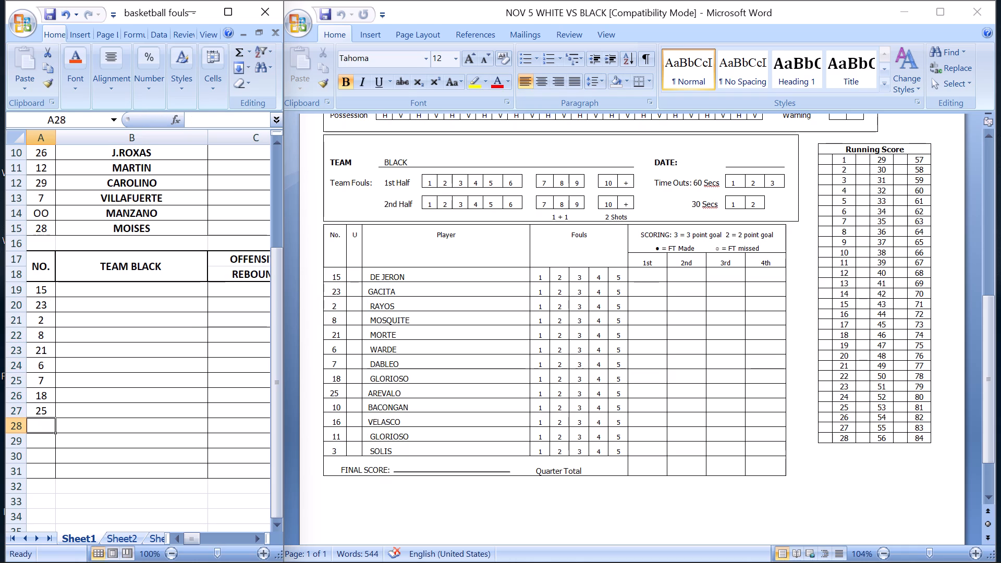
type("10")
key("Return")
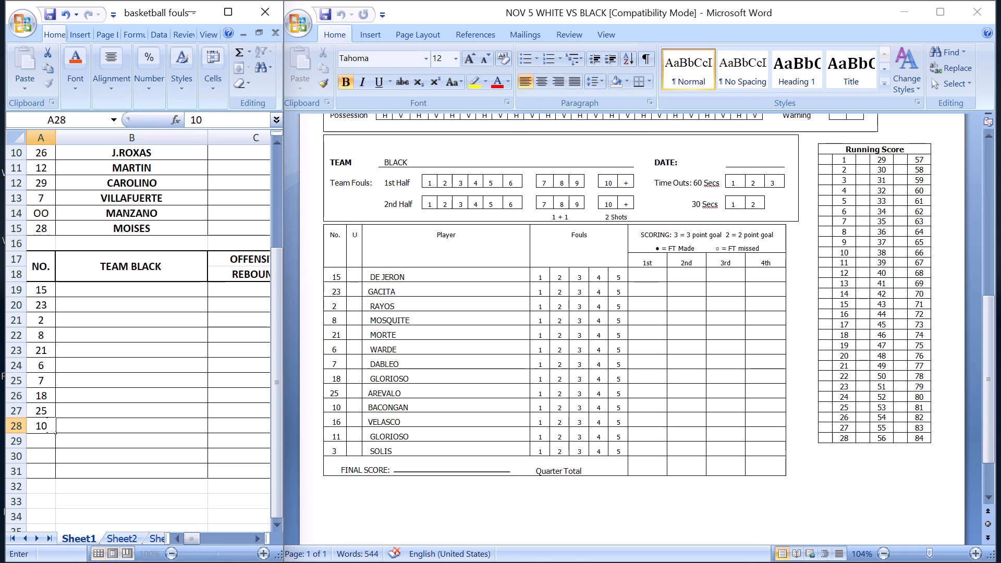
type("16")
key("Return")
type("11")
key("Return")
key("3")
key("Return")
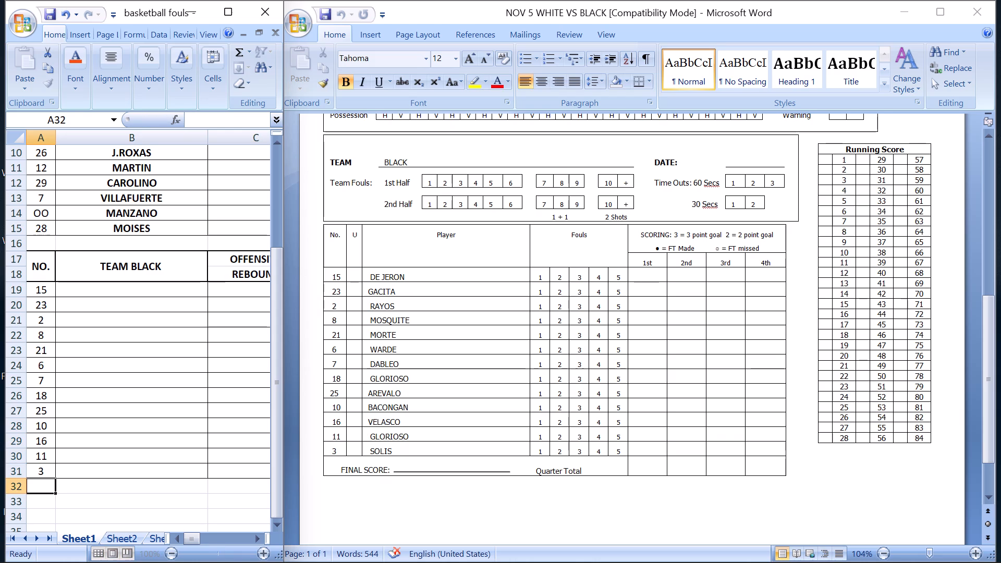
left_click(115, 291)
type("DE JERON")
key("Return")
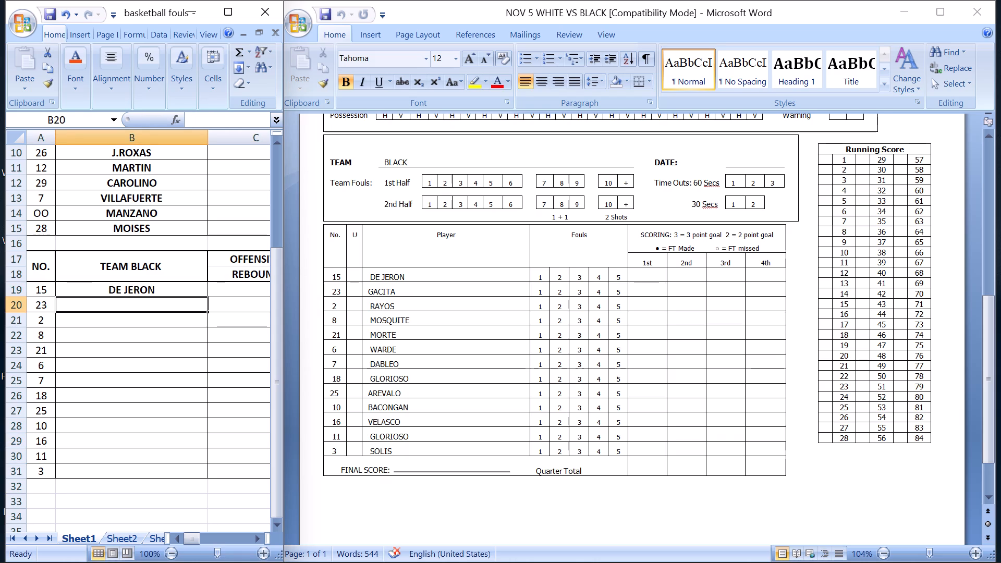
type("GCAI")
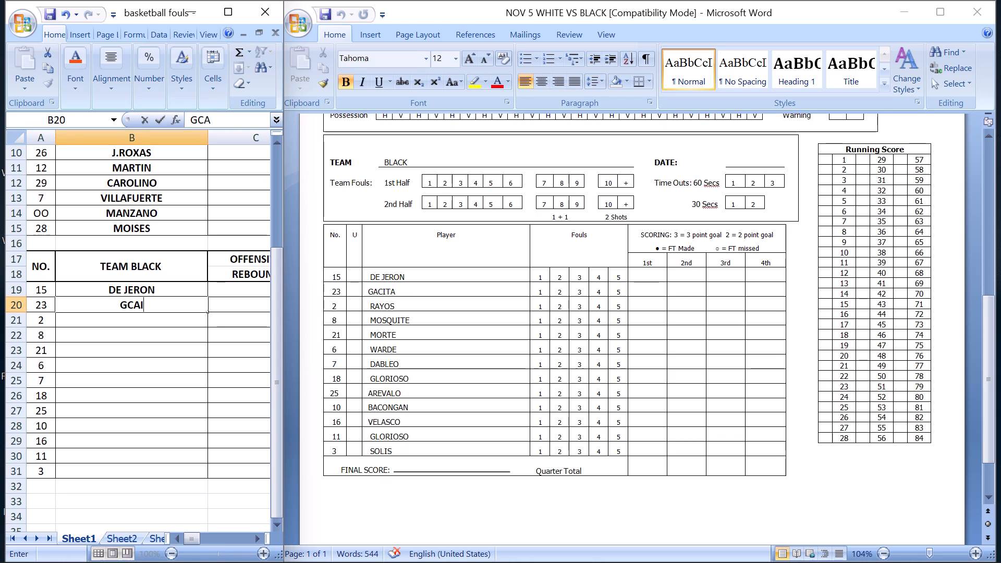
key("BackSpace")
key("BackSpace")
key("BackSpace")
type("ACITA")
key("Return")
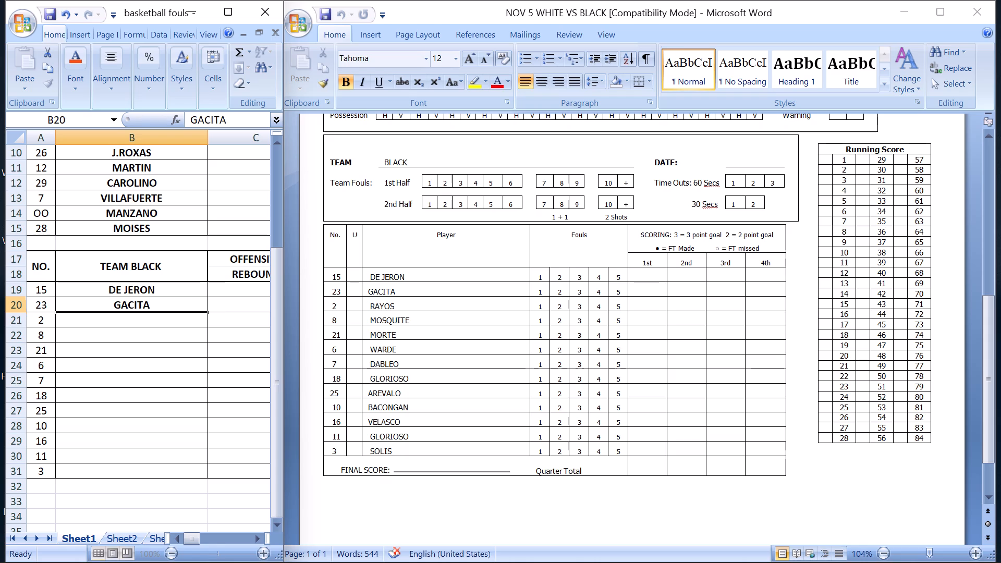
Enter the TEAM BLACK player names RAYOS and MOSQUITE in B21:B22.
type("AYO")
key("BackSpace")
key("BackSpace")
key("BackSpace")
type("RATYO")
key("BackSpace")
key("BackSpace")
key("BackSpace")
type("YOS")
key("Return")
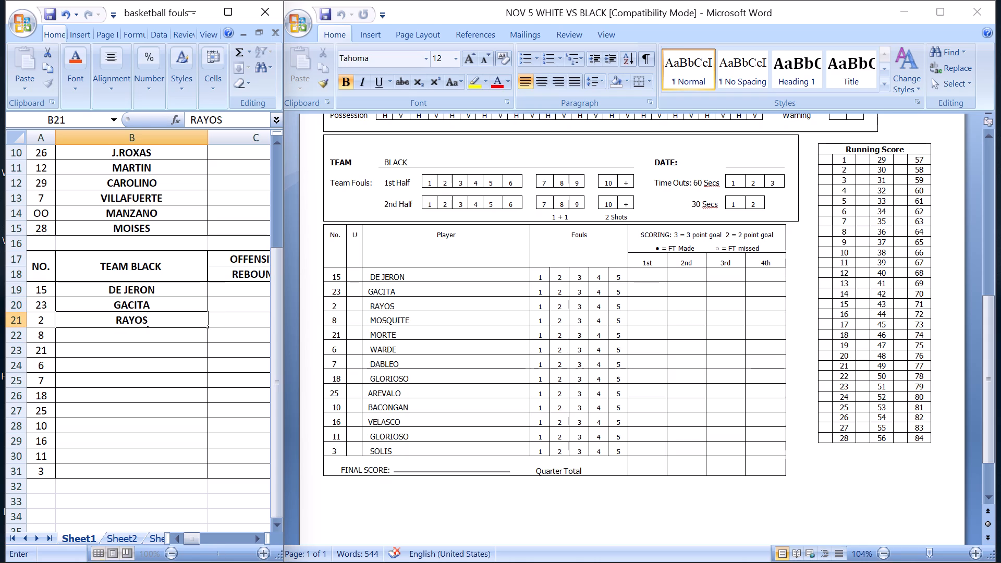
type("MOSQUIET")
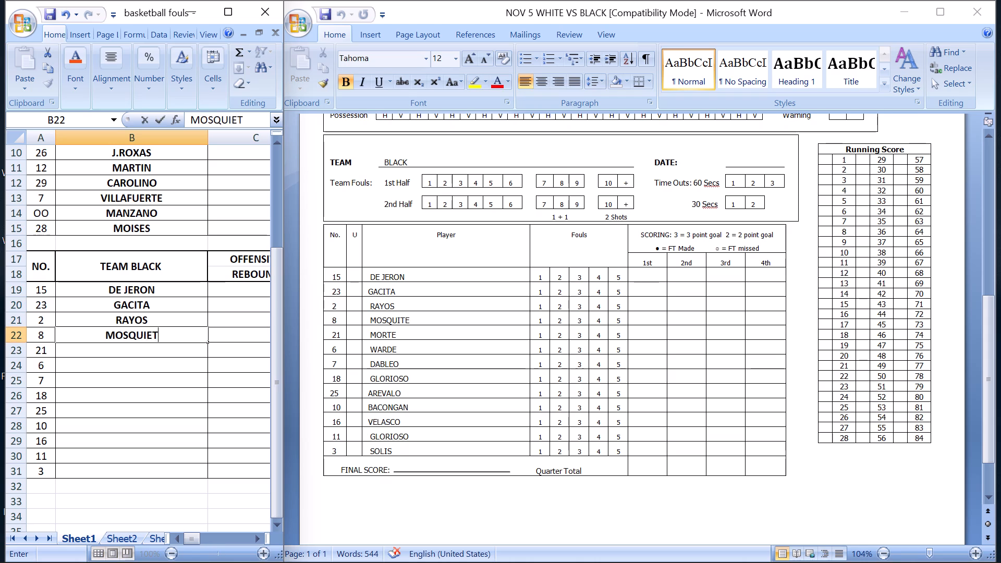
key("BackSpace")
key("BackSpace")
type("TE")
key("Return")
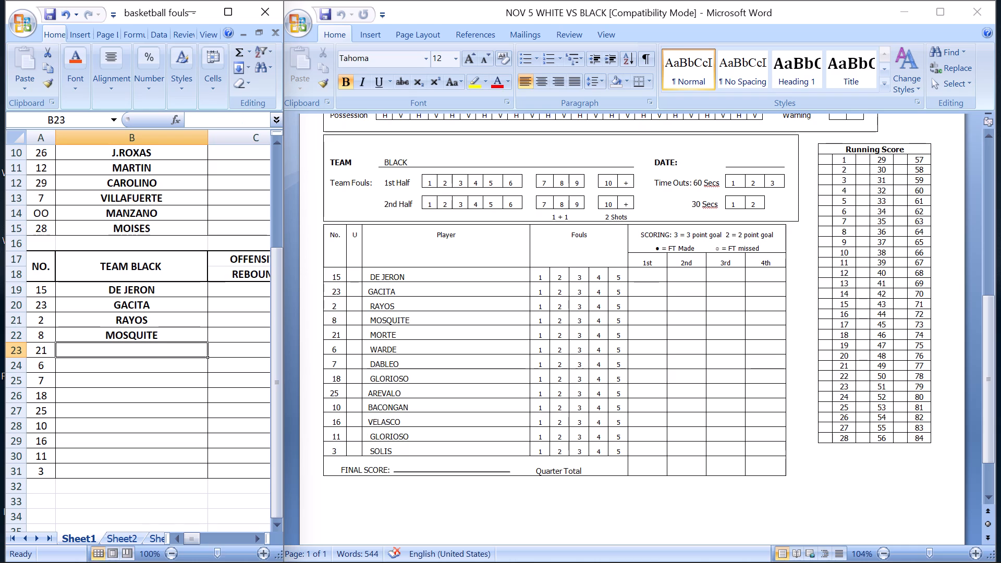
Enter the TEAM BLACK player names MORTE, WARDE, DABLEO and GLORIOSO in B23:B26.
type("MORTE")
key("Return")
type("WARDE")
key("Return")
type("DABLEO")
key("Return")
type("GLORIOSO")
key("Return")
type("AREVALO")
key("Return")
type("BACONGAN")
key("Return")
type("VELSACO")
key("Return")
type("GL")
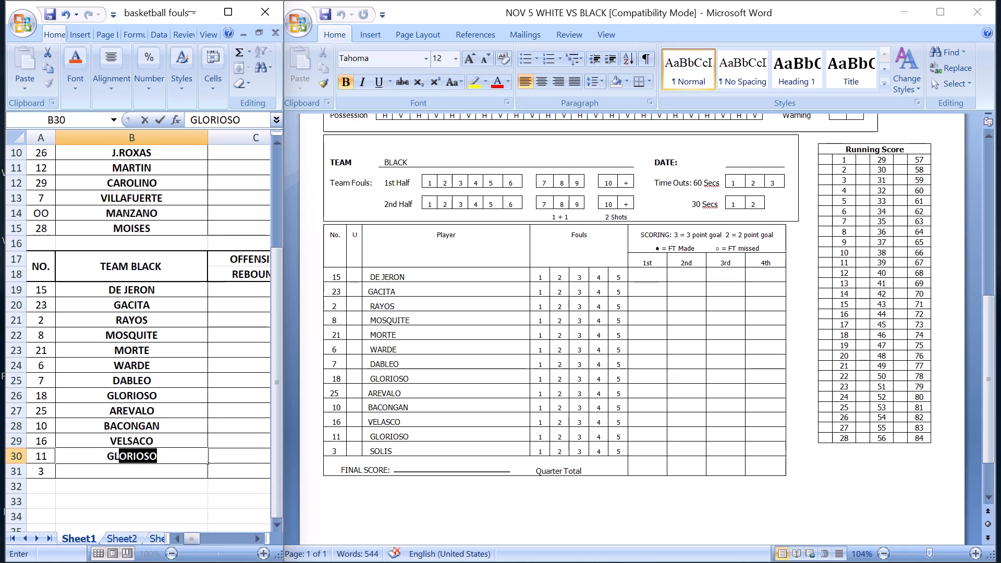
key("Return")
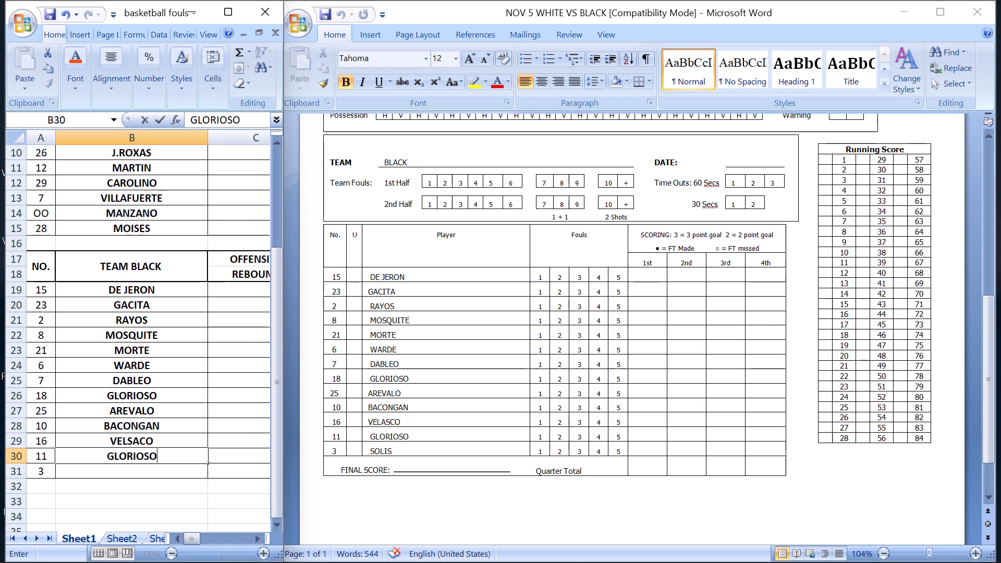
type("SOLIS")
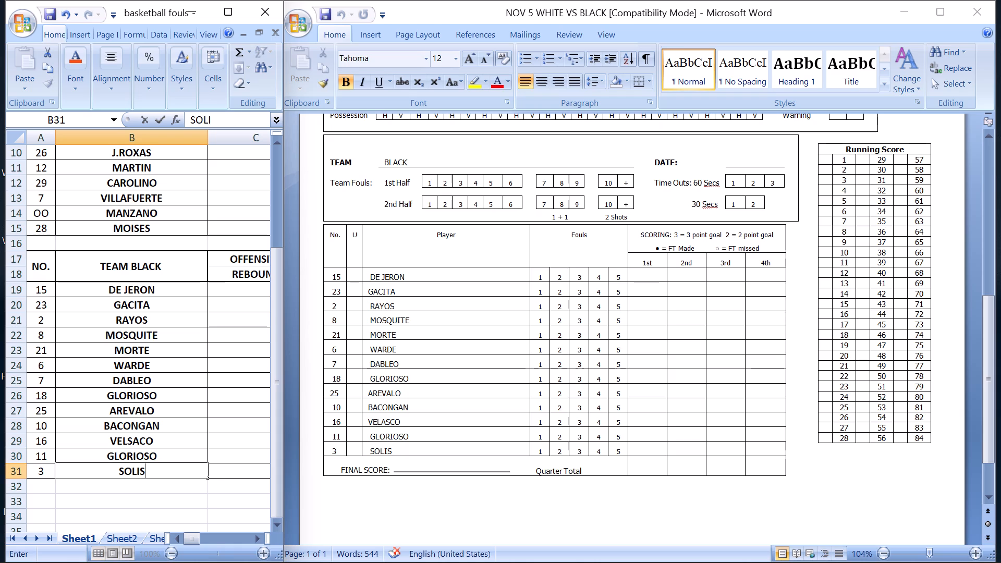
key("Return")
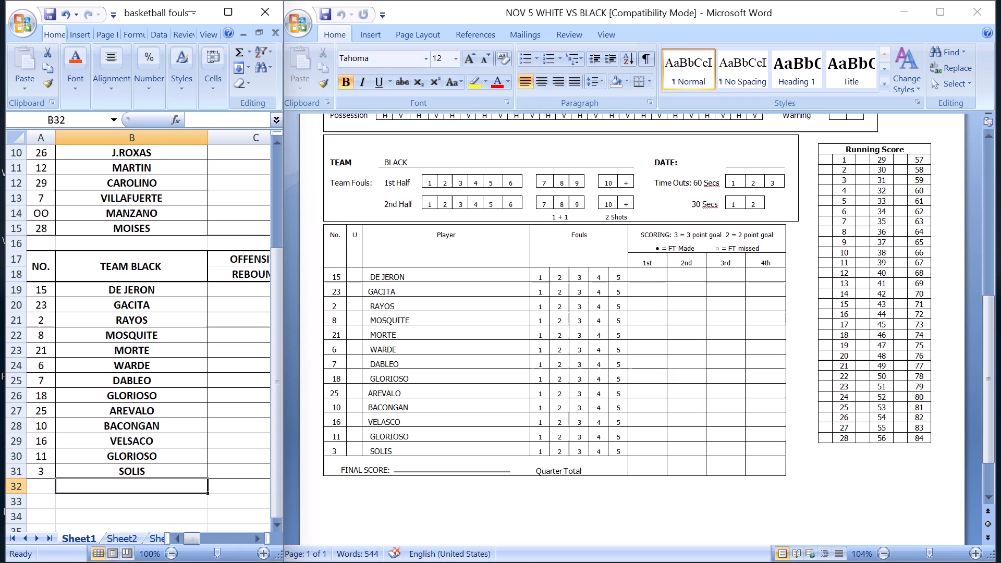
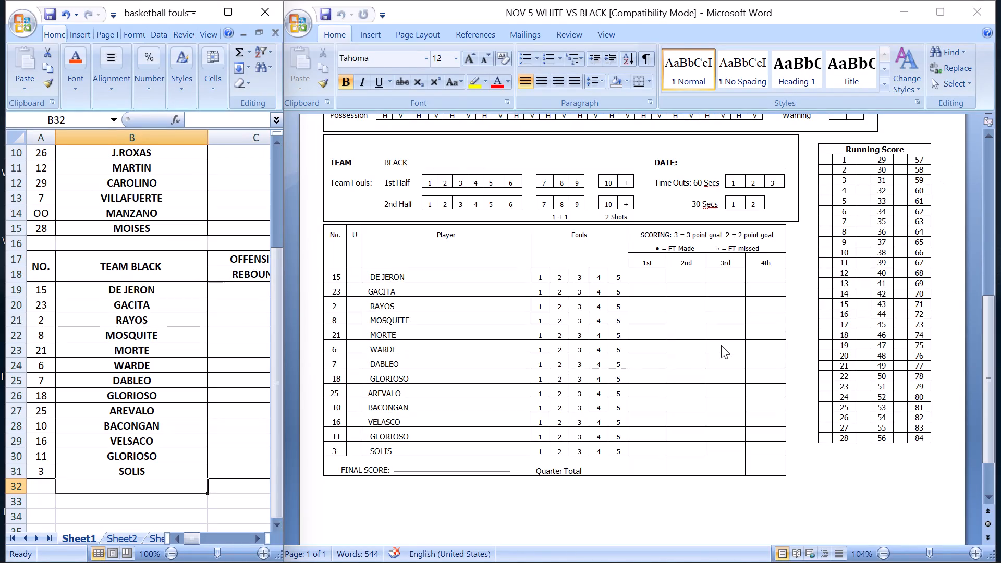
Check the TEAM WHITE and TEAM BLACK rosters in the worksheet against the Word score sheet.
scroll(615, 417, "up", 3)
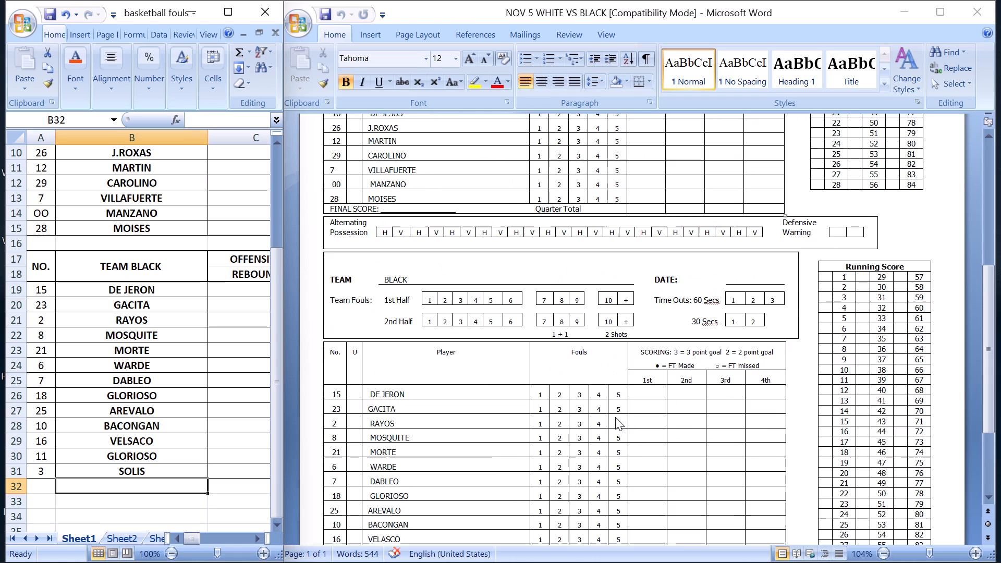
scroll(615, 417, "up", 8)
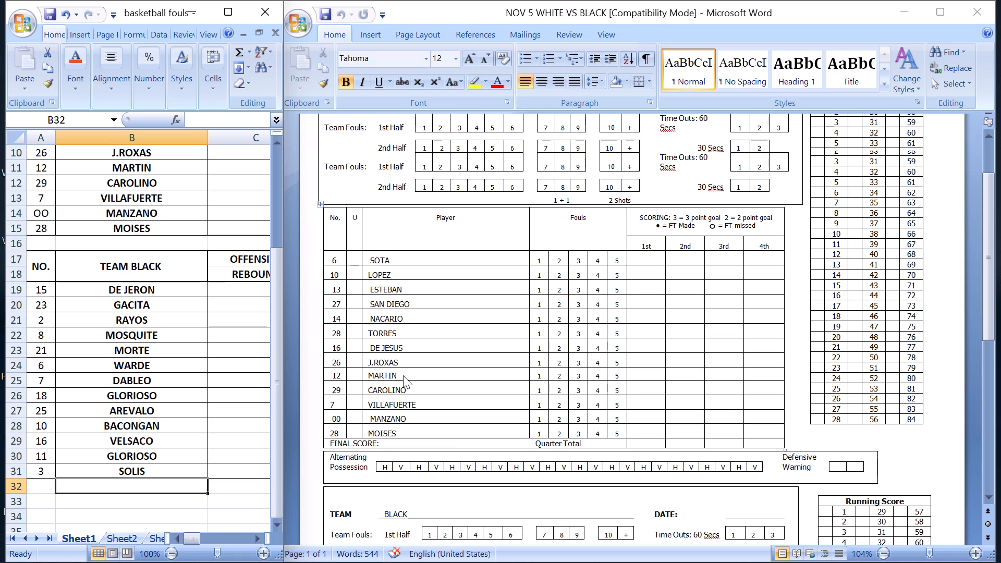
scroll(411, 372, "down", 5)
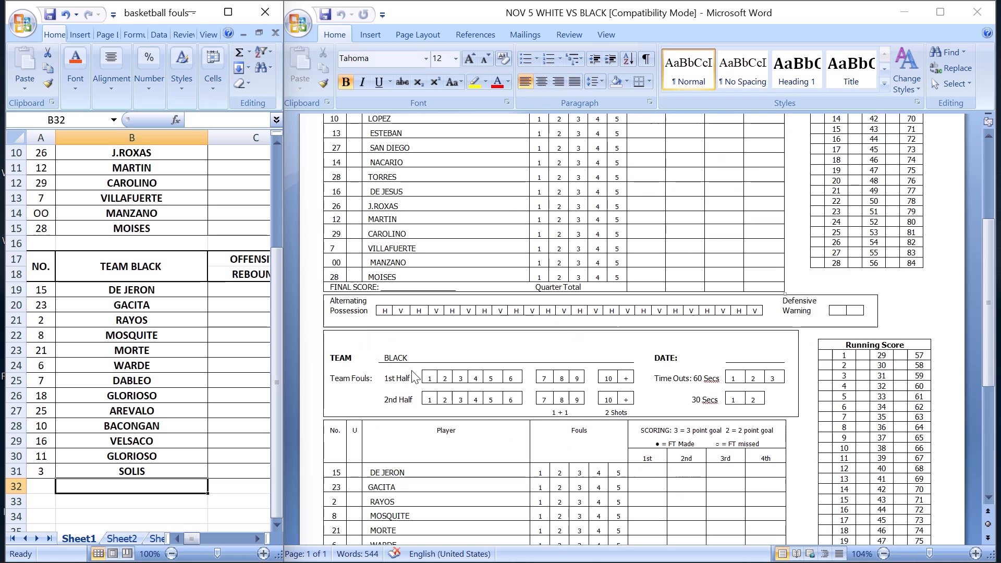
scroll(198, 355, "up", 4)
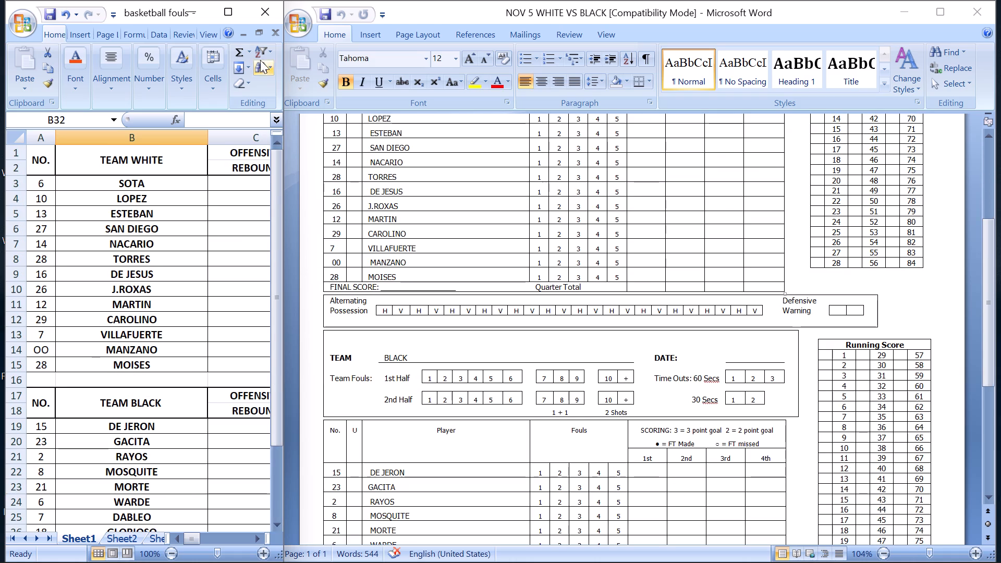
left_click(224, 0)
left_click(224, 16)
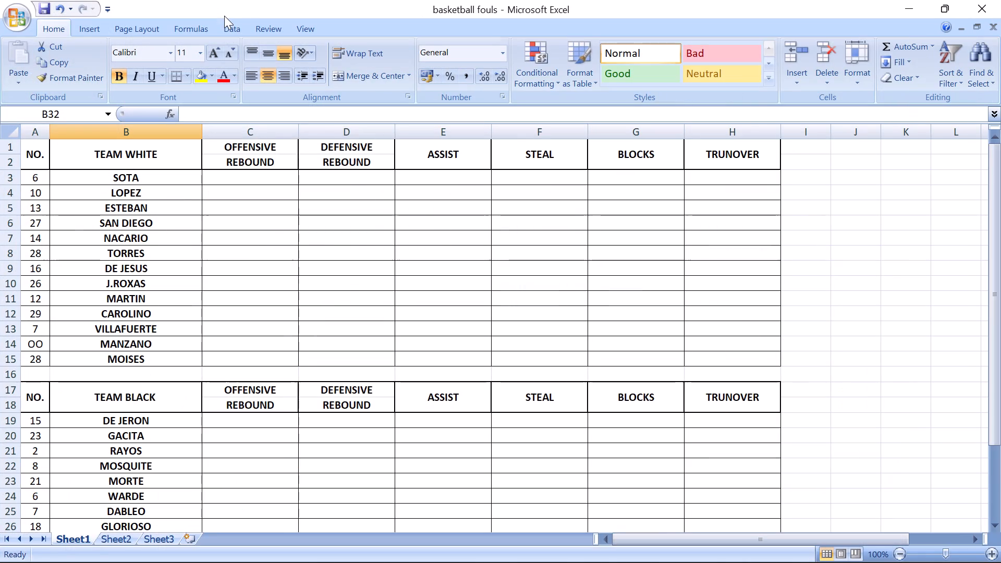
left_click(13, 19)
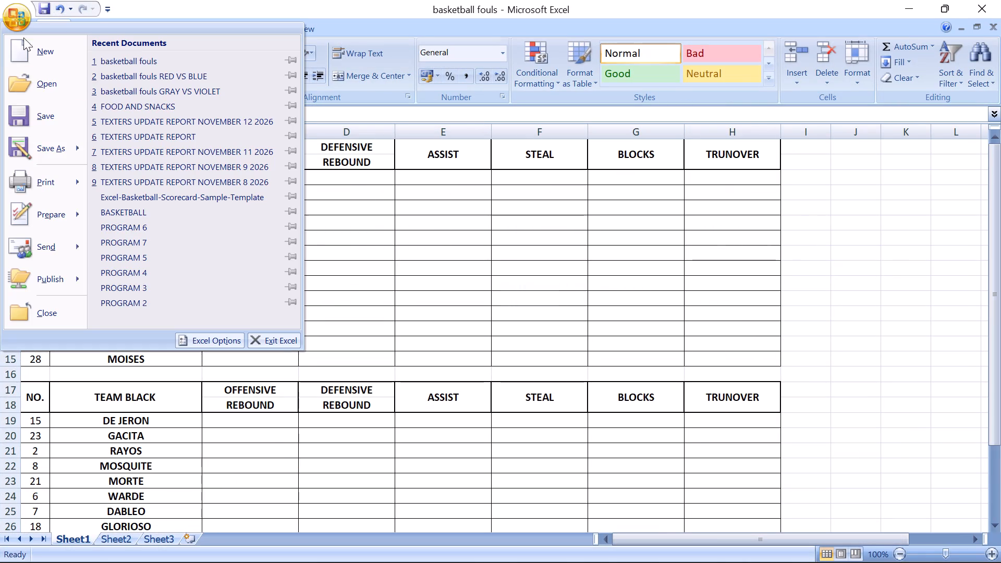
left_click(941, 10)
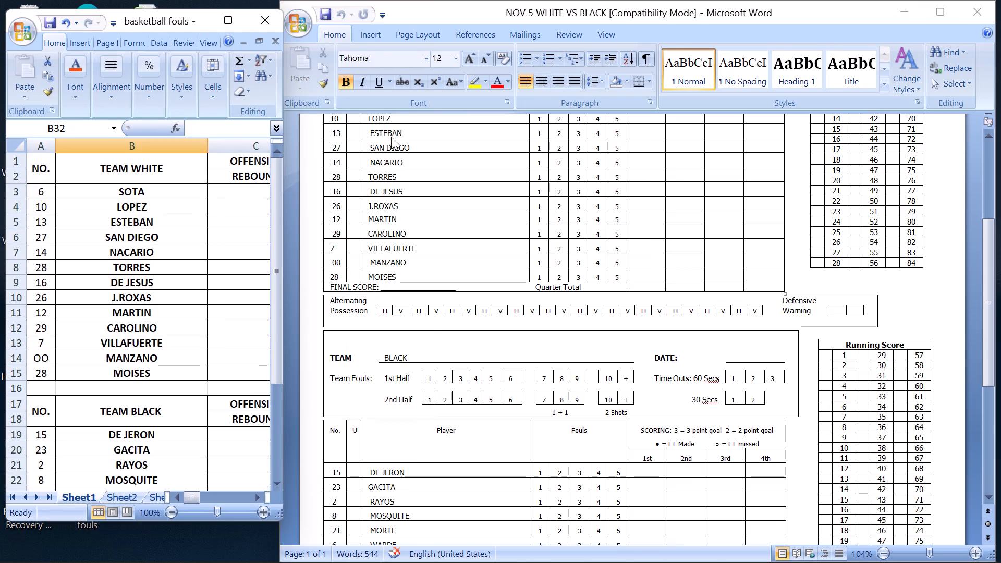
Save the workbook to the Desktop as a new Excel Workbook named "basketball fouls WHITE VS BLACK".
left_click(230, 19)
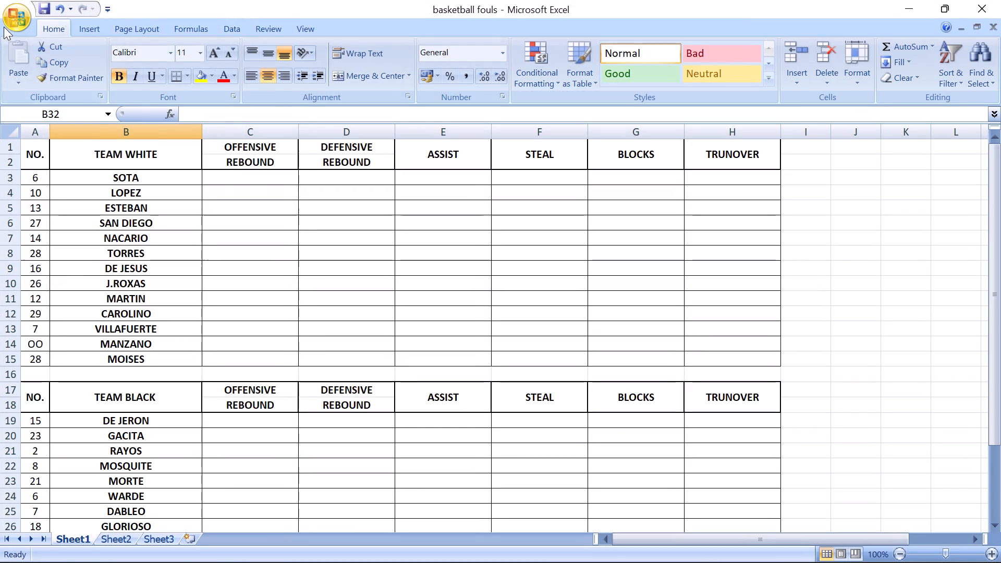
left_click(5, 18)
left_click(41, 160)
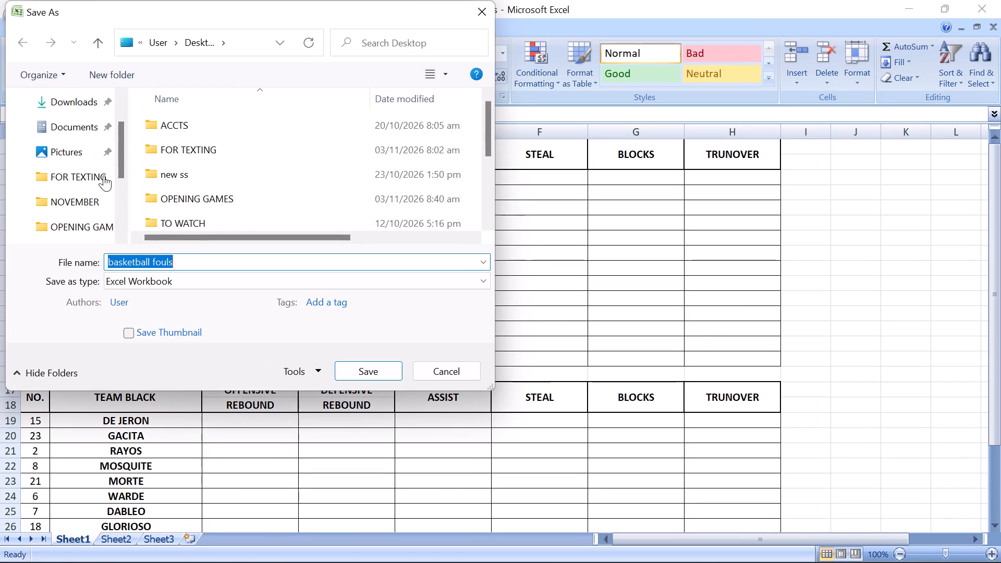
left_click(206, 262)
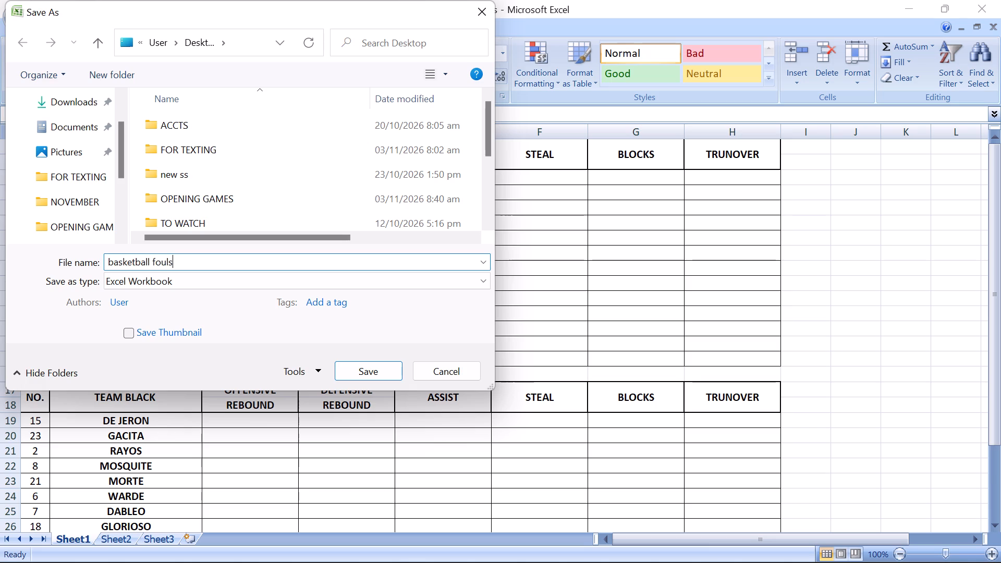
type("WHITE")
key("space")
key("BackSpace")
key("BackSpace")
key("BackSpace")
key("BackSpace")
key("BackSpace")
key("BackSpace")
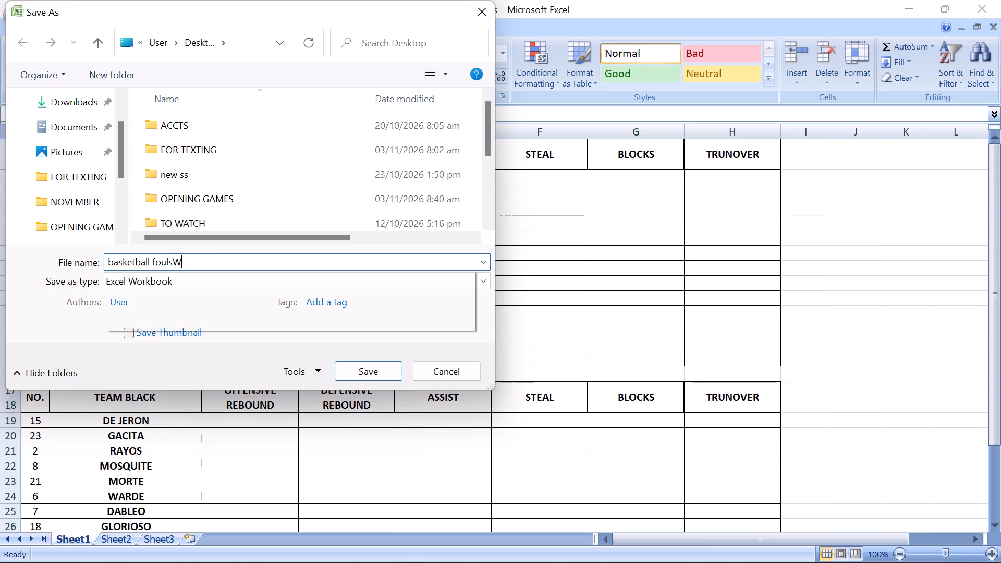
key("space")
type("W")
type("HITE VAS")
key("space")
key("BackSpace")
key("BackSpace")
key("BackSpace")
type("S V")
key("BackSpace")
type("BLACK")
key("Return")
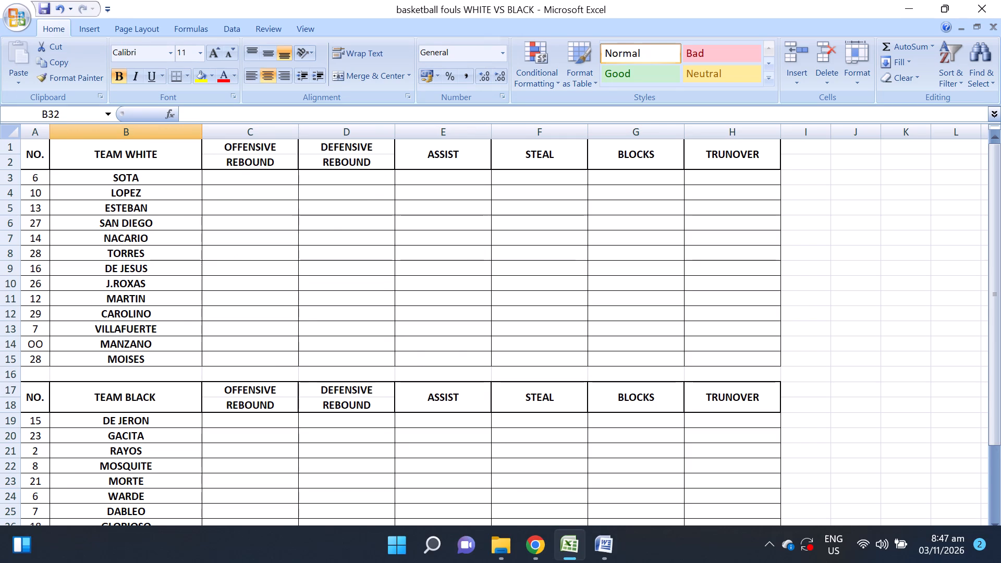
Switch to Chrome and send the reply "balik kana" in the open Messenger chat.
left_click(538, 494)
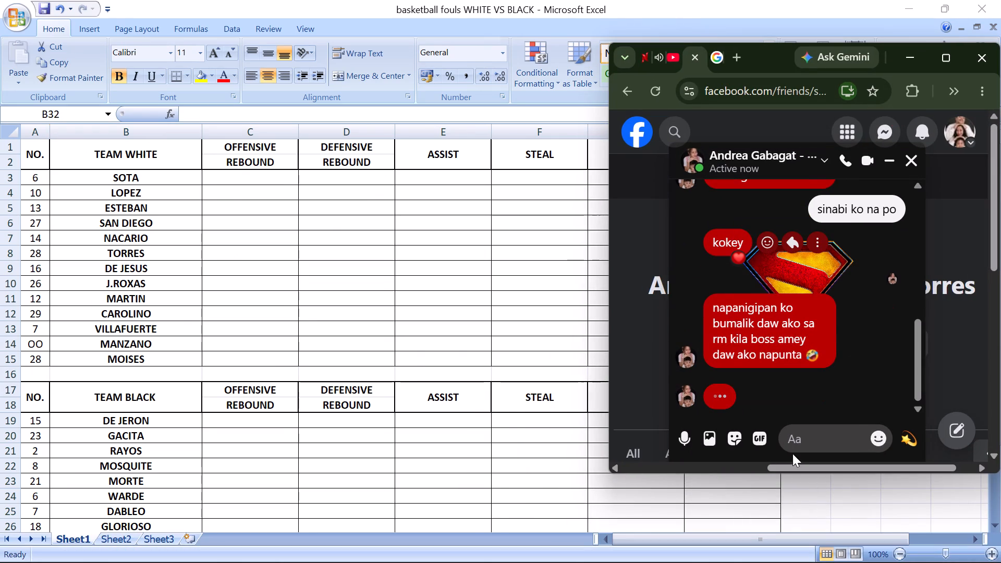
left_click(803, 441)
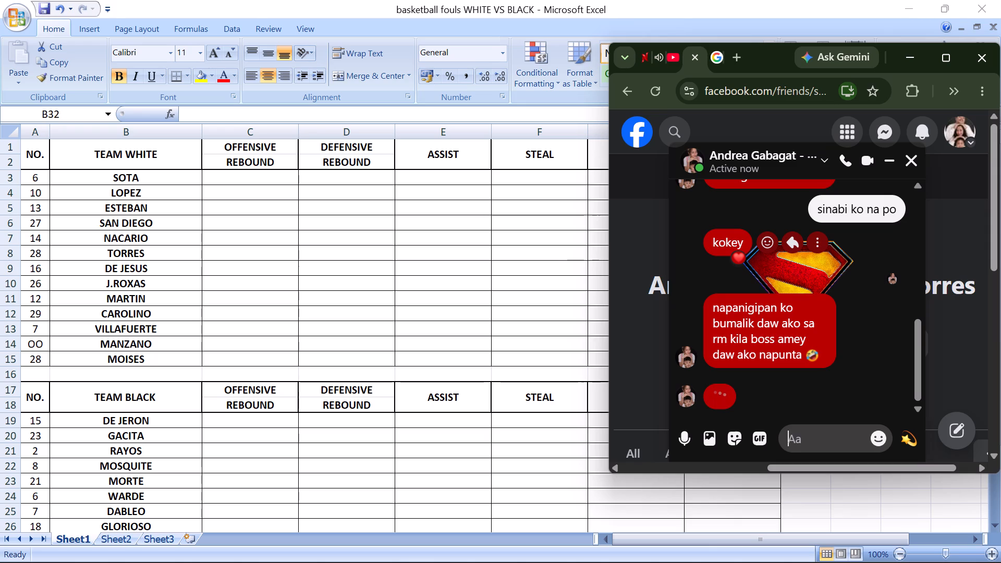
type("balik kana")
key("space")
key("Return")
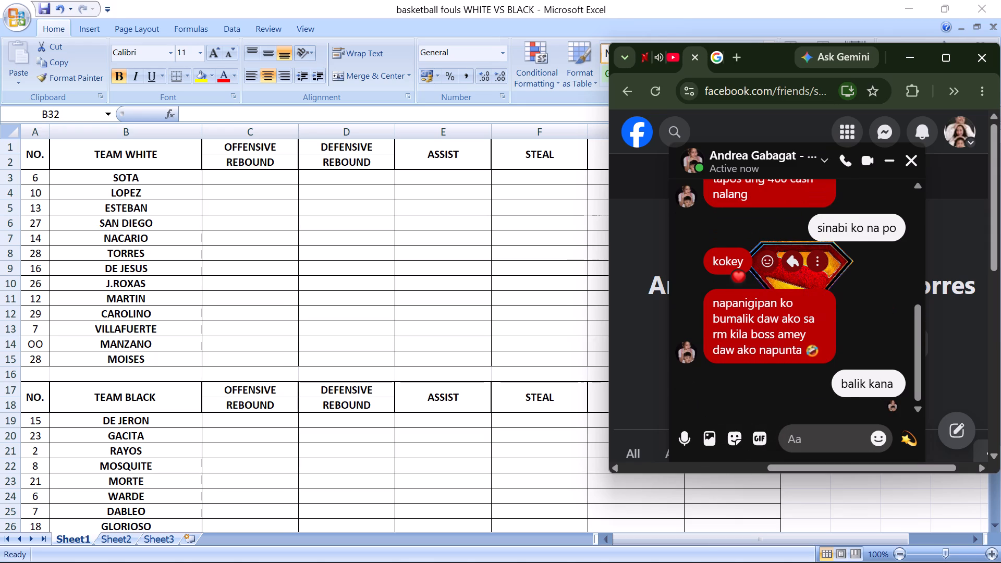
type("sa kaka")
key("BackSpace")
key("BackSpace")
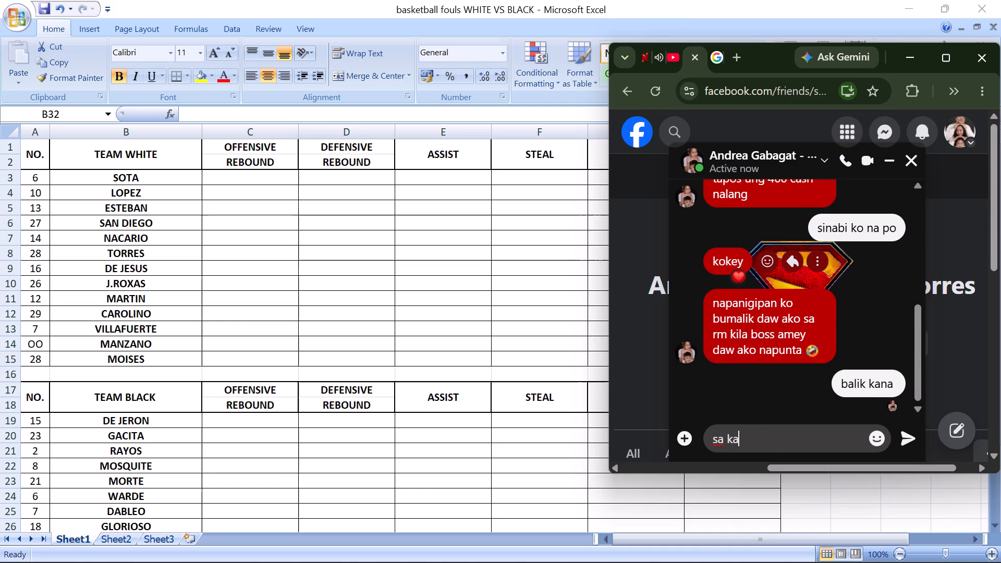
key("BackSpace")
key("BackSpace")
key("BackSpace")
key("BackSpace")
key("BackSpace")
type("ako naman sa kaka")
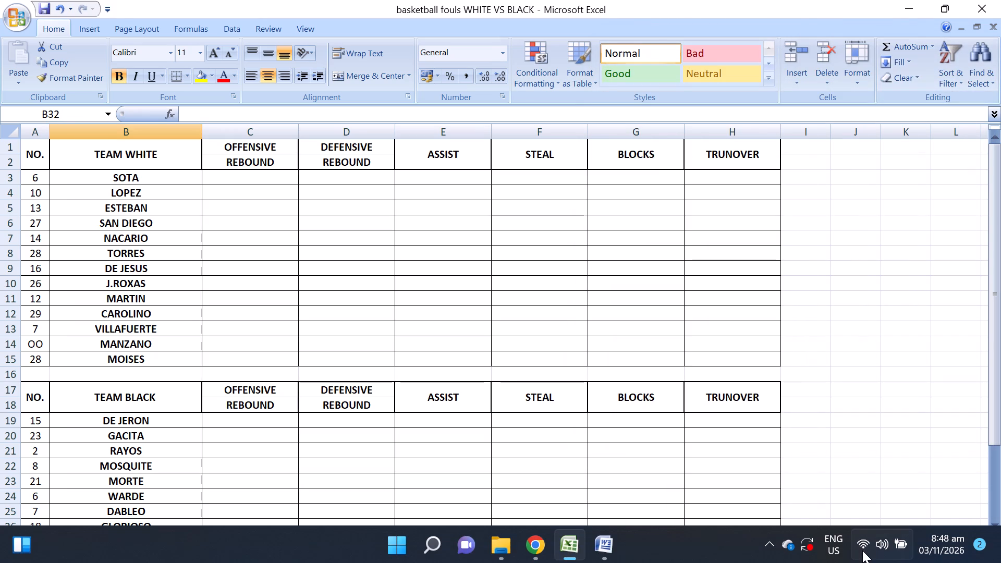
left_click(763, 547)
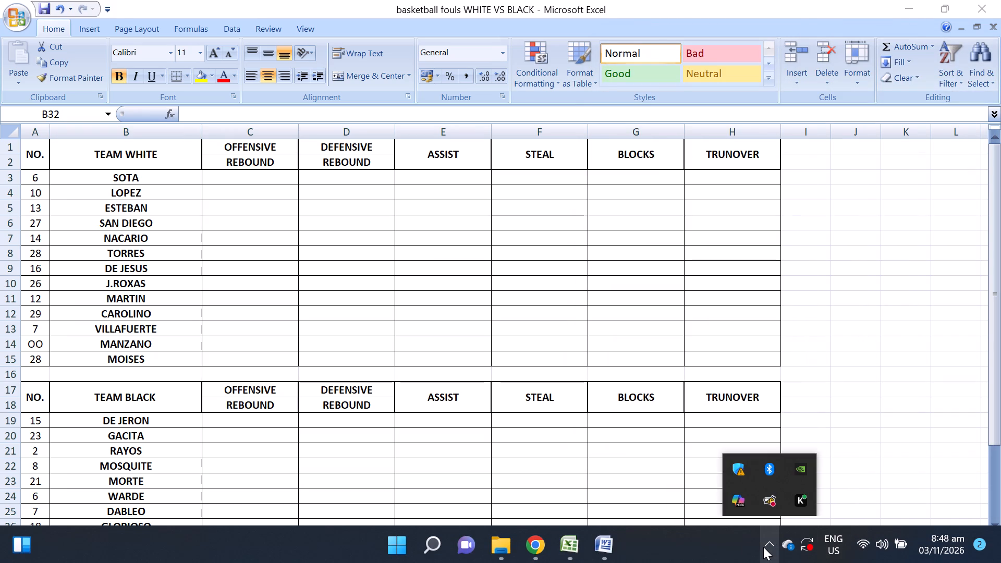
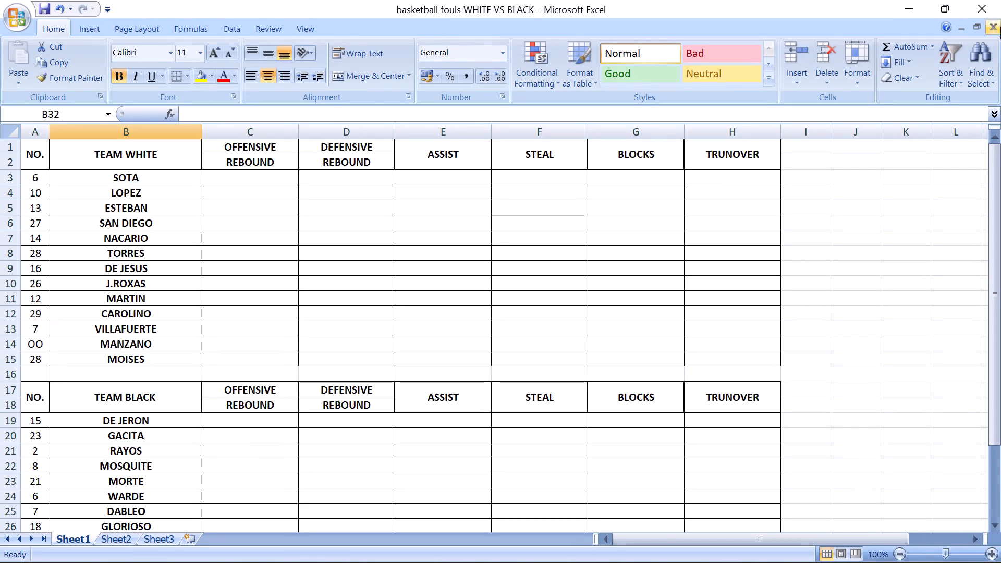
Close the WHITE VS BLACK statistics workbook and the NOV 5 WHITE VS BLACK score sheet.
left_click(995, 5)
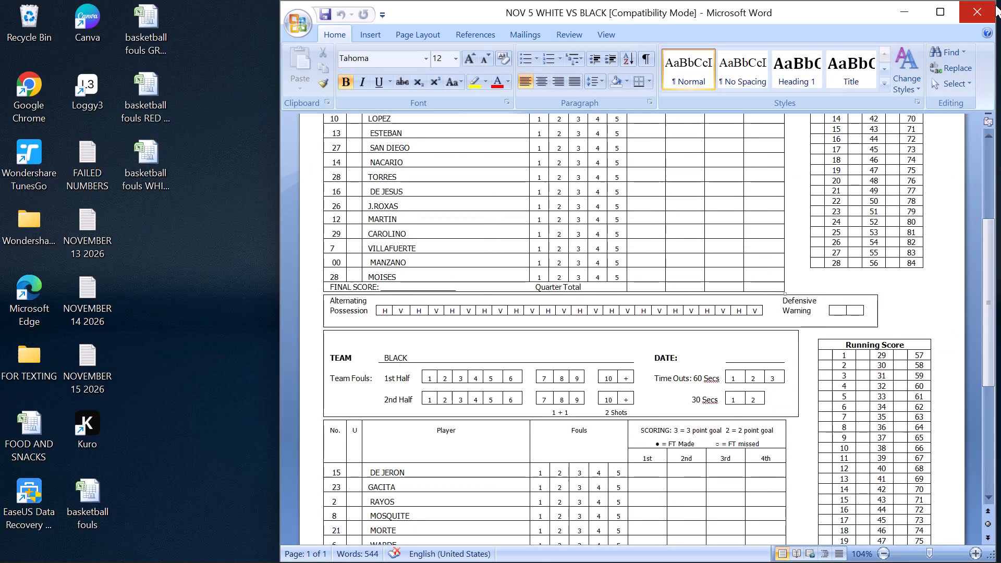
left_click(995, 5)
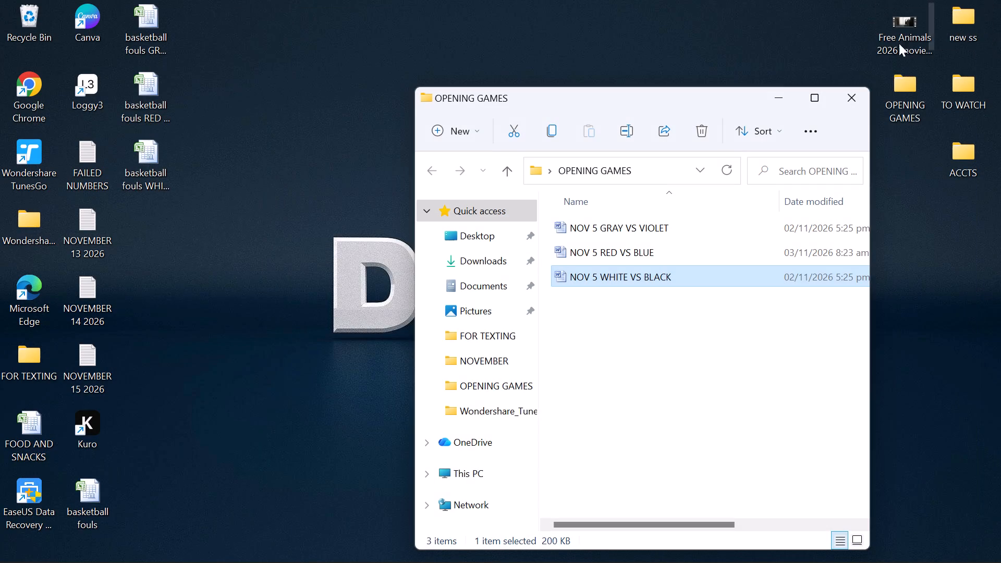
Move the GRAY VS VIOLET, RED VS BLUE and WHITE VS BLACK basketball fouls workbooks from the Desktop into the OPENING GAMES folder.
left_click_drag(196, 0, 134, 217)
left_click_drag(162, 30, 621, 354)
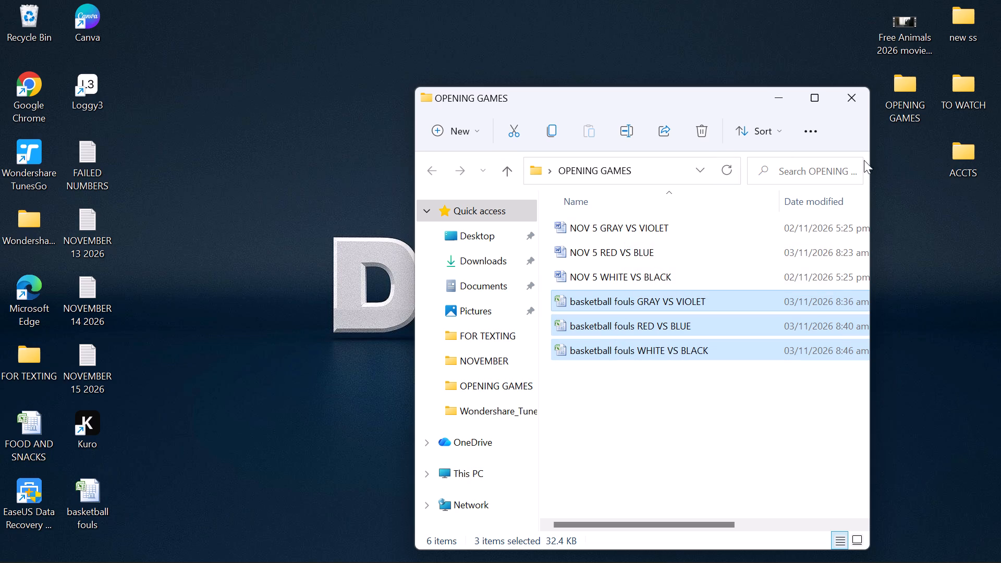
Open the NOV 5 GRAY VS VIOLET score sheet from the OPENING GAMES folder.
double_click(613, 230)
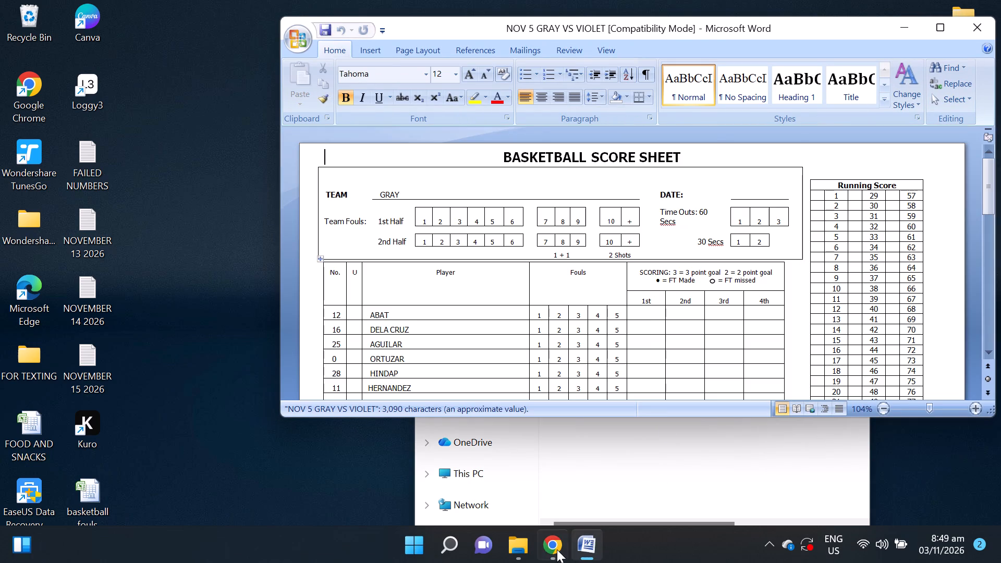
Switch to Chrome, send the reply "hahahaha kaya nga e" in the open Facebook chat, and minimize the browser.
left_click(557, 549)
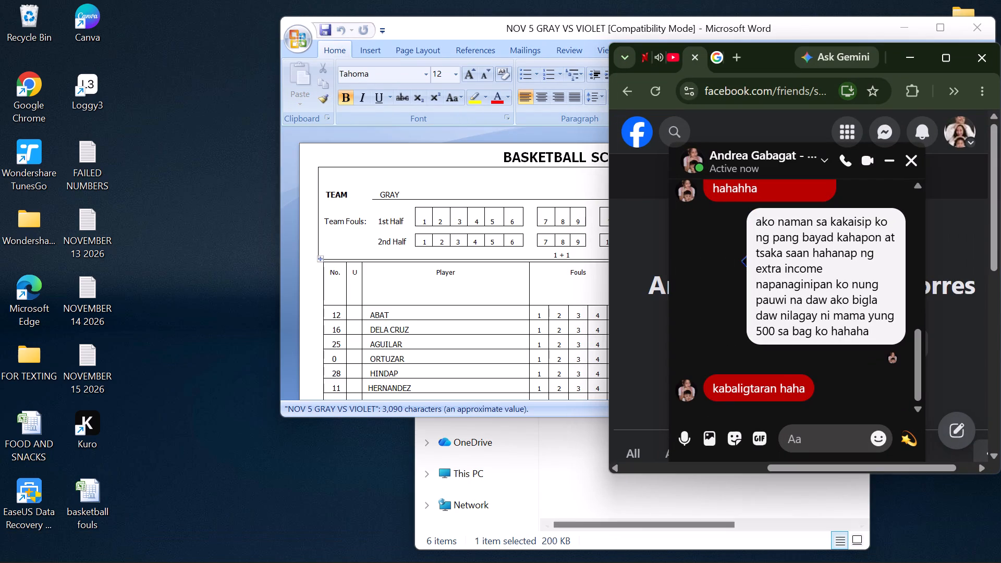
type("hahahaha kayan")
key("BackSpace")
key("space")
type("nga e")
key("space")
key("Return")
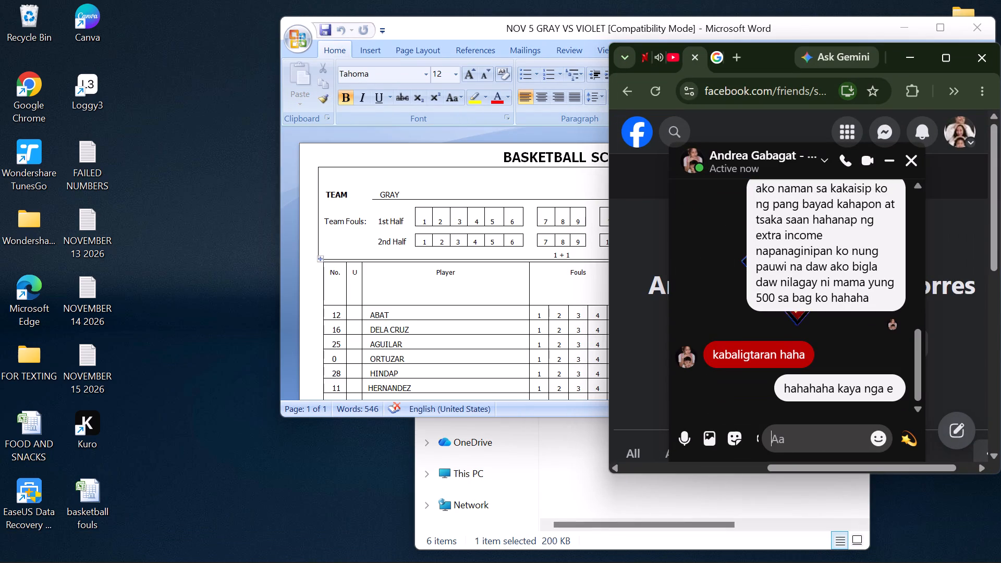
left_click(916, 63)
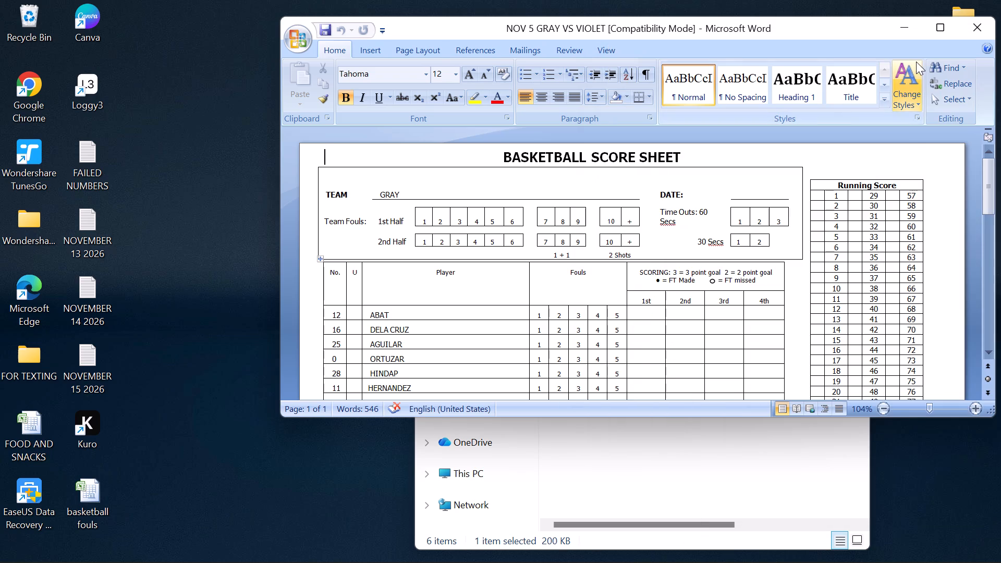
Examine the team GRAY roster in the NOV 5 GRAY VS VIOLET score sheet and close the document.
left_click_drag(800, 18, 783, 0)
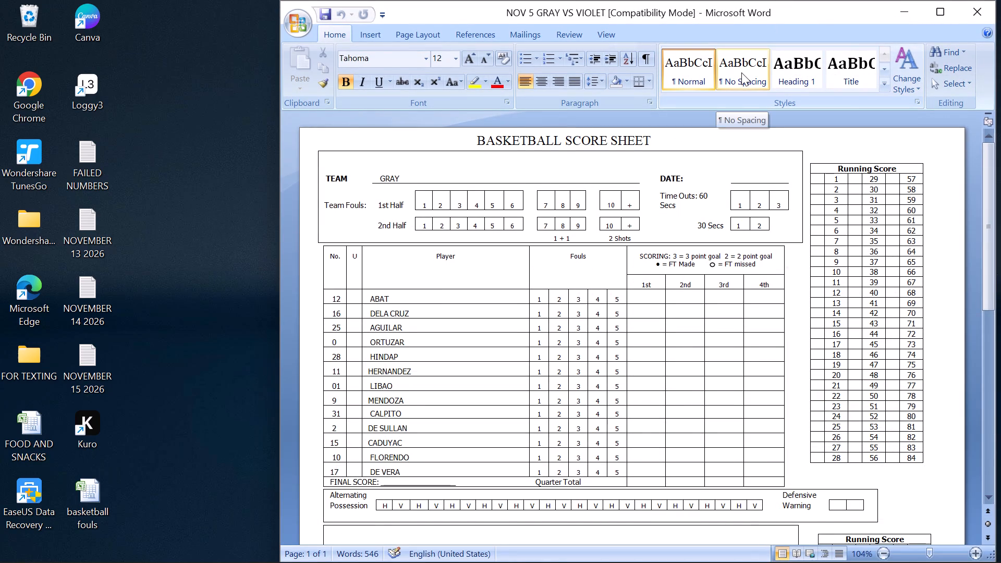
left_click(997, 8)
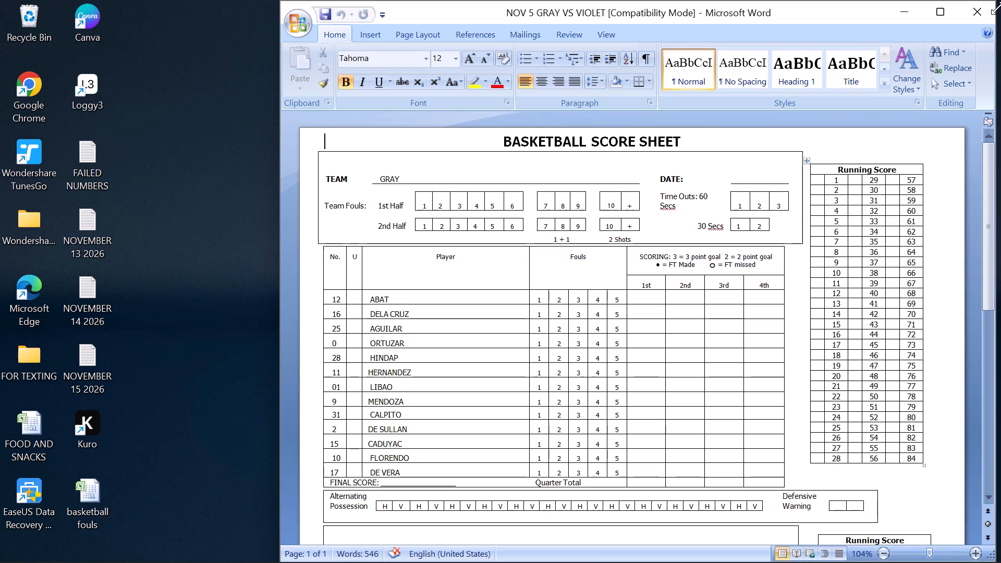
left_click(988, 9)
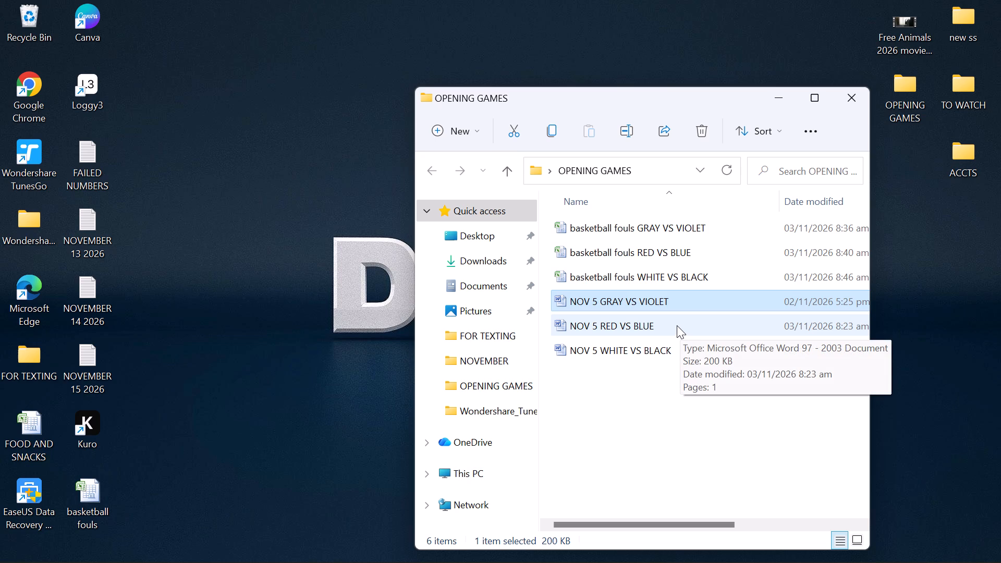
Open the NOV 5 RED VS BLUE score sheet in Word and replace the second team's name with VIOLET.
double_click(644, 324)
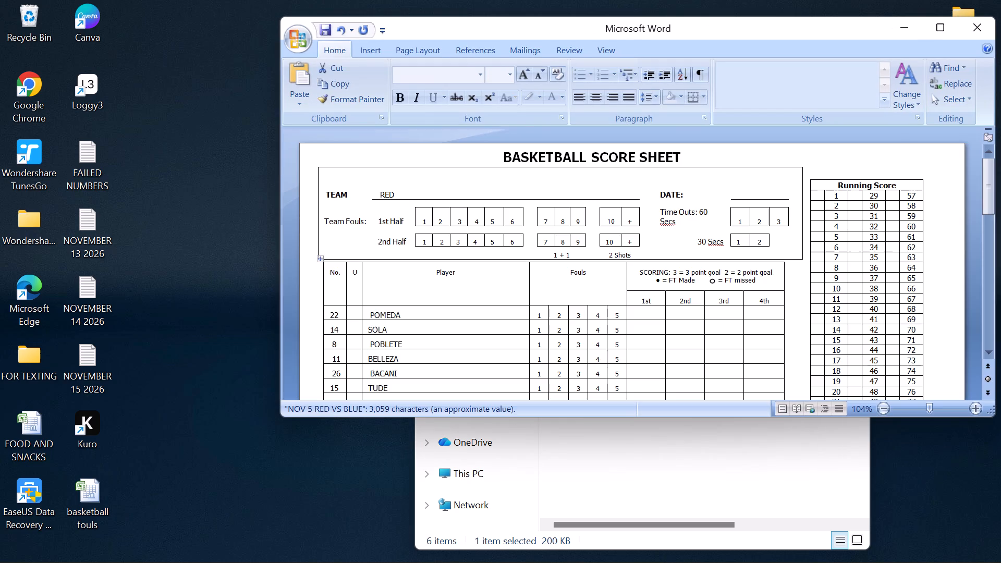
left_click_drag(697, 16, 698, 0)
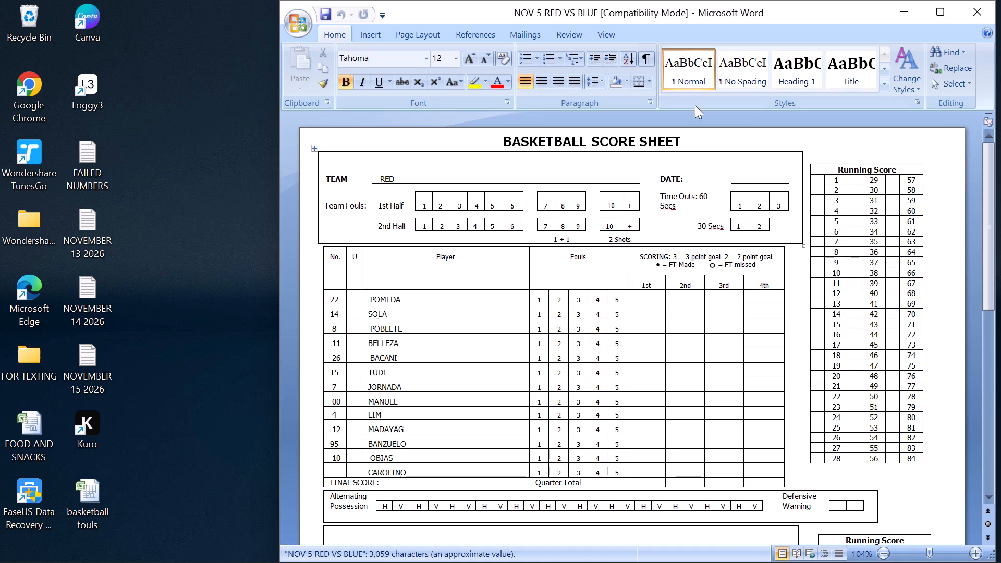
scroll(530, 315, "down", 10)
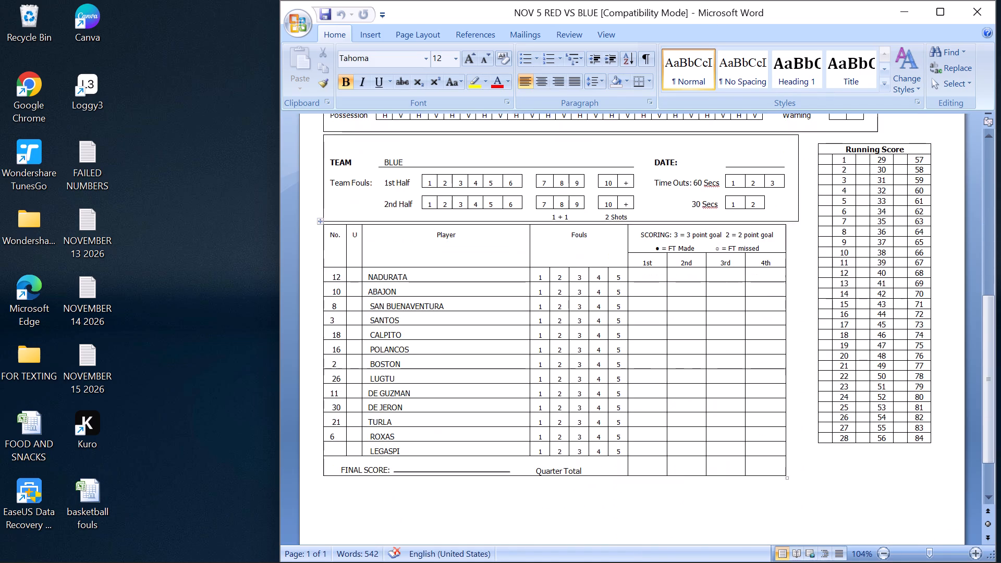
left_click_drag(385, 158, 401, 158)
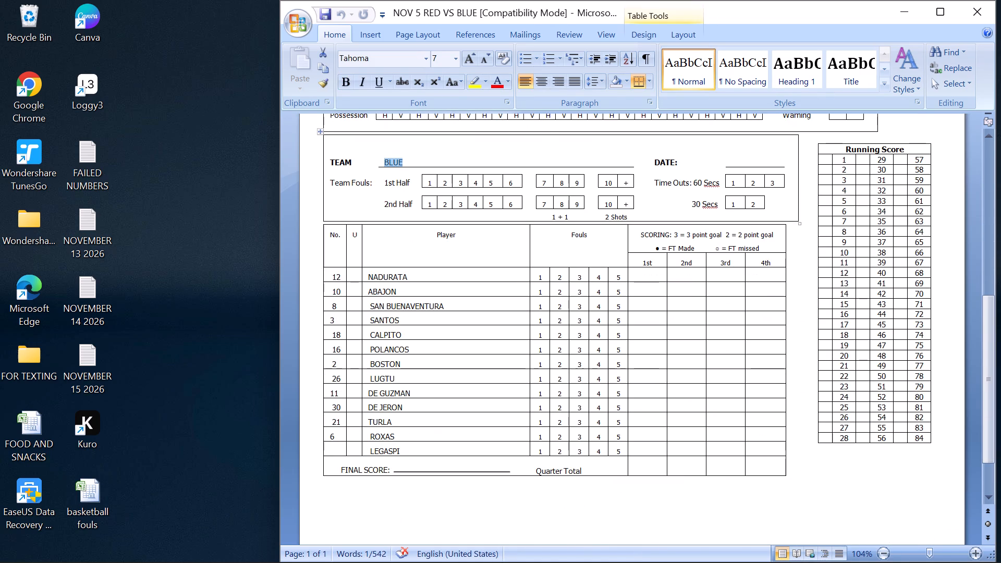
type("VIOLET")
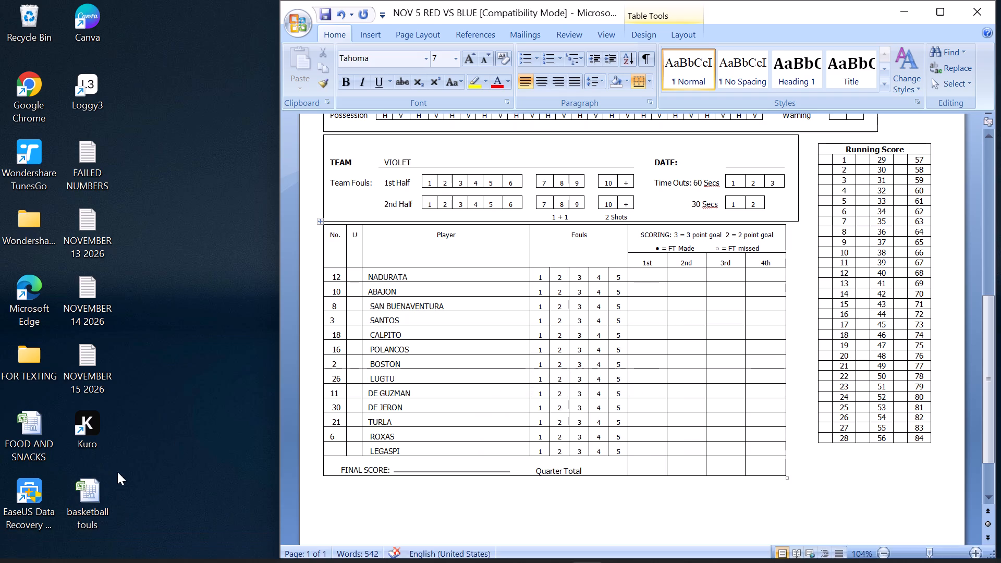
Open the basketball fouls GRAY VS VIOLET workbook in Excel and show its TEAM VIOLET roster beside the Word score sheet.
left_click(532, 545)
left_click(546, 455)
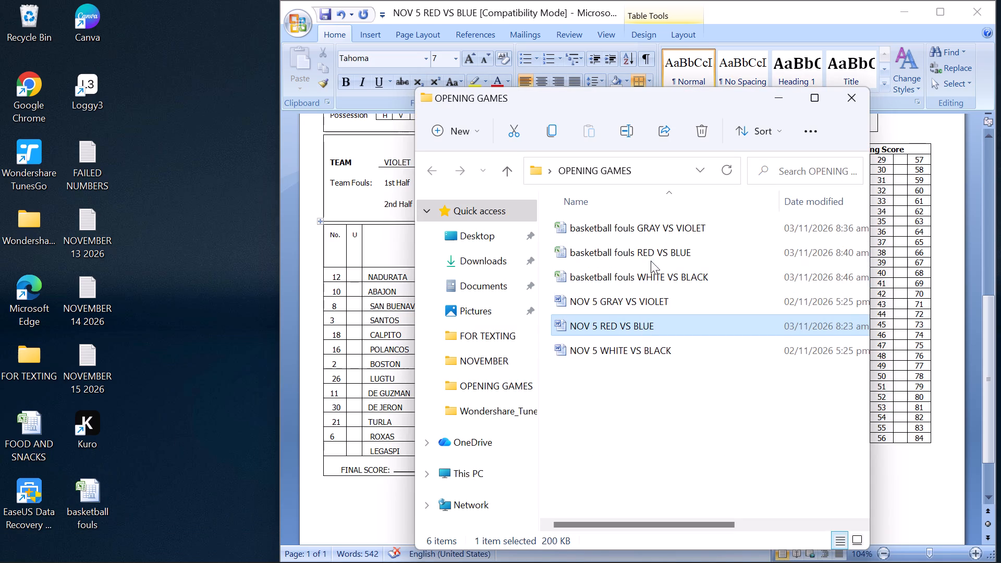
double_click(651, 231)
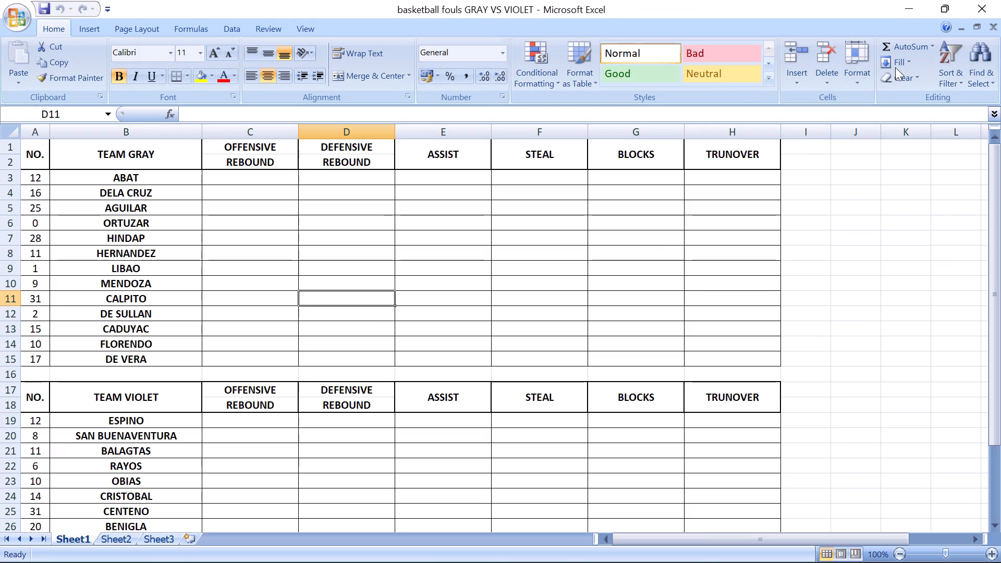
left_click(945, 9)
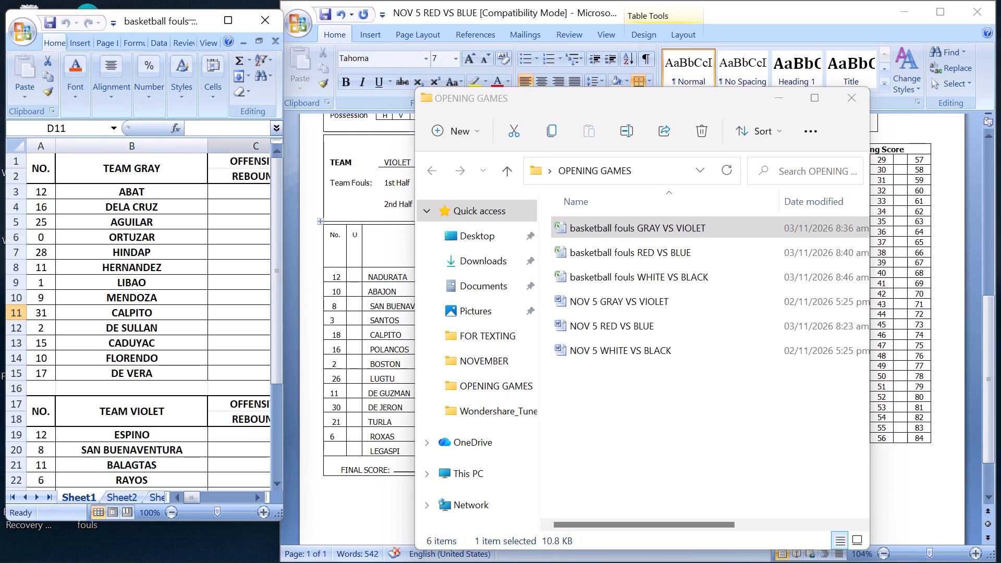
scroll(222, 319, "down", 5)
scroll(222, 319, "up", 1)
left_click(755, 0)
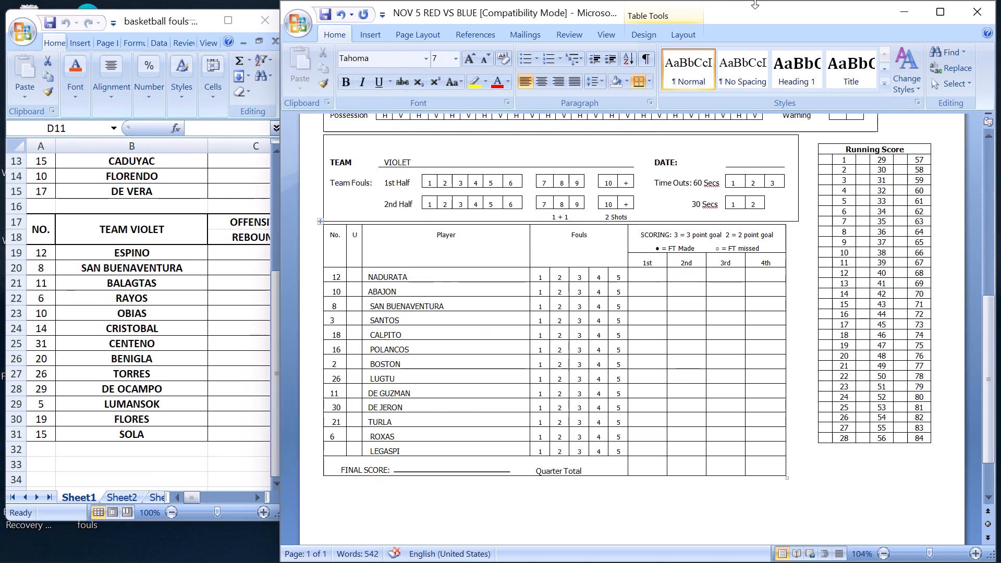
Set the player numbers in rows two to four of the VIOLET table to 8, 11 and 6.
left_click(337, 274)
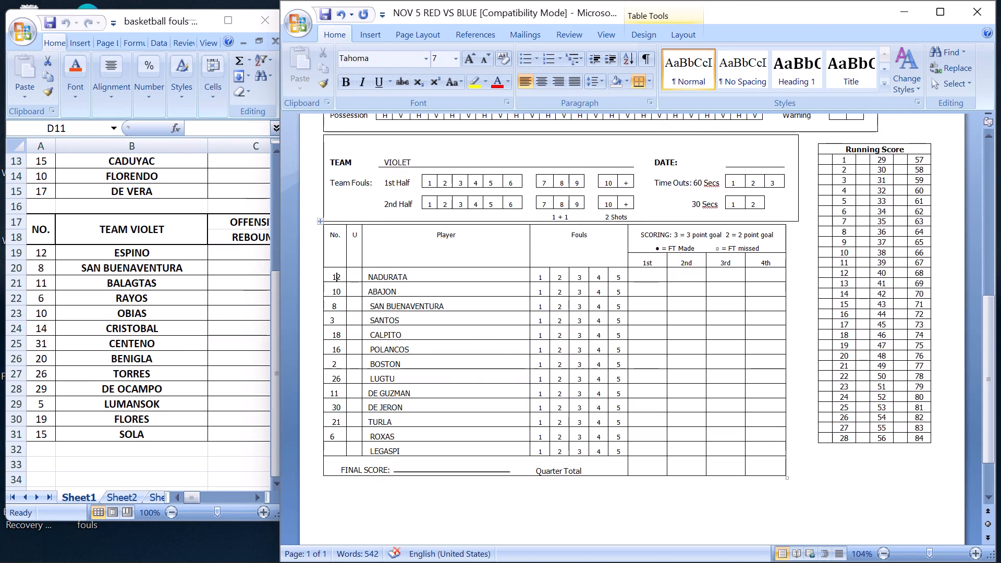
double_click(341, 292)
key("Return")
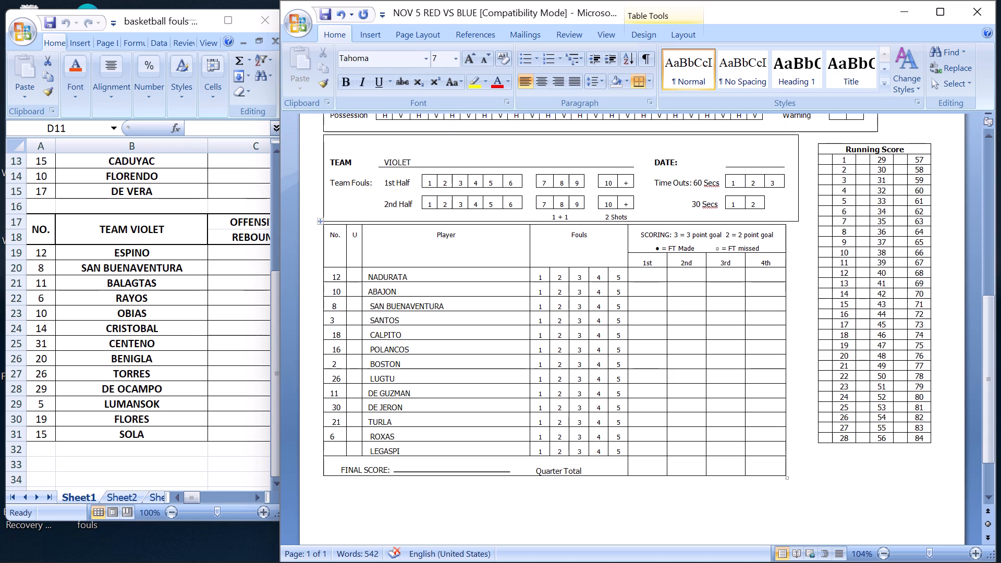
key("BackSpace")
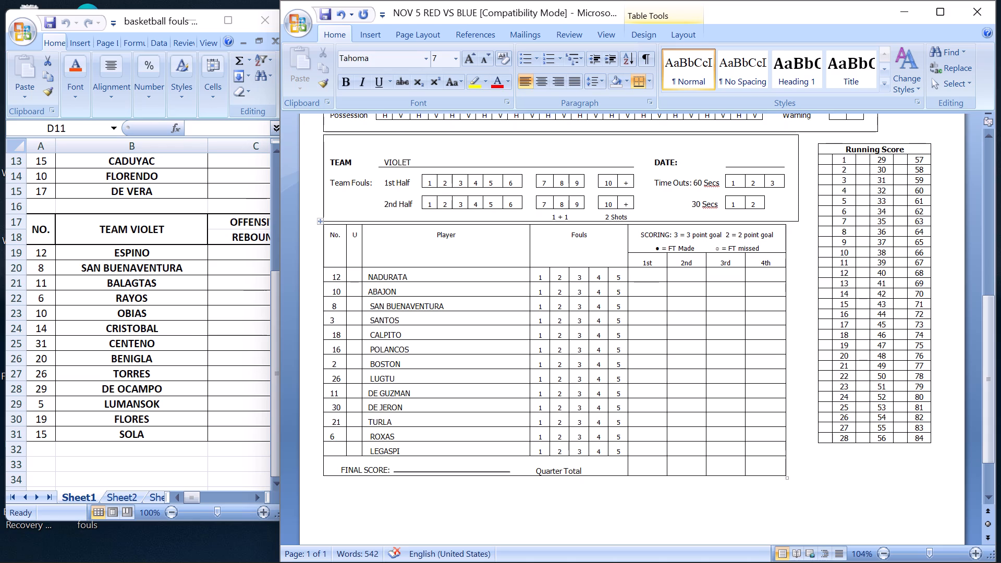
triple_click(340, 291)
key("8")
double_click(338, 305)
key("1")
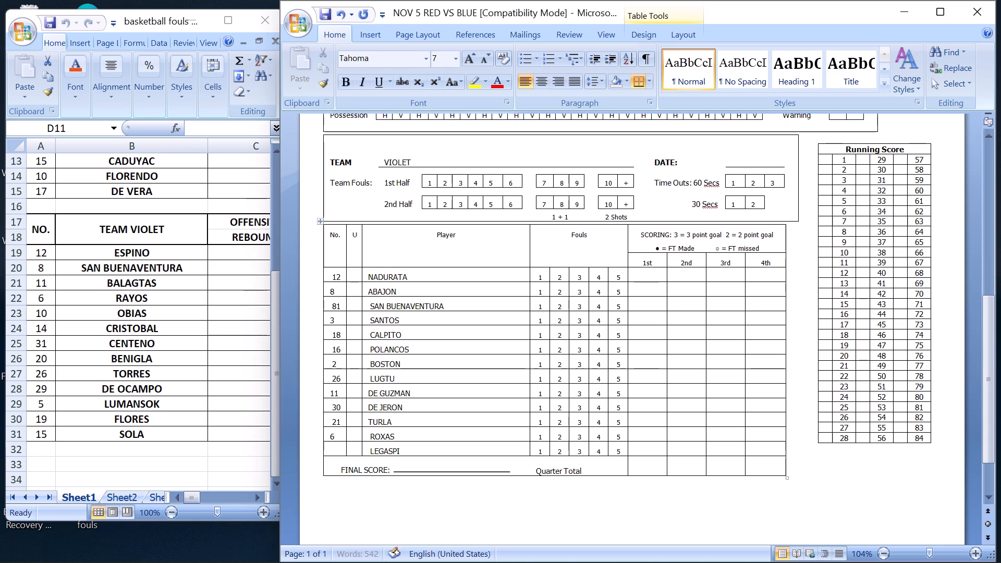
key("BackSpace")
key("BackSpace")
type("11")
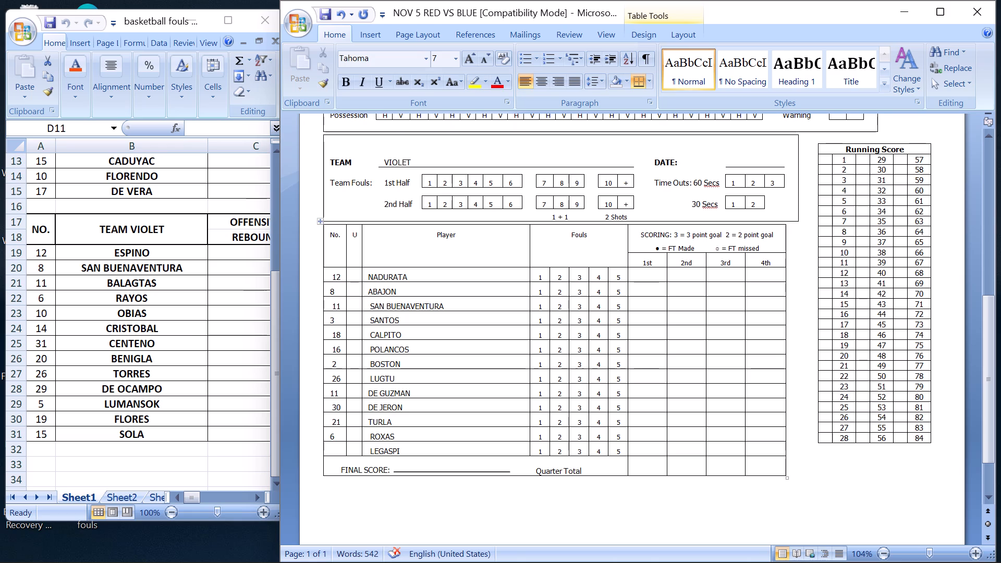
double_click(333, 317)
left_click(333, 317)
key("6")
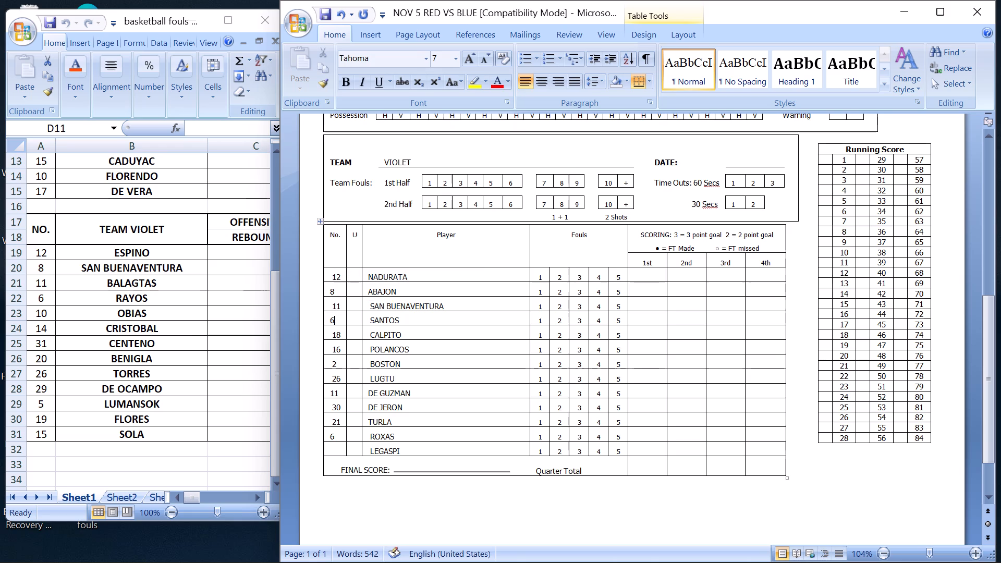
Set the player numbers in rows five to nine of the VIOLET table to 10, 14, 31, 20 and 26.
double_click(336, 338)
type("10")
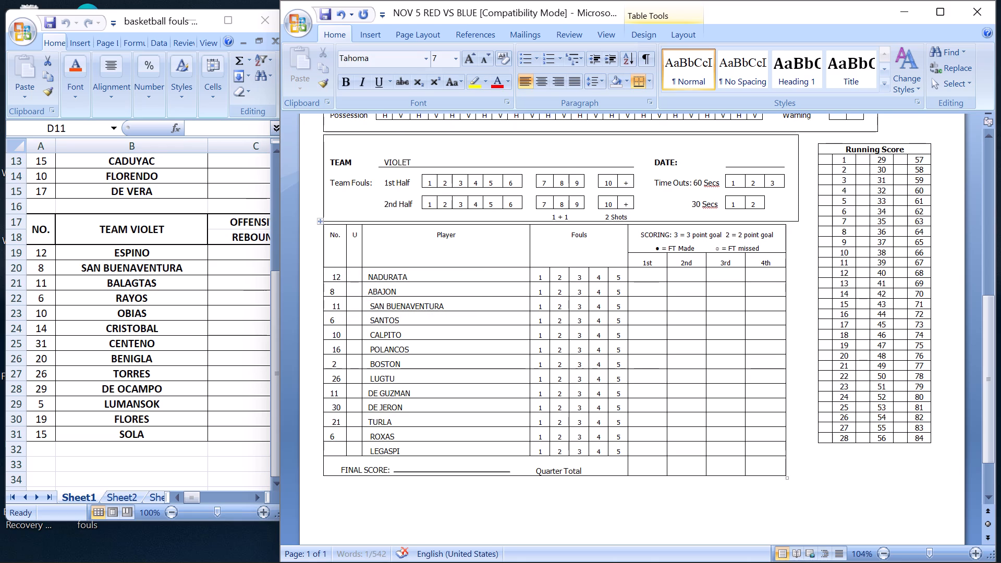
double_click(336, 352)
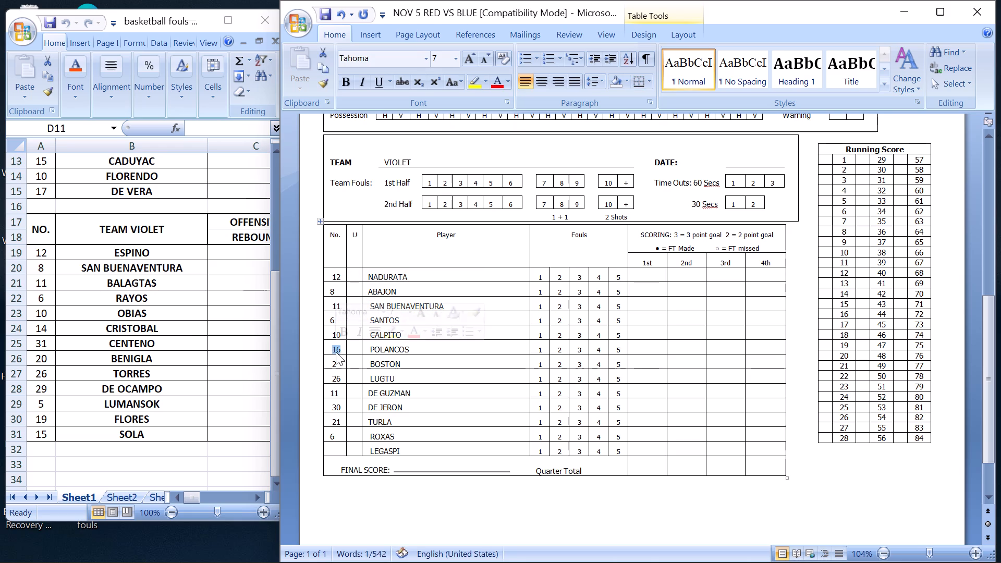
type("14")
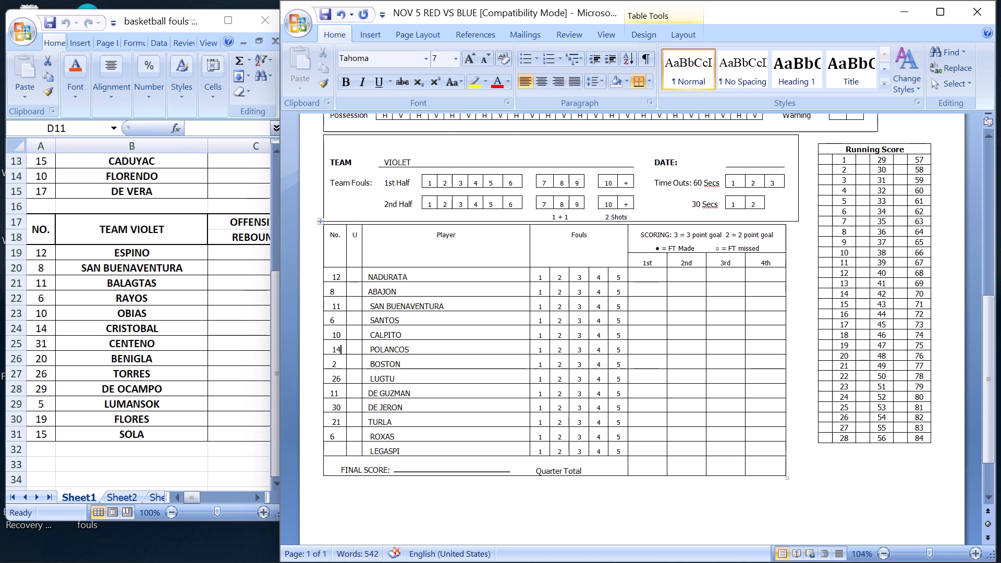
double_click(334, 362)
type("31")
double_click(336, 377)
type("20")
double_click(336, 389)
type("26")
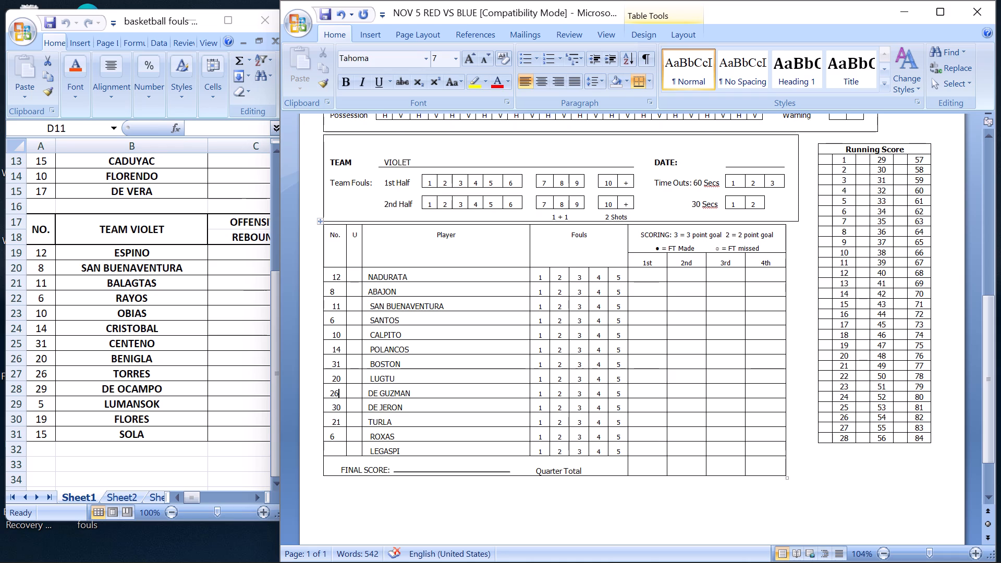
Set the player numbers in the last four rows of the VIOLET table to 29, 5, 19 and 15.
double_click(335, 409)
type("29")
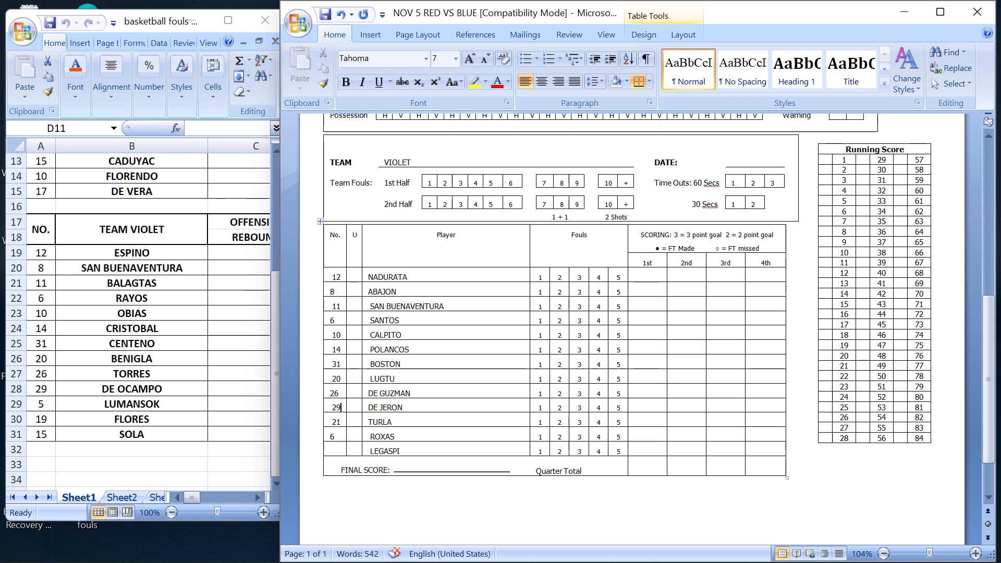
double_click(336, 421)
key("5")
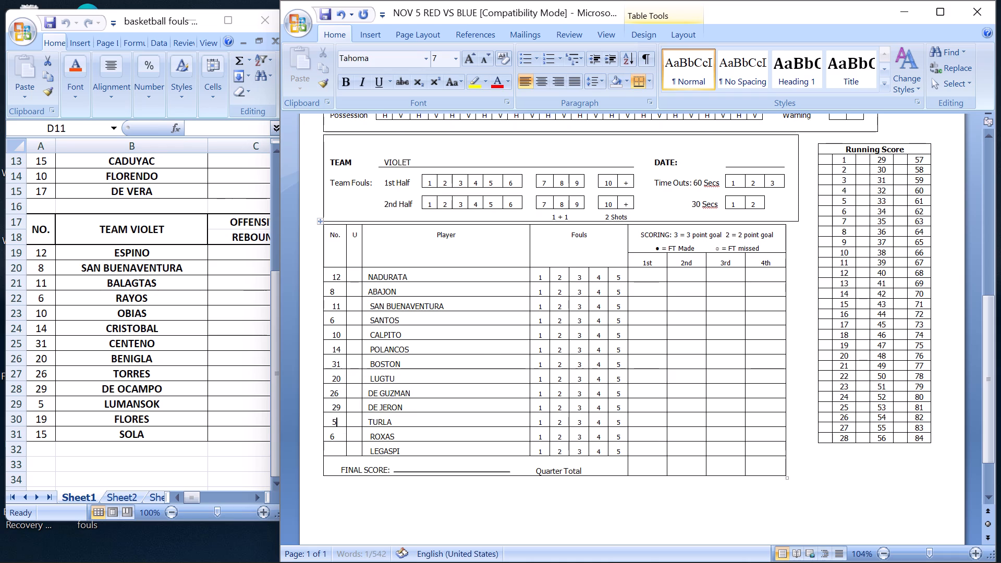
double_click(334, 436)
triple_click(334, 436)
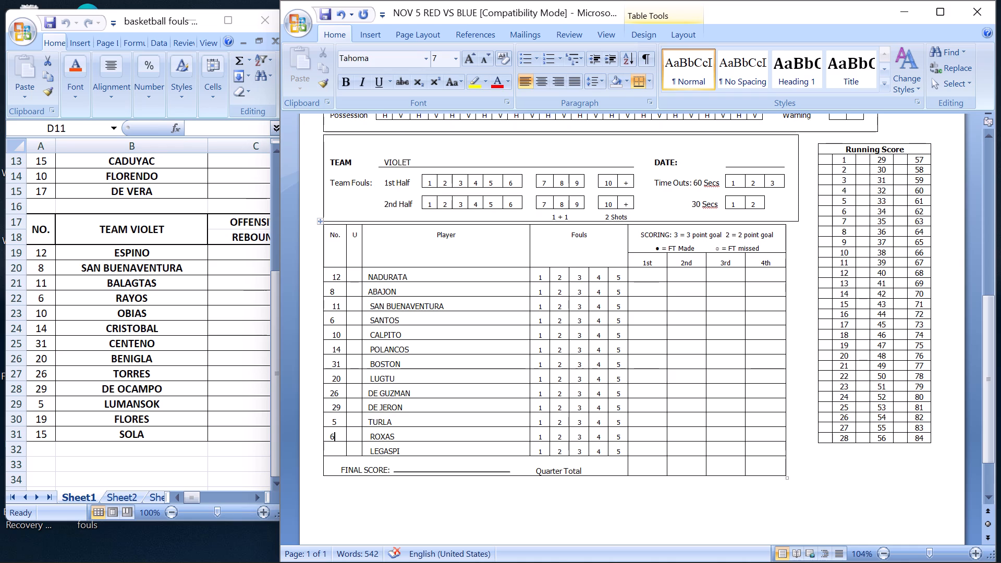
type("19")
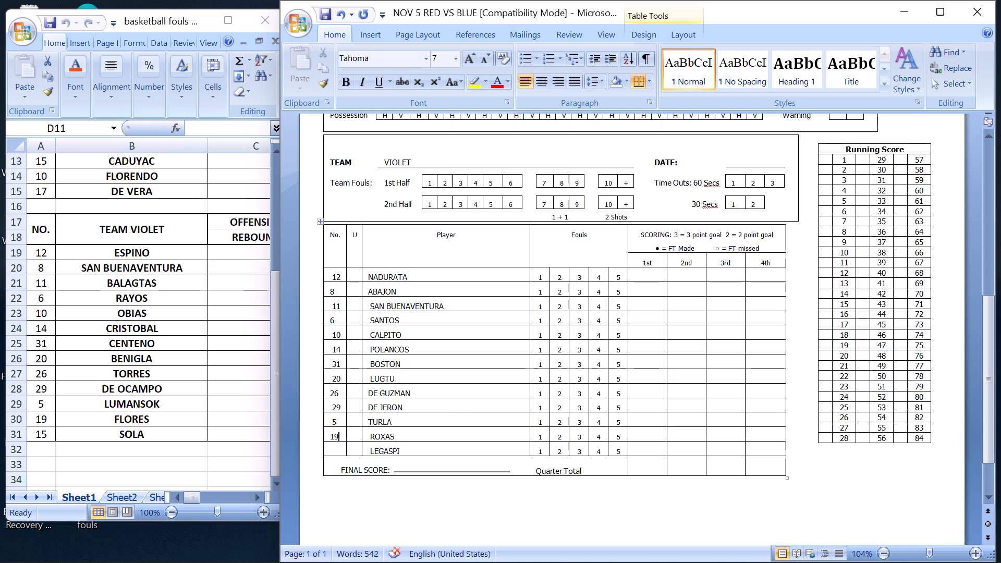
double_click(335, 447)
key("1")
key("5")
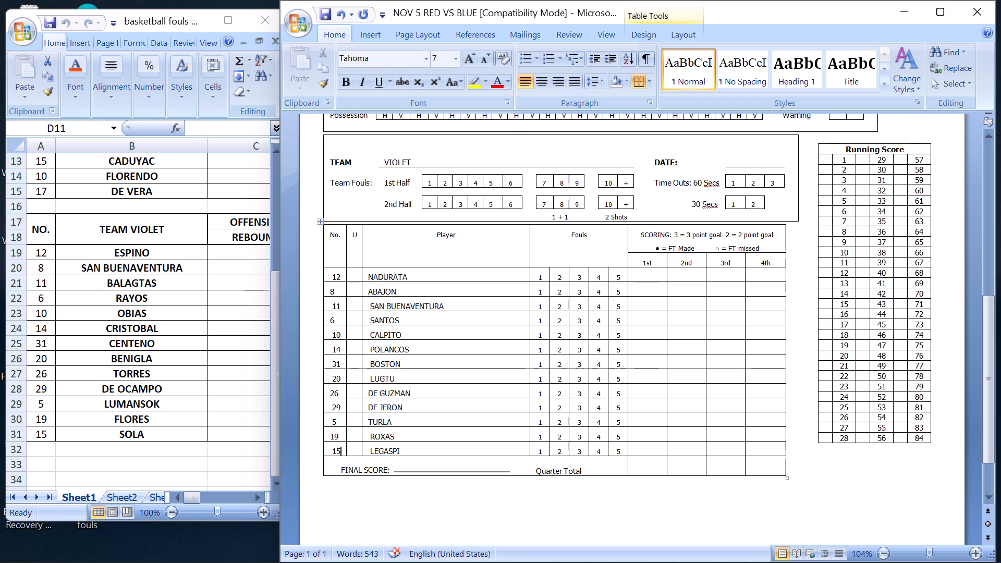
Replace the player names in the first three rows of the VIOLET table with ESPINO, SAN BUENAVENTURA and BALAGTAS.
double_click(404, 276)
type("ESOI")
key("BackSpace")
key("BackSpace")
type("PINO")
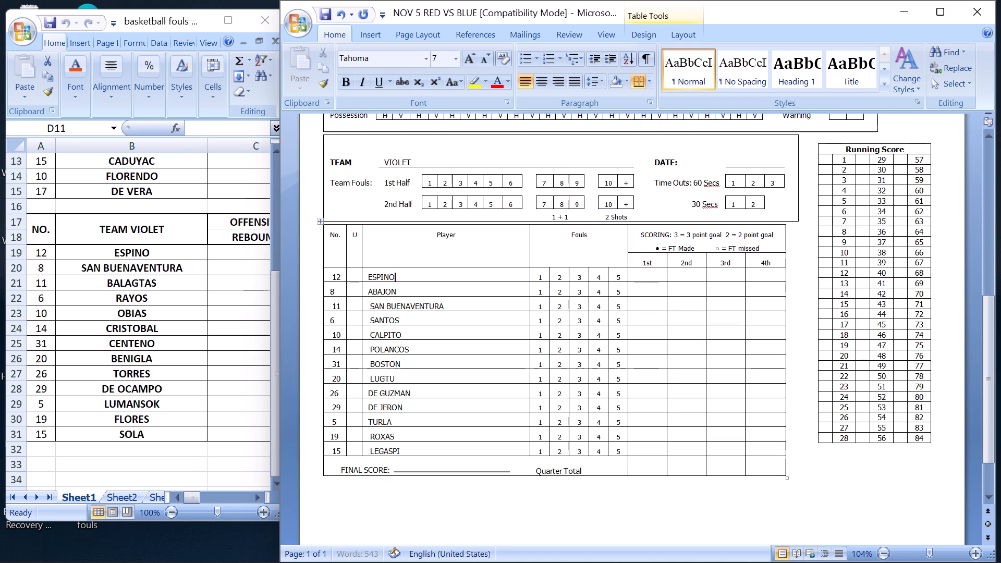
double_click(387, 289)
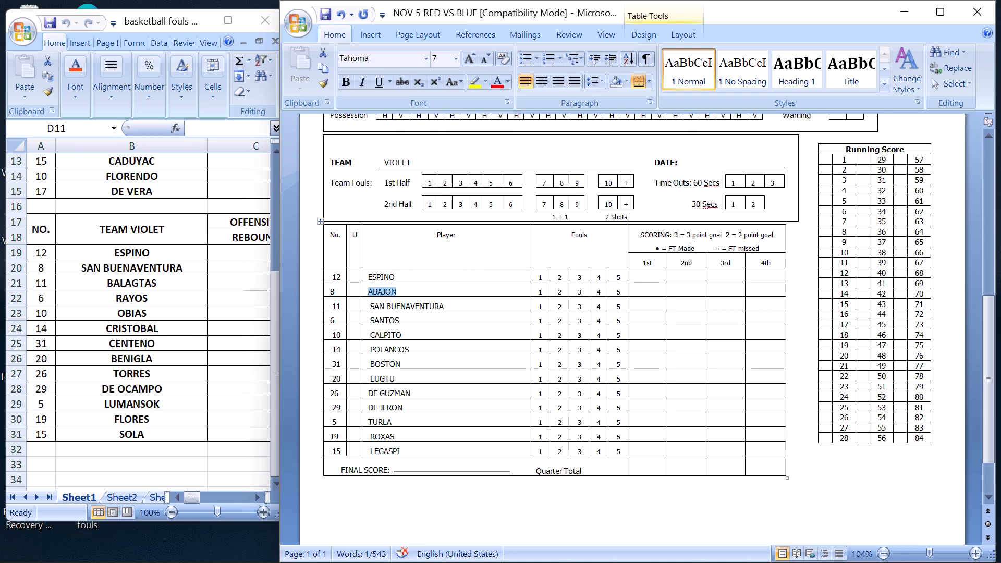
type("SAN VI")
key("BackSpace")
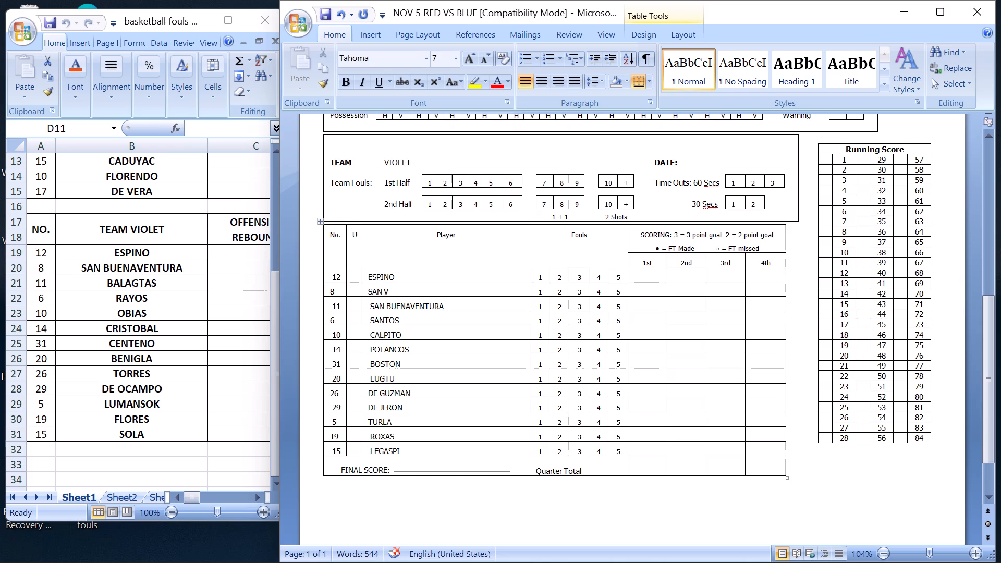
key("BackSpace")
type("BUENAVENTURA")
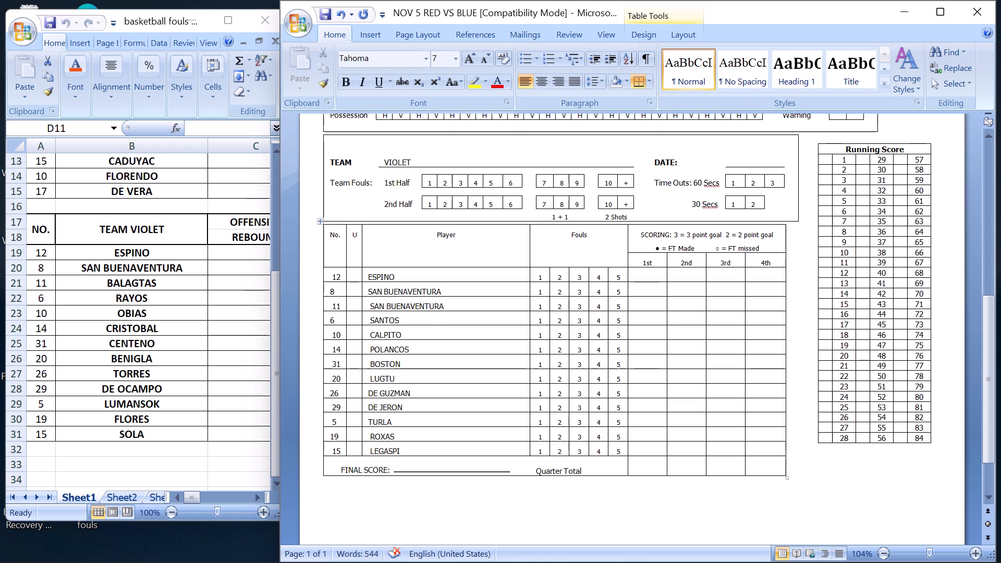
triple_click(428, 305)
type("BALAGTAS")
double_click(382, 320)
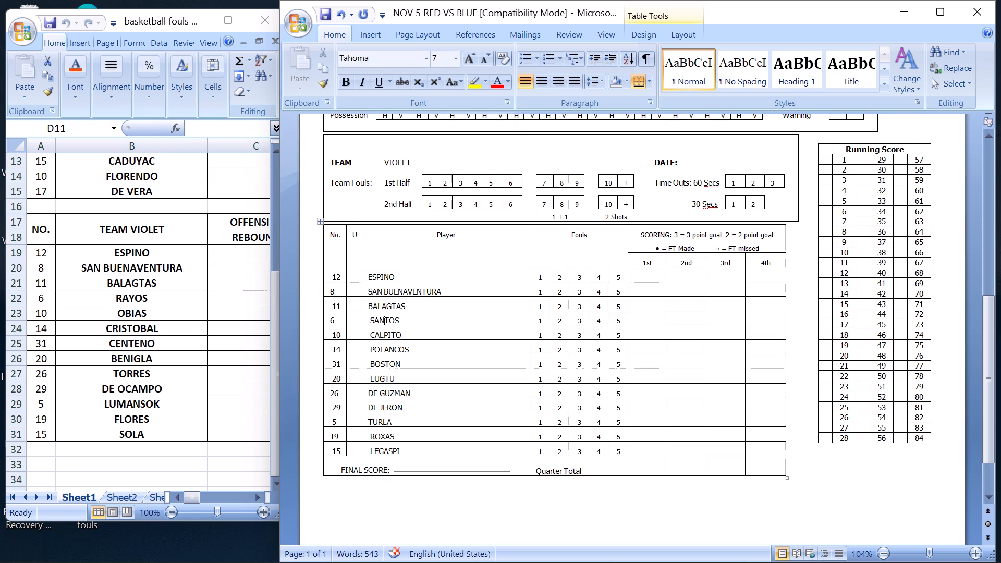
type("RAYPS")
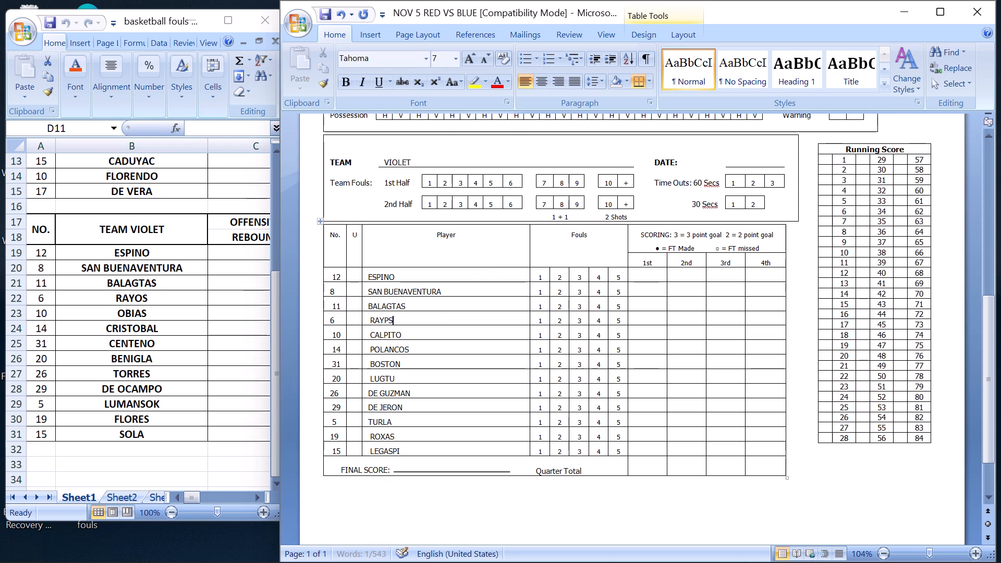
key("BackSpace")
key("BackSpace")
type("OS")
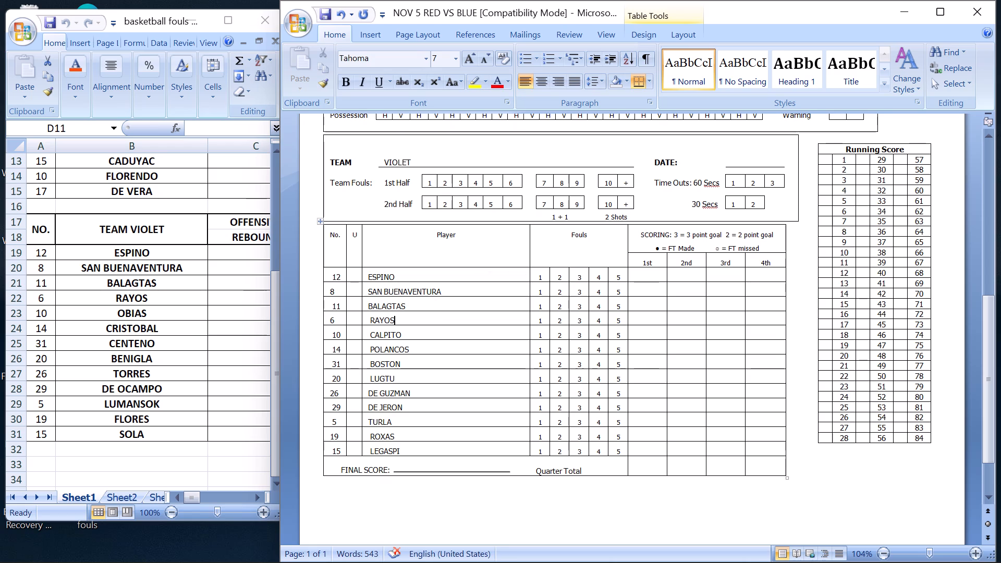
double_click(385, 334)
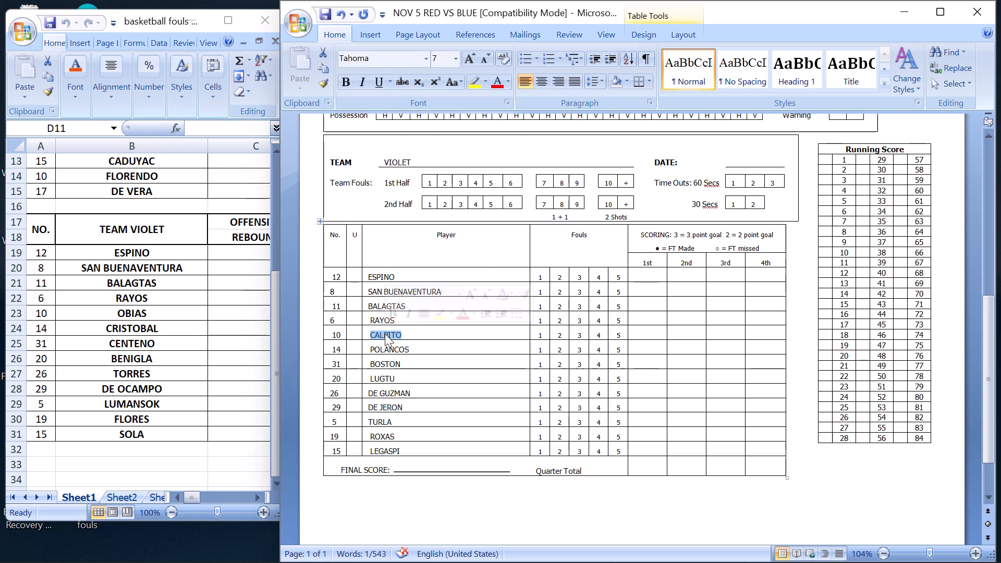
type("OBIAS")
double_click(402, 347)
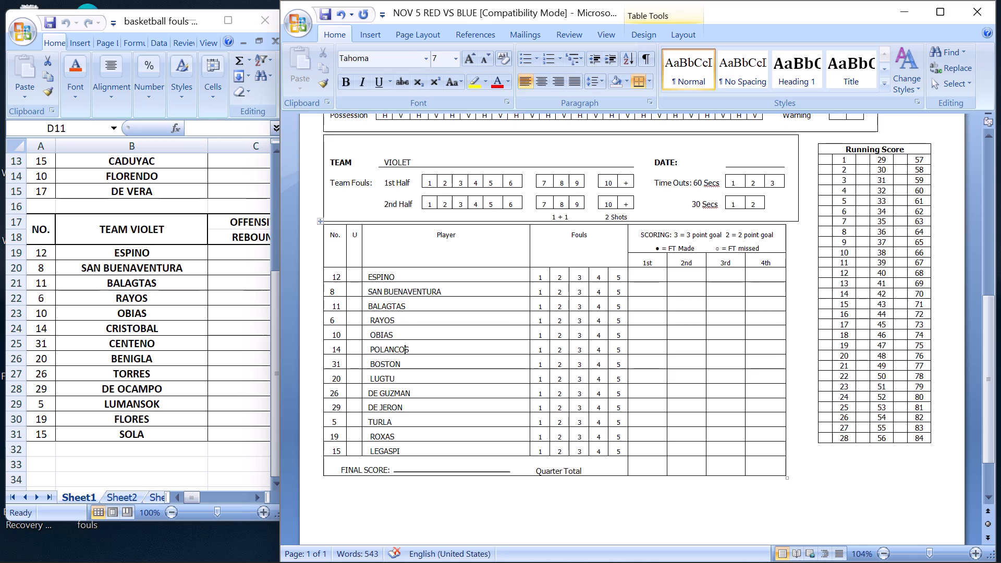
type("CRISTOBAL")
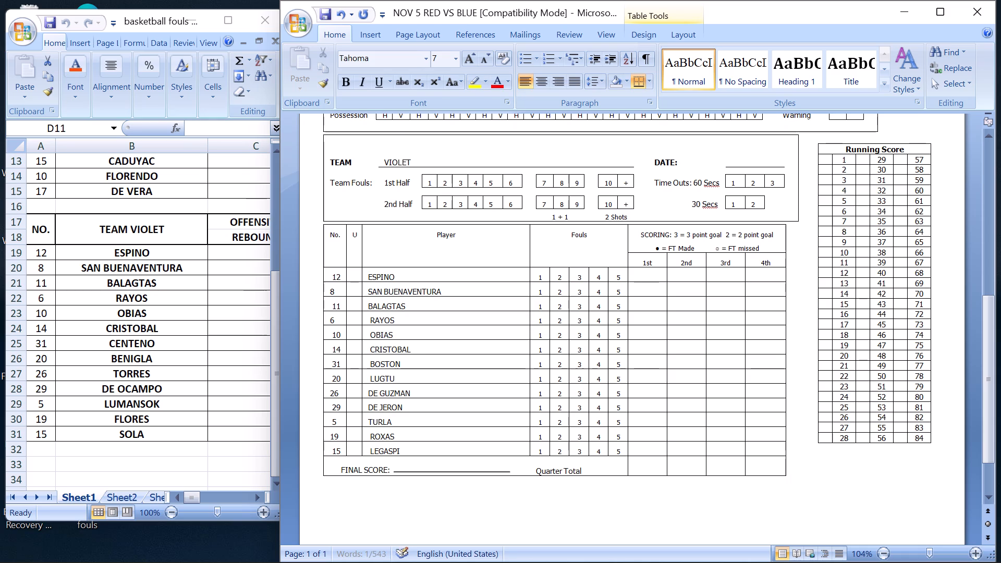
double_click(376, 360)
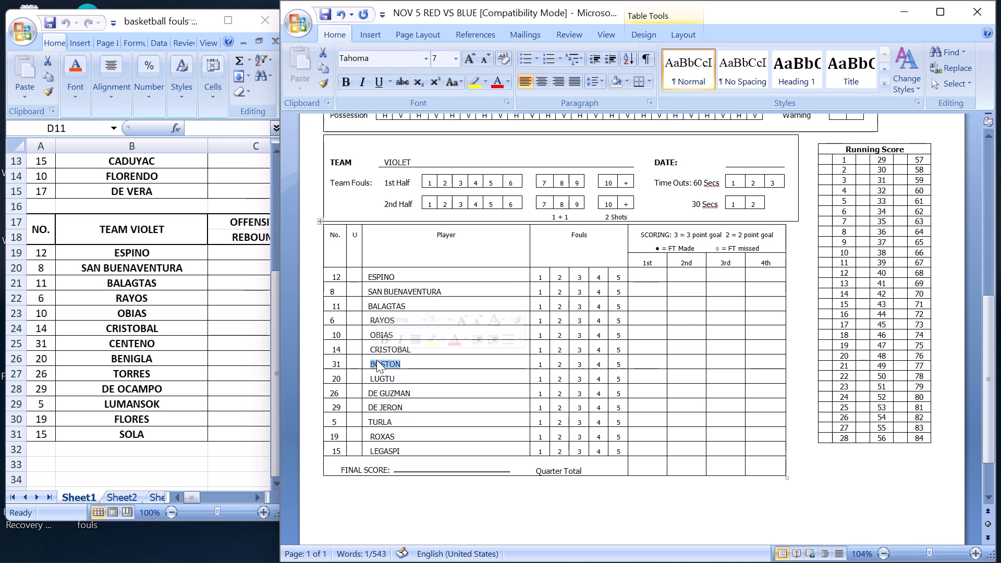
type("CENTENO")
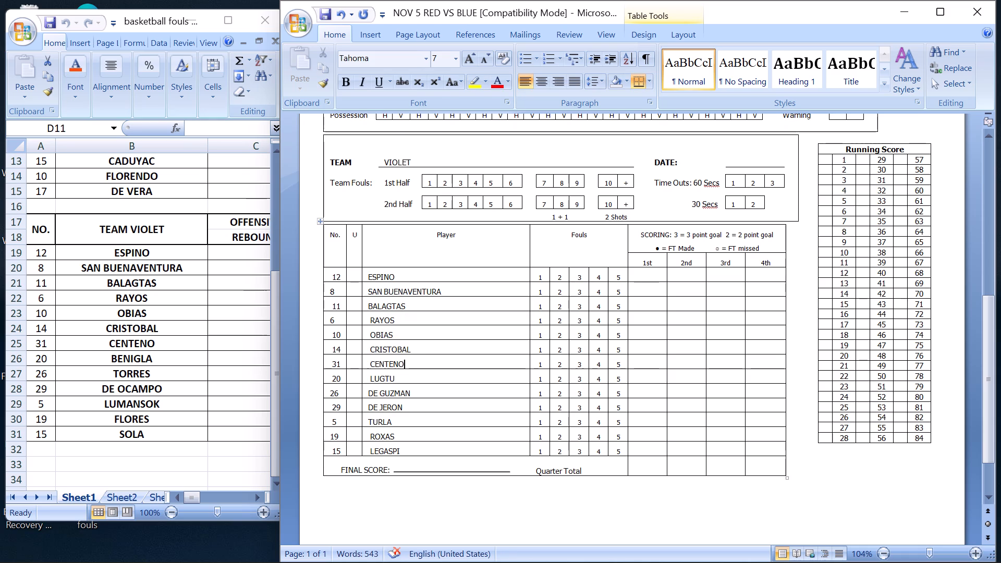
double_click(379, 379)
type("BENIGLA")
double_click(390, 396)
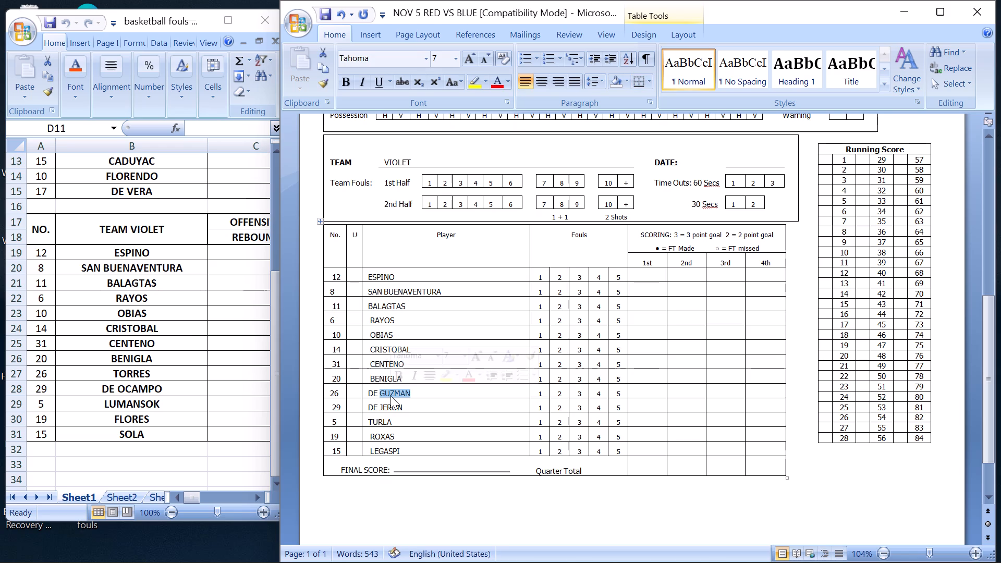
left_click(390, 396)
triple_click(389, 396)
type("TORRES")
Change the player names in the last four rows of the VIOLET table to DE OCAMPO, LUMANSOK, FLORES and SOLA.
double_click(392, 407)
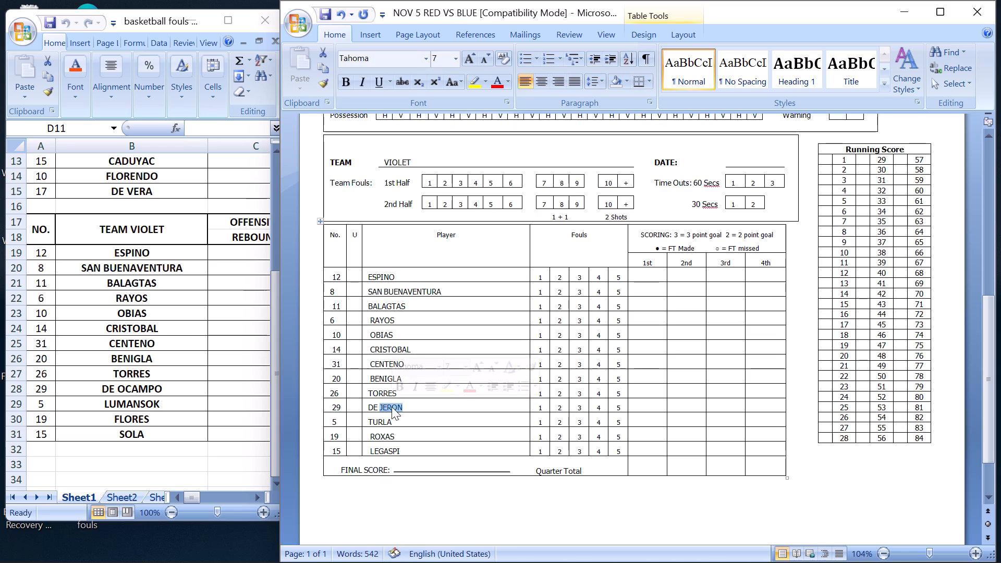
type("OCAMPO")
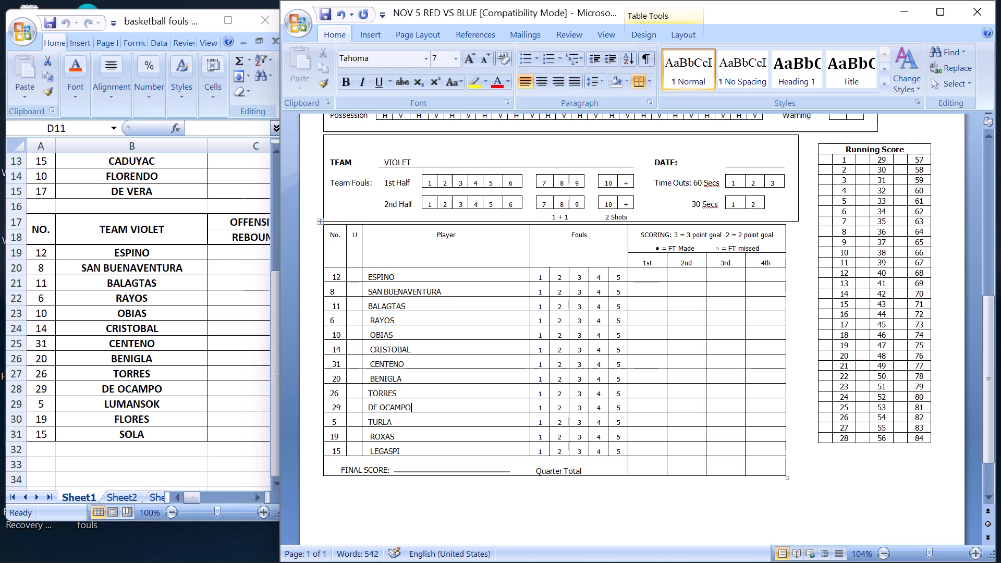
double_click(384, 421)
type("LUMANSOL")
key("BackSpace")
key("k")
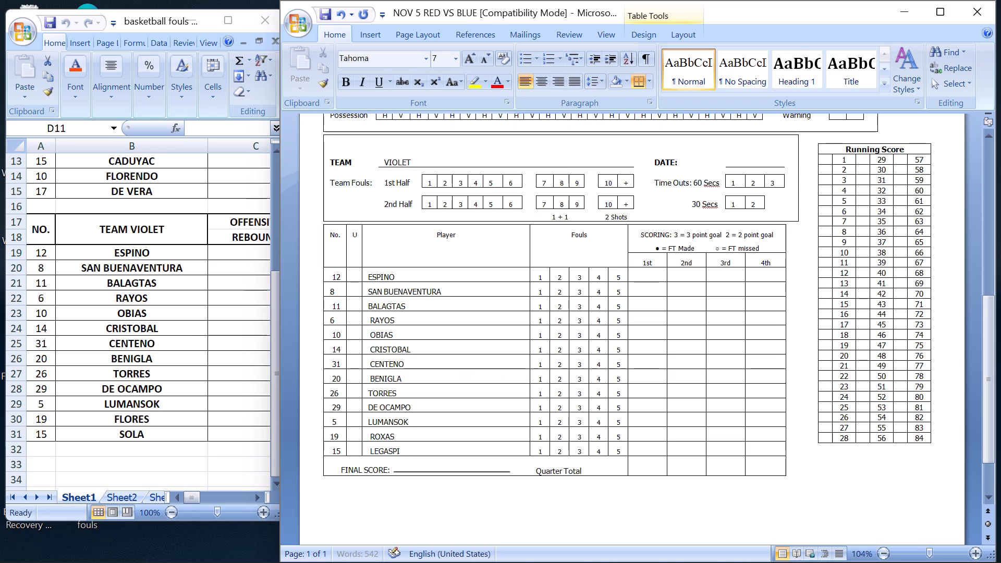
double_click(386, 433)
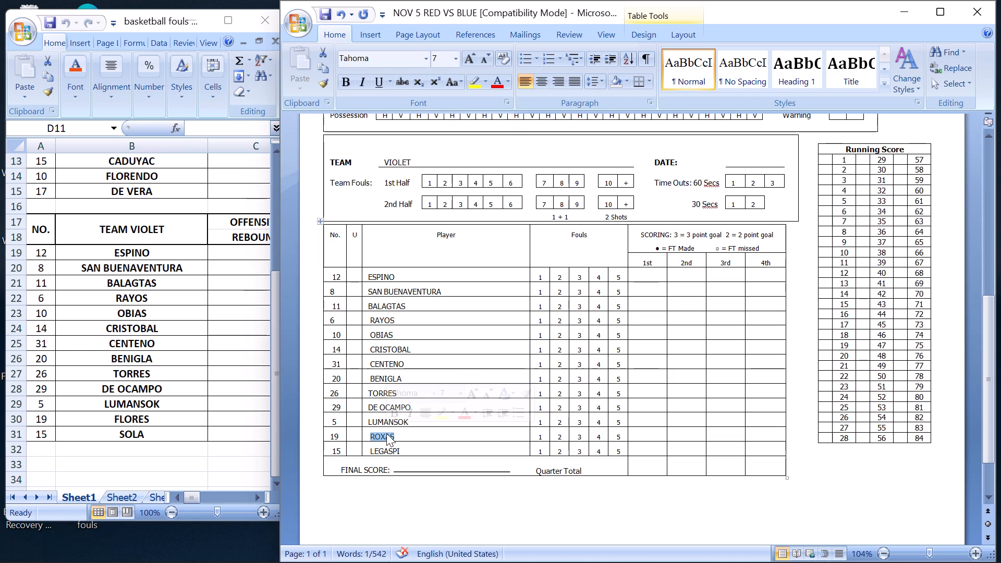
type("FLORES")
triple_click(390, 449)
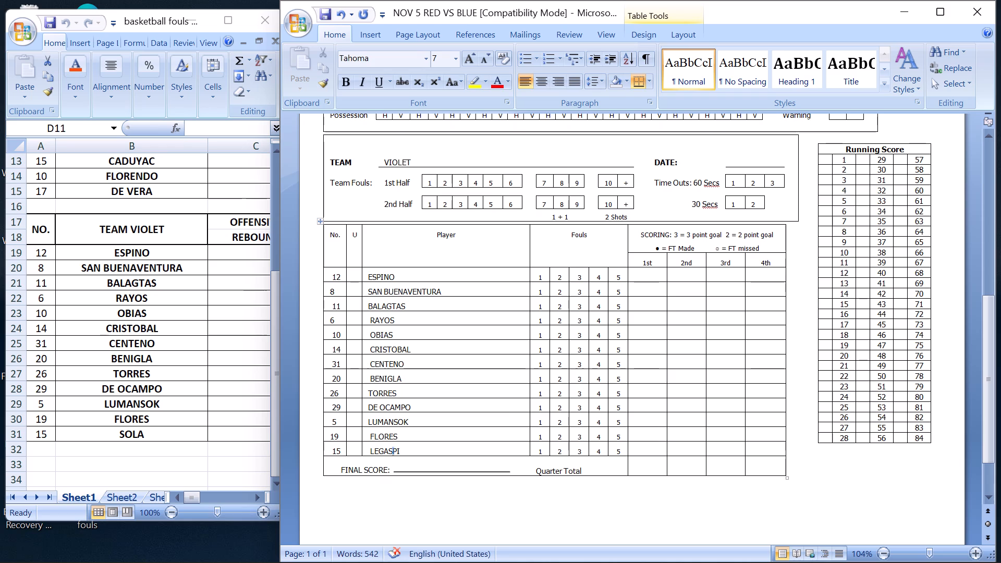
left_click(390, 449)
triple_click(390, 449)
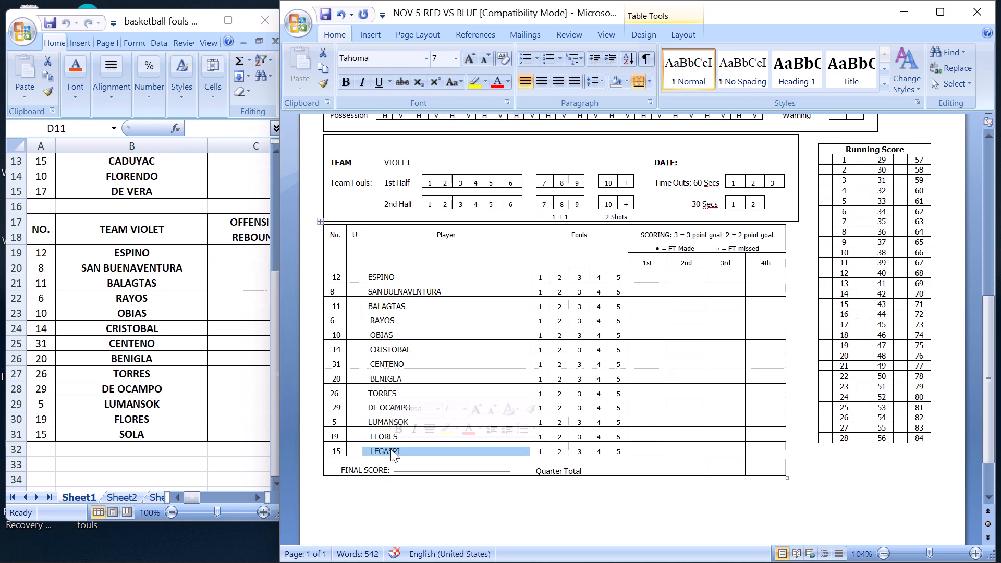
type("SOLA")
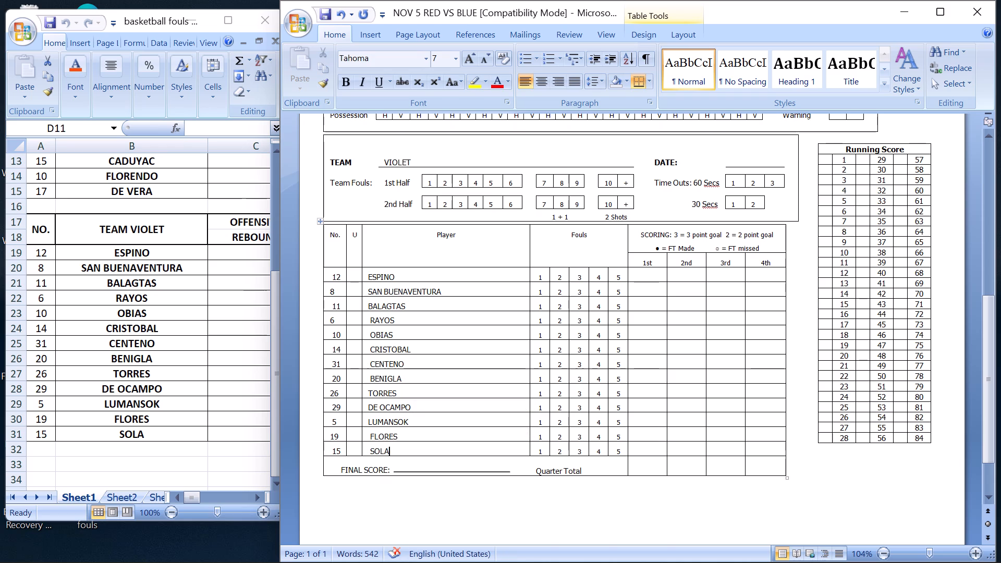
Save the score sheet as a new document named NOV 9 RED VS VIOLET on the Desktop.
scroll(408, 435, "up", 11)
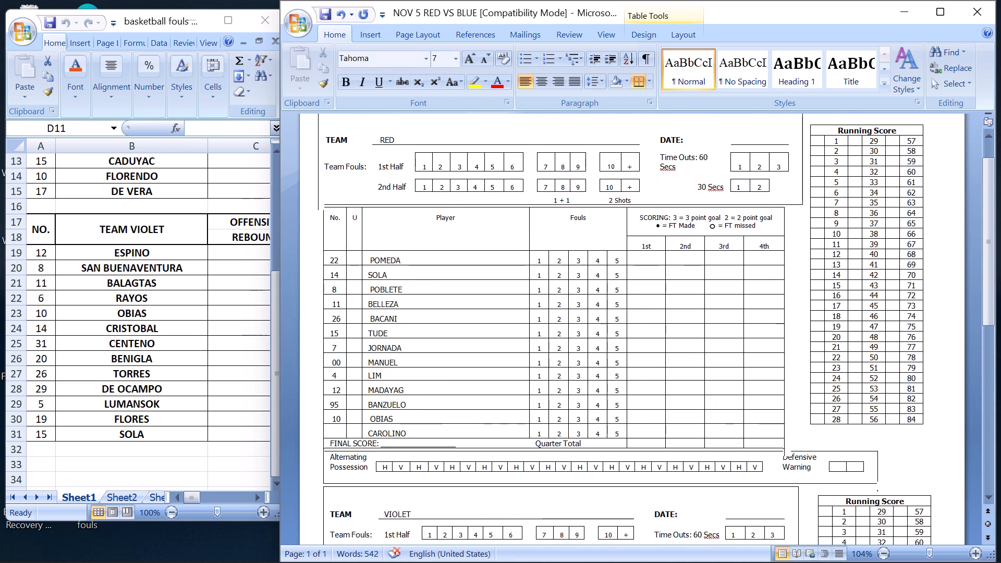
left_click(297, 21)
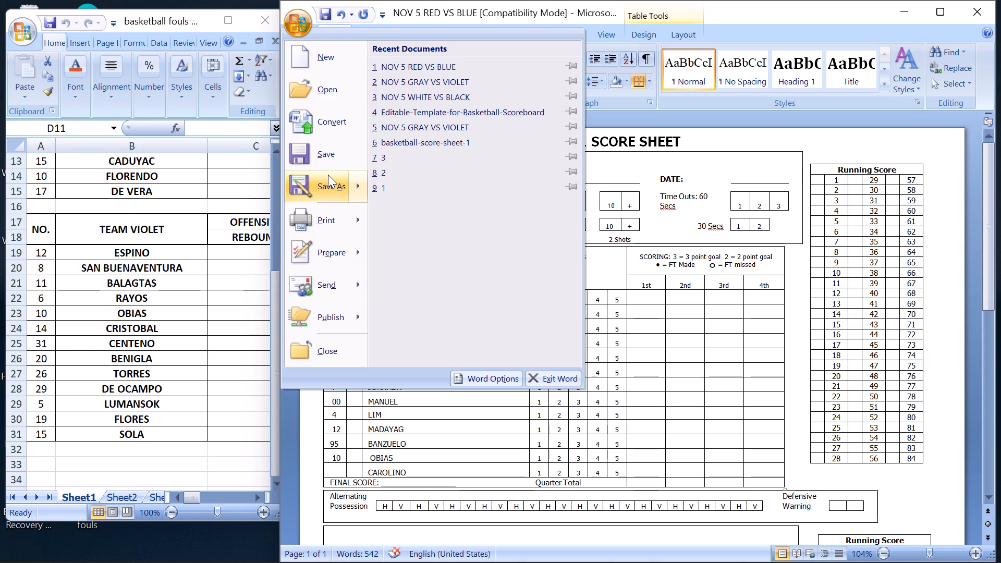
left_click(328, 175)
left_click(505, 252)
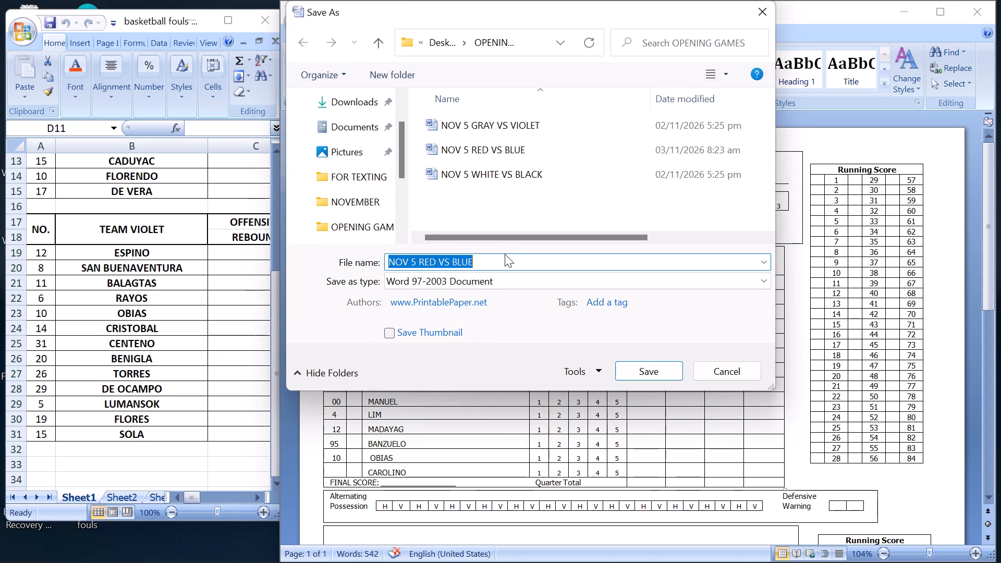
type("NOV 9")
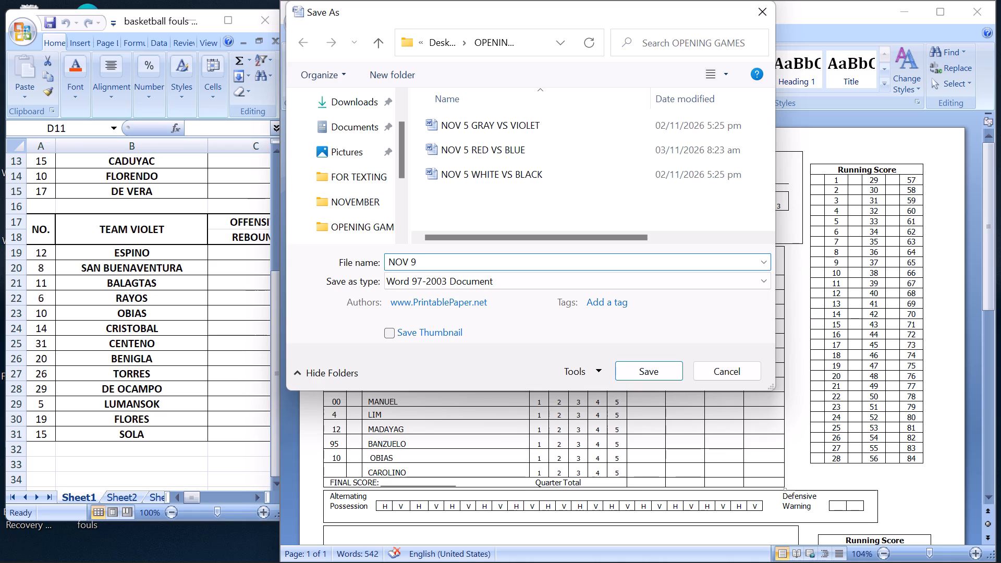
key("space")
left_click_drag(477, 19, 404, 246)
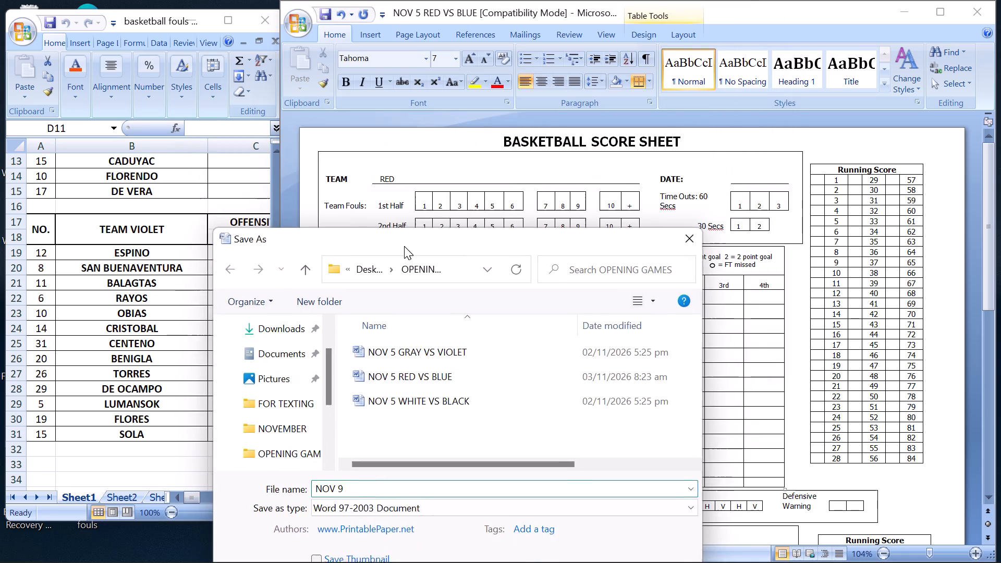
left_click_drag(404, 246, 520, 47)
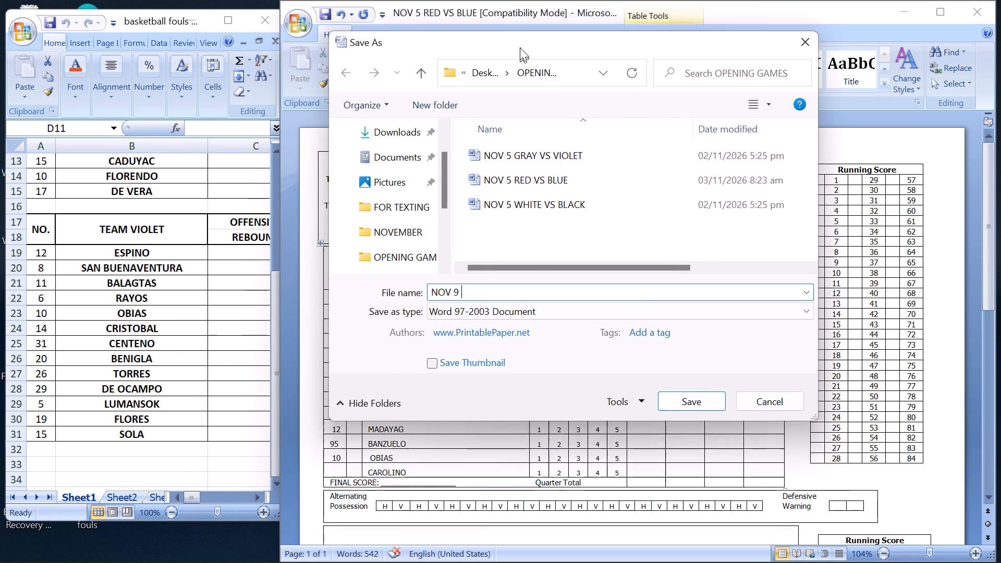
left_click_drag(520, 47, 520, 52)
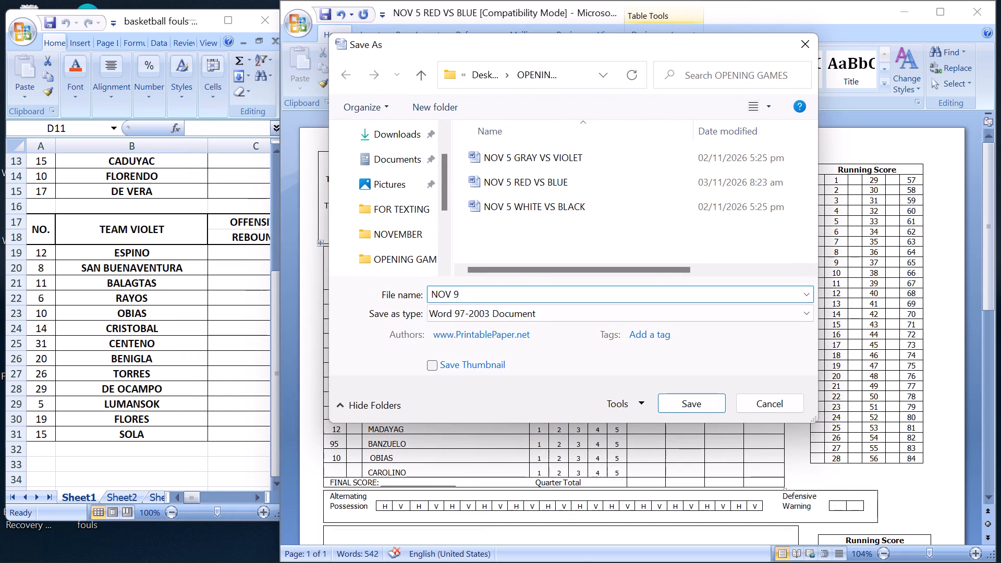
type("RED VS")
key("space")
type("VIOLET")
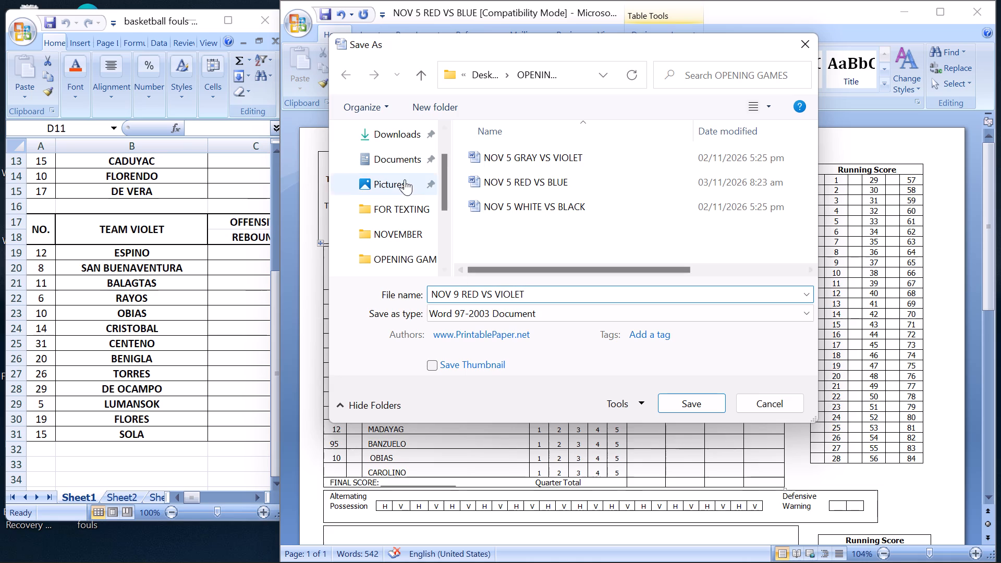
scroll(405, 179, "up", 4)
left_click(391, 169)
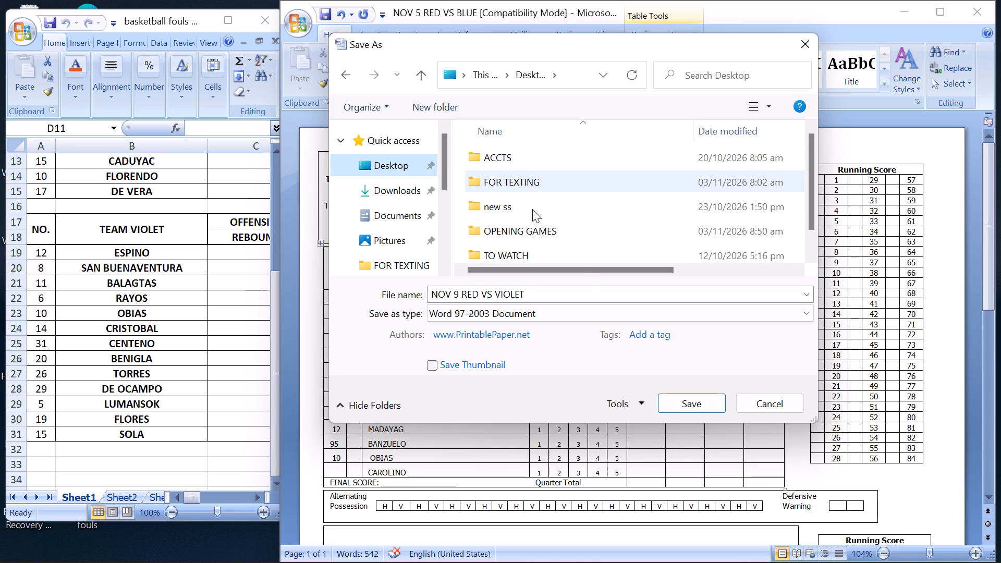
left_click(673, 407)
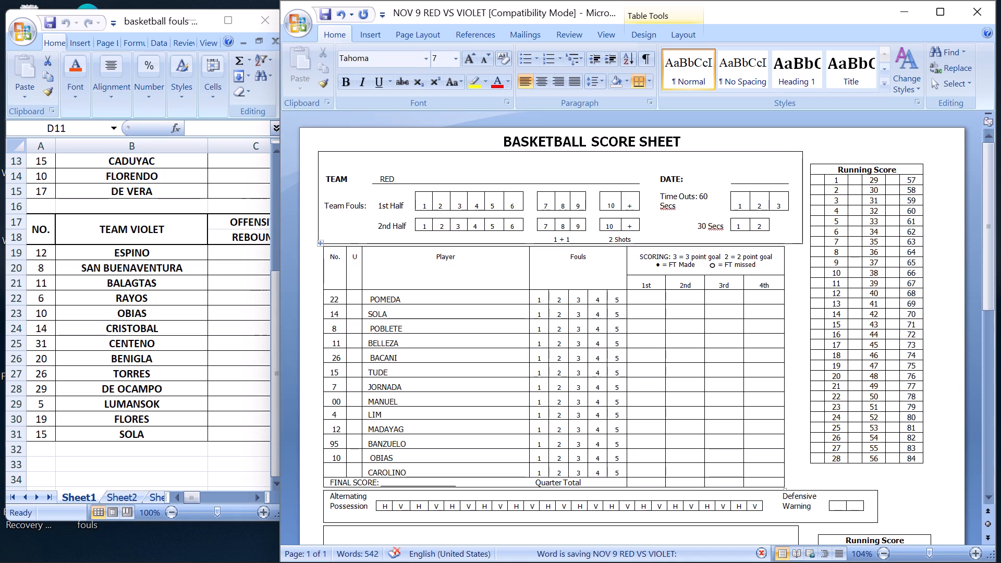
Look over the RED and VIOLET sections of the score sheet and the TEAM GRAY roster in the Excel workbook.
scroll(396, 292, "down", 2)
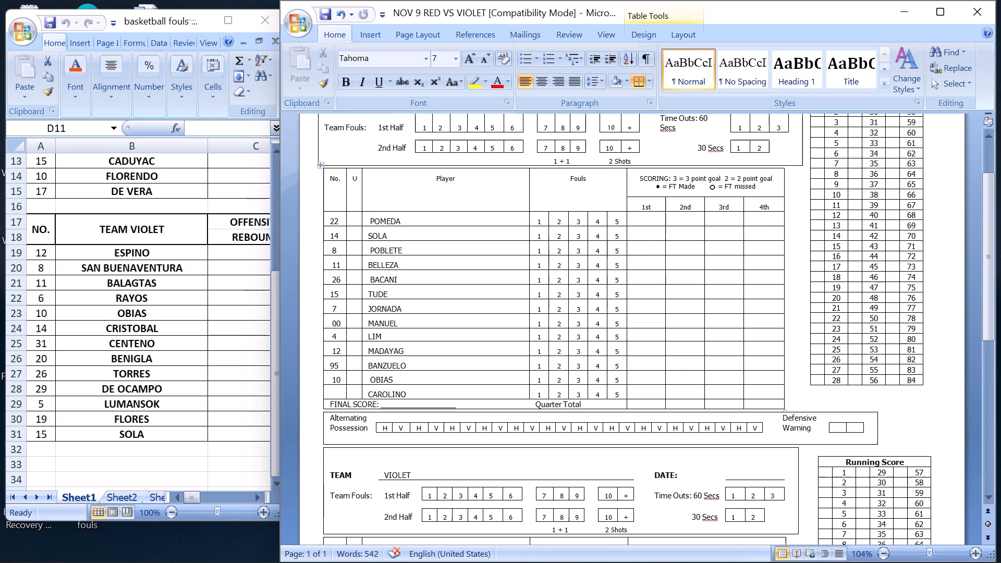
scroll(396, 292, "up", 5)
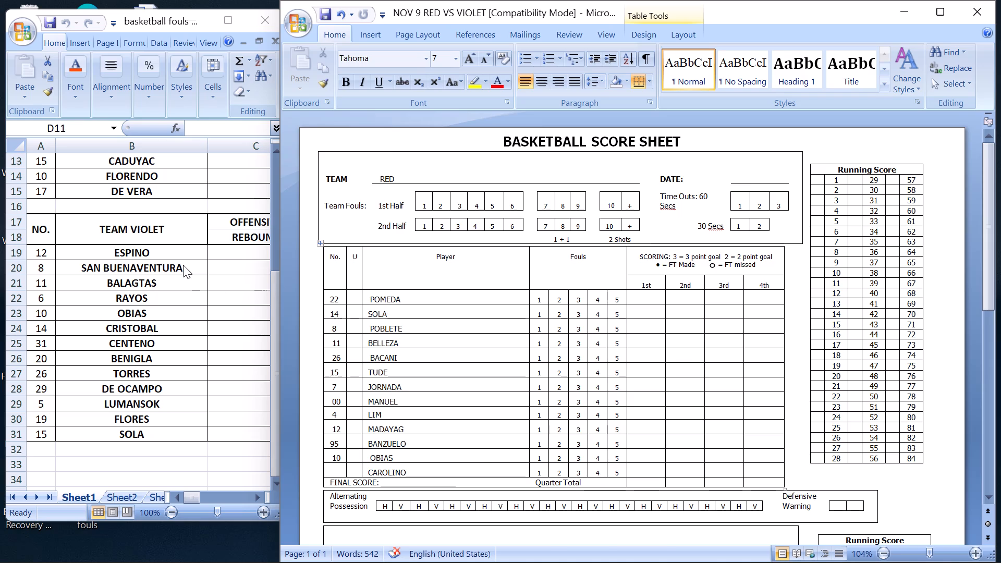
scroll(449, 323, "down", 5)
scroll(449, 323, "up", 4)
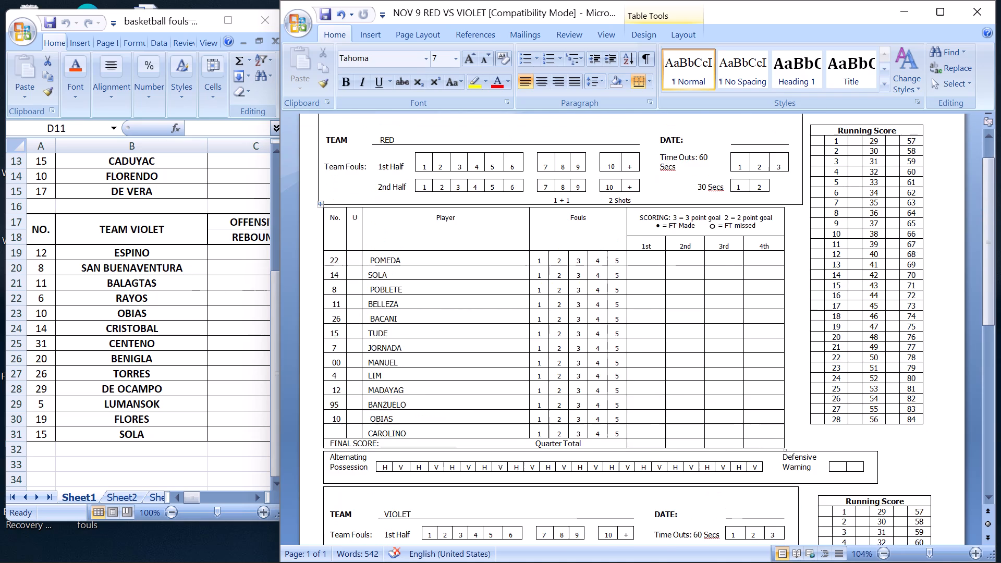
scroll(449, 323, "up", 3)
scroll(186, 280, "up", 9)
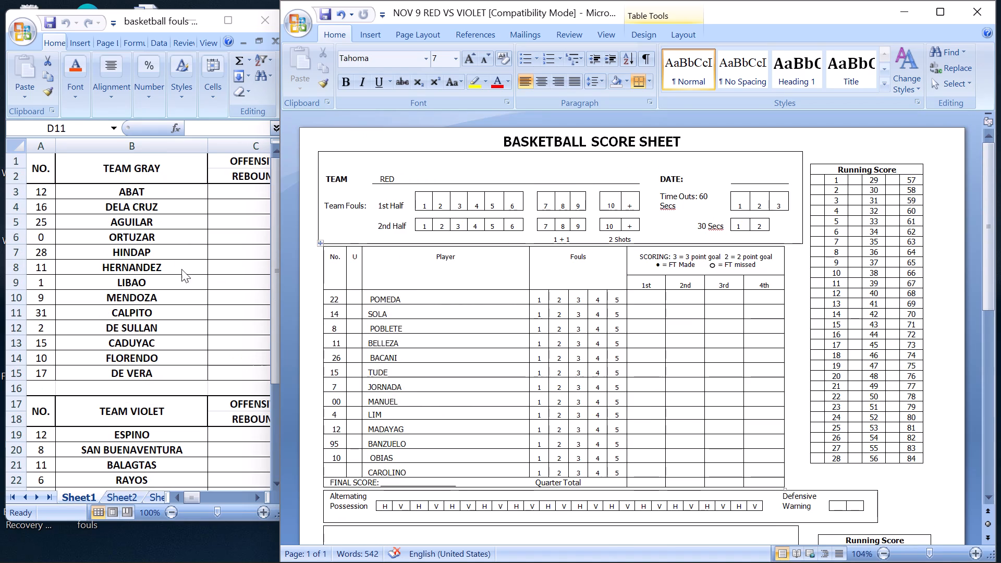
Change the first team heading in the Excel workbook to TEAM RED.
double_click(156, 166)
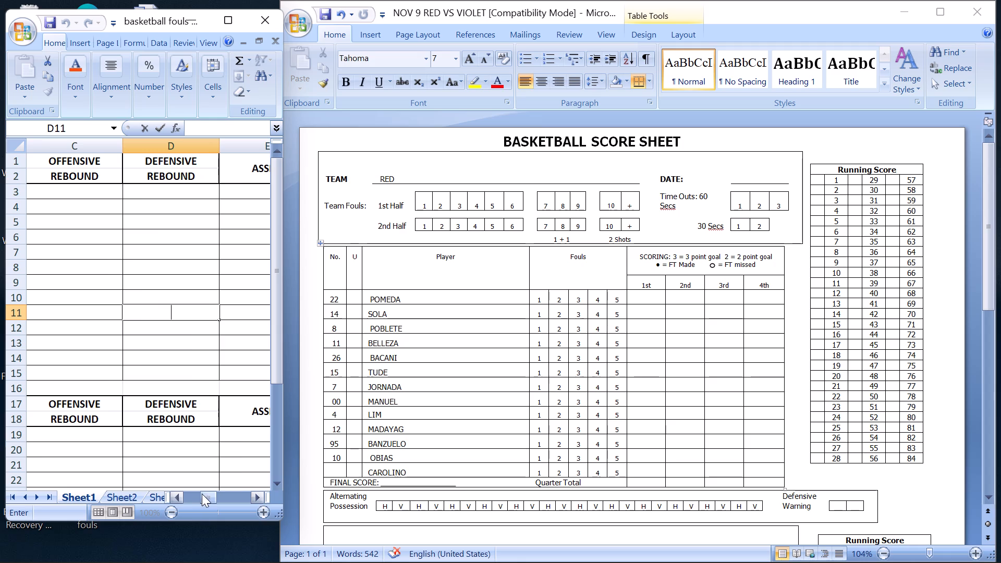
left_click_drag(206, 495, 131, 471)
double_click(153, 164)
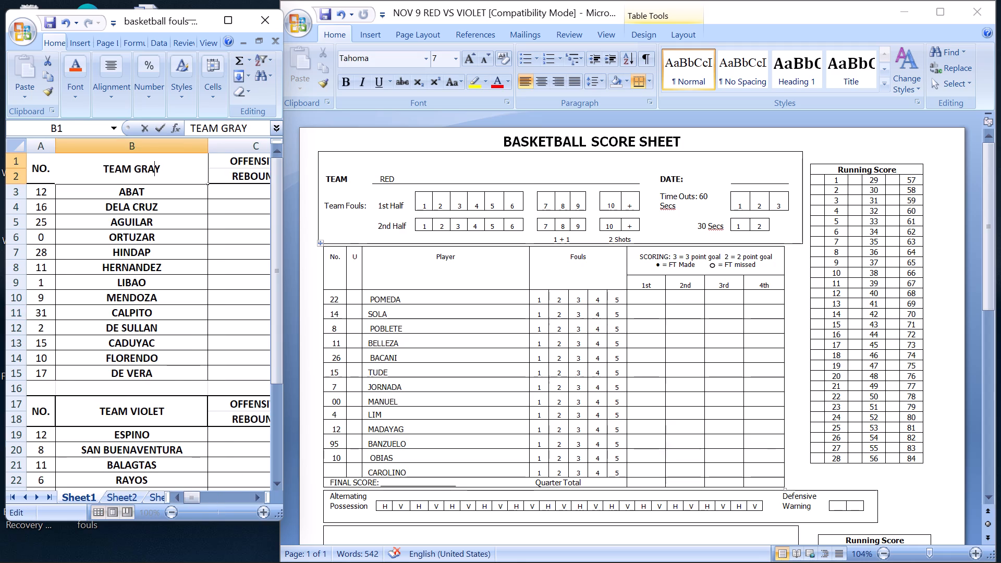
left_click(158, 166)
key("BackSpace")
key("BackSpace")
key("BackSpace")
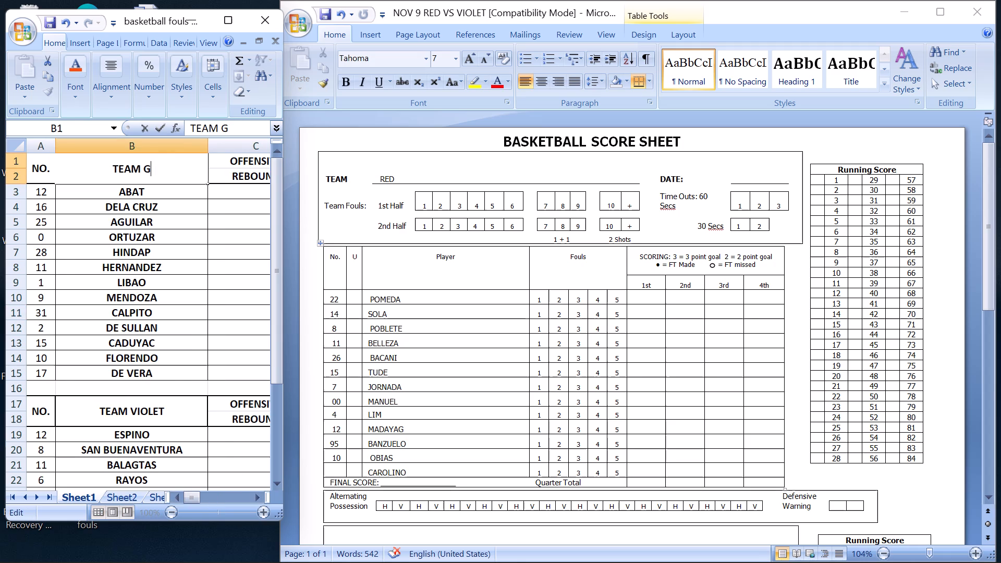
key("BackSpace")
type("RED")
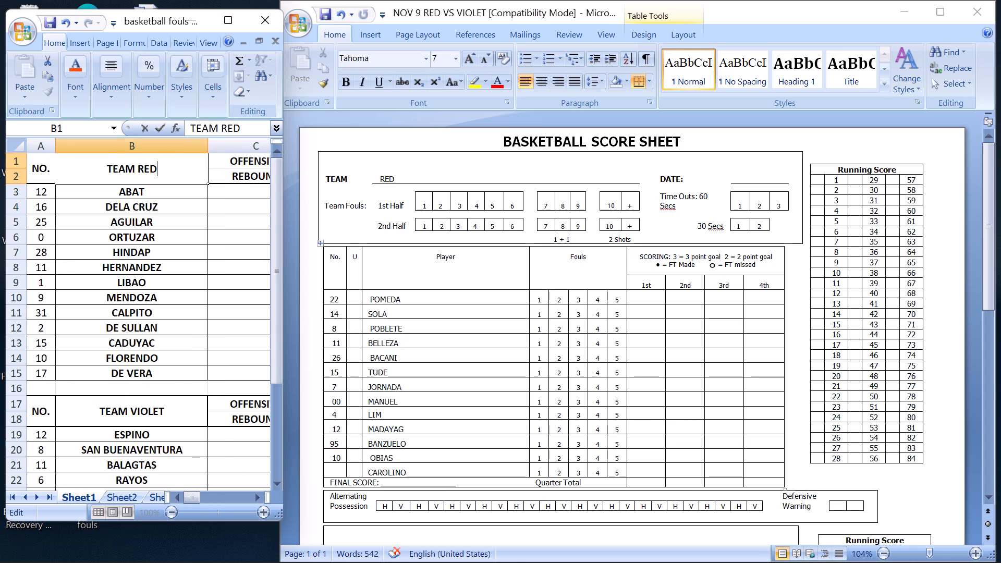
Replace the jersey numbers of the first seven TEAM RED players with 22, 14, 8, 11, 26, 15 and 7.
left_click(44, 194)
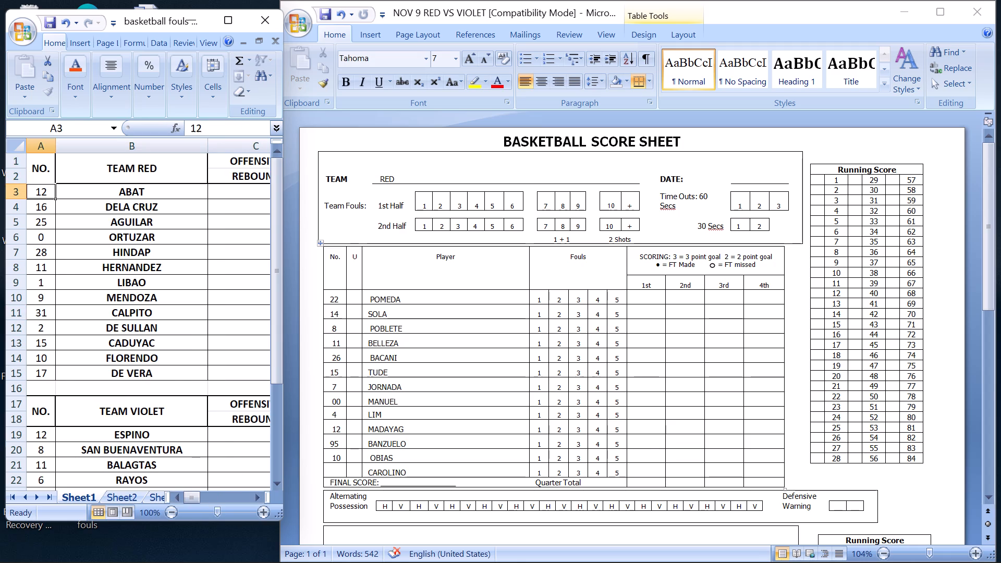
type("22")
key("Return")
type("14")
key("Return")
key("8")
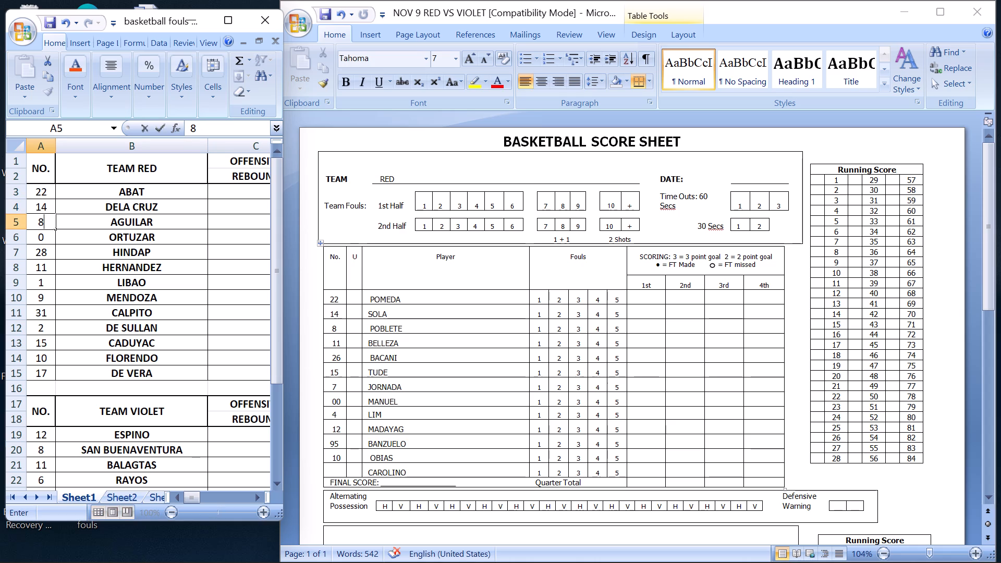
key("Return")
type("11")
key("Return")
type("26")
key("Return")
type("15")
key("Return")
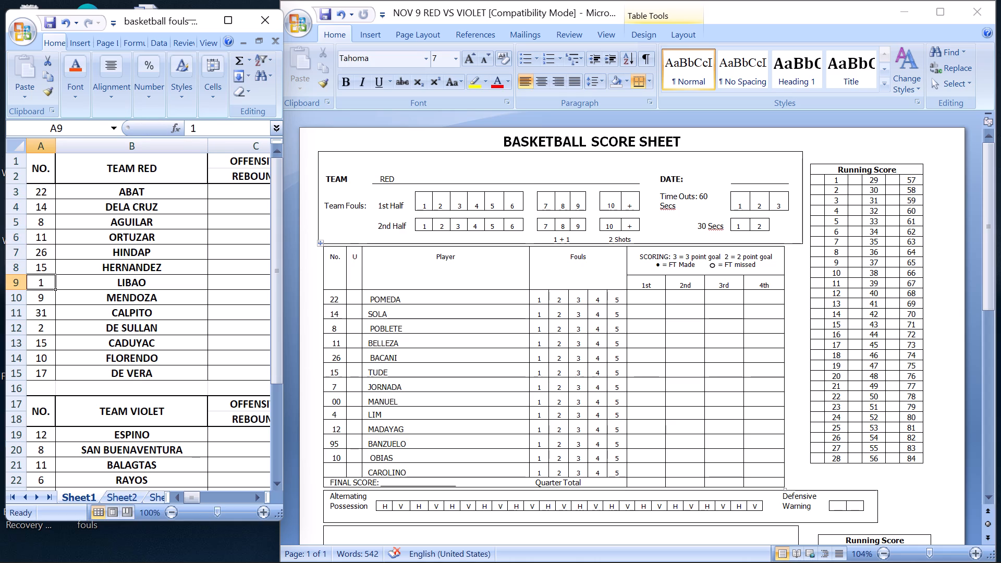
key("7")
key("Return")
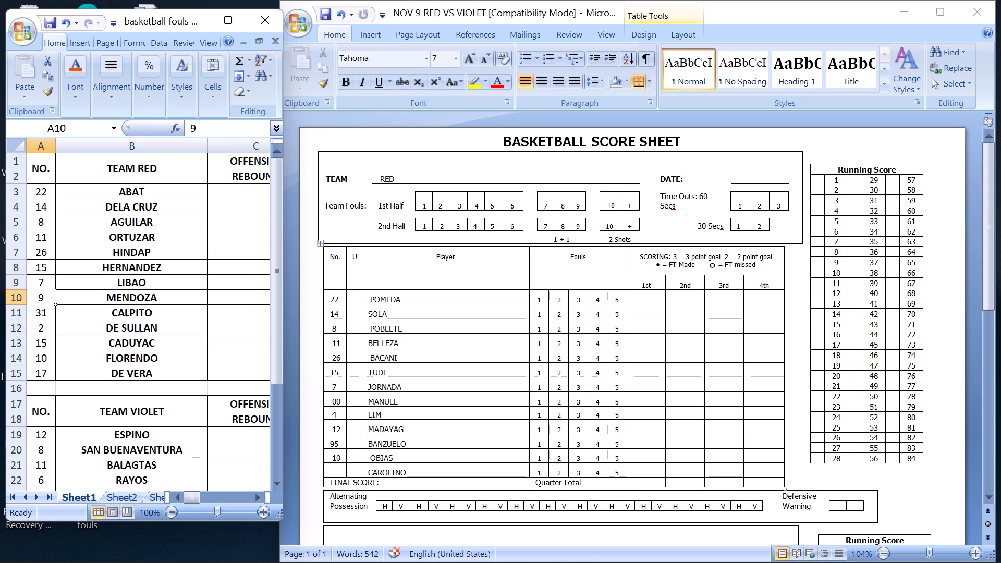
Set the jersey numbers in rows 10 to 14 of the TEAM RED roster to OO, 4, 12, 95 and 10.
type("00")
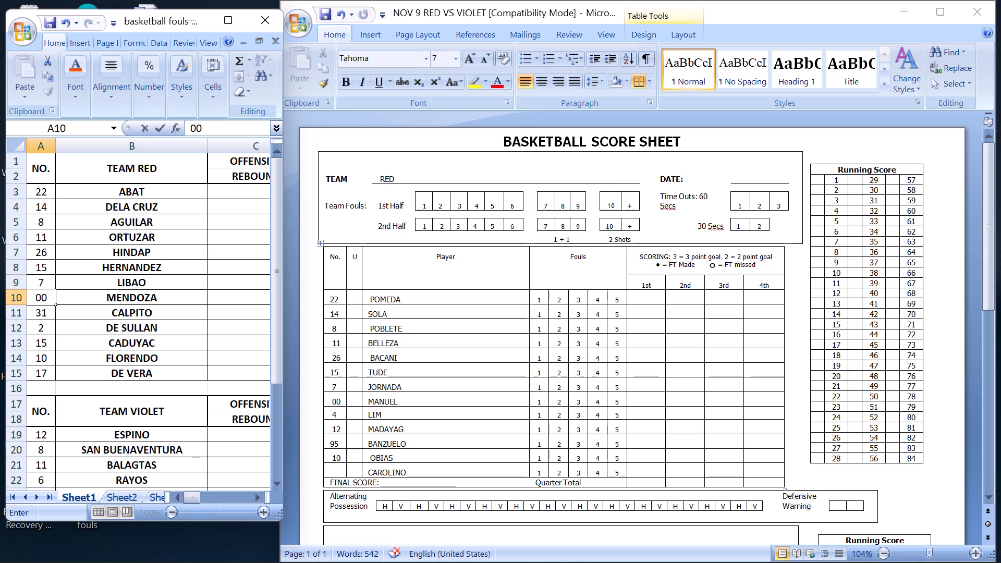
key("Return")
key("Up")
type("OO")
key("Return")
key("4")
key("Return")
type("12")
key("Return")
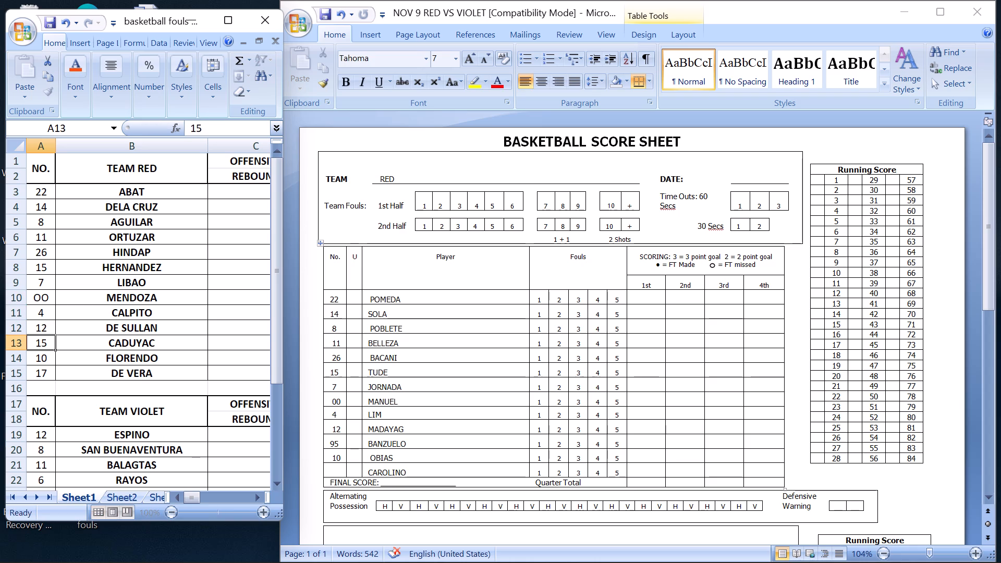
type("95")
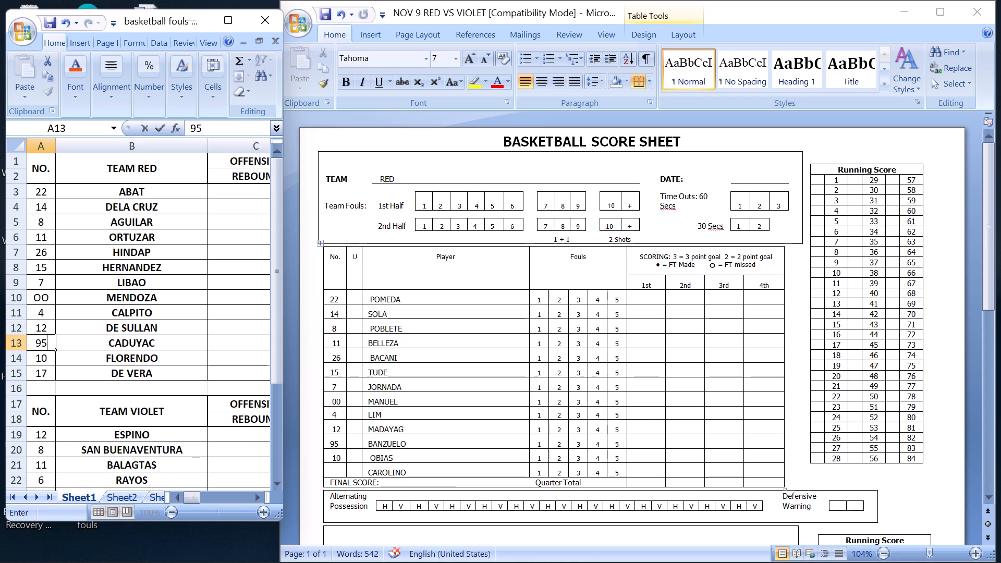
key("Return")
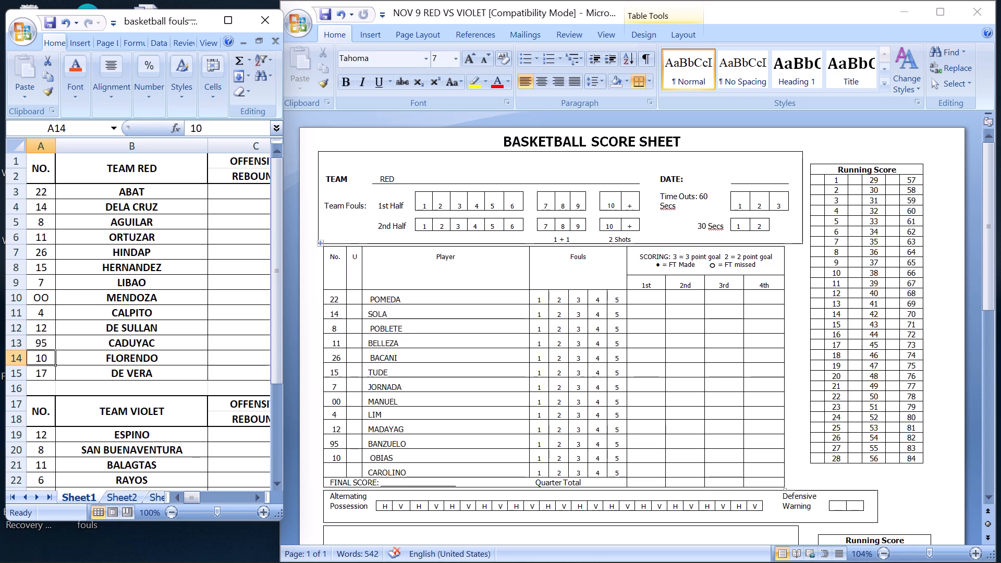
key("1")
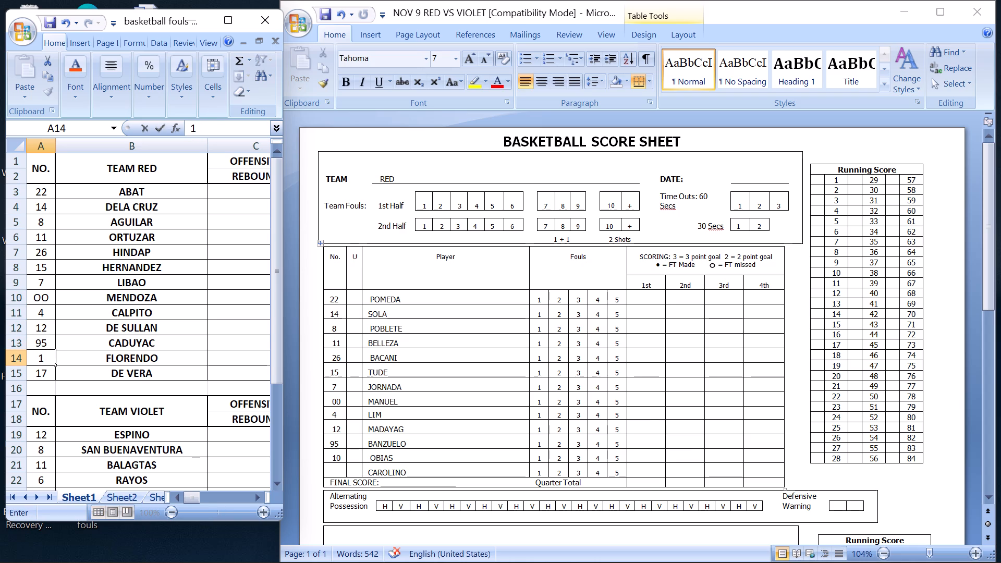
key("0")
key("Return")
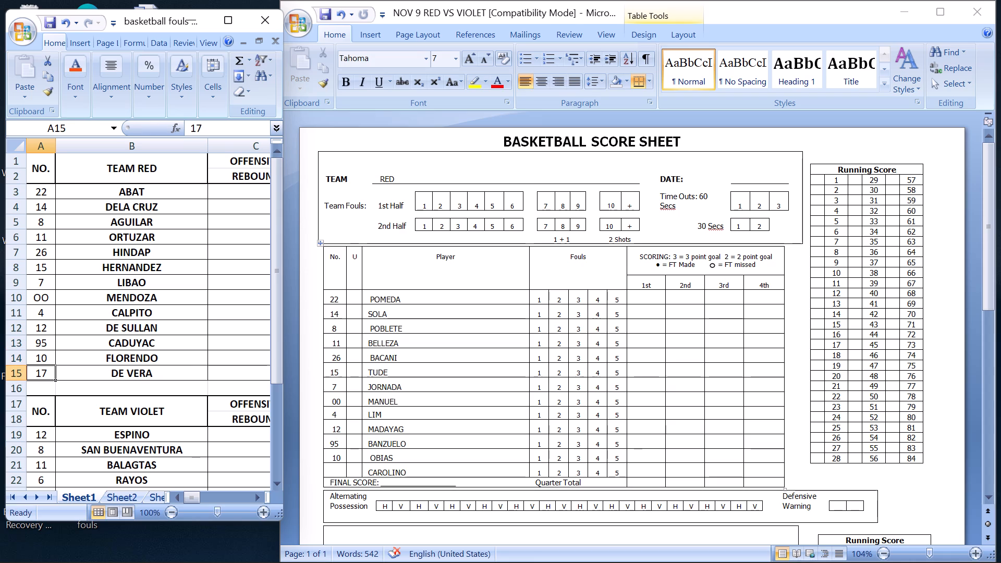
Clear the jersey number in the last row of the TEAM RED roster.
key("BackSpace")
key("Return")
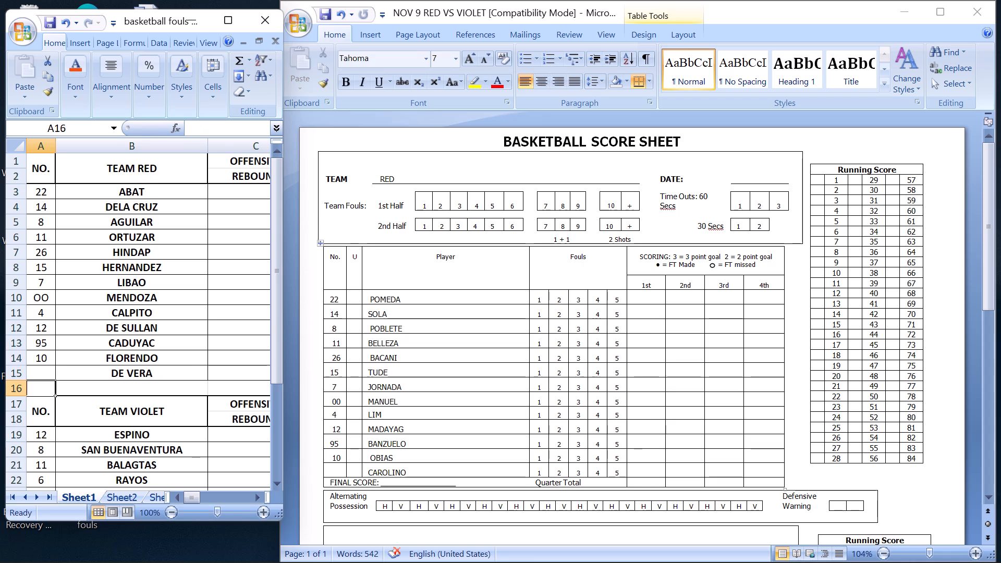
left_click(124, 195)
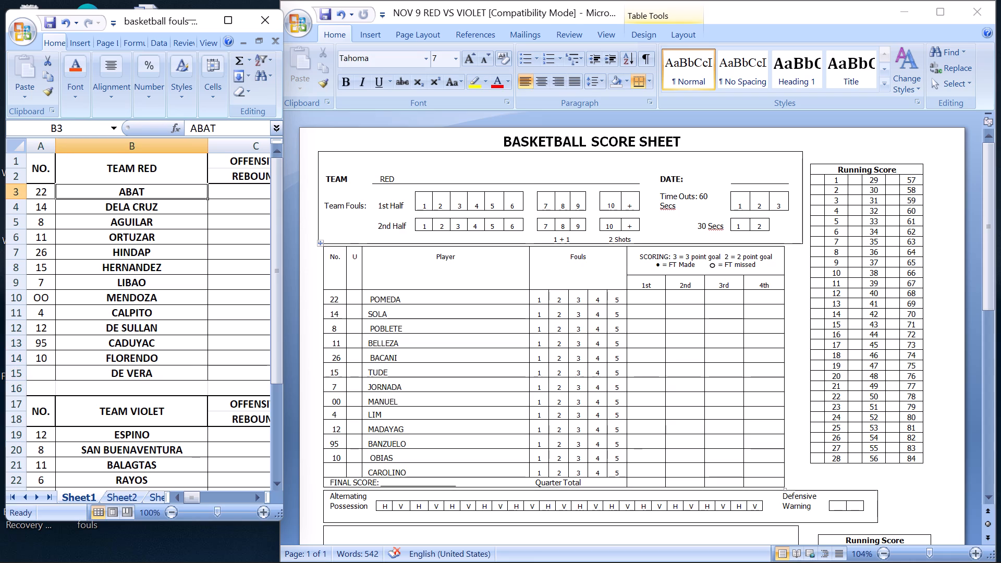
type("POMEDA")
key("Return")
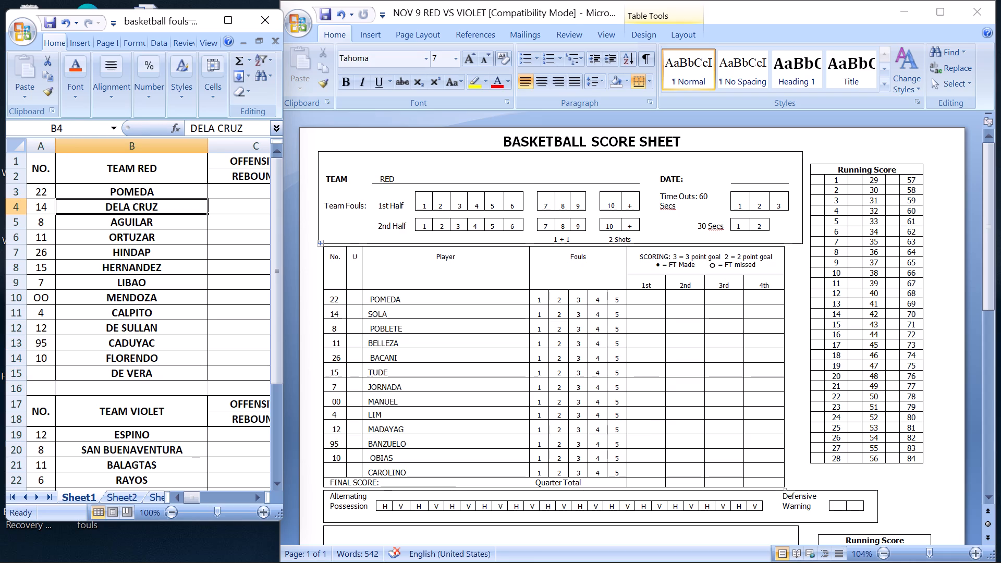
type("SOLA")
key("Return")
type("POBLETE")
key("Return")
type("BELLEZA")
key("Return")
type("BACAB")
key("BackSpace")
type("NI")
key("Return")
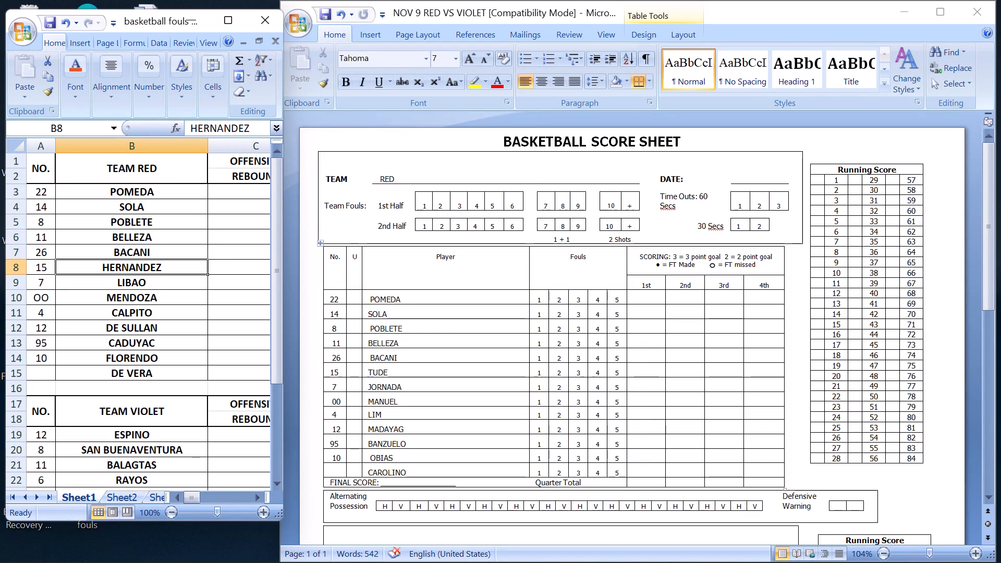
Replace the sixth and seventh TEAM RED player names with TUDE and JORNADA.
type("TD")
key("BackSpace")
type("UDE")
key("Return")
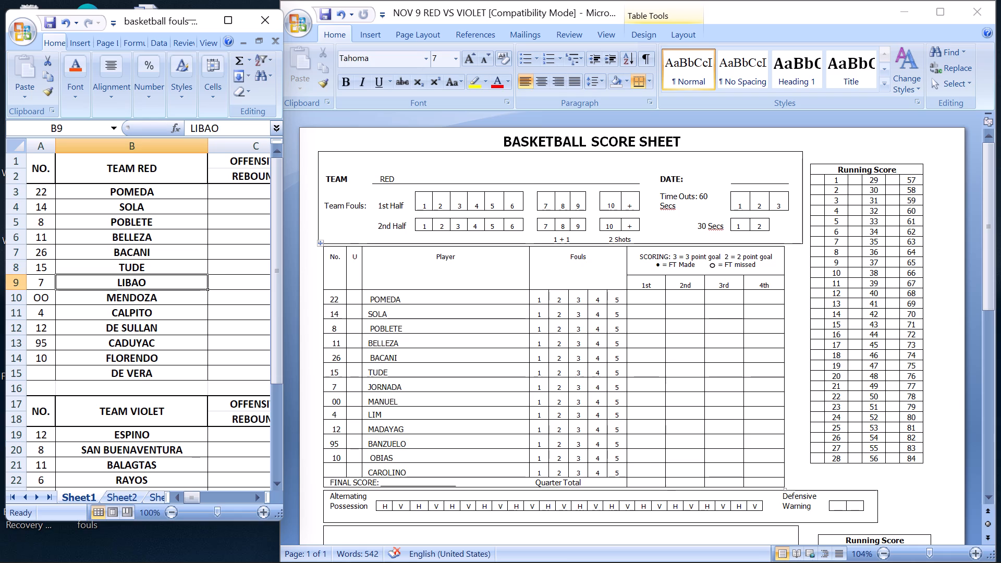
key("x")
key("BackSpace")
type("JORANA")
key("BackSpace")
key("BackSpace")
key("BackSpace")
type("NADA")
key("Return")
Replace the last six TEAM RED player names with MANUEL, LIM, MADAYAG, BANZUELO, OBIAS and CAROLINO.
type("MANUEL")
key("Return")
type("LIM")
key("Return")
type("MADAYAG")
key("Return")
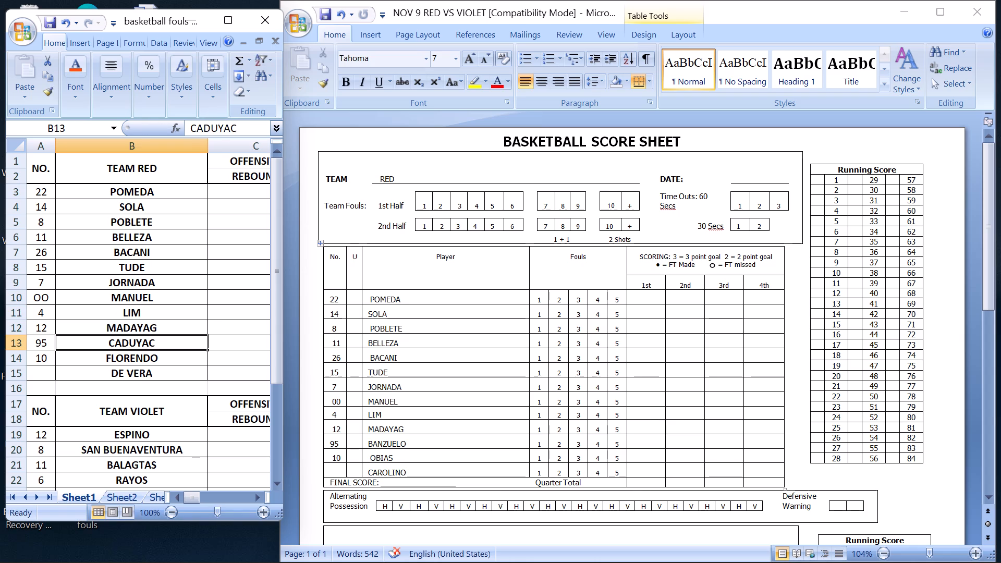
type("BANZUELO")
key("Return")
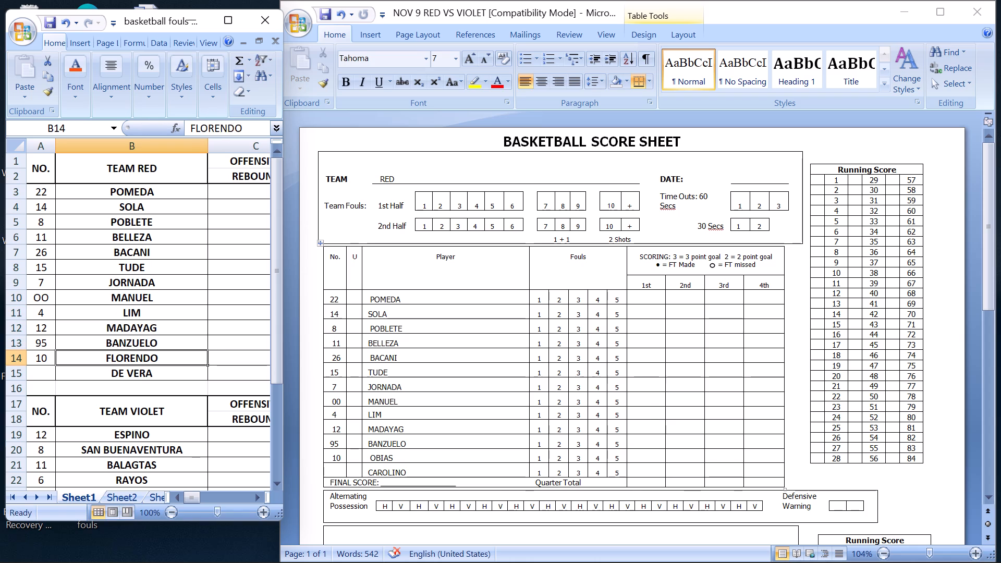
type("OBIAS")
key("Return")
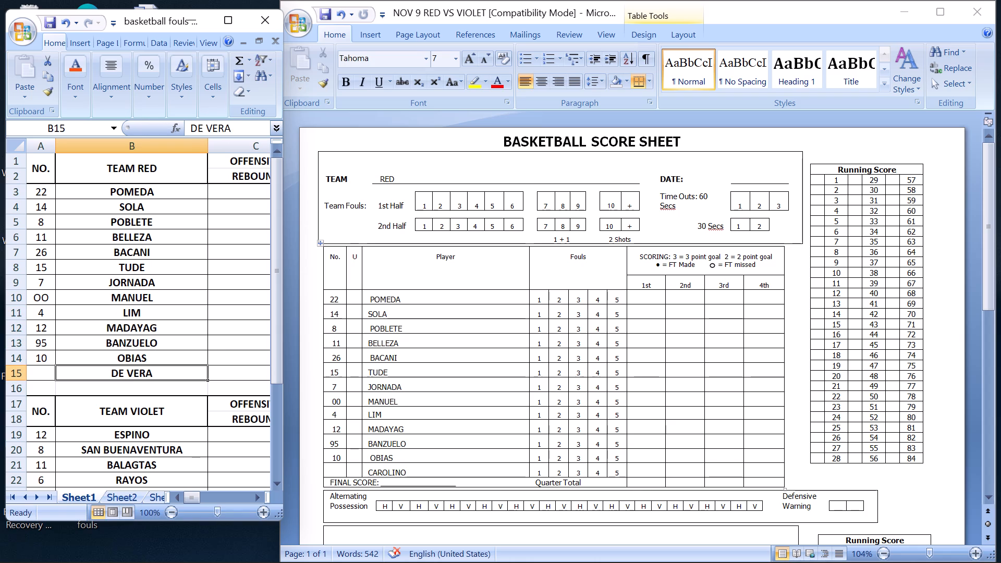
type("CAROLINO")
key("Return")
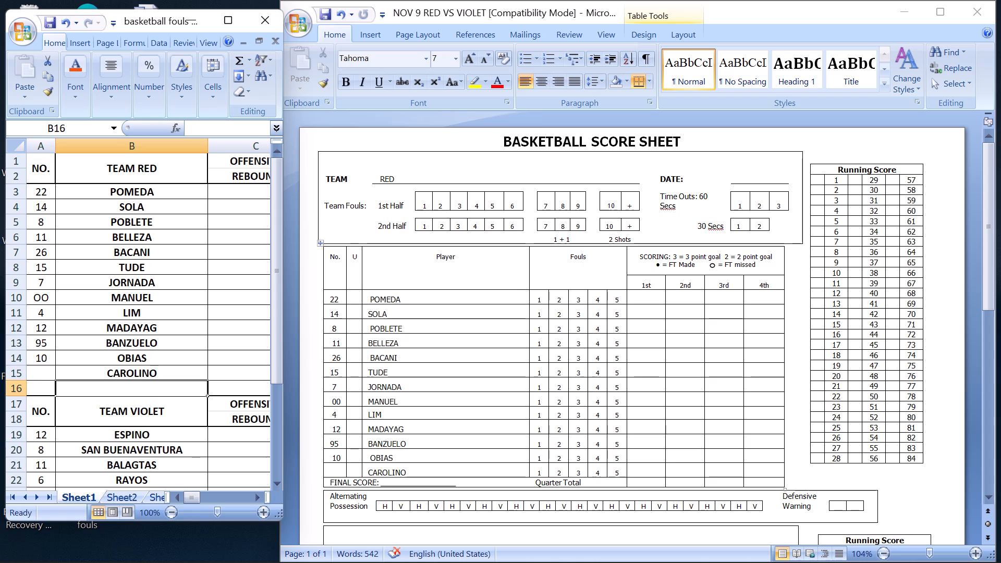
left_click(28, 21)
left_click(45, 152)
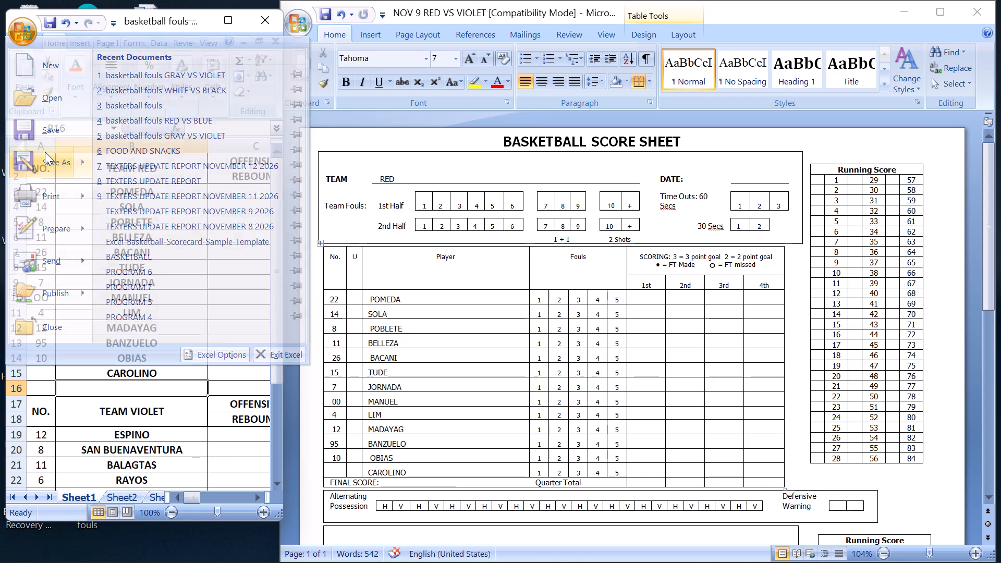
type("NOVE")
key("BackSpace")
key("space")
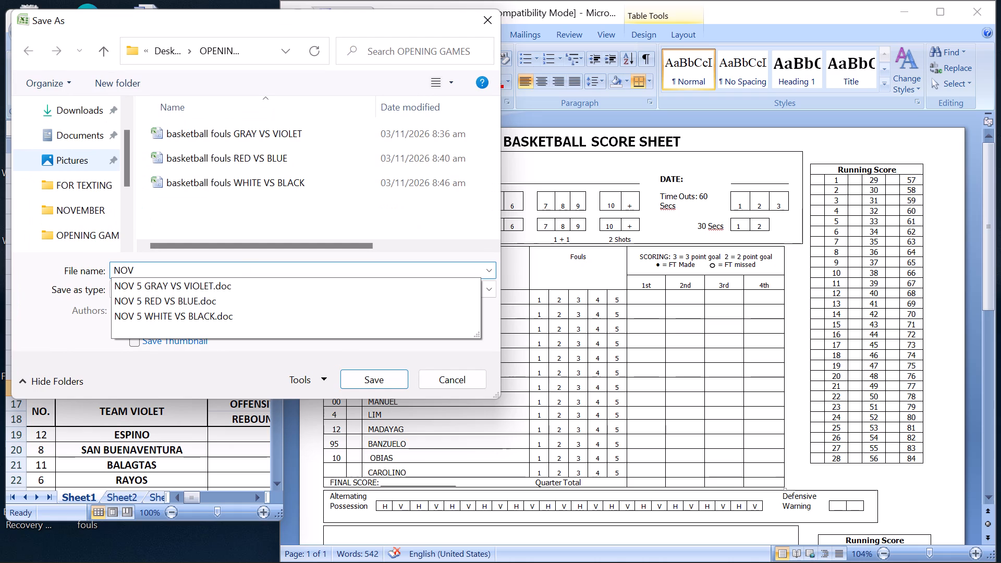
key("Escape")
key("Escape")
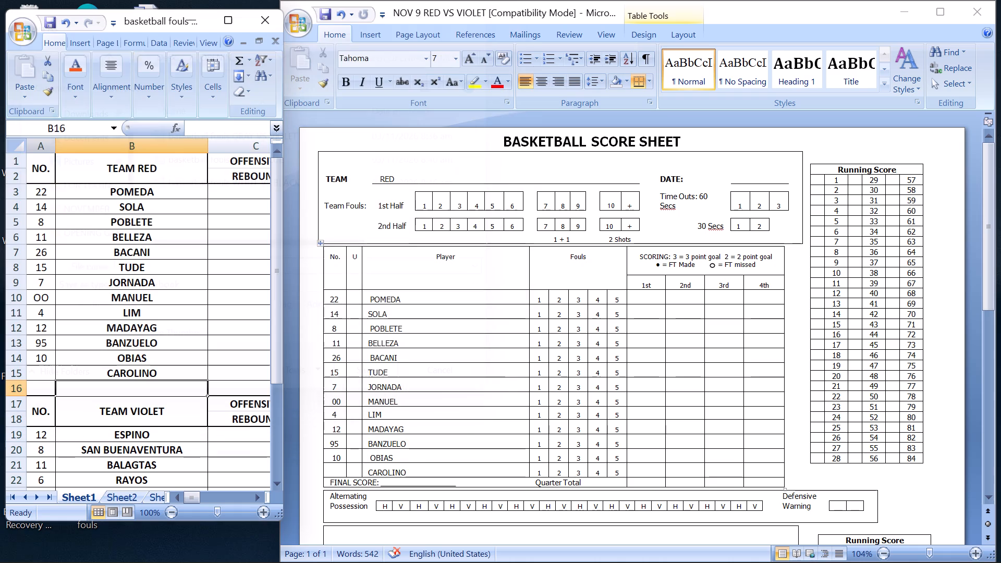
Save the Excel workbook as a new file named basketball fouls RED VS VIOLET on the Desktop.
left_click(24, 32)
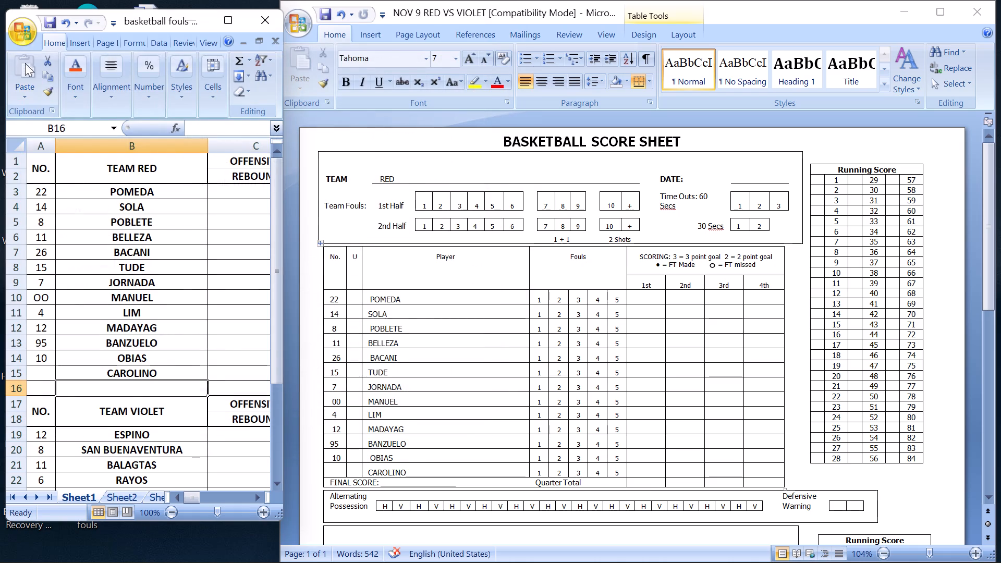
left_click(30, 155)
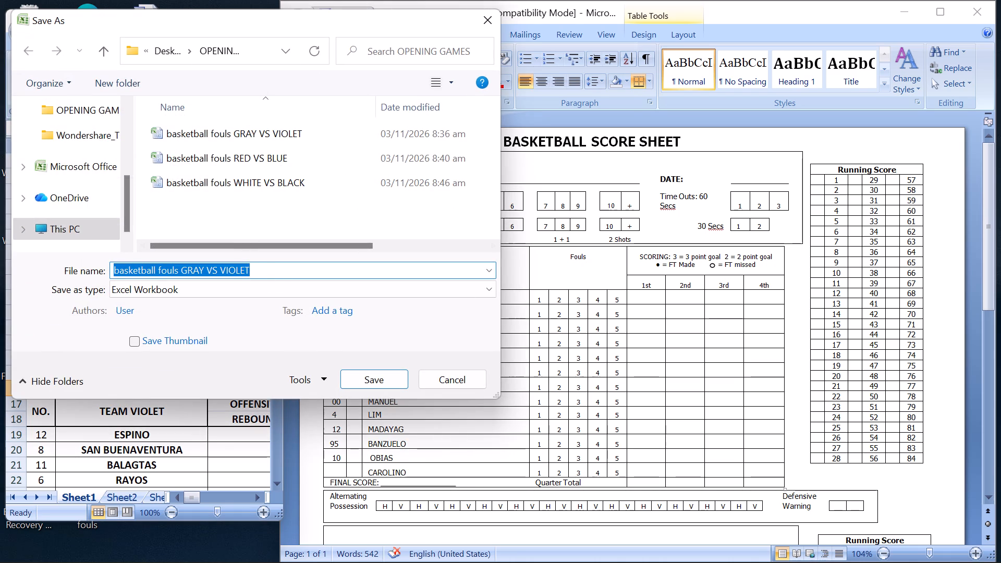
left_click(262, 271)
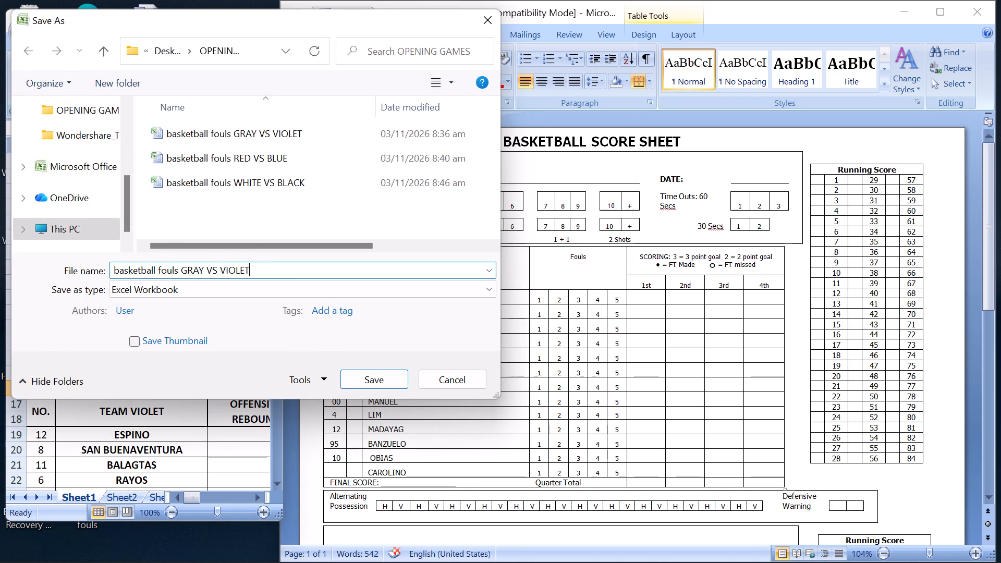
left_click(204, 270)
key("BackSpace")
key("BackSpace")
key("BackSpace")
key("BackSpace")
type("ED")
key("BackSpace")
key("BackSpace")
type("RED")
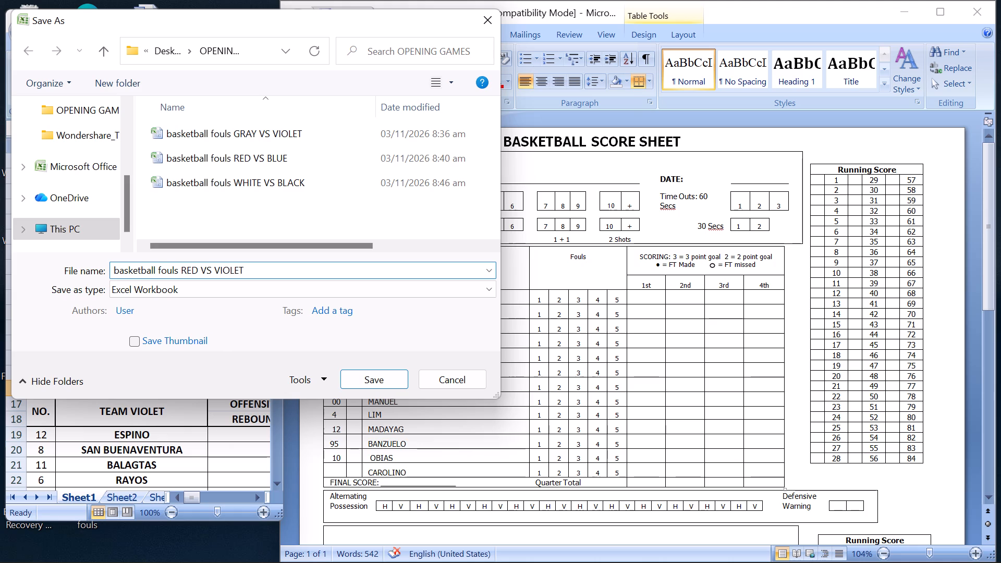
scroll(119, 123, "up", 4)
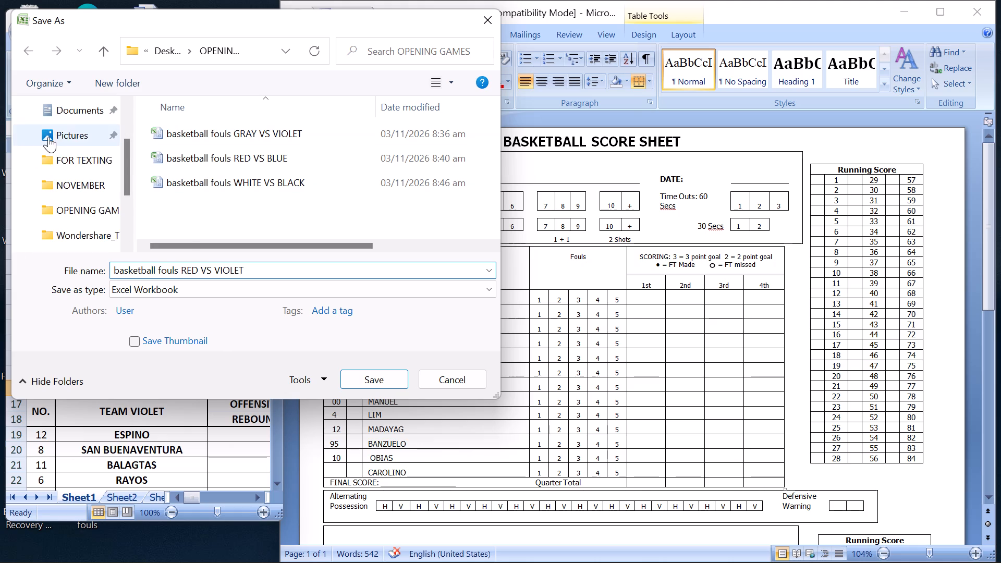
scroll(48, 137, "up", 4)
left_click(79, 142)
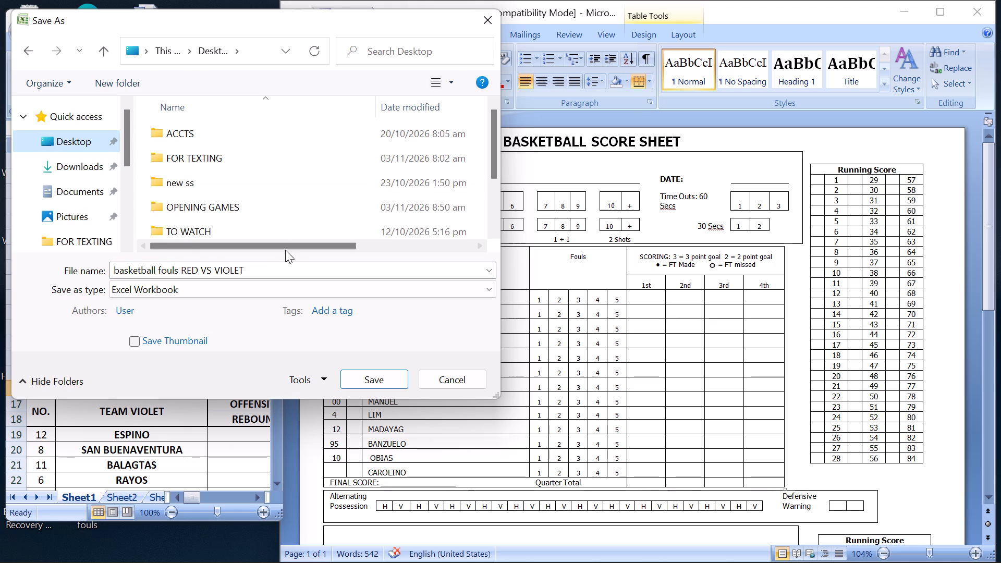
left_click(359, 381)
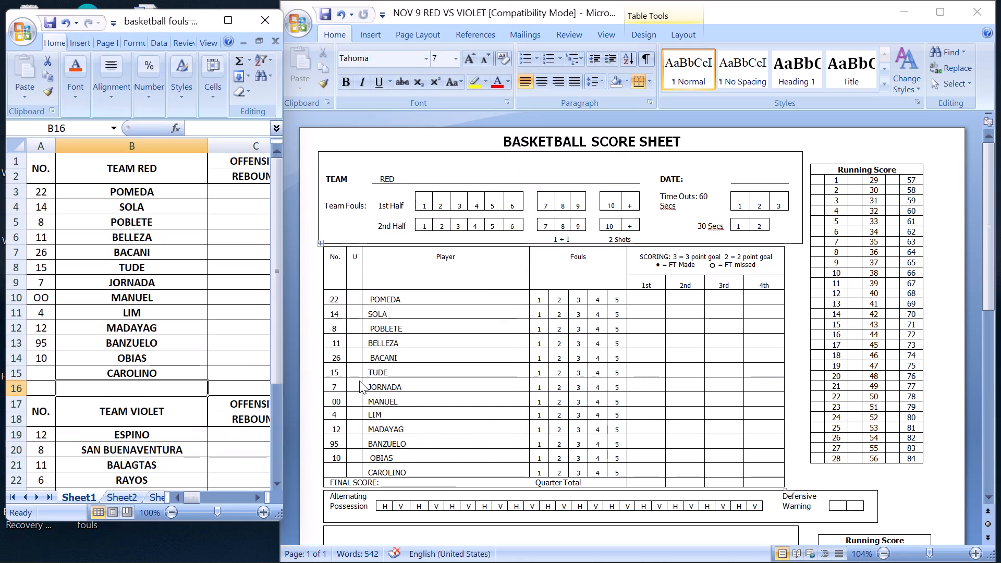
Close the NOV 9 RED VS VIOLET score sheet and the basketball fouls RED VS VIOLET workbook.
left_click(984, 13)
left_click(275, 22)
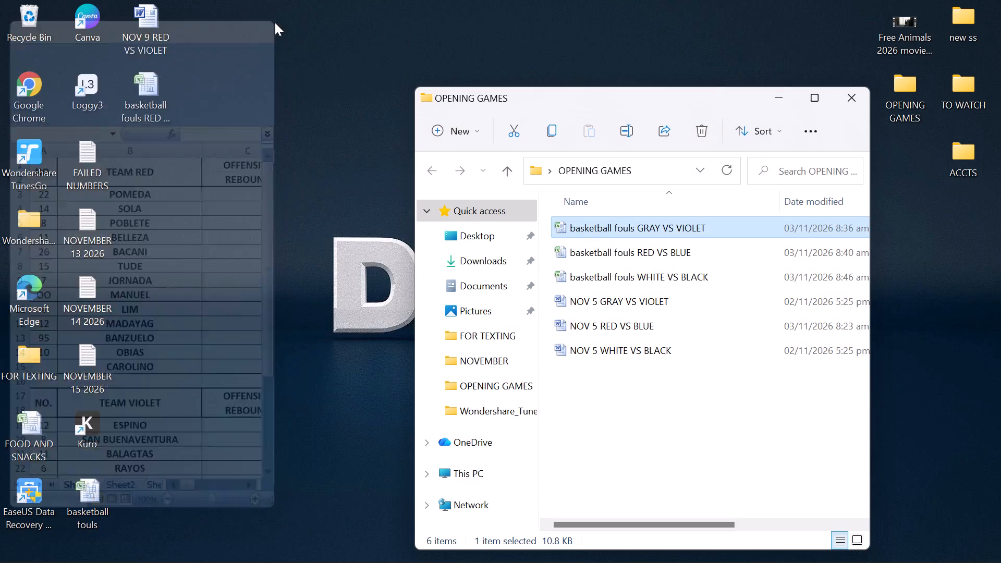
Create a new folder named BASKETBALL NOV 9 on the Desktop.
right_click(210, 64)
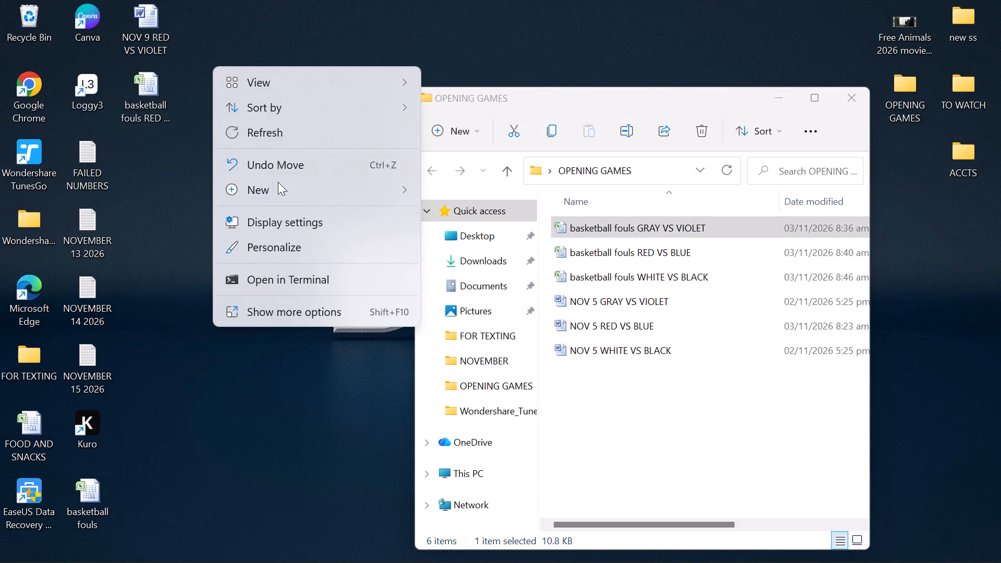
left_click(281, 192)
left_click(471, 190)
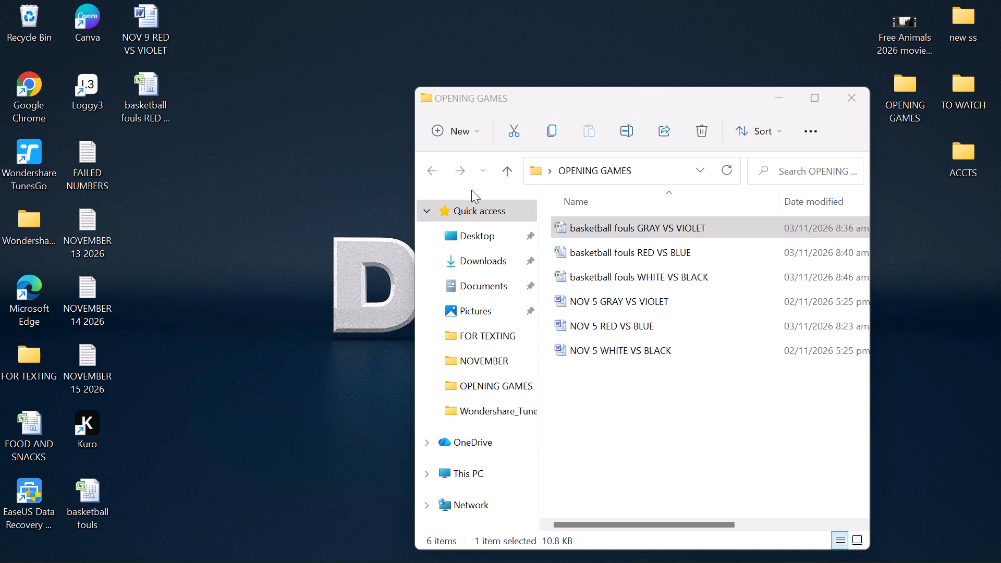
type("BASKETBALL NOV 9")
key("Return")
Move the NOV 9 RED VS VIOLET and basketball fouls RED VS VIOLET files into the BASKETBALL NOV 9 folder.
left_click_drag(201, 0, 164, 30)
left_click_drag(131, 0, 144, 120)
left_click_drag(153, 29, 206, 99)
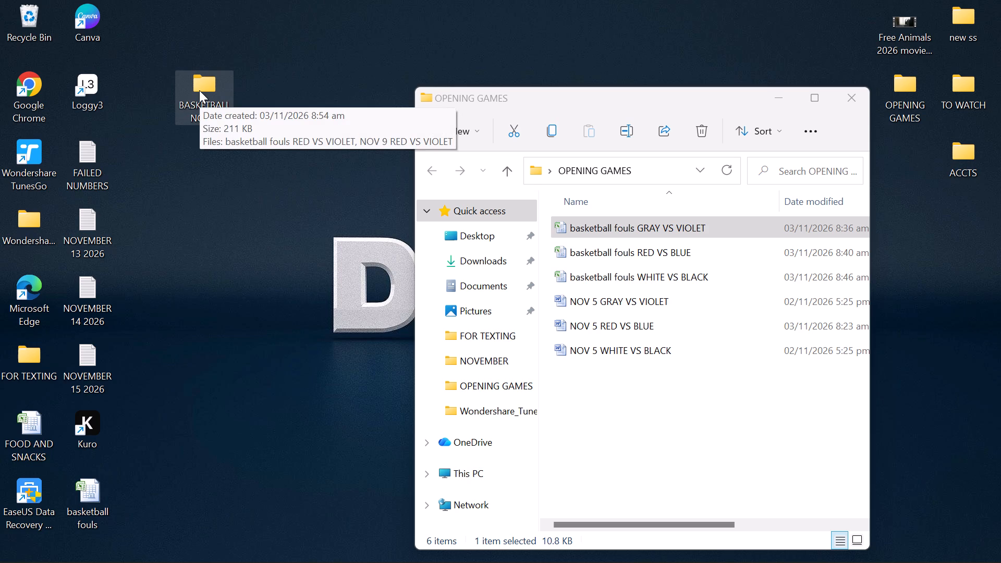
In the BASKETBALL NOV 9 folder, rename the NOV 9 RED VS VIOLET document as RED VS VIOLET.
double_click(213, 84)
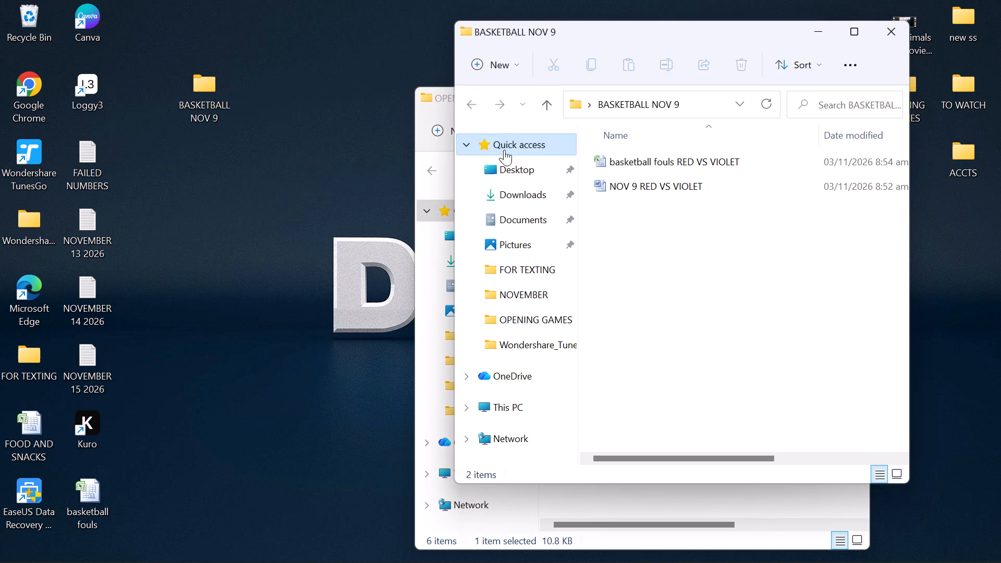
right_click(631, 194)
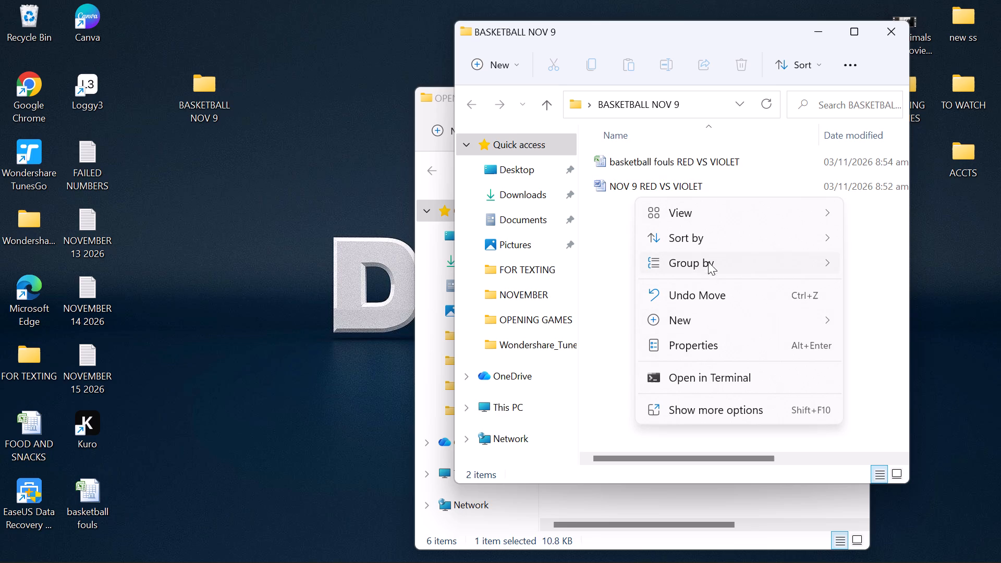
left_click(861, 356)
right_click(662, 188)
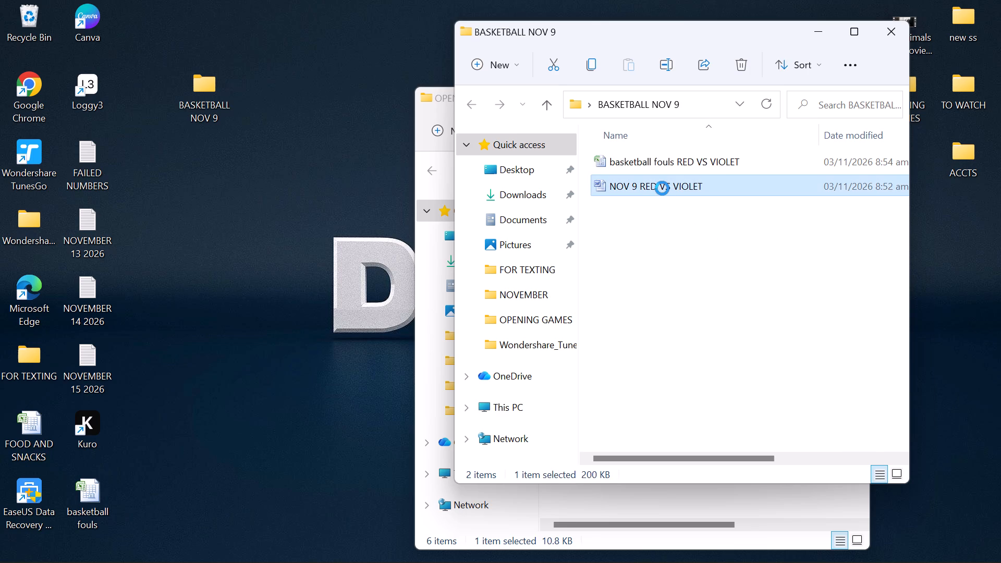
left_click(743, 203)
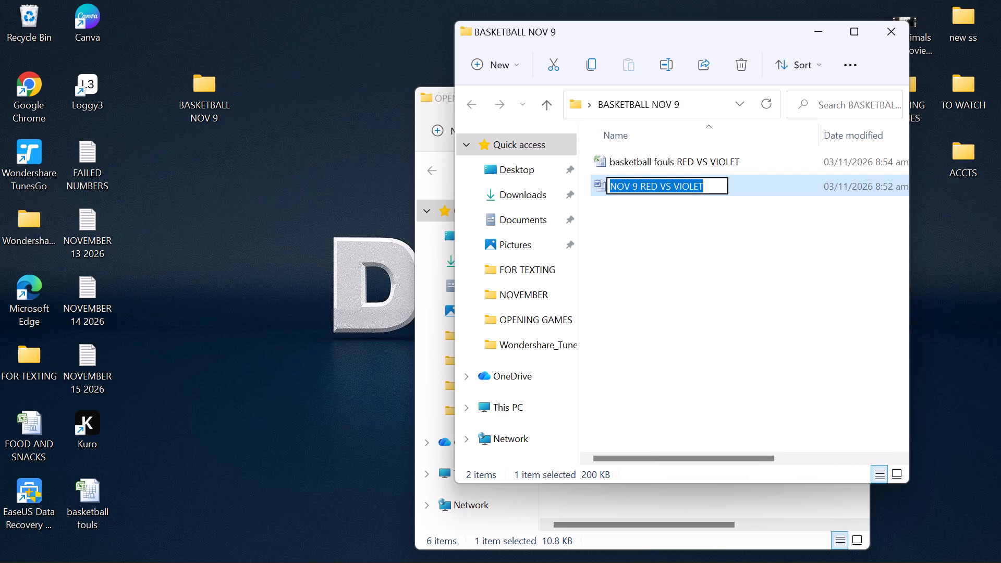
left_click(640, 186)
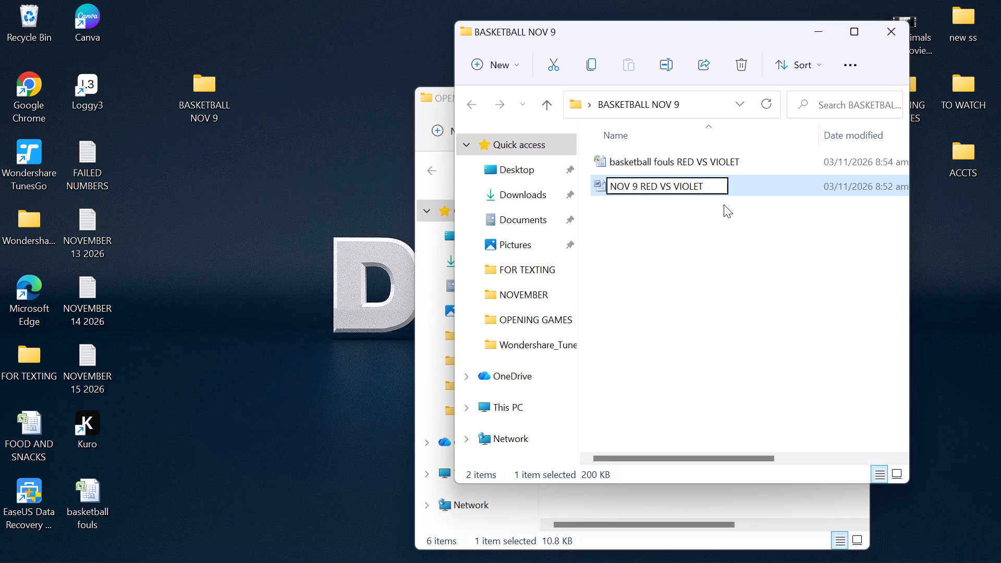
key("BackSpace")
key("BackSpace")
key("BackSpace")
key("BackSpace")
key("BackSpace")
key("BackSpace")
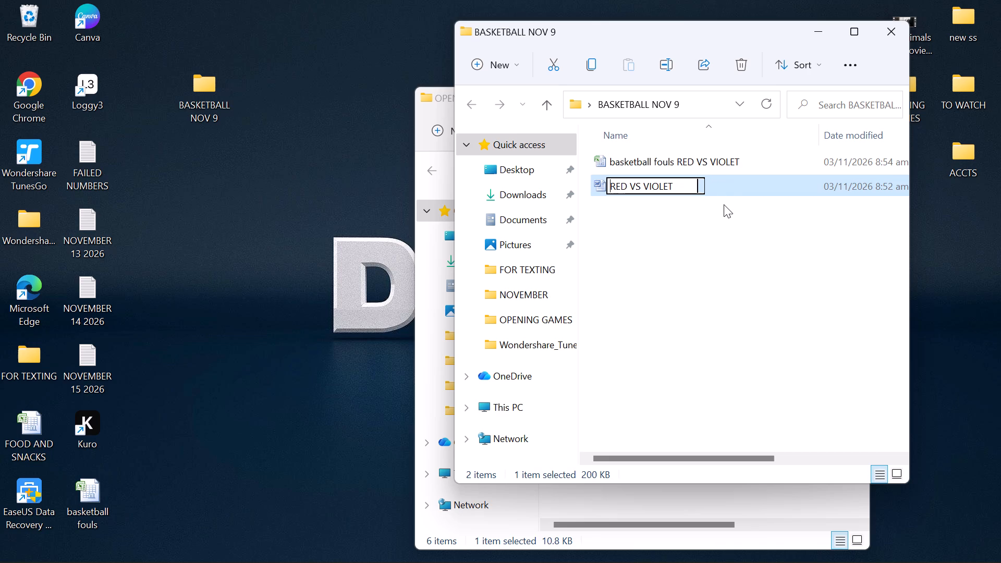
key("Return")
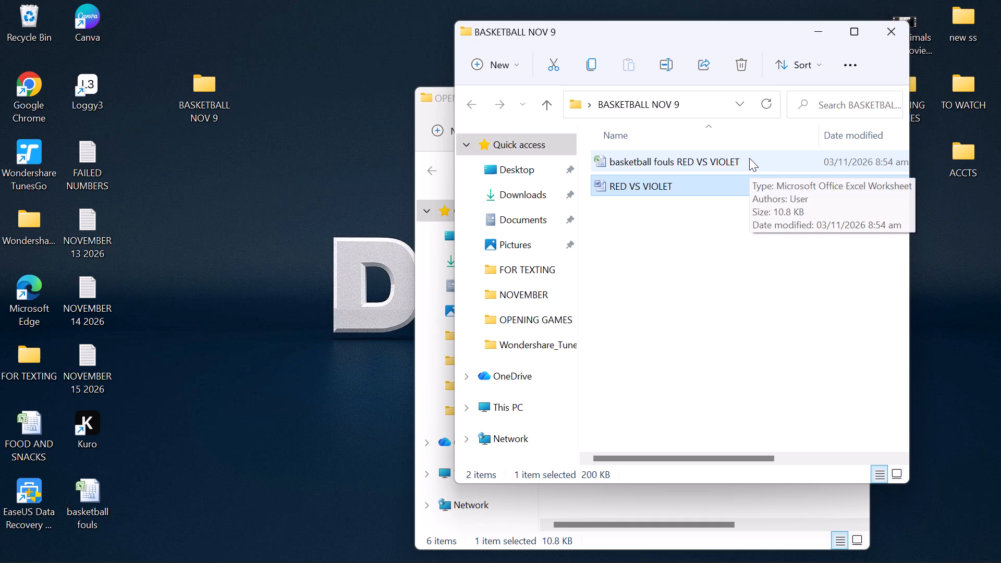
From the OPENING GAMES folder, open the basketball fouls WHITE VS BLACK workbook in Excel and the NOV 5 RED VS BLUE document in Word.
left_click(413, 173)
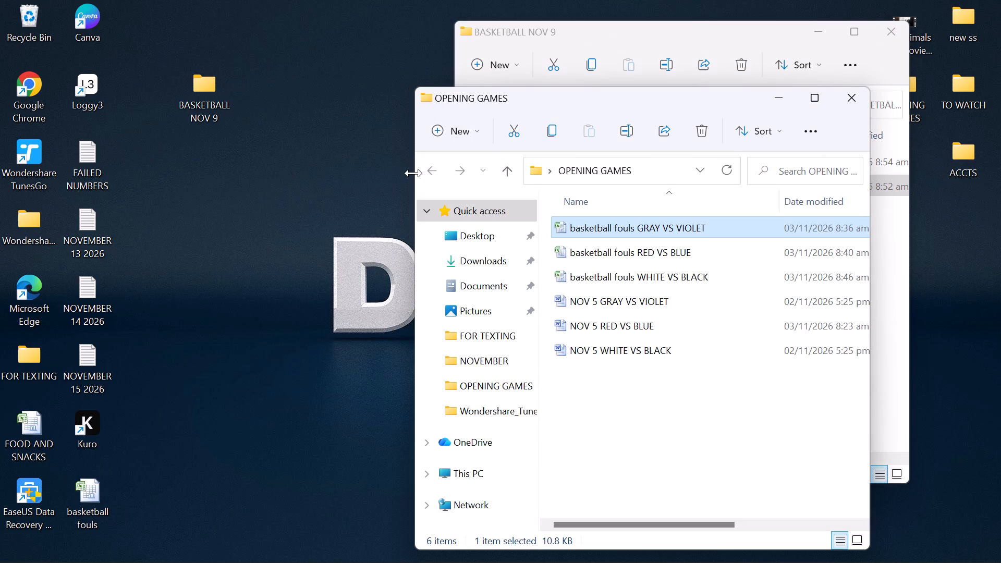
double_click(619, 273)
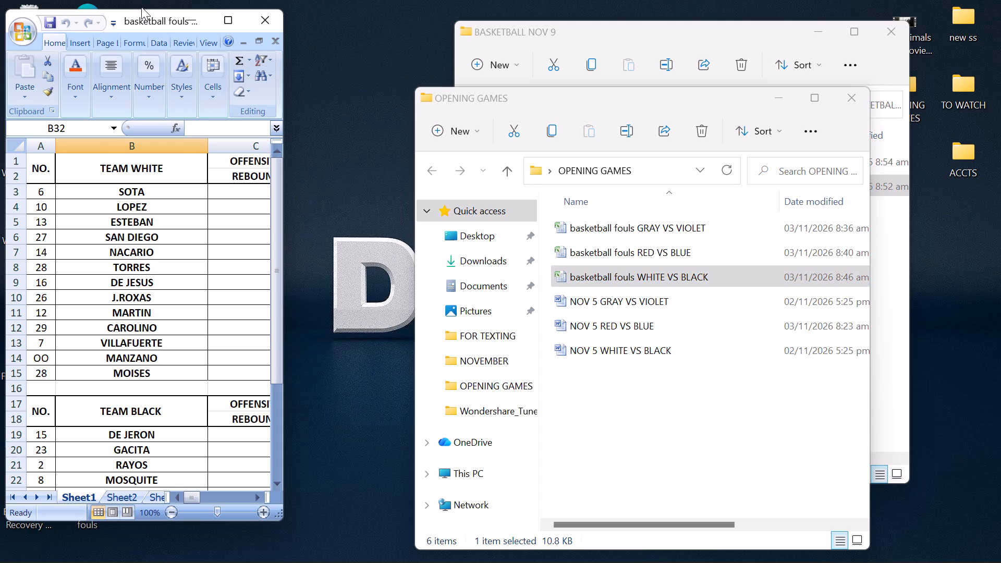
left_click_drag(141, 8, 141, 0)
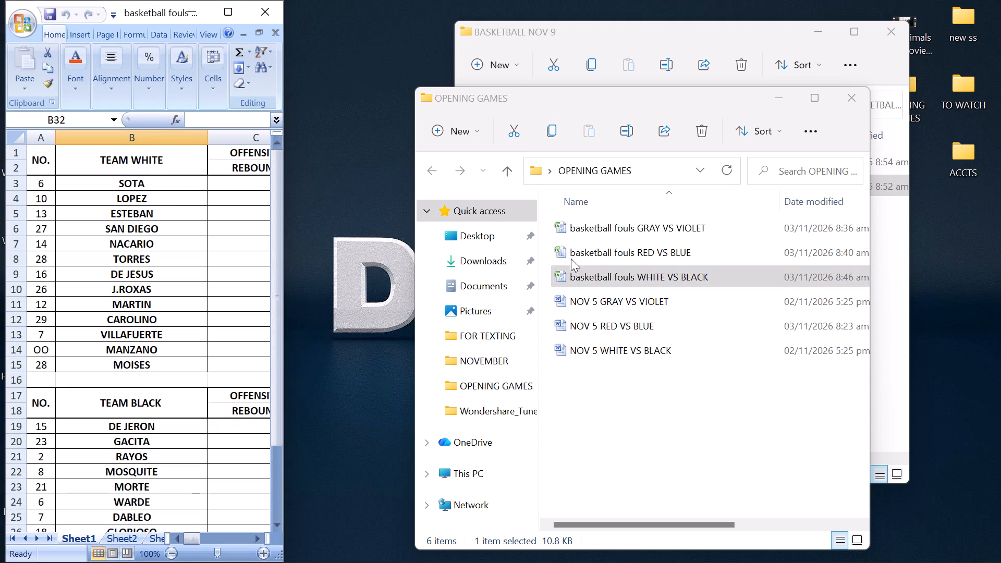
double_click(616, 327)
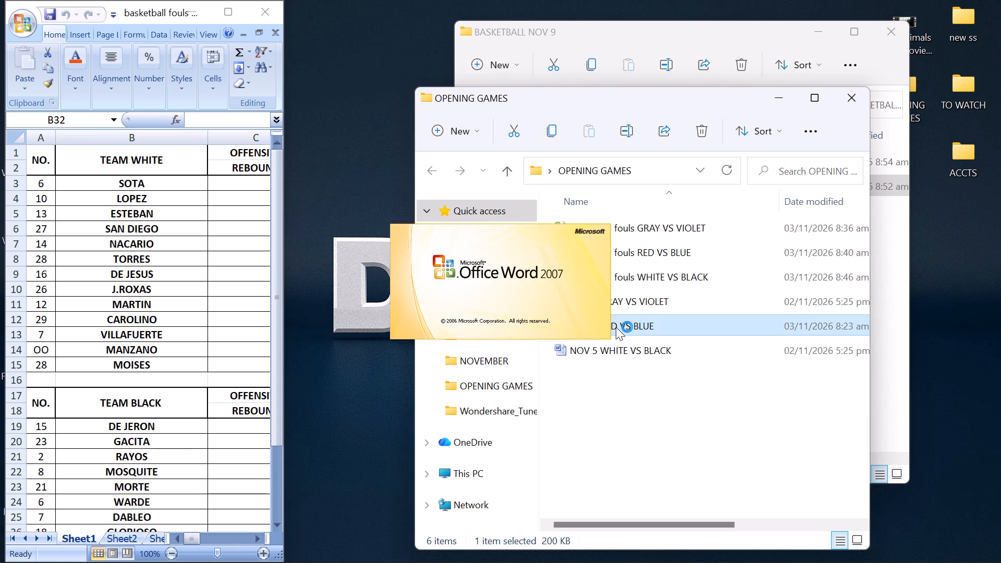
Arrange the NOV 5 RED VS BLUE document beside the basketball fouls workbook with the RED team sheet in view.
left_click_drag(610, 19, 606, 0)
scroll(570, 218, "down", 5)
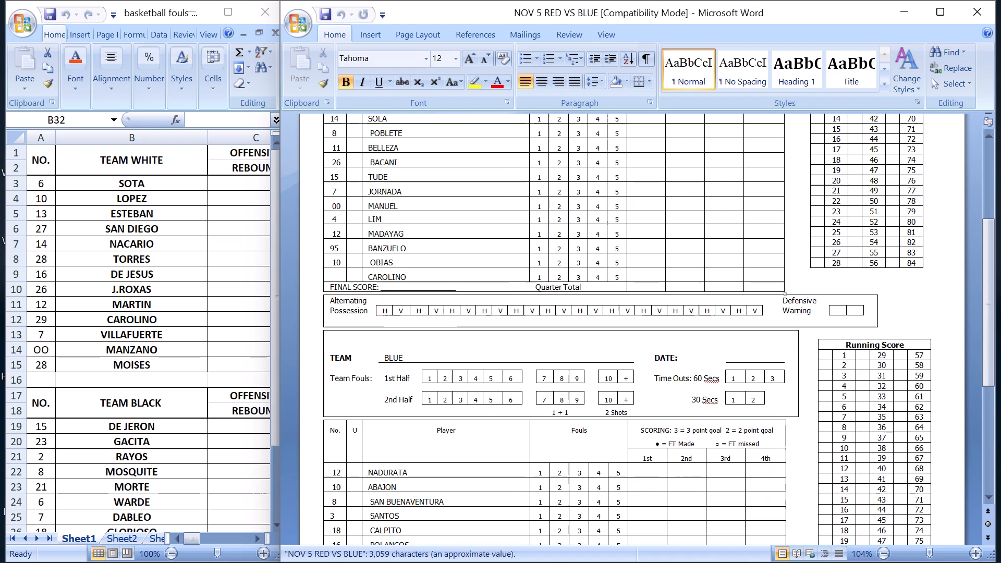
scroll(569, 251, "up", 4)
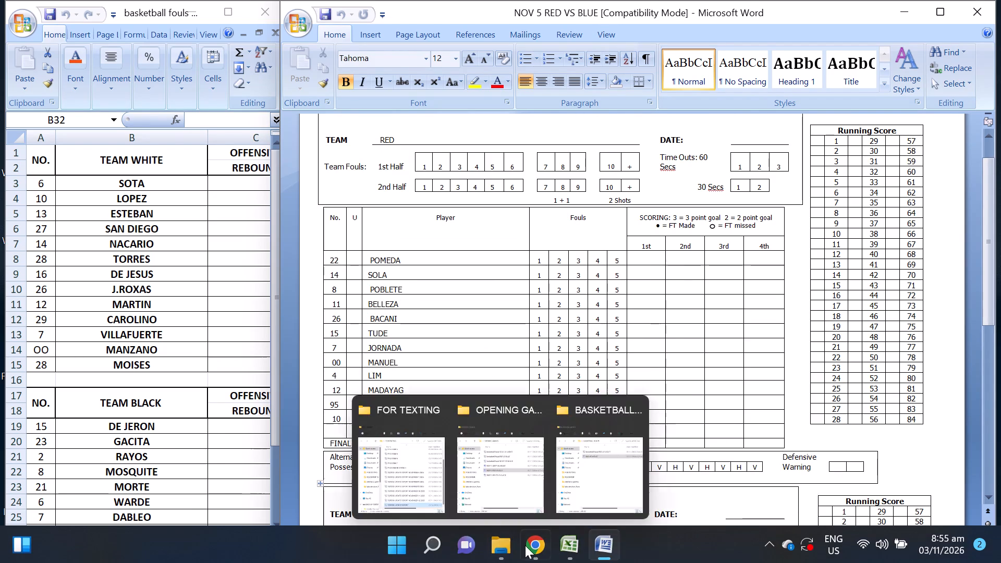
Switch to the Facebook chat in Chrome, send the reply "hindi ngani hahaha", and return to the Word document.
left_click(527, 478)
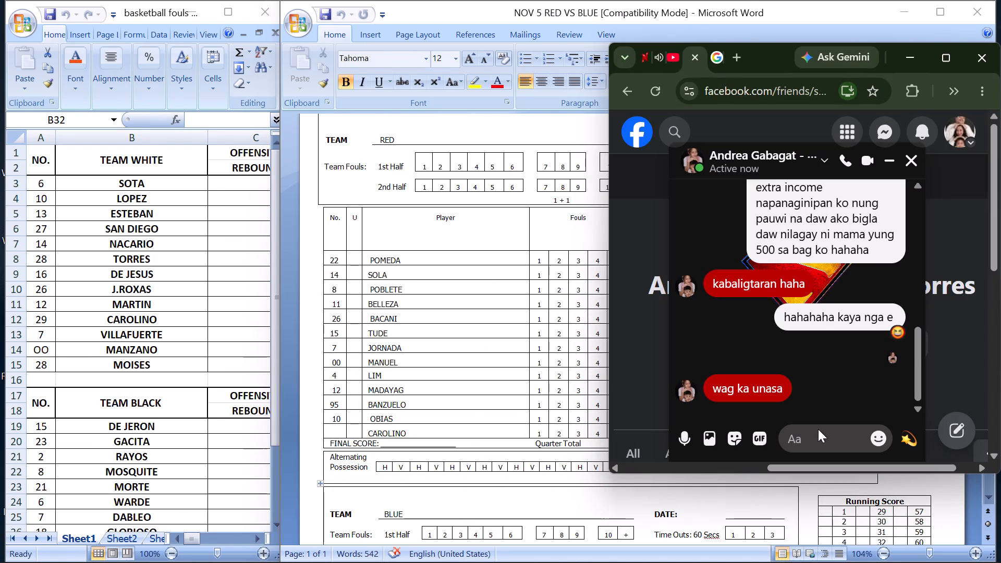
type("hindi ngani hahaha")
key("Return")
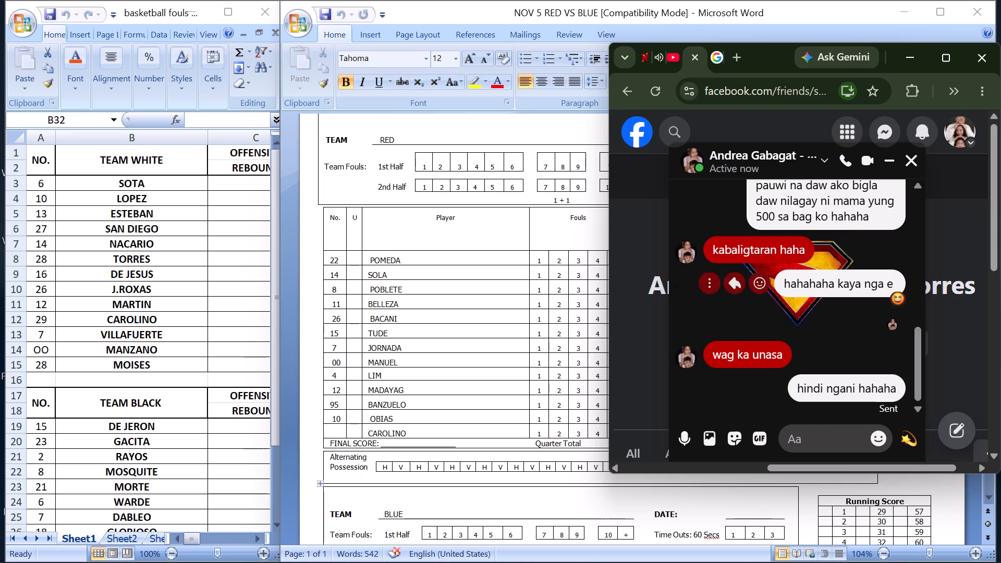
left_click(907, 53)
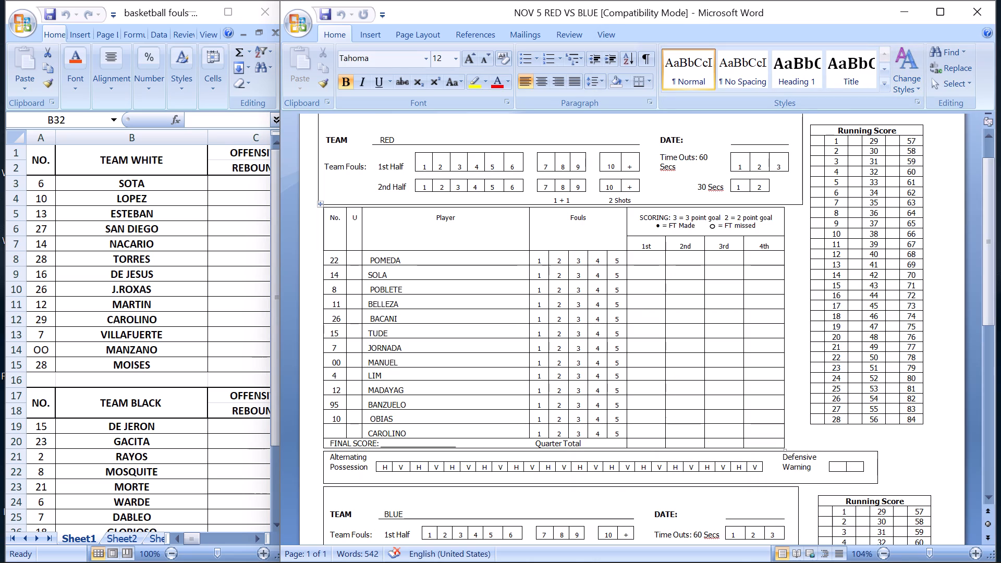
Replace the team name RED with WHITE in the first team's score sheet heading.
left_click(395, 141)
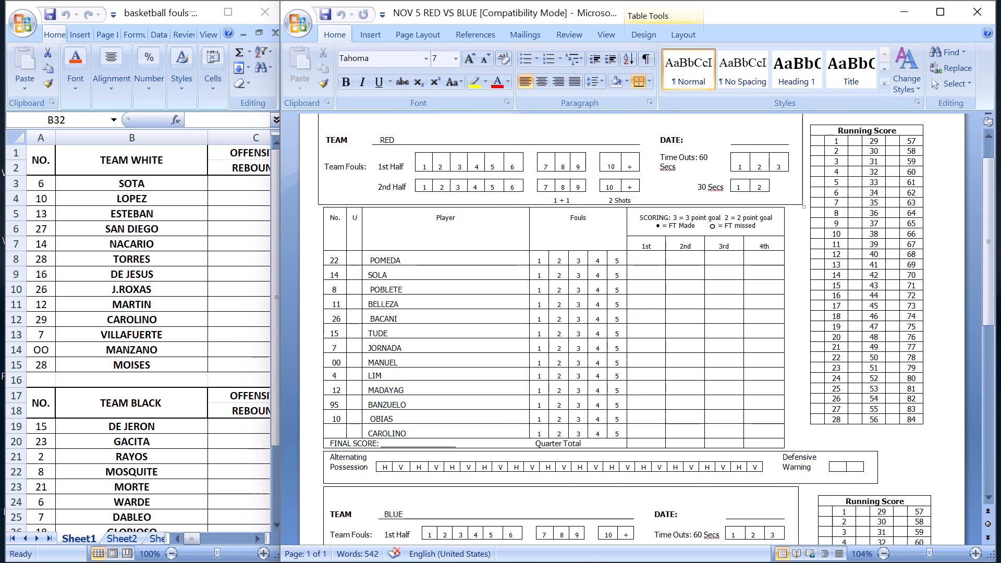
key("BackSpace")
key("BackSpace")
key("BackSpace")
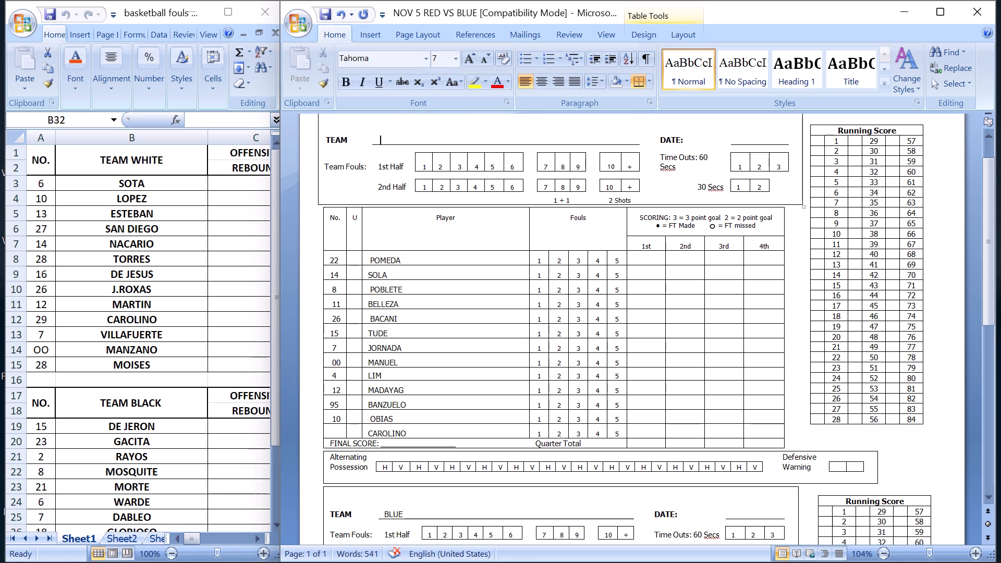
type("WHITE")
Set the first player's number in the WHITE team table to 6.
double_click(333, 260)
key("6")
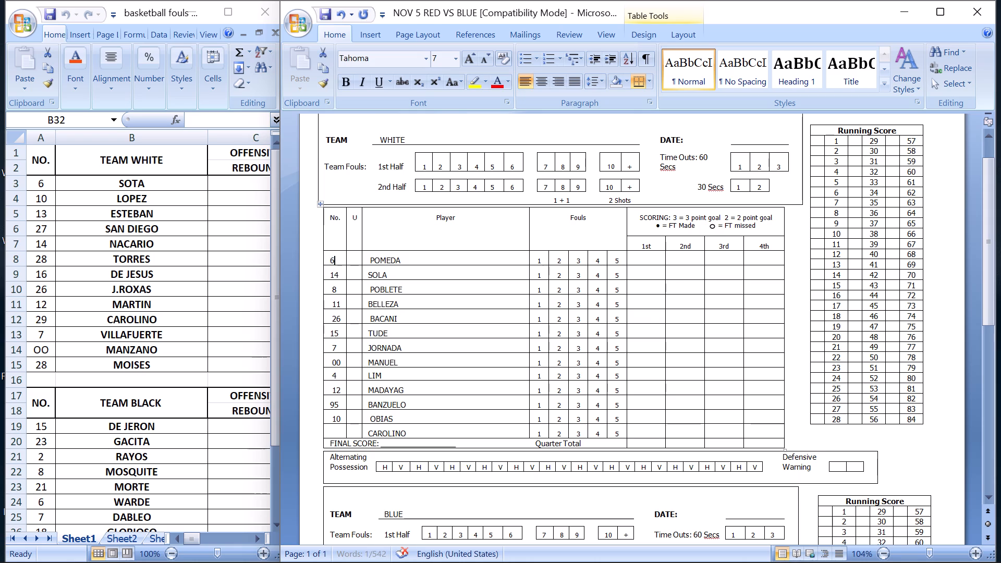
In the TEAM WHITE table, replace the second through sixth jersey numbers with 10, 13, 27, 14 and 28.
double_click(334, 268)
type("10")
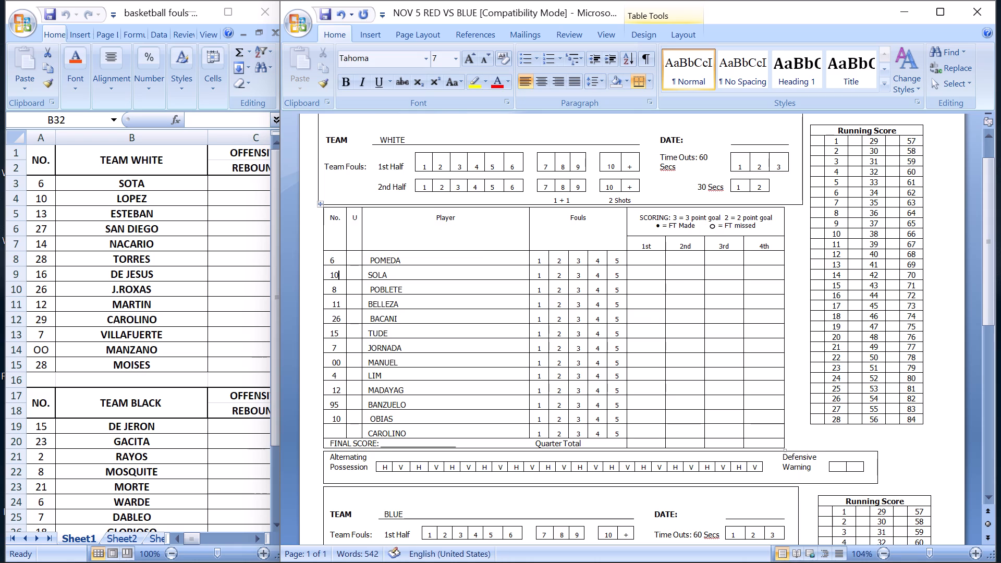
double_click(337, 287)
left_click(337, 287)
type("13")
double_click(337, 302)
type("27")
double_click(336, 317)
type("14")
triple_click(337, 331)
type("28")
Replace the seventh, eighth and ninth TEAM WHITE jersey numbers with 16, 26 and 12.
double_click(334, 346)
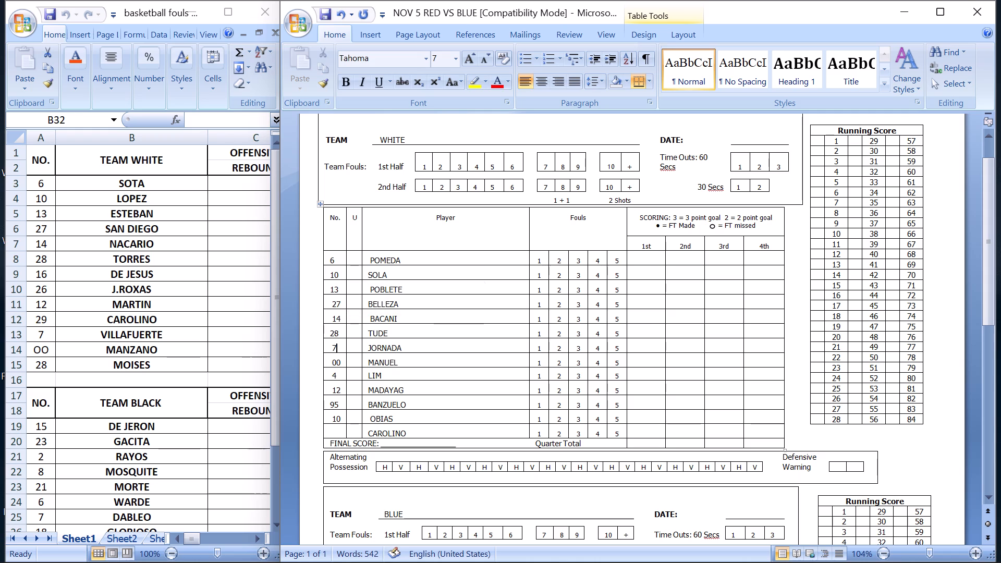
type("16")
key("BackSpace")
key("BackSpace")
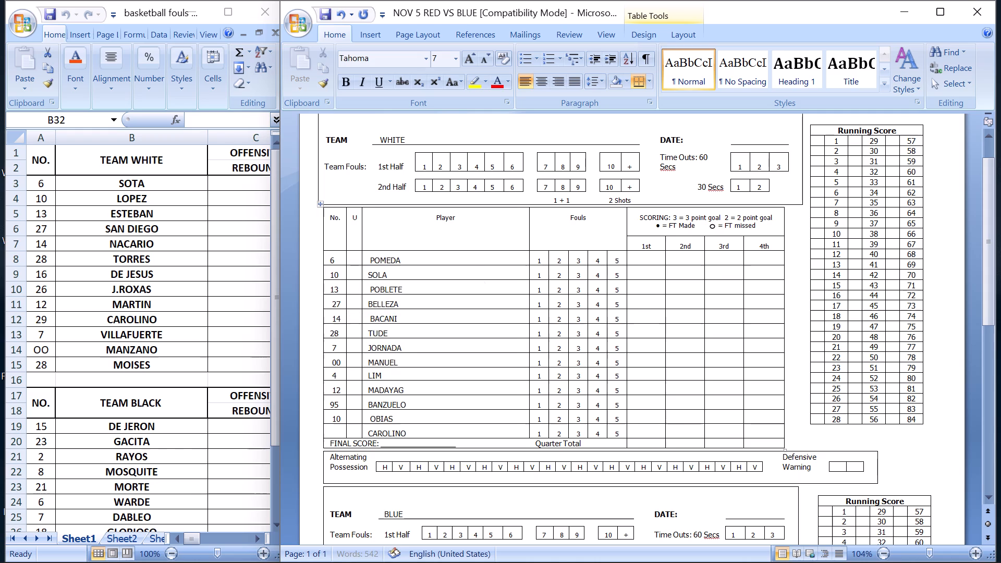
key("BackSpace")
type("16")
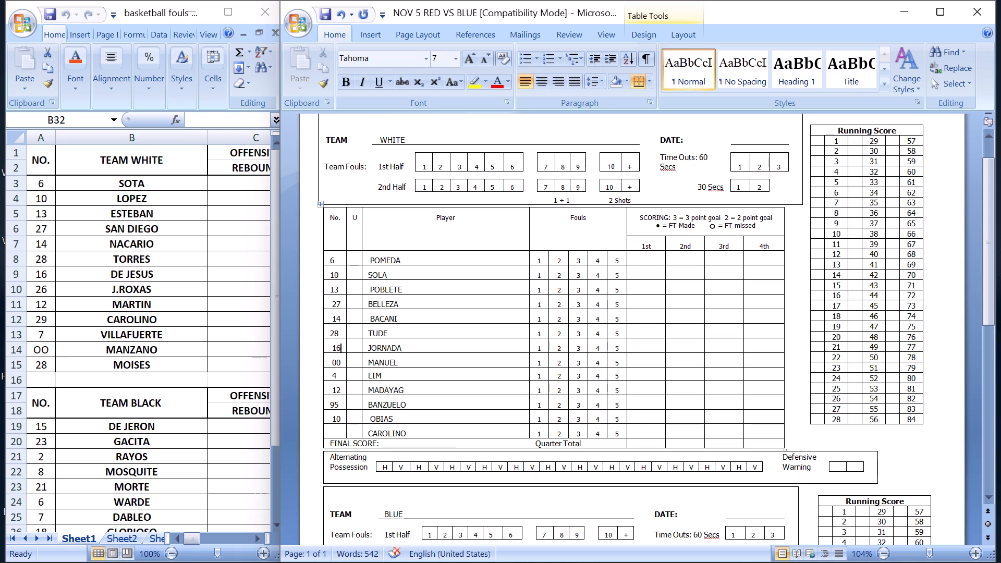
double_click(337, 362)
type("26")
double_click(335, 376)
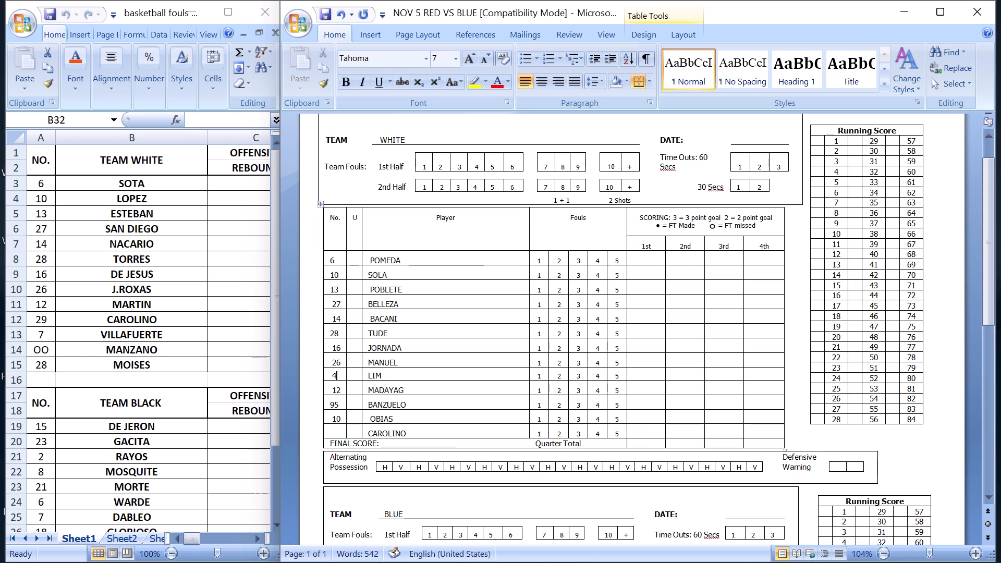
key("BackSpace")
type("12")
Replace the tenth, eleventh and twelfth TEAM WHITE jersey numbers with 29, 00 and 28.
double_click(335, 391)
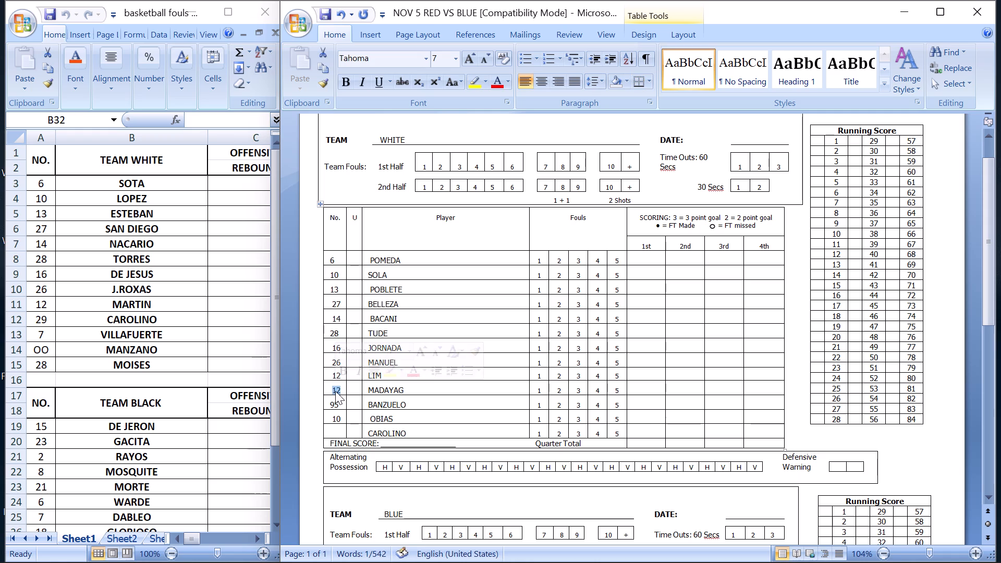
type("29")
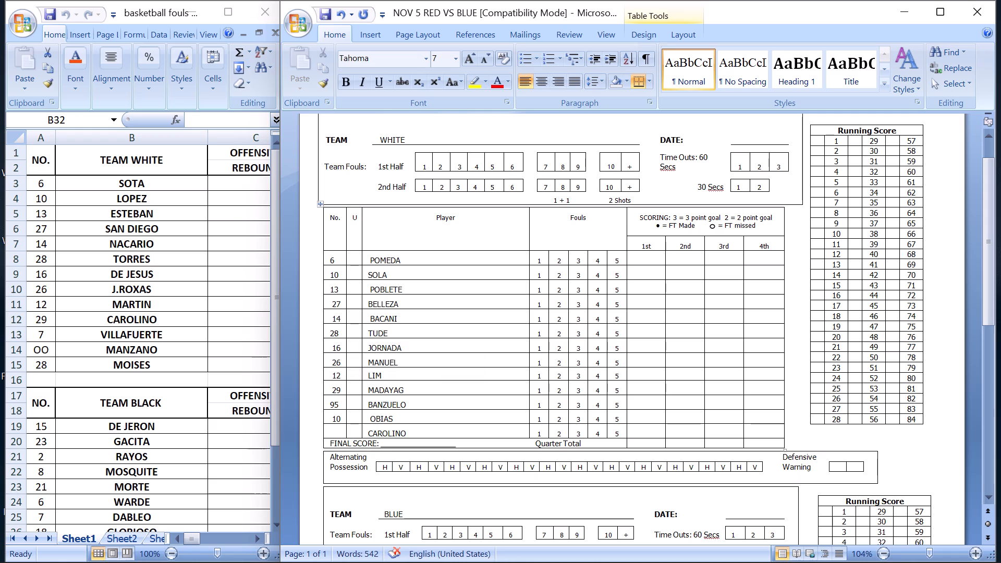
double_click(334, 405)
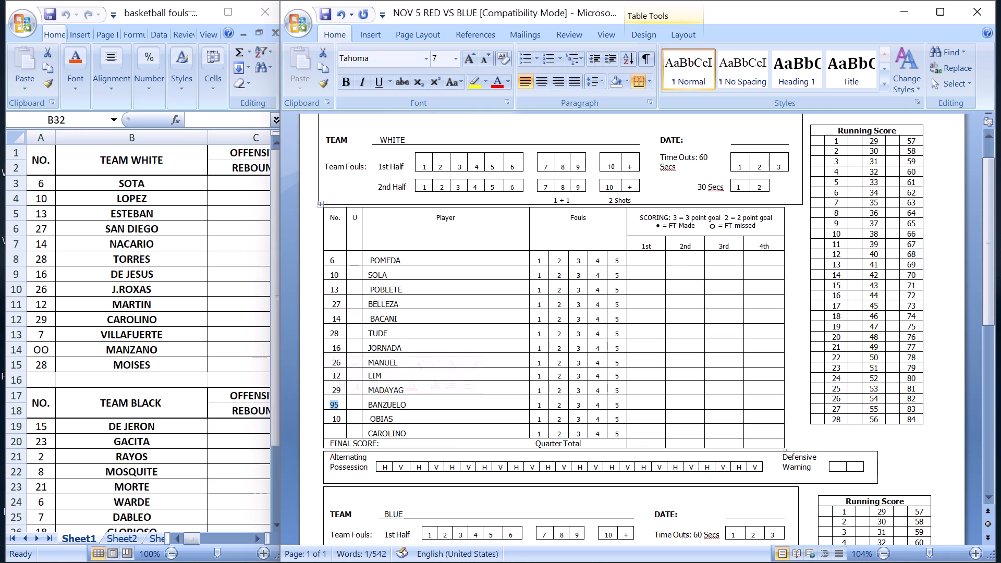
type("00")
key("Return")
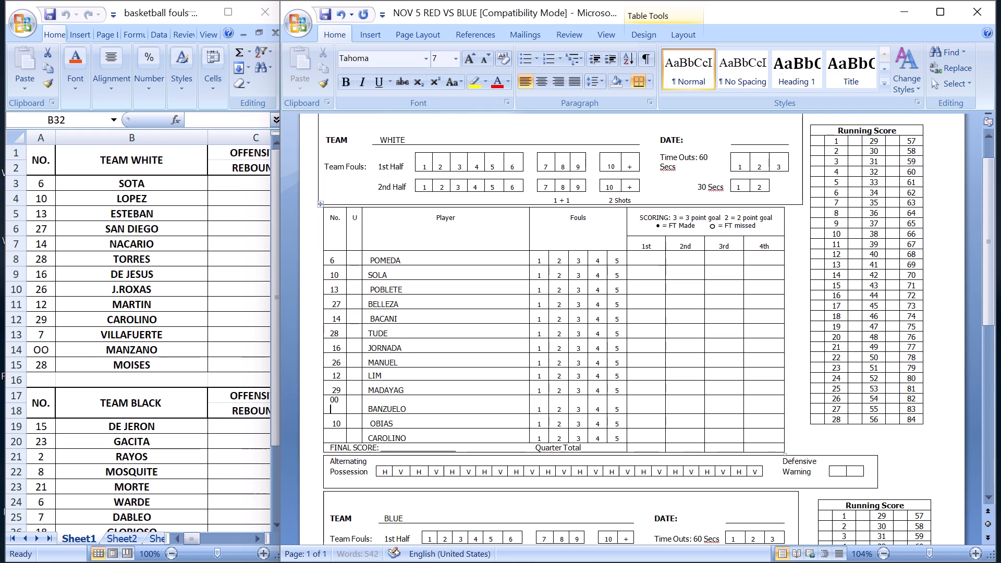
key("BackSpace")
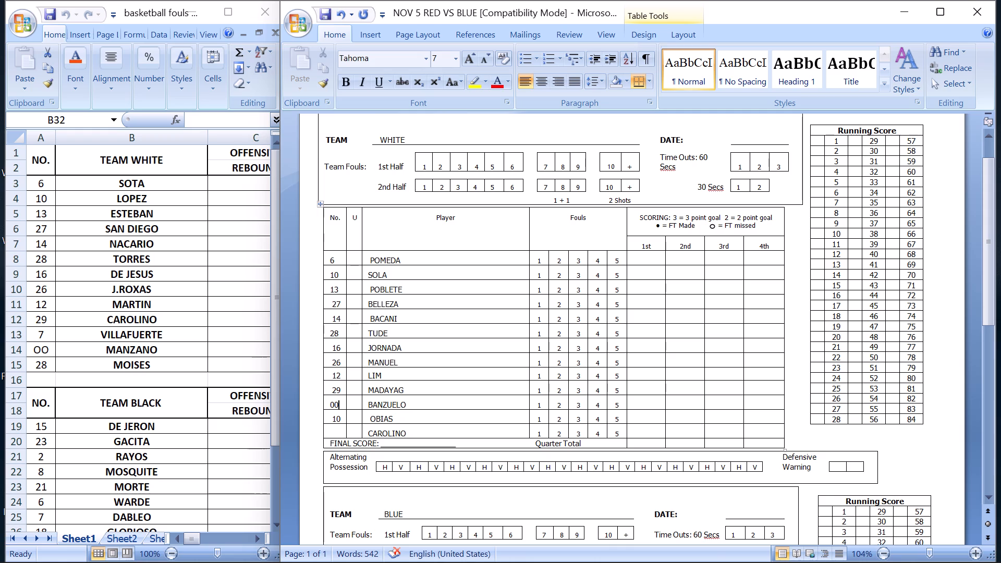
double_click(339, 416)
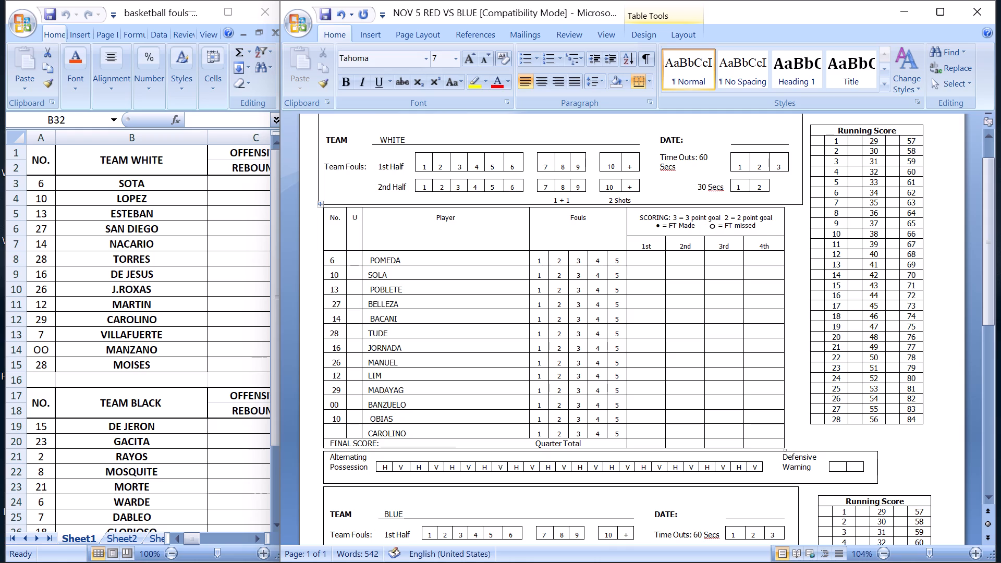
double_click(337, 417)
type("28")
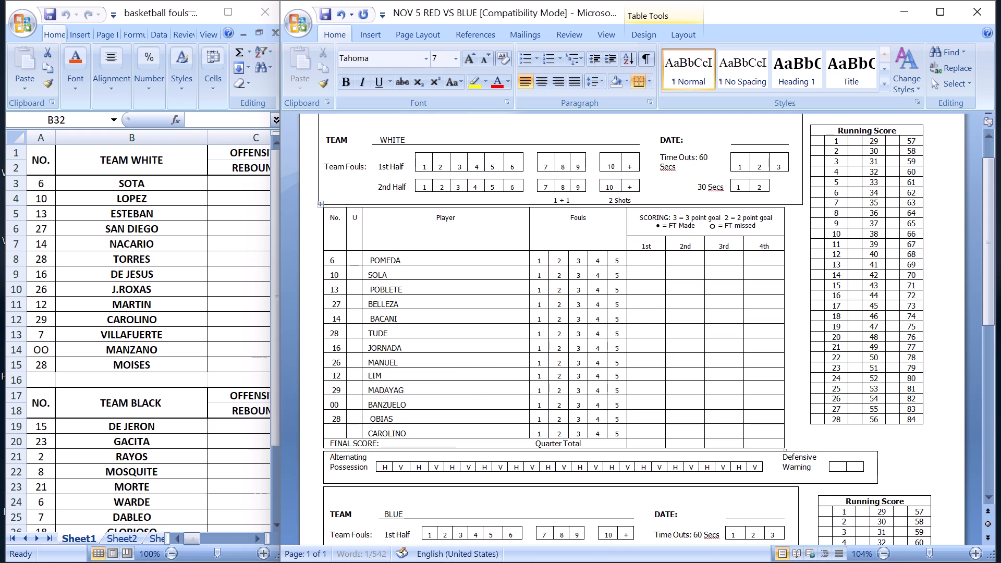
Replace the first six TEAM WHITE player names with SOTA, LOPEZ, ESTEBAN, SAN DIEGO, NACARIO and TORRES.
triple_click(386, 259)
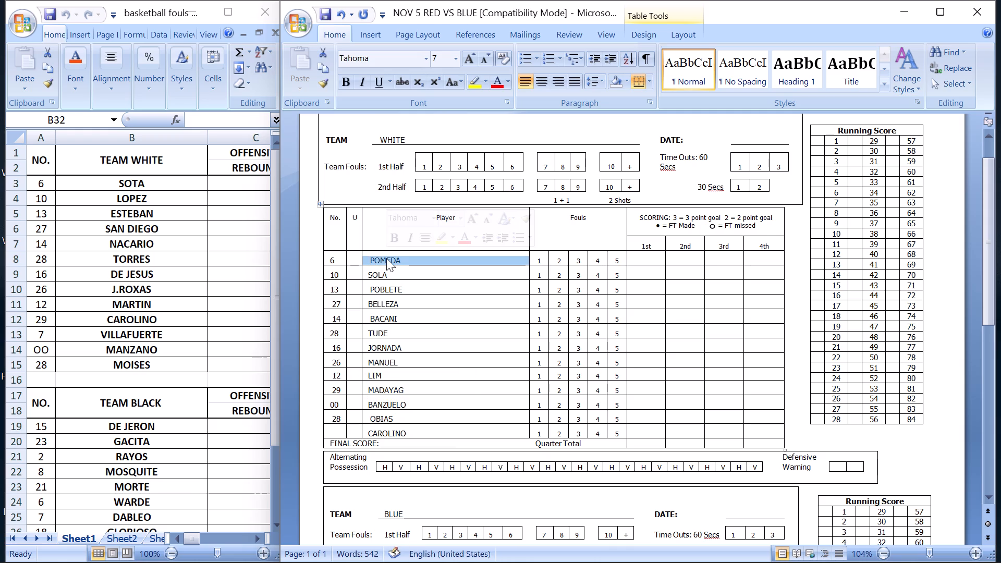
type("SOTA")
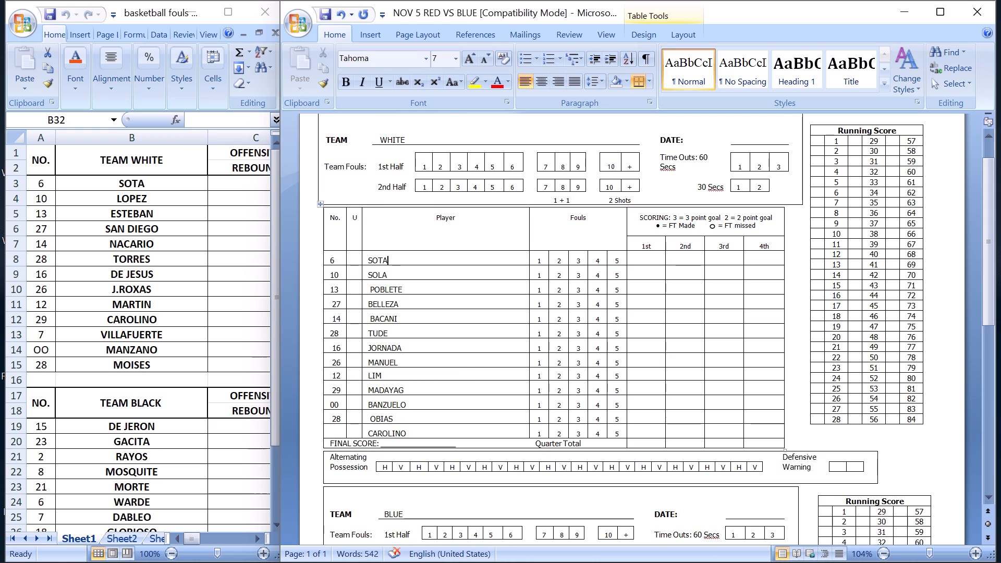
double_click(375, 276)
type("LOPEZ")
double_click(386, 289)
type("ESTEBAN")
double_click(387, 307)
type("SAN DIEGO")
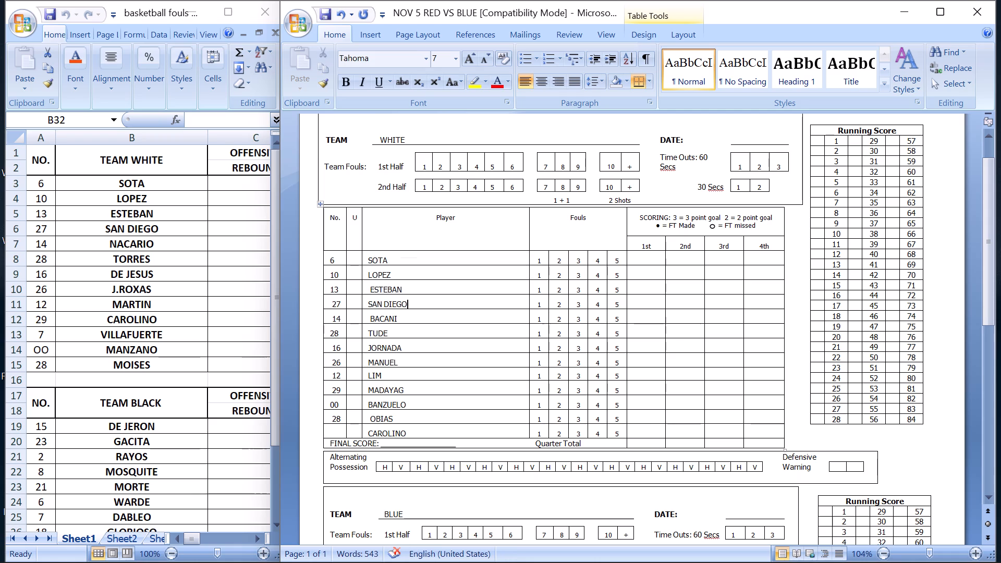
double_click(385, 313)
type("NACARIO")
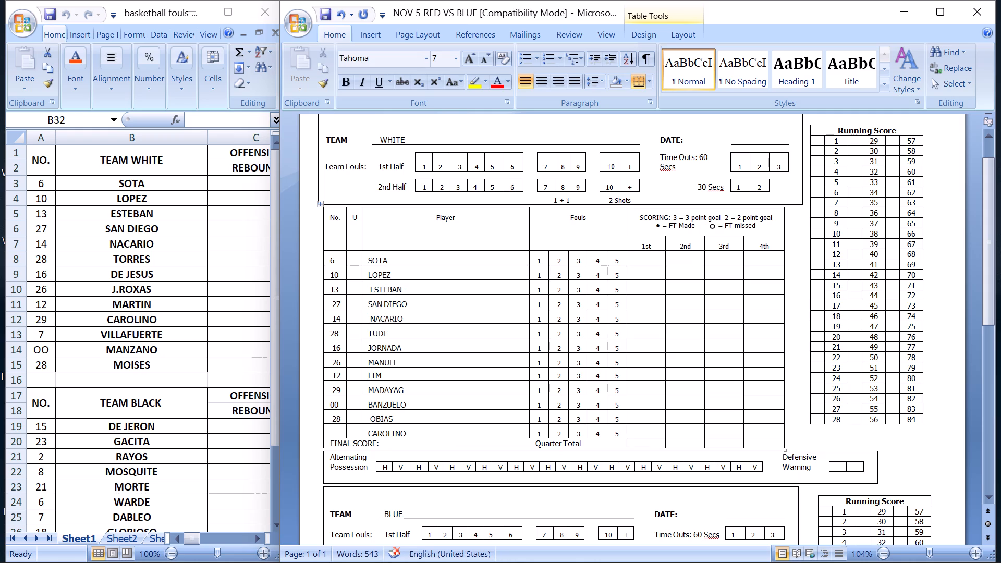
double_click(378, 329)
type("TORRES")
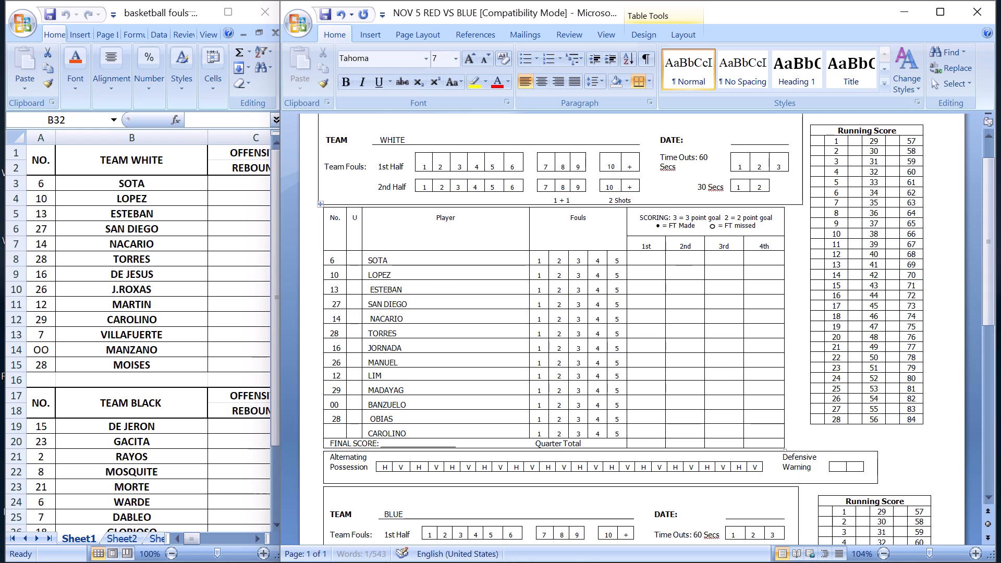
double_click(381, 345)
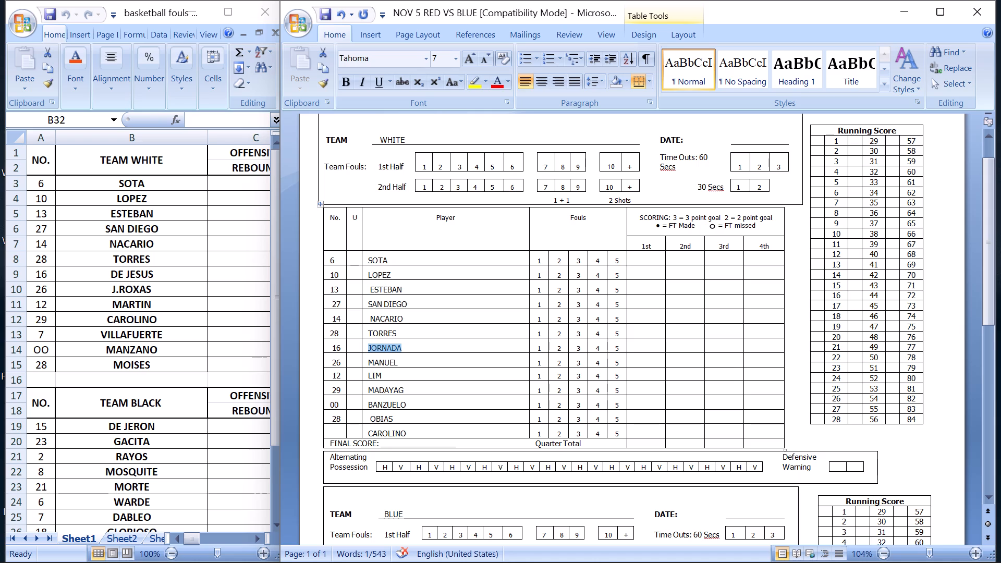
type("DE JESUS")
double_click(385, 364)
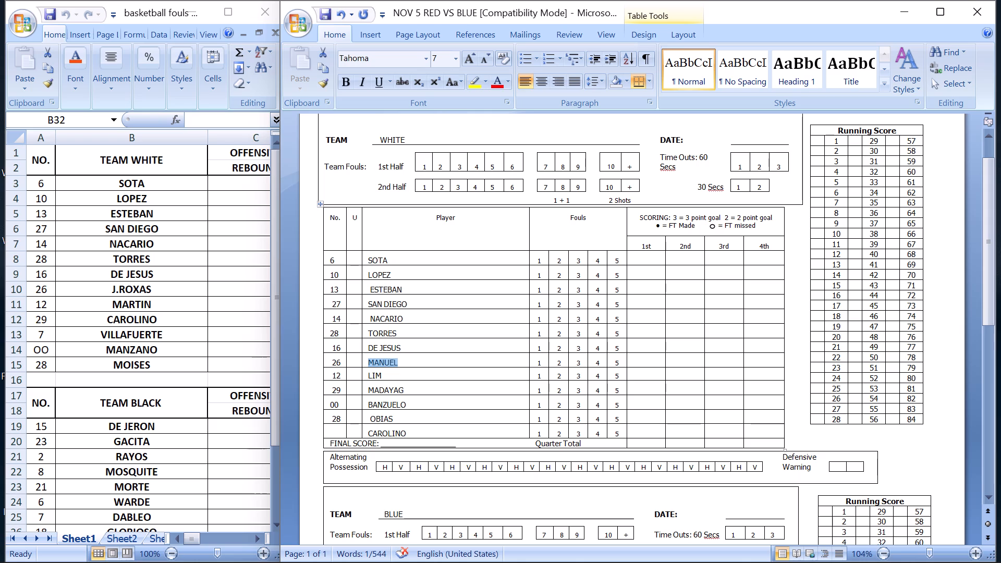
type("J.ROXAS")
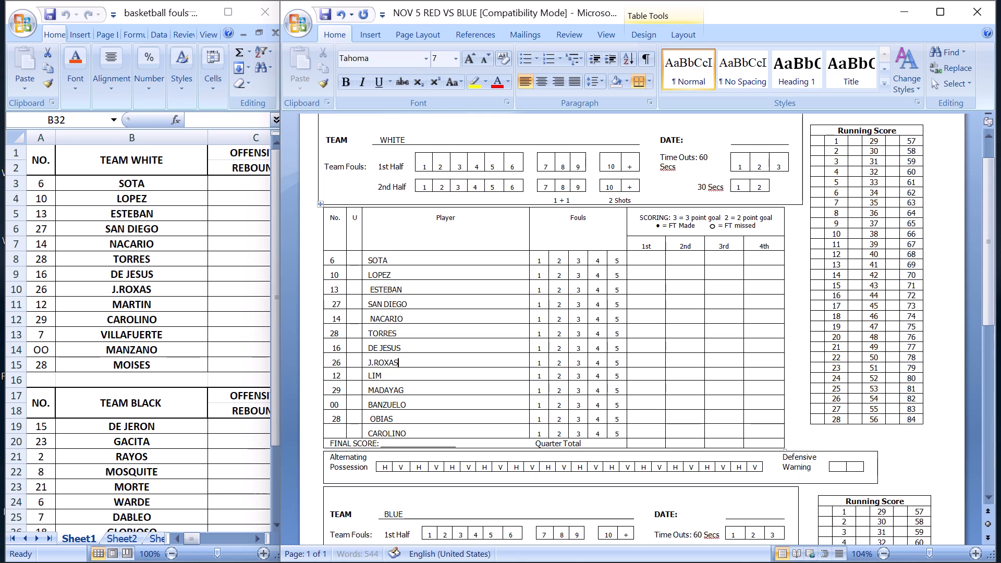
double_click(380, 374)
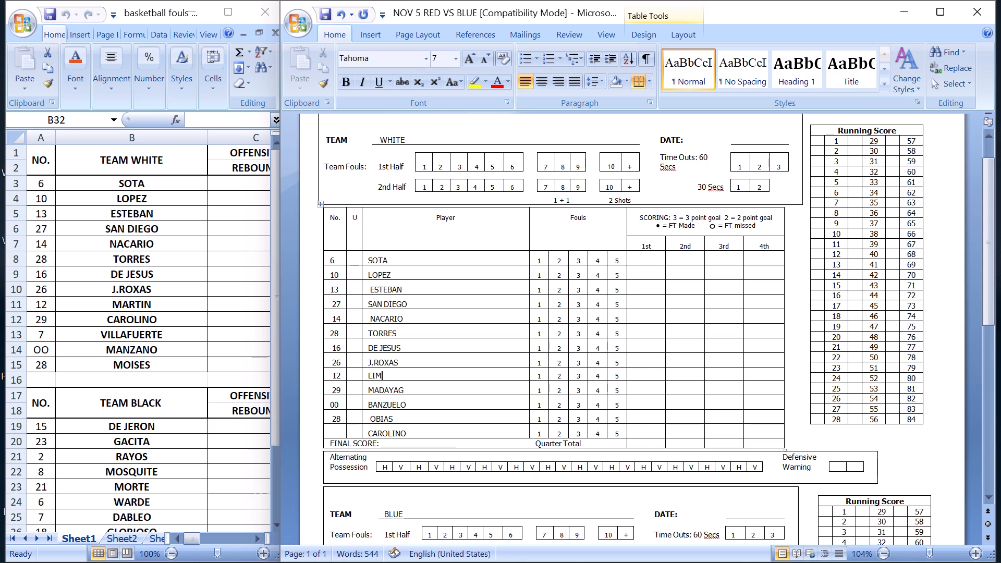
double_click(380, 374)
double_click(375, 374)
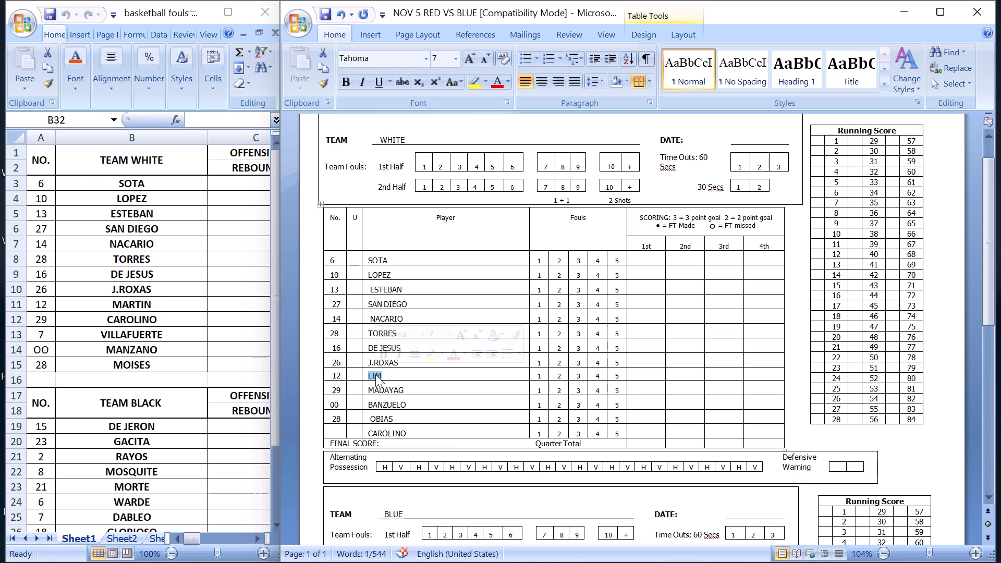
type("MARTIN")
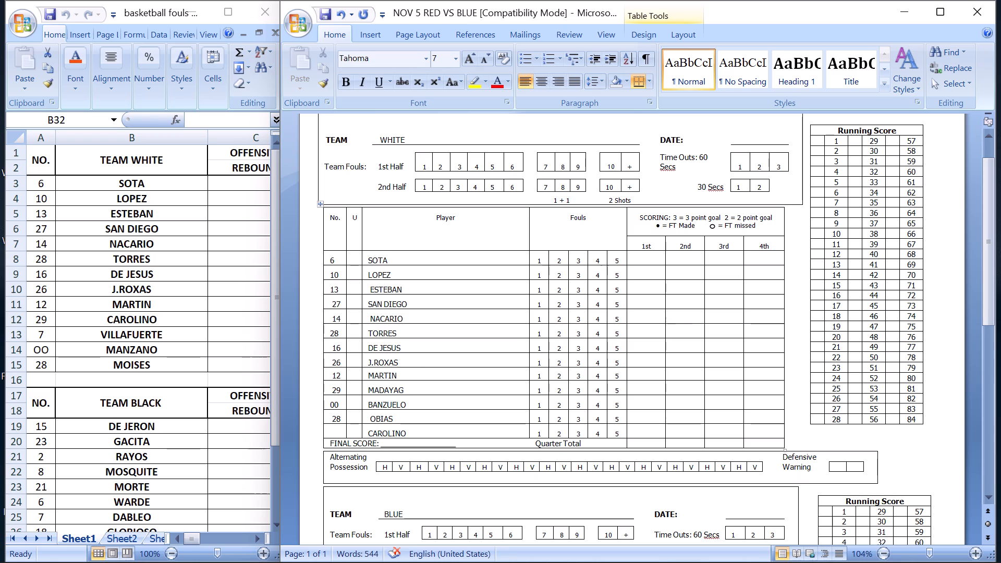
double_click(381, 391)
type("CAROLINO")
Replace the last three TEAM WHITE player names with VILLAFUERTE, MANZANO and MOISES.
double_click(390, 403)
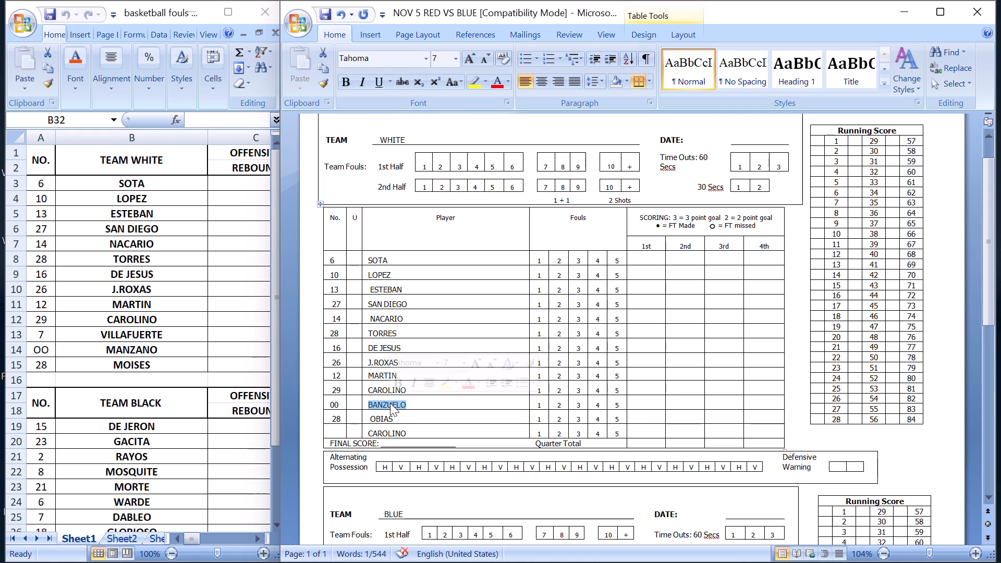
type("VILLAFUERTE")
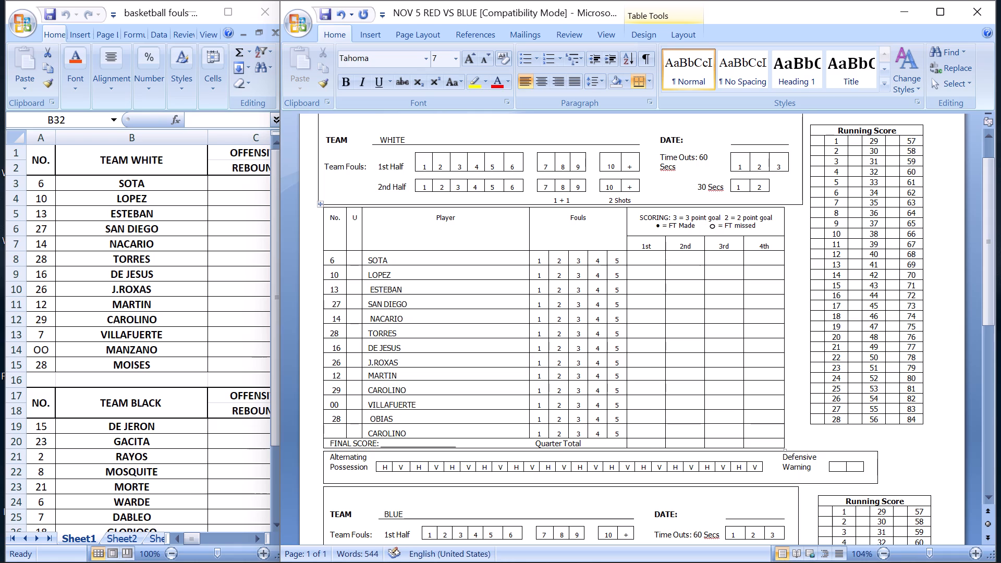
double_click(385, 413)
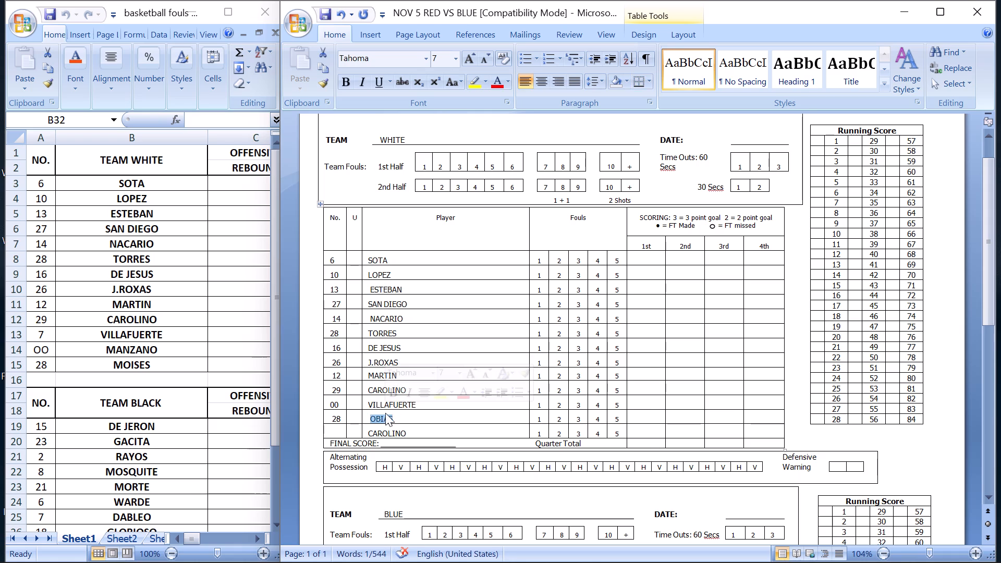
type("MANZA")
type("NO")
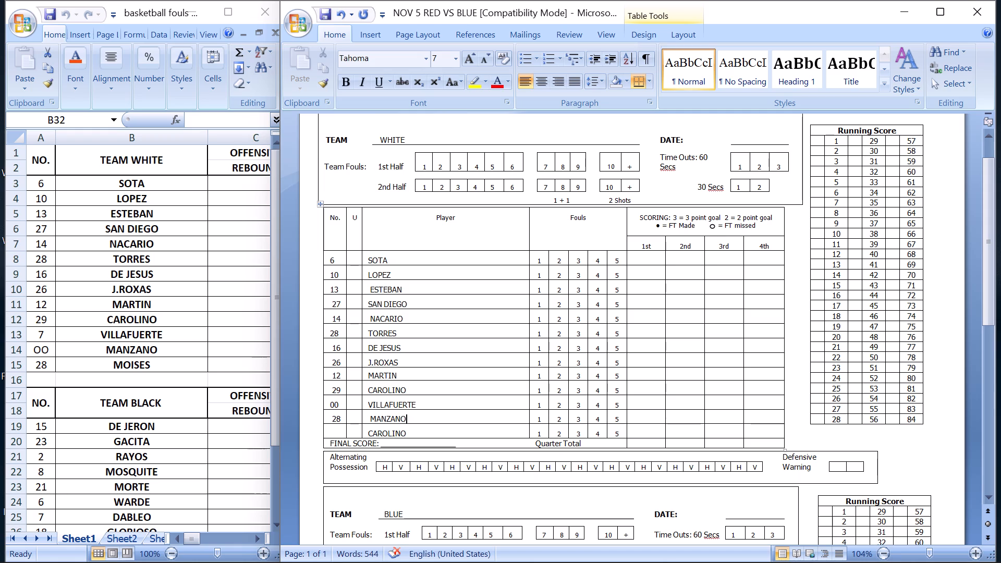
double_click(394, 431)
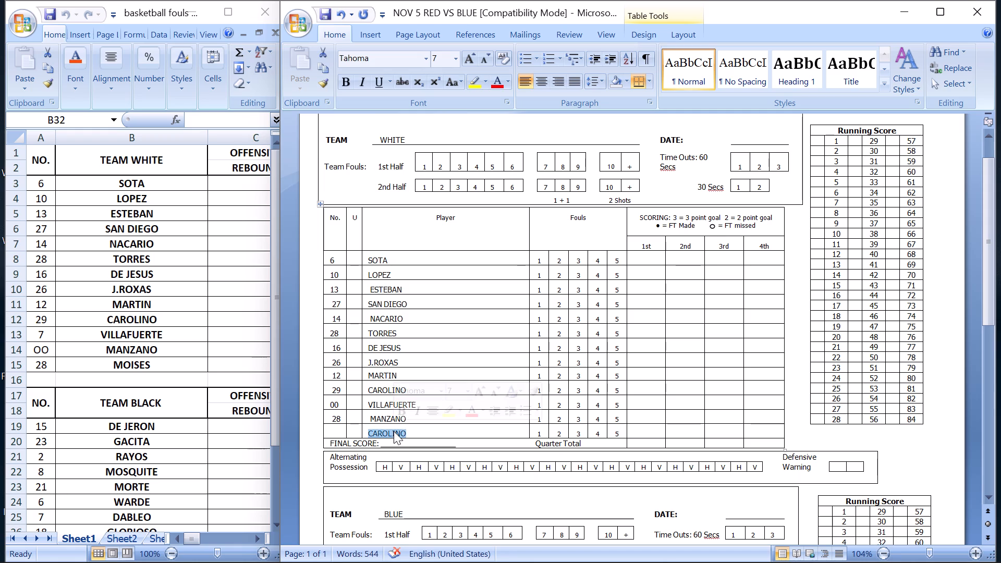
type("MOISES")
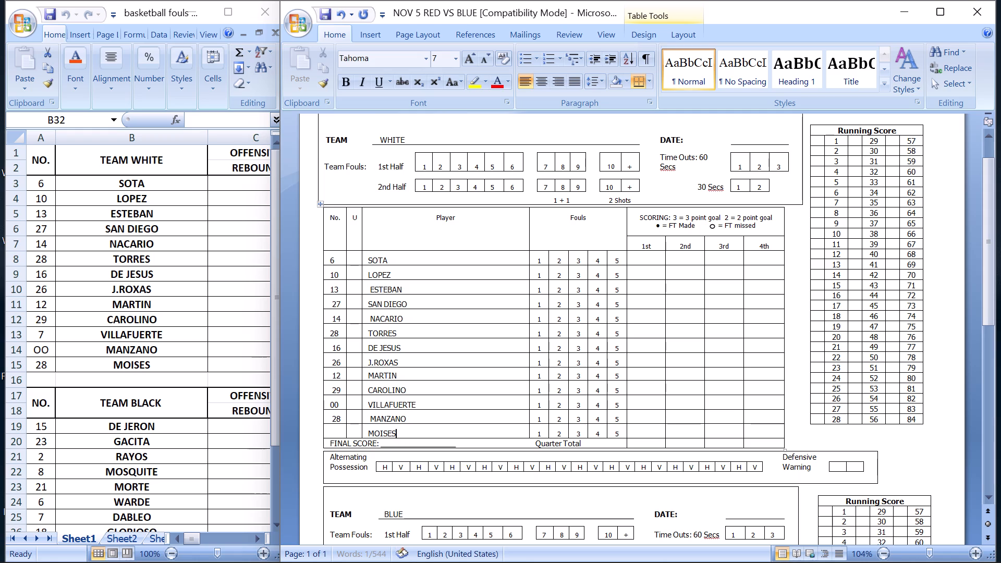
double_click(334, 406)
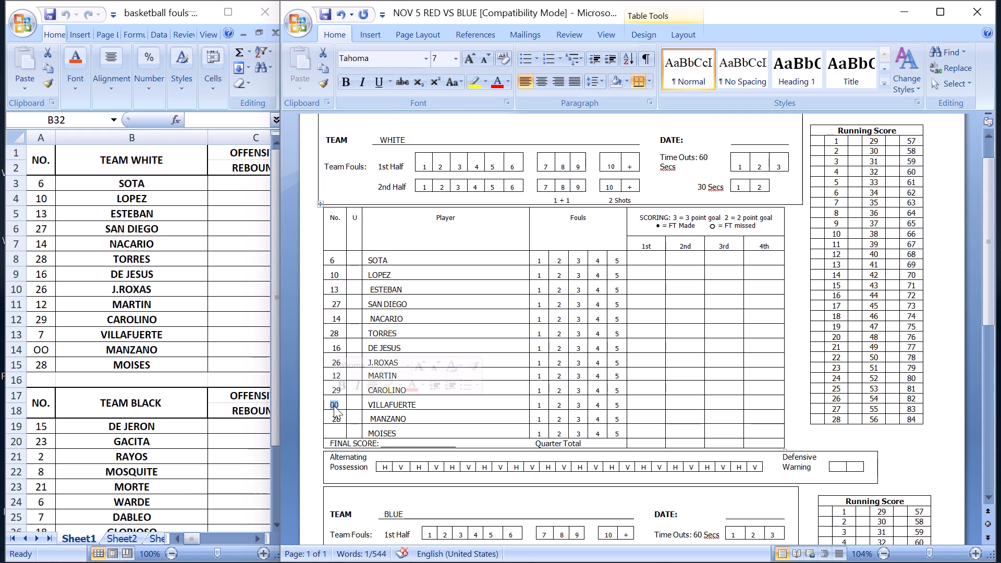
key("7")
double_click(341, 416)
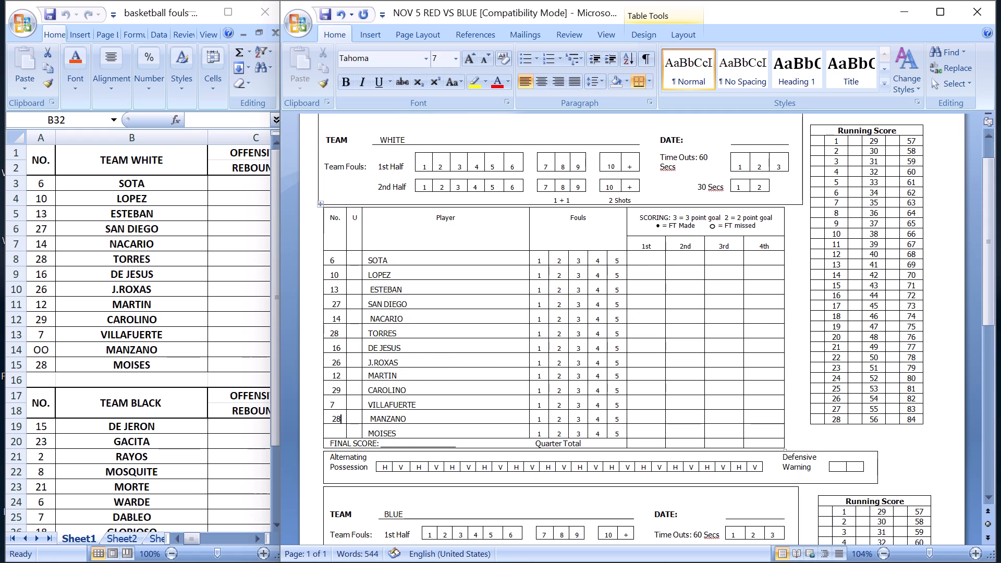
left_click(341, 416)
type("00")
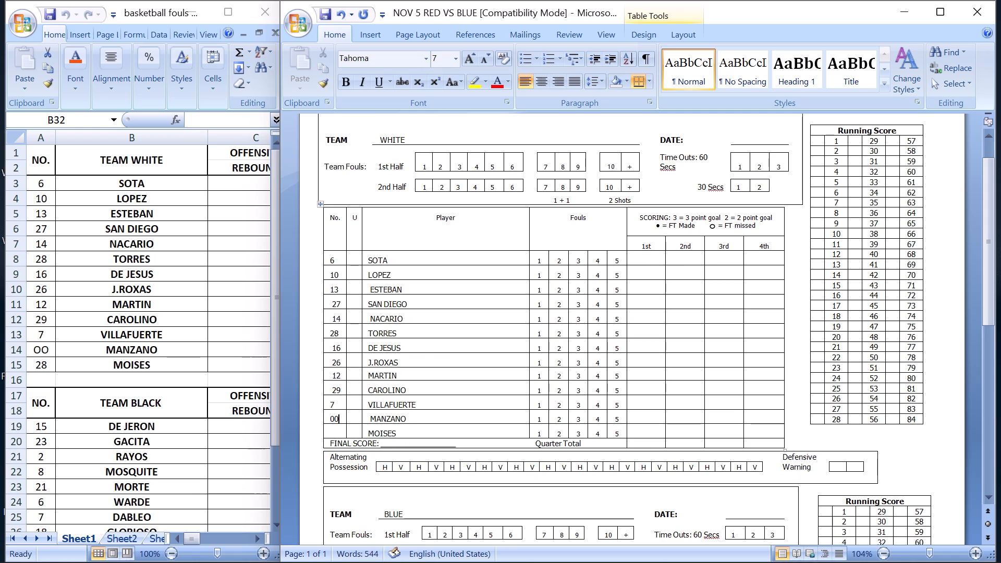
left_click(342, 426)
type("28")
Save the score sheet as a new document named WHITE VS BLUE on the Desktop.
left_click(307, 27)
left_click(324, 178)
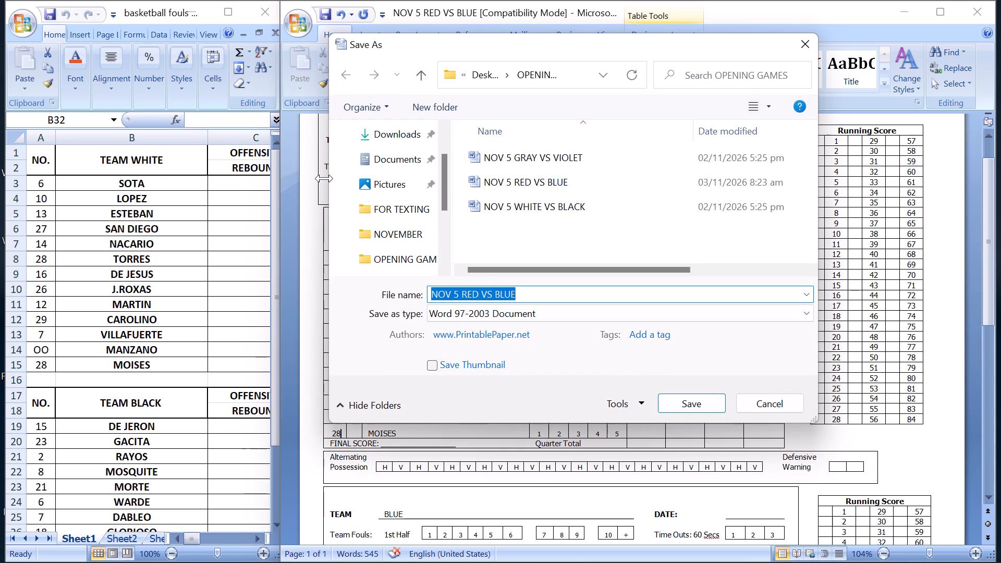
scroll(382, 156, "up", 3)
left_click(383, 157)
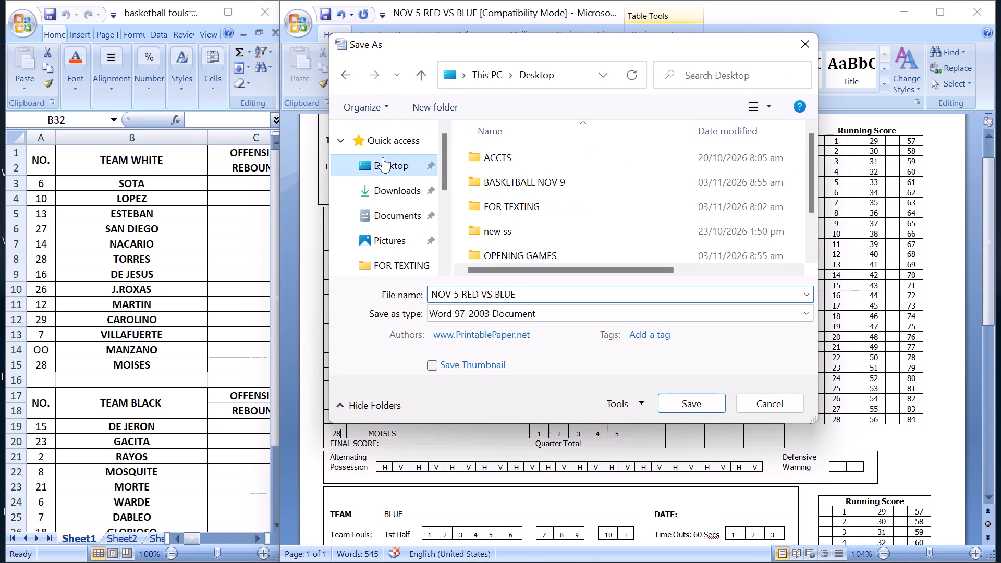
left_click(477, 296)
left_click(477, 296)
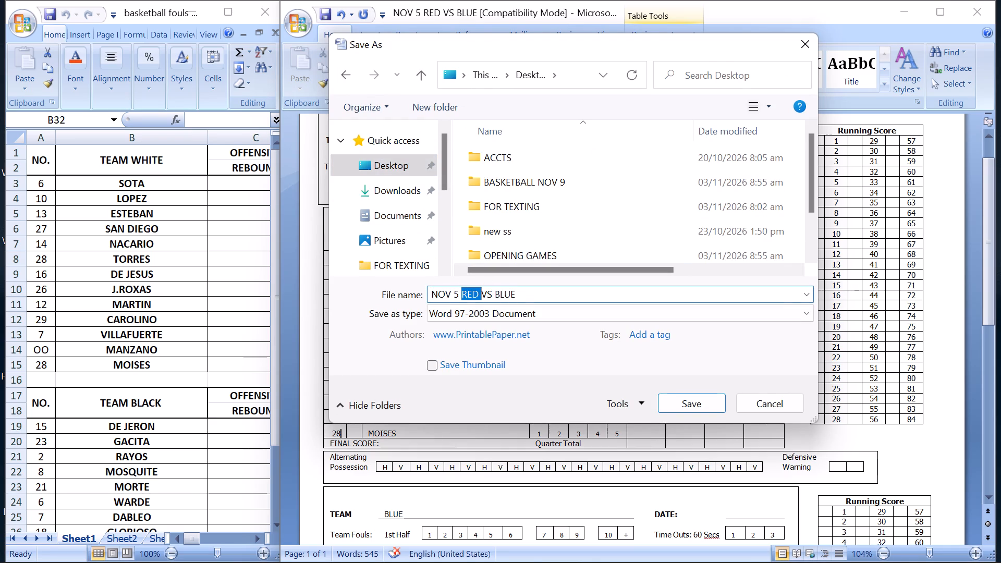
type("WHITE")
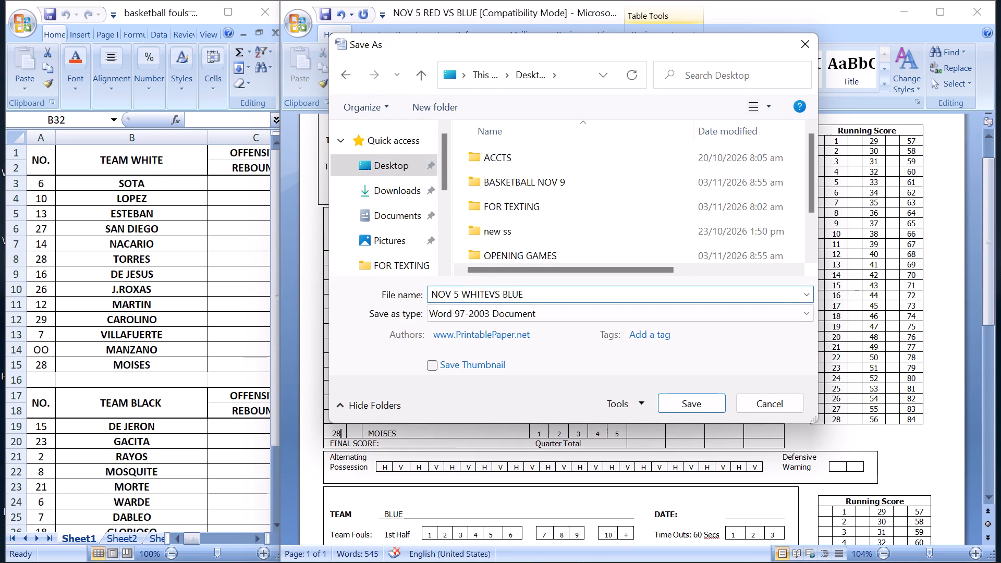
key("space")
left_click_drag(459, 292, 420, 288)
key("BackSpace")
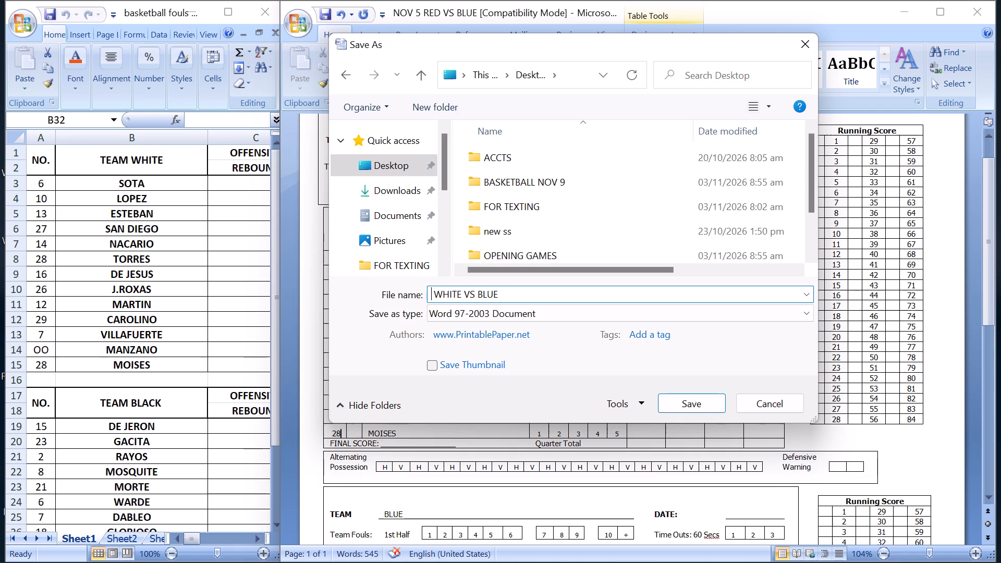
left_click(434, 293)
key("BackSpace")
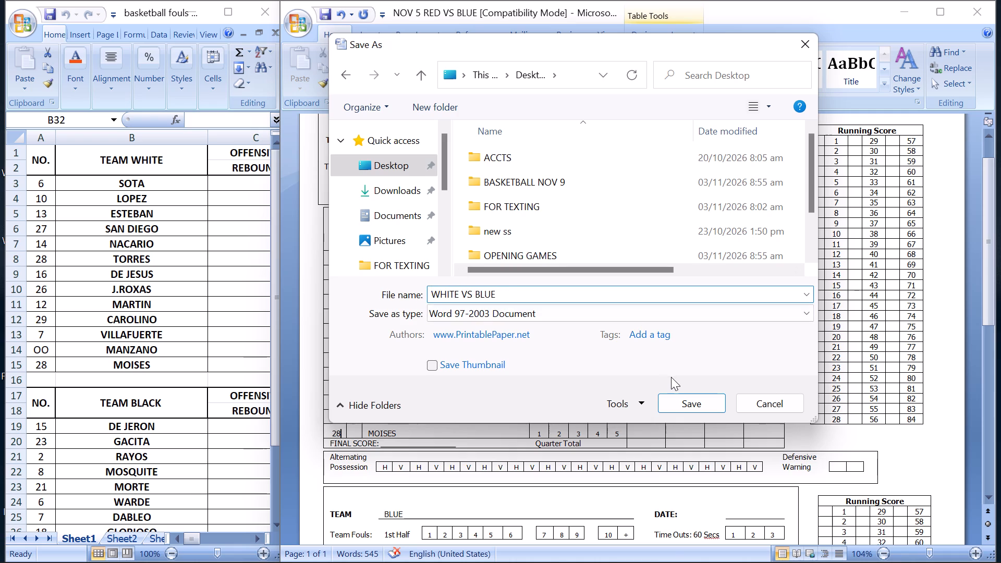
left_click(677, 395)
In the basketball fouls workbook, change the TEAM BLACK heading to TEAM BLUE.
scroll(515, 362, "down", 5)
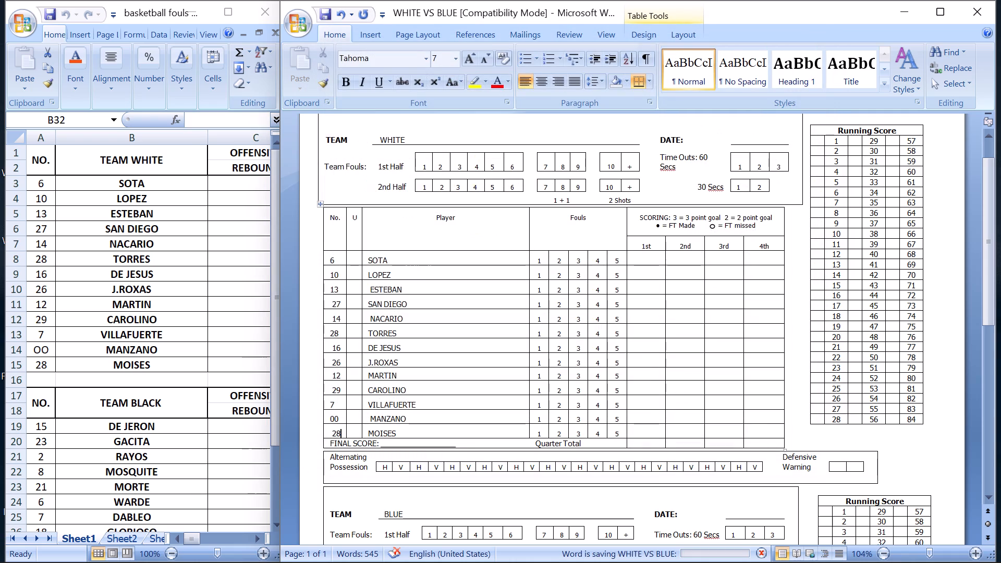
scroll(155, 402, "down", 4)
scroll(155, 402, "up", 2)
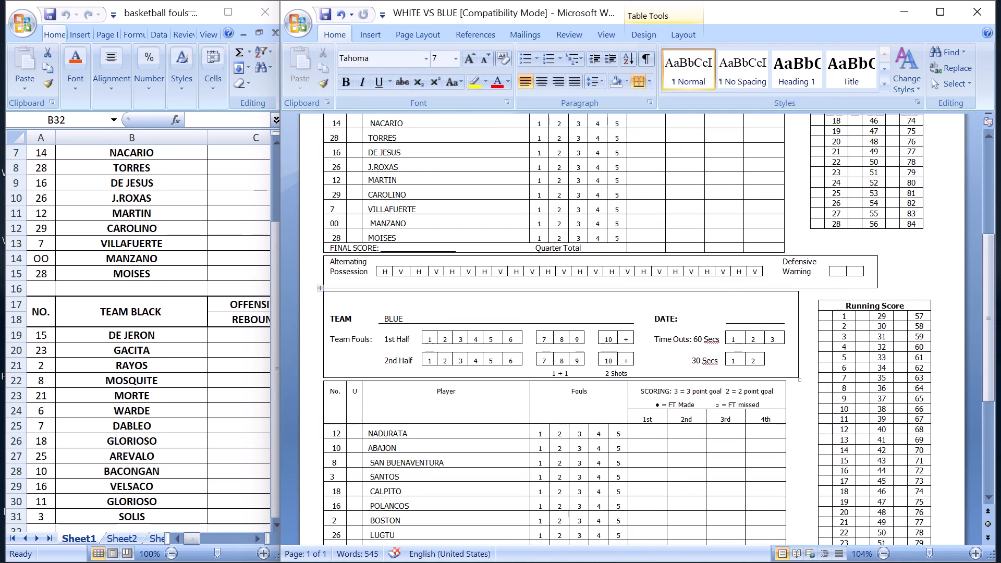
scroll(466, 364, "down", 3)
scroll(136, 332, "down", 2)
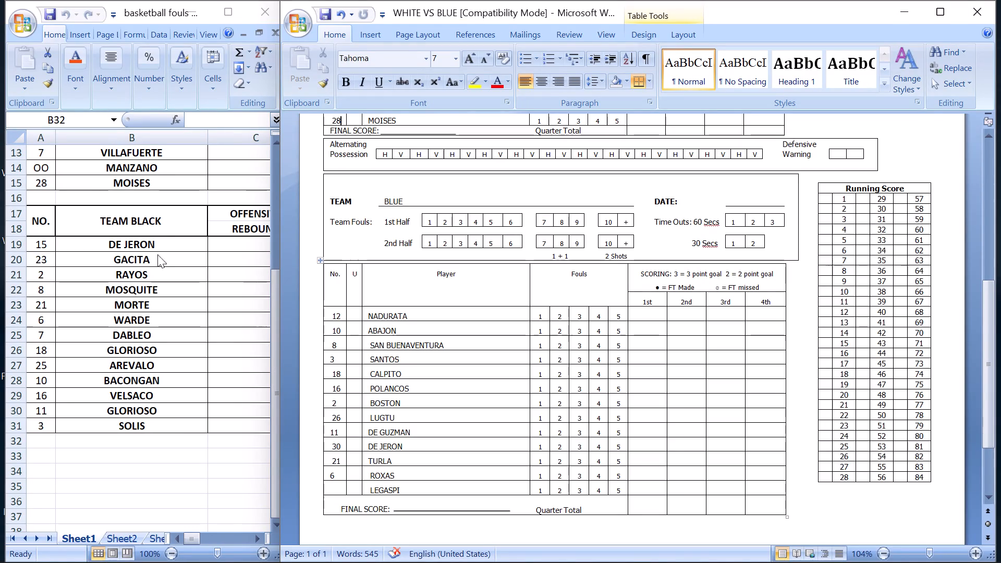
double_click(160, 221)
double_click(160, 221)
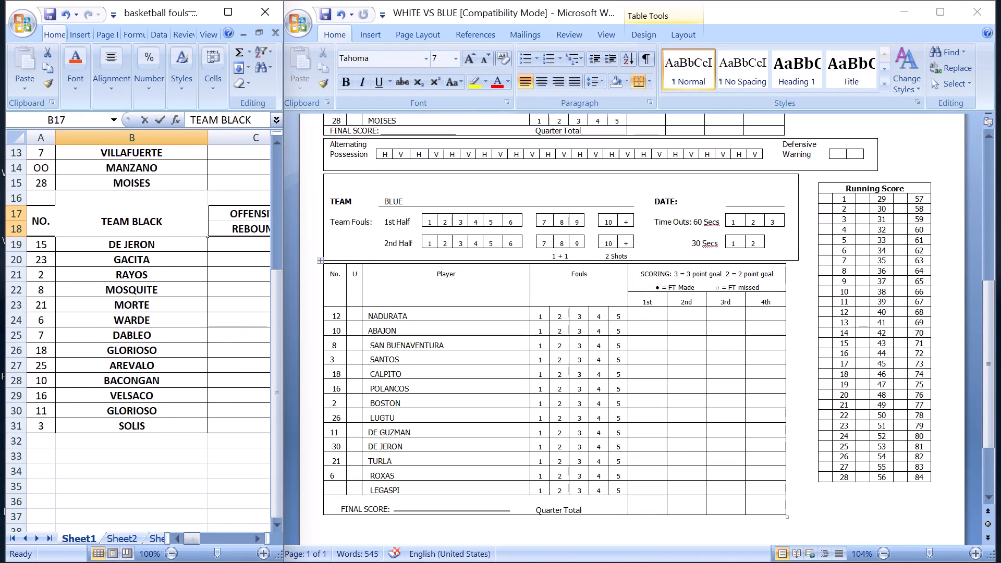
key("BackSpace")
key("BackSpace")
key("BackSpace")
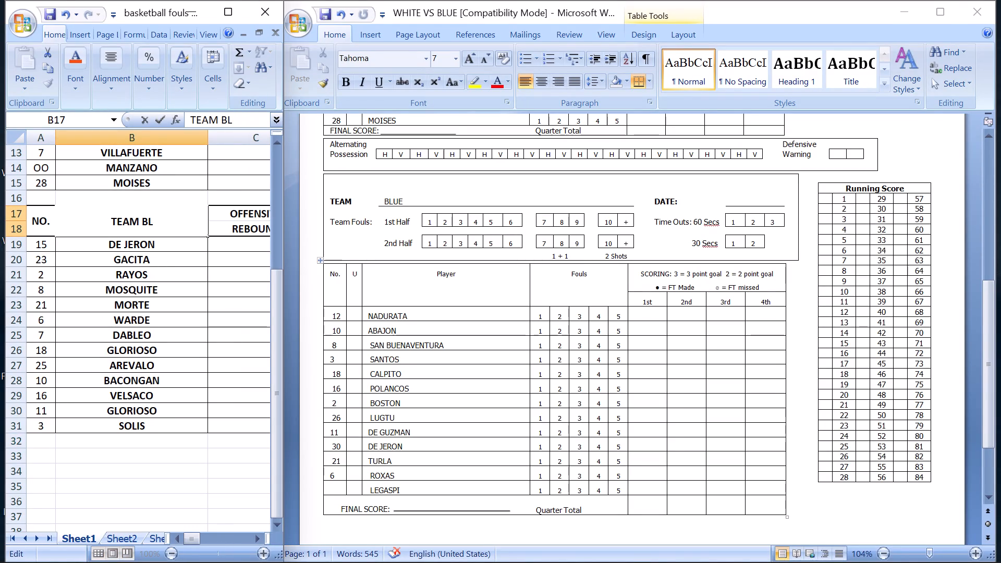
type("UE")
Replace the first five TEAM BLUE jersey numbers in the fouls workbook with 12, 10, 8, 3 and 18.
left_click(40, 246)
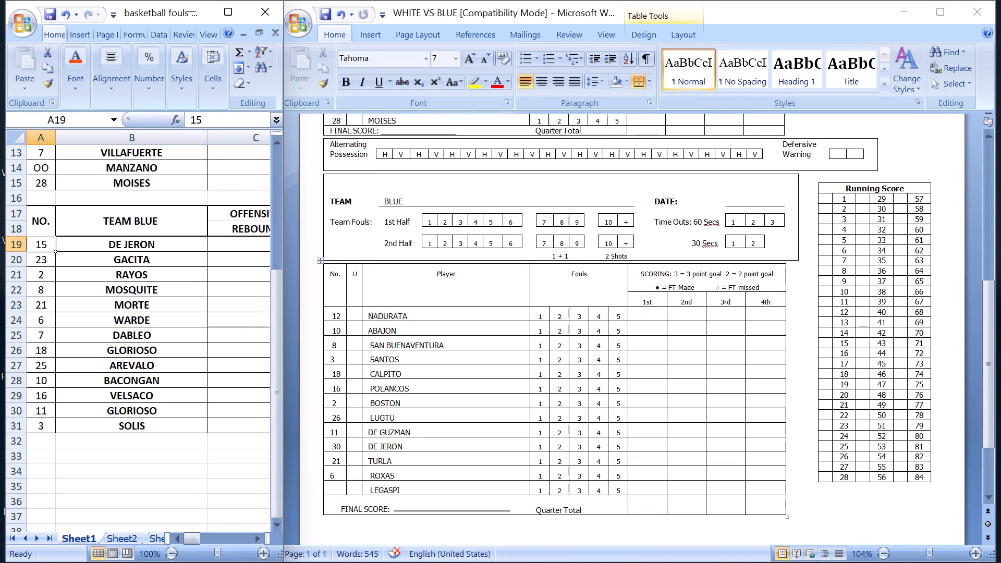
type("12")
key("Return")
type("10")
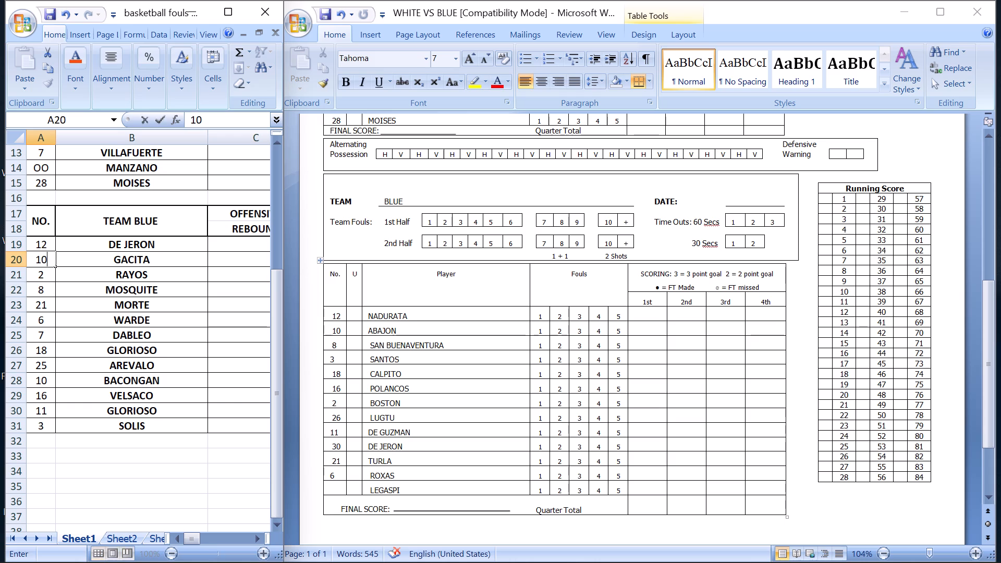
key("Return")
key("8")
key("Return")
key("3")
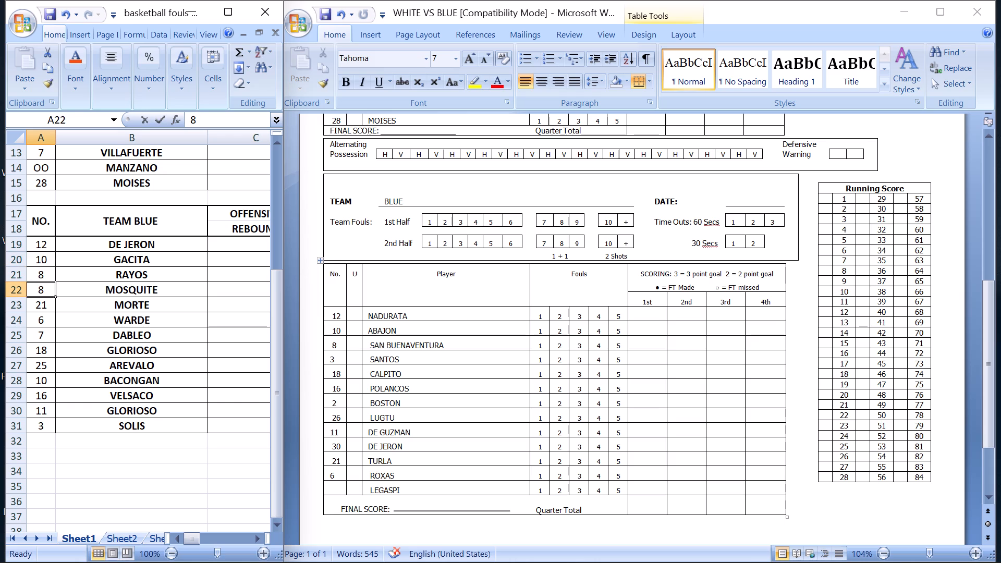
key("Return")
type("18")
key("Return")
Set the remaining eight TEAM BLUE jersey numbers in the fouls workbook to 16, 2, 26, 11, 30, 21, 6 and 0.
type("16")
key("Return")
key("2")
key("Return")
type("26")
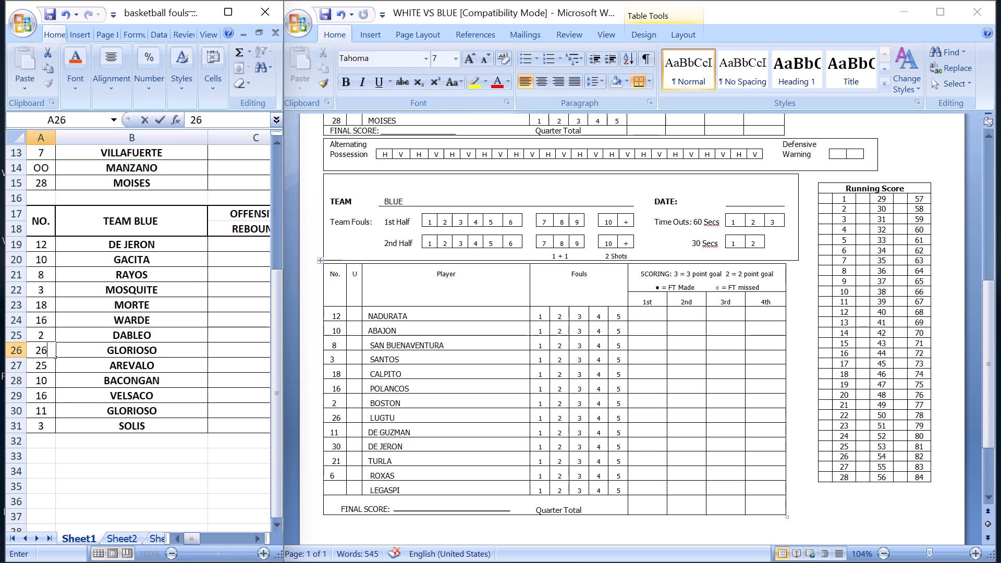
key("Return")
type("11")
key("Return")
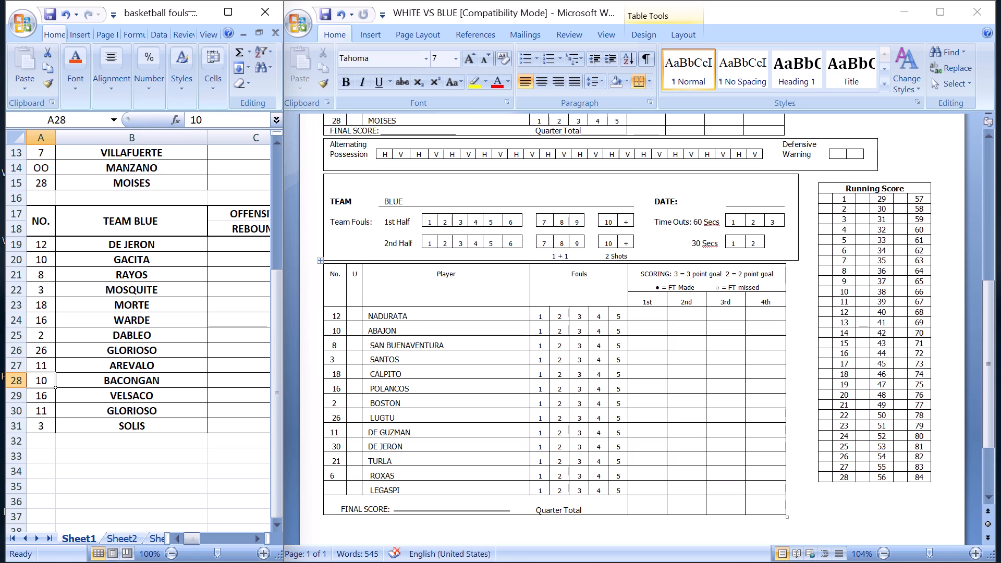
type("30")
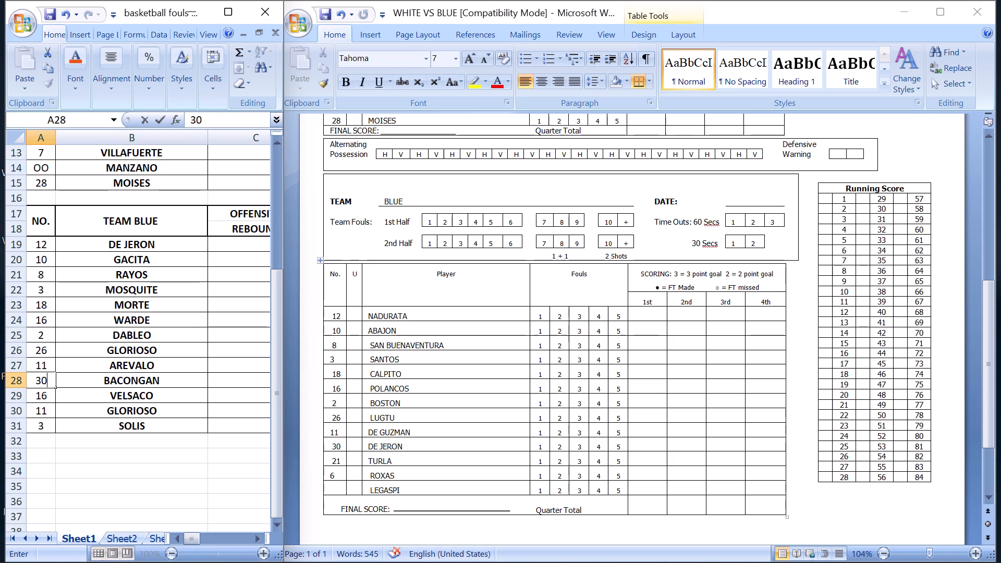
key("Return")
type("21")
key("Return")
key("6")
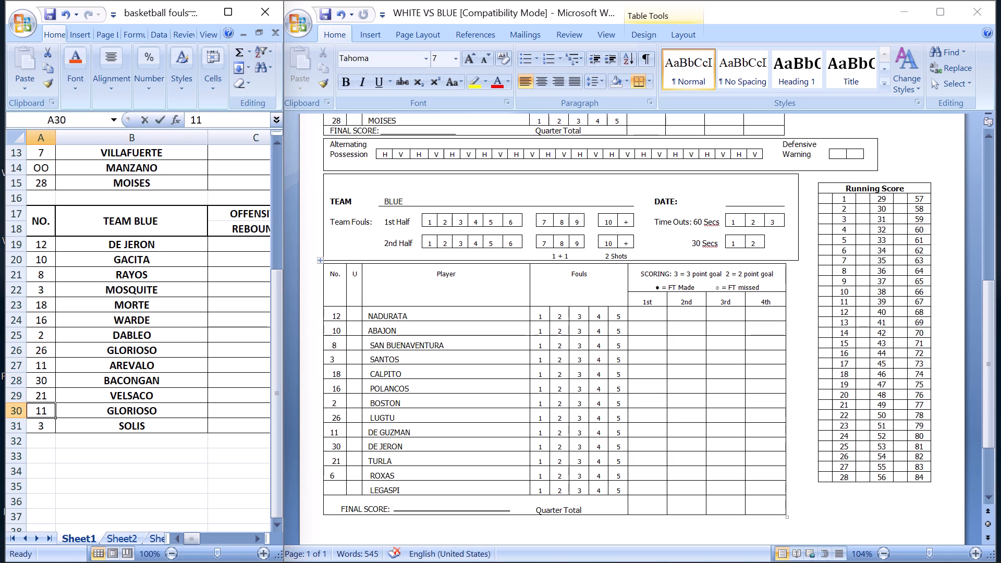
key("Return")
key("0")
key("Return")
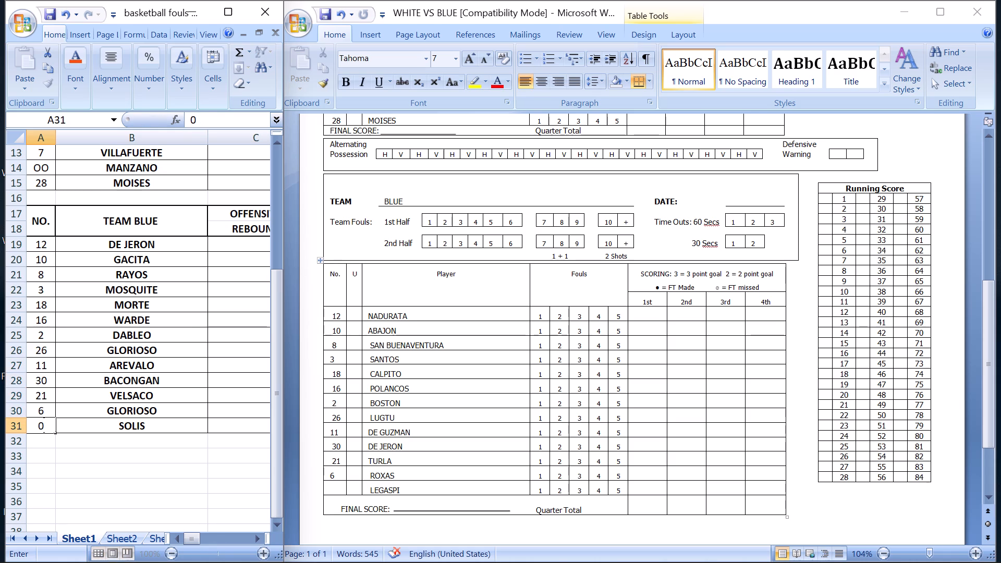
left_click(115, 242)
type("NADURATA")
key("Return")
type("ABAJON")
key("Return")
type("SAN BUENAVENTURA")
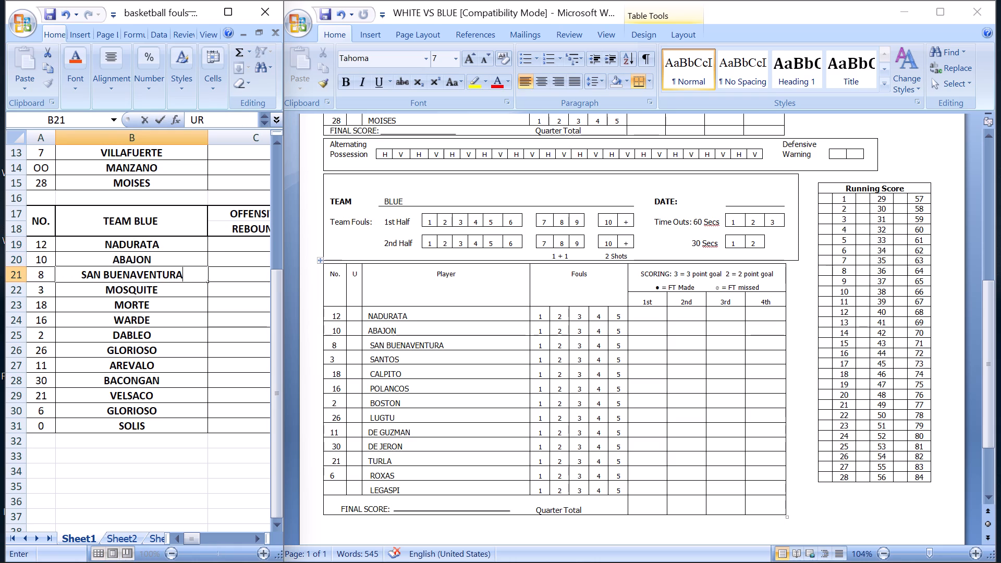
key("Return")
type("SANTOS")
key("Return")
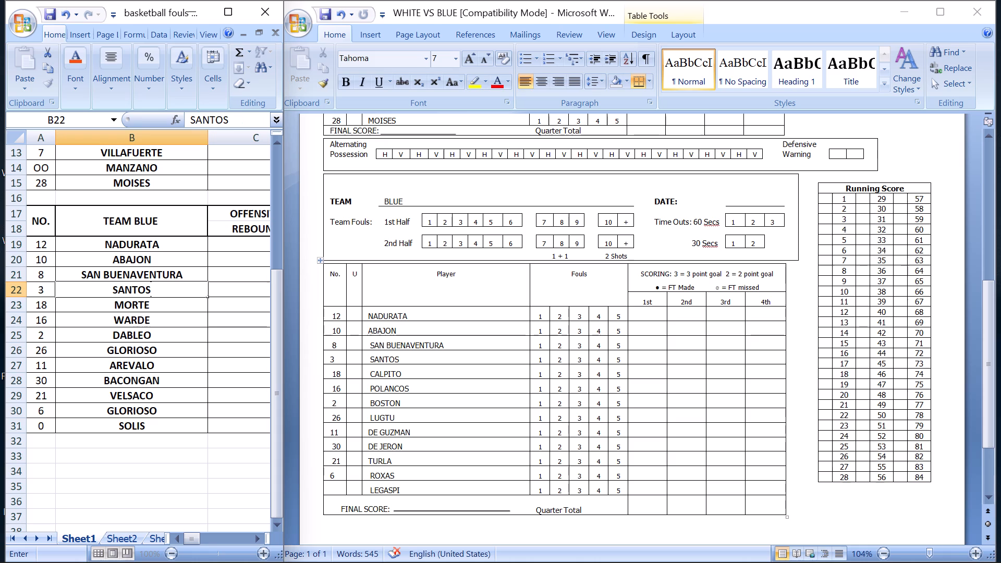
Replace the next four TEAM BLUE player names with CALPITO, POLANCOS, BOSTON and LUGTU.
type("CALPOTO")
key("BackSpace")
key("BackSpace")
key("BackSpace")
type("ITO")
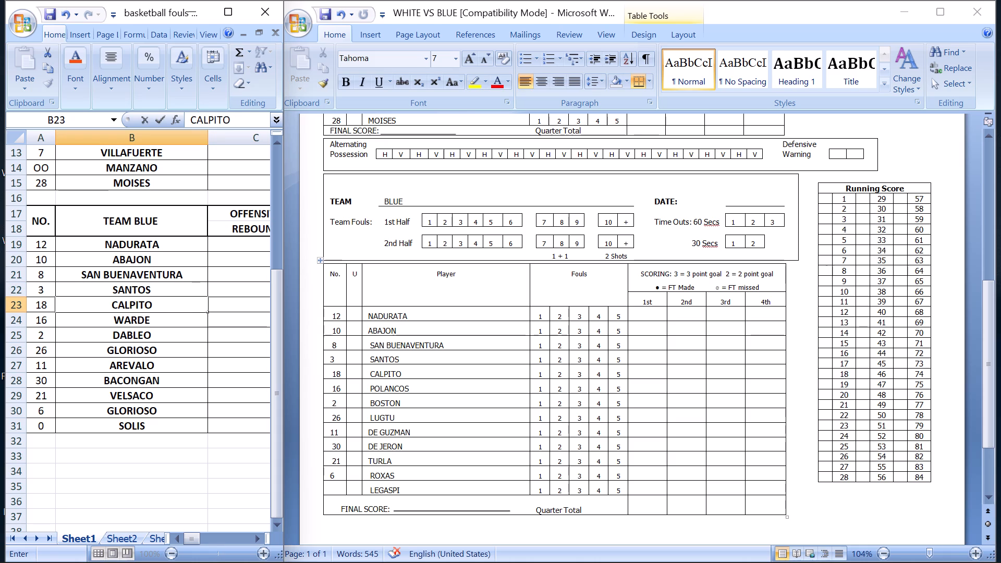
key("Return")
type("POLANCOS")
key("Return")
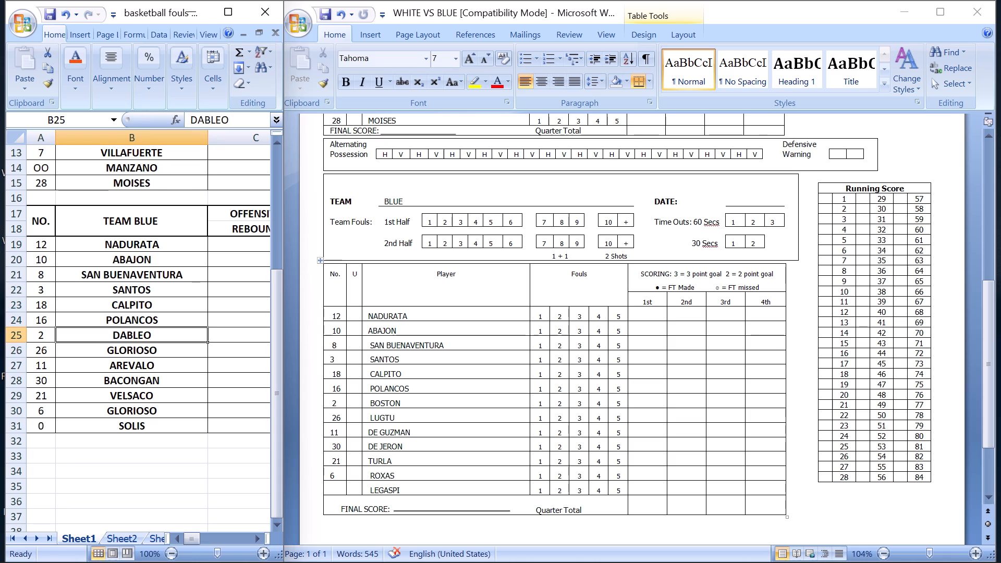
type("BOSTON")
key("Return")
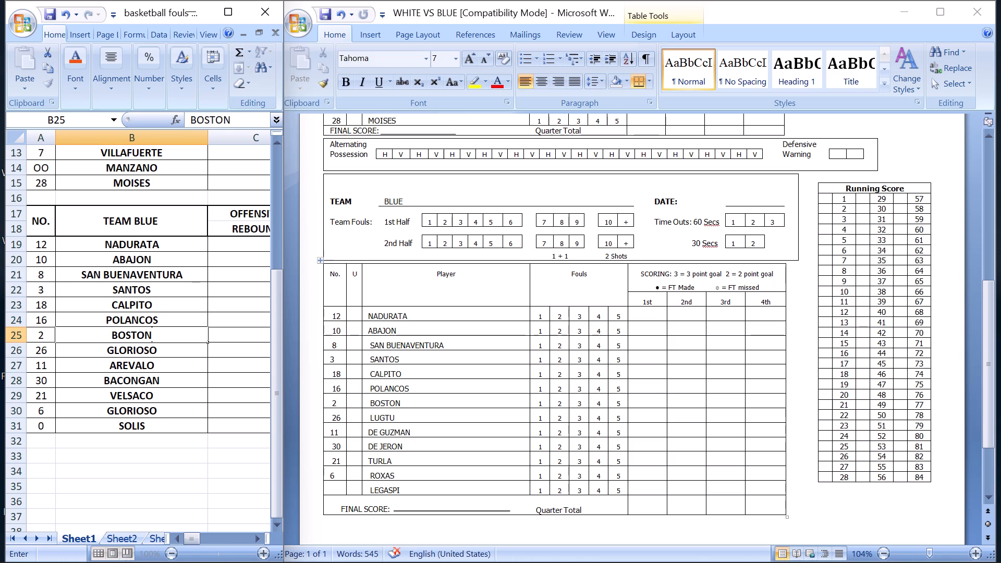
type("LUGTU")
key("Return")
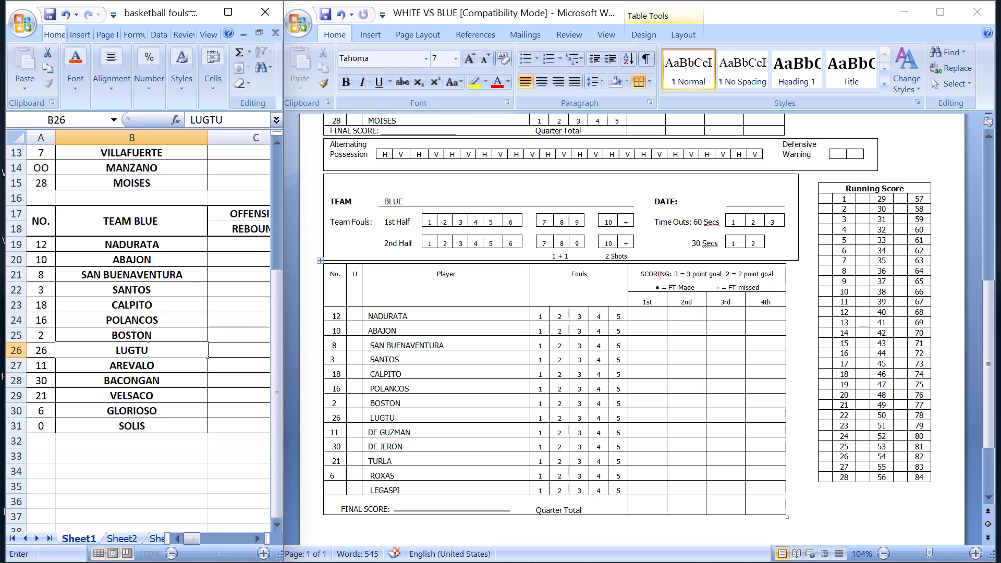
Replace the last five TEAM BLUE player names with DE GUZMAN, DE JERON, TURLA, ROXAS and LEGASPI.
type("DE GUA")
key("BackSpace")
type("ZA")
key("BackSpace")
type("MAN")
key("Return")
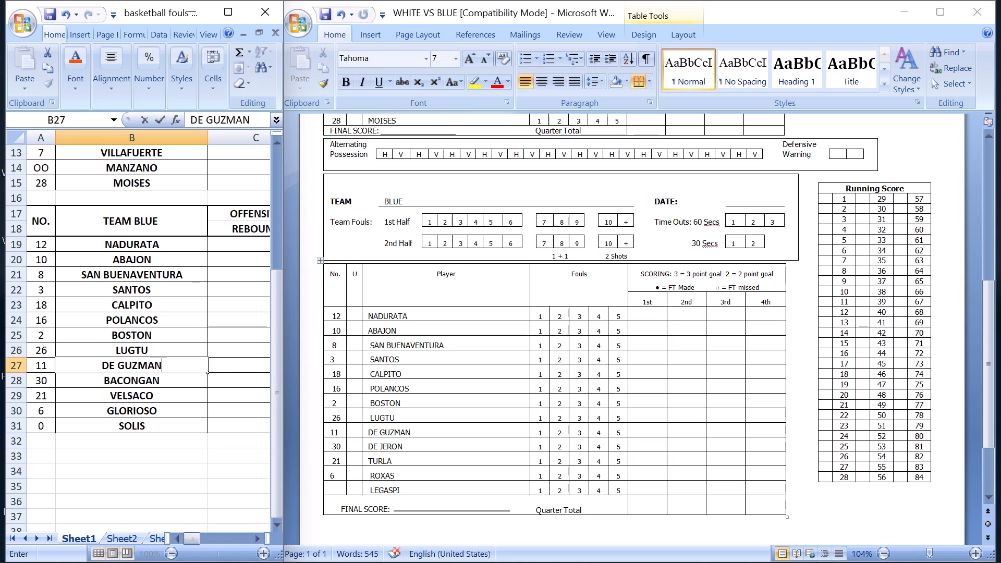
type("DE JERON")
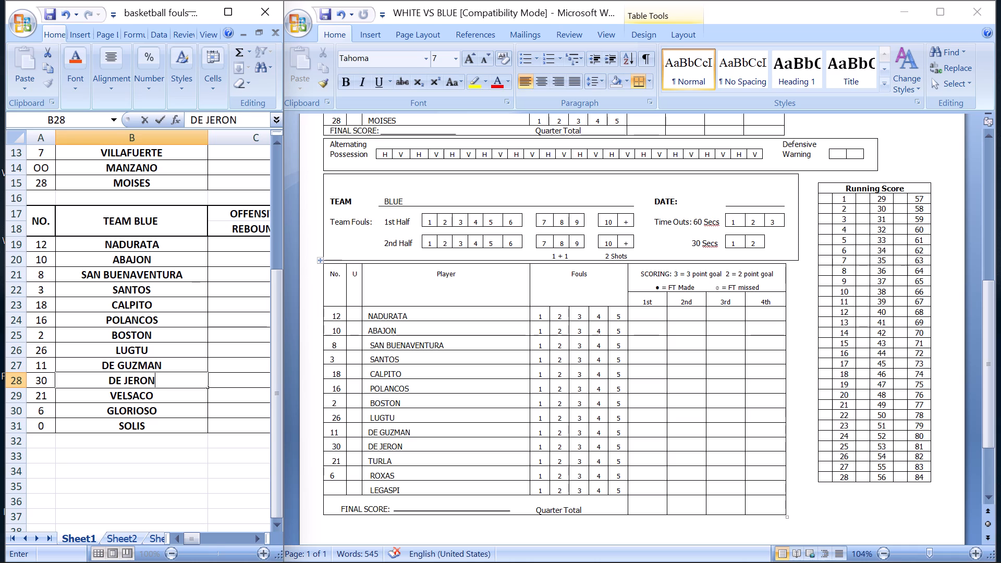
key("Return")
type("TURLA")
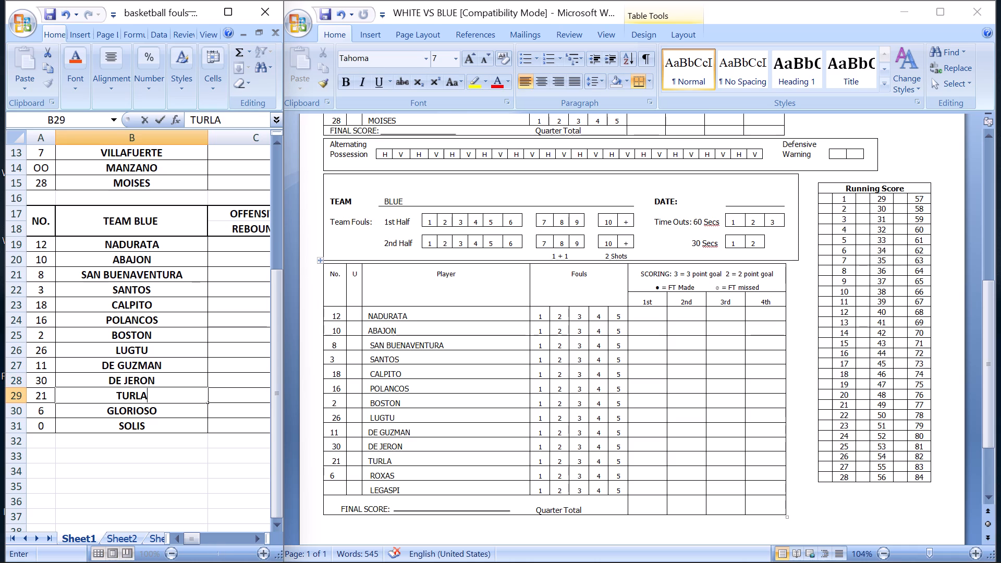
key("Return")
type("ROXAS")
key("Return")
type("LEGAS")
type("PI")
key("Return")
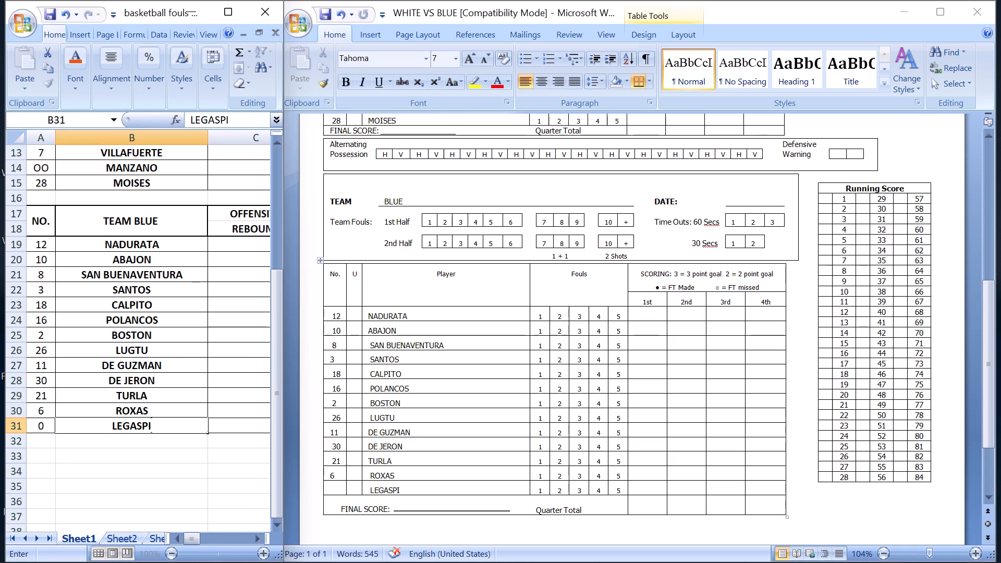
left_click(34, 429)
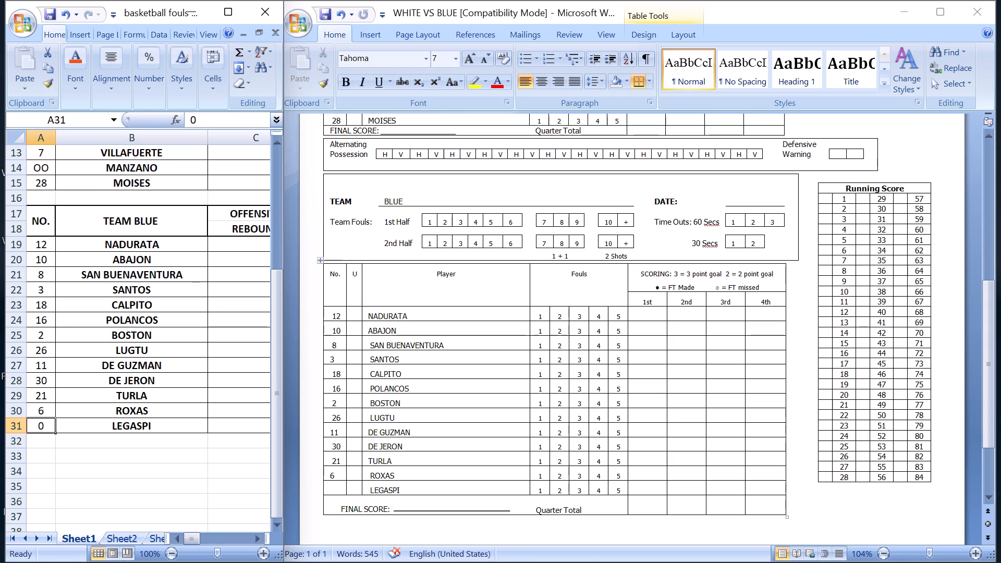
key("BackSpace")
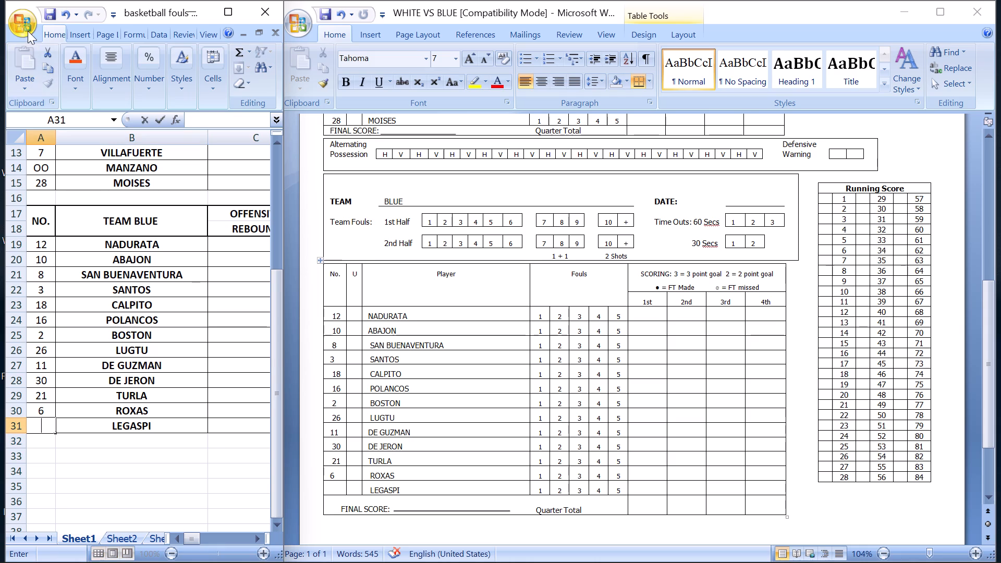
Save the workbook as a new file named basketball fouls WHITE VS BLUE on the Desktop.
left_click(27, 26)
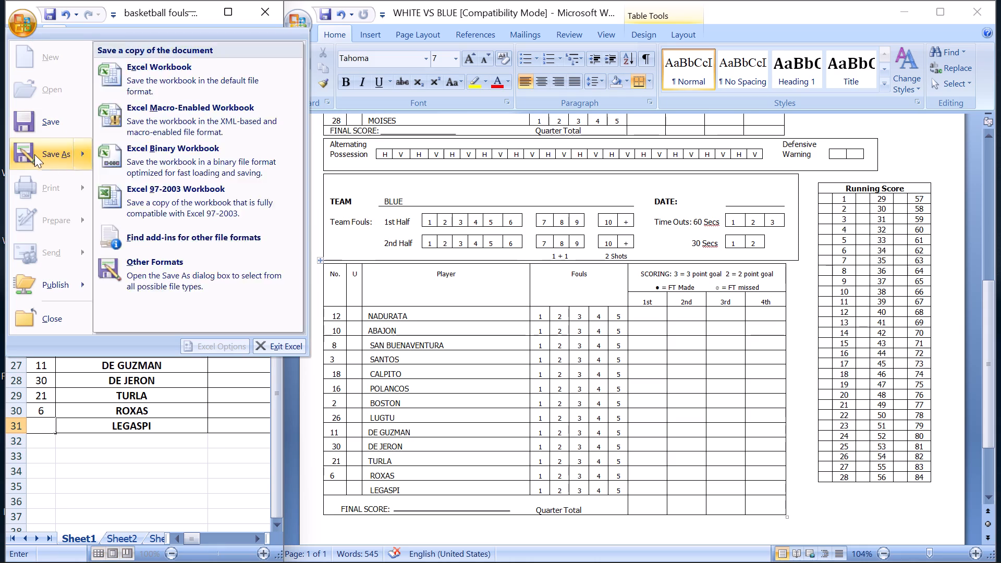
left_click(33, 154)
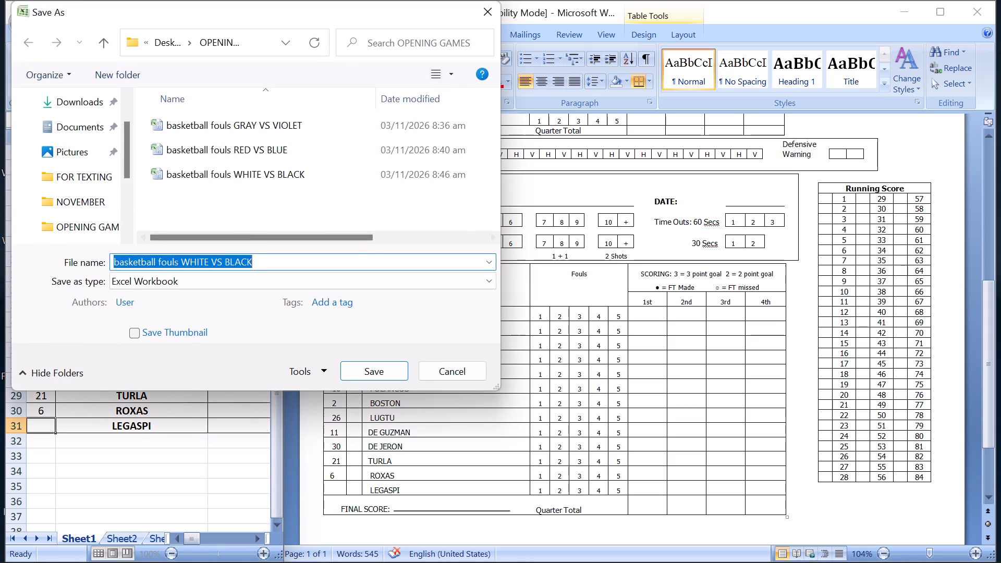
left_click(255, 261)
key("BackSpace")
key("BackSpace")
key("BackSpace")
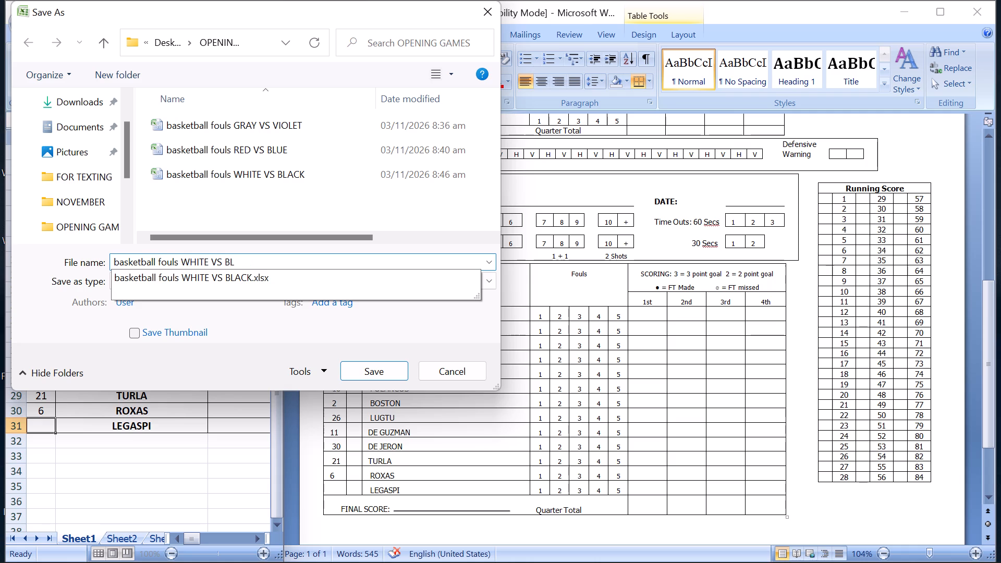
type("UE")
scroll(59, 142, "up", 4)
left_click(59, 132)
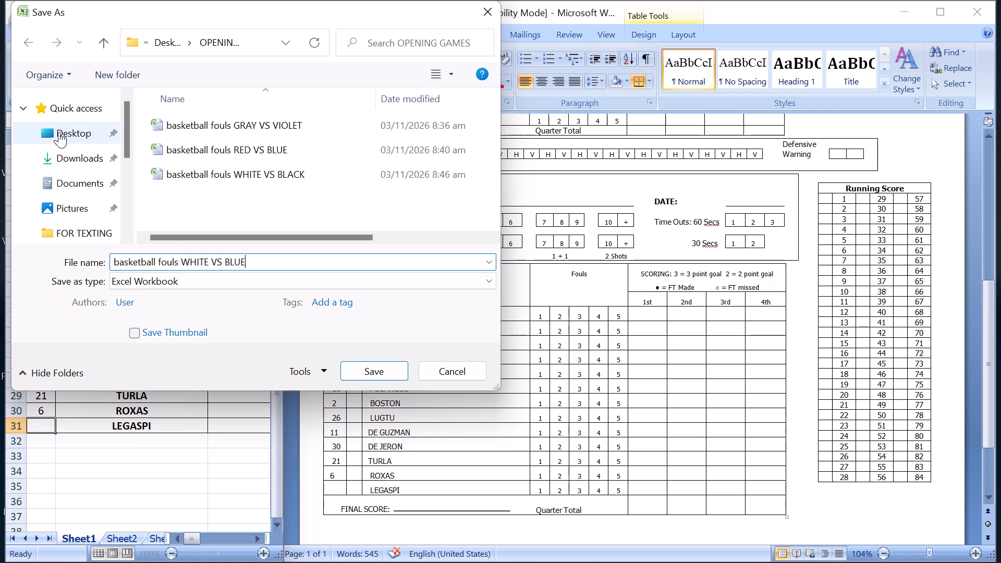
left_click(374, 365)
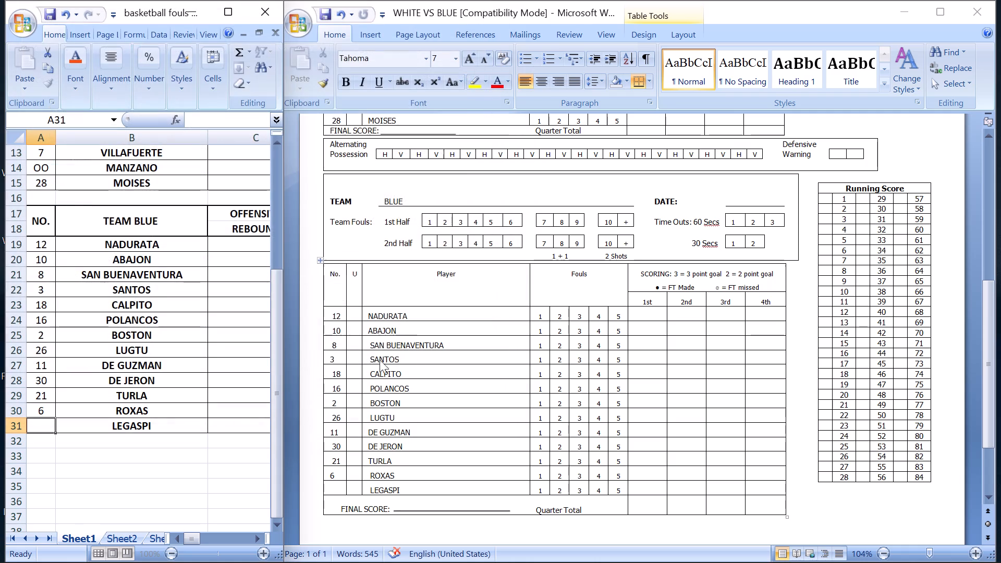
Close the WHITE VS BLUE score sheet and the fouls workbook.
left_click(970, 18)
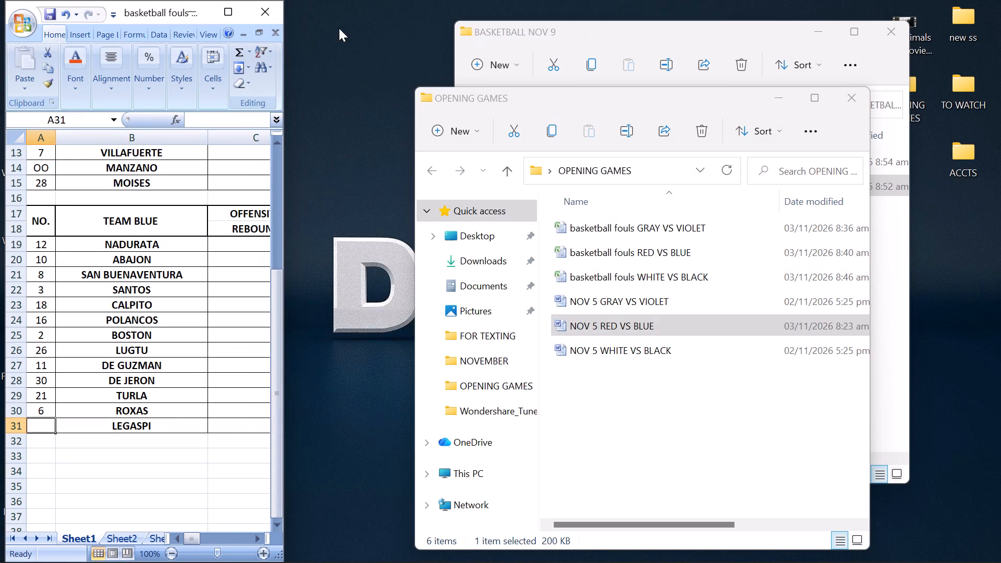
left_click(265, 19)
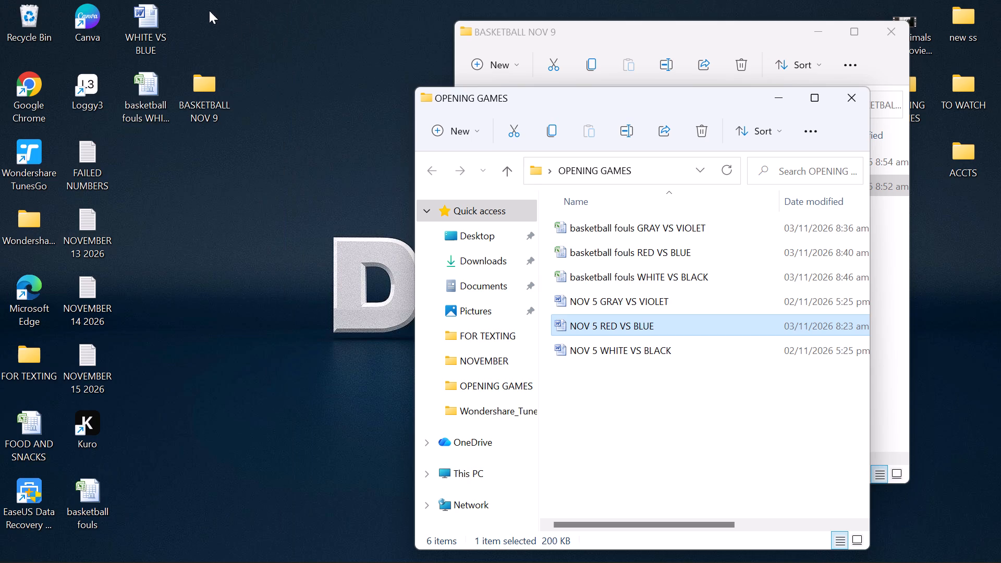
Move both WHITE VS BLUE files from the desktop into the BASKETBALL NOV 9 folder and check the folder's contents.
left_click_drag(176, 0, 137, 124)
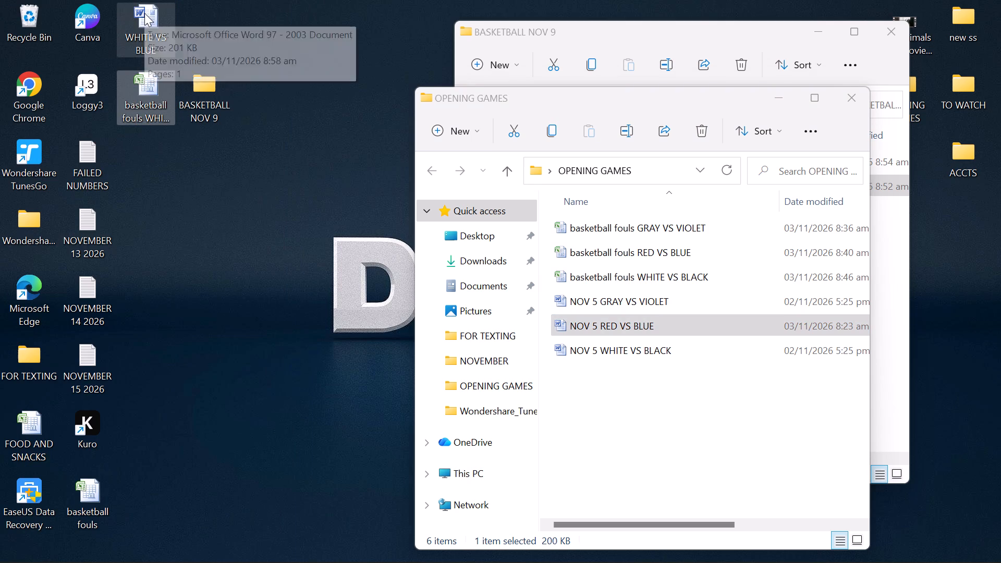
left_click_drag(144, 13, 198, 83)
double_click(198, 83)
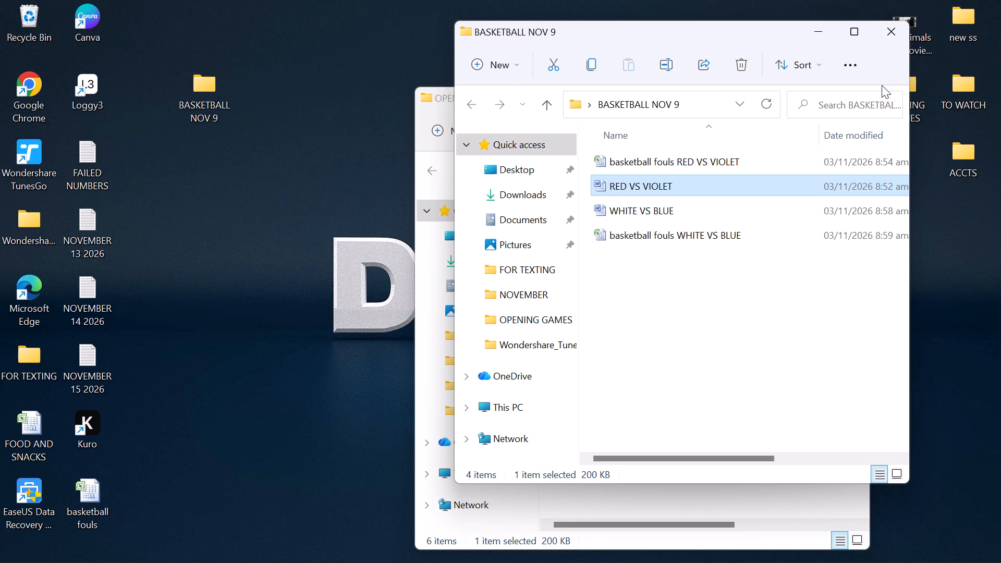
left_click(900, 28)
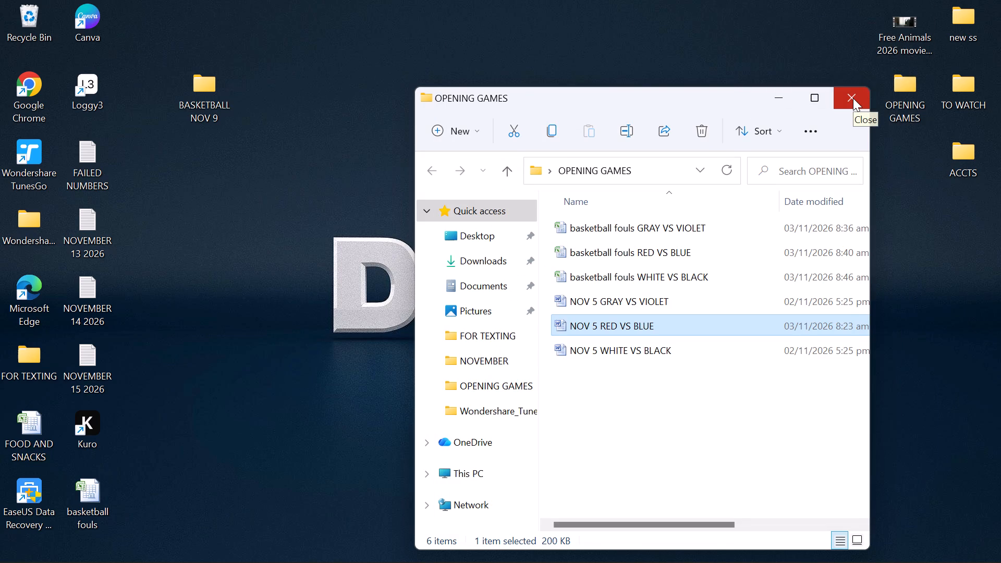
Create a new desktop folder named BASKETBALL.
right_click(448, 15)
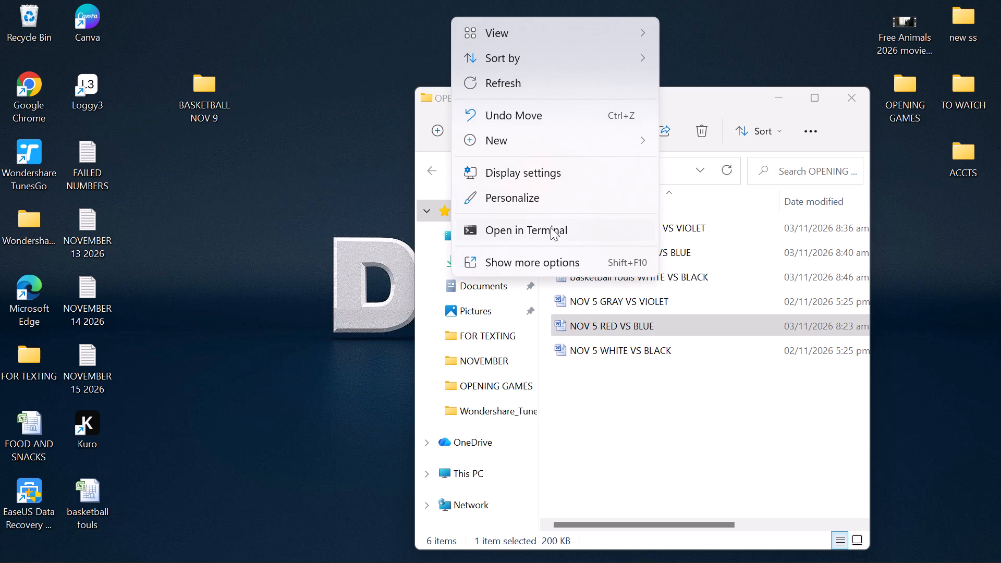
left_click(533, 131)
left_click(676, 146)
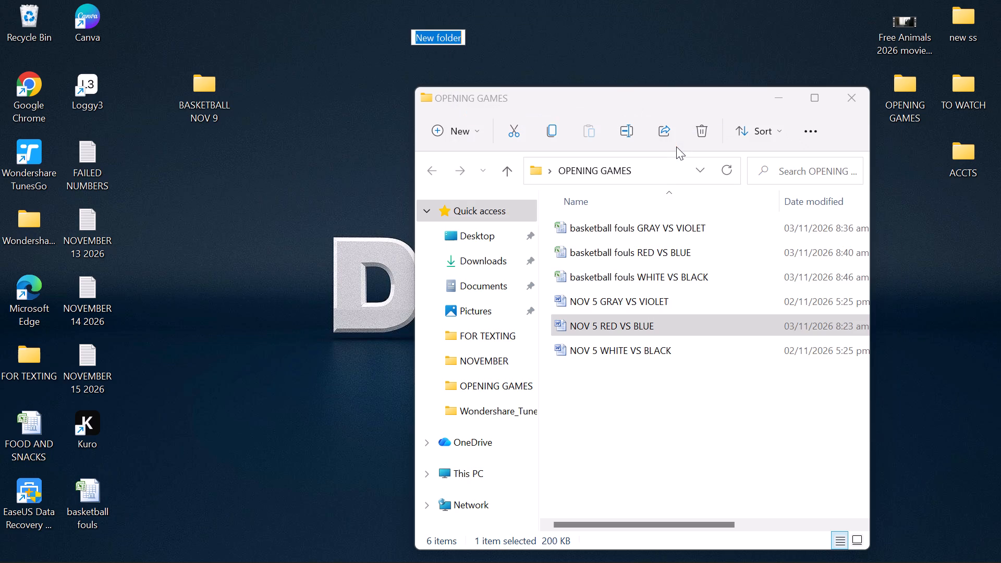
type("BASKETAB")
key("BackSpace")
key("BackSpace")
type("BALL")
key("Return")
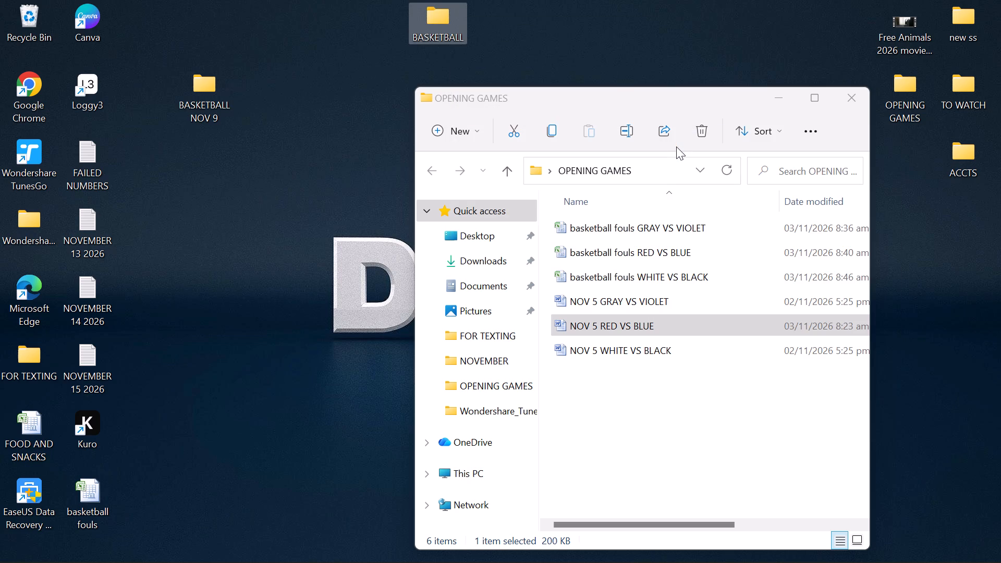
Move the BASKETBALL NOV 9 folder into BASKETBALL and place BASKETBALL below the ACCTS folder on the desktop.
left_click_drag(211, 89, 432, 29)
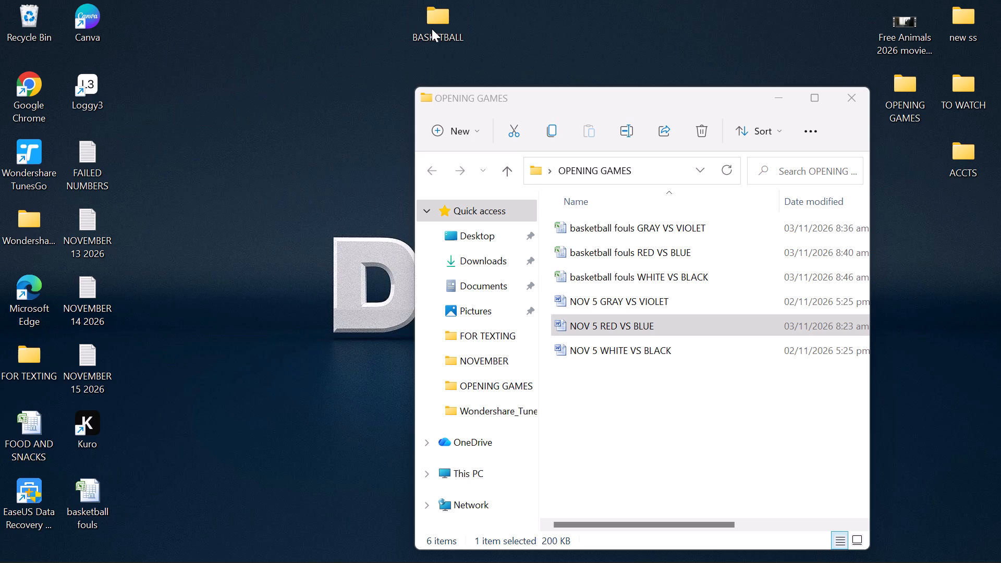
left_click_drag(447, 22, 987, 225)
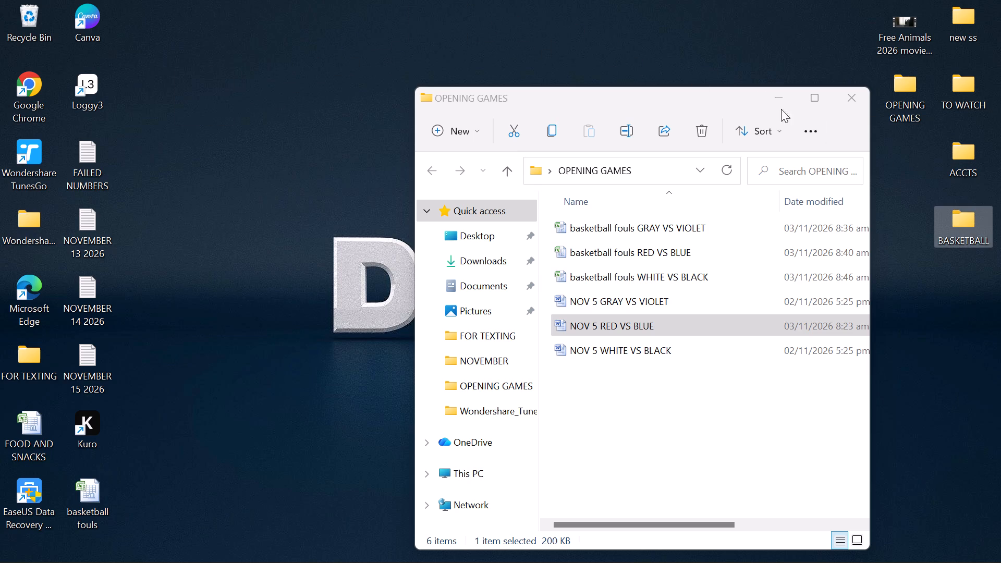
Create a new desktop folder named SPORTSFEST SCHEDULE.
left_click_drag(708, 94, 430, 100)
right_click(821, 85)
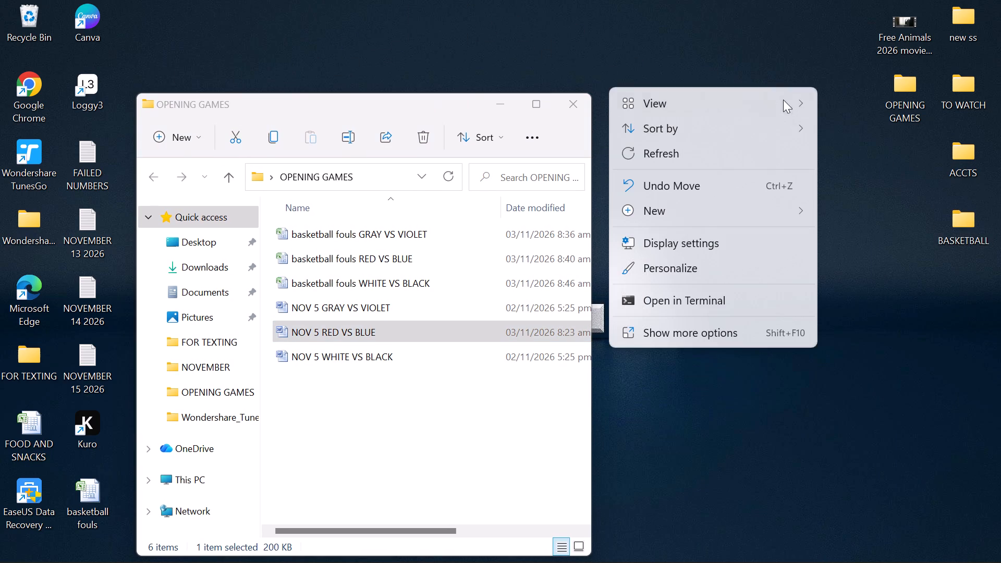
left_click(694, 210)
left_click(694, 210)
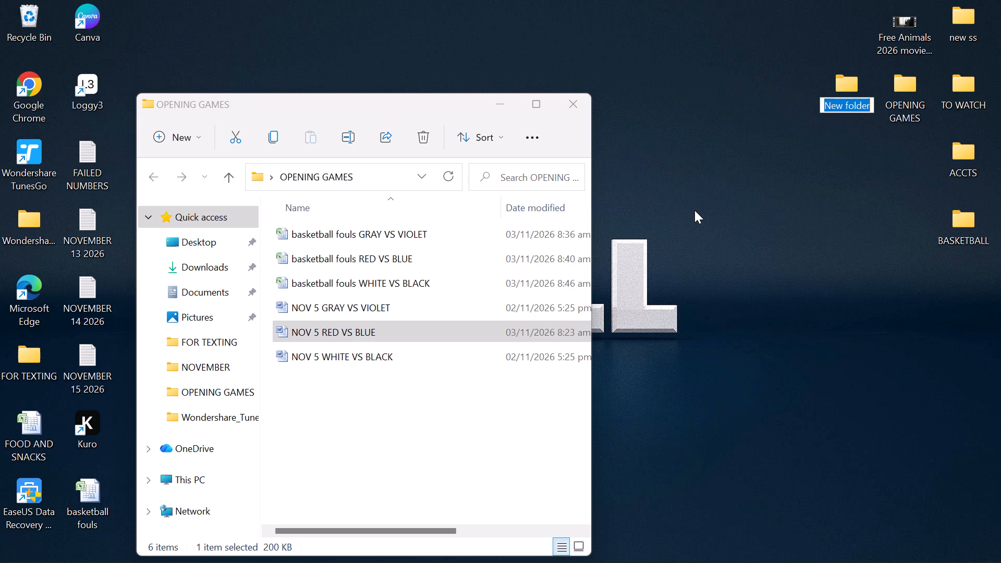
type("SPORTSFEST SCHEDULE")
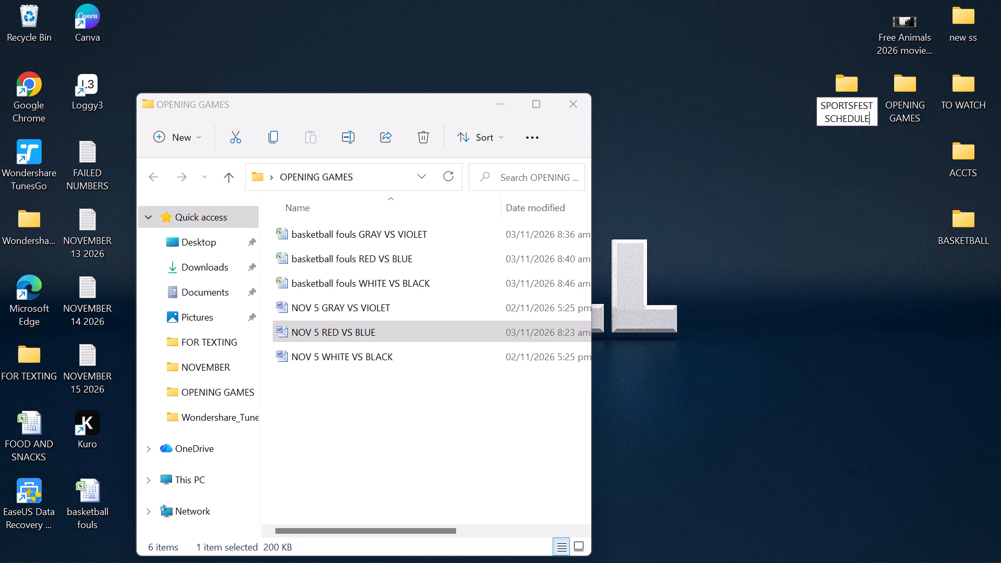
key("Return")
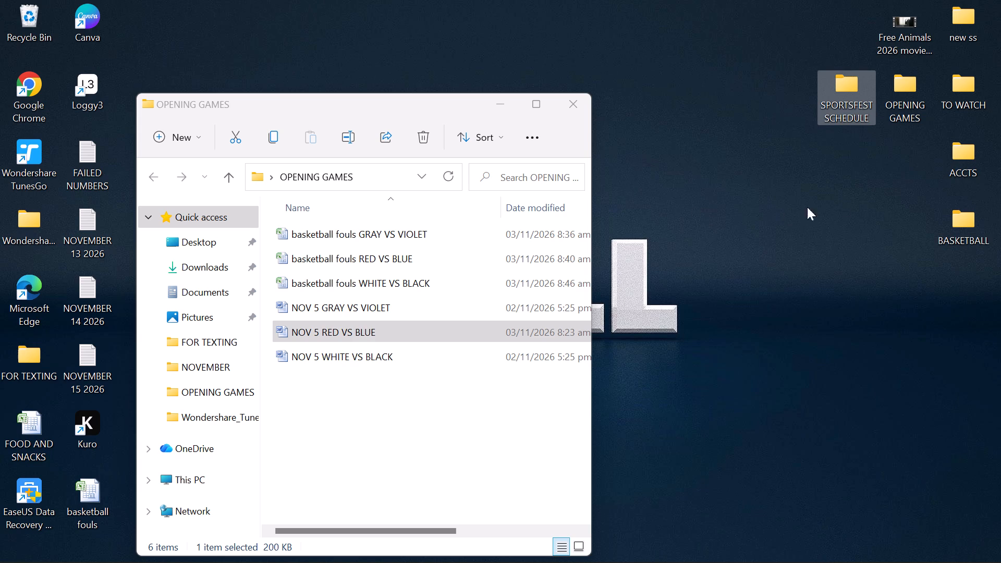
Close the open OPENING GAMES window and rename that desktop folder as OPENING NOVEMBER 5.
double_click(910, 94)
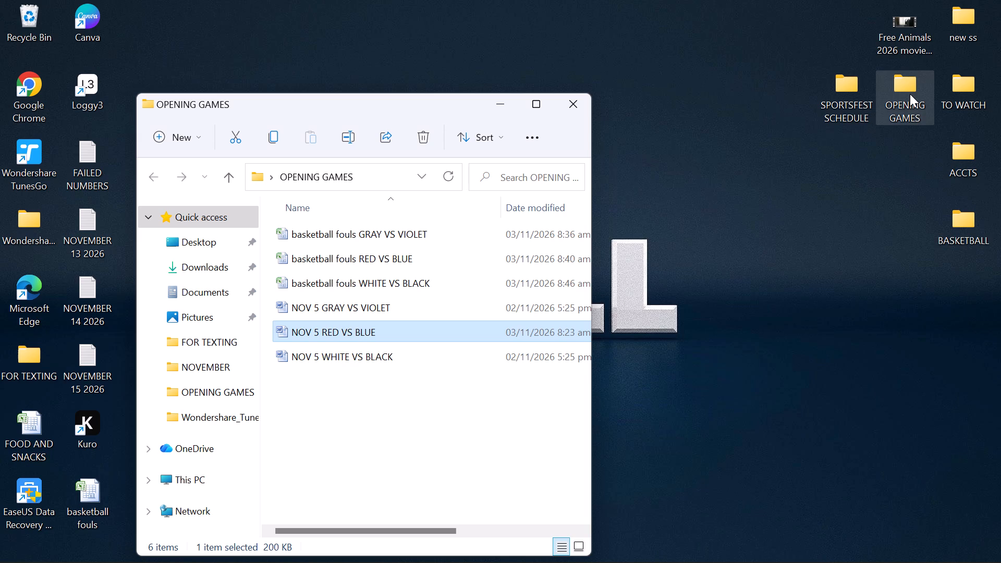
left_click(571, 108)
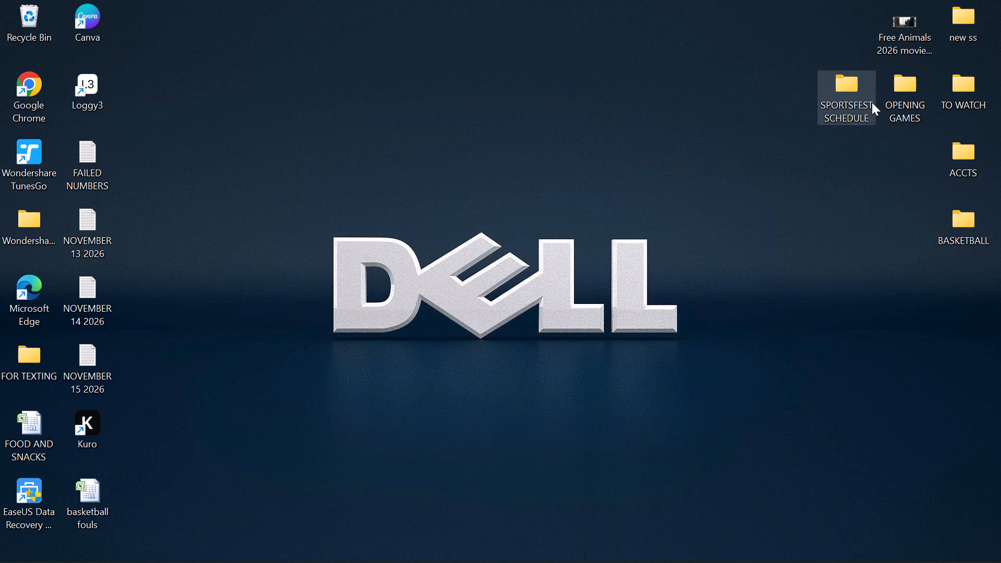
right_click(872, 102)
right_click(889, 100)
right_click(889, 100)
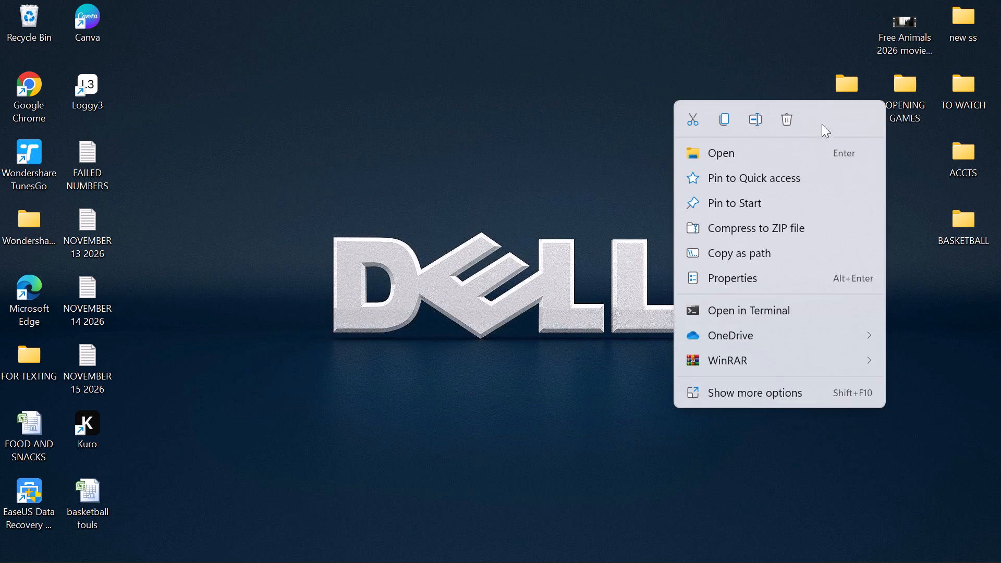
left_click(755, 125)
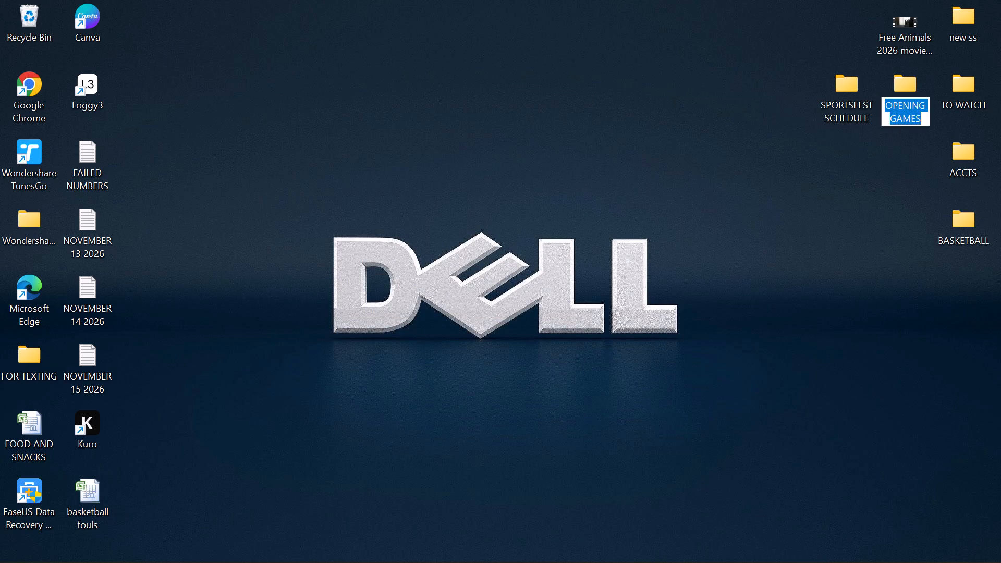
left_click(923, 119)
key("BackSpace")
key("BackSpace")
key("BackSpace")
key("BackSpace")
key("BackSpace")
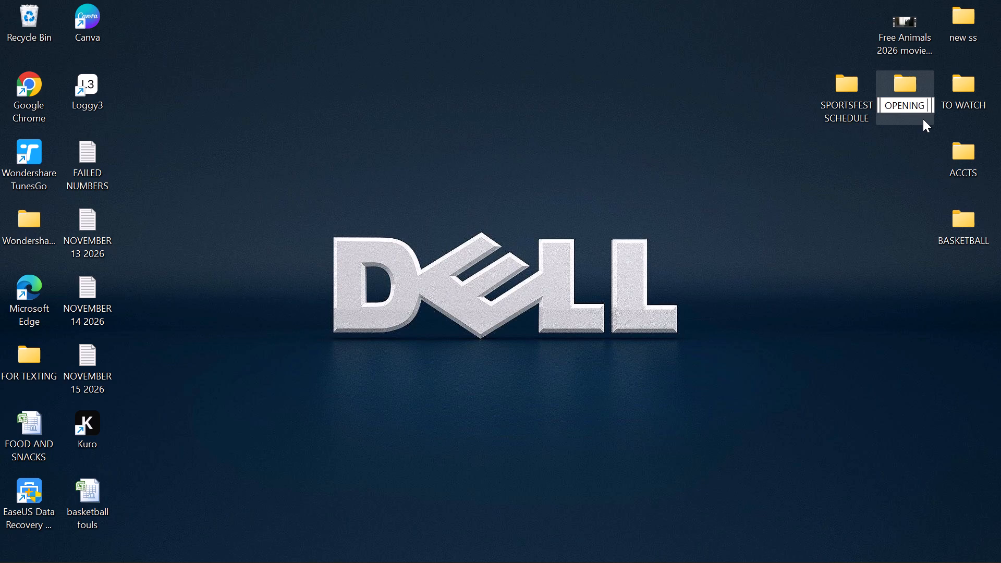
type("NOVEMBER")
key("space")
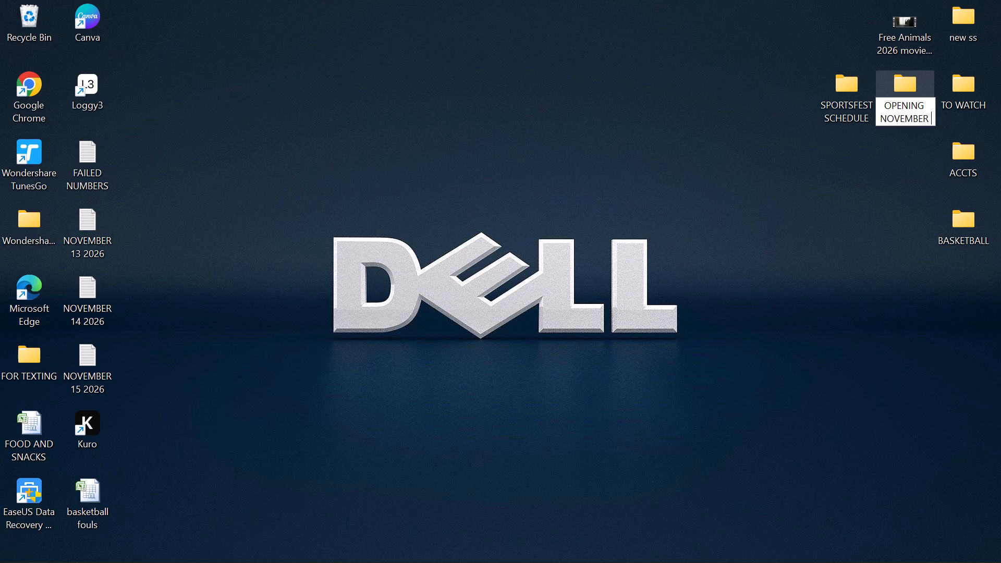
key("5")
key("Return")
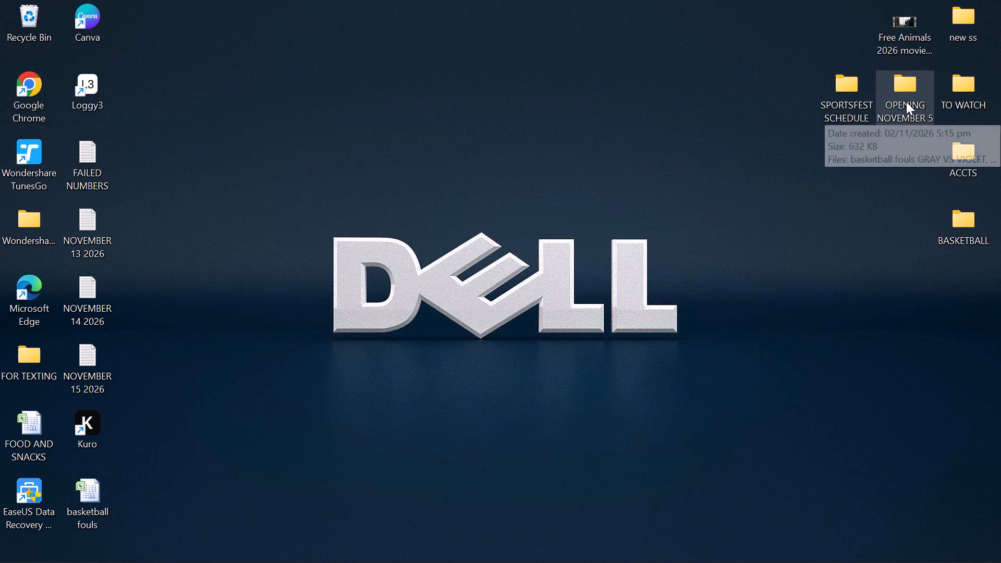
Move the OPENING NOVEMBER 5 folder into BASKETBALL and place BASKETBALL between SPORTSFEST SCHEDULE and TO WATCH on the desktop.
double_click(906, 102)
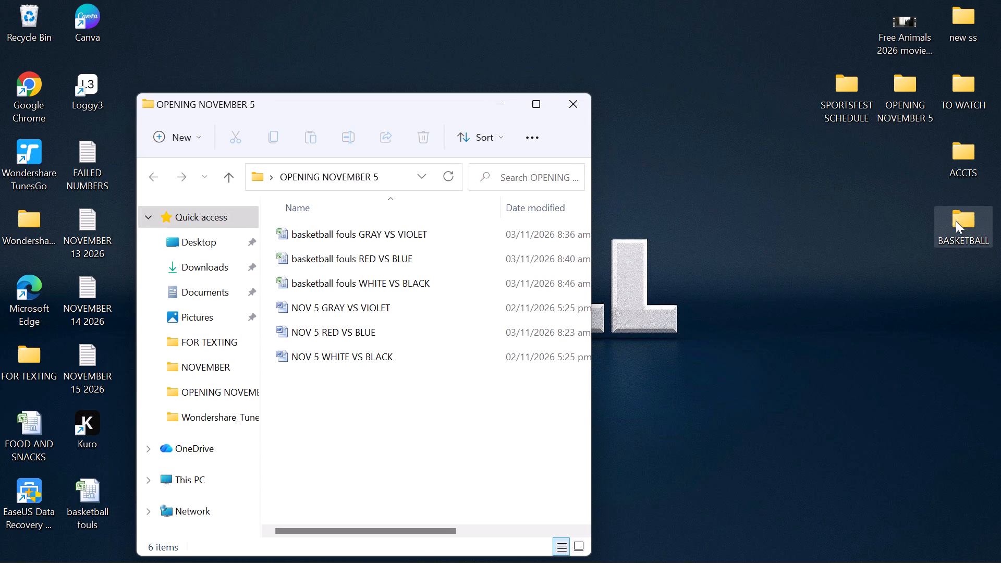
double_click(961, 227)
left_click(600, 17)
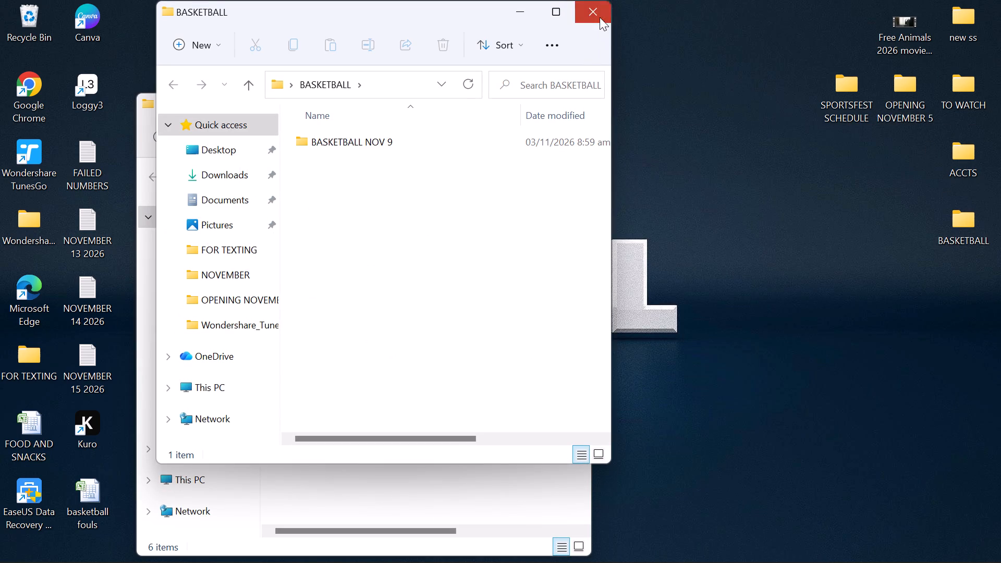
left_click_drag(895, 84, 954, 212)
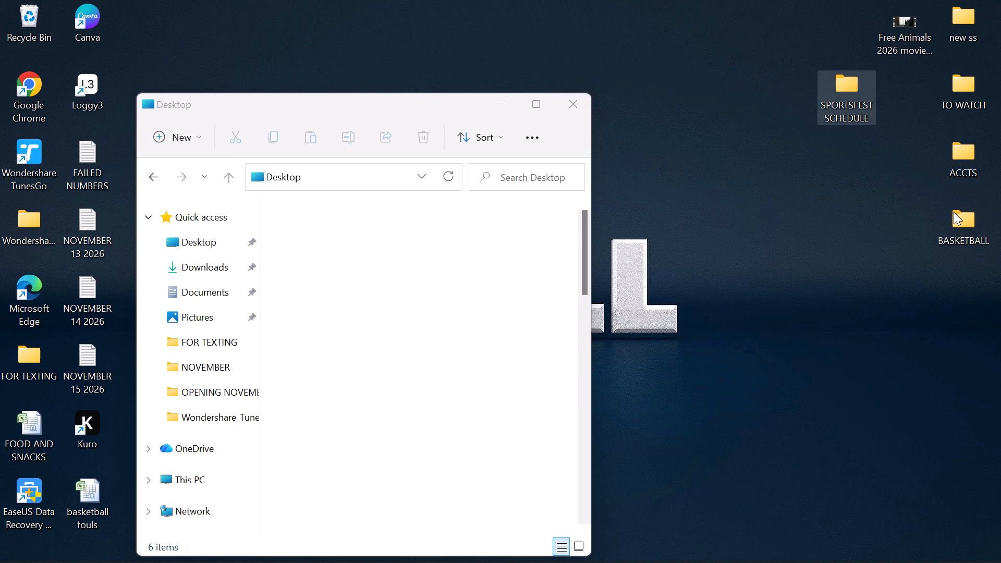
left_click_drag(954, 212, 898, 77)
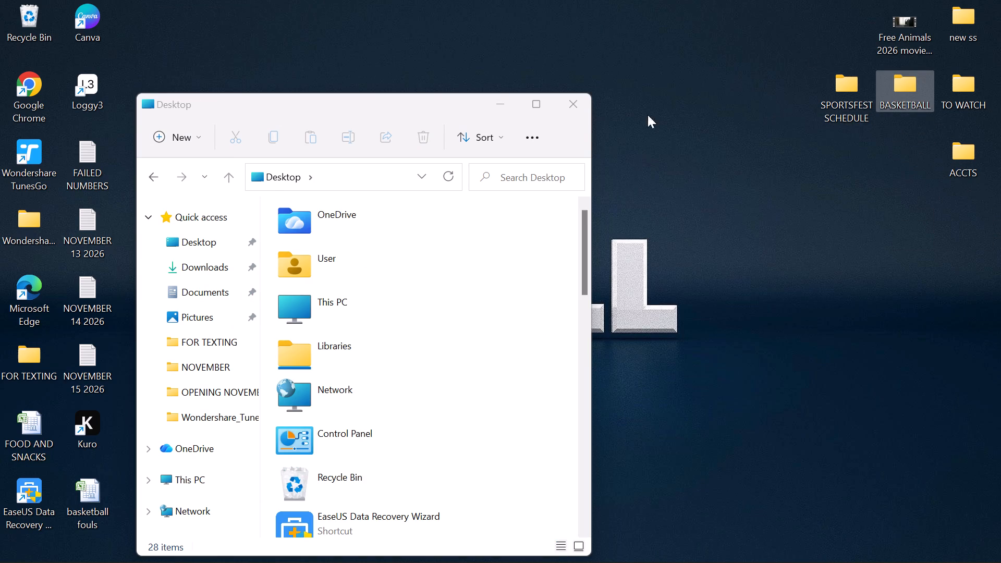
From OPENING NOVEMBER 5 inside BASKETBALL, open the GRAY VS VIOLET fouls workbook and the NOV 5 WHITE VS BLACK score sheet for side-by-side viewing.
double_click(897, 81)
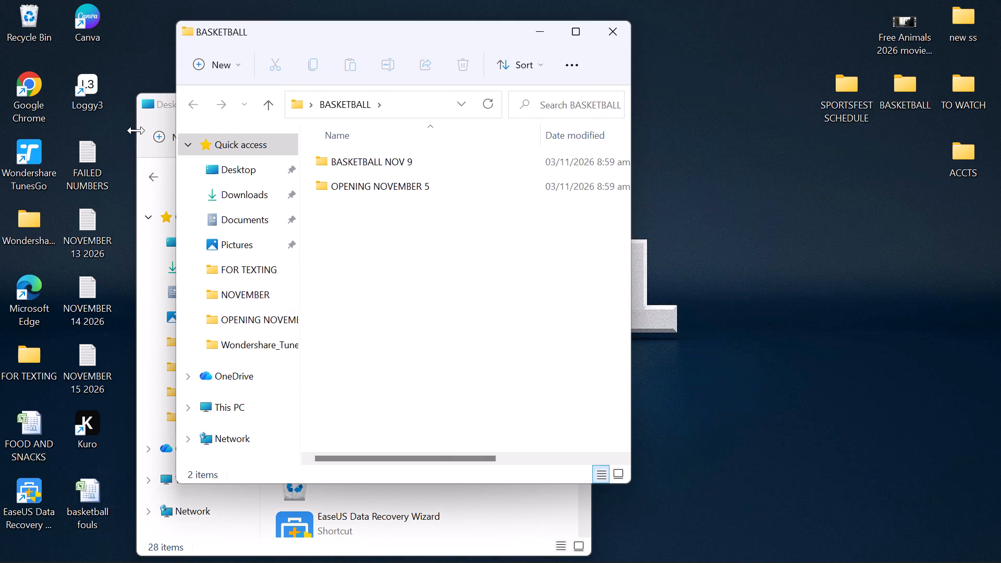
left_click(136, 130)
left_click(561, 109)
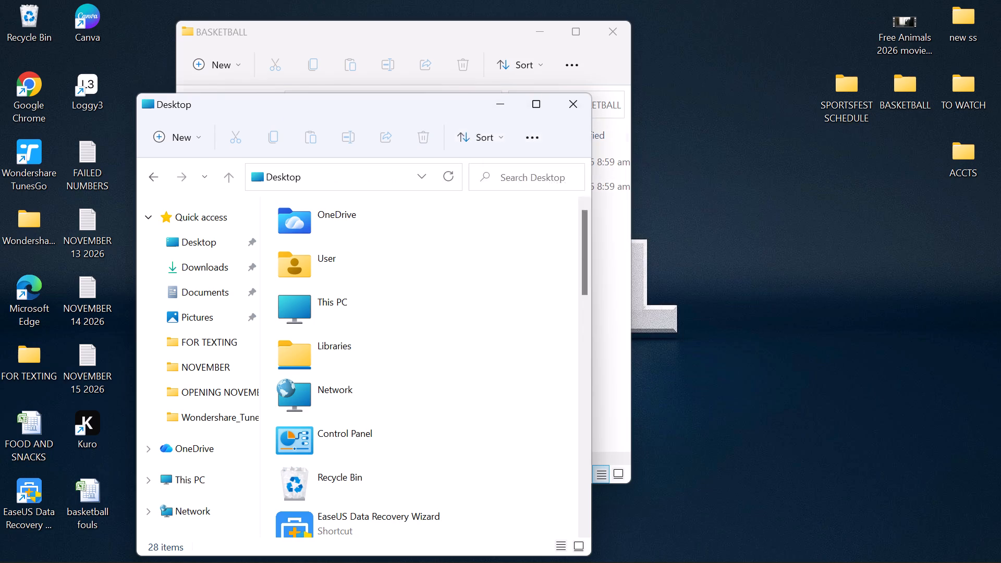
double_click(413, 181)
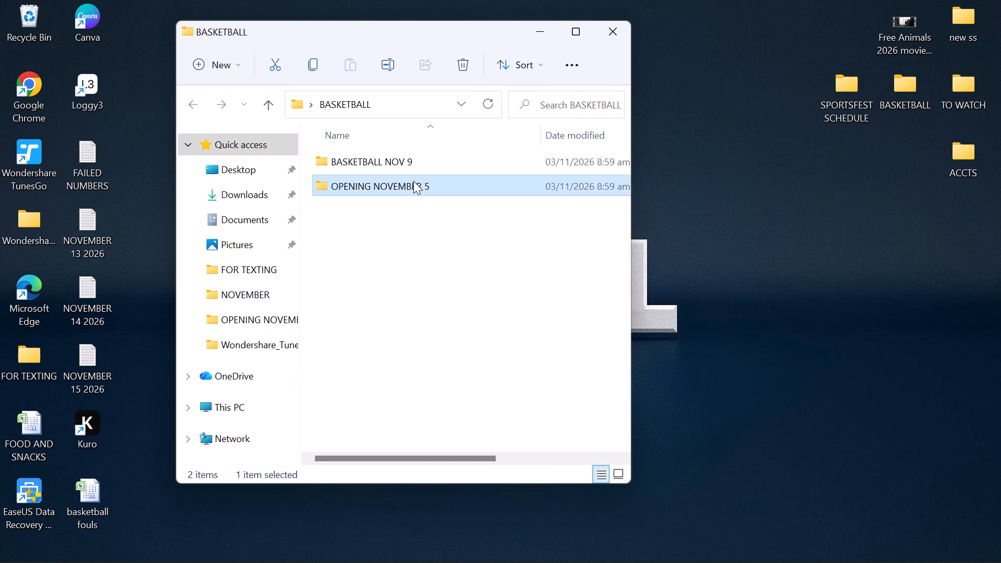
left_click_drag(383, 35, 494, 51)
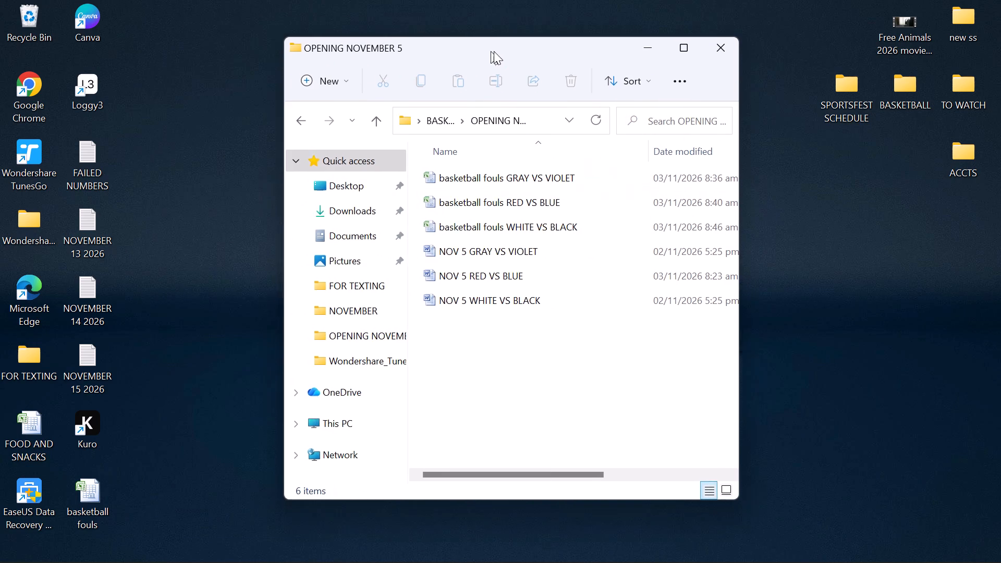
left_click_drag(494, 51, 643, 55)
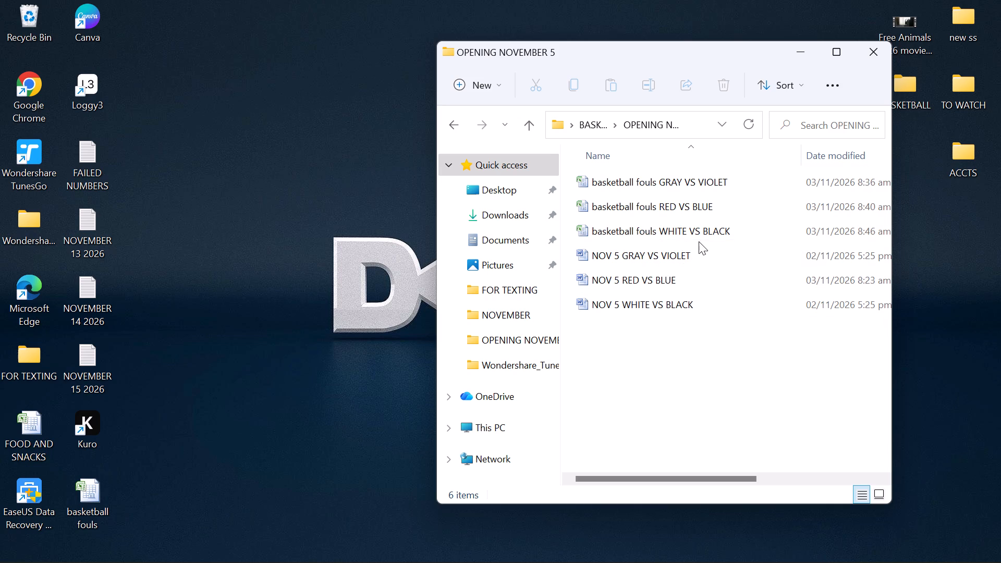
double_click(693, 174)
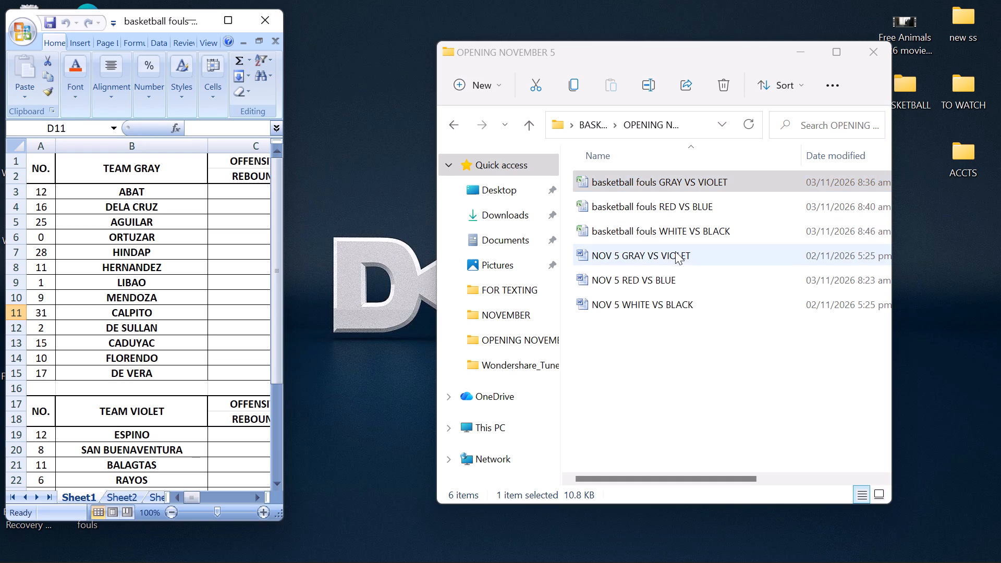
double_click(661, 303)
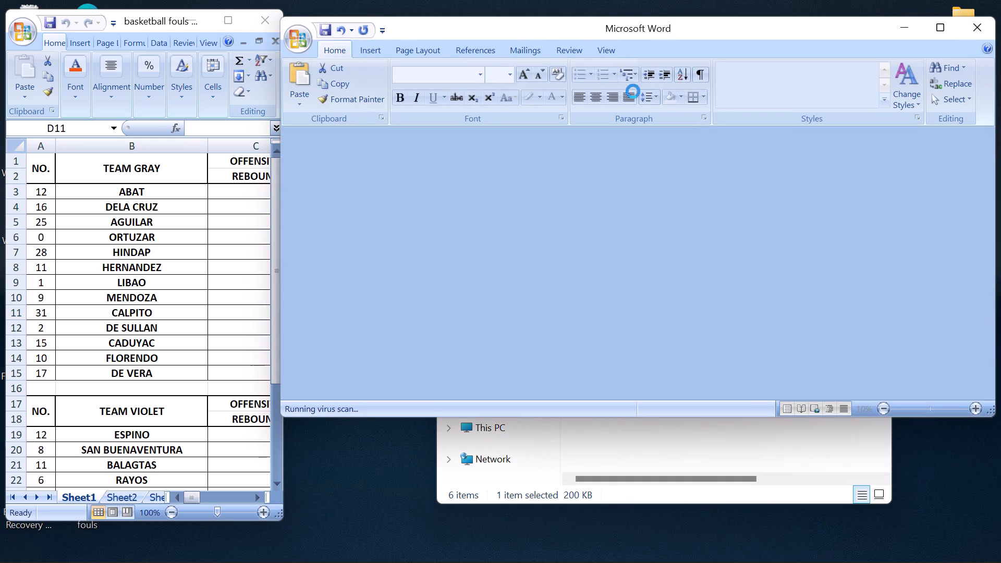
left_click_drag(621, 14, 621, 1)
left_click(621, 16)
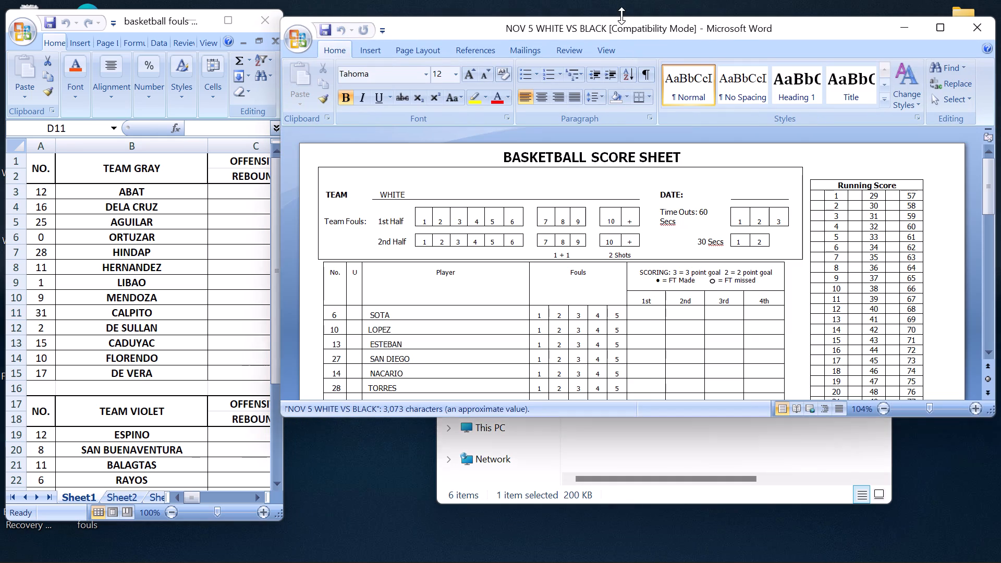
left_click_drag(621, 16, 619, 0)
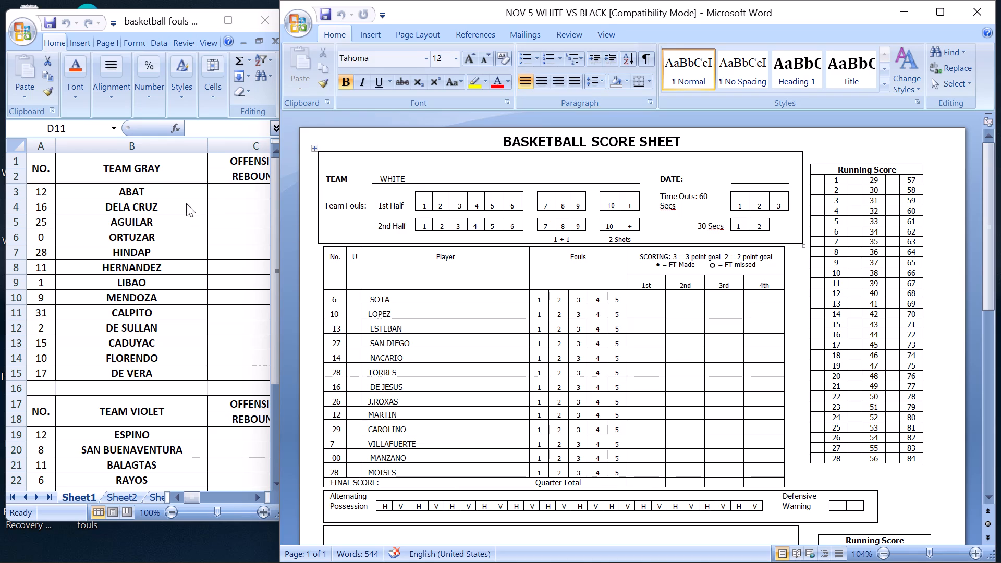
Change the first team heading in the fouls workbook to TEAM WHITE.
double_click(161, 166)
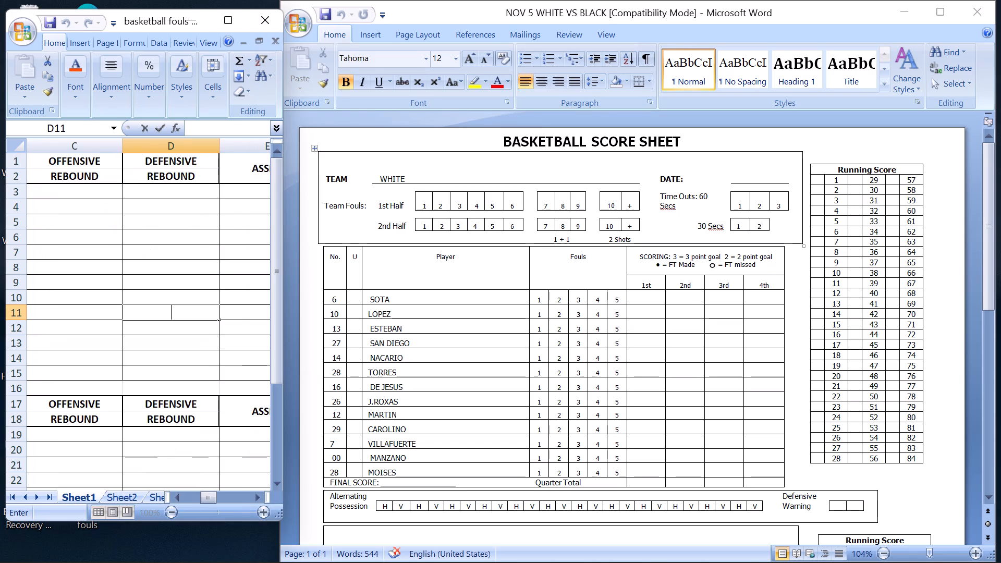
left_click_drag(206, 495, 140, 487)
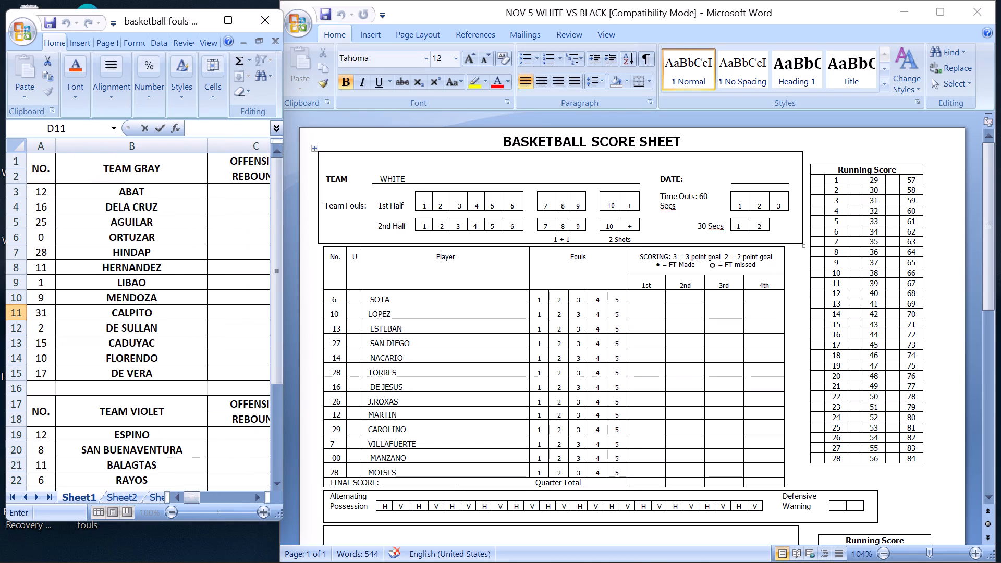
double_click(155, 165)
left_click(156, 164)
left_click(161, 167)
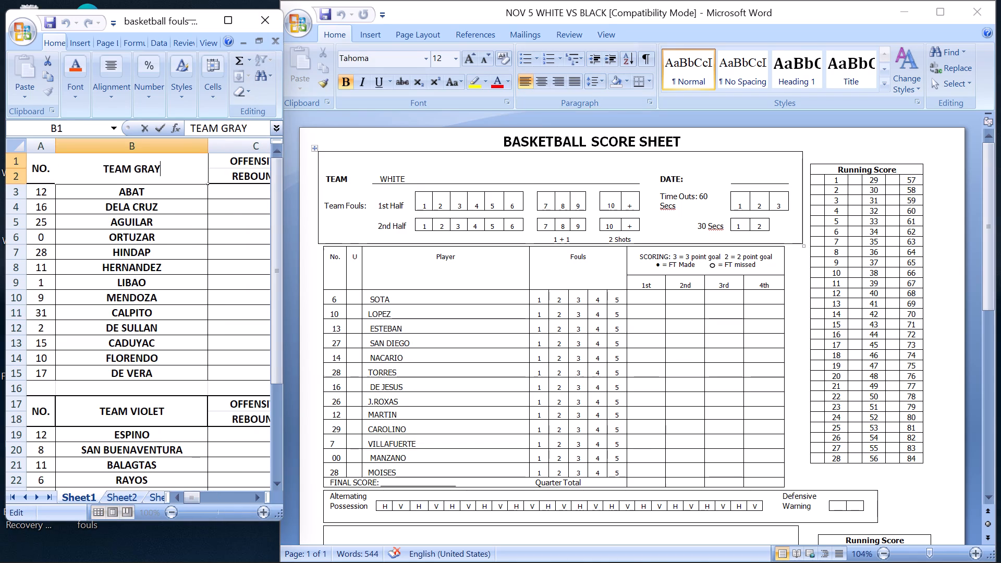
key("BackSpace")
key("BackSpace")
key("BackSpace")
key("BackSpace")
type("WHITE")
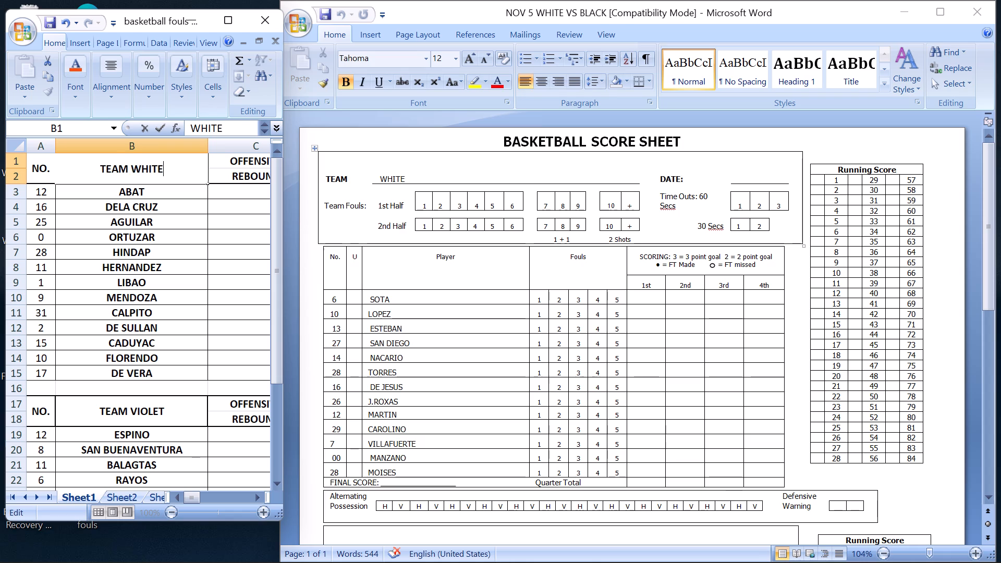
Enter Team White's first five jersey numbers from the score sheet into the NO. column, starting at A3: 6, 10, 13, 27 and 14.
left_click(39, 191)
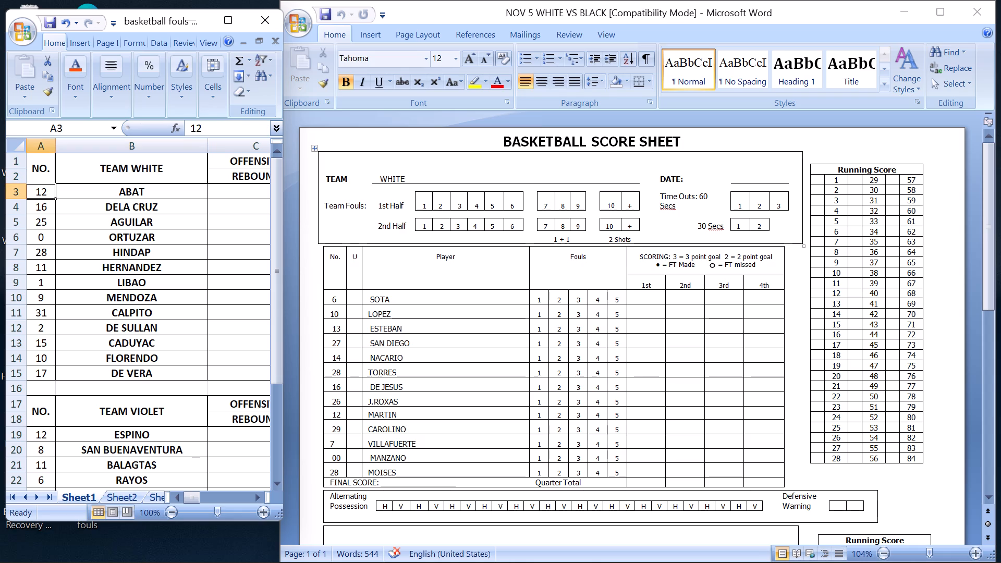
key("6")
key("Return")
type("10")
key("Return")
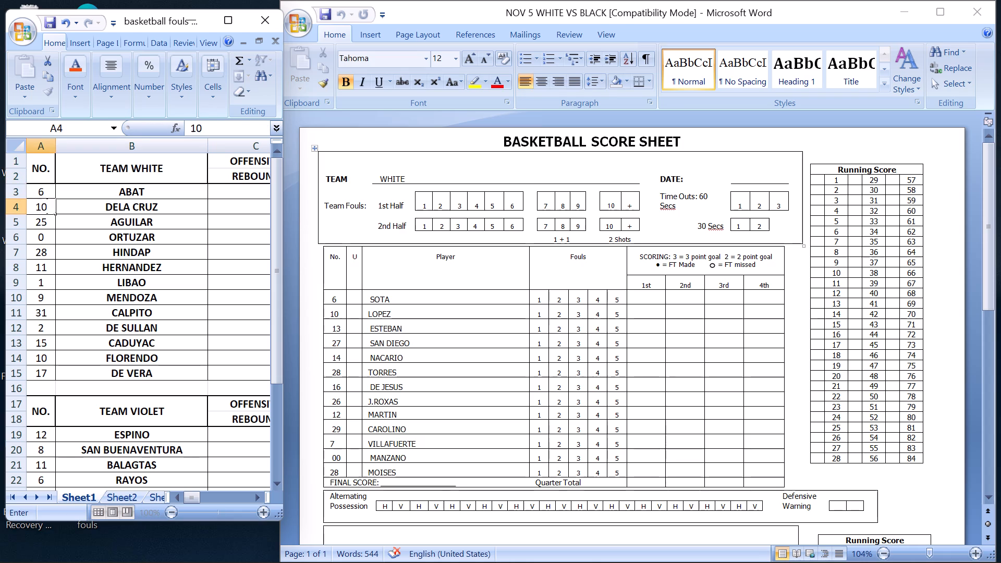
type("13")
key("Return")
type("27")
key("Return")
type("14")
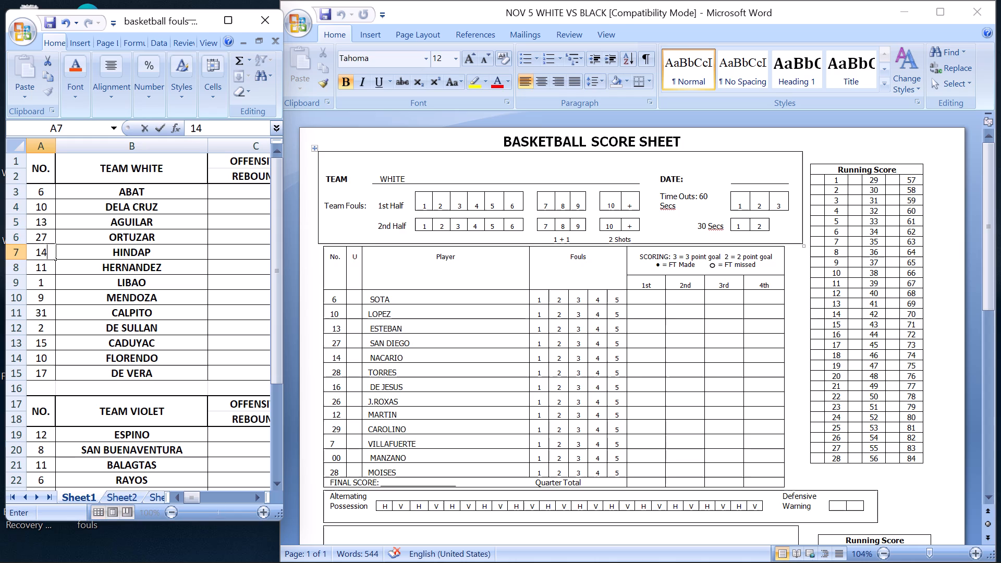
key("Return")
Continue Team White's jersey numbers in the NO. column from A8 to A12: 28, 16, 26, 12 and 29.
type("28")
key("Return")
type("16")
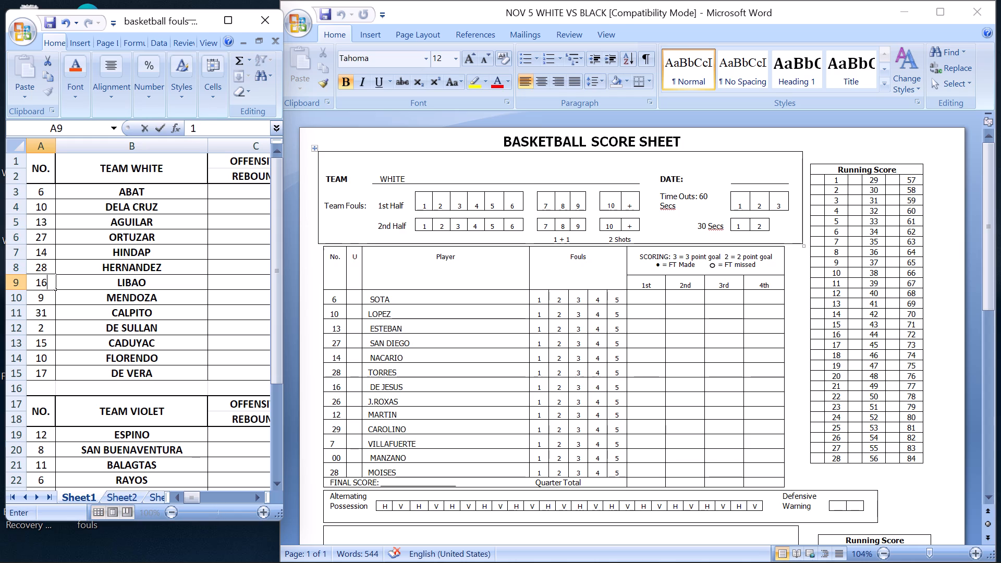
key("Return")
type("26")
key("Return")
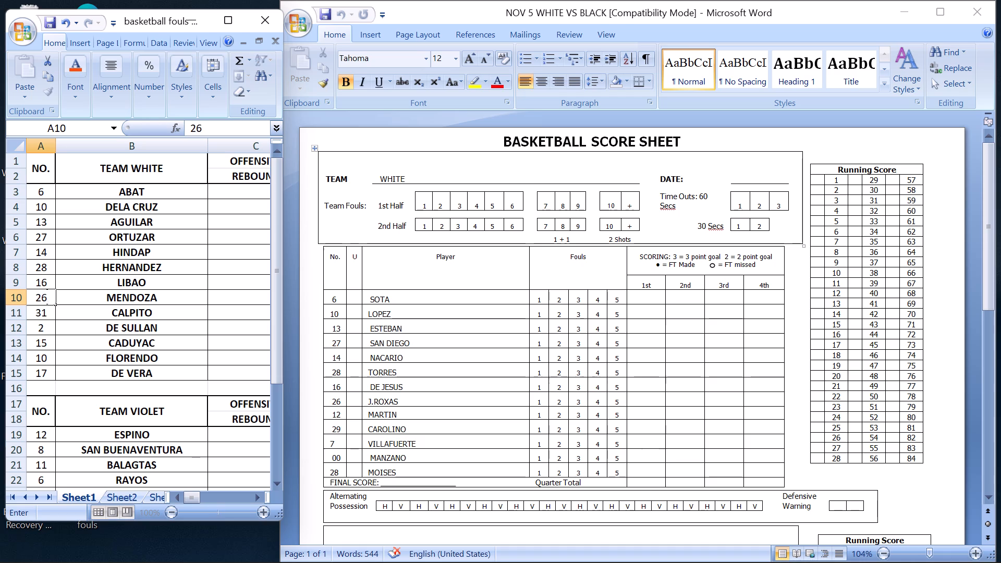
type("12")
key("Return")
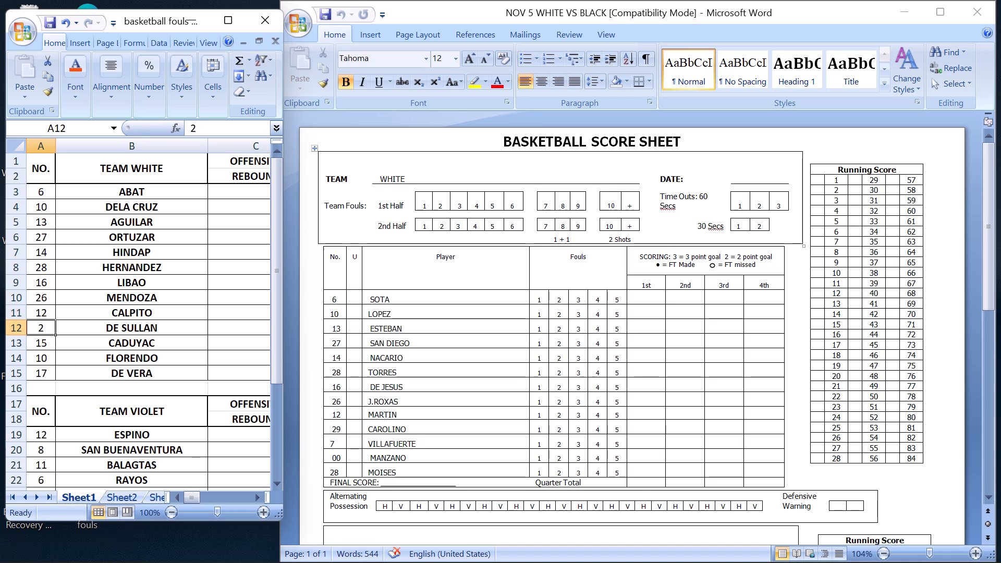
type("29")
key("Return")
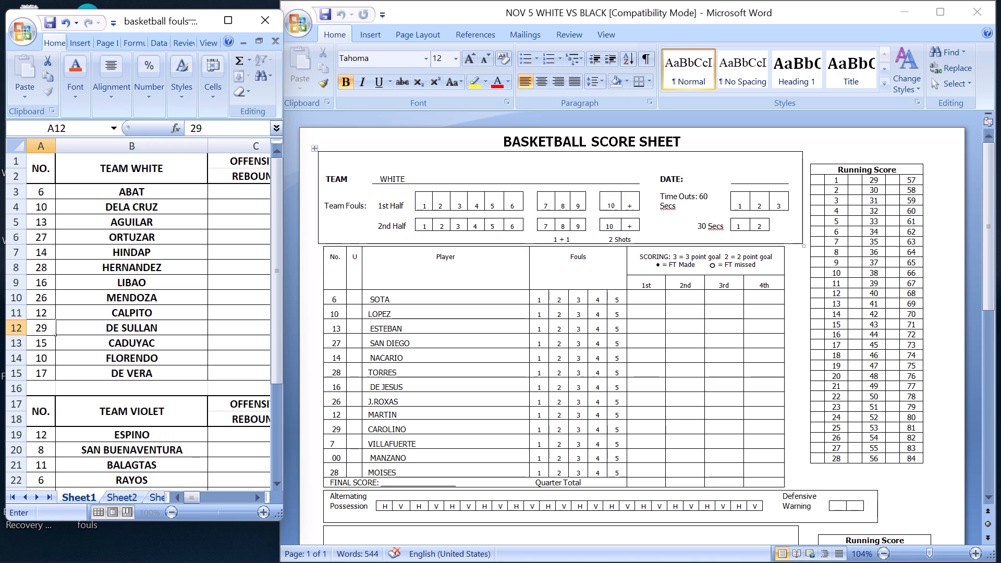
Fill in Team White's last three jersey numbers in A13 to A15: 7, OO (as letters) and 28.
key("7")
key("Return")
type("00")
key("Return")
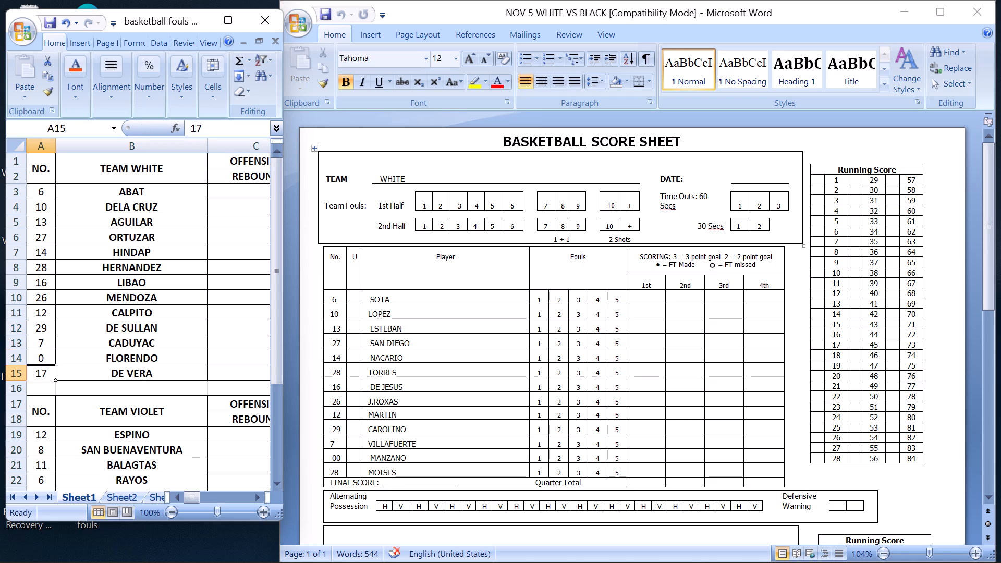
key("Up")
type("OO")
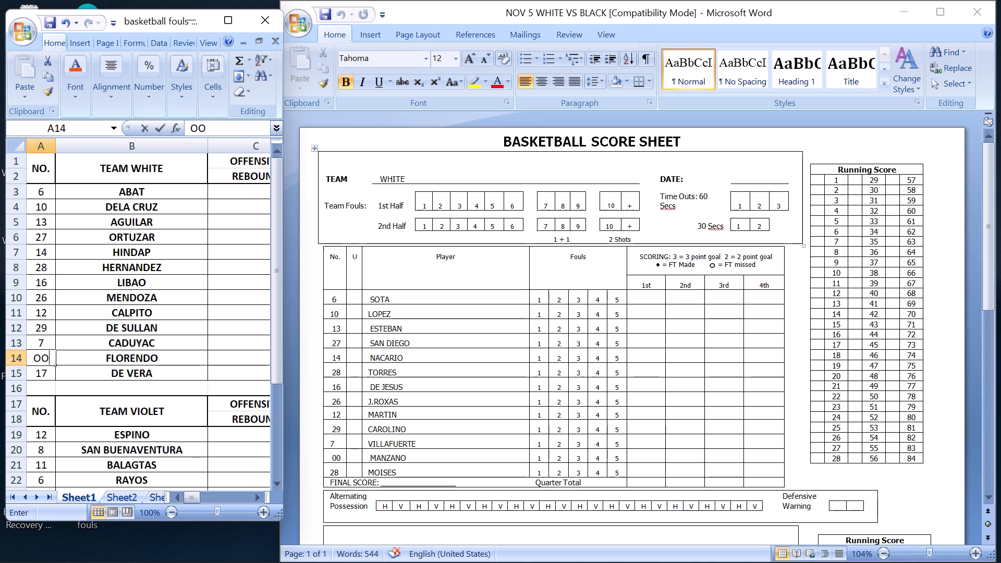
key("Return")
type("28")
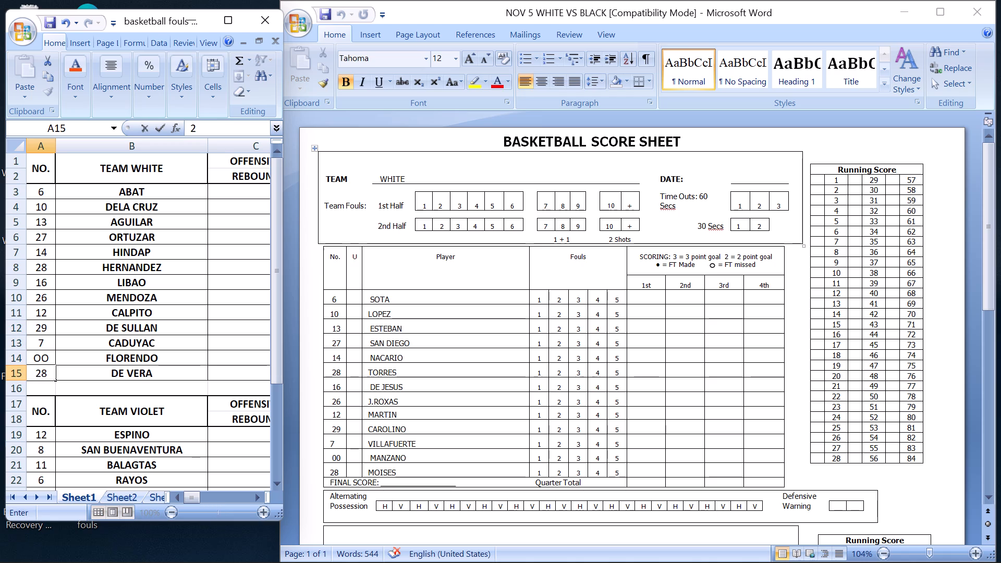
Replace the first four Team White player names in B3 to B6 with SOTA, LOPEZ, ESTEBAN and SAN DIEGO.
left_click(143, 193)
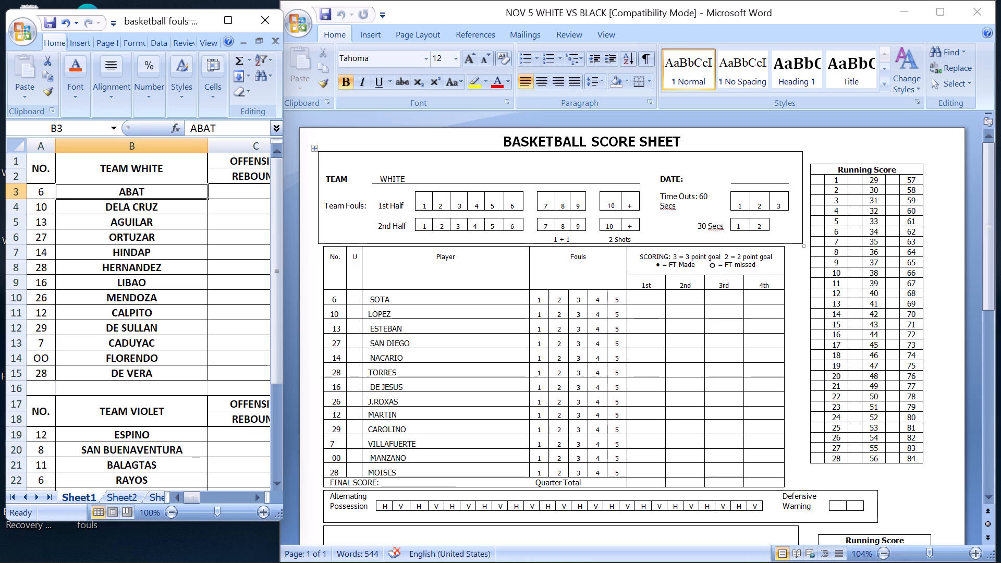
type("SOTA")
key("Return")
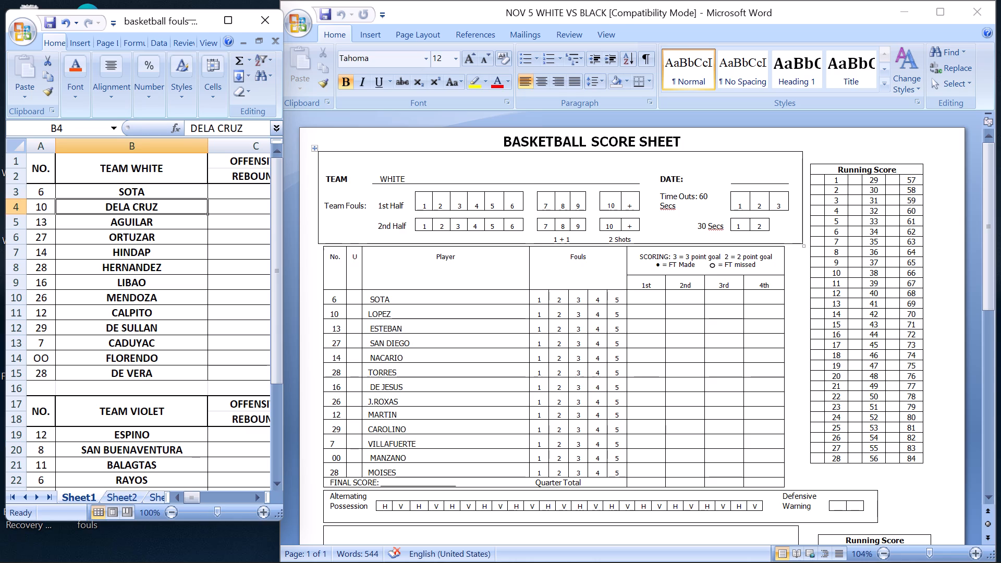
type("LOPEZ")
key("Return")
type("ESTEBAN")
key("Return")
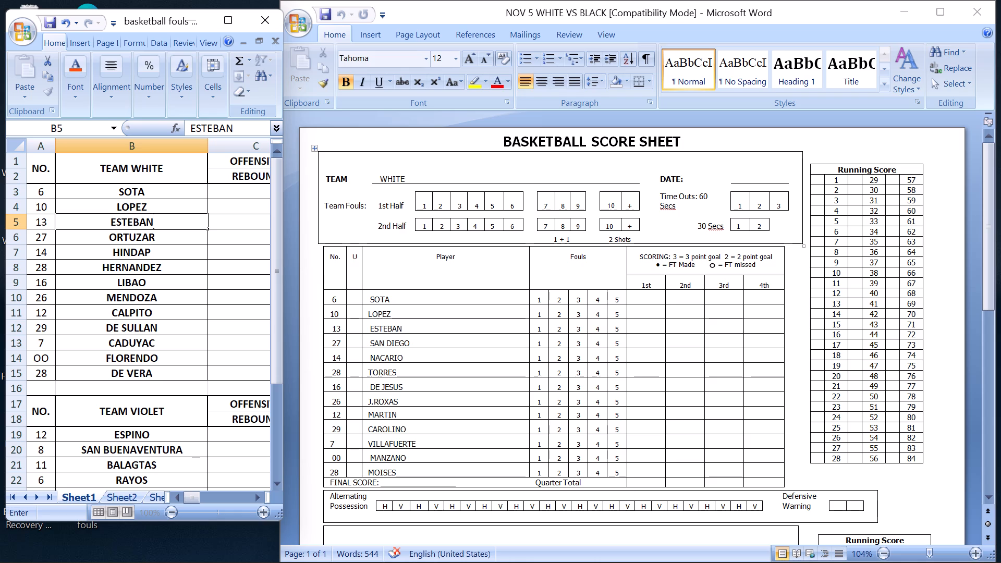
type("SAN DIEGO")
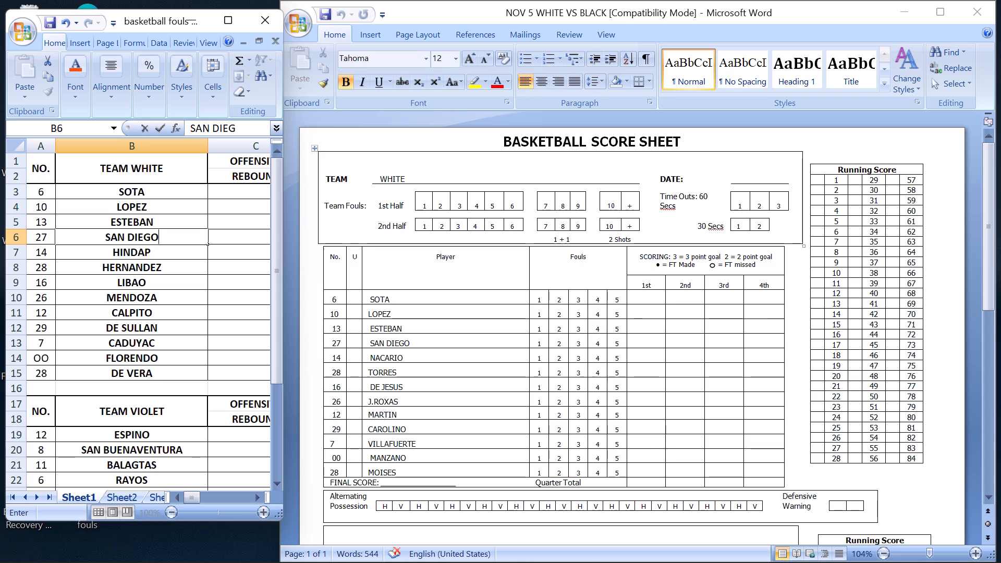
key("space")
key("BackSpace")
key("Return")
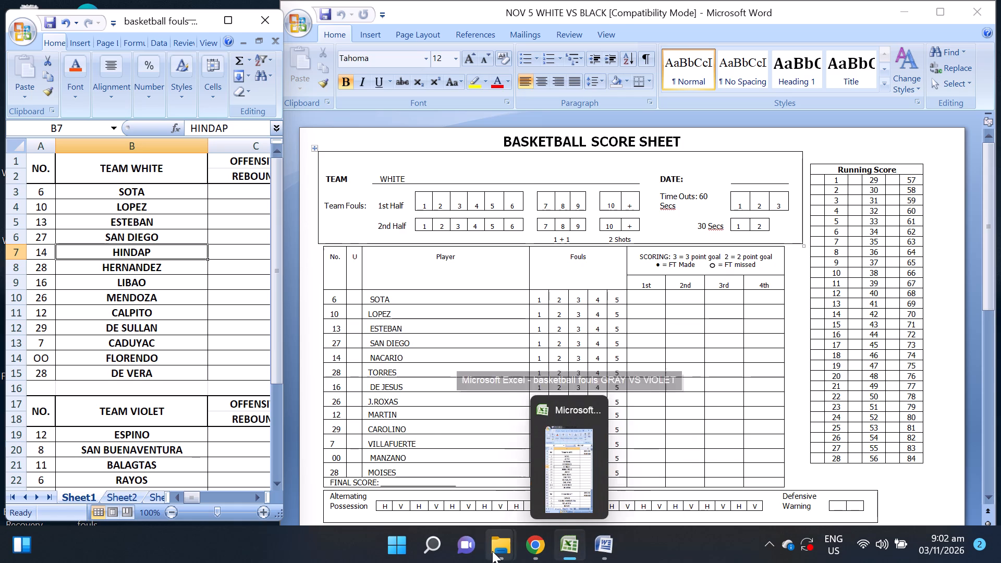
Copy Team White's numbers and names (A3:B15) from the basketball fouls WHITE VS BLACK workbook into the GRAY VS VIOLET workbook at A3.
left_click(541, 488)
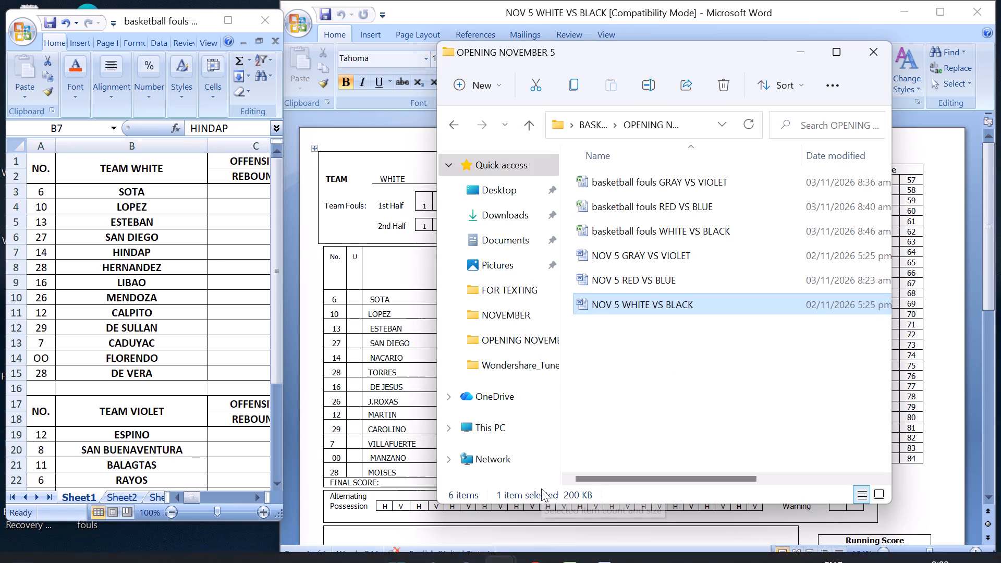
double_click(675, 229)
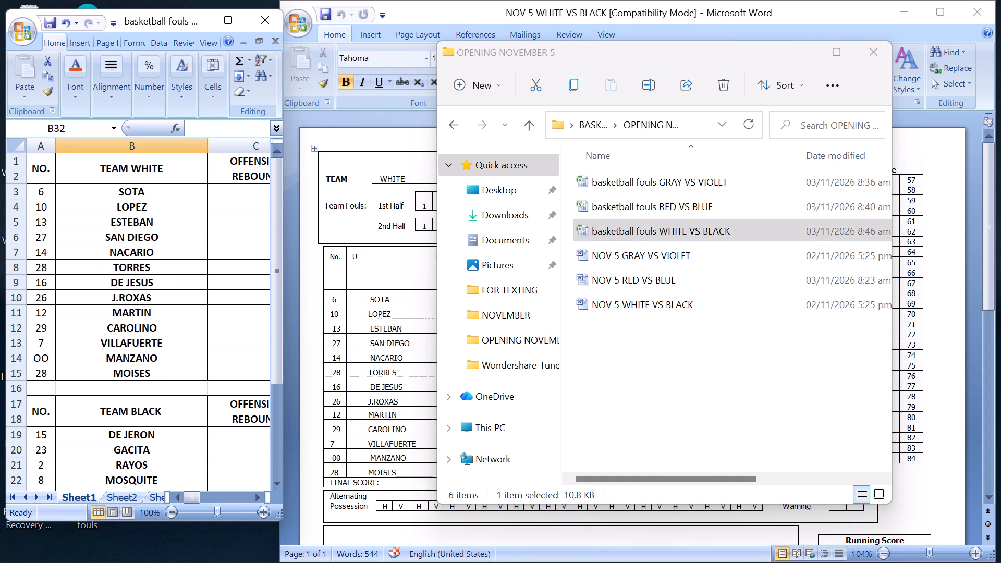
left_click_drag(45, 189, 170, 374)
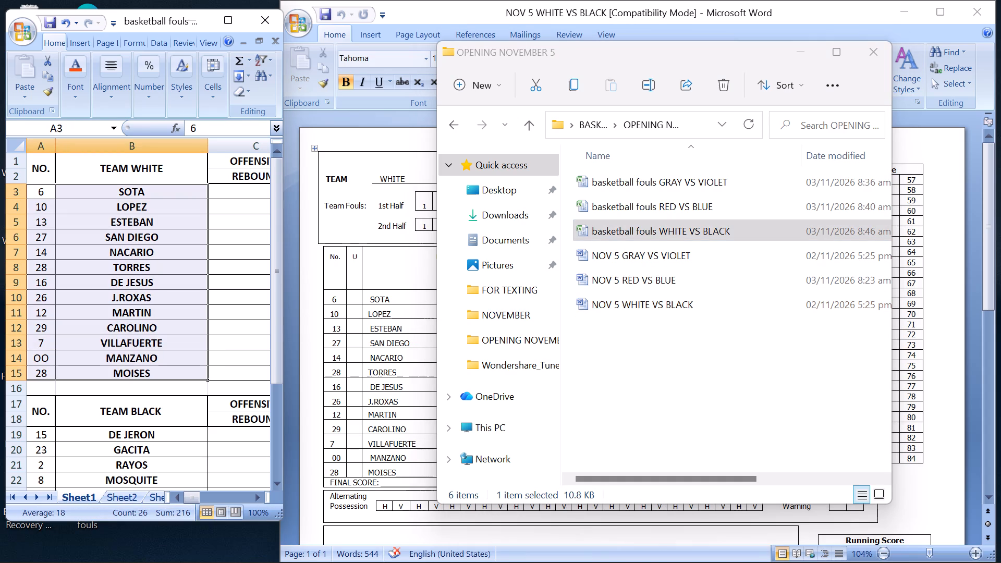
key("ctrl+c")
left_click(235, 18)
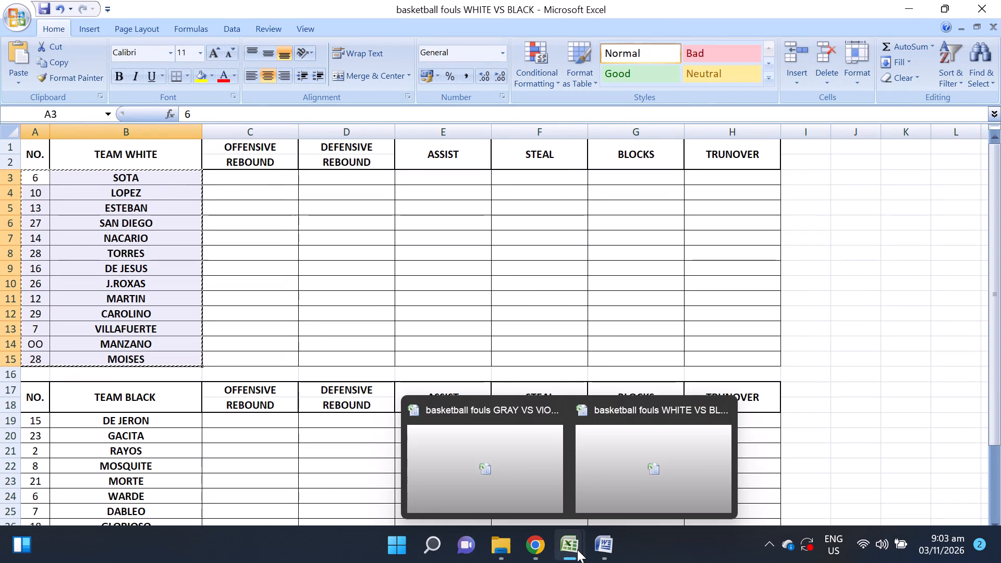
left_click(496, 488)
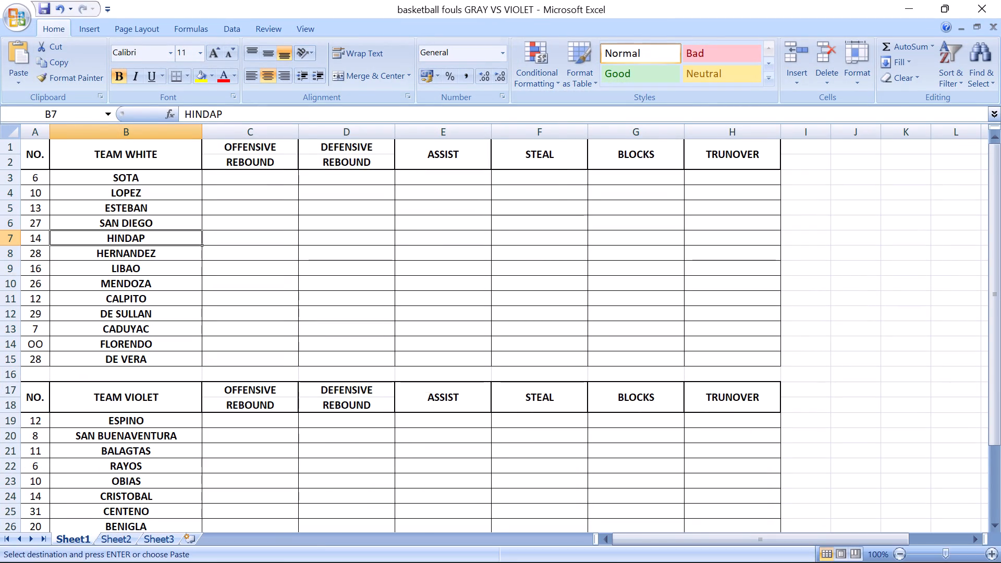
left_click(40, 177)
key("ctrl+v")
left_click(316, 286)
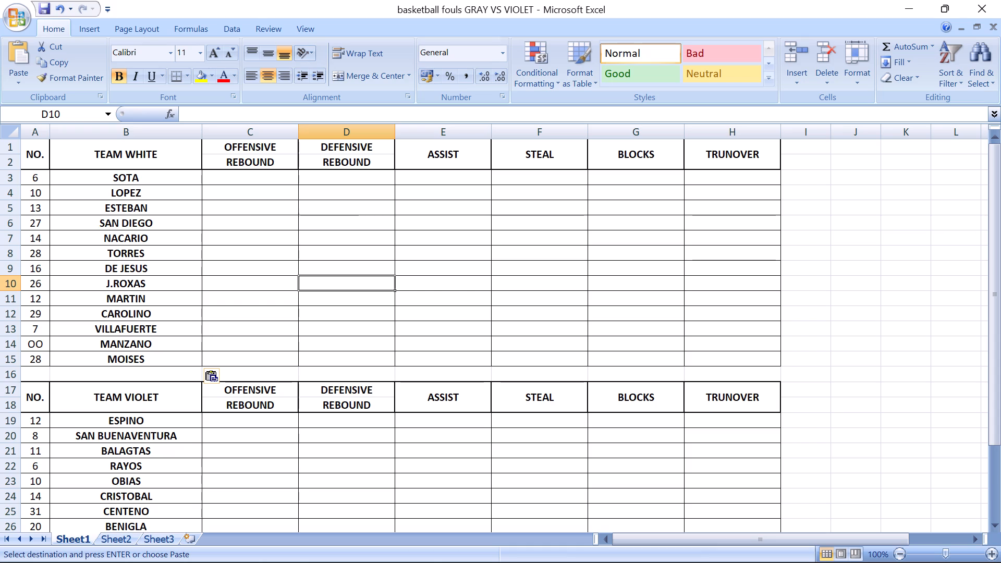
Save the edited workbook under the new name basketball fouls WHITE VS VIOLET on the Desktop.
left_click(20, 11)
left_click(47, 150)
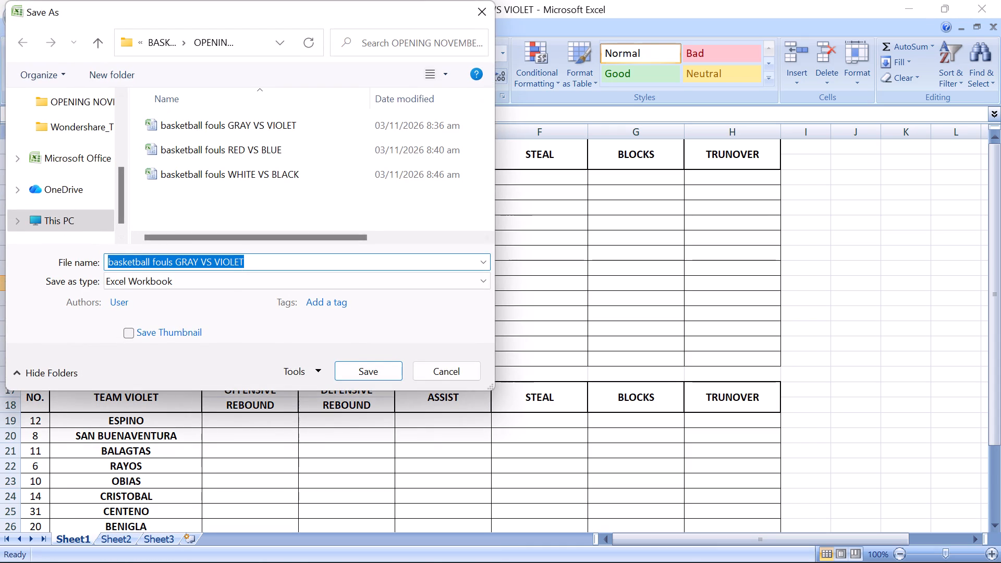
left_click(198, 262)
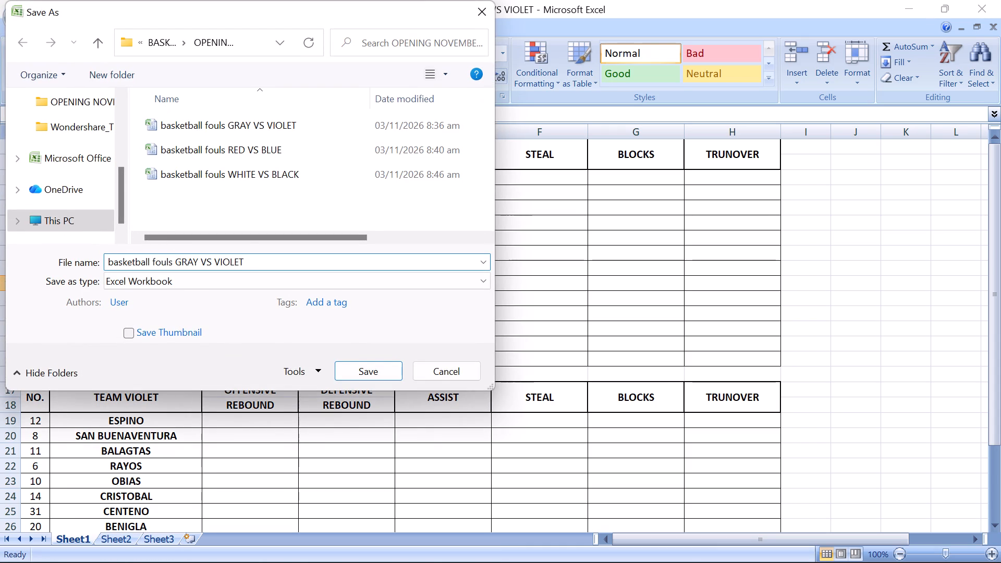
key("BackSpace")
key("BackSpace")
key("BackSpace")
key("BackSpace")
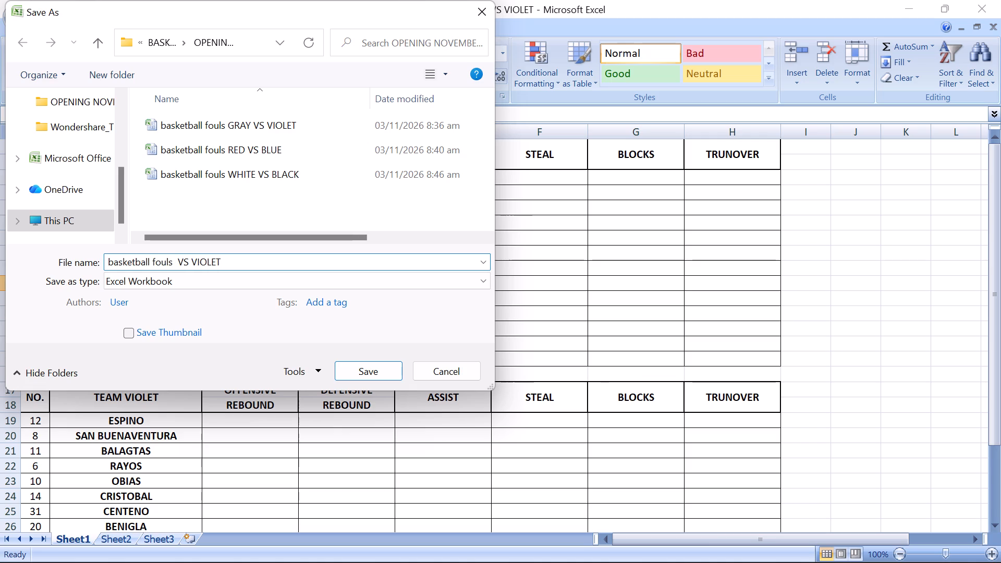
type("WHIT")
key("e")
scroll(66, 144, "up", 8)
left_click(68, 127)
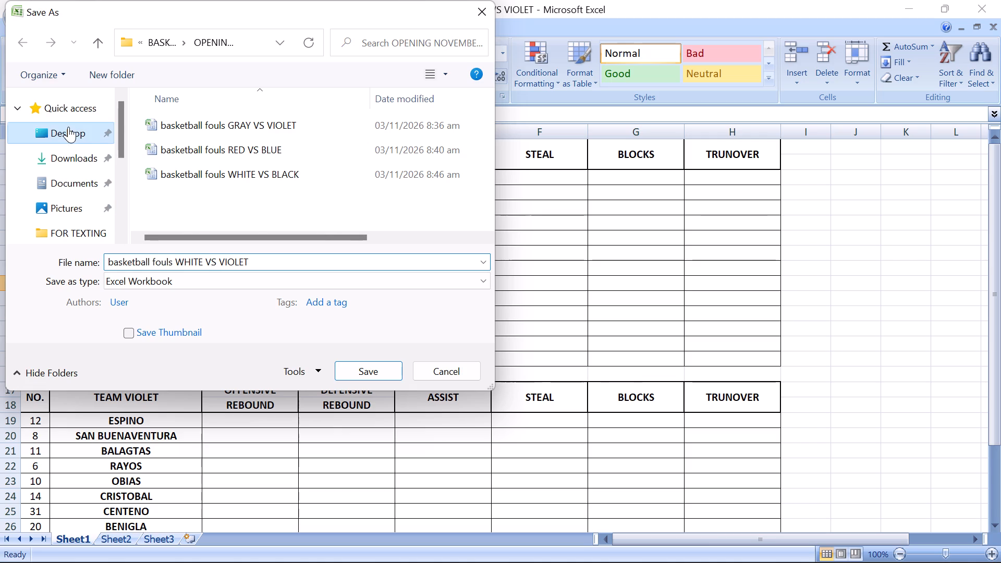
scroll(262, 183, "down", 5)
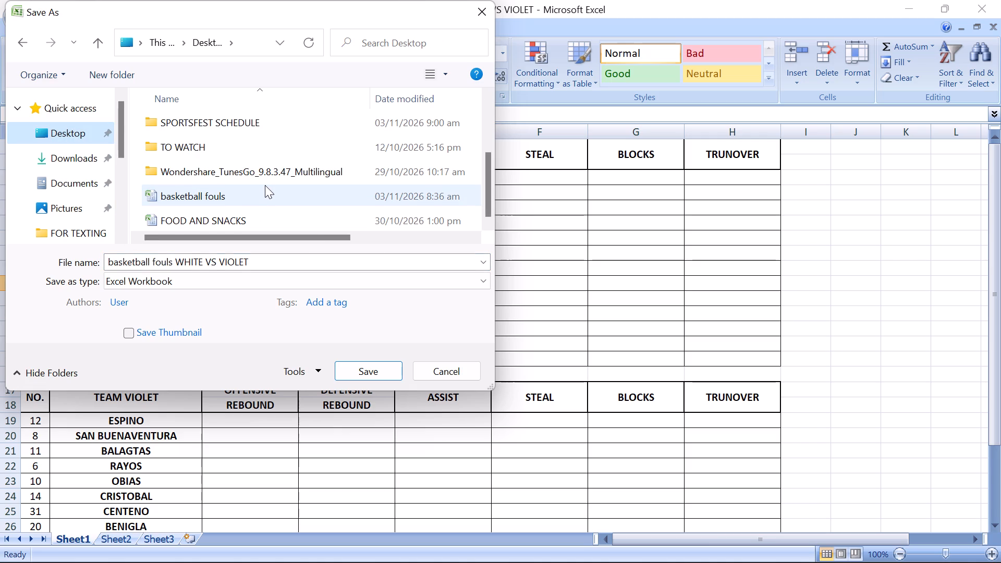
left_click(367, 365)
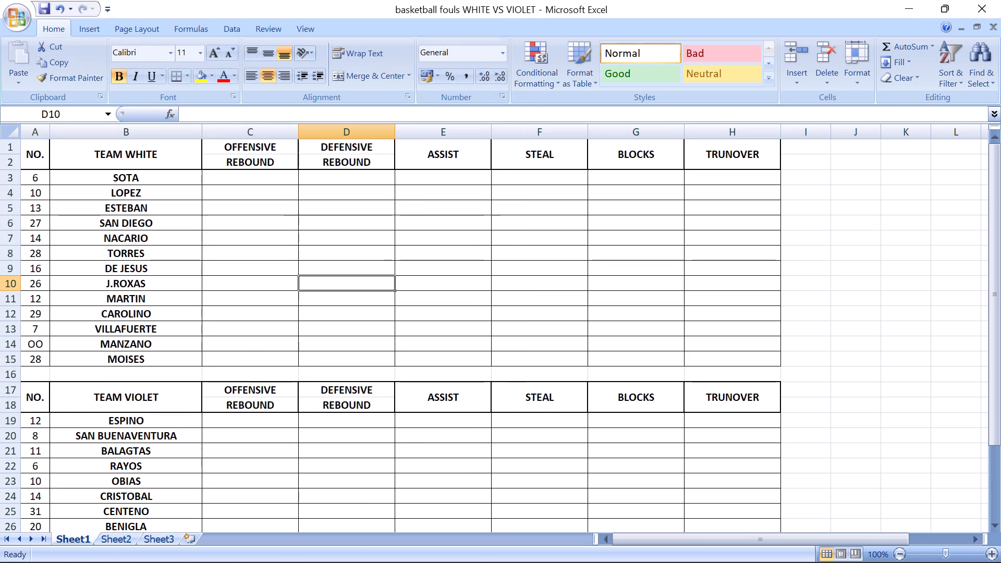
With the workbook and score sheet side by side, change the second team name in the Word score sheet to VIOLET.
left_click(936, 10)
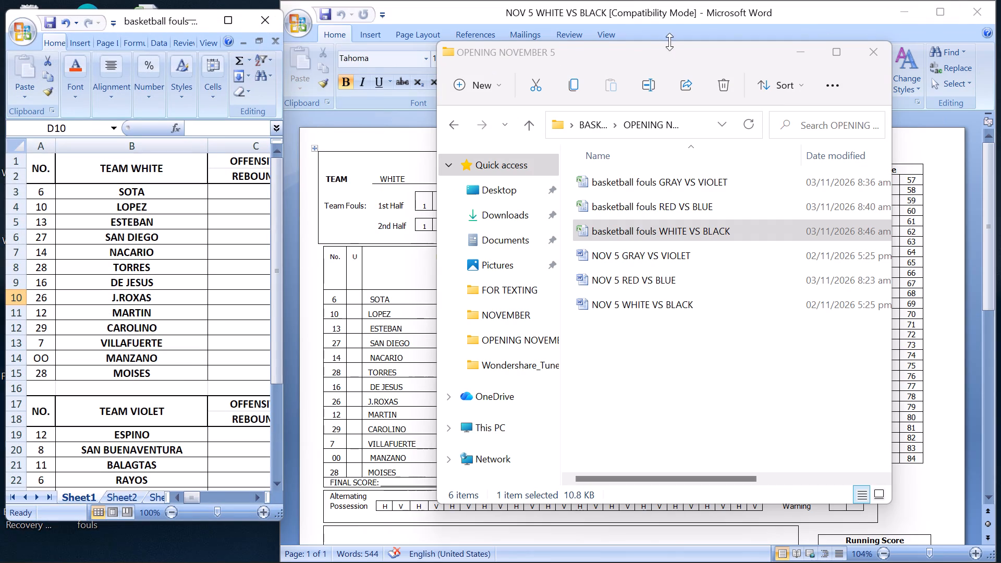
left_click(626, 0)
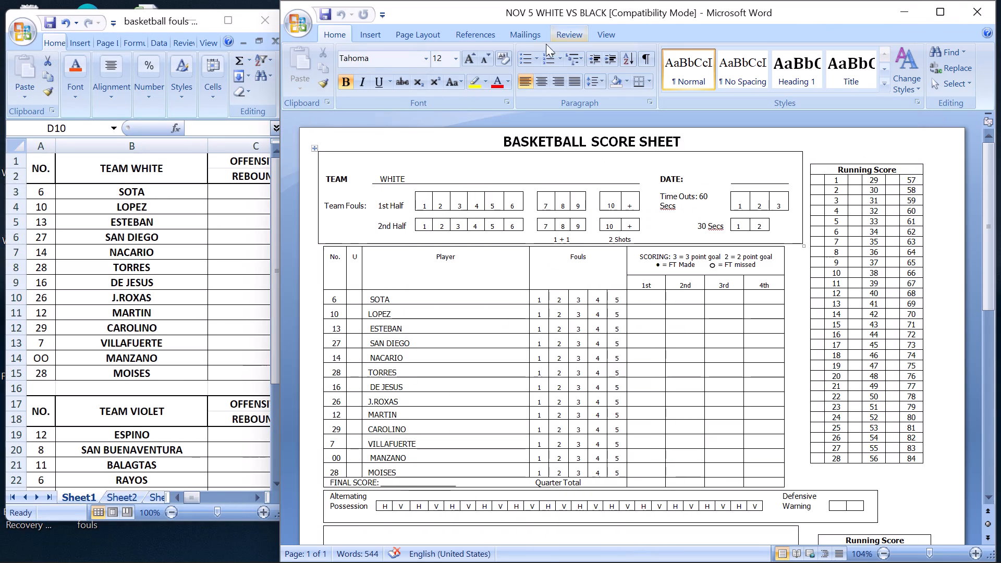
scroll(111, 368, "down", 4)
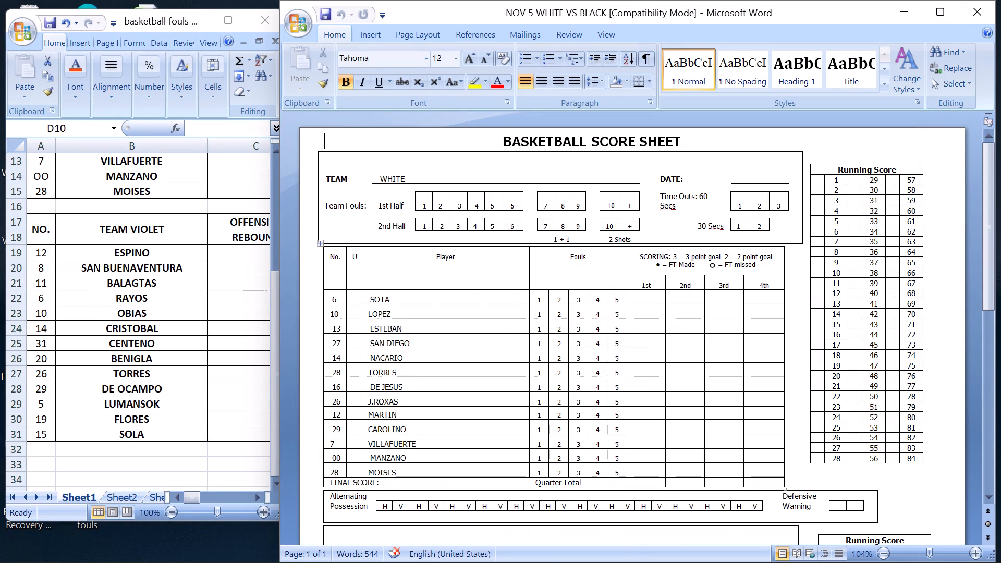
scroll(488, 331, "down", 8)
left_click(407, 239)
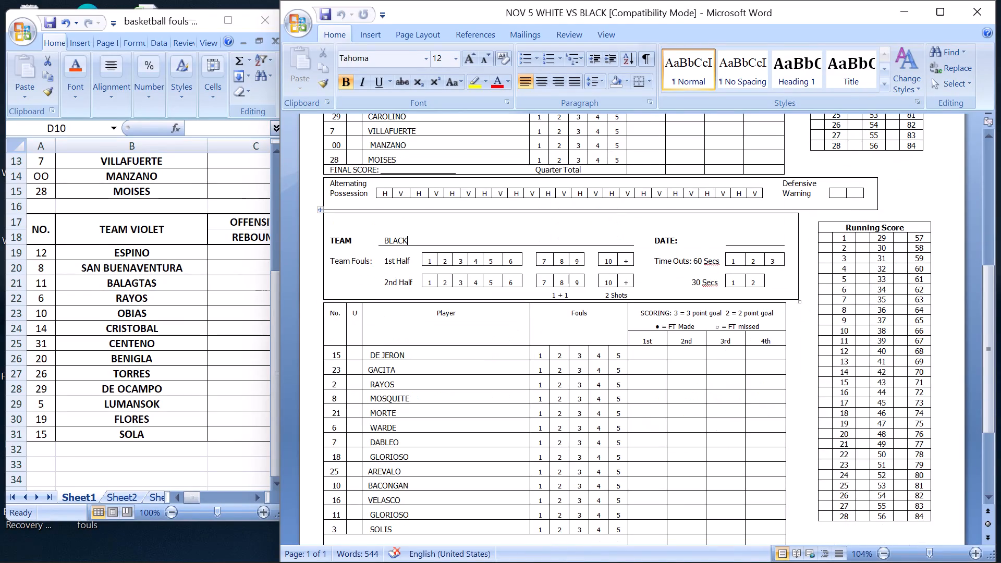
key("BackSpace")
key("BackSpace")
key("BackSpace")
key("BackSpace")
key("BackSpace")
type("VIOLET")
Replace the first six Team Violet player numbers in the score sheet with 12, 8, 11, 6, 10 and 14.
scroll(414, 293, "down", 3)
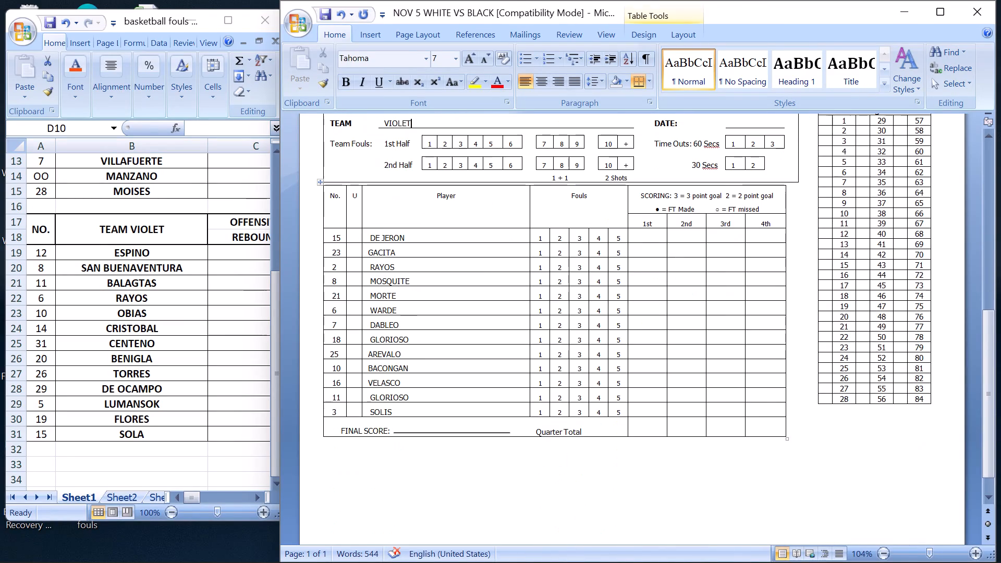
double_click(333, 239)
key("1")
key("2")
double_click(335, 249)
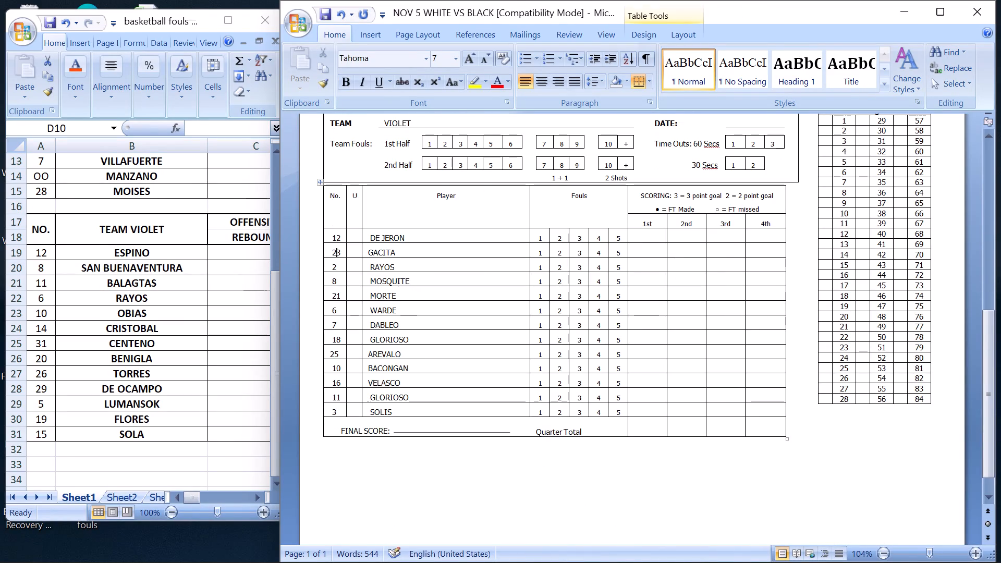
key("8")
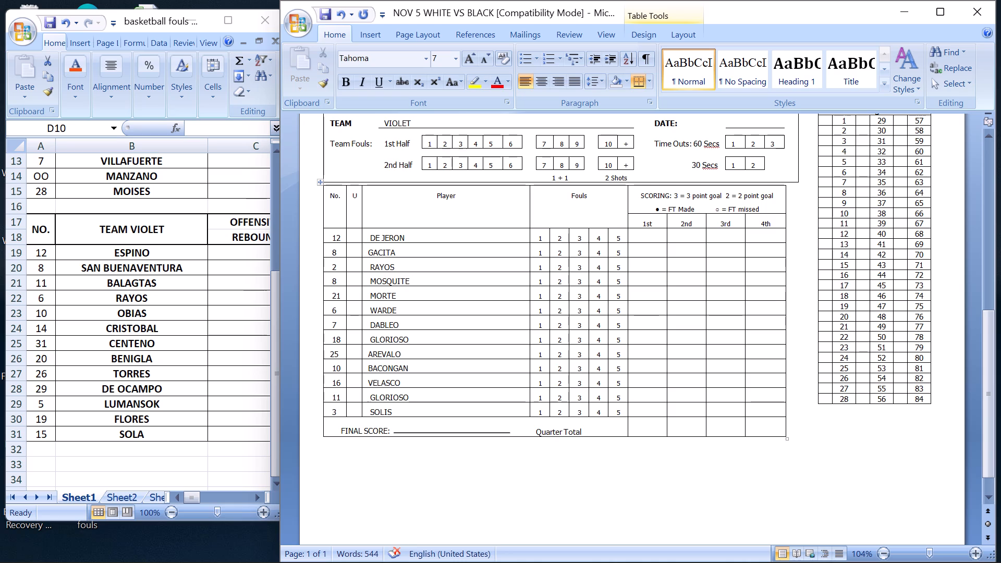
double_click(335, 267)
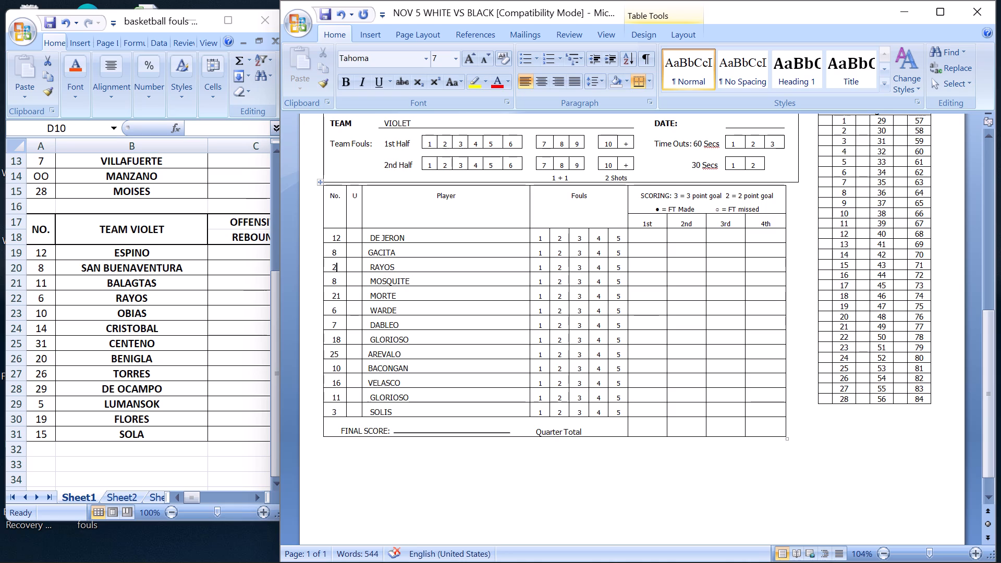
triple_click(334, 267)
type("11")
double_click(333, 283)
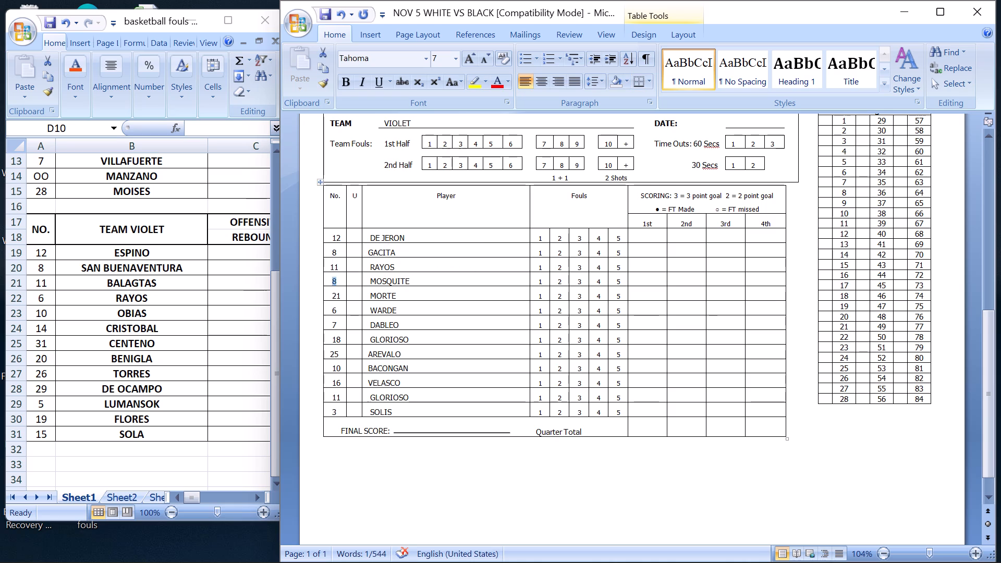
key("6")
double_click(334, 294)
type("10")
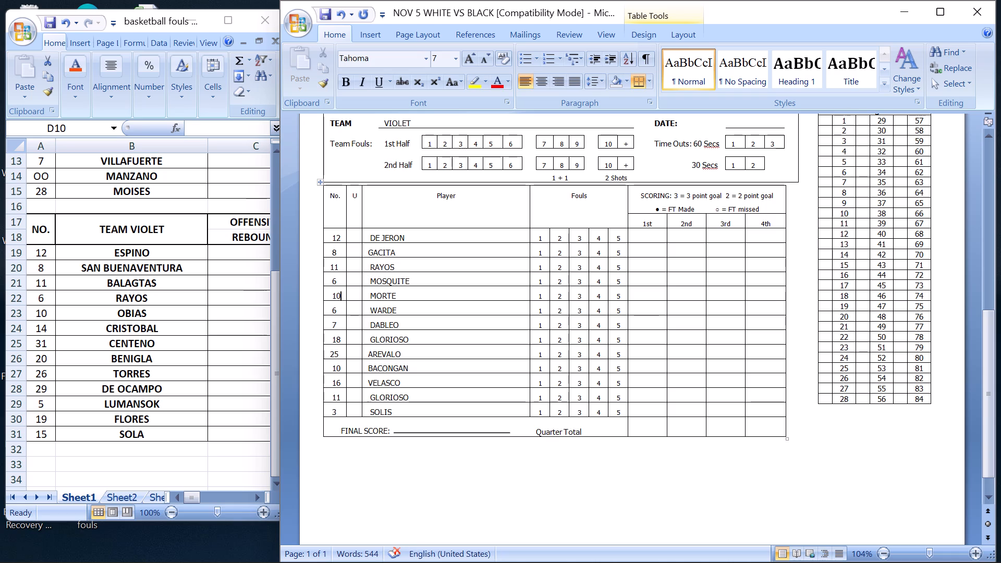
double_click(333, 312)
type("14")
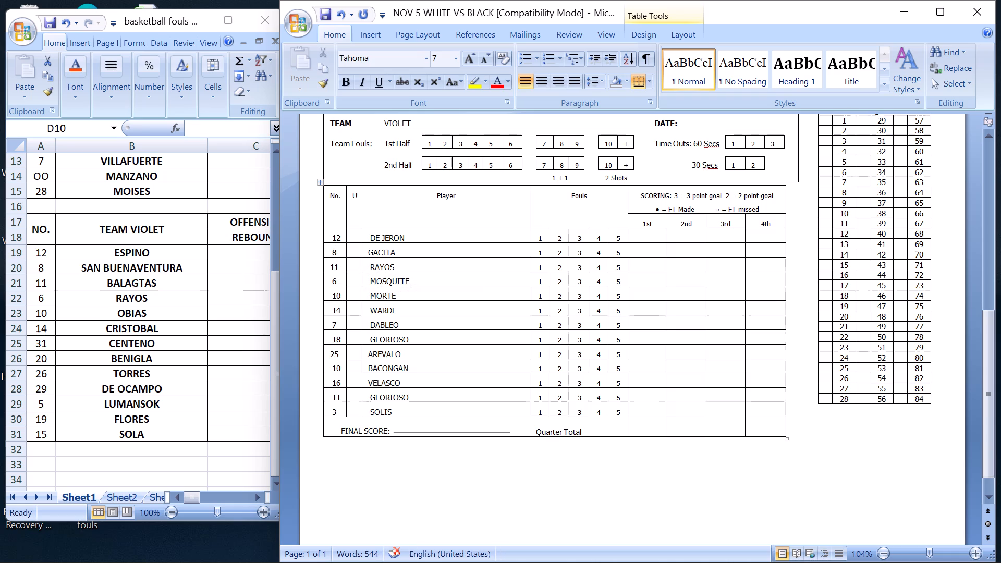
Replace the remaining seven Team Violet player numbers with 31, 20, 26, 29, 5, 19 and 15.
double_click(333, 323)
type("31")
double_click(338, 337)
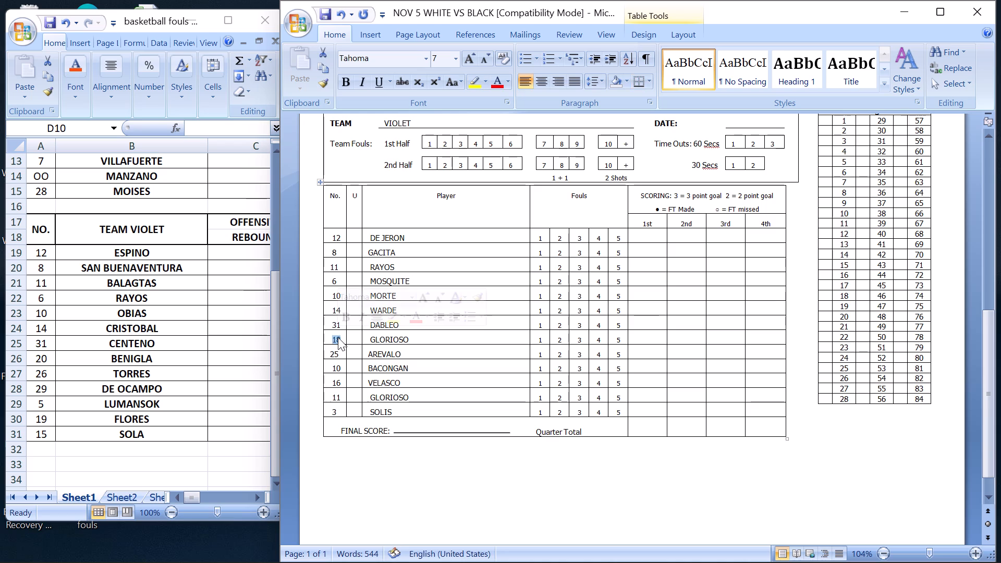
type("20")
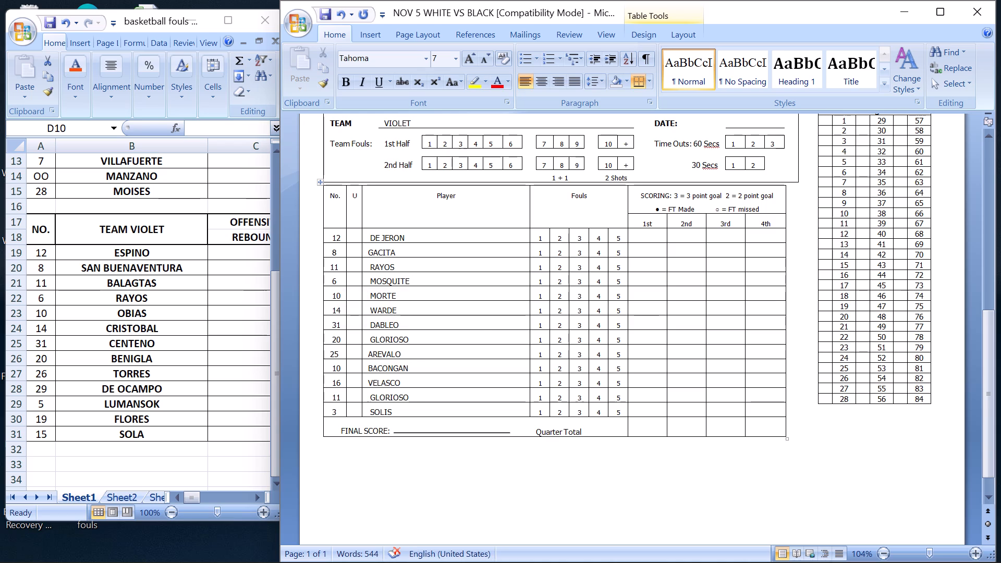
double_click(332, 357)
type("26")
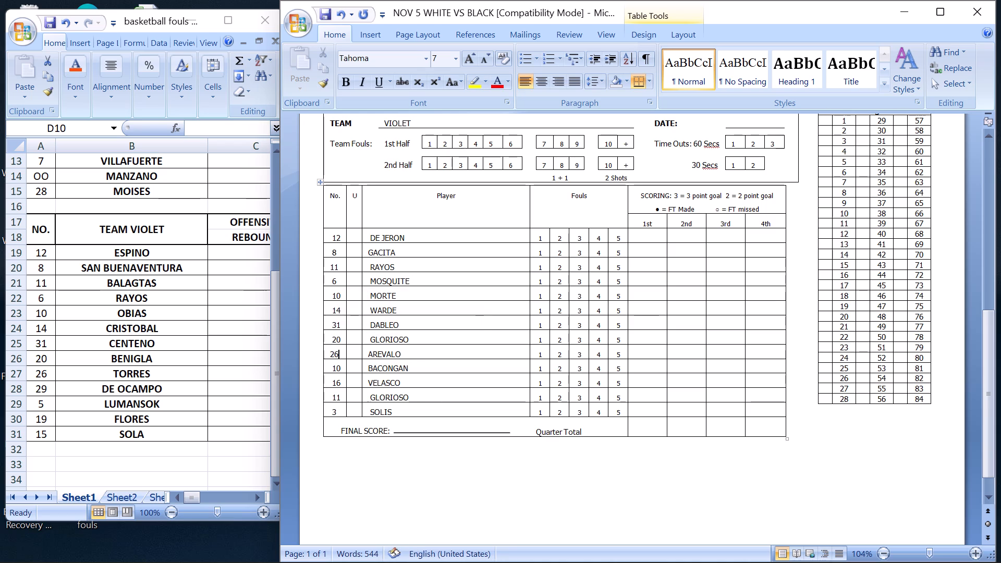
double_click(335, 369)
type("29")
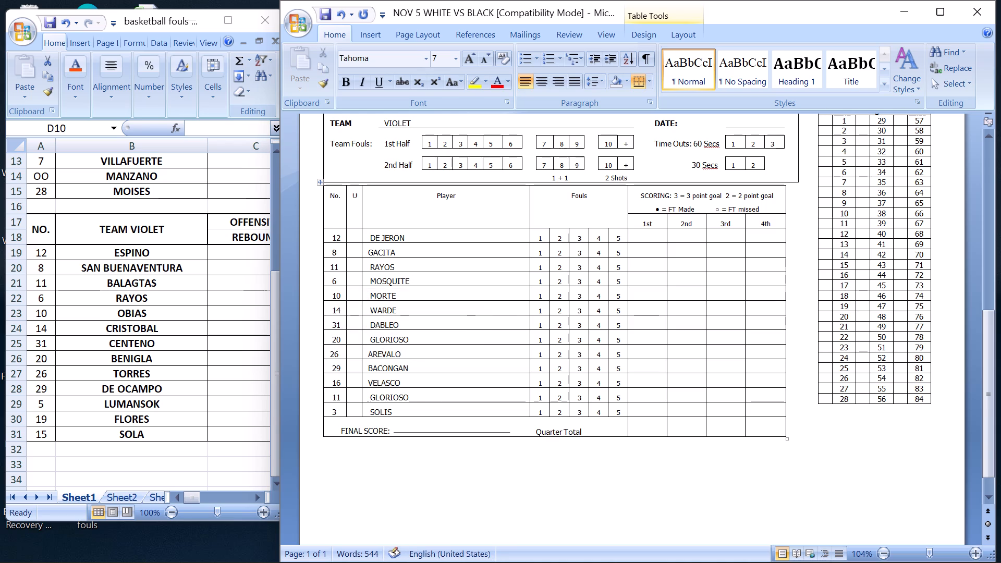
double_click(337, 377)
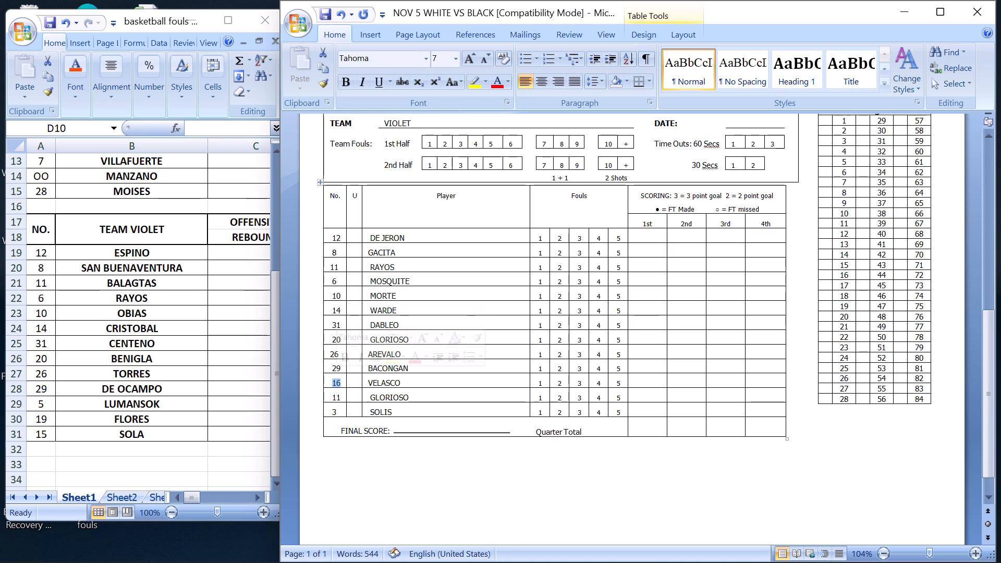
key("5")
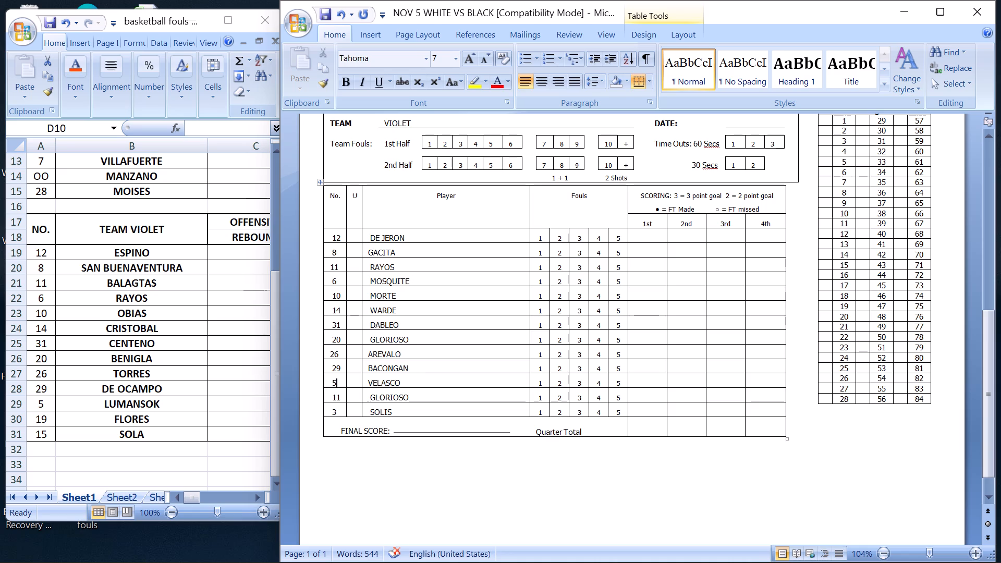
double_click(337, 395)
type("19")
double_click(332, 412)
type("15")
double_click(442, 236)
left_click(442, 236)
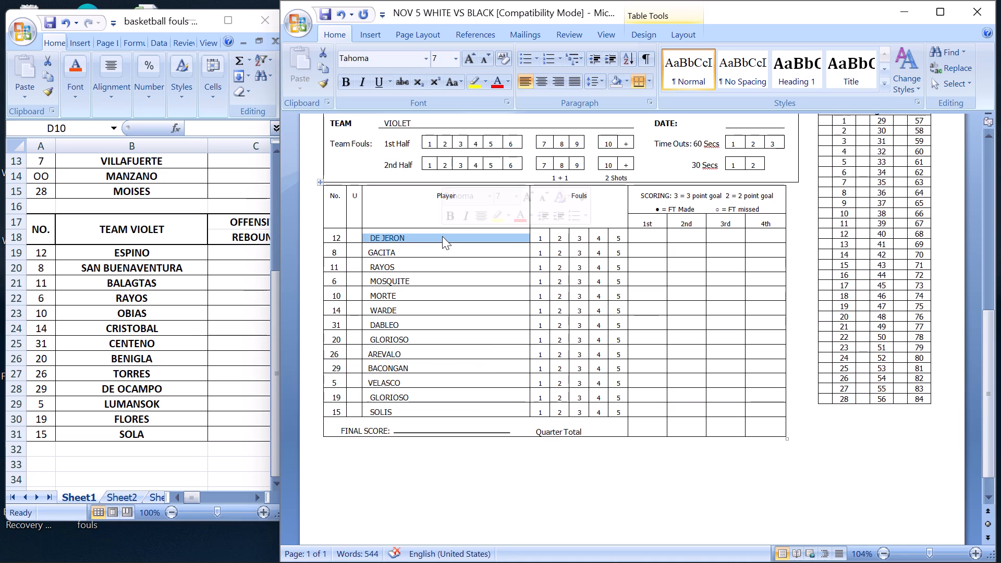
type("ESPINO")
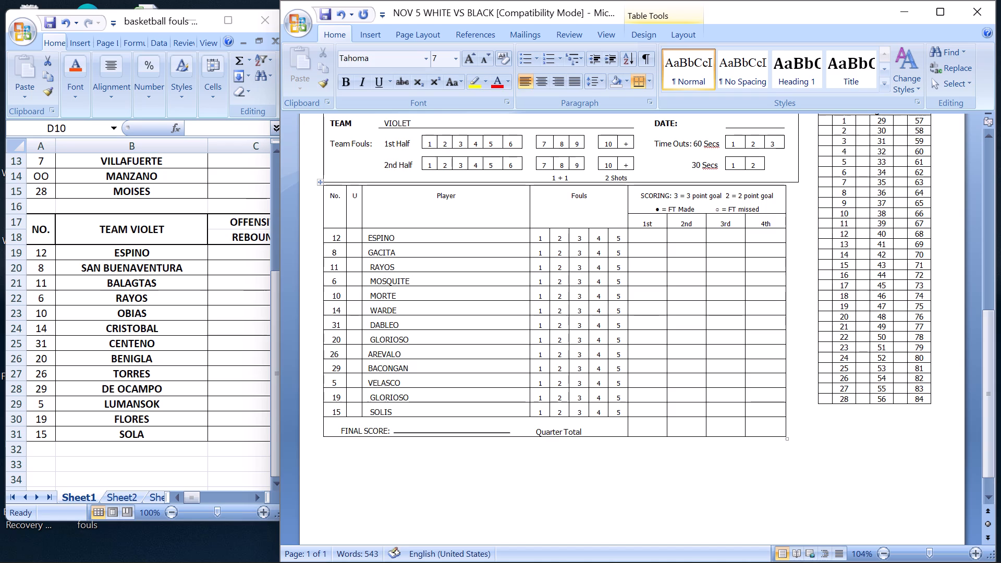
double_click(390, 250)
type("SAN BUENAVENTR")
key("BackSpace")
type("URA")
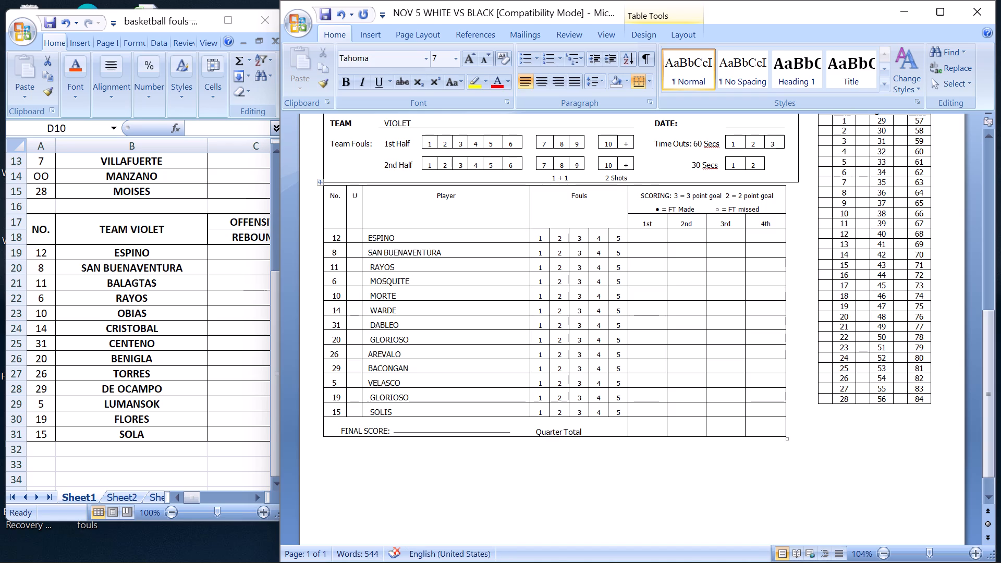
double_click(381, 270)
type("BALAGTAS")
double_click(388, 281)
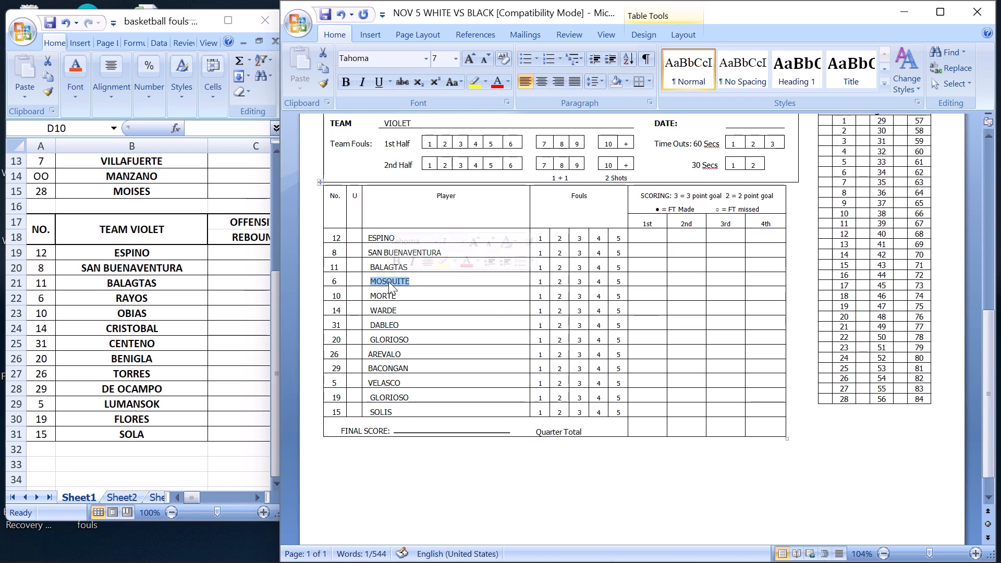
type("RAYOS")
double_click(386, 293)
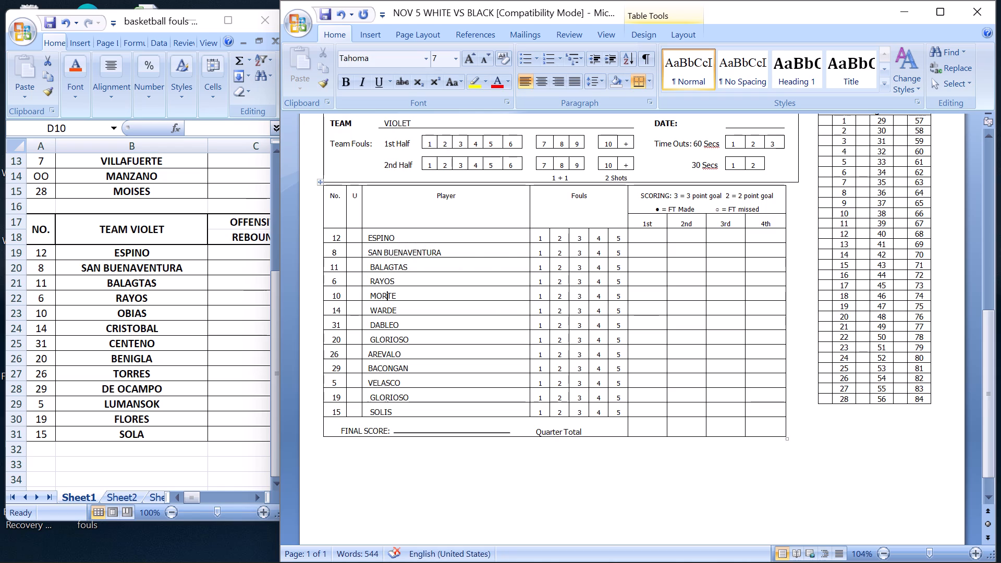
type("OBIAS")
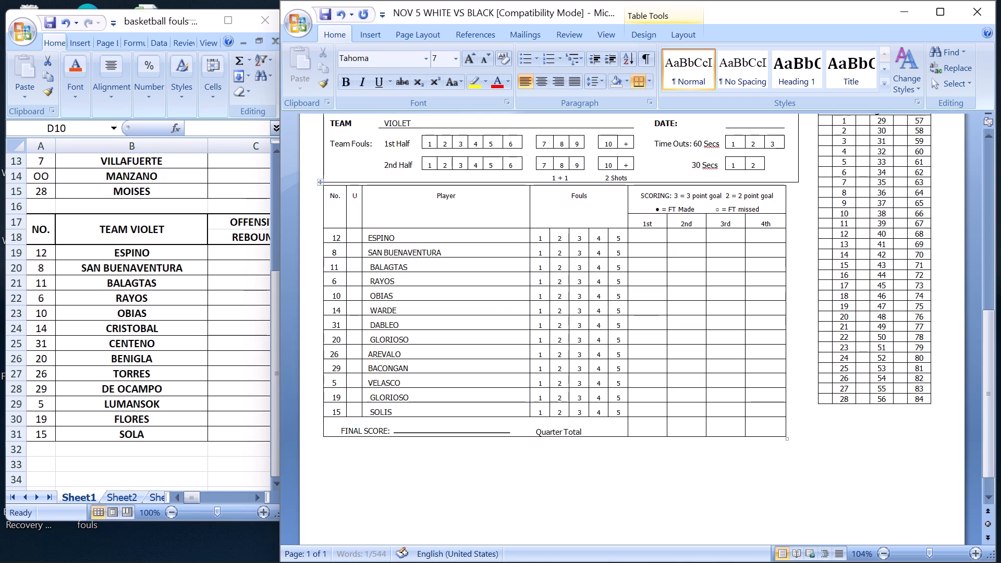
Replace the Team Violet player names for numbers 14, 31 and 20 with CRISTOBAL, CENTENO and BENIGLA.
double_click(384, 307)
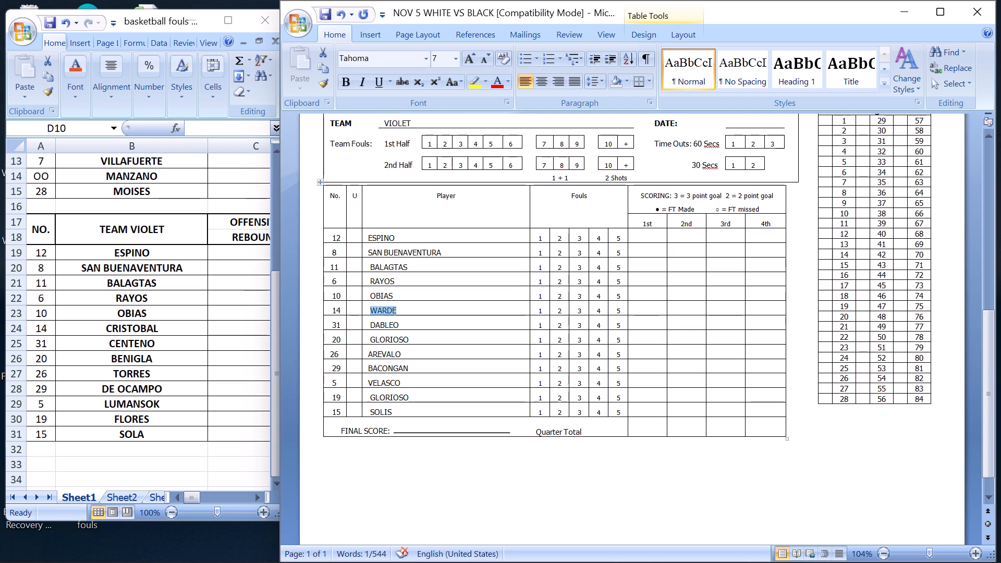
type("CRISTOBAL")
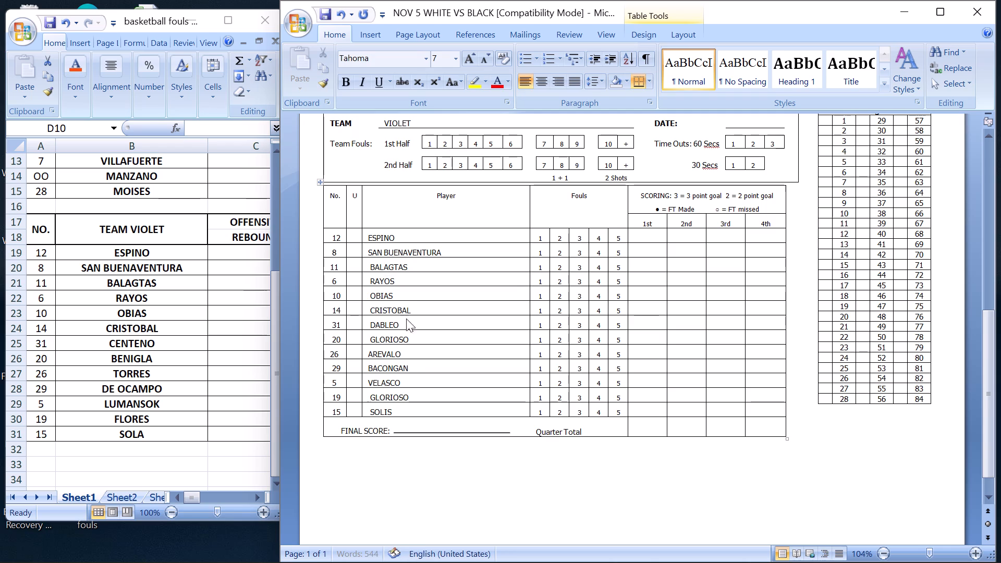
double_click(380, 325)
type("CENTENO")
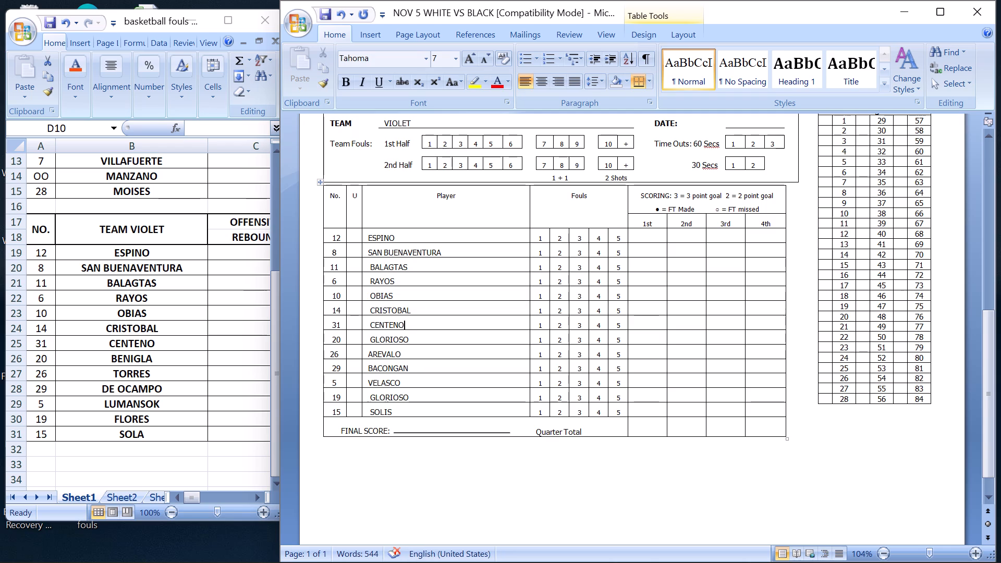
double_click(393, 337)
type("BIN")
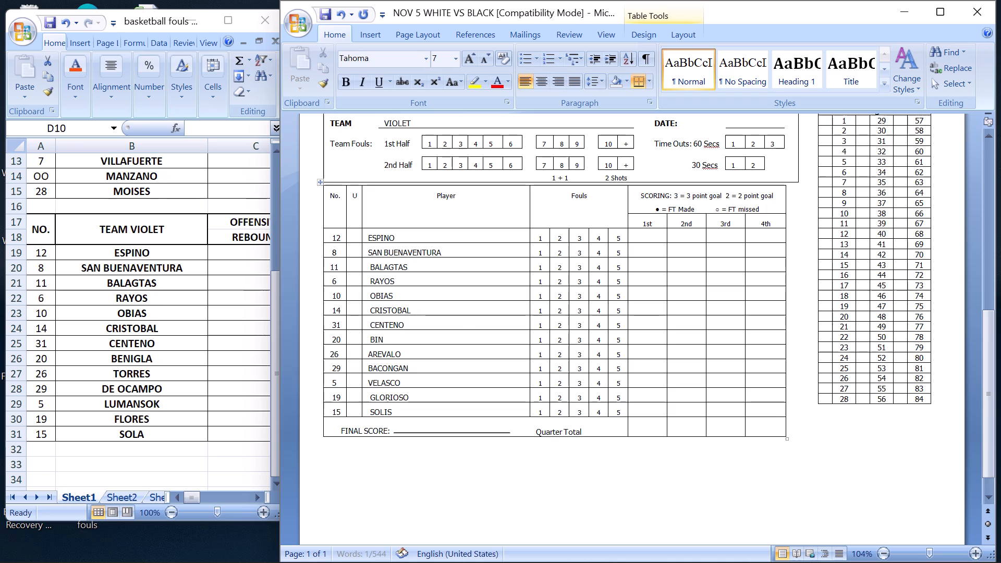
key("BackSpace")
key("BackSpace")
type("ENIGLA")
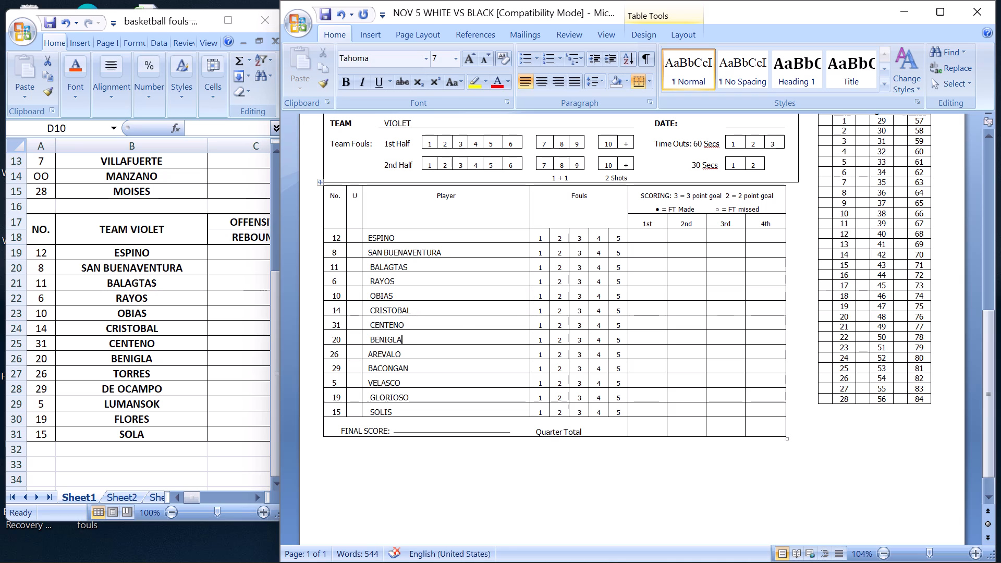
Replace the last five Team Violet player names with TORRES, DE OCAMPO, LUMANSOK, FLORES and SOLA.
double_click(384, 349)
type("TORRES")
double_click(388, 371)
type("DE OCAMPO")
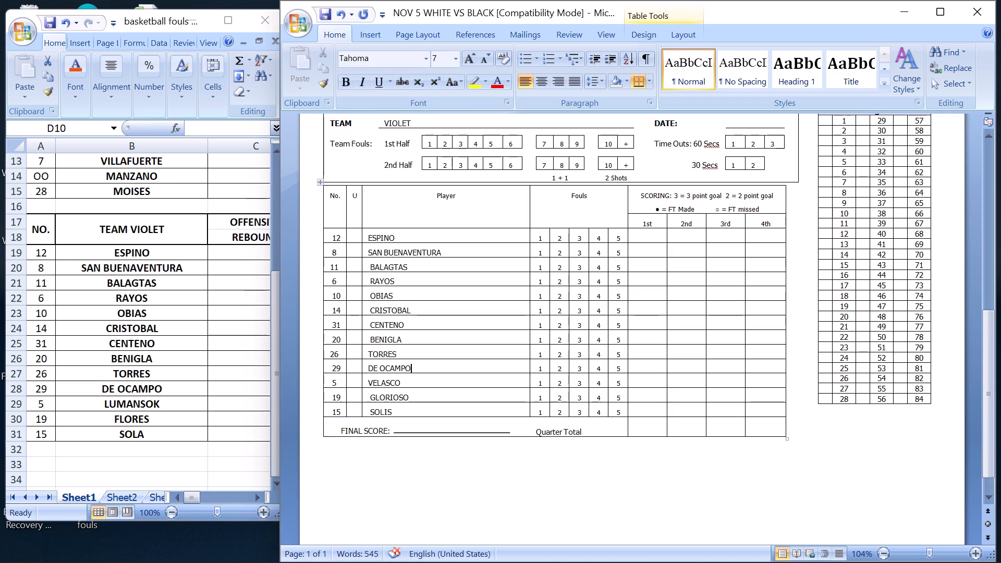
double_click(395, 382)
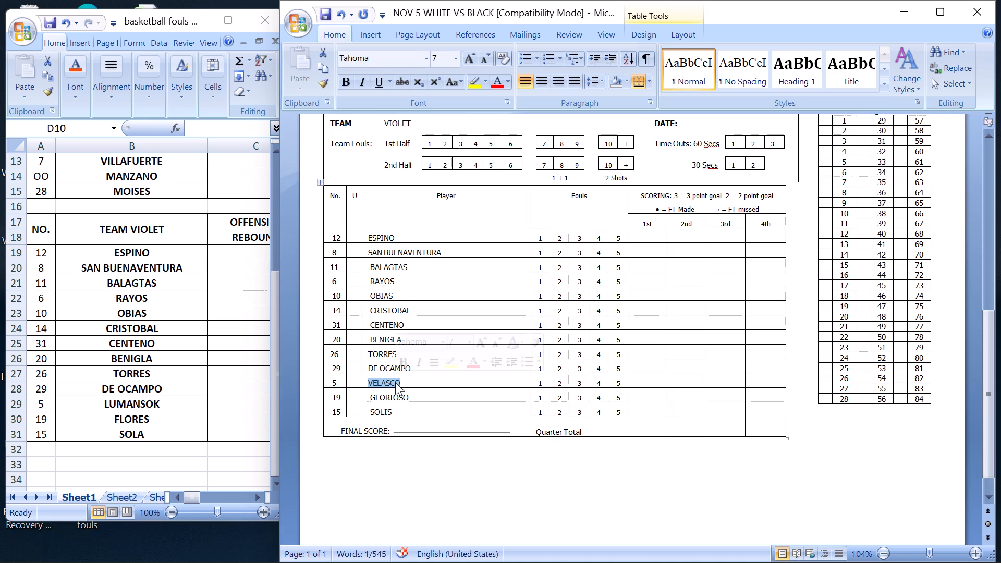
type("LUMANSOK")
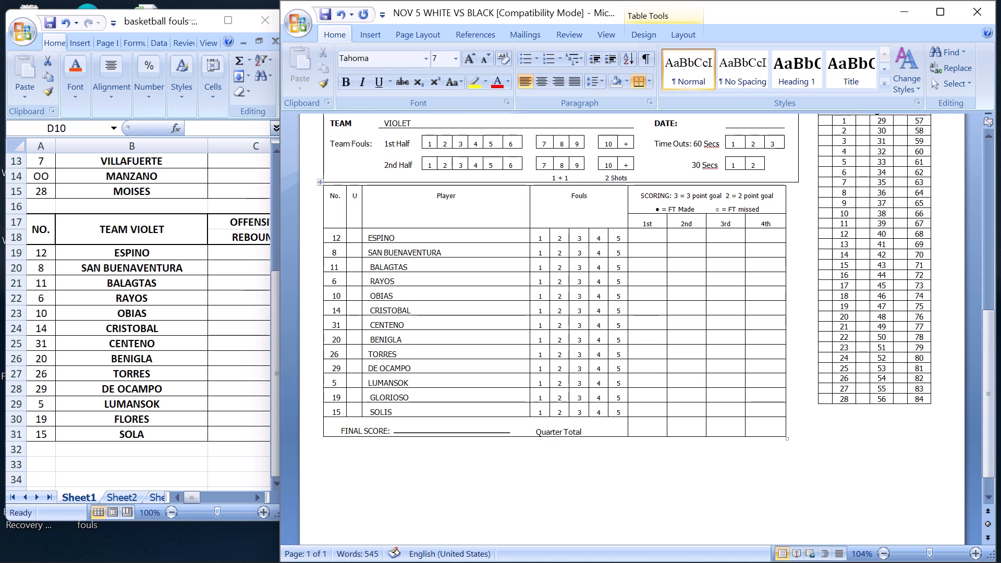
double_click(390, 396)
type("FLORES")
double_click(376, 407)
type("SOLA")
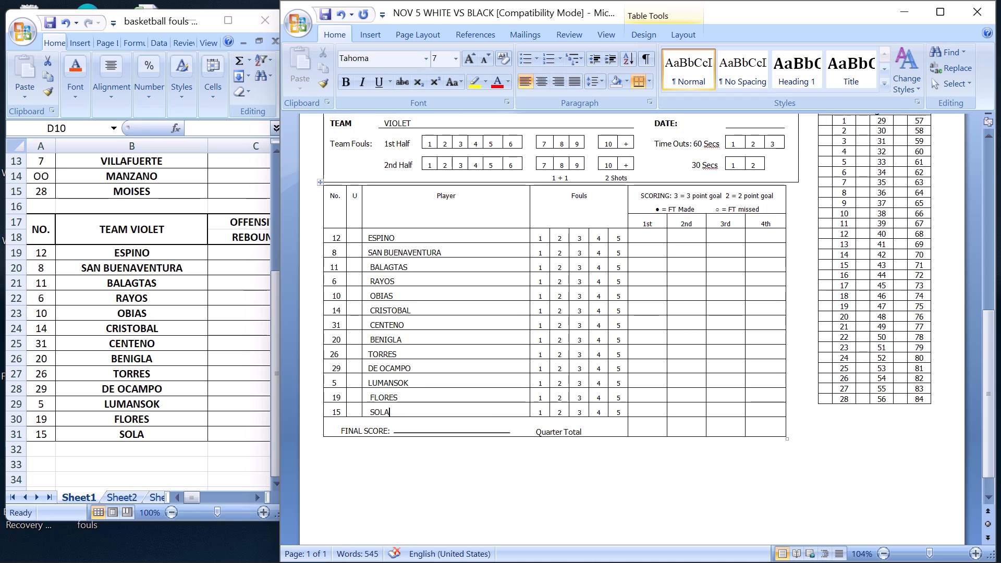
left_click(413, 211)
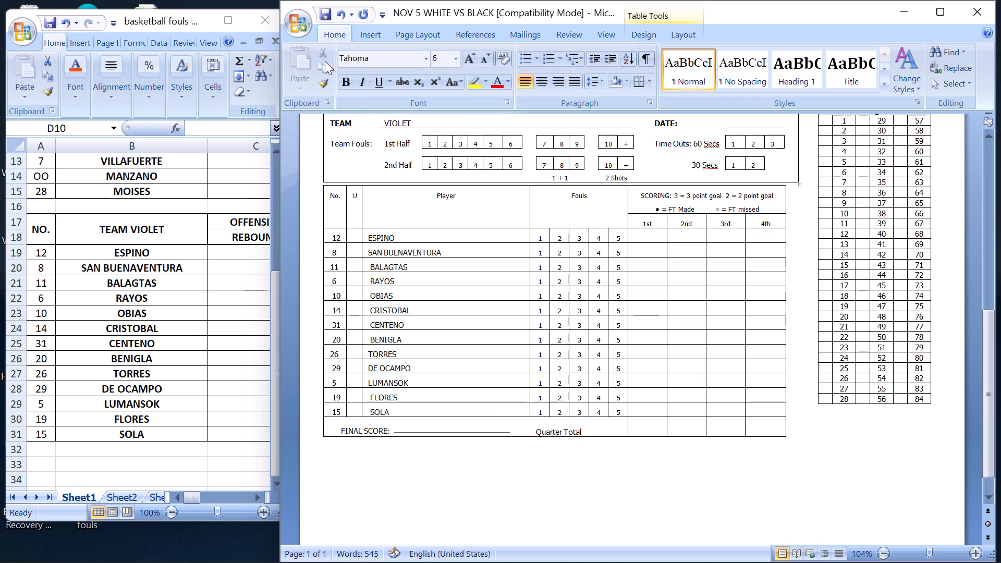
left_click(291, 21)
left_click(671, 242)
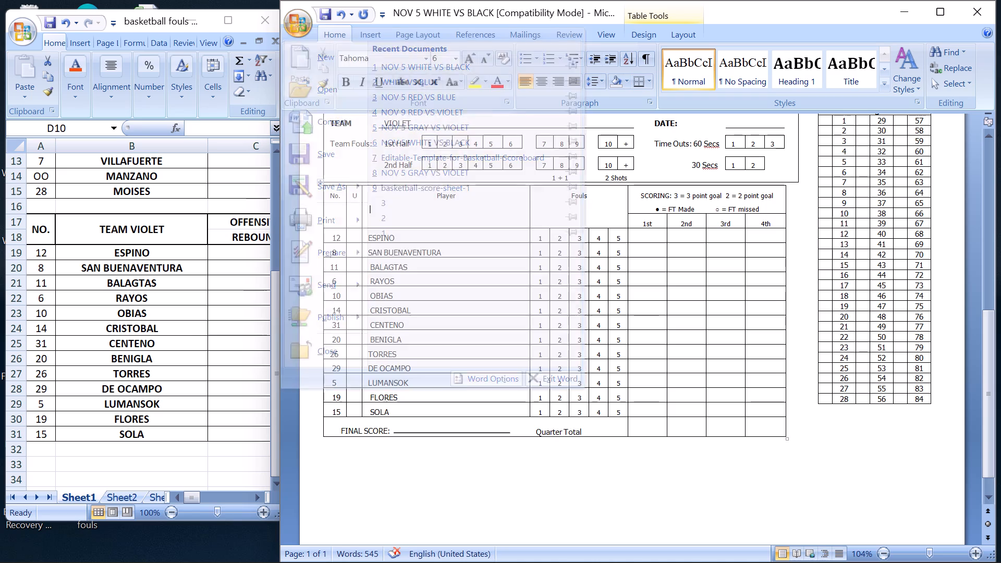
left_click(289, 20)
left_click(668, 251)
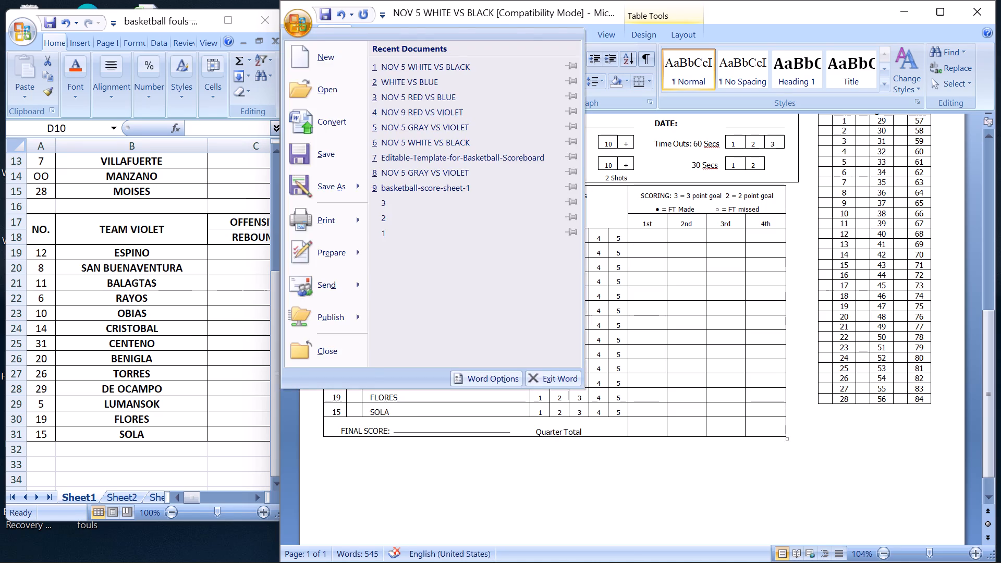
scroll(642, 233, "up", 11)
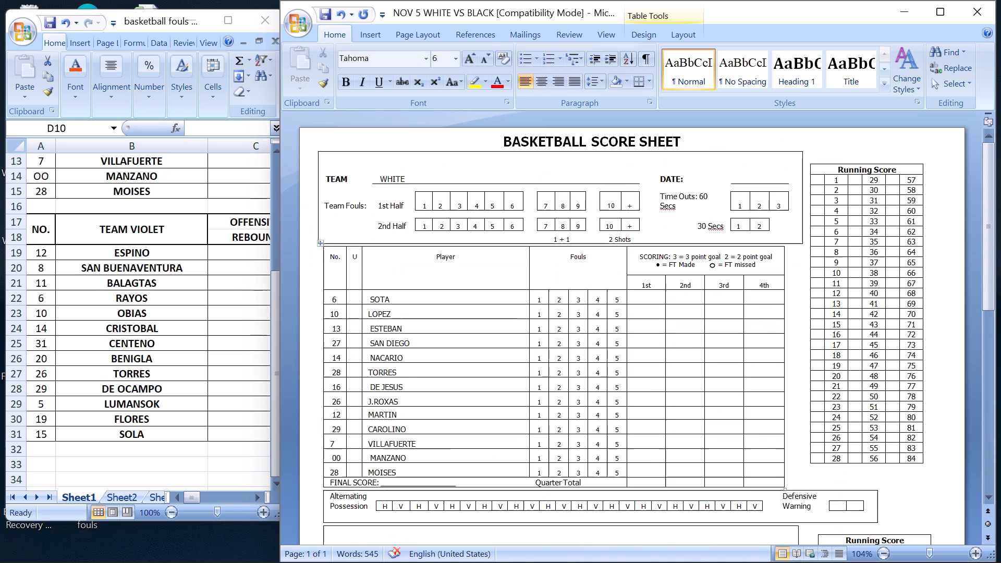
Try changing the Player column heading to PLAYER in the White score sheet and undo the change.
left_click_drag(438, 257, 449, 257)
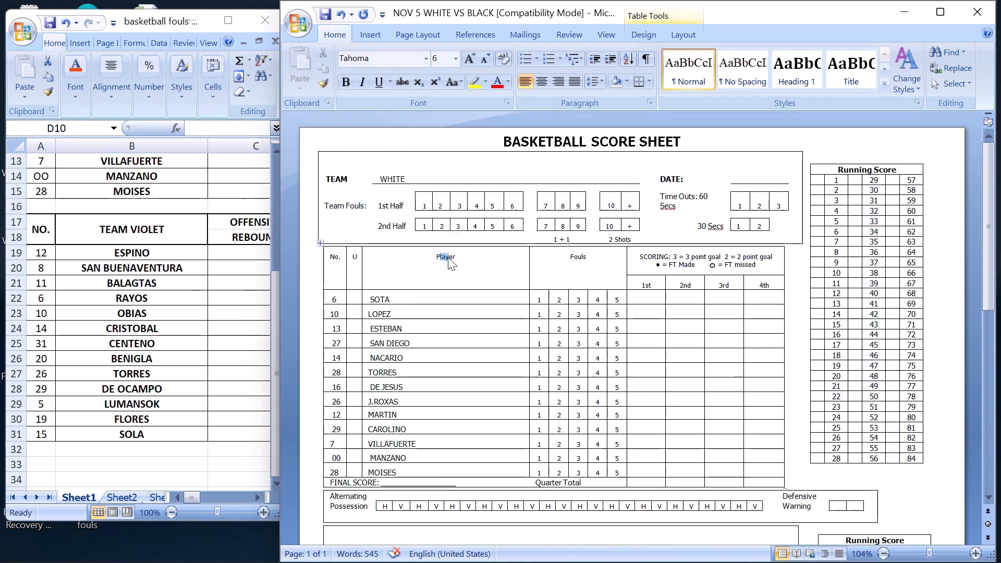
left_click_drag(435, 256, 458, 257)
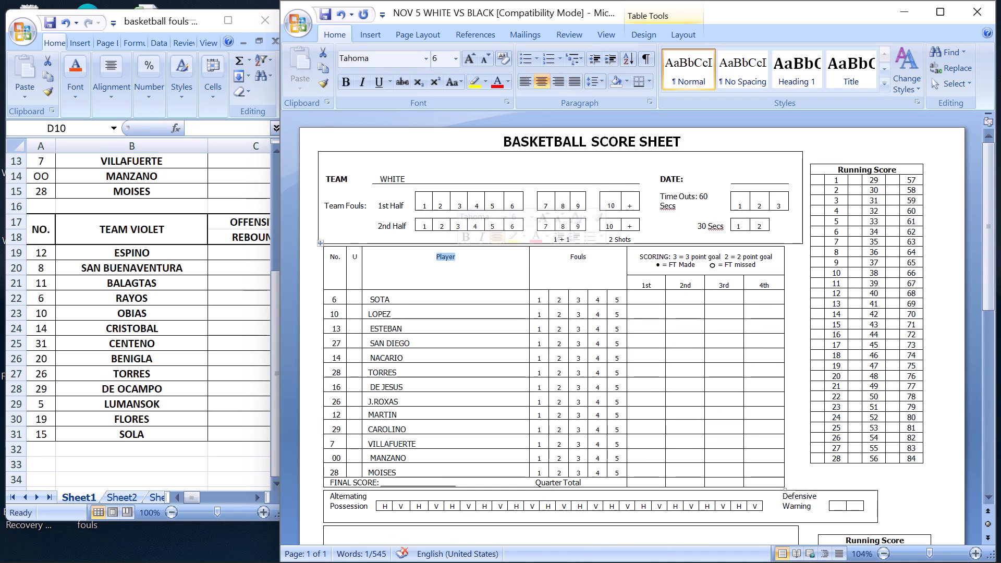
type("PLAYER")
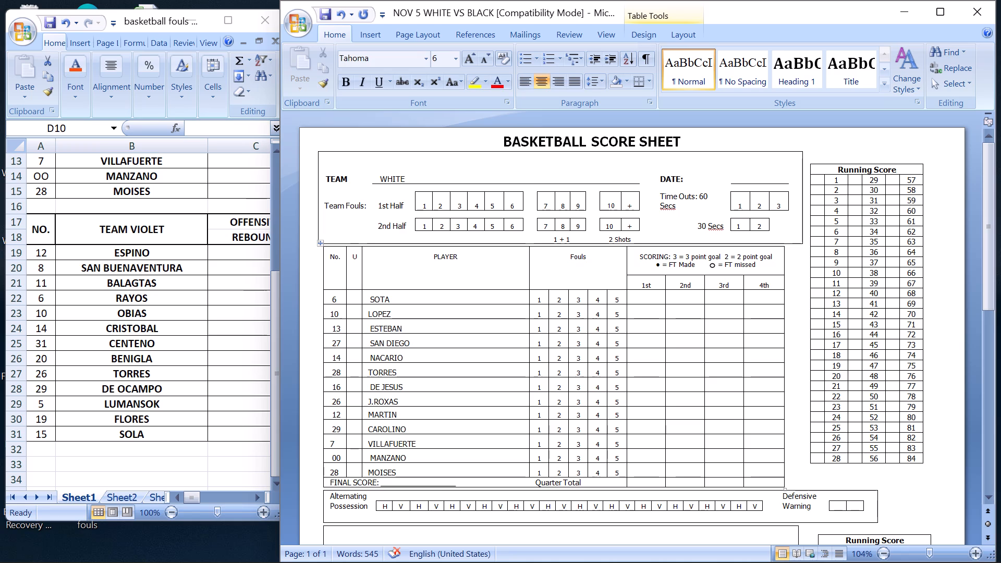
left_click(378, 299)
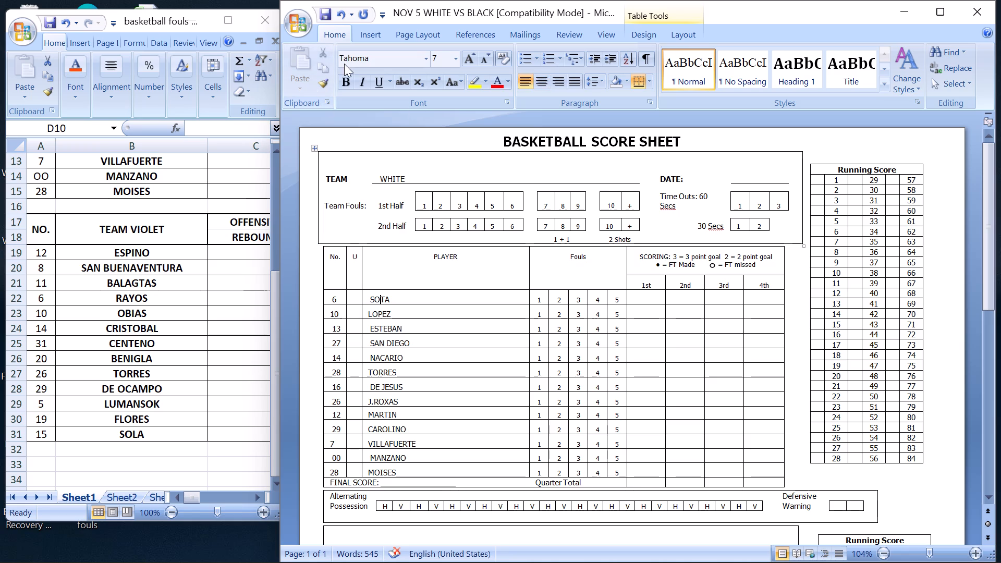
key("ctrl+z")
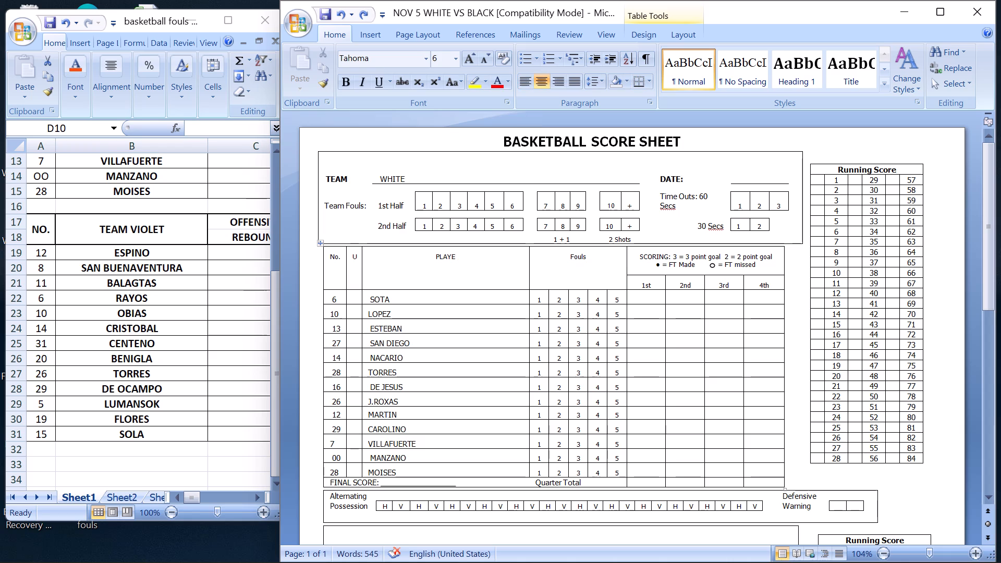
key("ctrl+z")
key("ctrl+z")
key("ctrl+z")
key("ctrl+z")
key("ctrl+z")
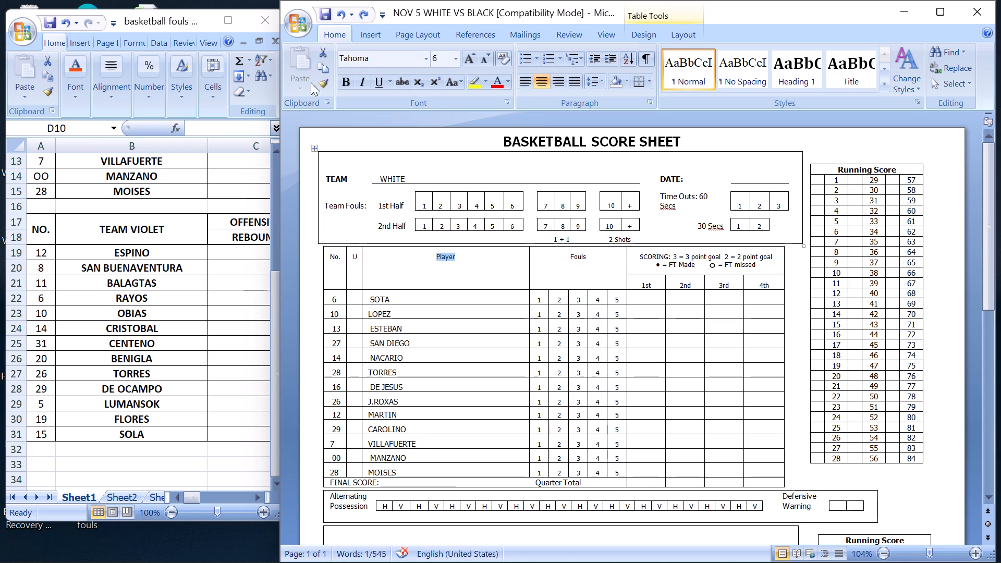
Save a copy of the score sheet to the Desktop as WHITE VS VIOLET, keeping the Word 97-2003 format.
left_click(290, 25)
left_click(324, 185)
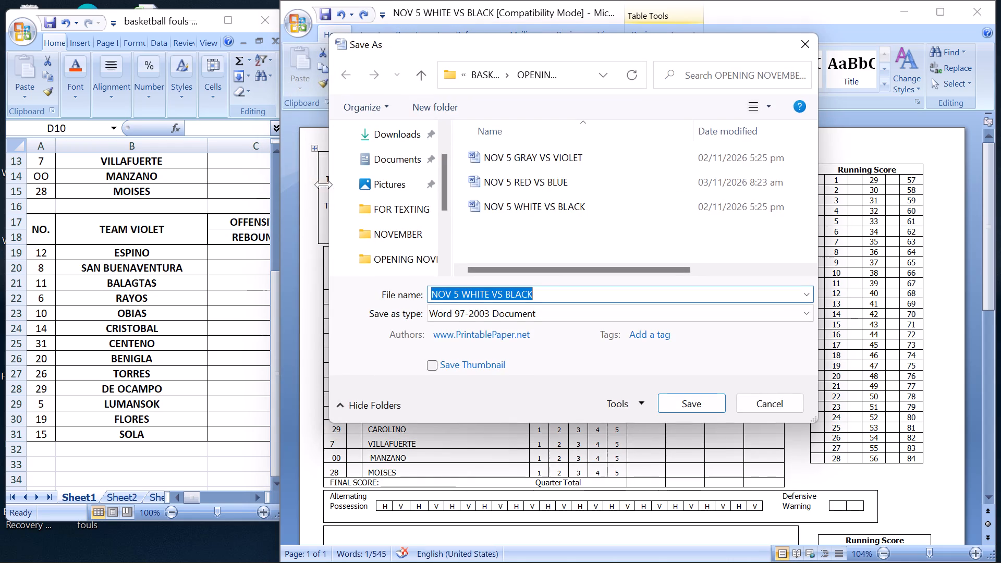
left_click(529, 294)
key("Right")
key("BackSpace")
key("BackSpace")
key("BackSpace")
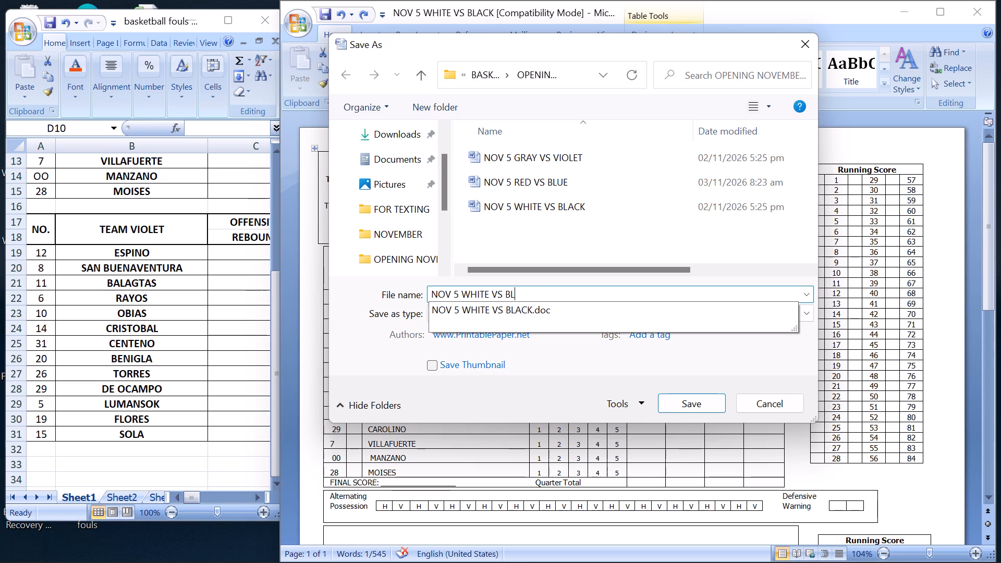
key("BackSpace")
key("BackSpace")
type("VIOLET")
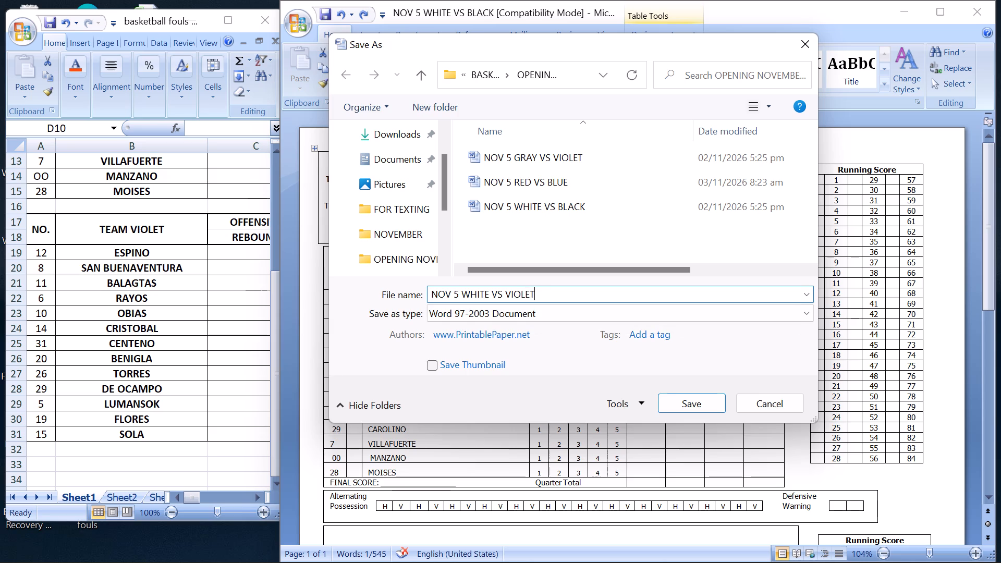
scroll(431, 176, "up", 3)
left_click(396, 165)
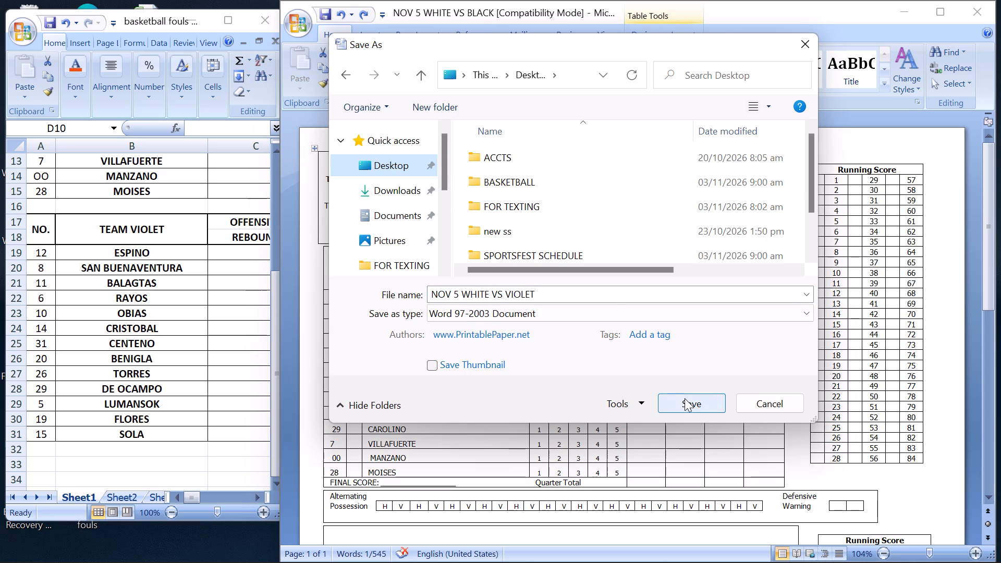
left_click_drag(463, 298, 458, 298)
left_click(465, 297)
key("BackSpace")
key("BackSpace")
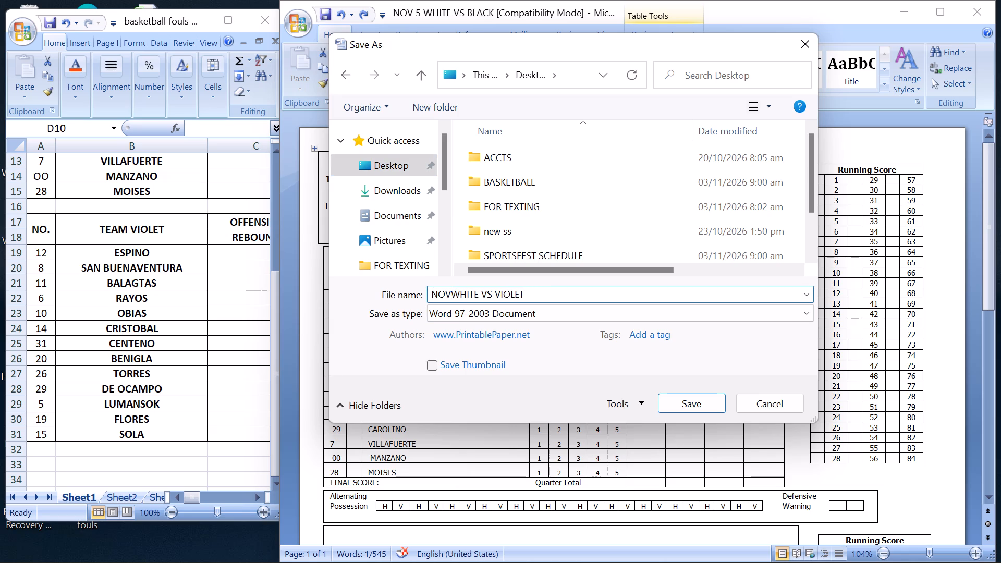
key("BackSpace")
key("BackSpace")
key("BackSpace")
key("BackSpace")
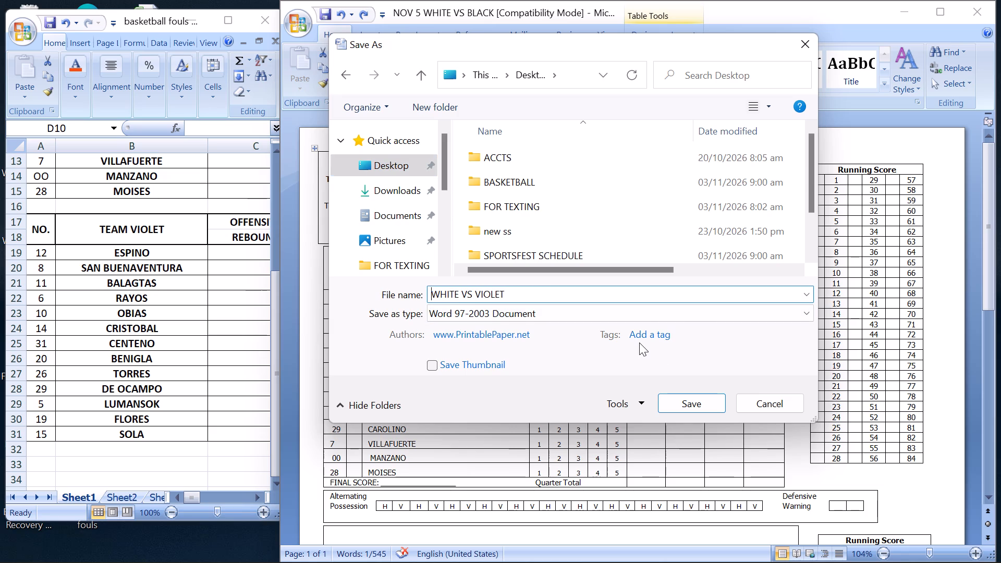
left_click(676, 404)
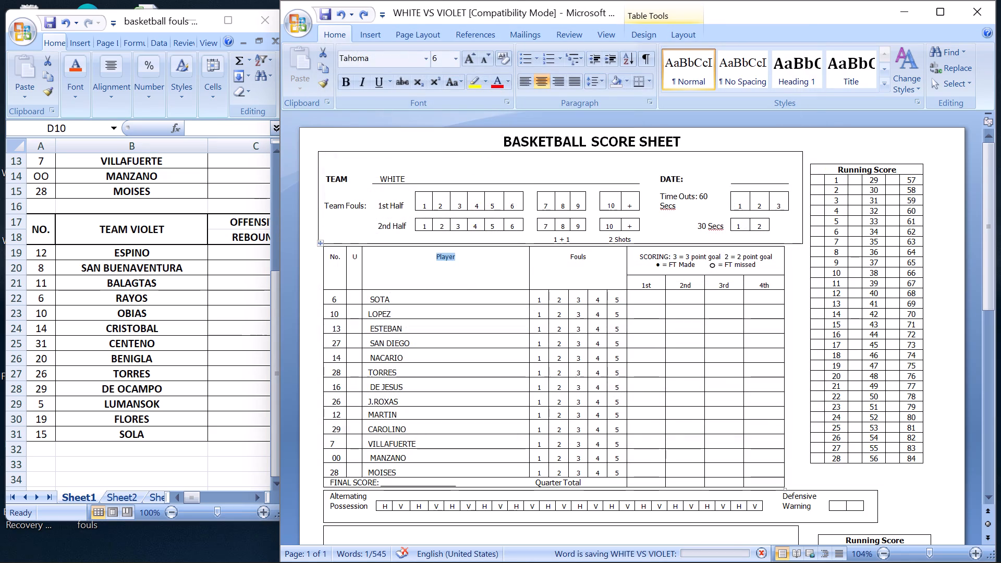
Close the WHITE VS VIOLET score sheet and both open basketball fouls workbooks.
left_click(966, 17)
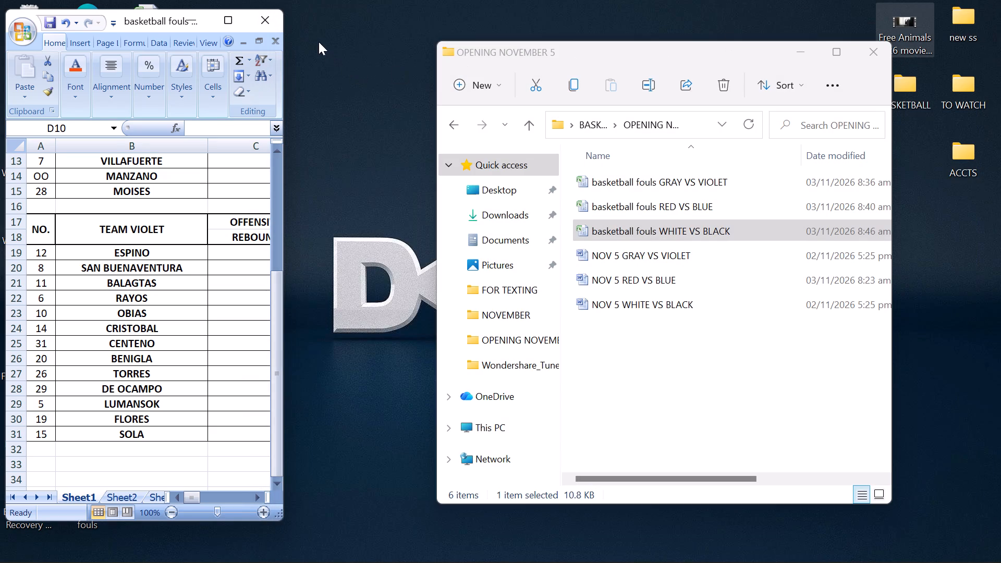
left_click(277, 17)
left_click(272, 22)
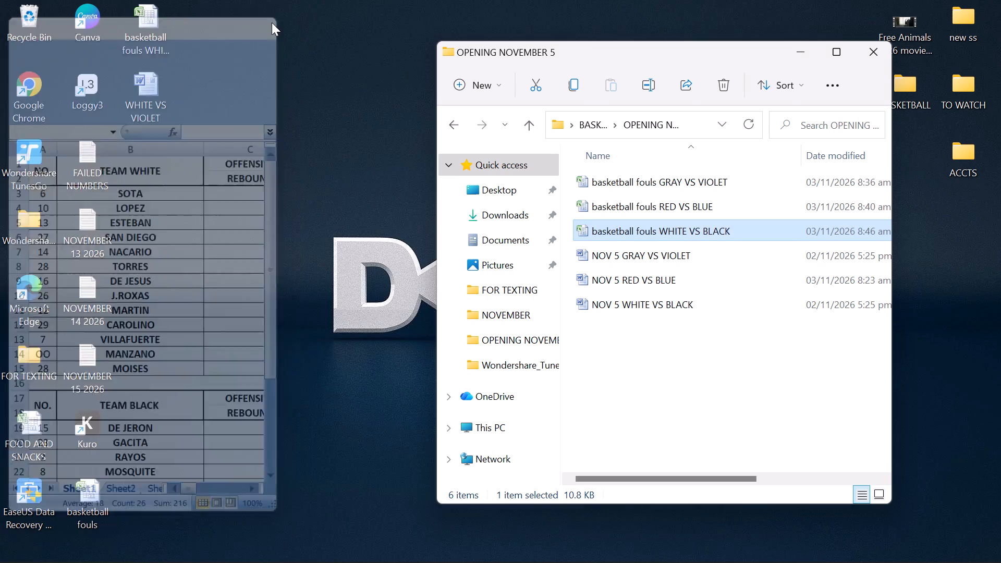
Create a new folder on the desktop named NOVEMBER 11 2026.
right_click(239, 89)
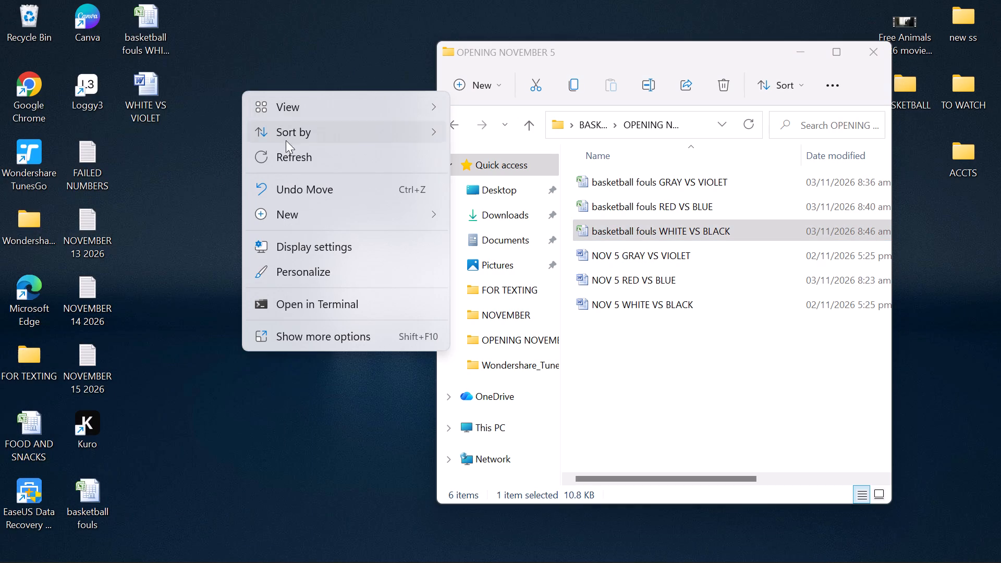
left_click(313, 214)
left_click(495, 217)
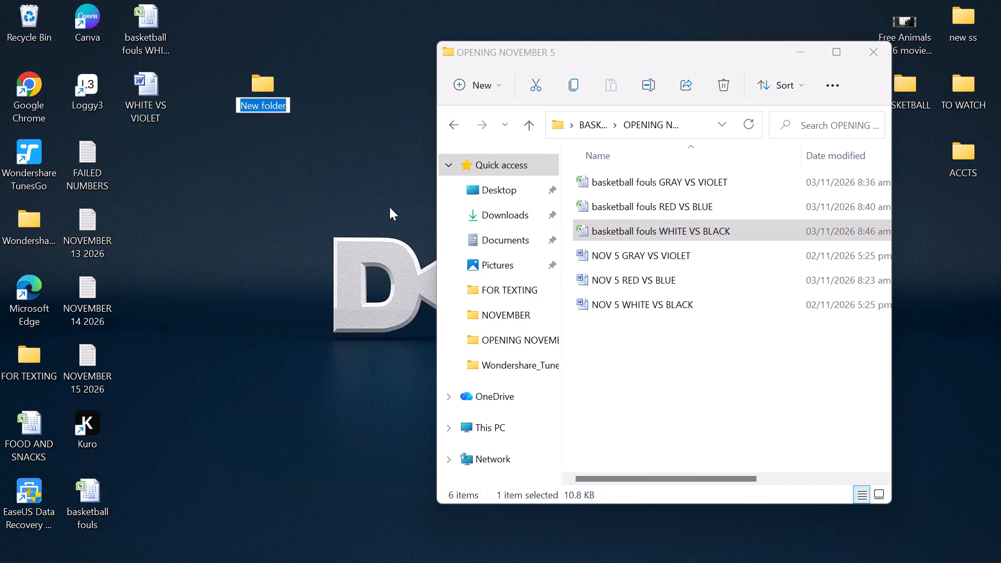
type("NOV")
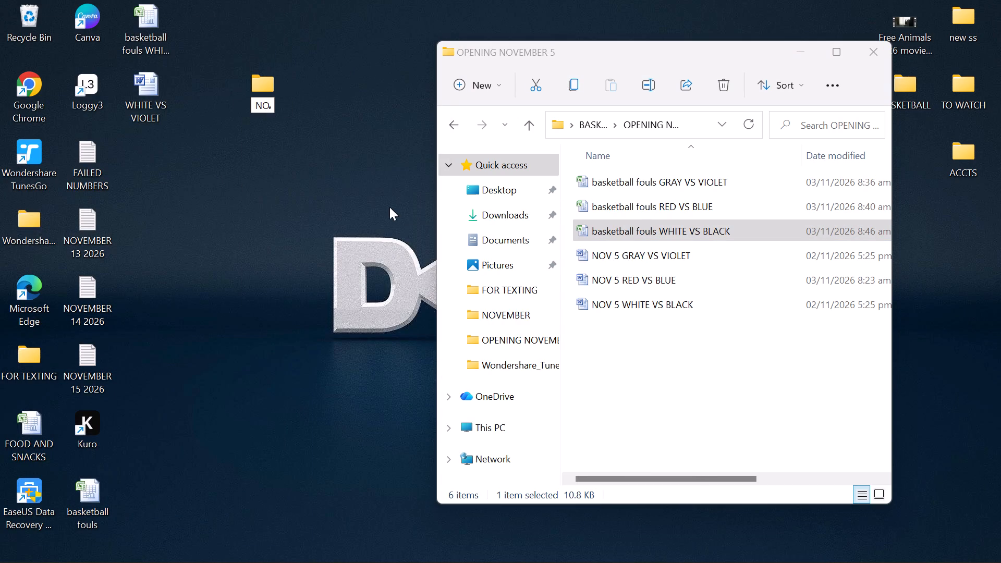
type("EMBER 11 2026")
key("Return")
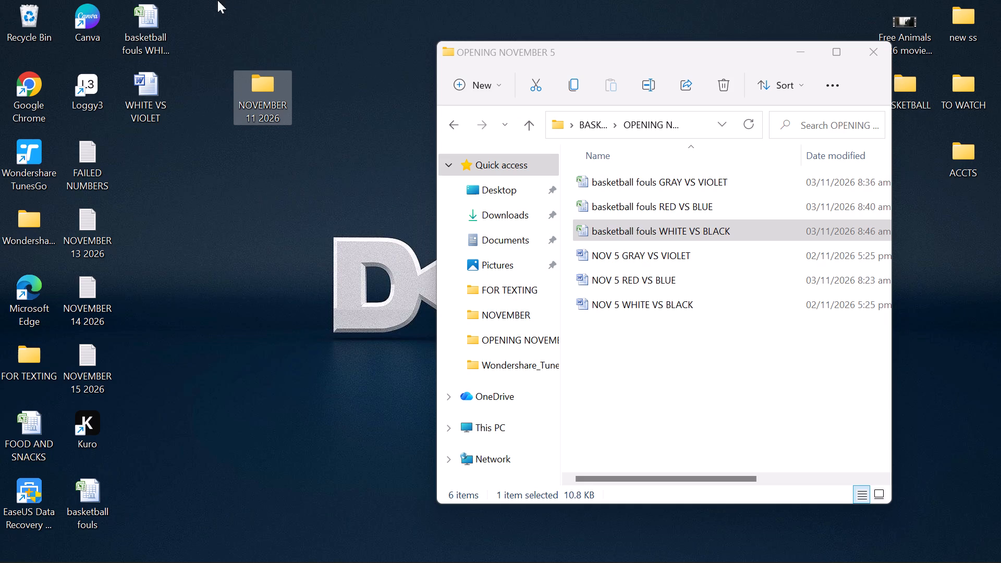
Move the White vs Violet fouls workbook and score sheet from the desktop into the NOVEMBER 11 2026 folder.
left_click_drag(209, 0, 141, 148)
left_click_drag(139, 21, 251, 101)
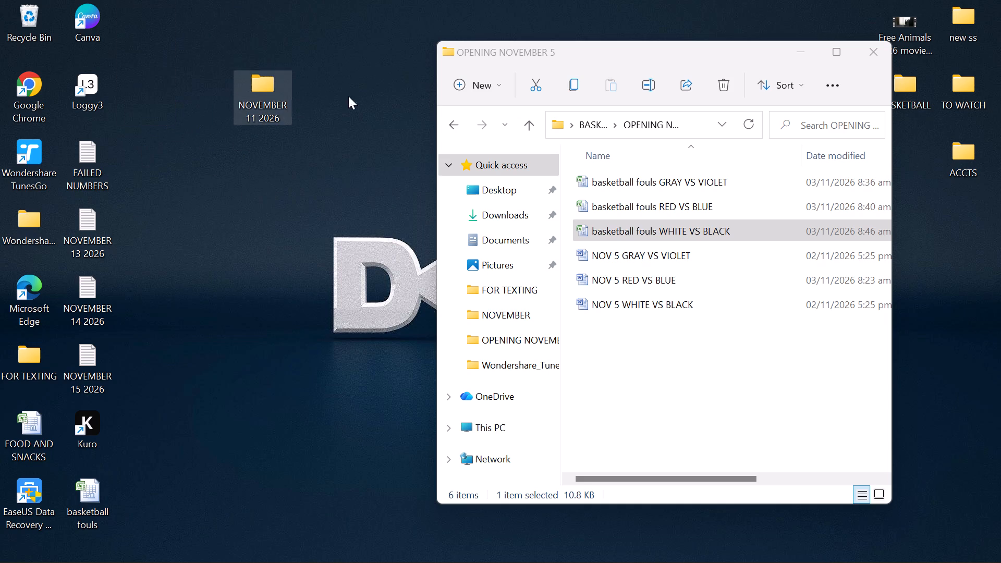
Open the desktop BASKETBALL folder alongside the OPENING NOVEMBER 5 folder window.
left_click(805, 54)
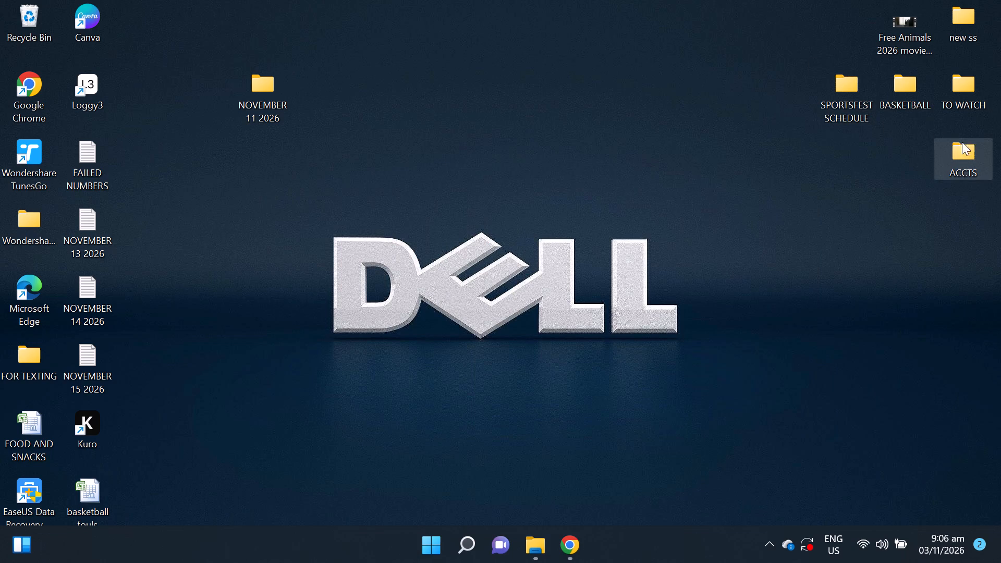
left_click(544, 535)
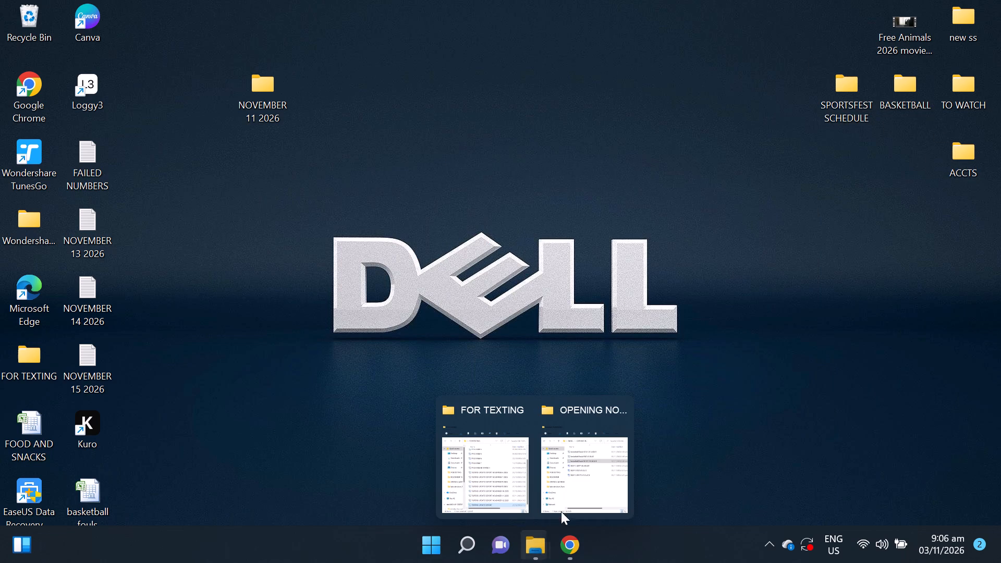
left_click(591, 480)
double_click(907, 93)
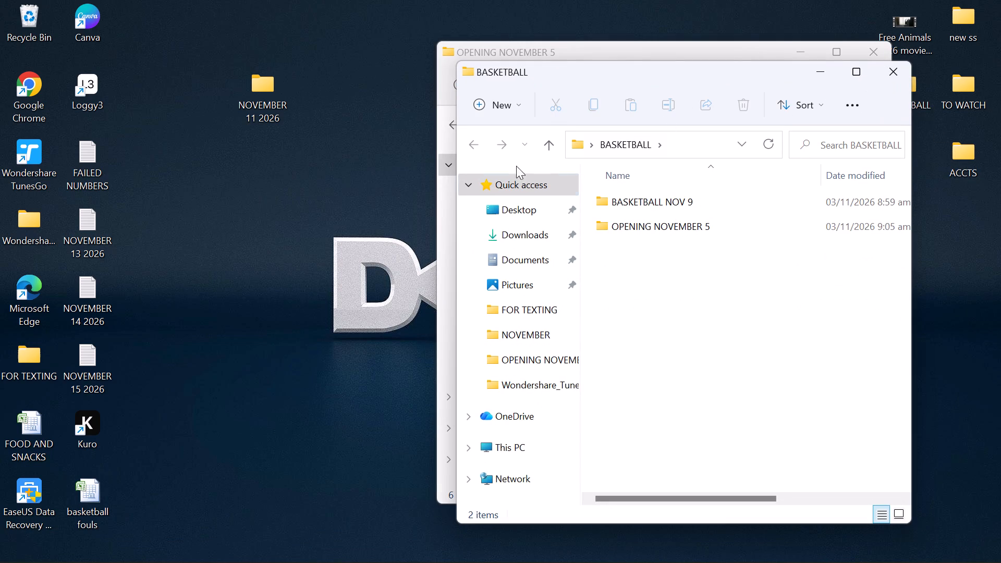
Rename the desktop folder NOVEMBER 11 2026 as BASKETBALL NOV 11.
left_click_drag(258, 97, 275, 105)
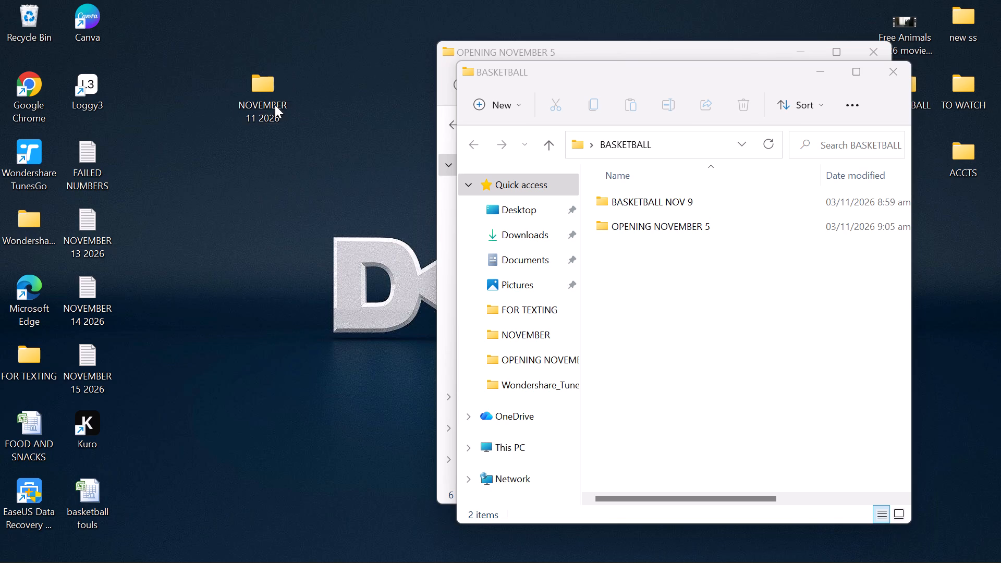
right_click(274, 104)
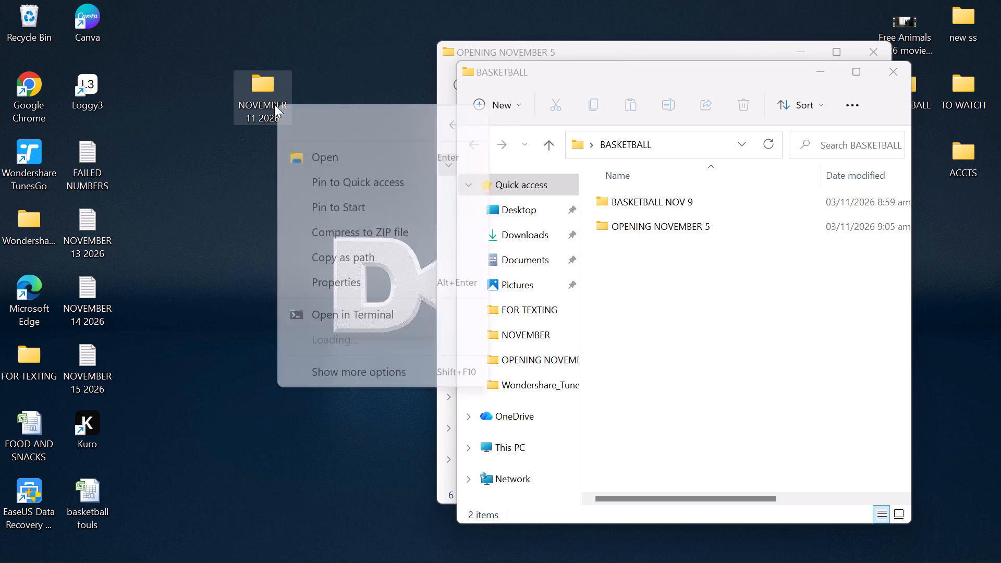
left_click(362, 123)
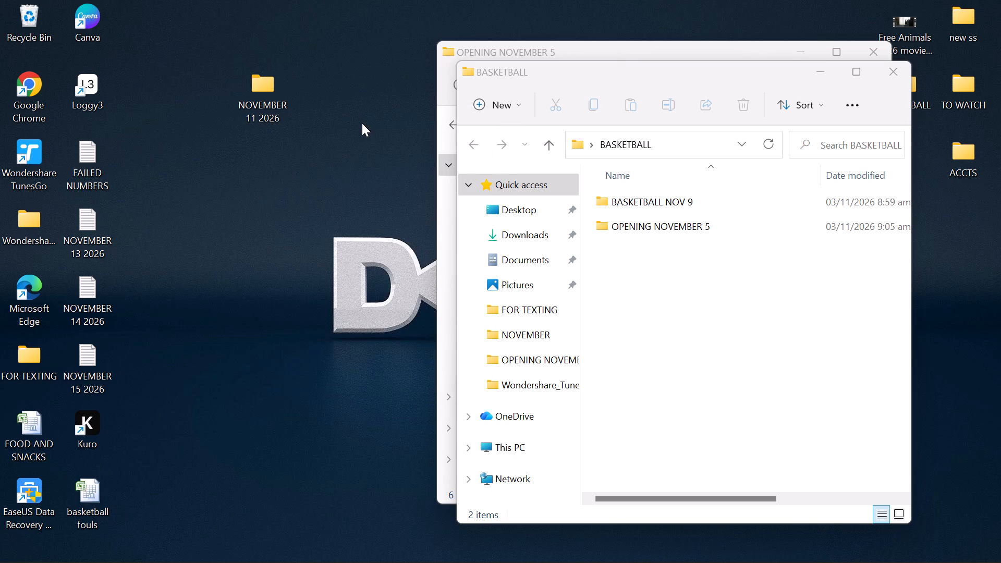
type("BASKETBALL")
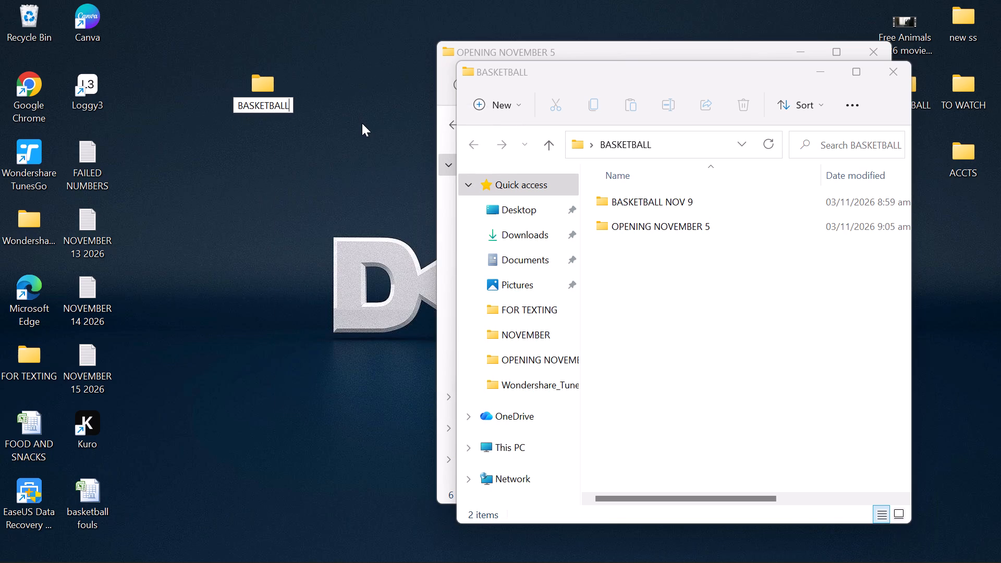
key("space")
type("NOV 11")
key("Return")
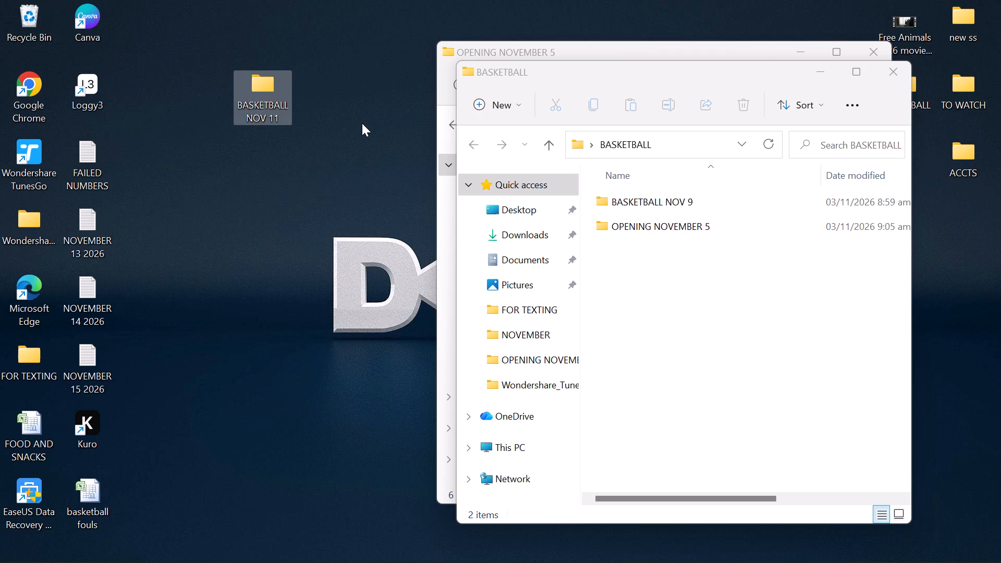
Move the BASKETBALL NOV 11 folder from the desktop into the BASKETBALL folder and close that folder window.
left_click_drag(251, 83, 416, 120)
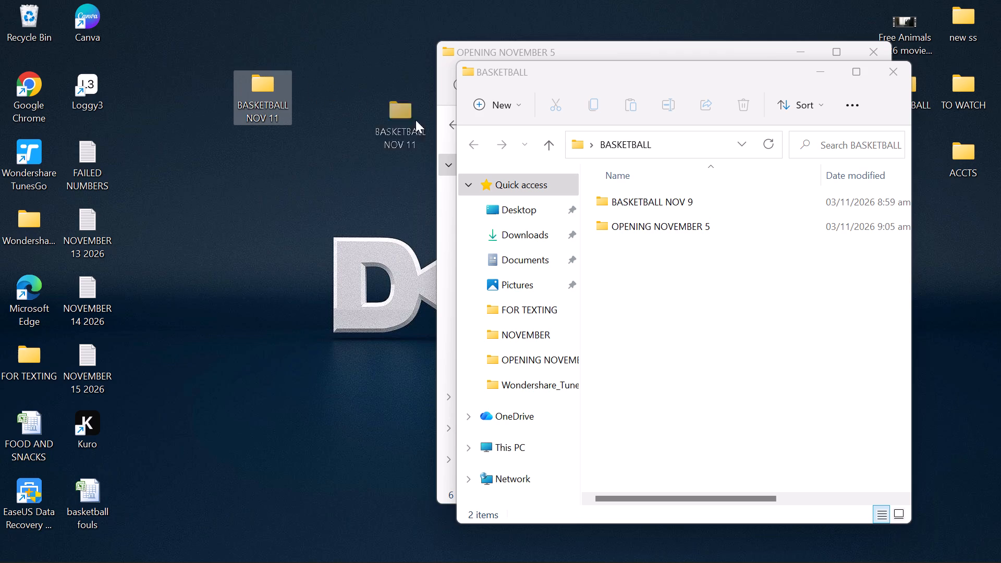
left_click_drag(416, 120, 644, 254)
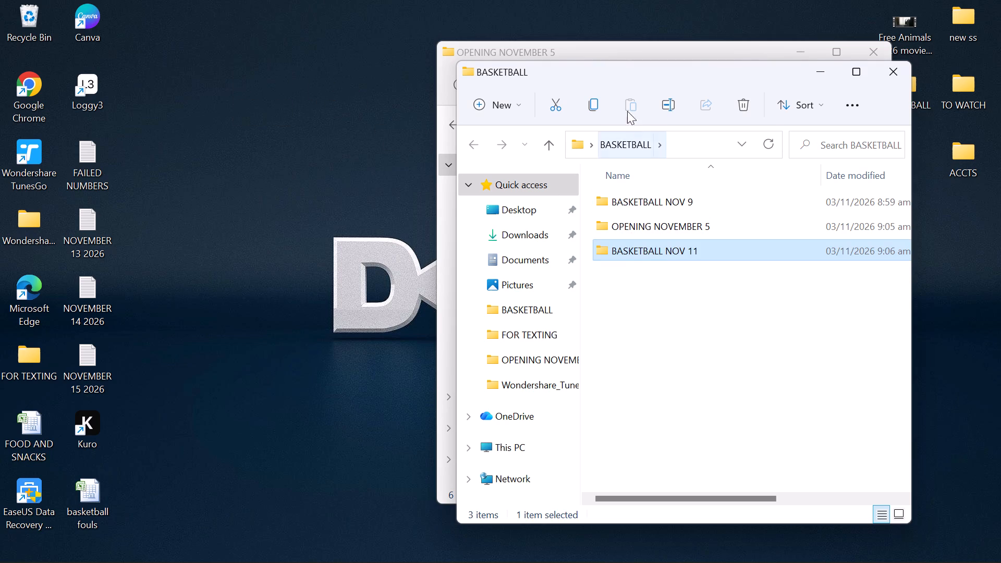
left_click_drag(619, 73, 612, 151)
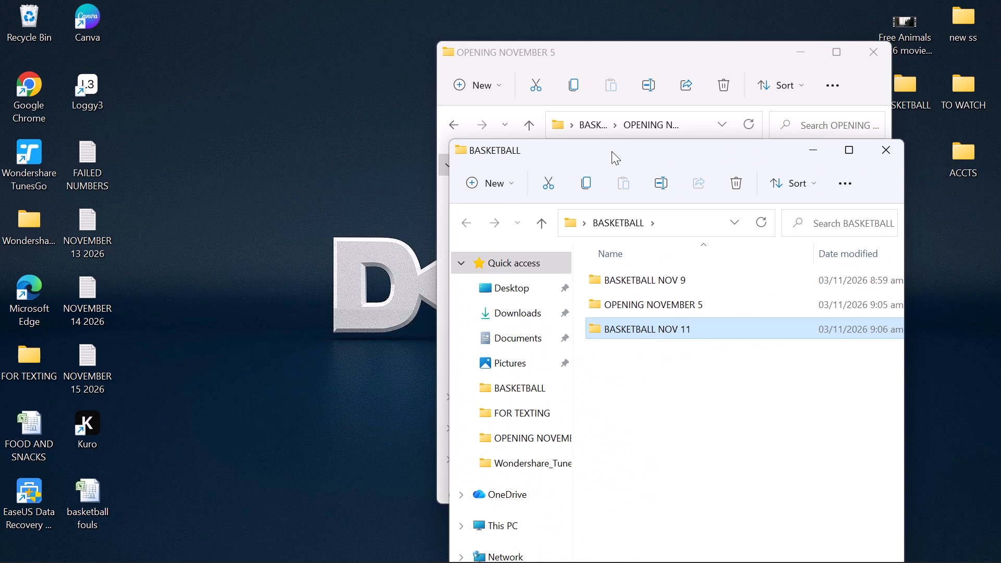
left_click(888, 157)
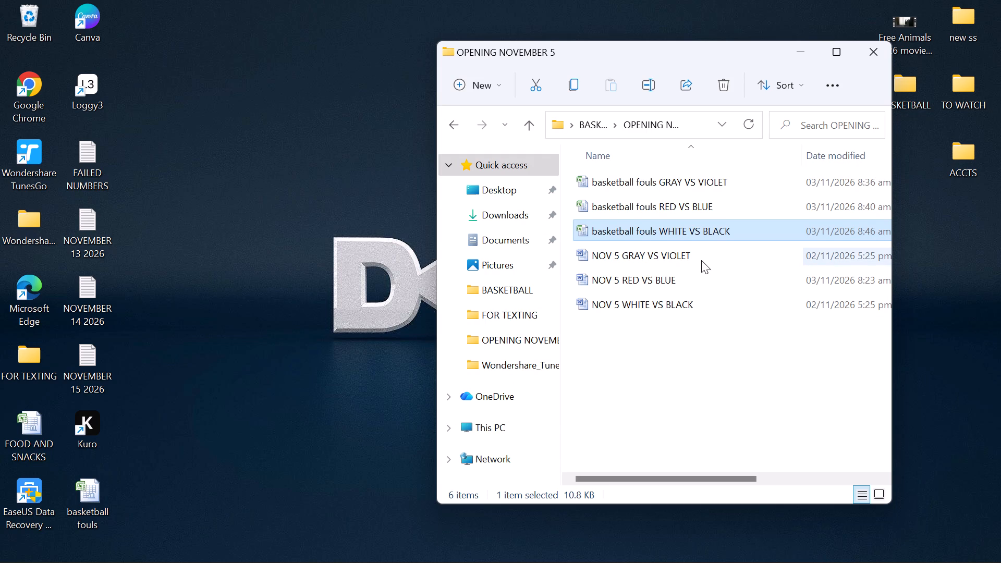
Open the basketball fouls WHITE VS BLACK workbook and the NOV 5 GRAY VS VIOLET score sheet from OPENING NOVEMBER 5.
double_click(692, 227)
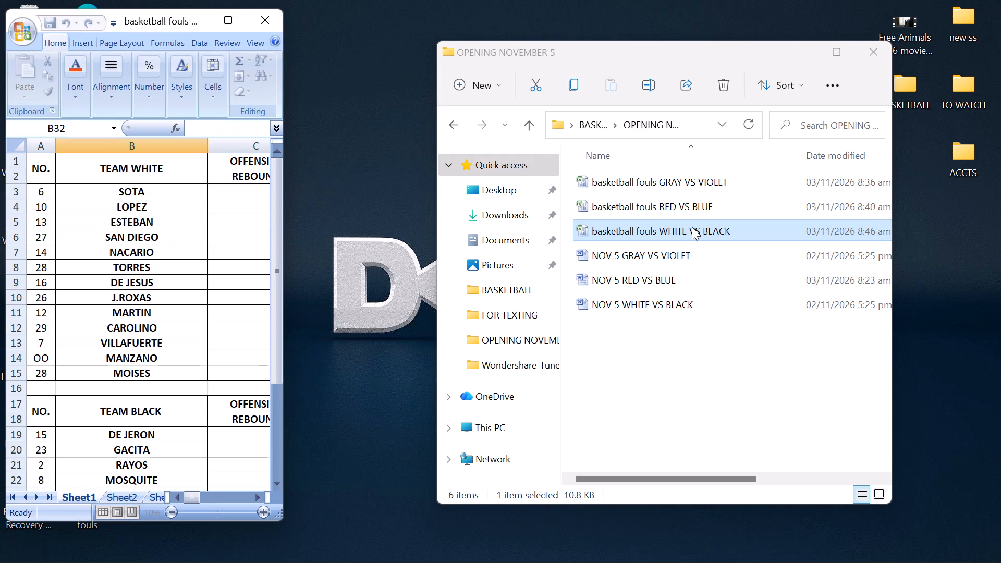
double_click(678, 250)
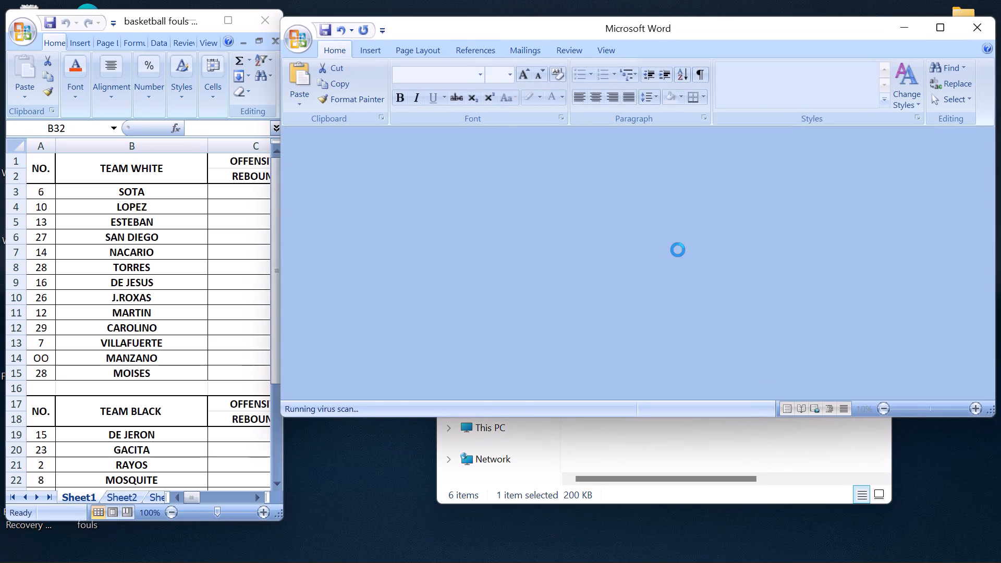
left_click_drag(637, 21, 626, 0)
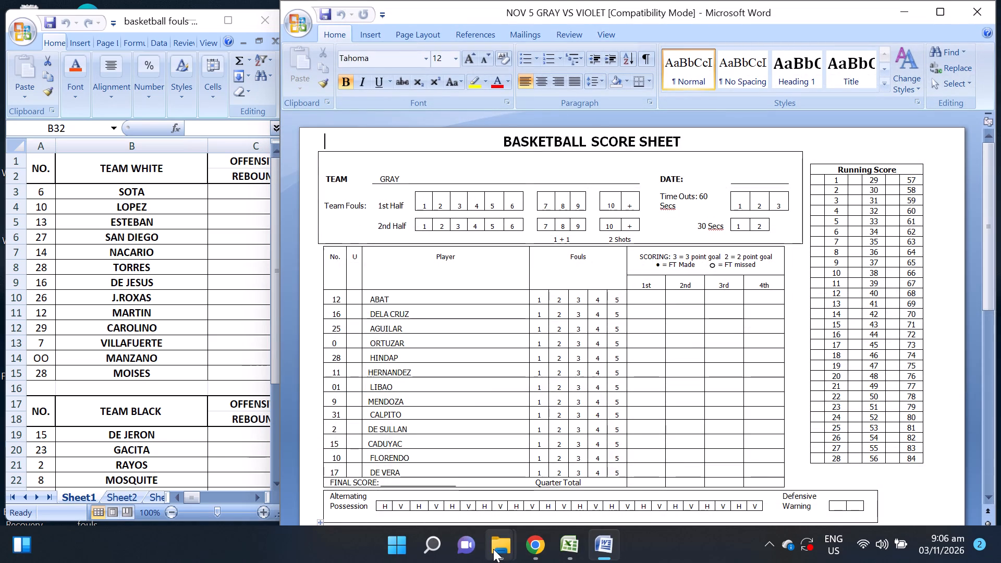
Copy Team Gray's numbers and players from the basketball fouls GRAY VS VIOLET workbook over Team White's roster in the WHITE VS BLACK workbook.
left_click(518, 496)
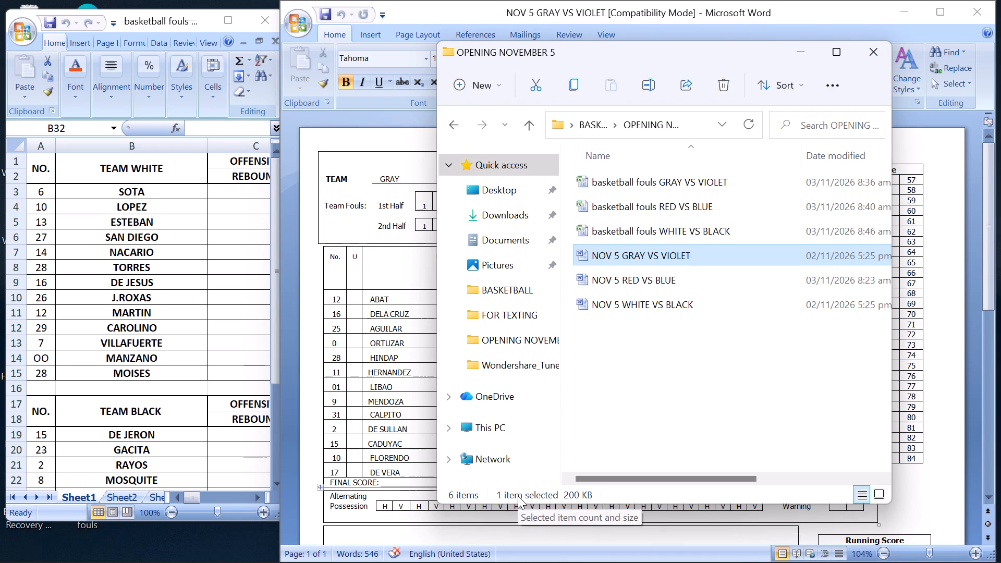
double_click(667, 185)
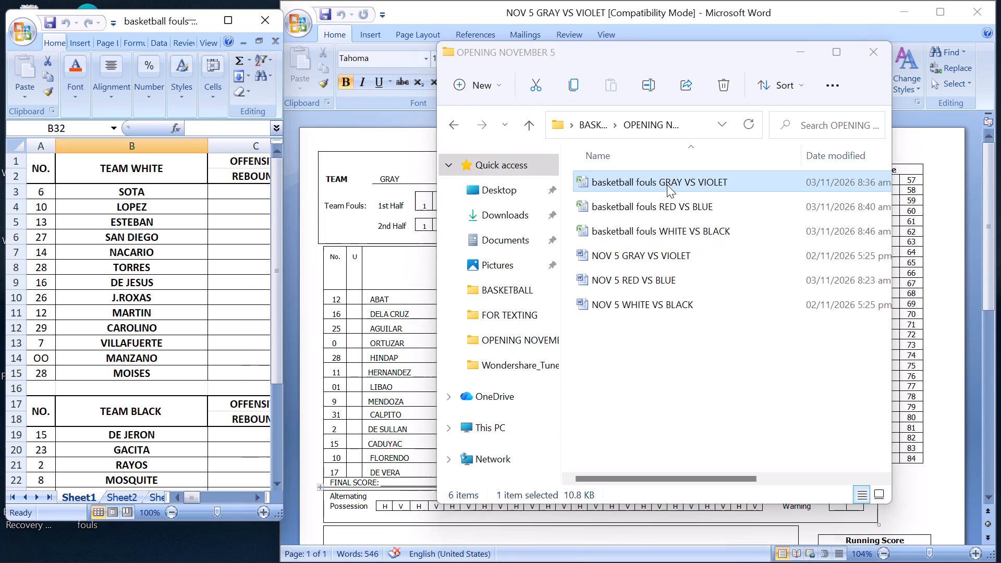
left_click_drag(47, 190, 174, 368)
key("ctrl+c")
key("ctrl+c")
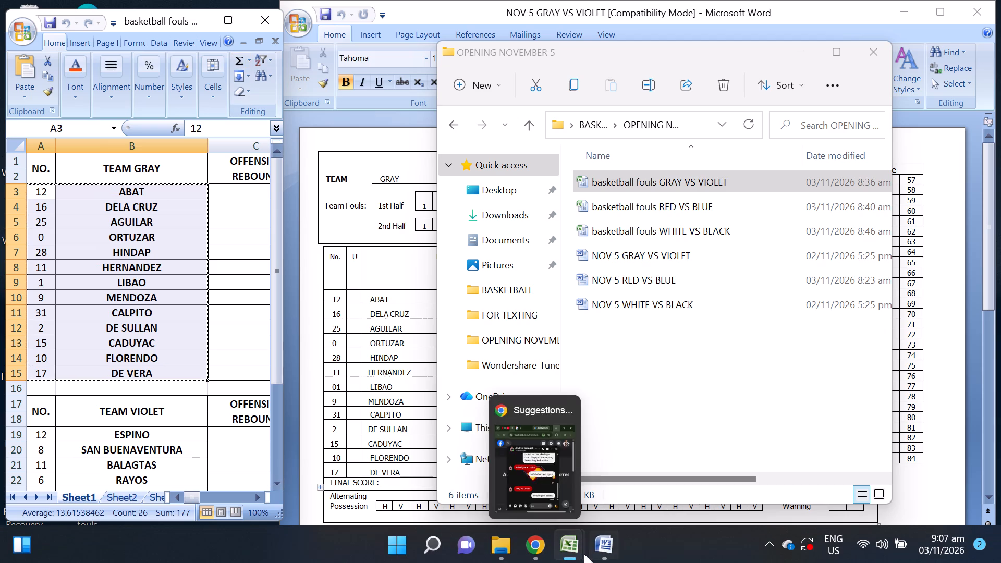
left_click(571, 551)
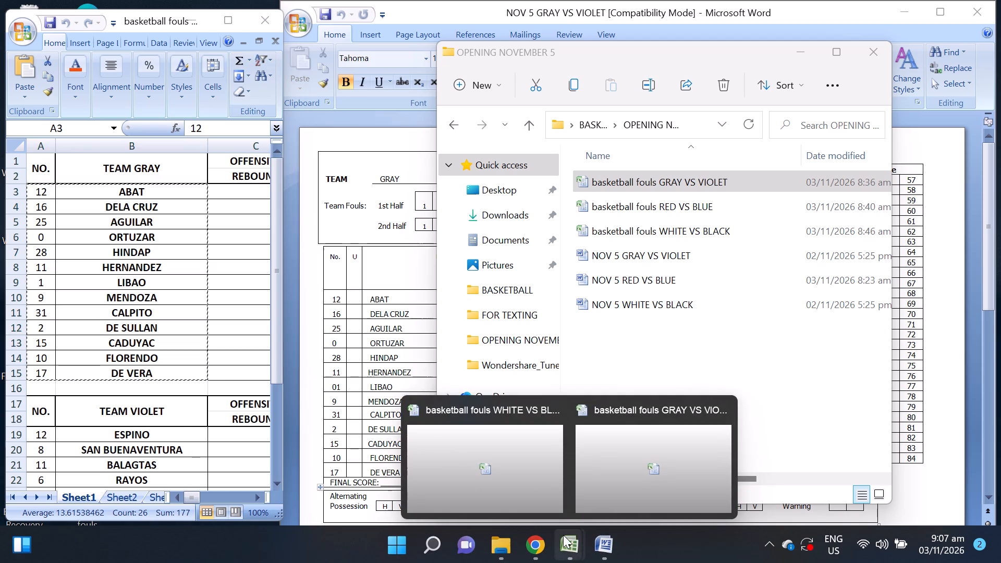
left_click(524, 475)
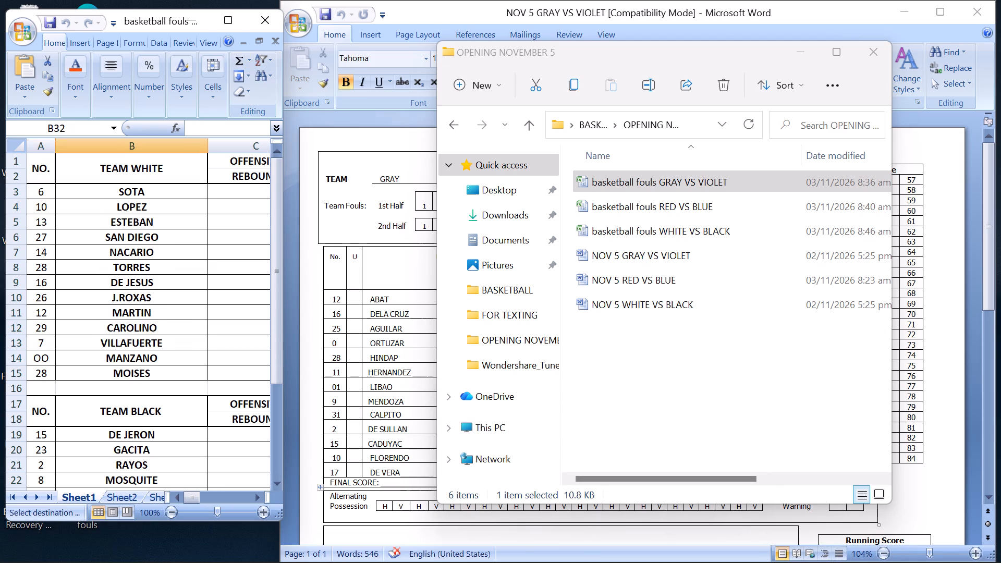
left_click(48, 188)
key("ctrl+v")
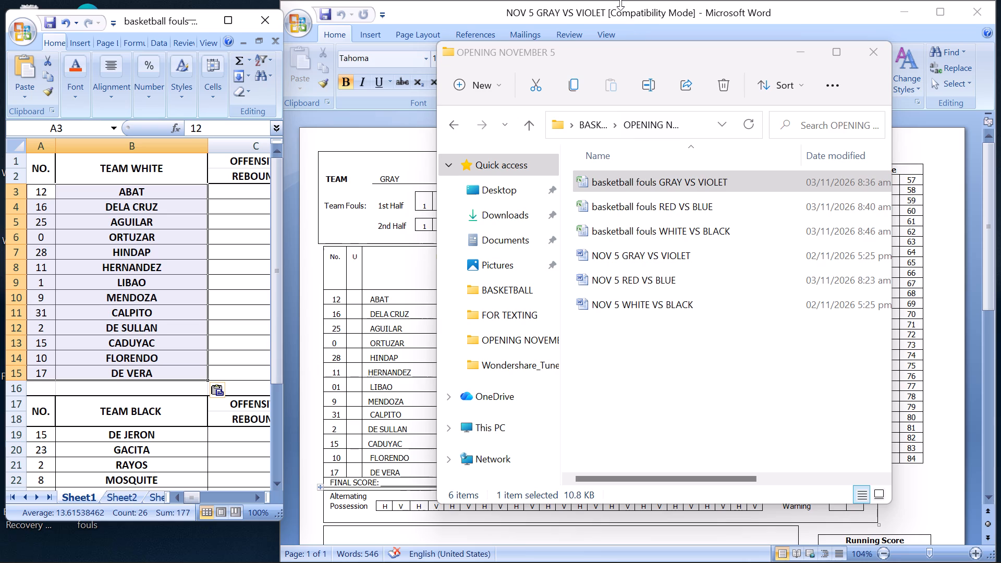
Change the TEAM WHITE heading above the pasted roster to TEAM GRAY.
double_click(163, 169)
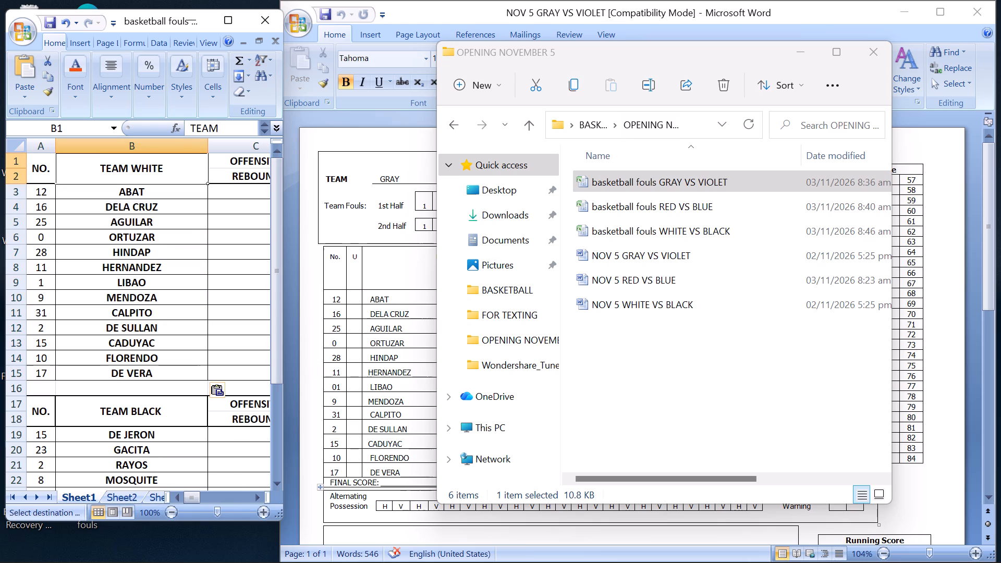
key("BackSpace")
key("BackSpace")
key("BackSpace")
key("BackSpace")
key("BackSpace")
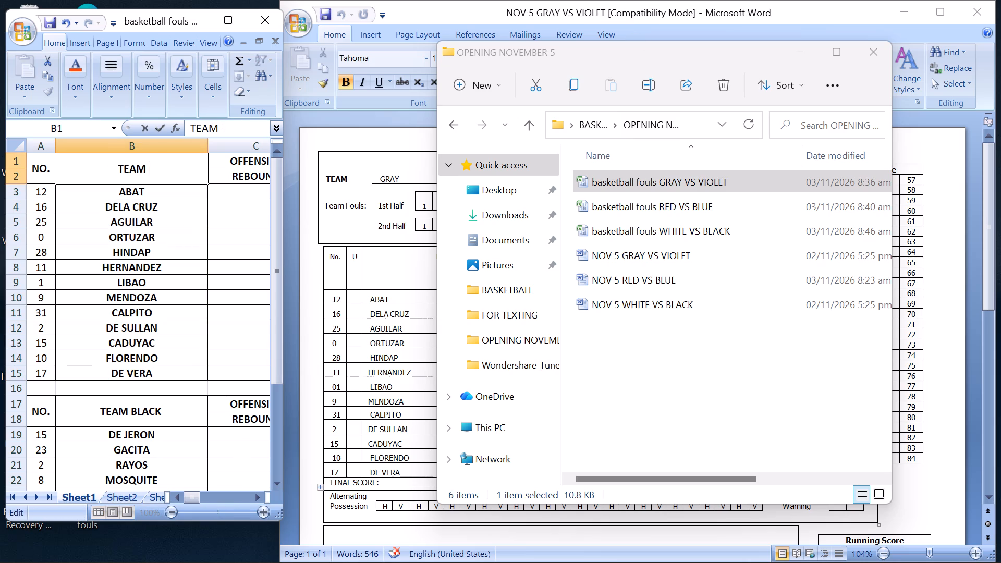
type("GRAY")
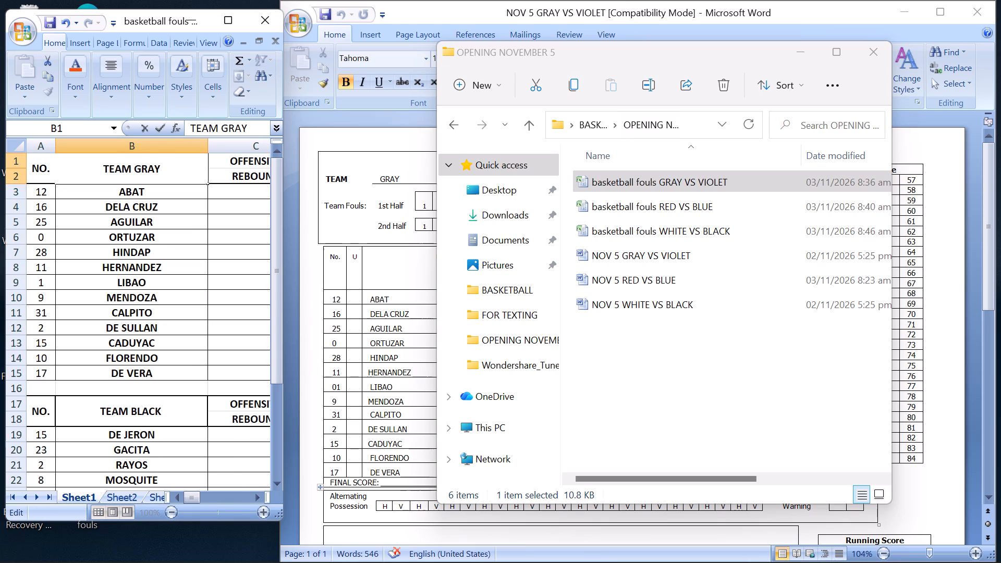
Save the edited workbook as a copy on the Desktop named basketball fouls GRAY VS BLACK.
left_click(14, 39)
left_click(52, 157)
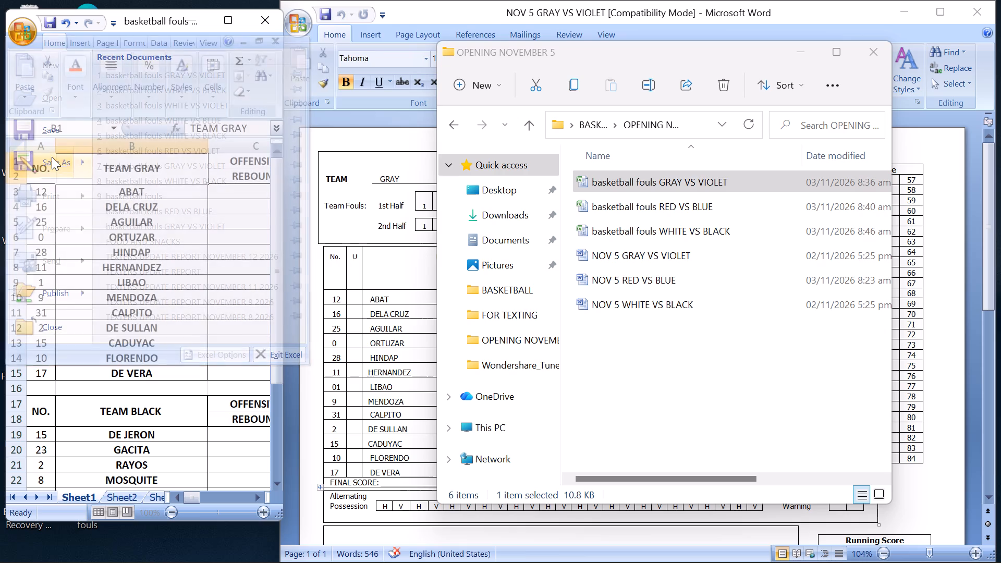
scroll(84, 124, "up", 5)
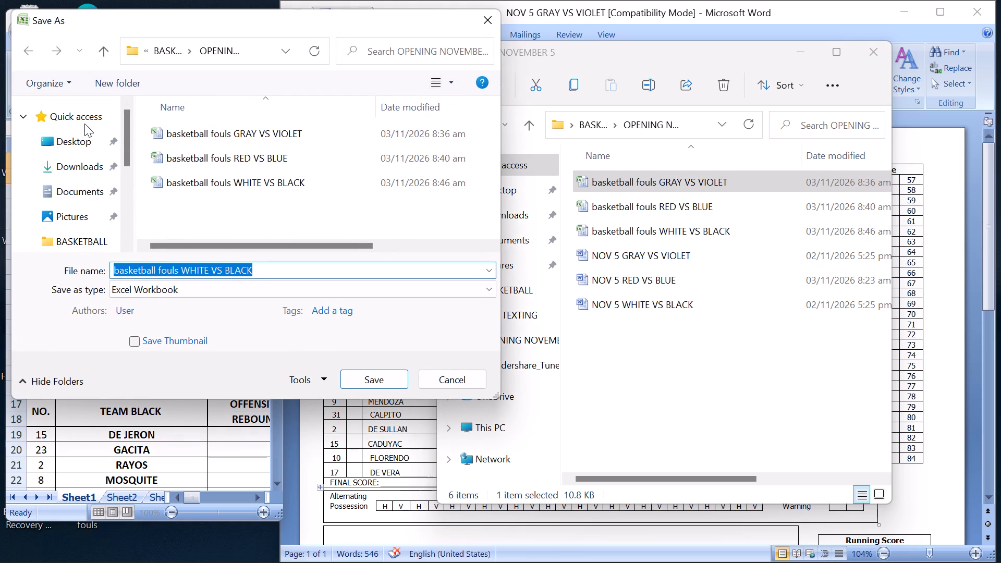
left_click(84, 136)
left_click(284, 266)
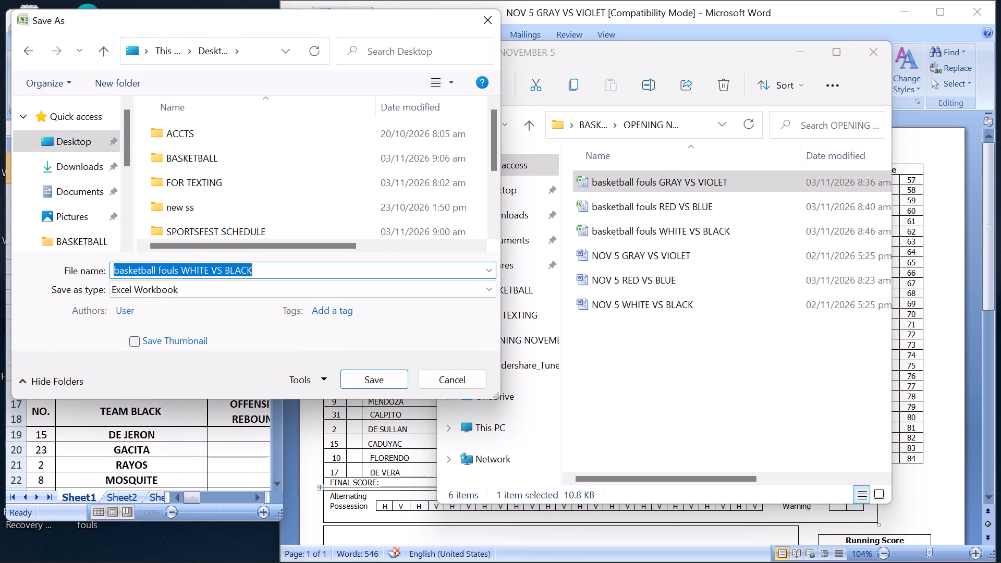
left_click(207, 270)
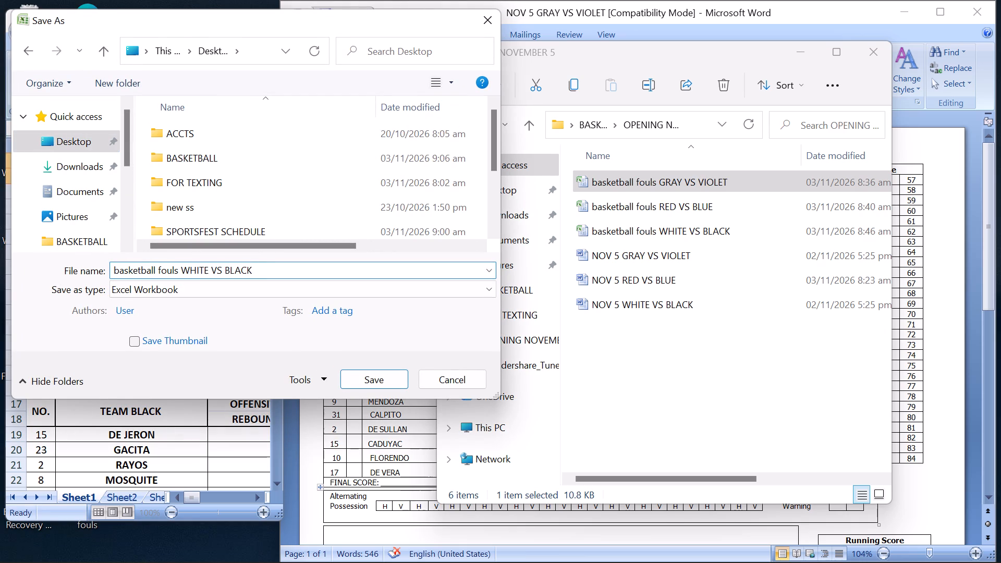
key("BackSpace")
key("BackSpace")
key("BackSpace")
key("BackSpace")
key("BackSpace")
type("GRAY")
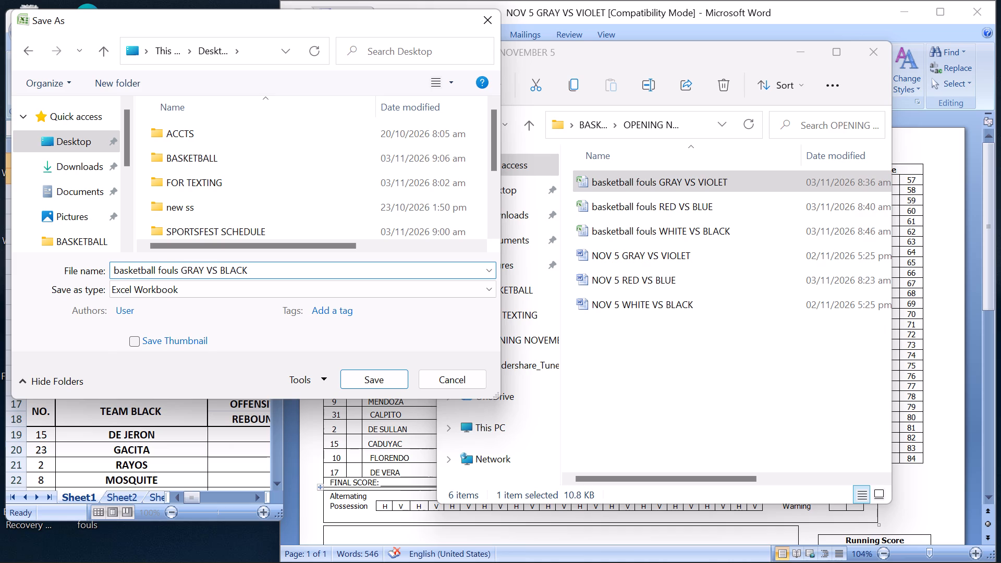
Save the workbook copy on the Desktop as basketball fouls GRAY VS BLACK.
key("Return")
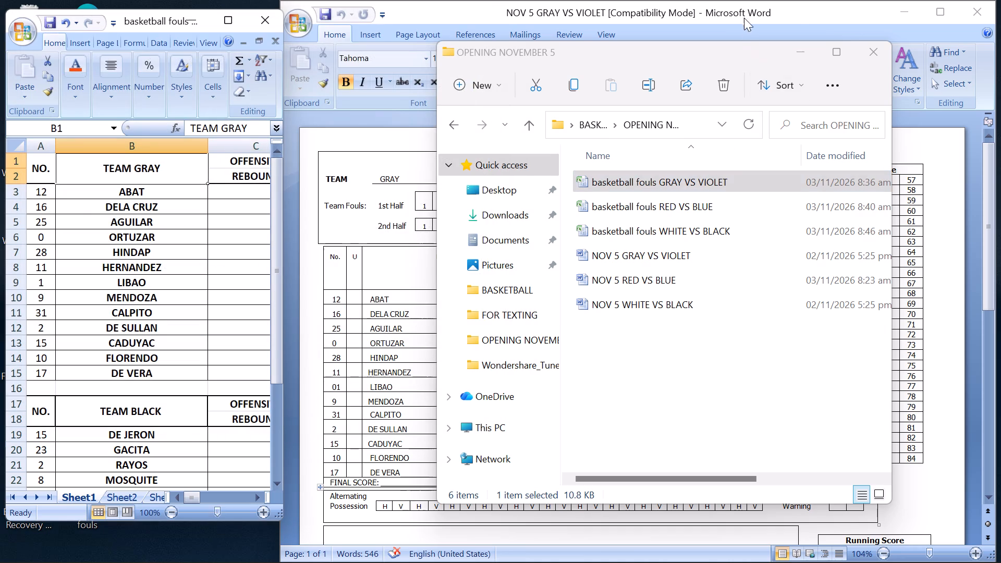
Change the second team's name from VIOLET to BLACK in the NOV 5 GRAY VS VIOLET score sheet.
left_click(742, 13)
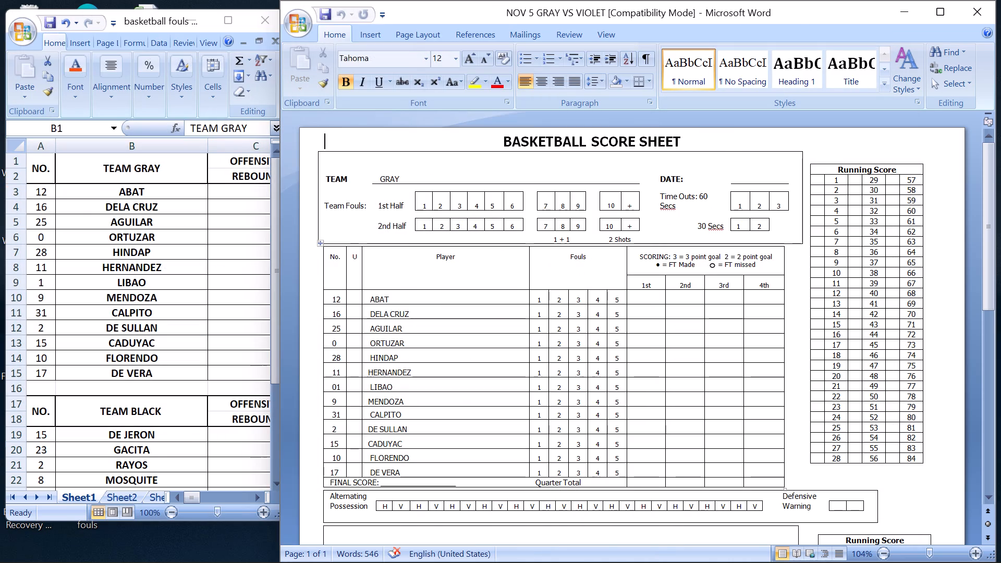
scroll(557, 329, "down", 10)
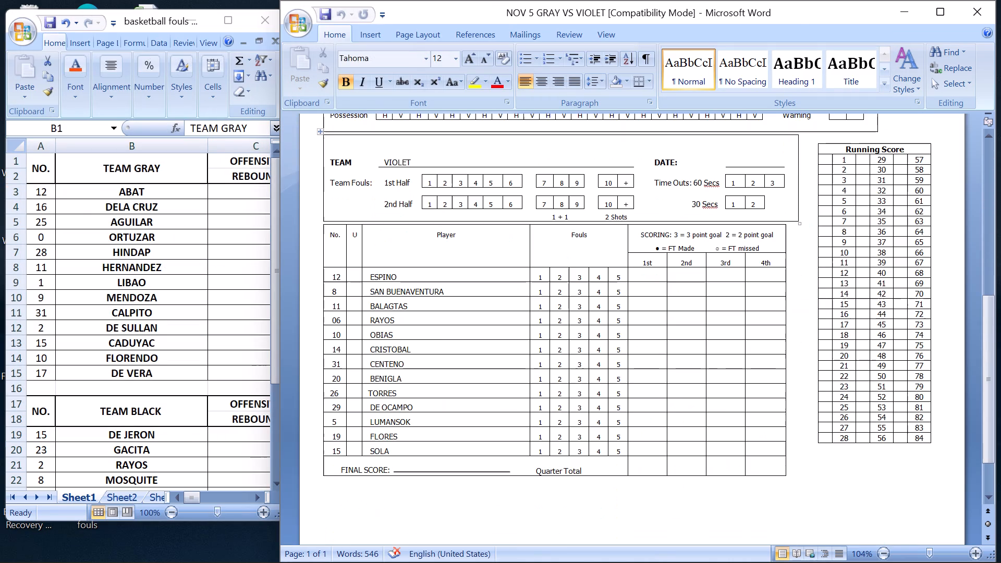
double_click(397, 161)
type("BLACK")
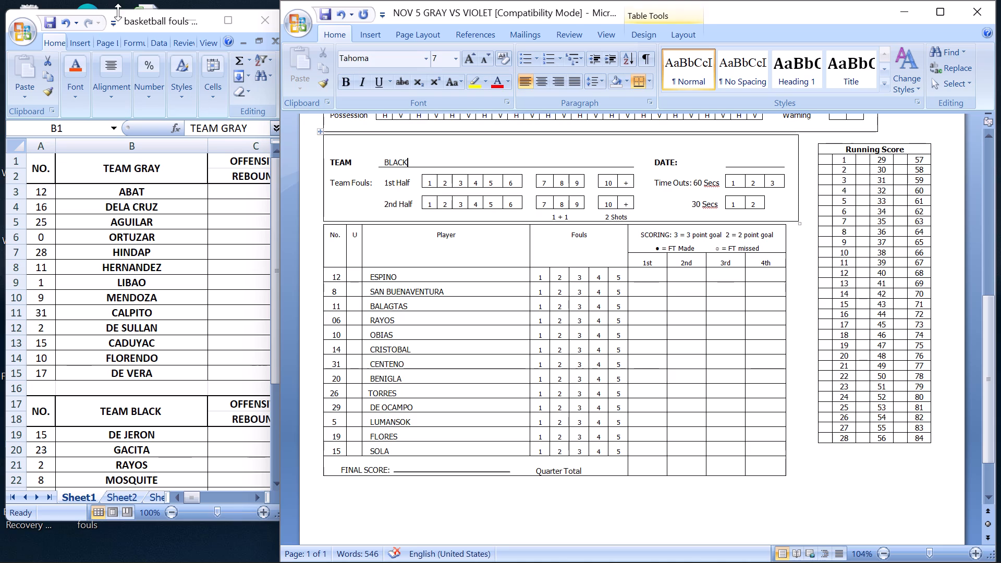
Stretch the basketball fouls workbook window to full screen height beside the score sheet.
left_click_drag(118, 12, 117, 0)
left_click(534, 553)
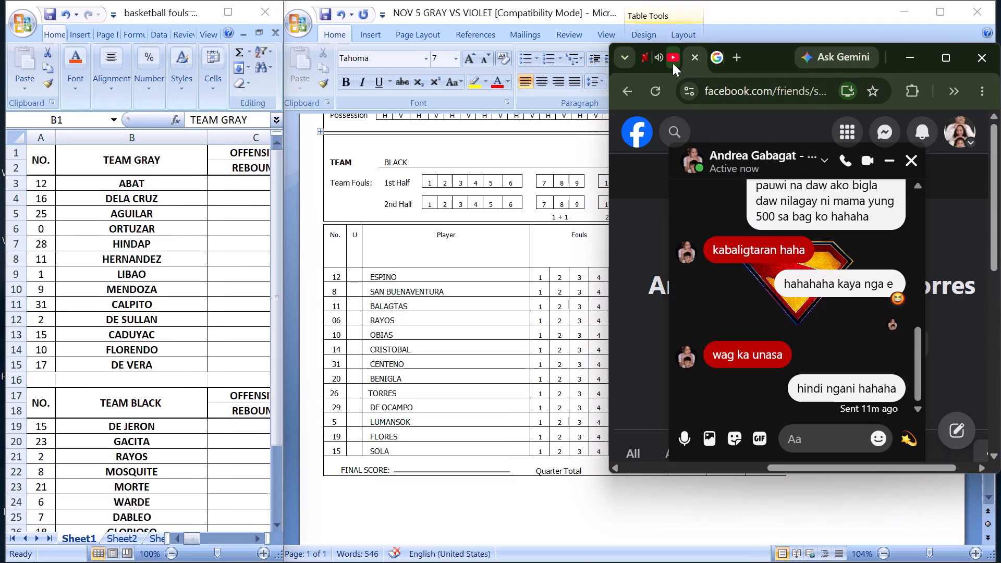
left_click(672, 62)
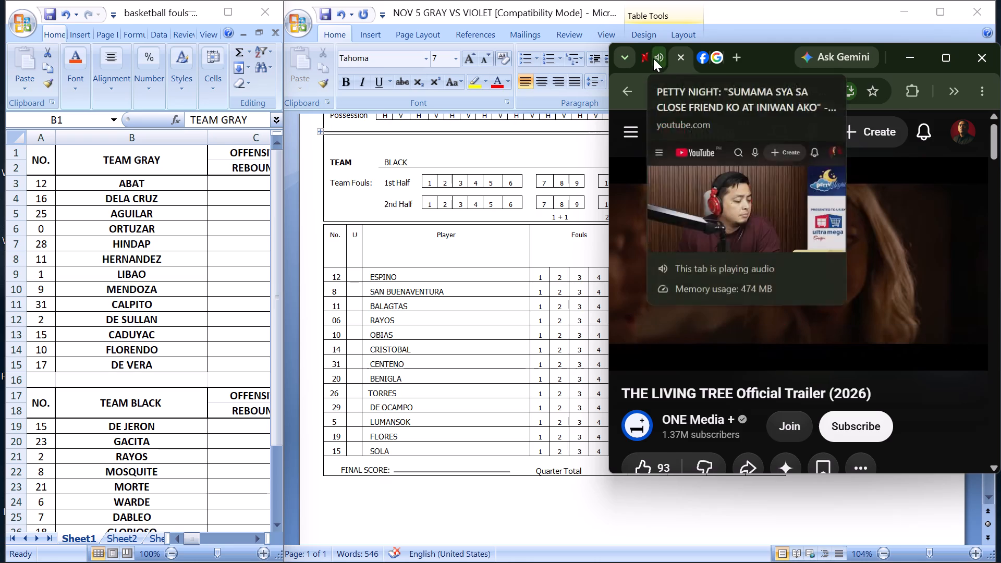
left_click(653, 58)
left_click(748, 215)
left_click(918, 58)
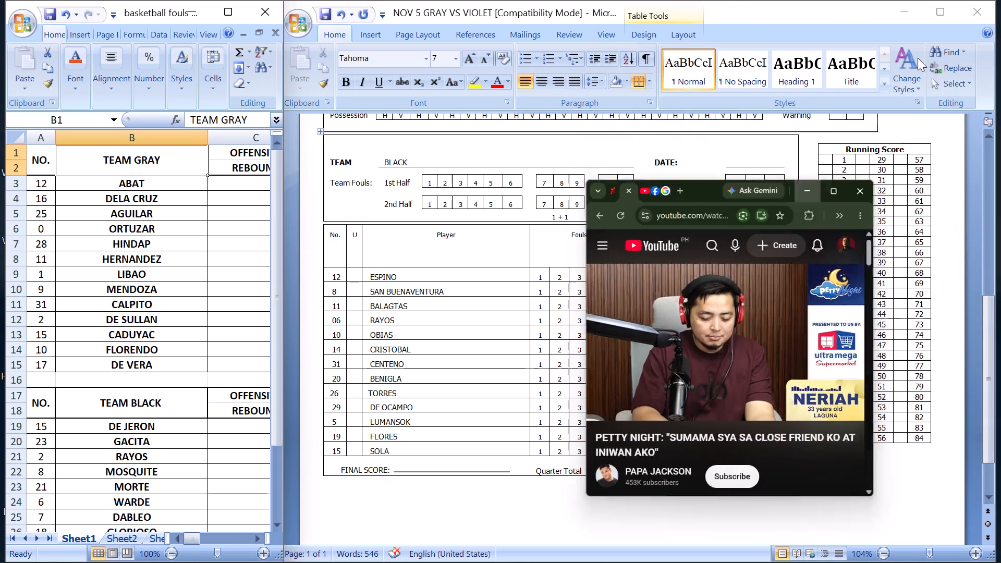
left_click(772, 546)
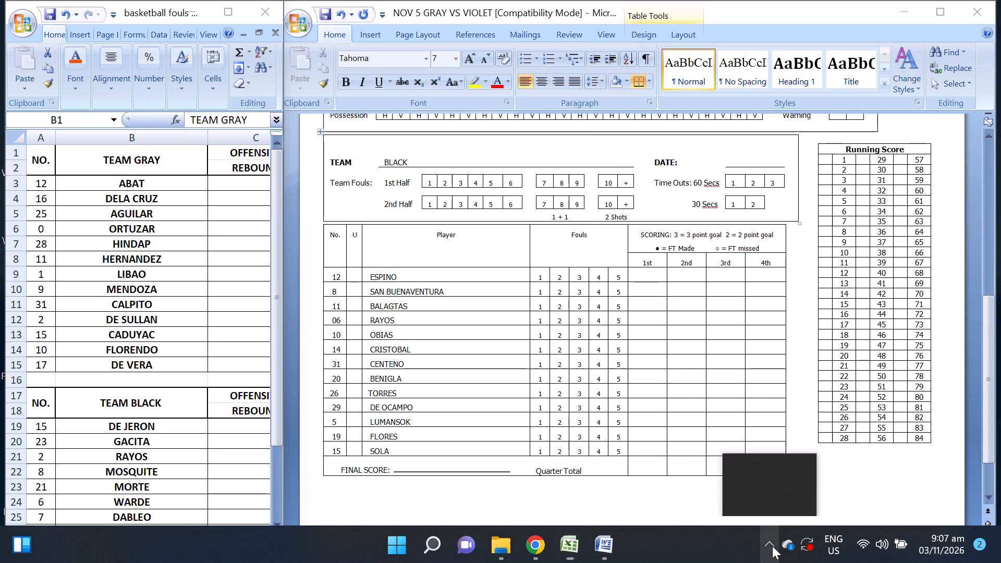
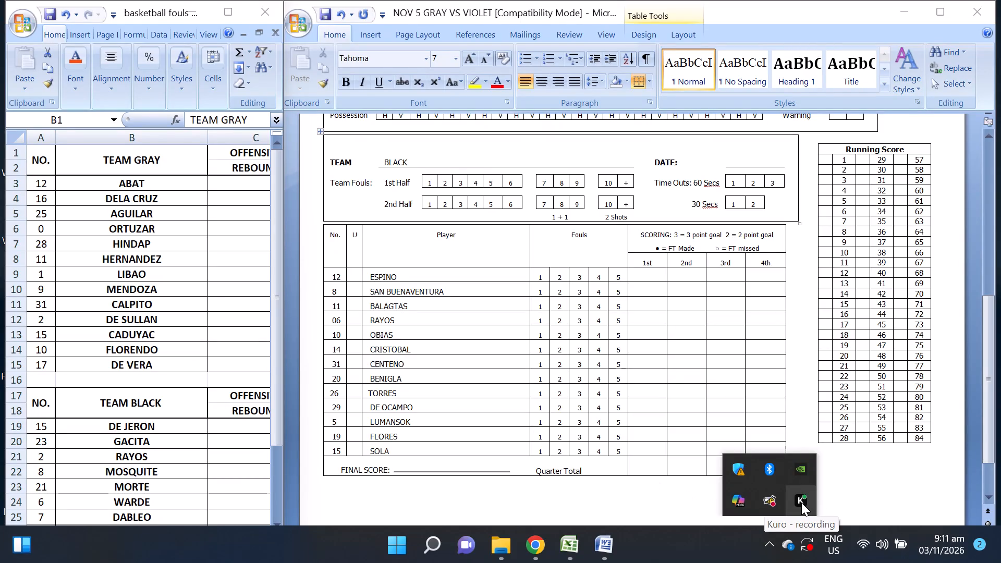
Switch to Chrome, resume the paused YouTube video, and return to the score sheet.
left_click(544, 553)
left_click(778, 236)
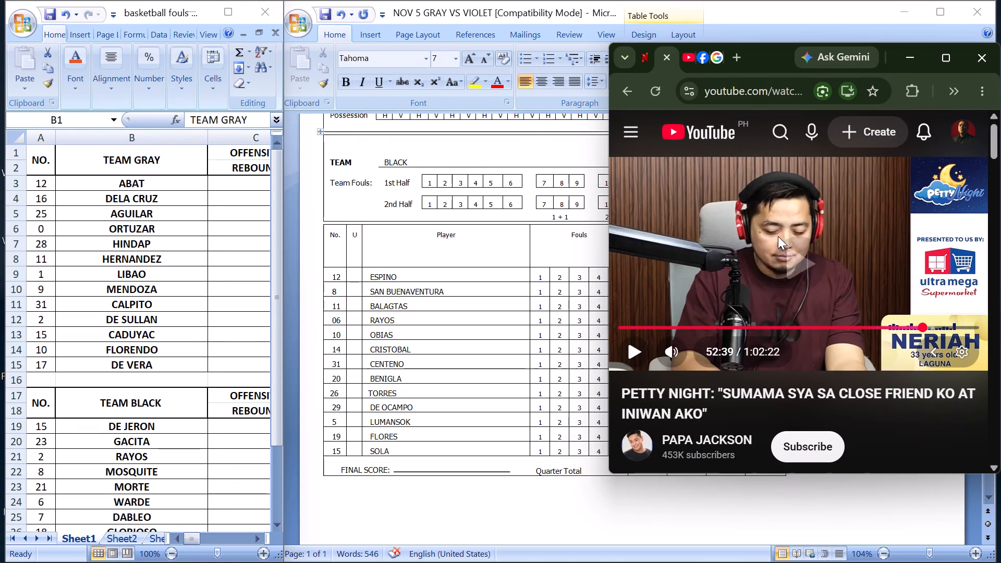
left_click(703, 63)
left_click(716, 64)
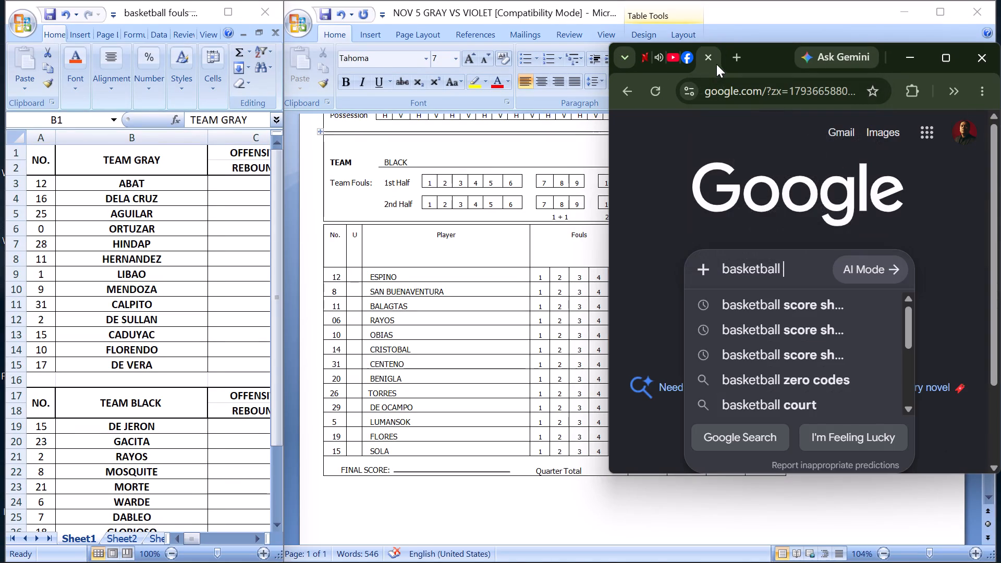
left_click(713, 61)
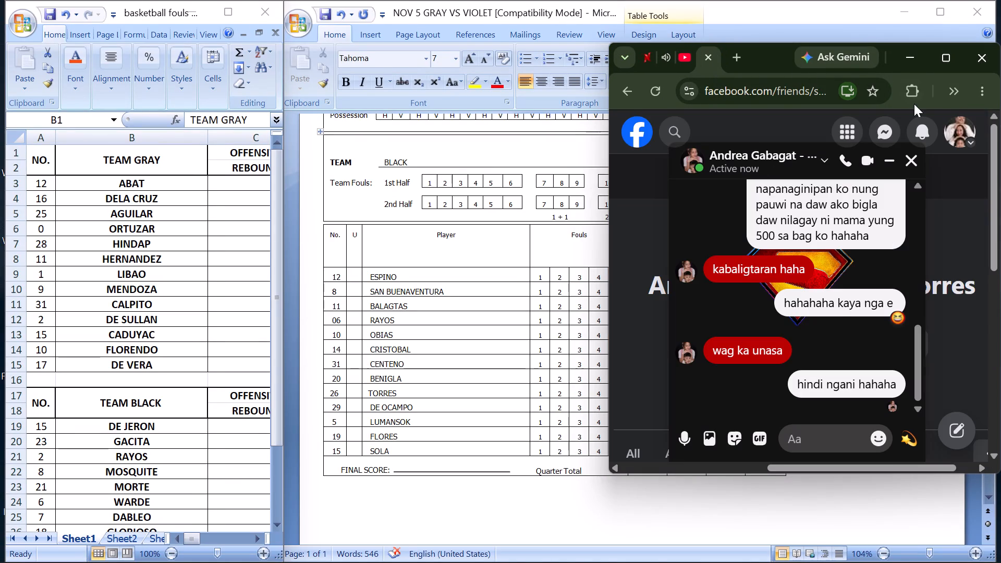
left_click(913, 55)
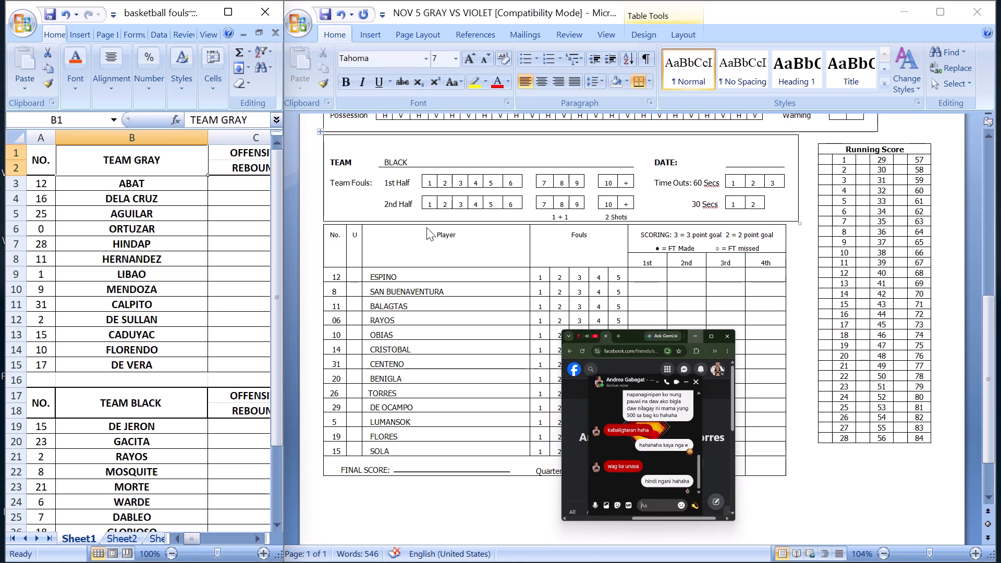
Replace the first five player numbers in the score sheet's BLACK roster with 15, 23, 2, 8 and 21 from the workbook's Team Black list.
scroll(173, 308, "down", 4)
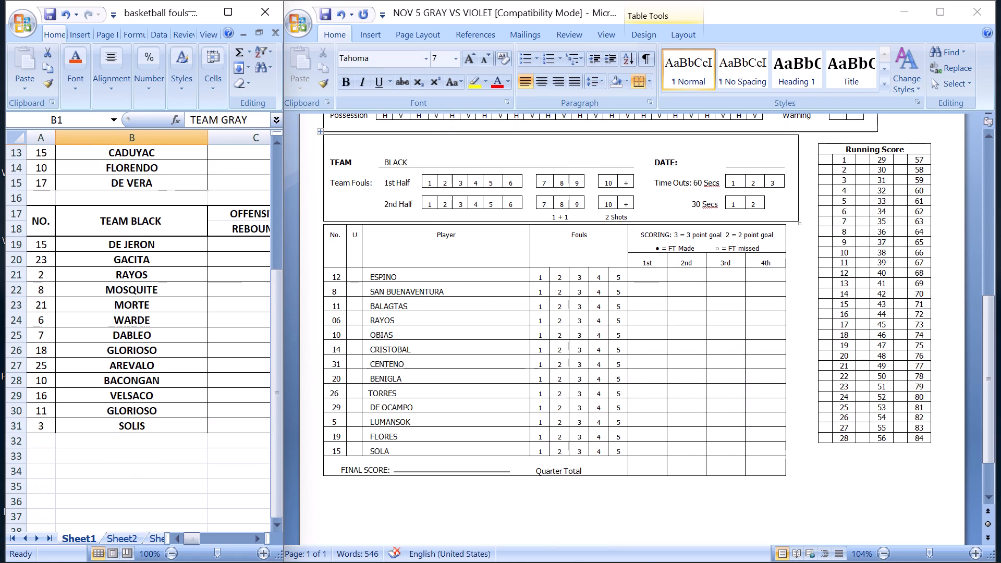
double_click(335, 277)
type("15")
double_click(335, 289)
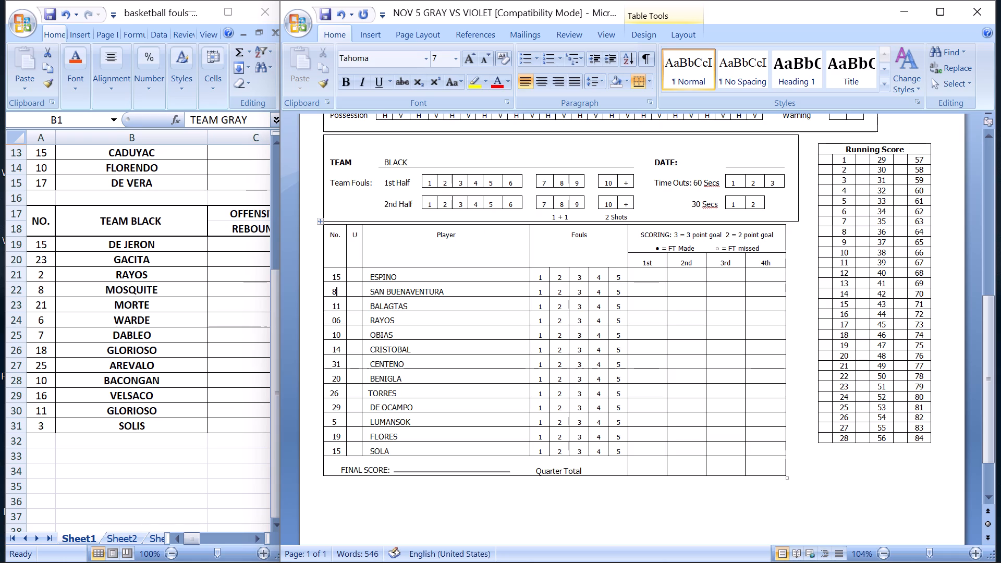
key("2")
double_click(333, 290)
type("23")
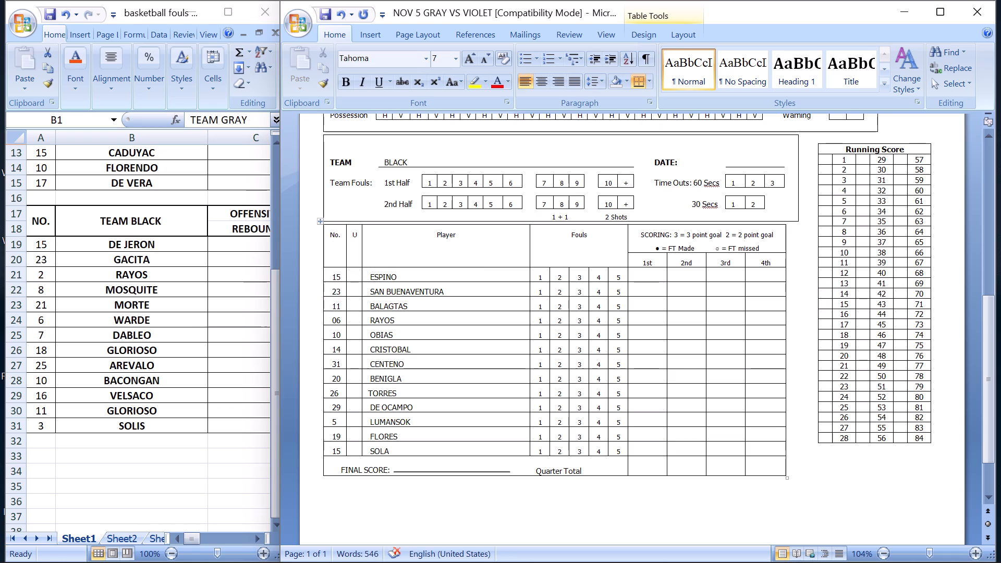
double_click(336, 305)
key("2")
double_click(336, 319)
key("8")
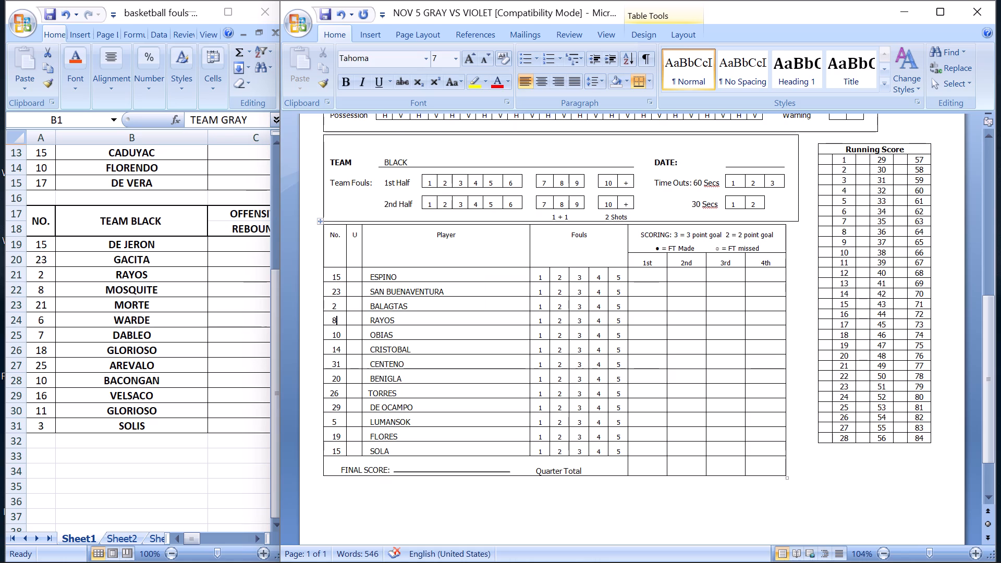
double_click(337, 337)
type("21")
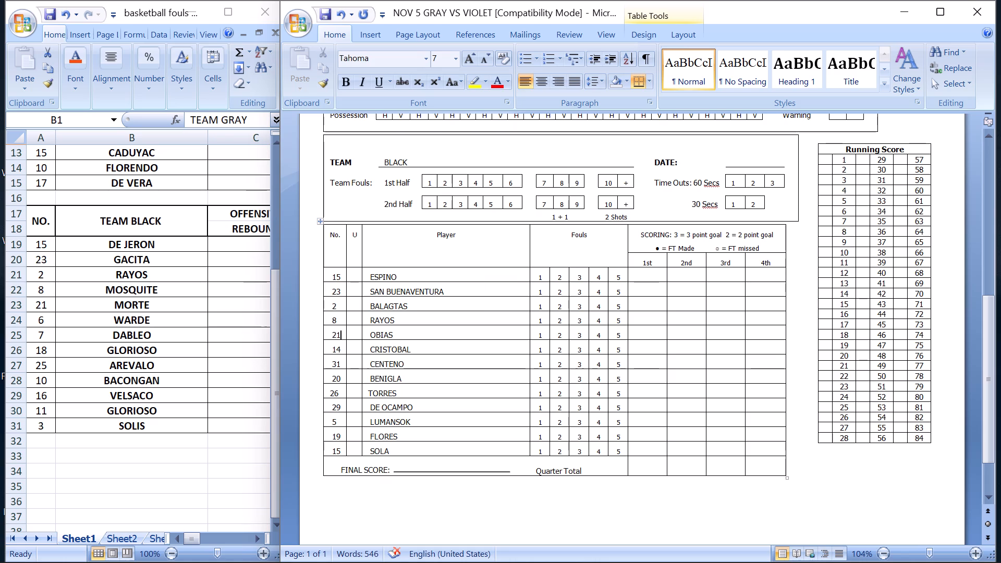
double_click(339, 350)
left_click(339, 350)
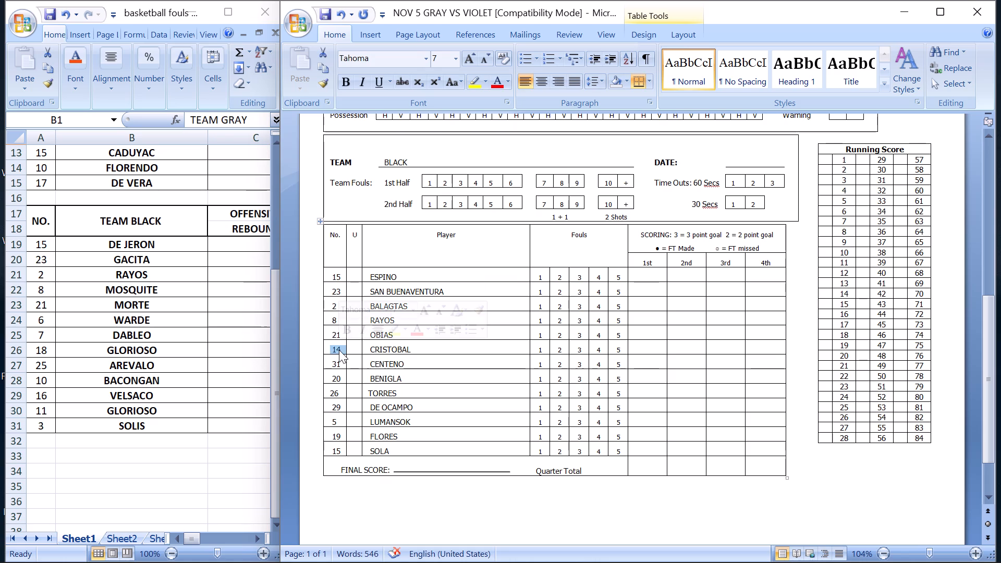
key("6")
double_click(337, 363)
key("7")
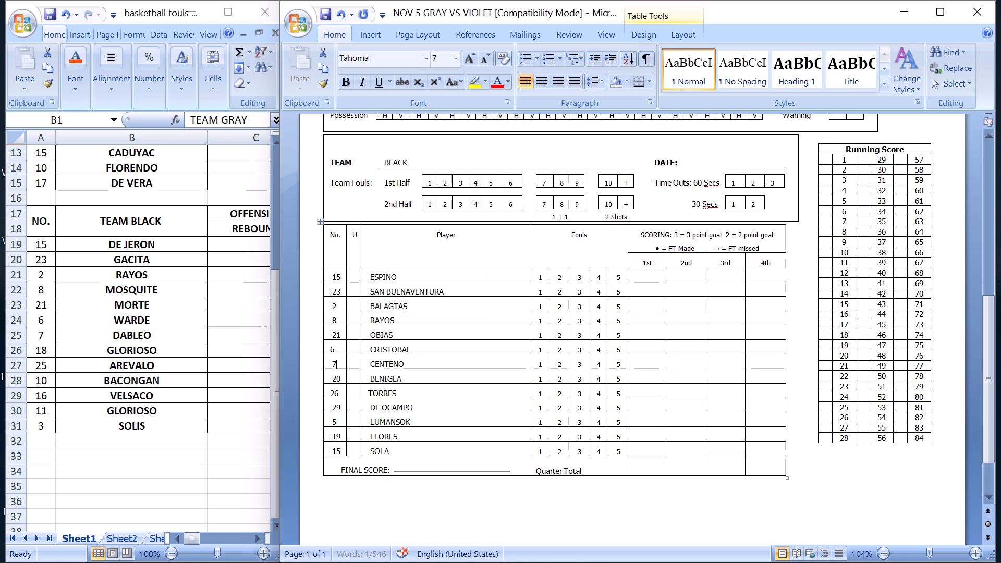
double_click(337, 378)
type("18")
double_click(333, 391)
type("25")
Set the jersey numbers for the DE OCAMPO, LUMANSOK, FLORES and SOLA rows to 10, 16, 11 and 3.
double_click(335, 405)
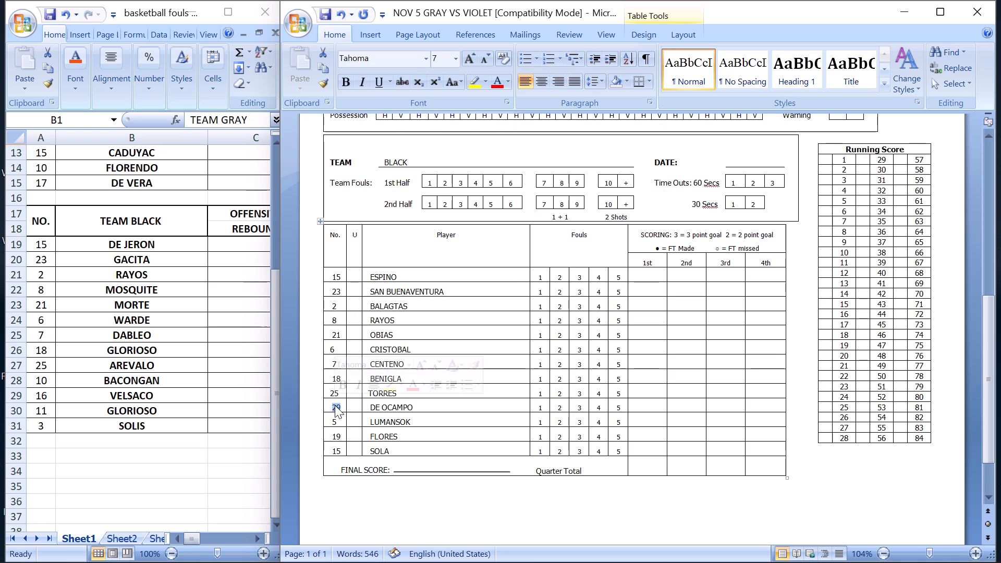
type("10")
triple_click(335, 420)
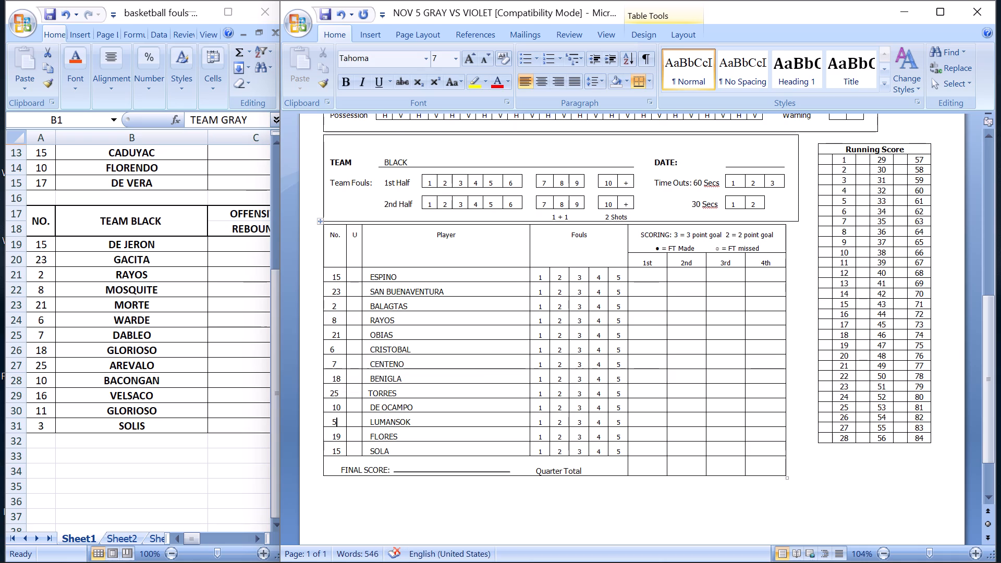
type("16")
double_click(334, 436)
type("11")
double_click(335, 449)
key("3")
Replace the first two player names, beside numbers 15 and 23, with DE JERON and GACITA.
double_click(382, 272)
type("DE JERON")
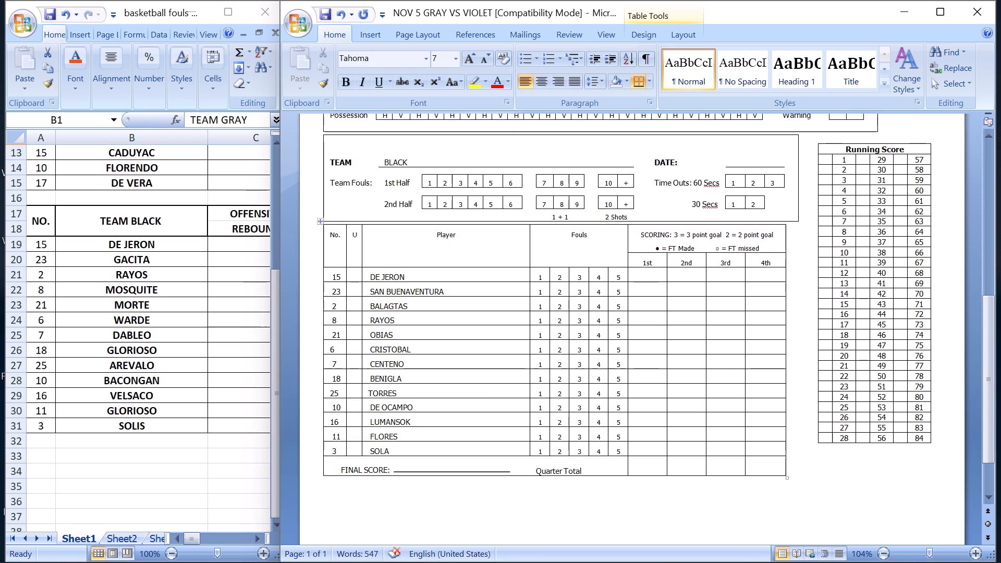
left_click(414, 296)
triple_click(412, 290)
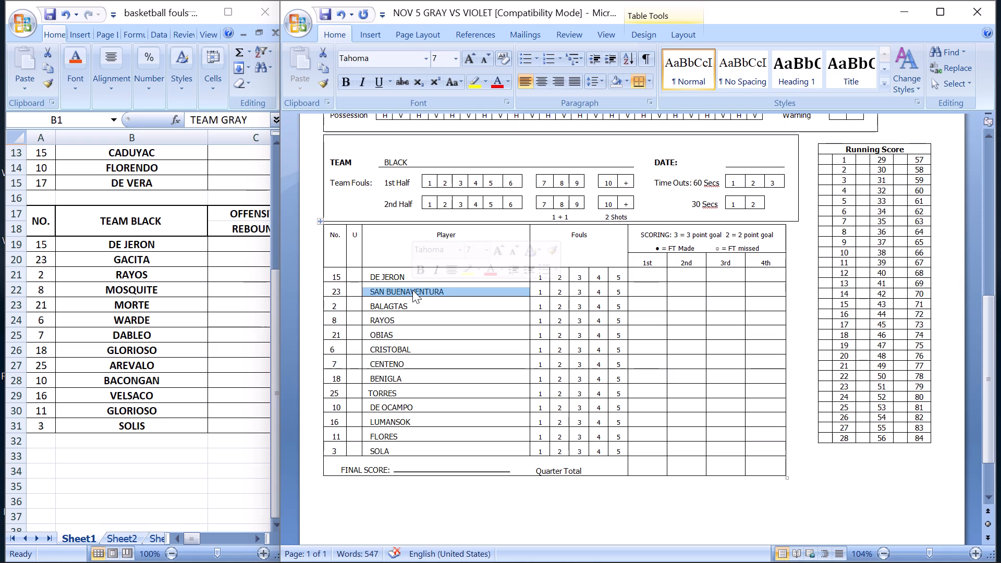
type("GACITA")
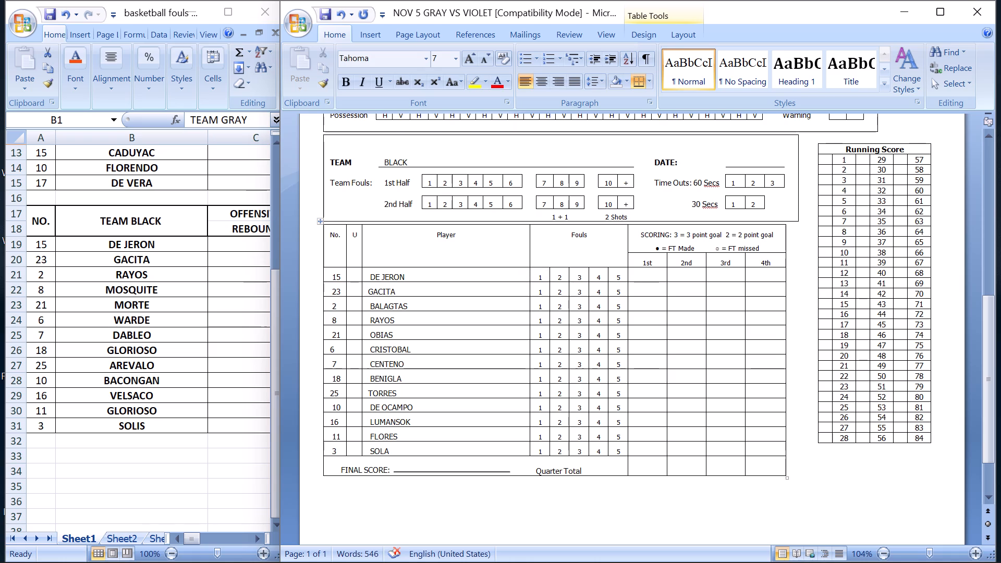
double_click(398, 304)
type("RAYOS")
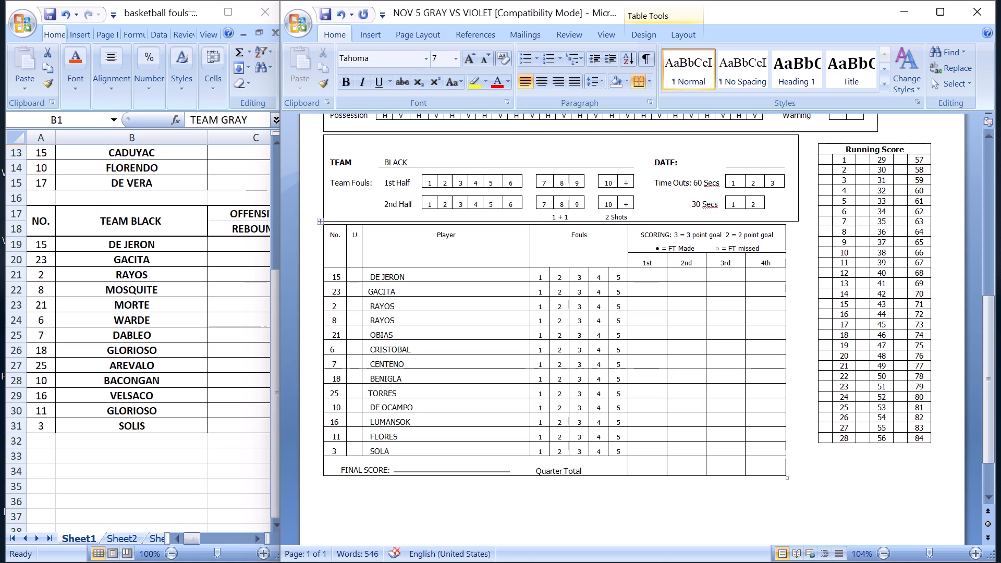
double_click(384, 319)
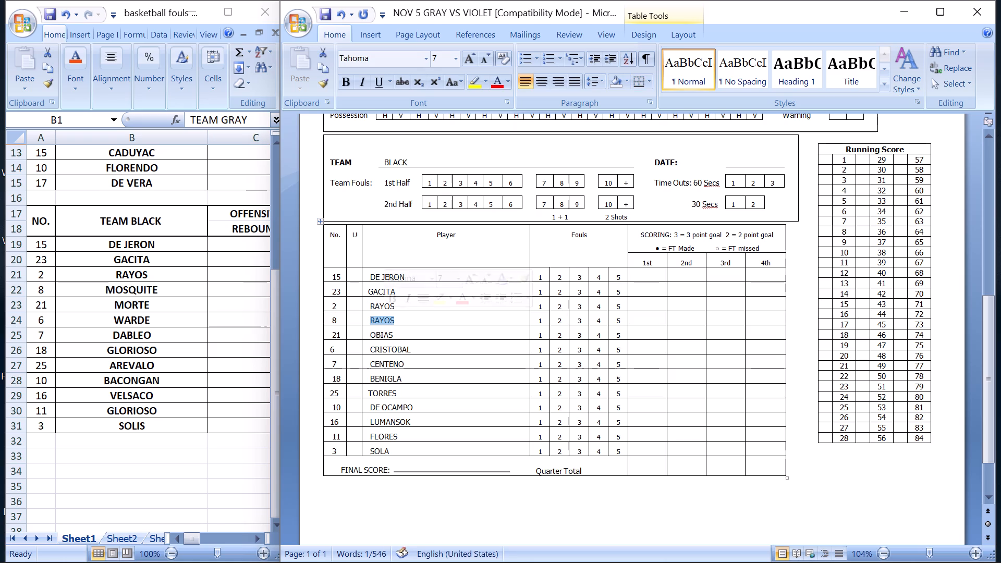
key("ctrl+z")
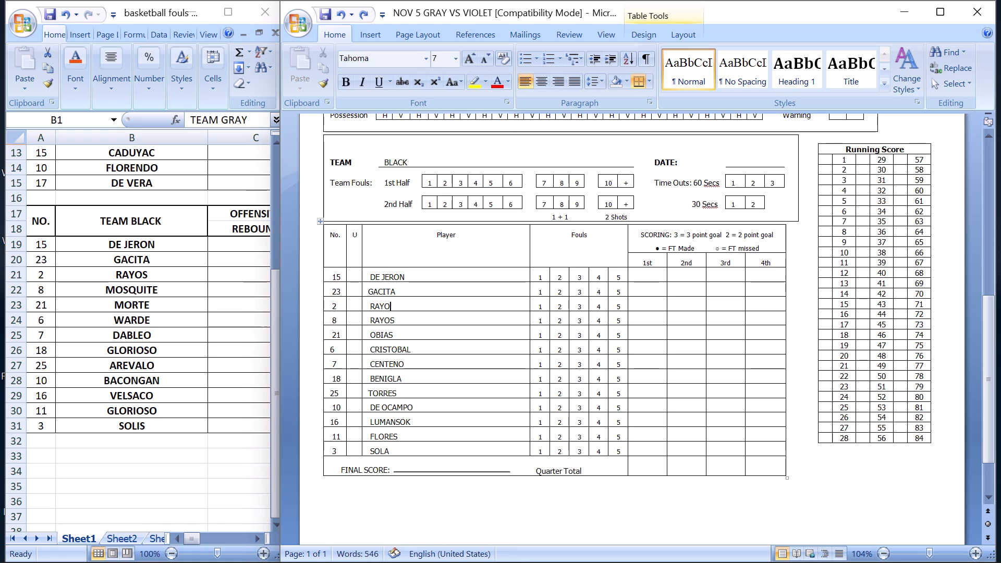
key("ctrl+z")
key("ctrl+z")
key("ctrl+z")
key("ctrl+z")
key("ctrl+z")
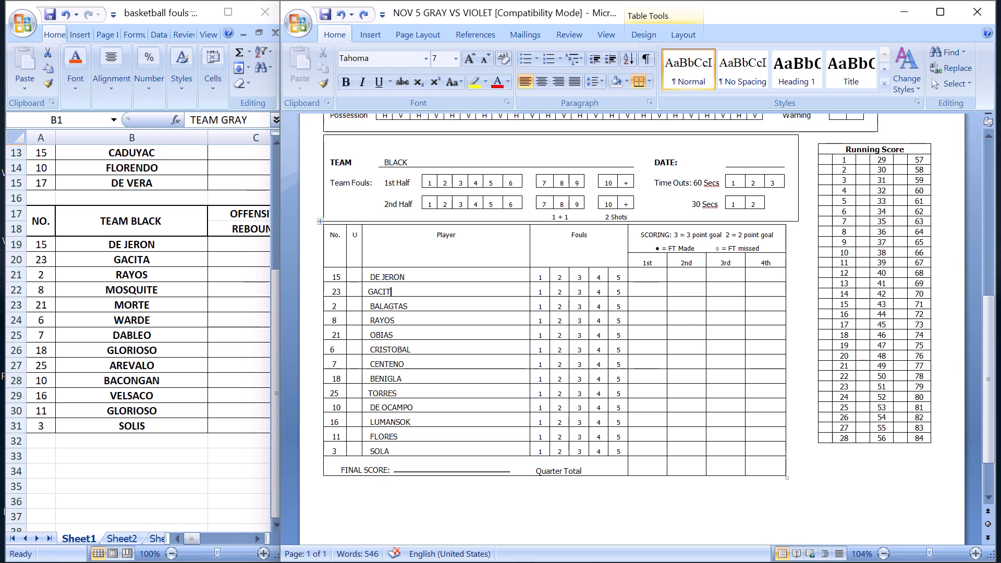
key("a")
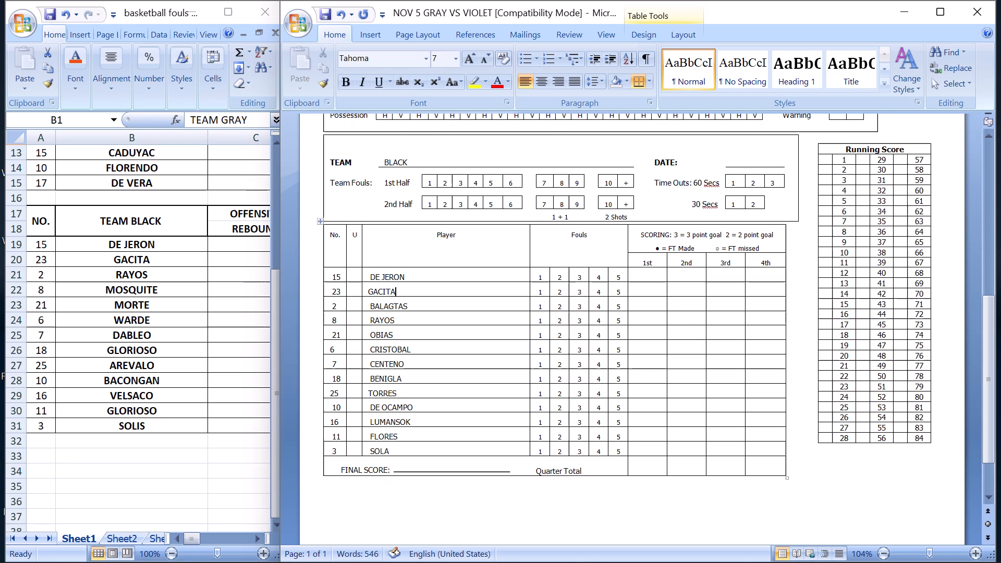
Replace the player names beside numbers 2, 8, 21 and 6 with RAYOS, MOSQUITE, MORTE and WARDE.
double_click(393, 309)
type("RAYOS")
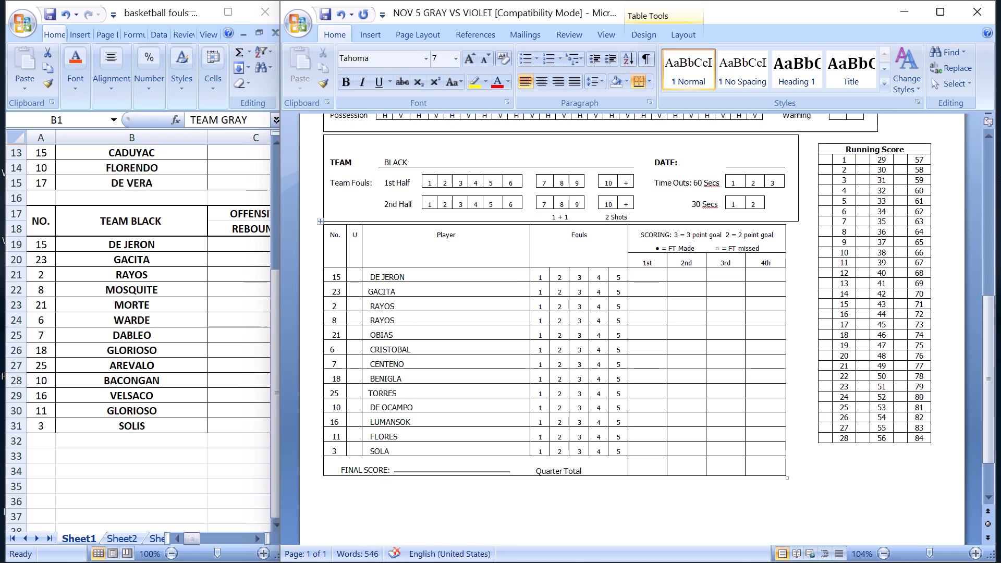
double_click(376, 321)
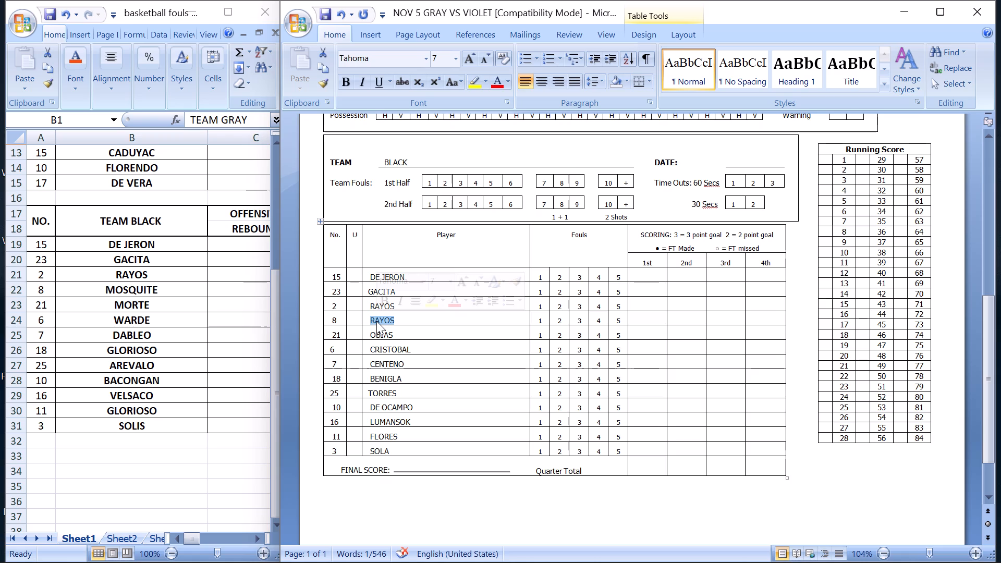
type("MOSQUI")
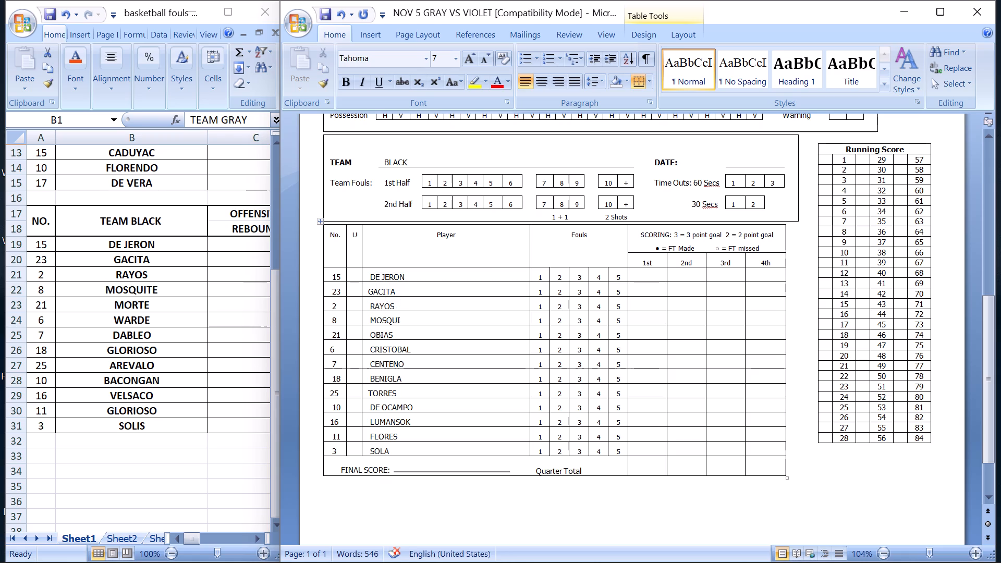
type("TE")
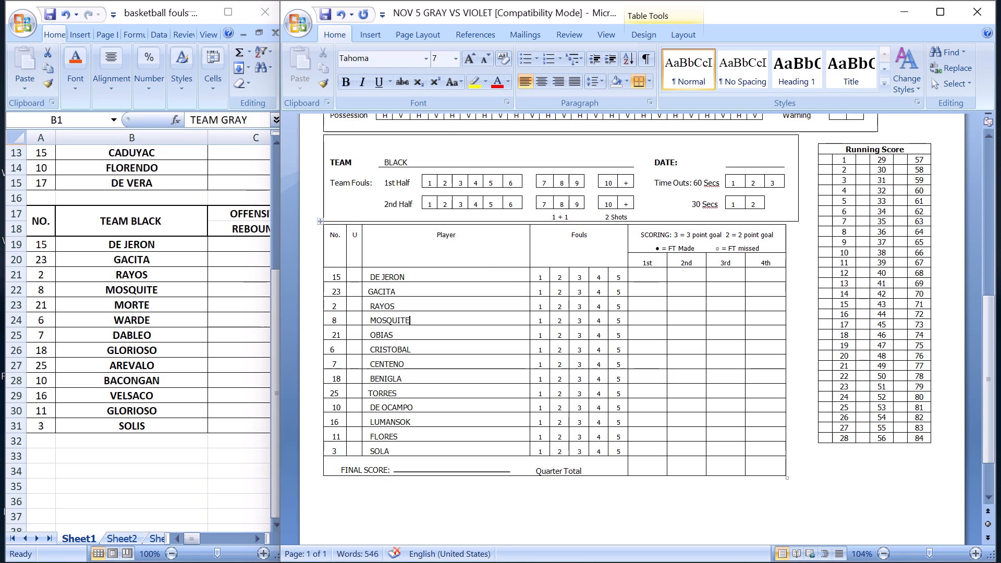
double_click(382, 334)
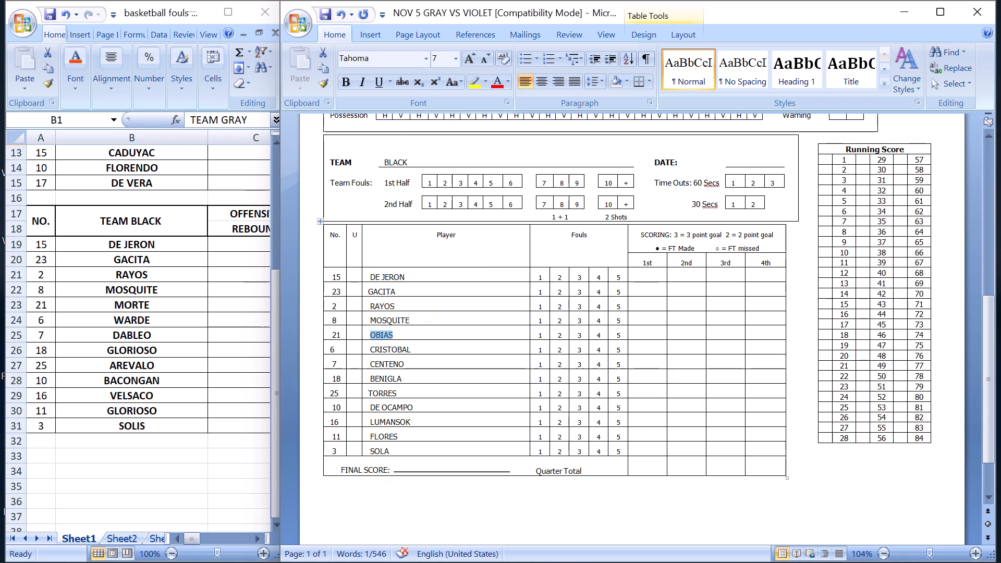
type("MORTE")
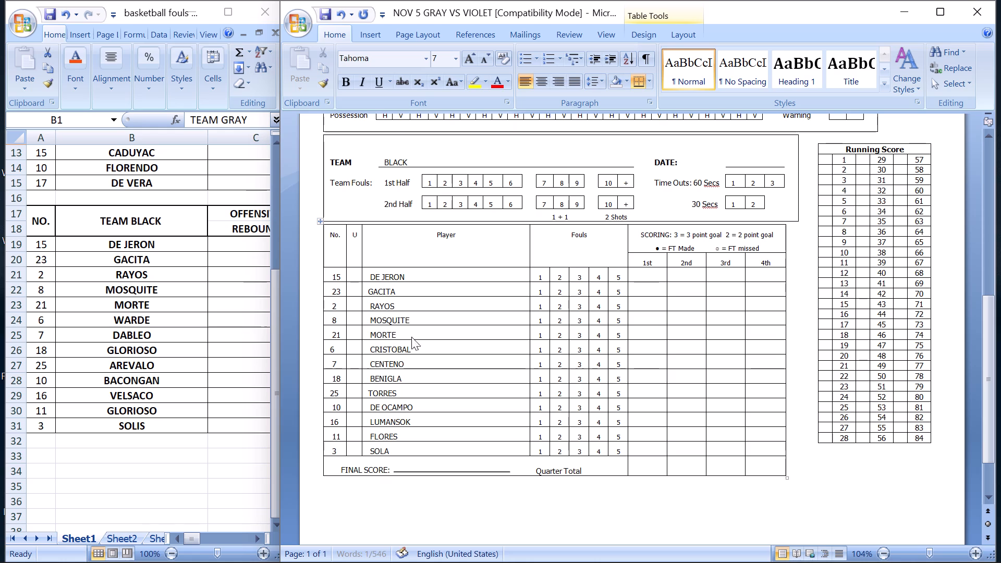
double_click(396, 352)
type("WARDE")
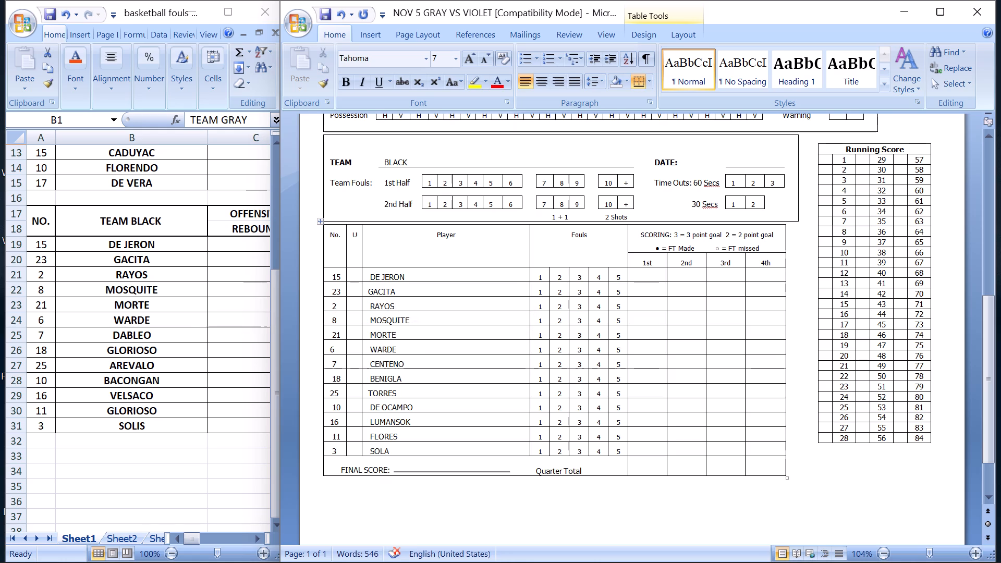
double_click(390, 366)
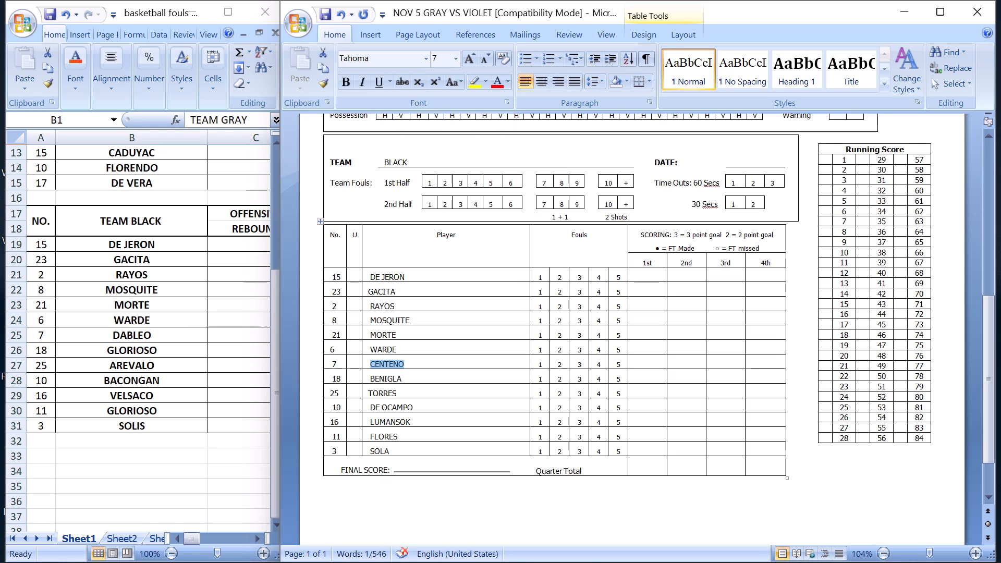
type("DABLEO")
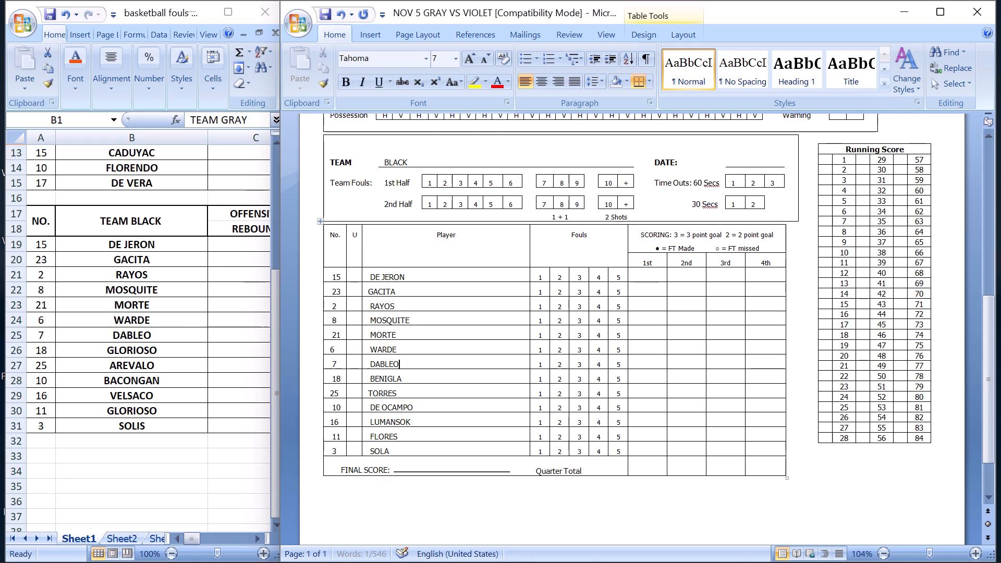
double_click(380, 378)
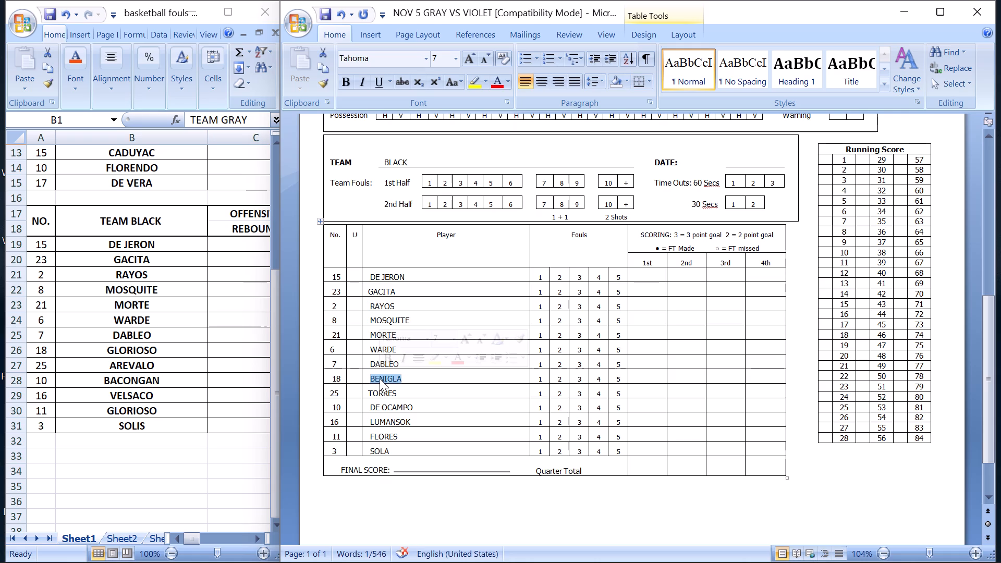
type("GLORIOS")
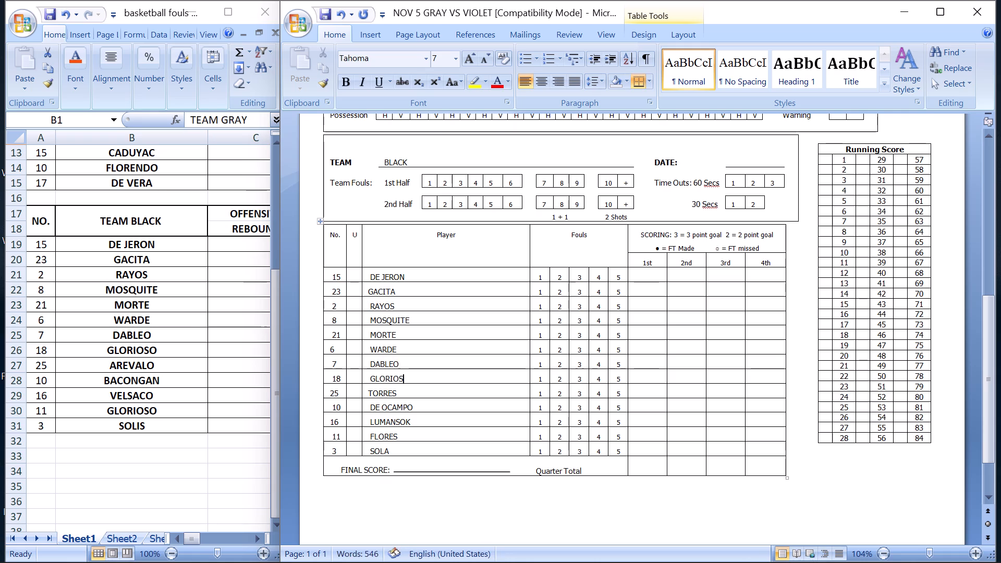
key("o")
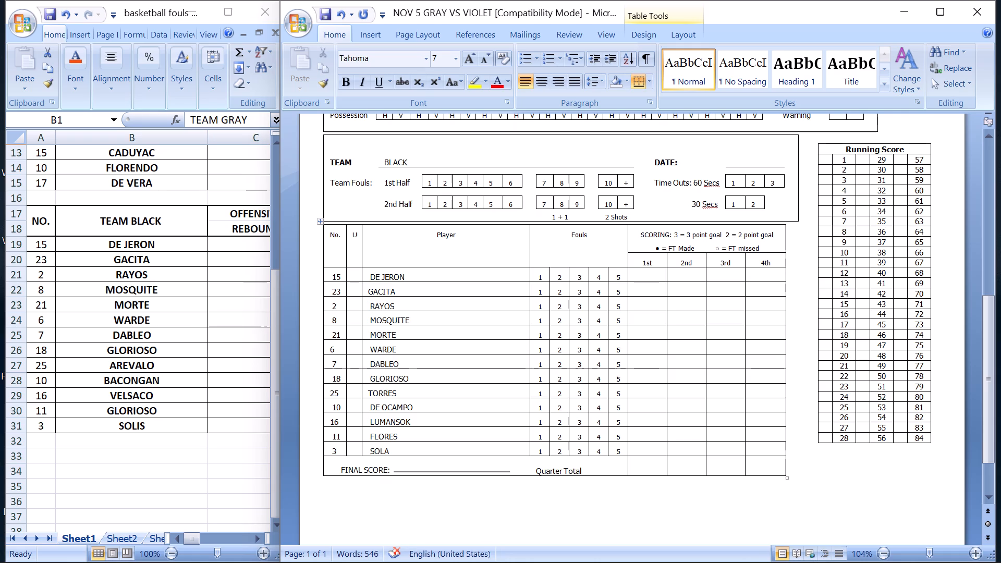
double_click(381, 393)
type("AREVALO")
double_click(385, 398)
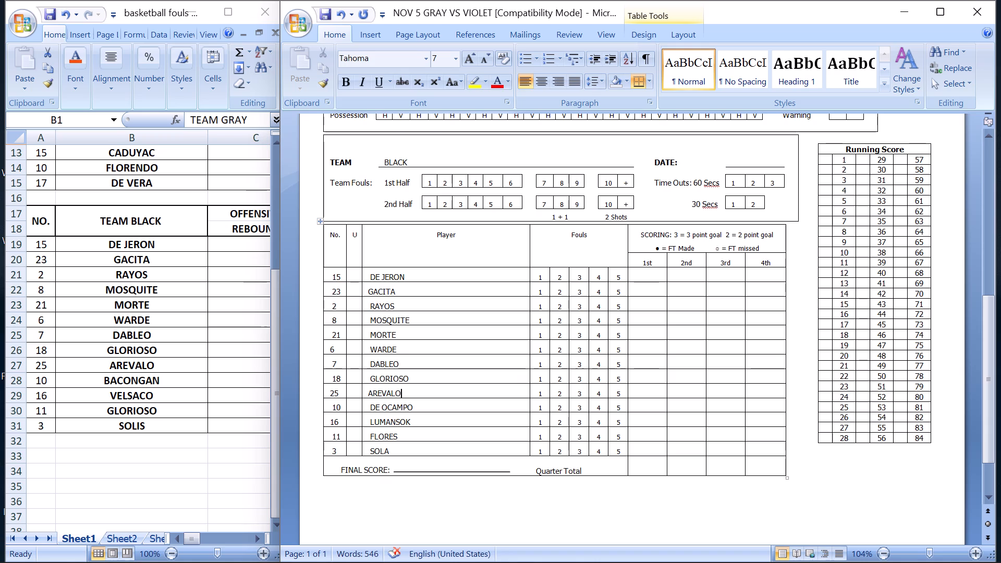
triple_click(390, 403)
type("BACONAG")
key("BackSpace")
key("BackSpace")
type("GAN")
Replace the last three player names, beside numbers 16, 11 and 3, with VELASCO, GLORIOSO and SOLIS.
double_click(395, 418)
type("VELASCO")
double_click(376, 436)
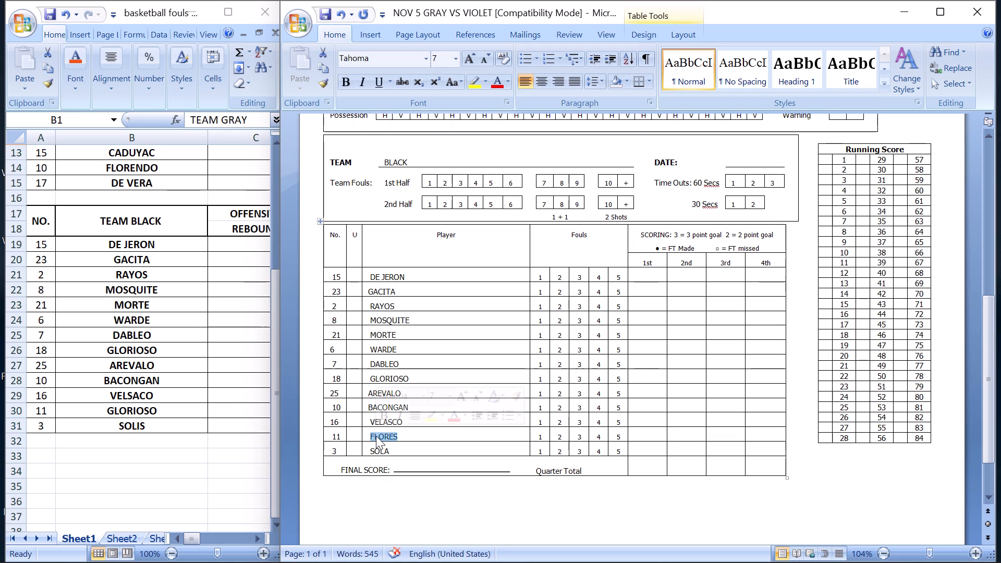
type("GLORIOSO")
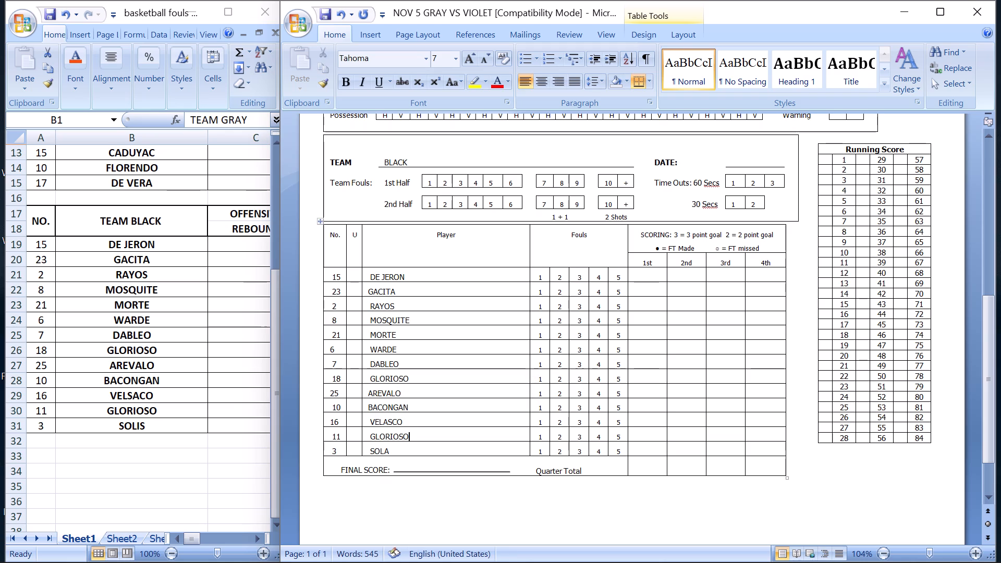
left_click(377, 451)
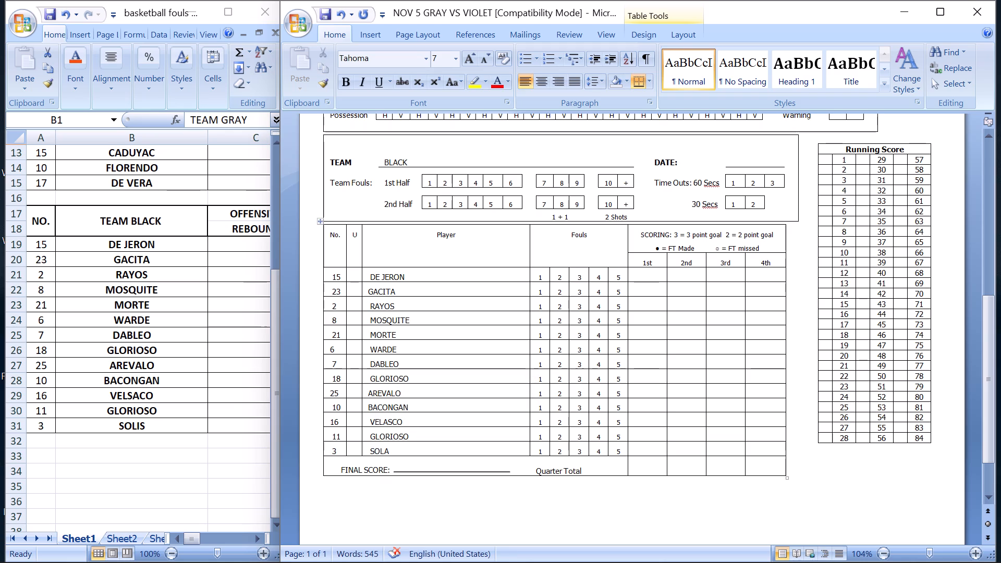
left_click(394, 452)
key("BackSpace")
type("IS")
Start saving a copy of the finished score sheet under the file name GRAY VS BLACK.
scroll(195, 204, "up", 6)
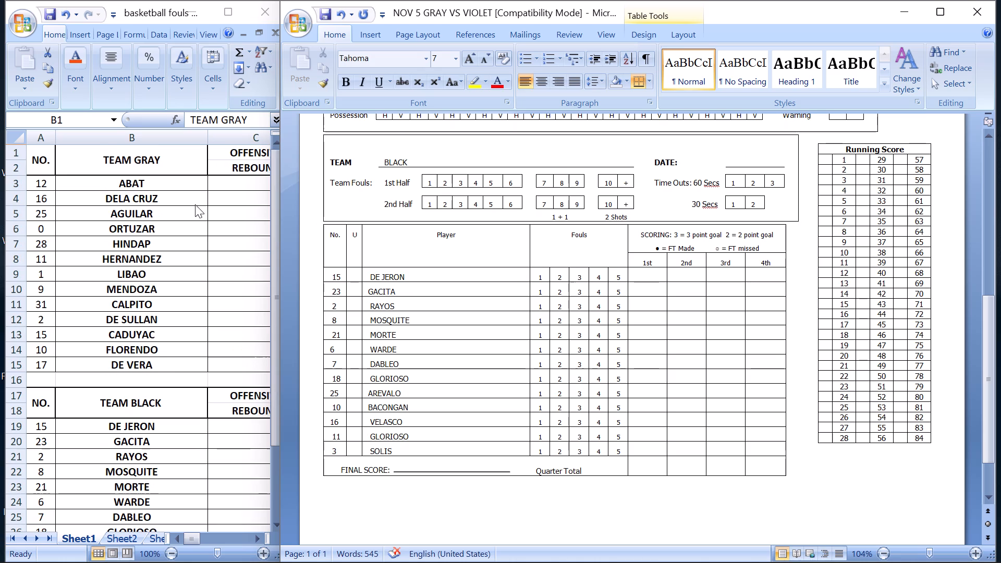
left_click(307, 16)
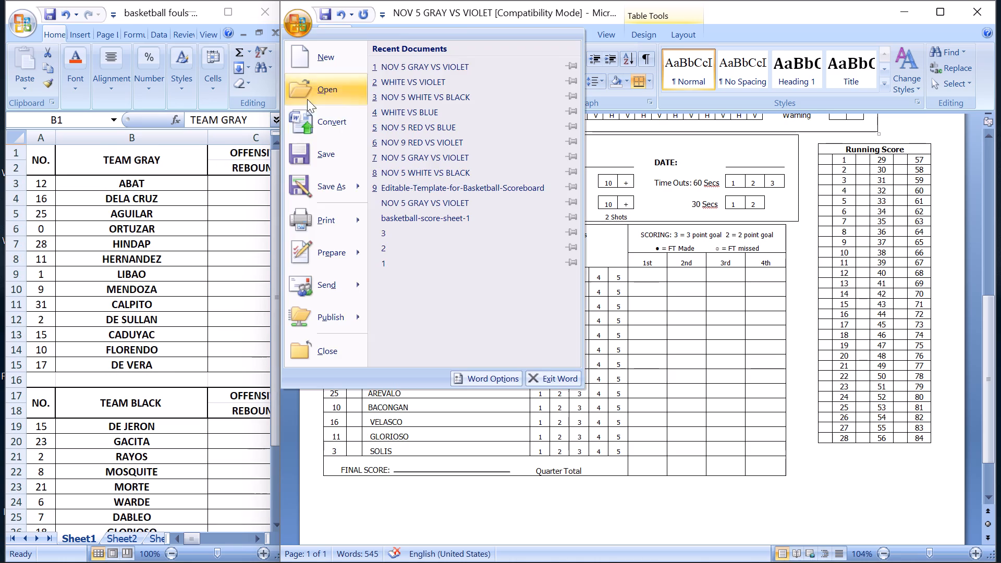
left_click(310, 182)
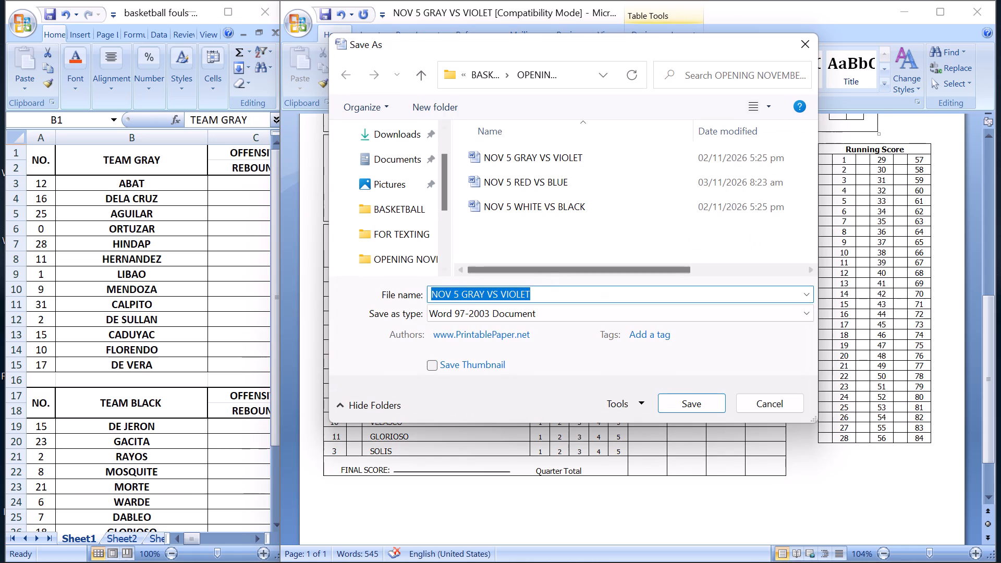
left_click(541, 288)
key("BackSpace")
key("BackSpace")
key("BackSpace")
key("BackSpace")
key("BackSpace")
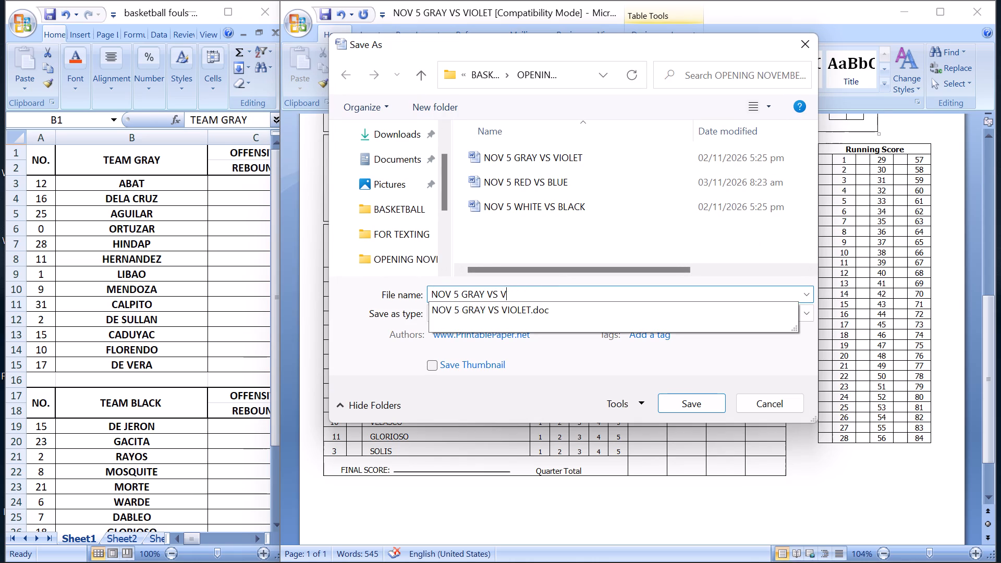
key("BackSpace")
type("BLAC")
key("k")
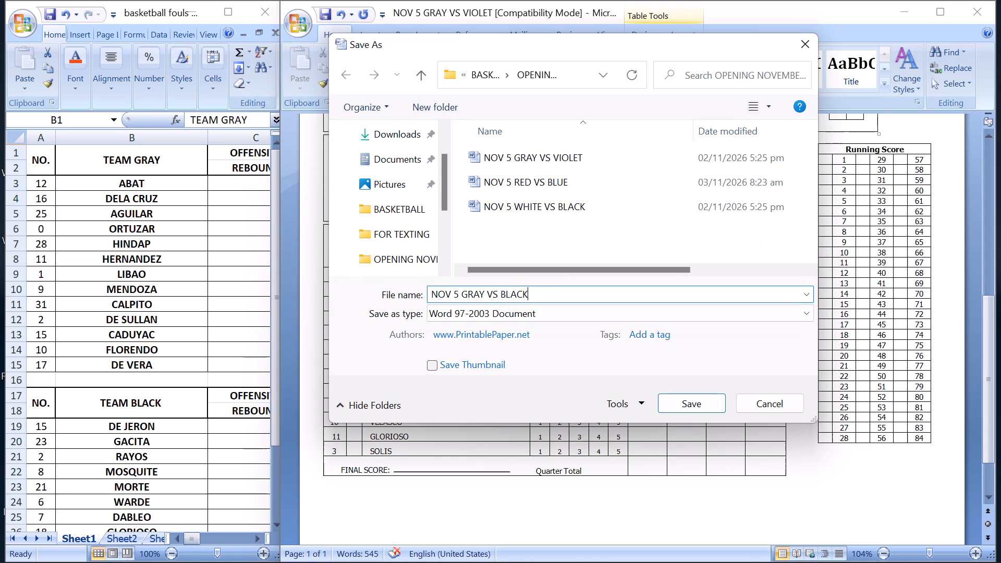
key("Left")
key("Left")
key("Left")
key("Left")
key("Left")
key("Left")
key("Left")
key("Left")
key("Left")
key("Left")
key("Left")
key("Left")
key("Left")
key("BackSpace")
key("BackSpace")
key("BackSpace")
key("BackSpace")
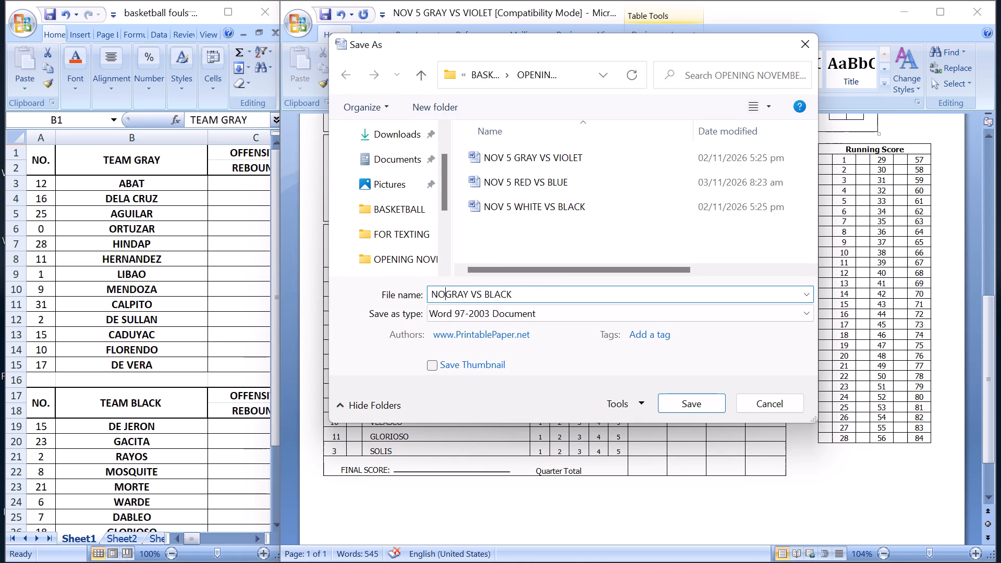
key("BackSpace")
key("BackSpace")
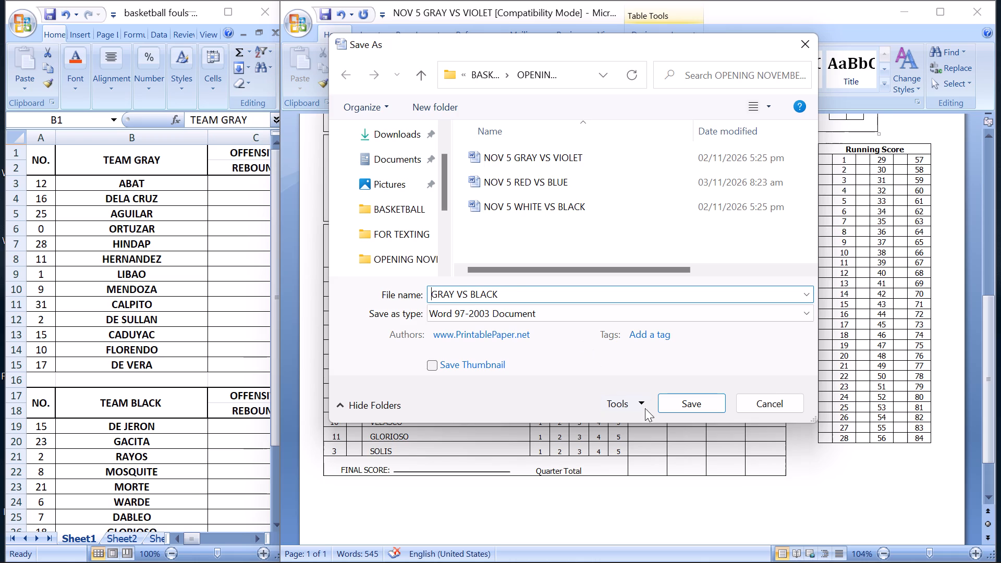
Save the GRAY VS BLACK copy to the Desktop as a Word 97-2003 document.
scroll(386, 148, "up", 4)
left_click(395, 171)
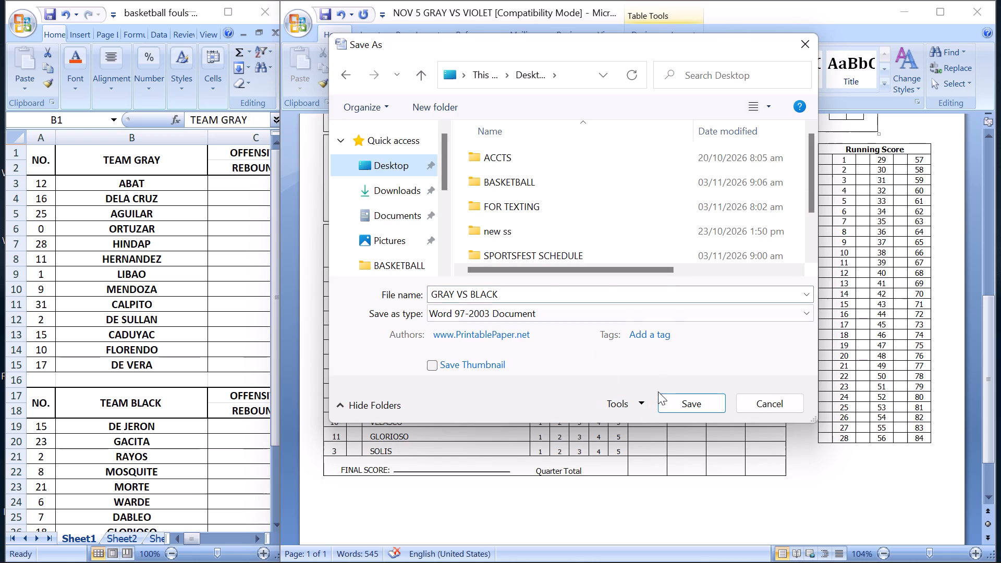
left_click(669, 399)
Close the basketball fouls GRAY VS BLACK and basketball fouls GRAY VS VIOLET workbooks.
left_click(161, 7)
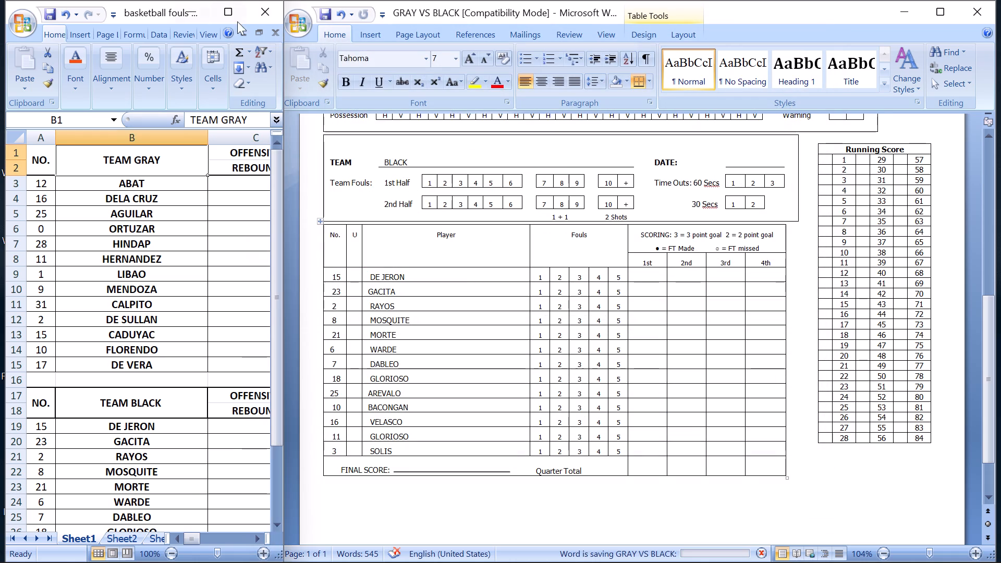
left_click(235, 13)
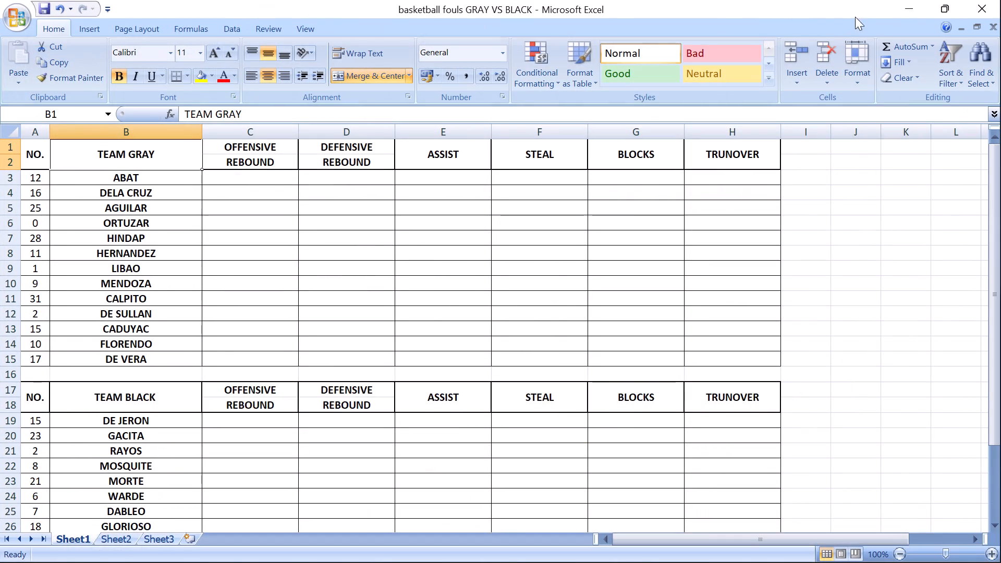
left_click(980, 11)
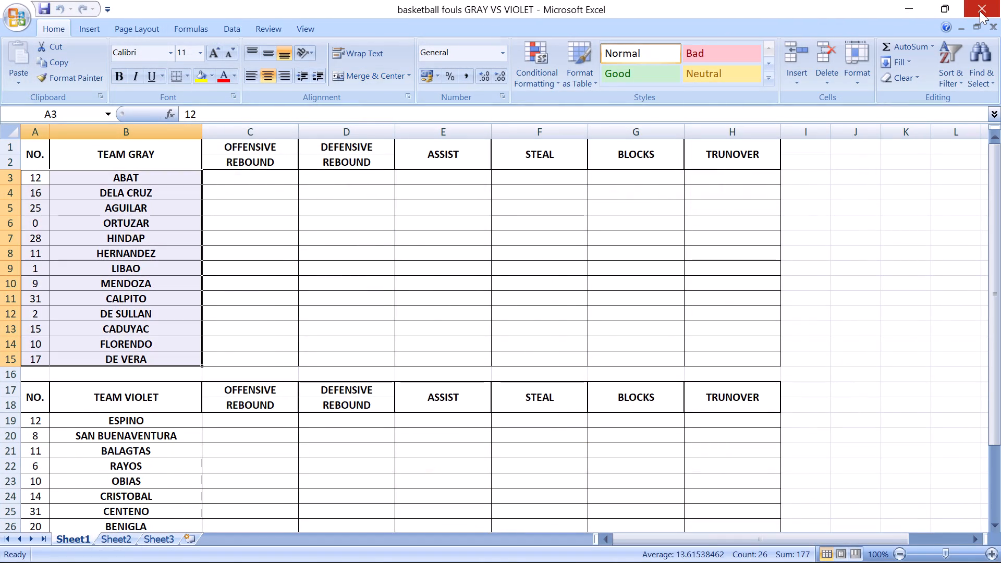
left_click(980, 11)
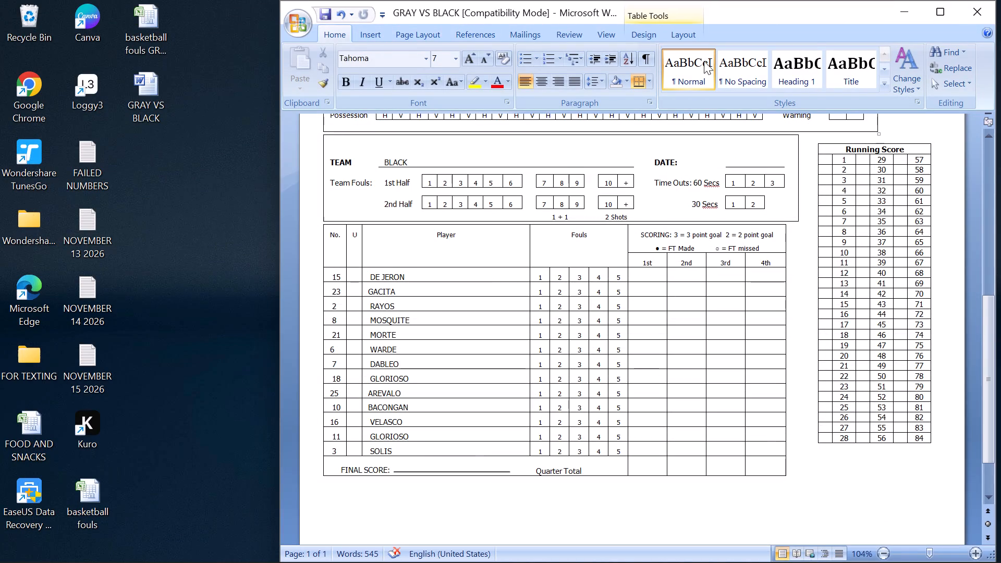
Move the GRAY VS BLACK score sheet and the basketball fouls GRAY VS BLACK workbook from the desktop into BASKETBALL's BASKETBALL NOV 11 folder.
left_click(900, 14)
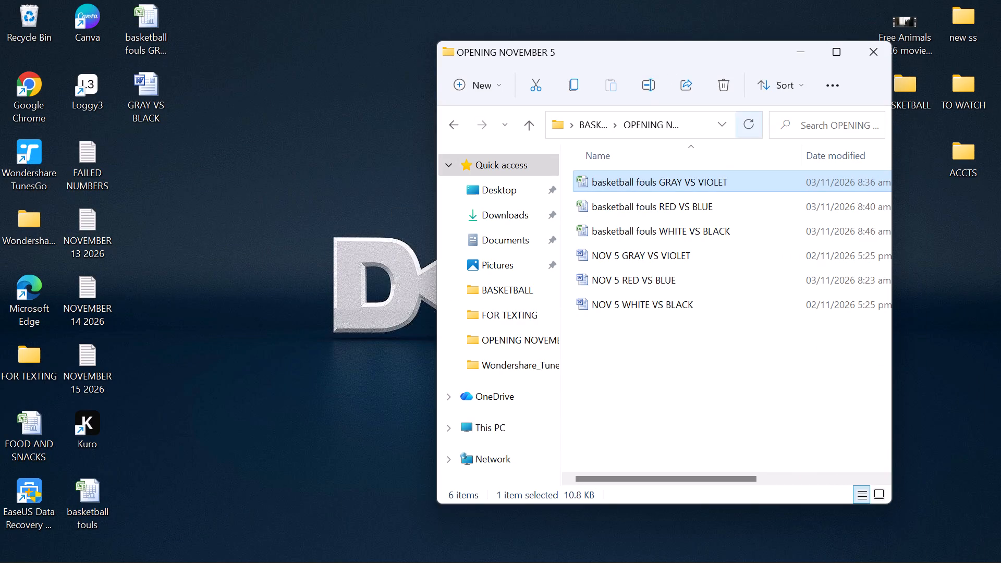
double_click(909, 96)
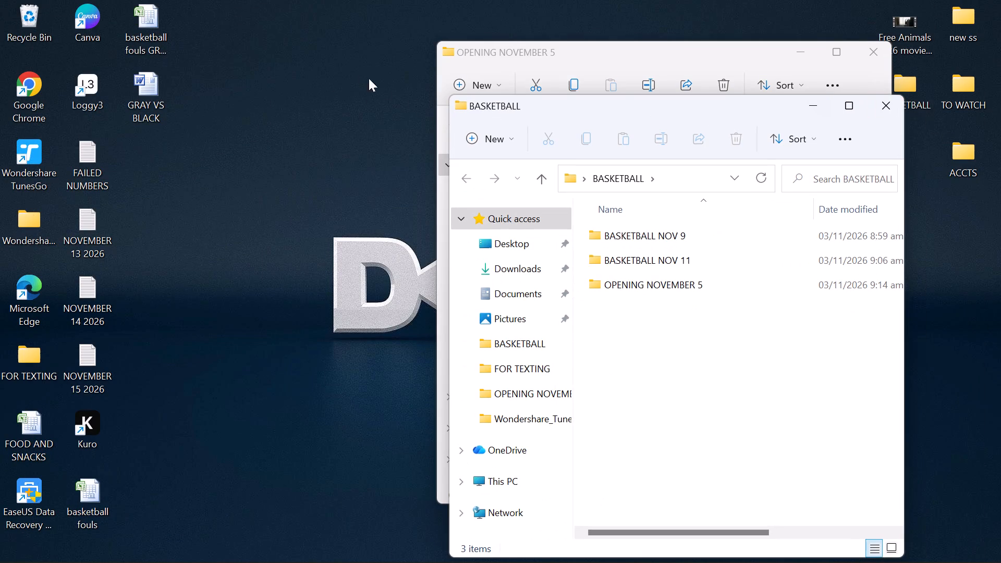
left_click_drag(181, 9, 152, 115)
left_click_drag(150, 32, 603, 207)
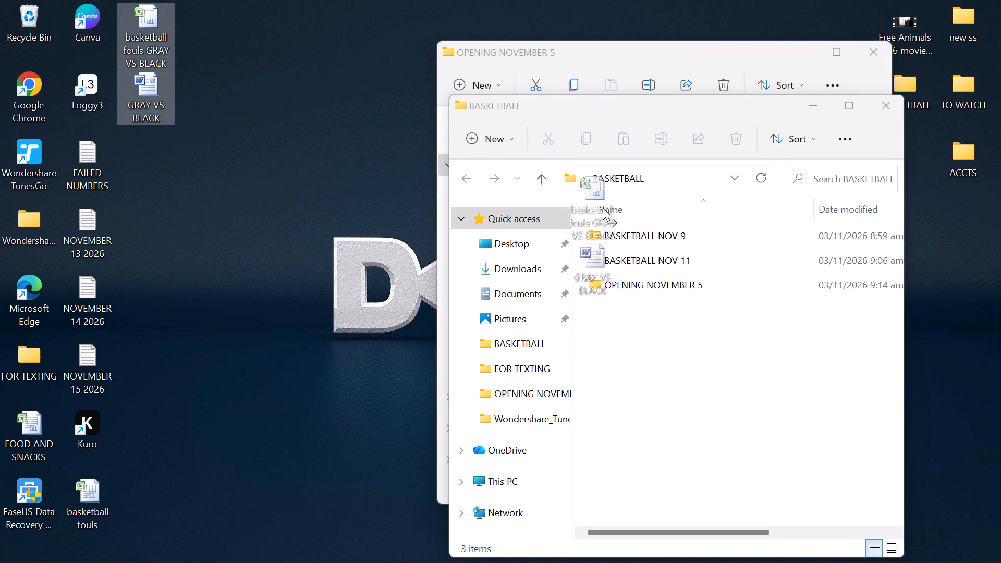
left_click_drag(603, 207, 659, 249)
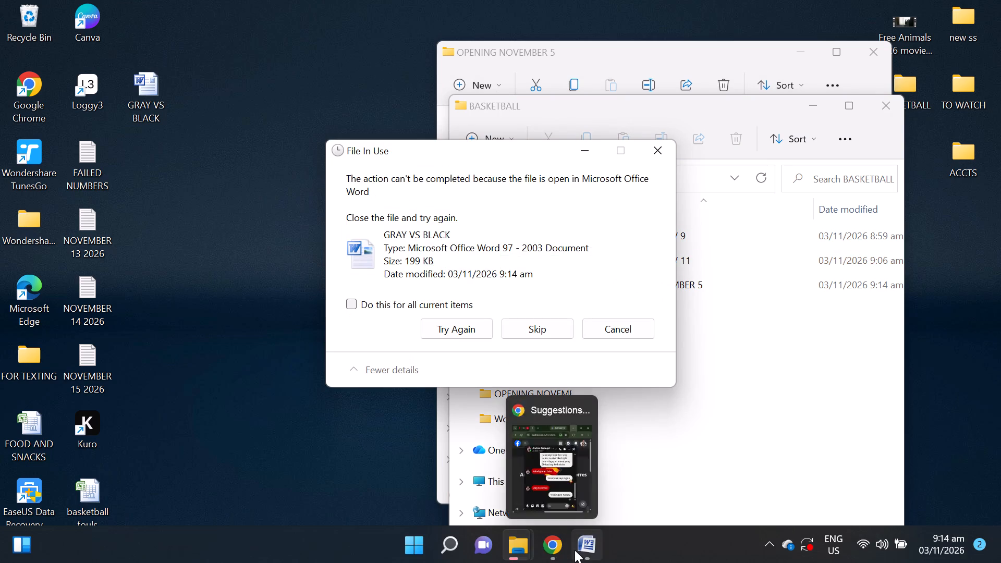
Close the open GRAY VS BLACK document and retry moving its file.
left_click(633, 416)
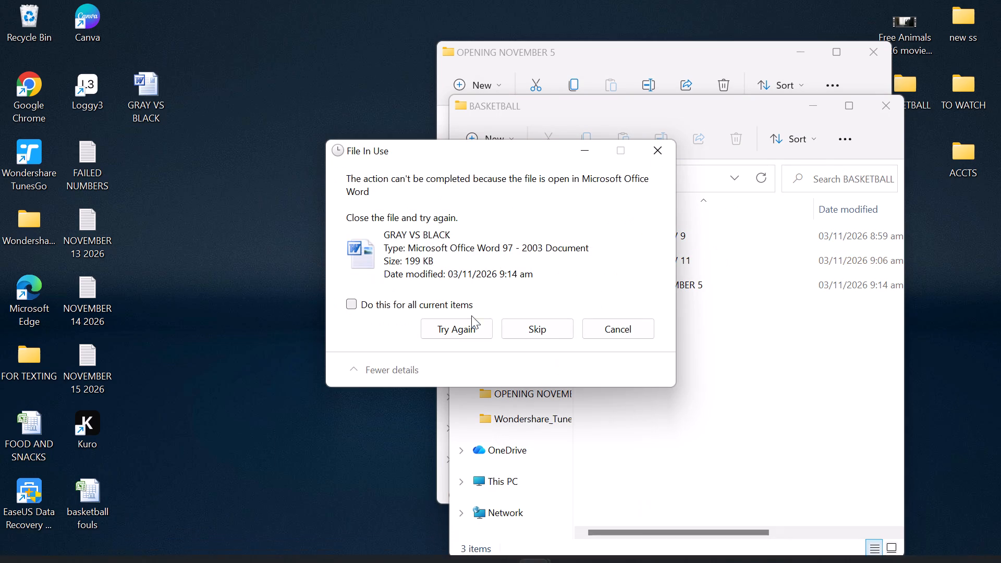
left_click(461, 320)
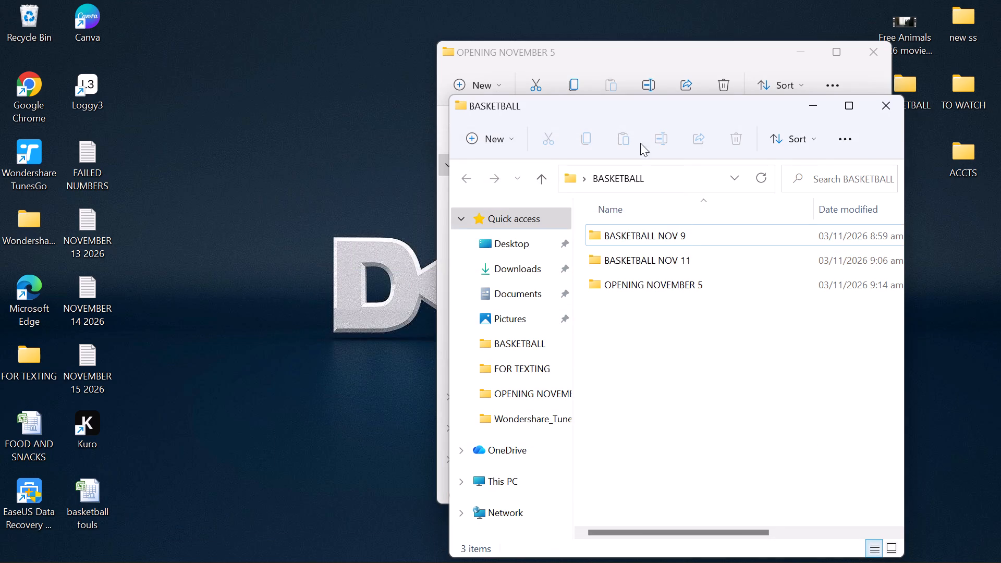
Open the NOV 5 GRAY VS VIOLET score sheet from the OPENING NOVEMBER 5 folder in a maximized window.
left_click(652, 51)
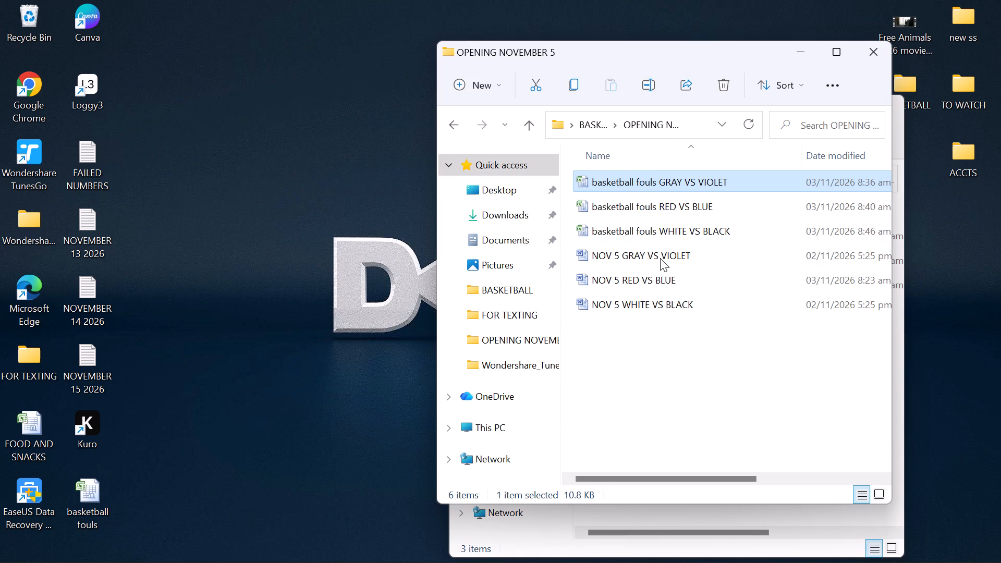
double_click(660, 258)
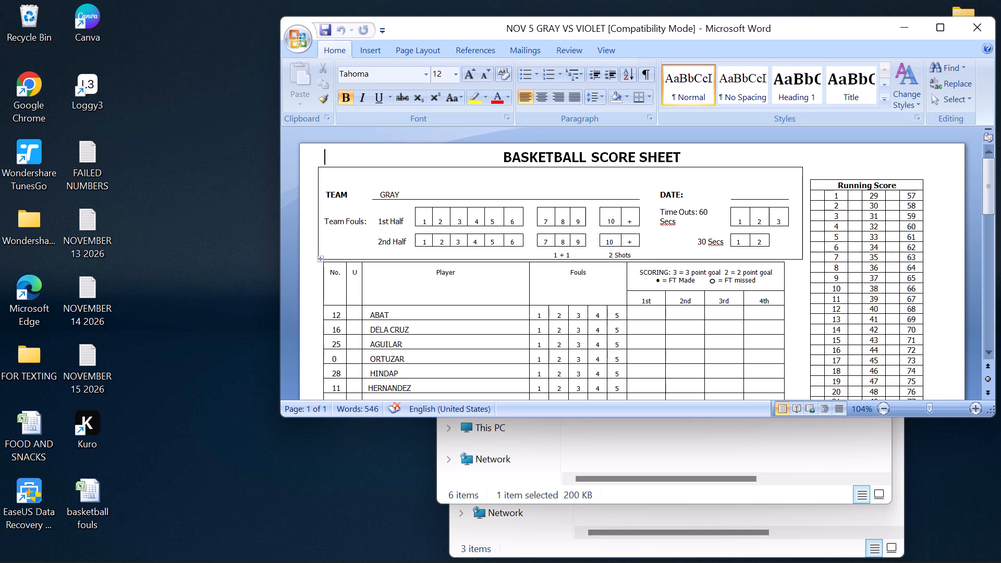
scroll(543, 296, "down", 3)
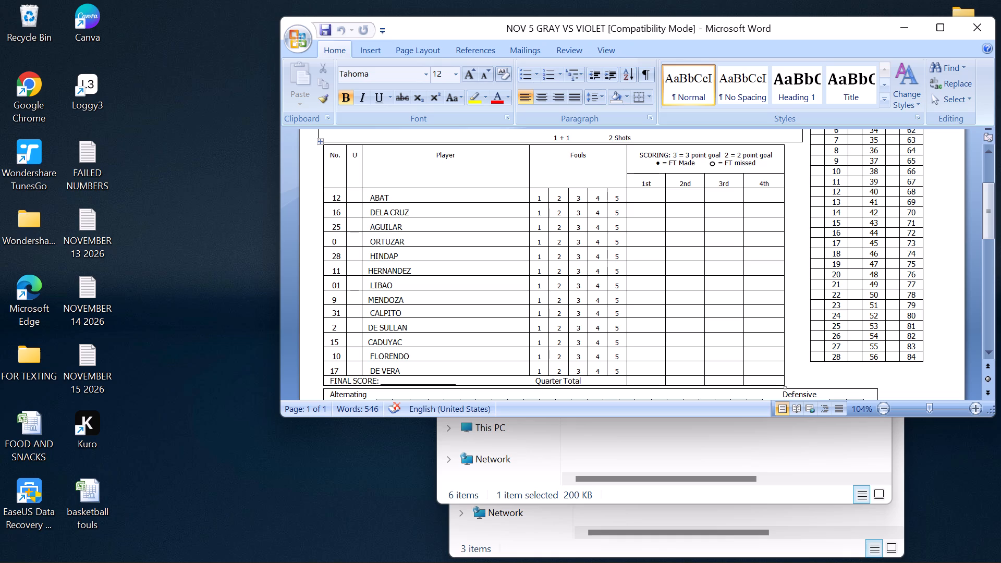
left_click(936, 24)
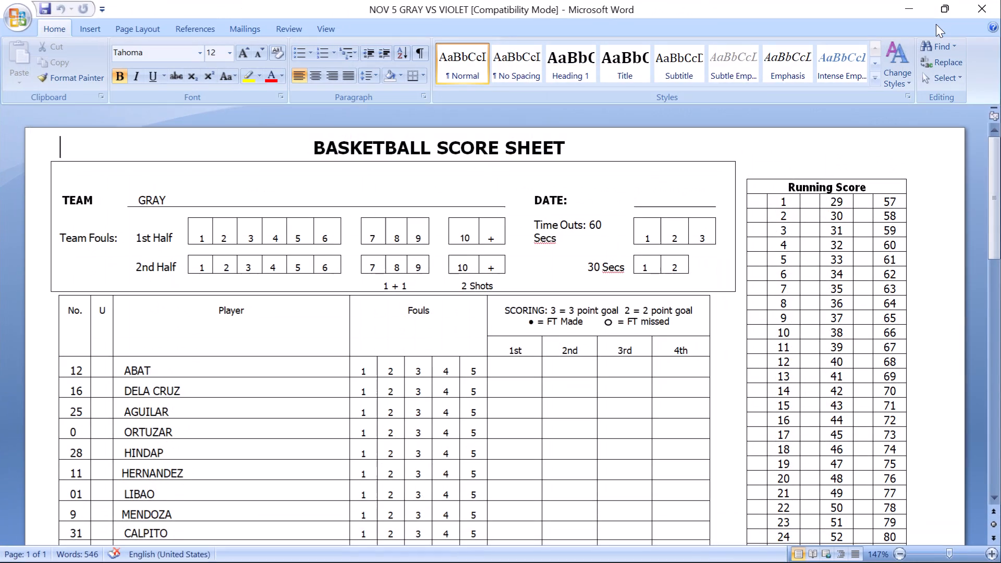
scroll(686, 206, "down", 3)
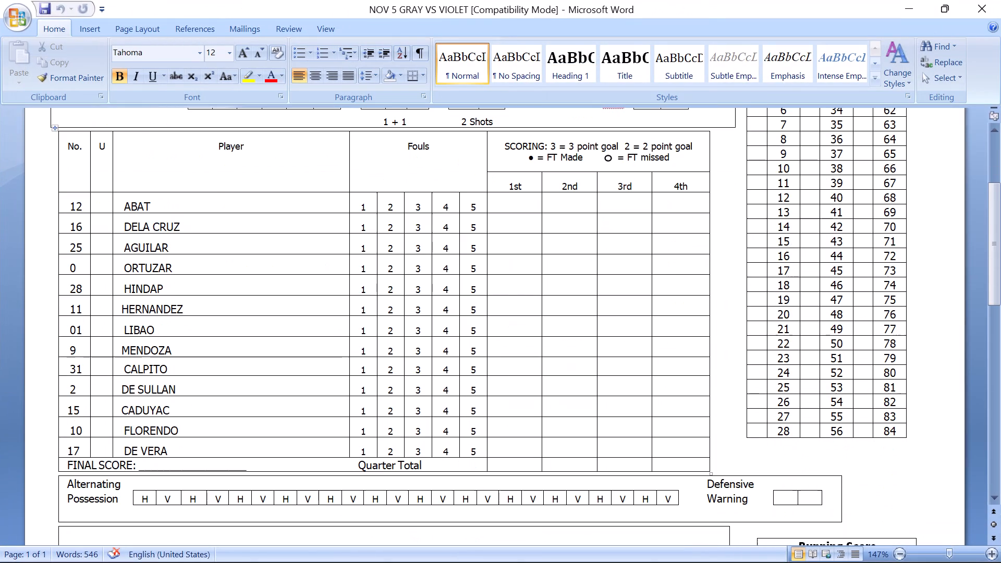
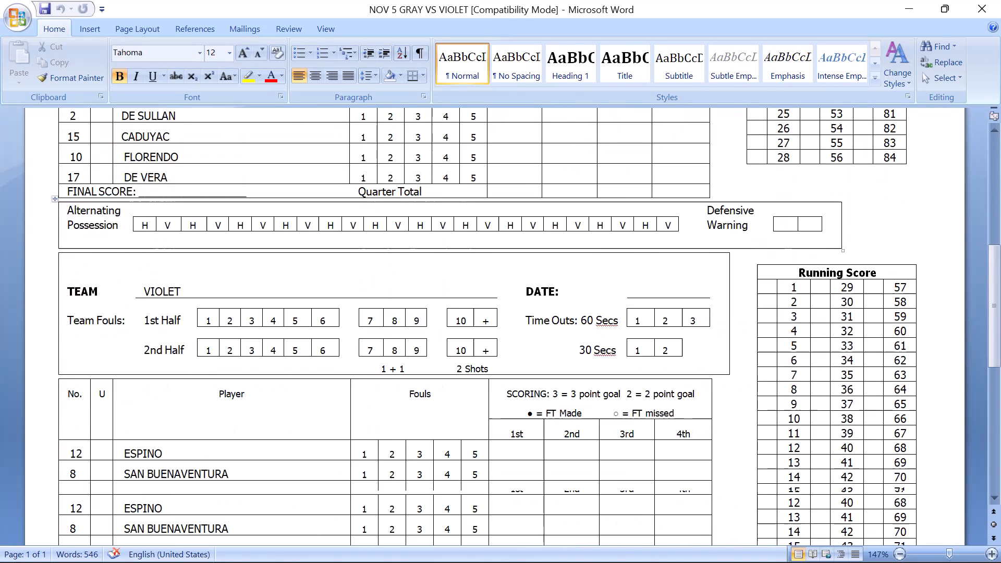
Review the VIOLET team's player numbers and names in the NOV 5 GRAY VS VIOLET score sheet.
scroll(490, 271, "down", 3)
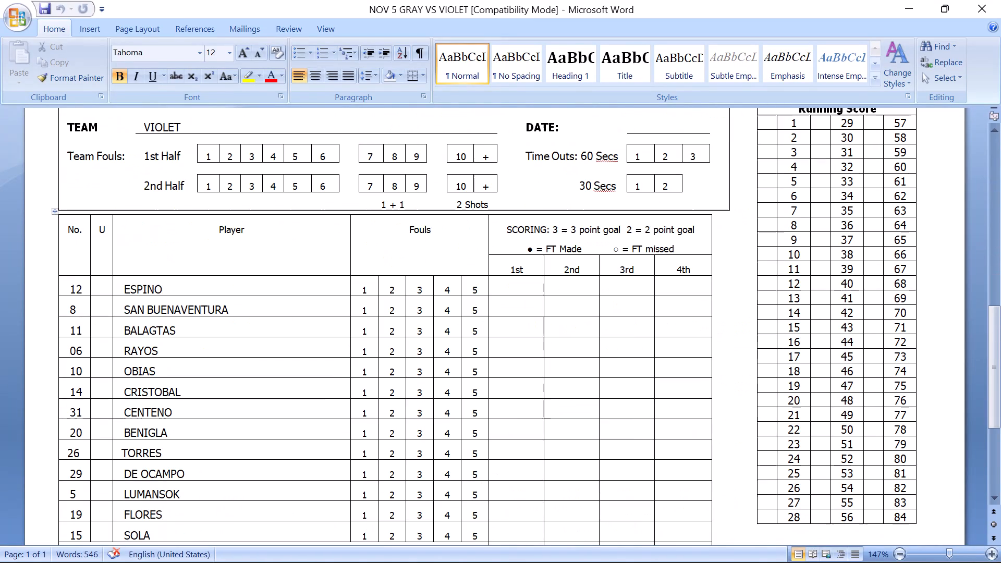
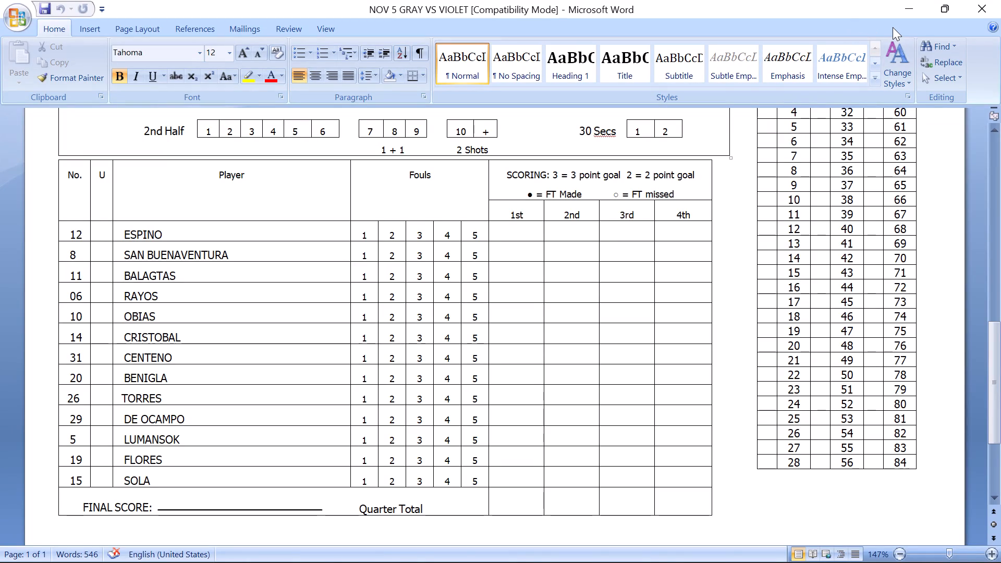
Close the NOV 5 GRAY VS VIOLET score sheet and open the NOV 5 RED VS BLUE document from the OPENING NOVEMBER 5 folder.
left_click(986, 0)
double_click(697, 276)
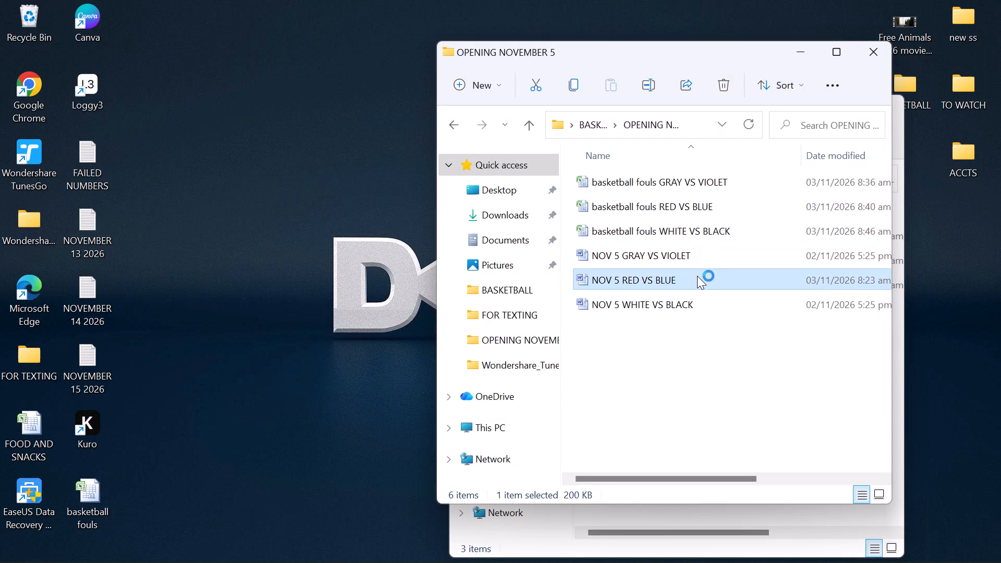
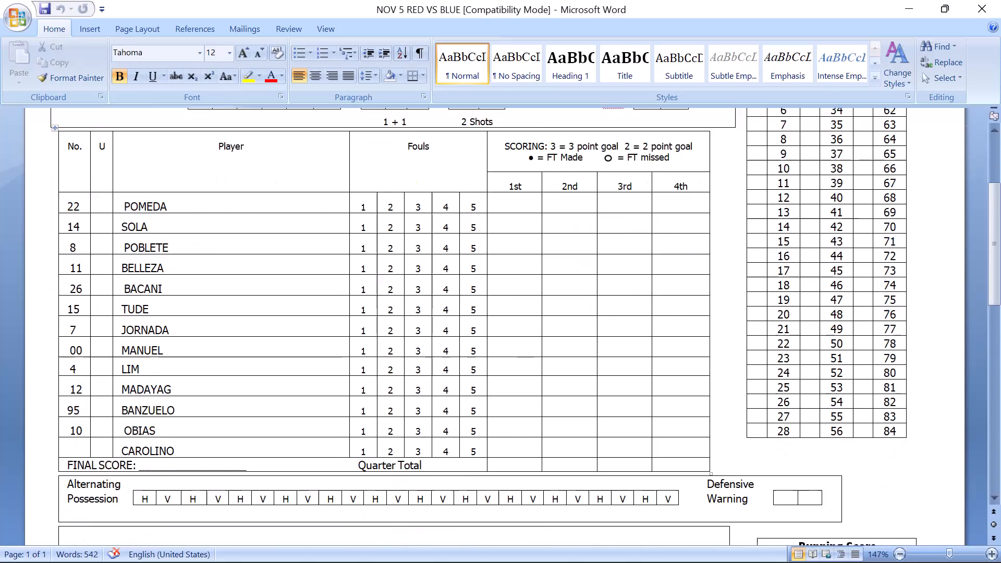
Check the jersey numbers and player names of the RED and BLUE teams, and close the NOV 5 RED VS BLUE score sheet.
scroll(265, 448, "down", 5)
scroll(265, 448, "up", 6)
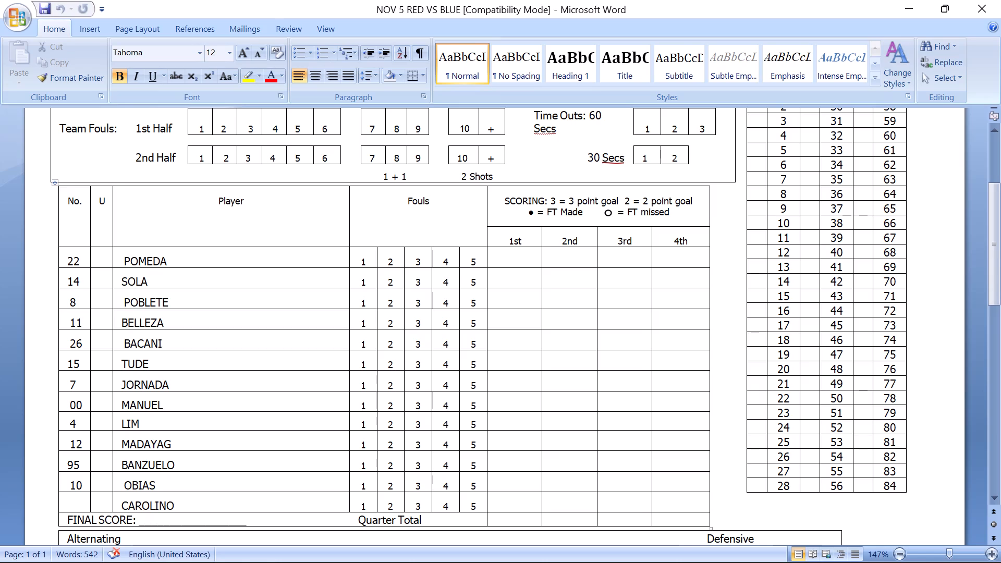
scroll(246, 358, "down", 9)
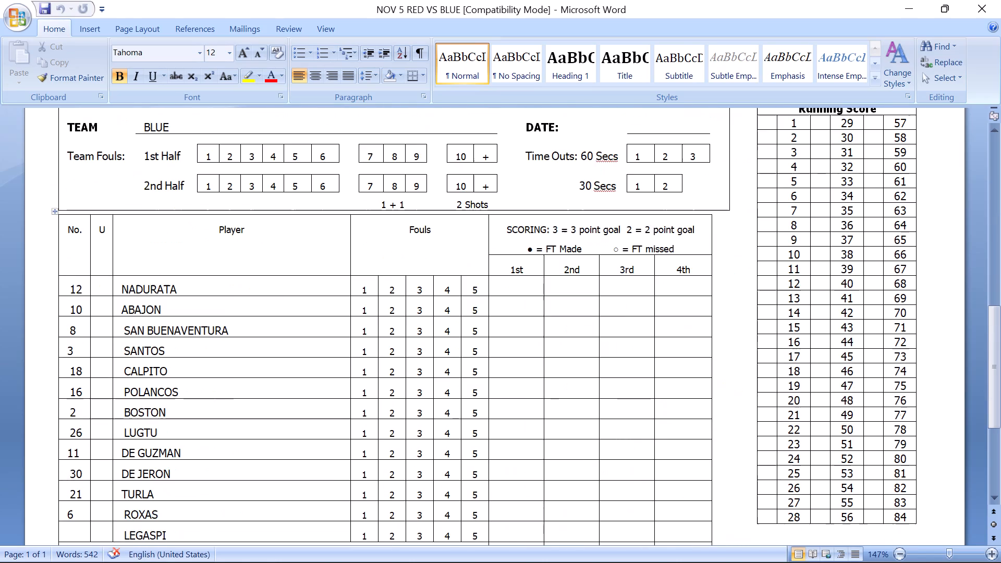
scroll(246, 358, "down", 2)
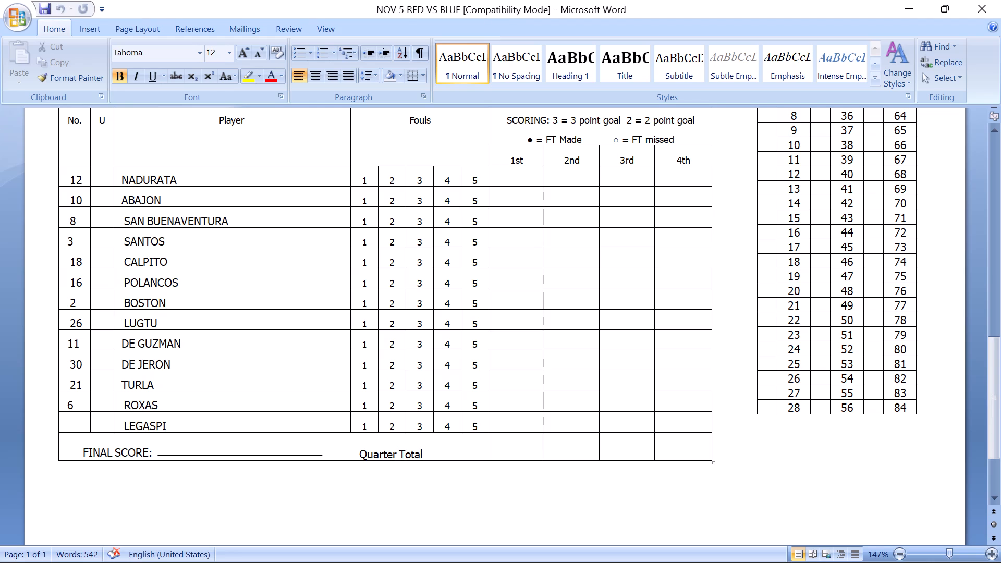
left_click(1000, 1)
Open the NOV 5 WHITE VS BLACK score sheet and check the jersey numbers and player names of both teams.
double_click(663, 309)
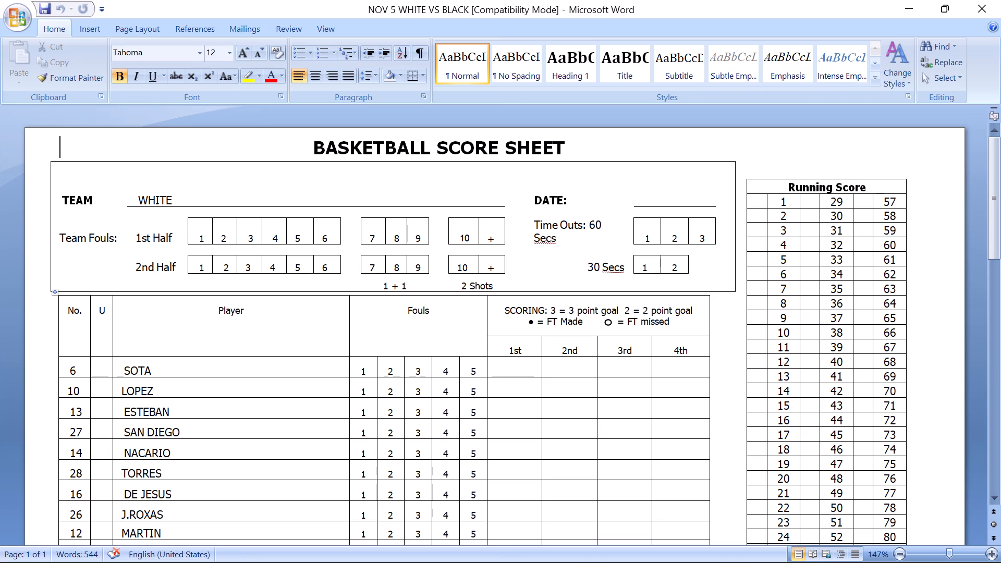
scroll(663, 309, "down", 2)
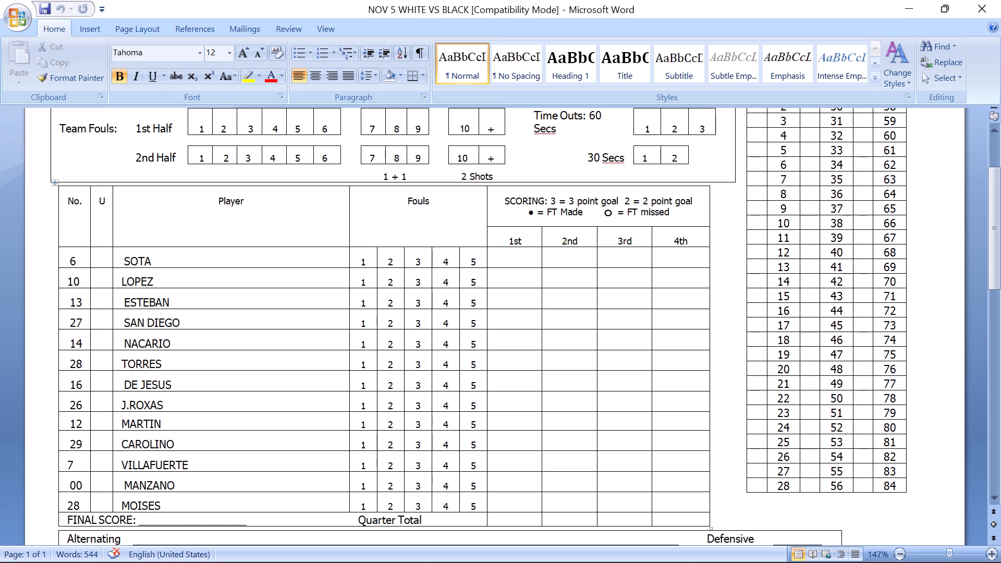
scroll(648, 383, "down", 7)
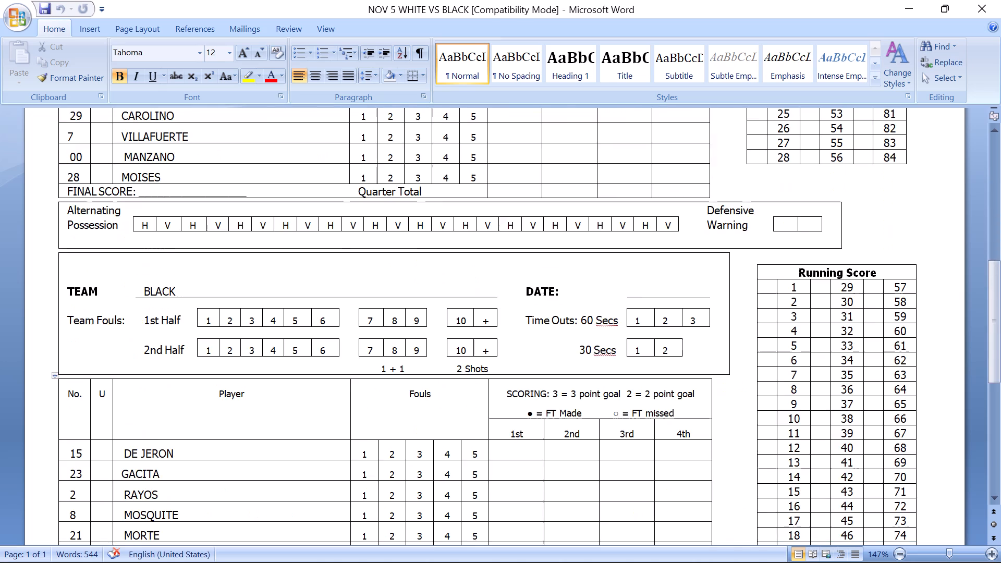
scroll(648, 383, "down", 4)
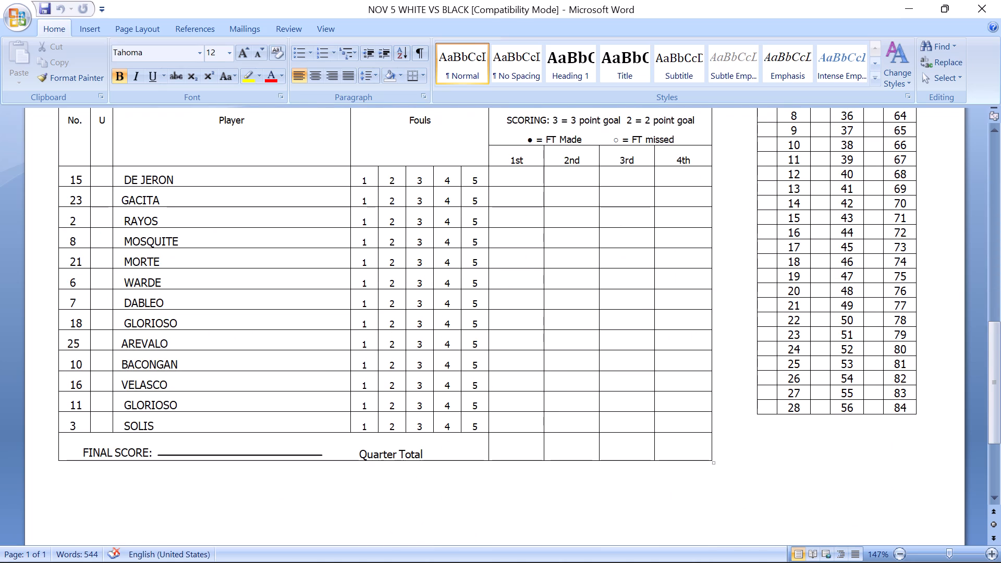
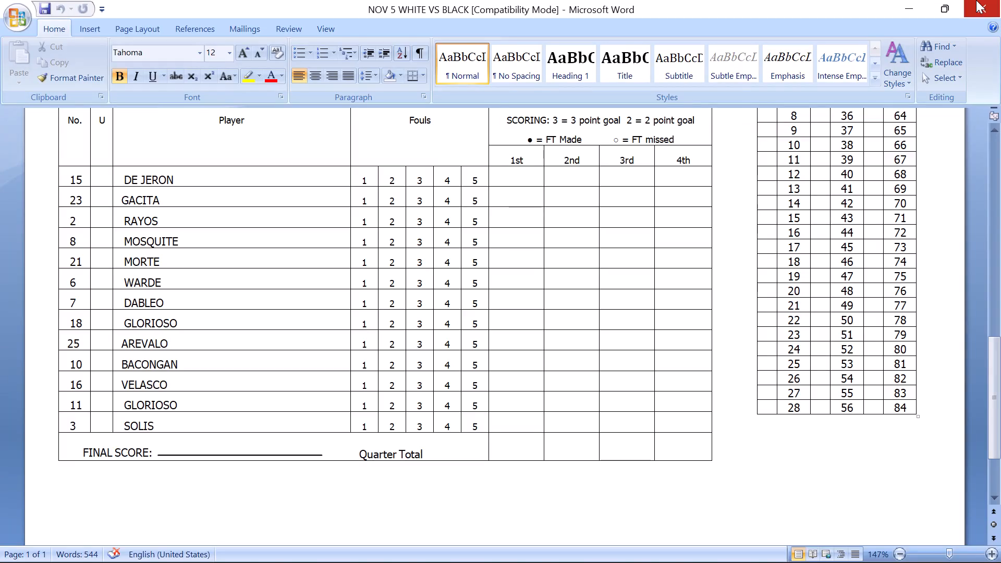
Close the NOV 5 WHITE VS BLACK score sheet.
left_click(976, 0)
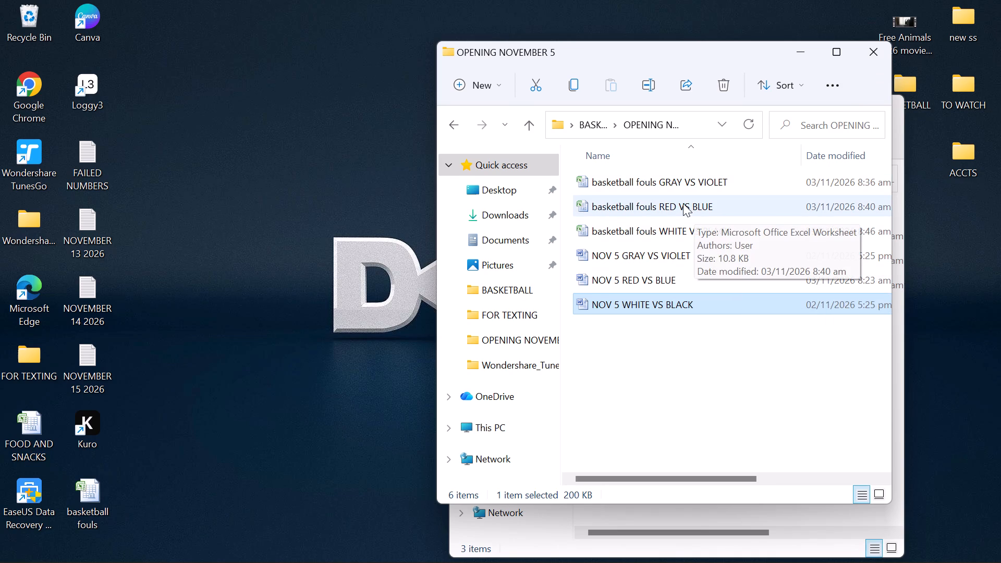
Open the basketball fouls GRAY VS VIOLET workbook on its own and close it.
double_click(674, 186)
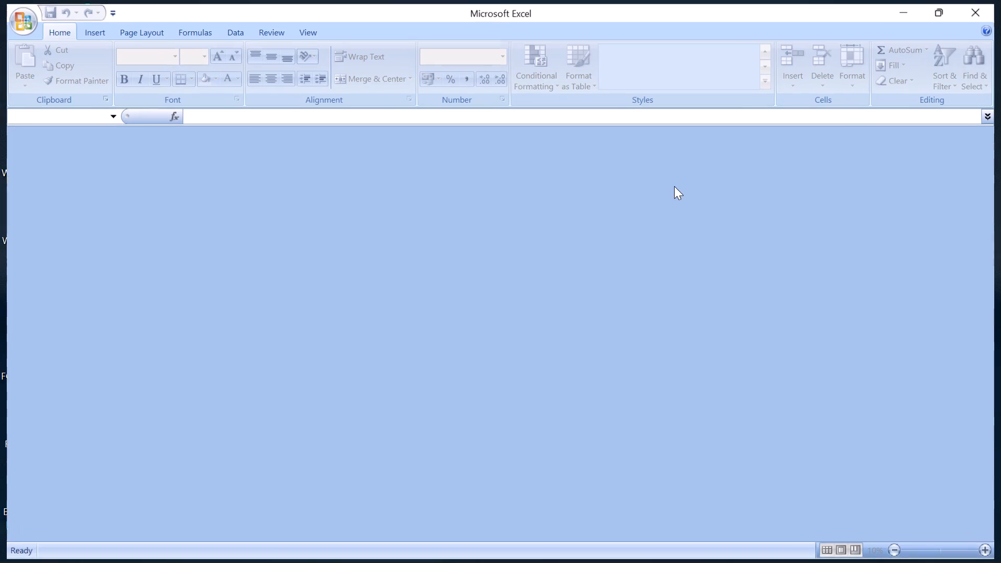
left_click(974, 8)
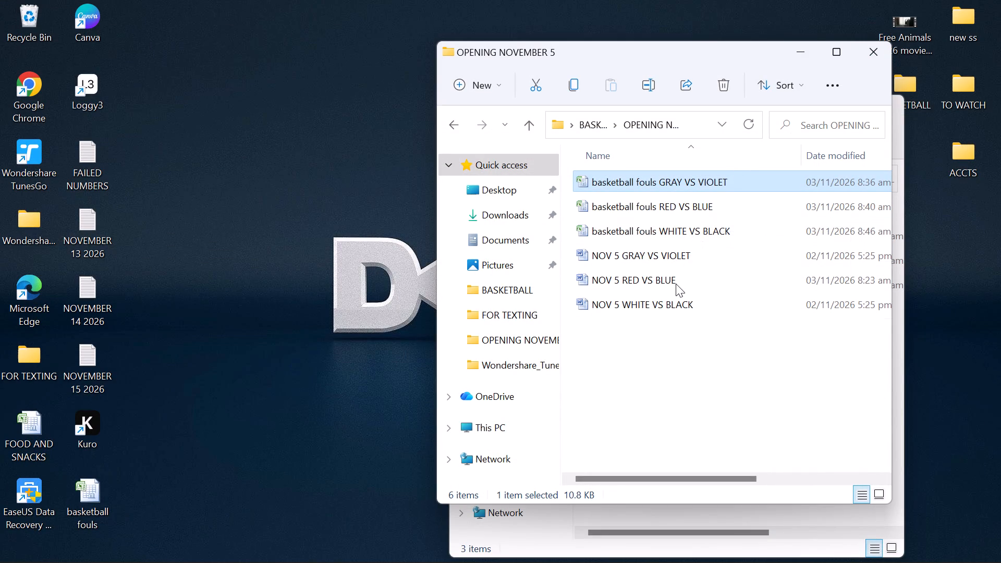
Open the NOV 5 RED VS BLUE score sheet, reduce it to a smaller window and minimize it.
double_click(651, 287)
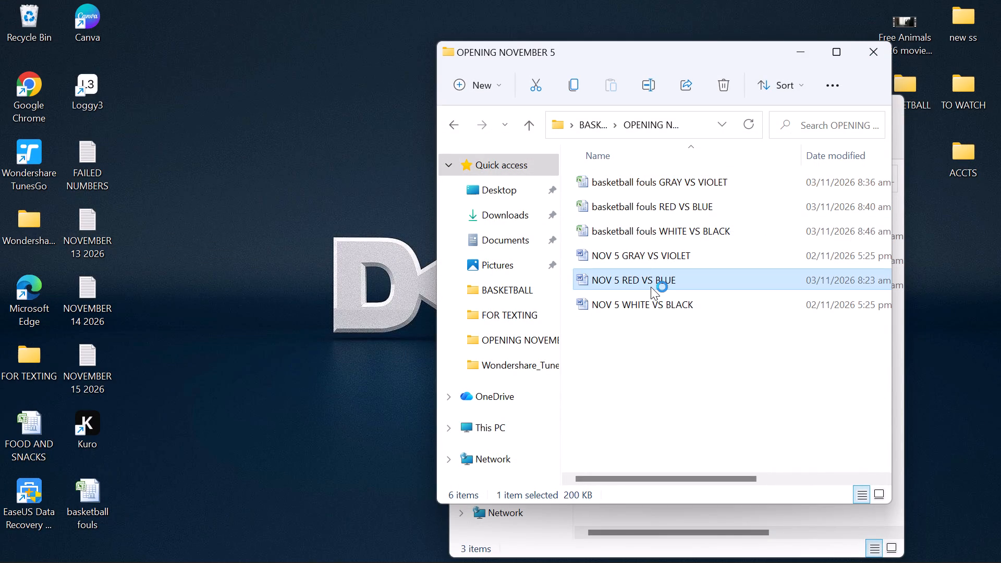
left_click(938, 6)
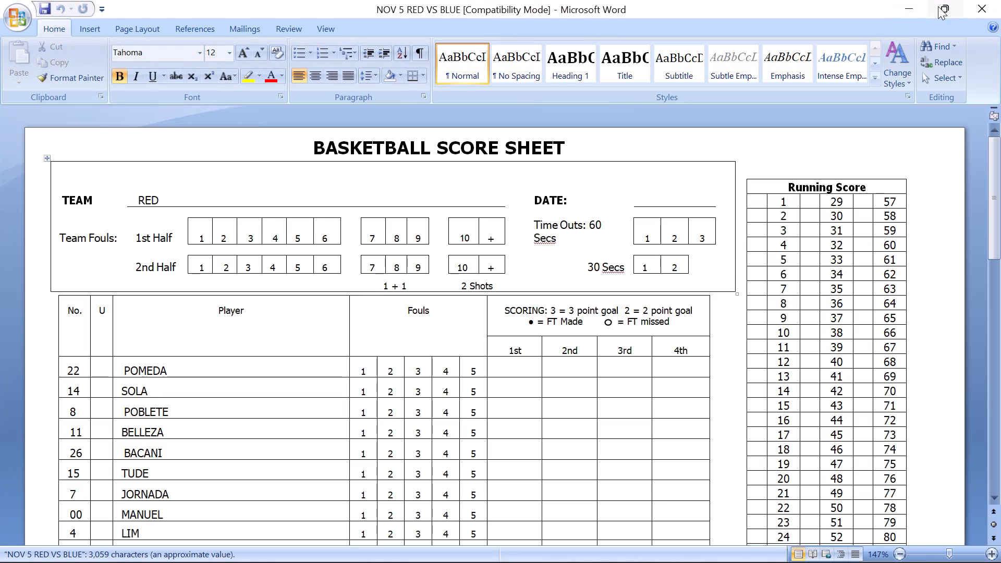
left_click_drag(700, 18, 699, 0)
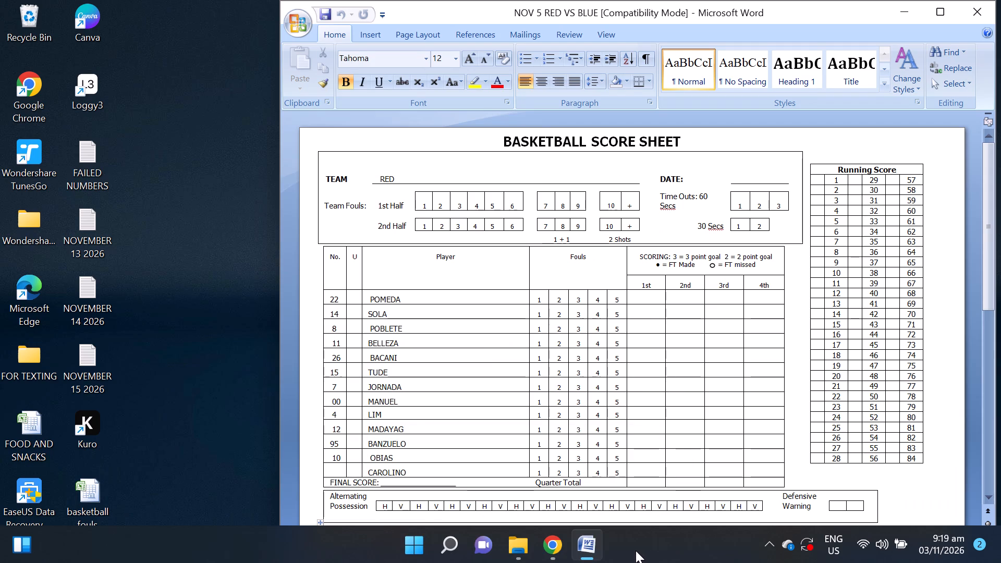
left_click(893, 15)
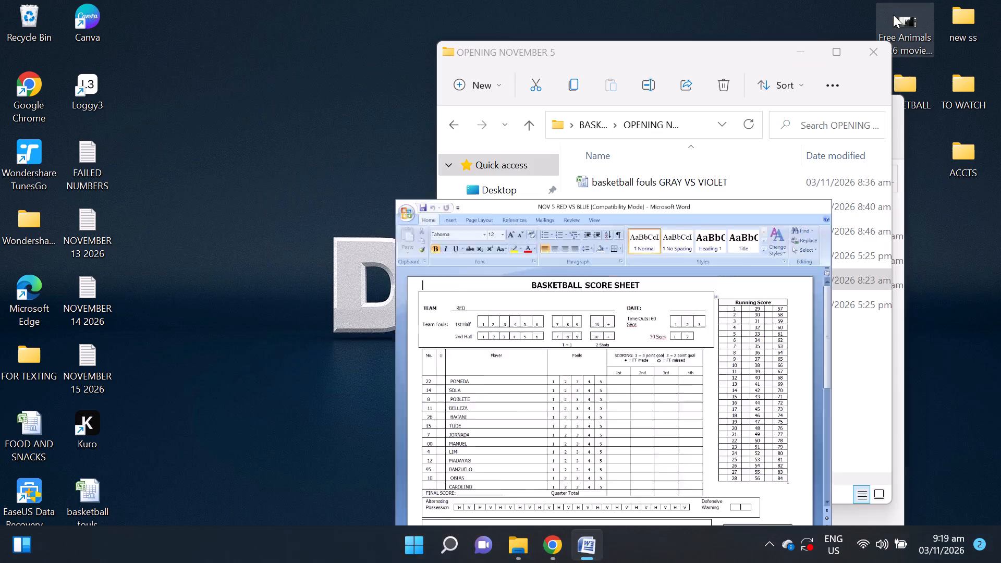
Open the basketball fouls GRAY VS VIOLET and RED VS BLUE workbooks together from the OPENING NOVEMBER 5 folder.
left_click_drag(569, 175, 600, 210)
key("Return")
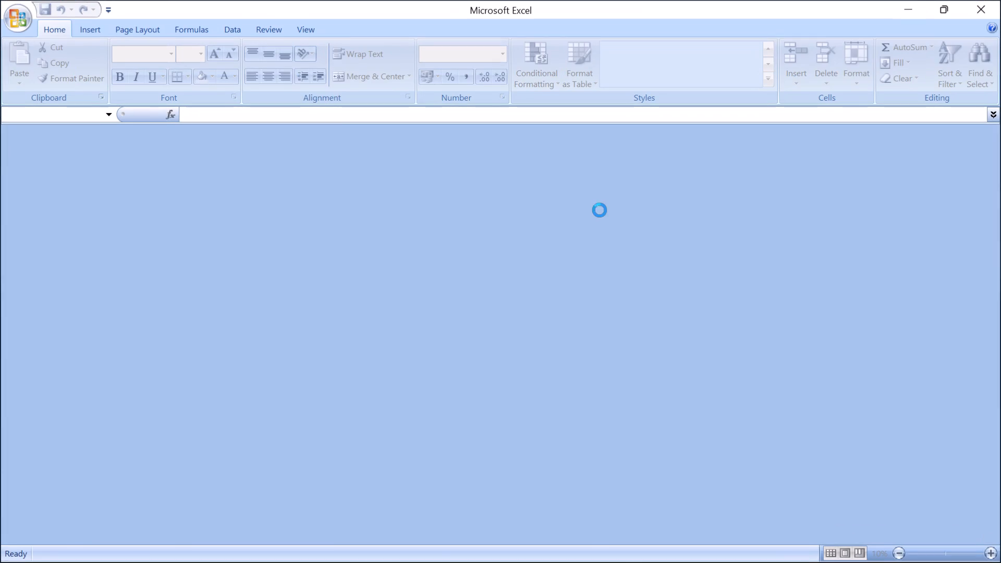
scroll(227, 256, "up", 5)
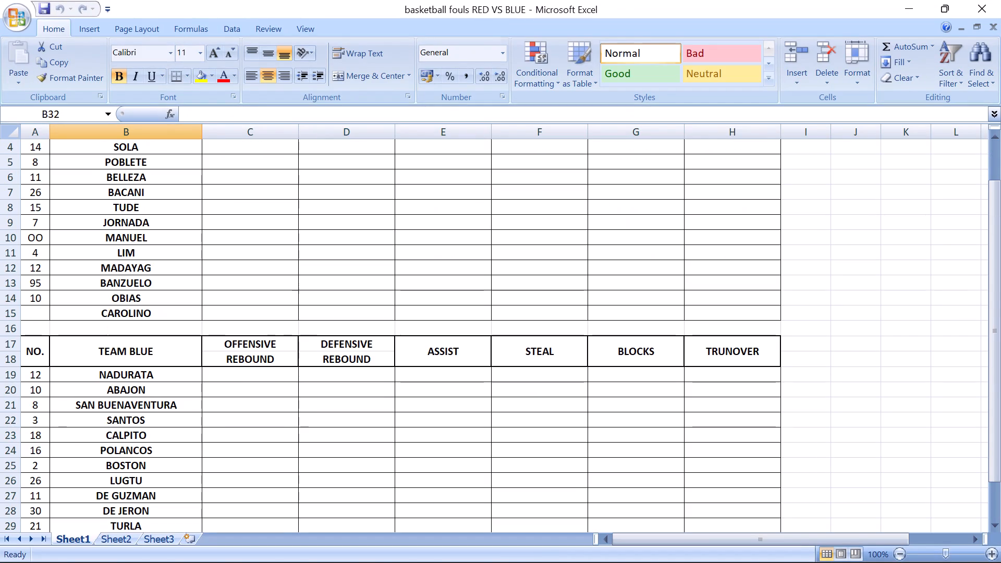
Copy Team Gray's jersey numbers and player names from the GRAY VS VIOLET workbook over Team Blue's roster in the RED VS BLUE workbook.
left_click(594, 554)
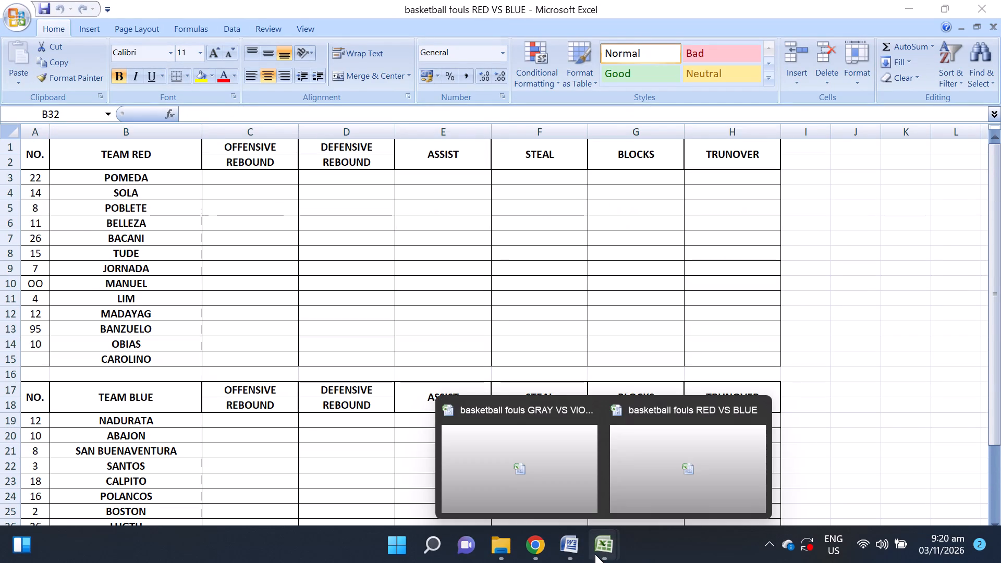
left_click(557, 495)
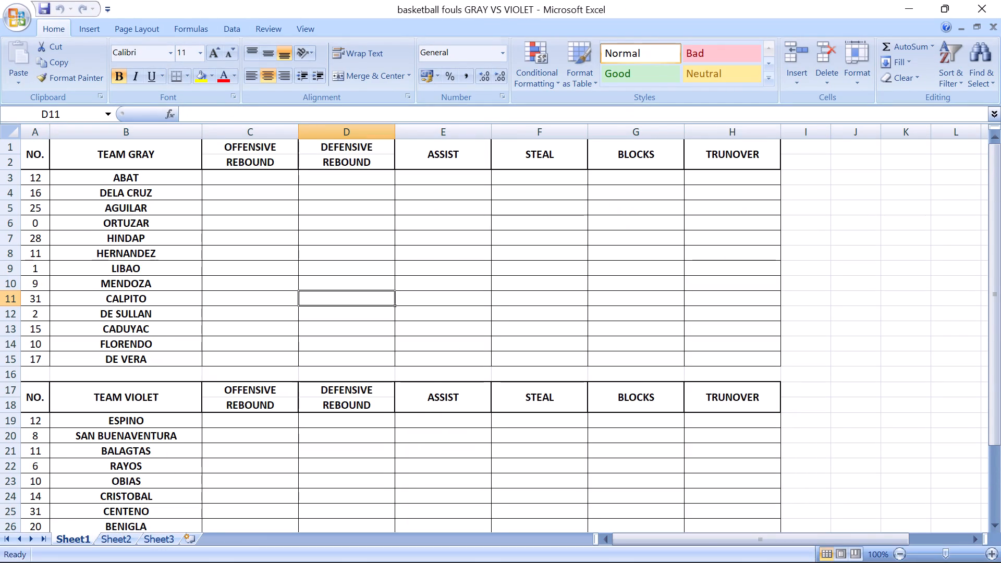
left_click_drag(42, 177, 157, 281)
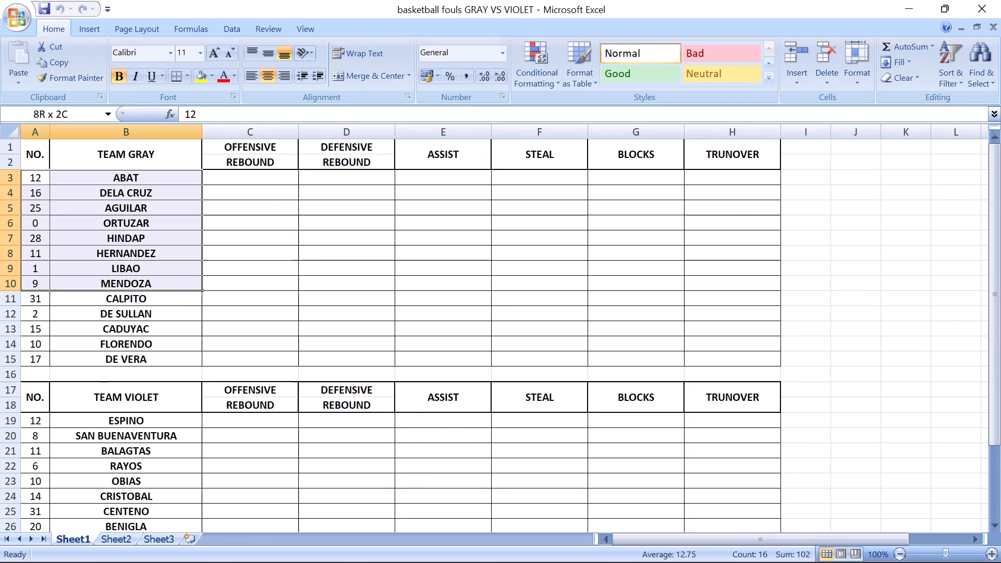
left_click_drag(157, 281, 165, 357)
key("ctrl+c")
left_click(608, 549)
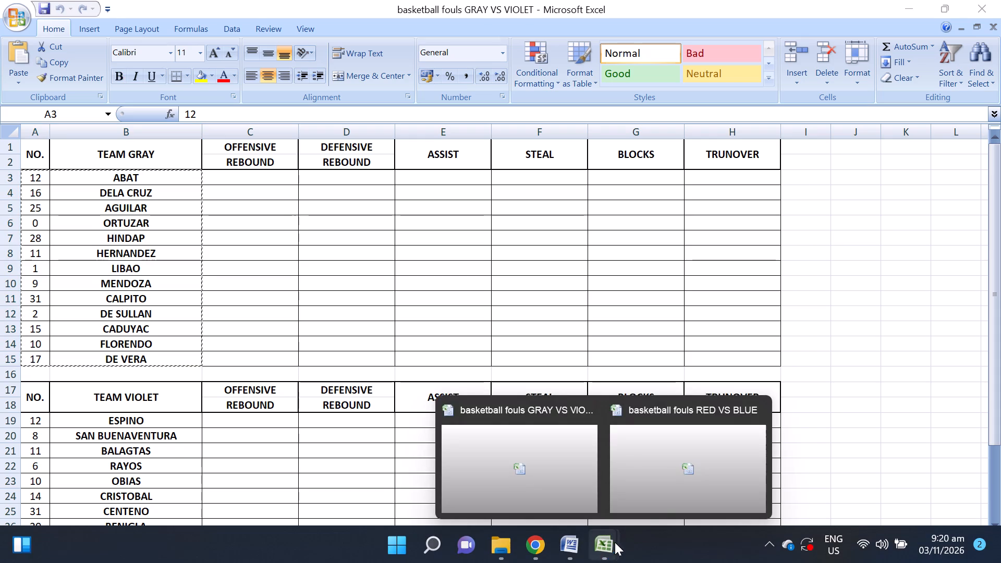
left_click(660, 507)
left_click(36, 420)
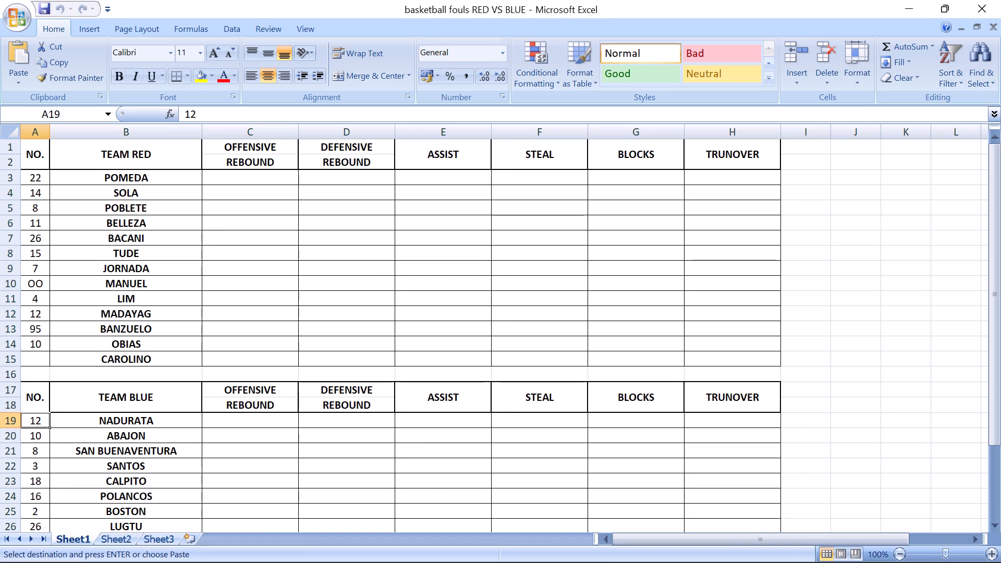
key("ctrl+v")
Change the second team's heading in the RED VS BLUE foul workbook to TEAM GRAY and look over the pasted roster.
double_click(161, 397)
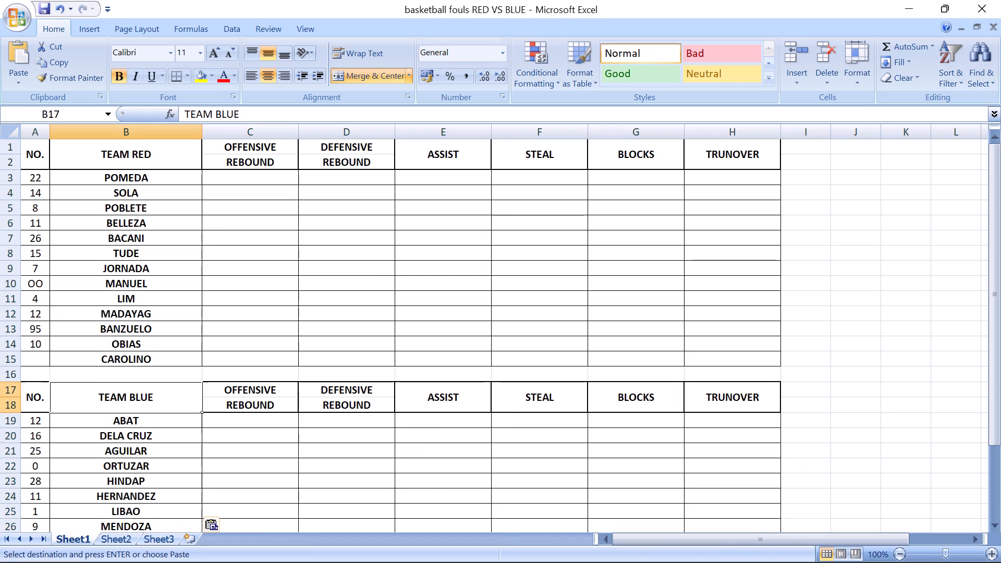
key("BackSpace")
key("BackSpace")
key("BackSpace")
key("BackSpace")
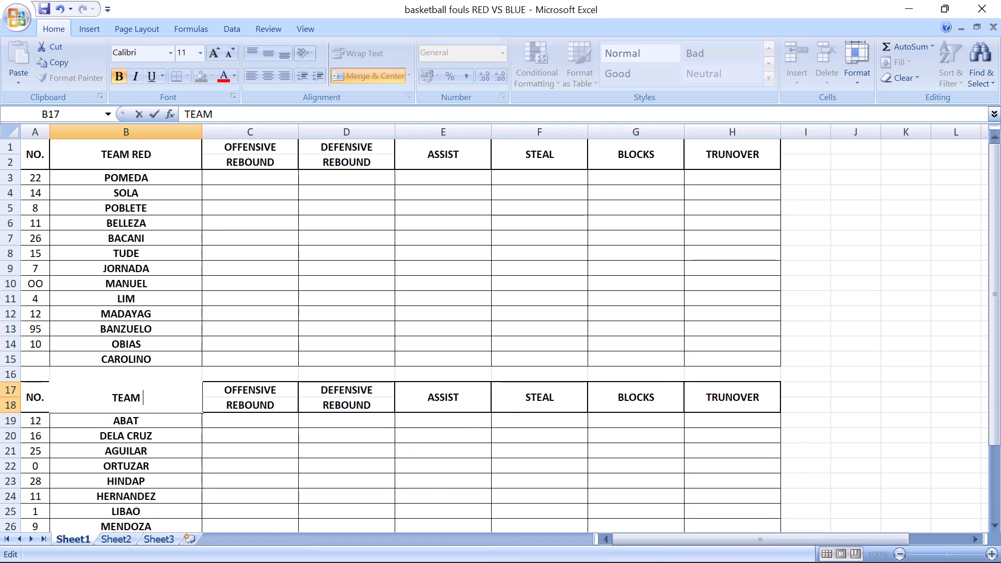
type("GRAY")
key("Return")
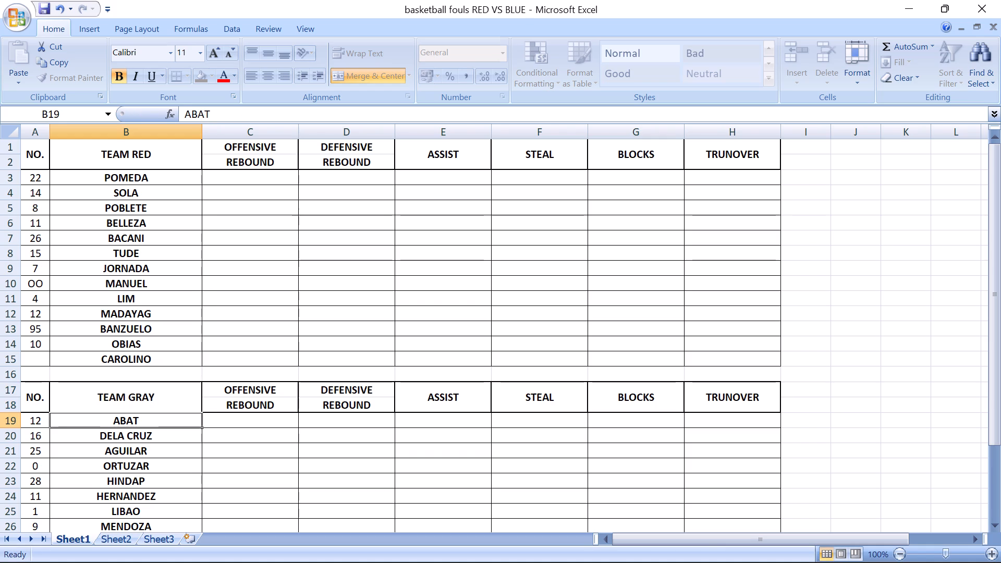
left_click(312, 454)
scroll(312, 454, "down", 5)
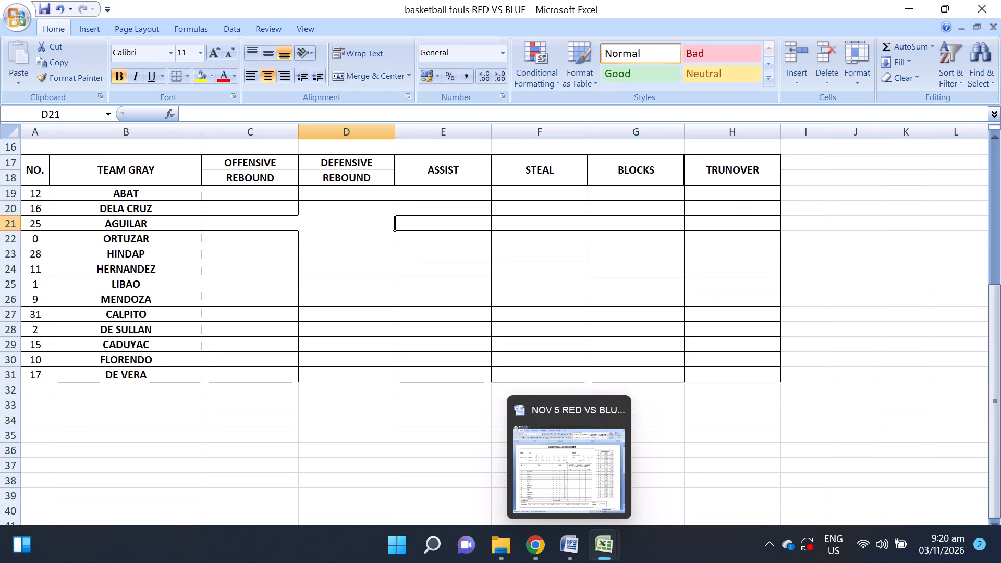
Save the edited foul workbook to the Desktop under the name basketball fouls RED VS GRAY.
left_click(24, 27)
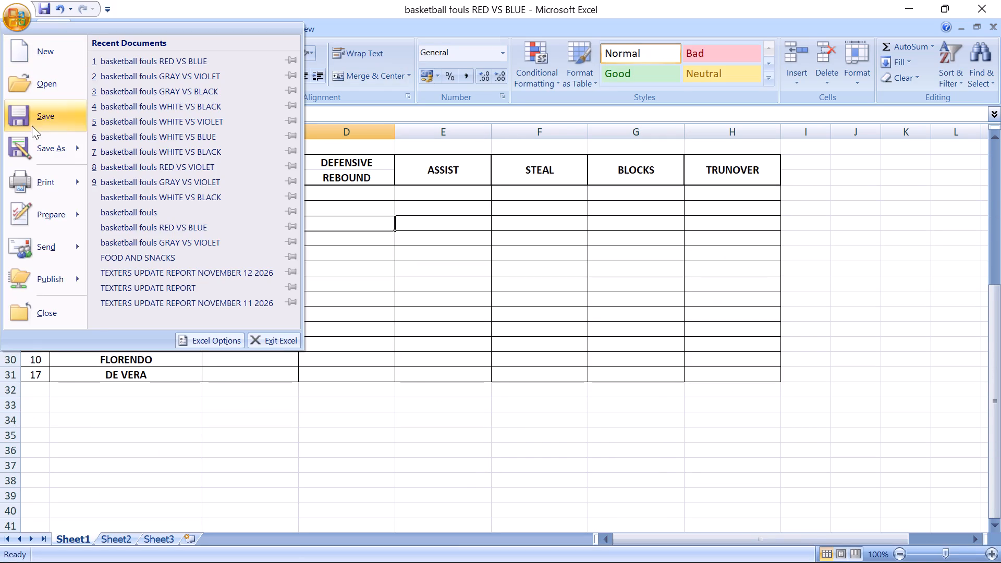
left_click(32, 137)
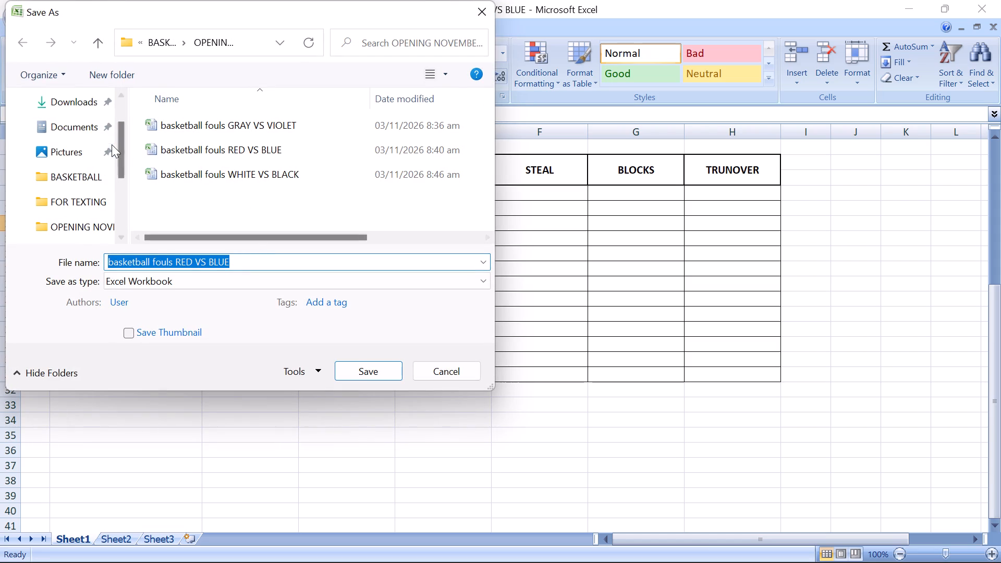
scroll(111, 142, "up", 4)
left_click(71, 131)
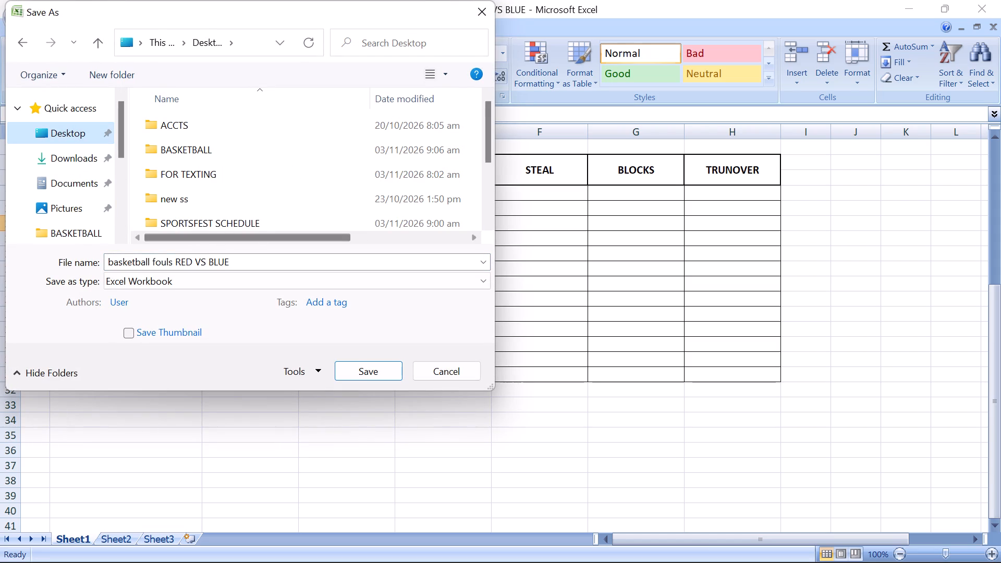
left_click(235, 264)
left_click(235, 264)
key("BackSpace")
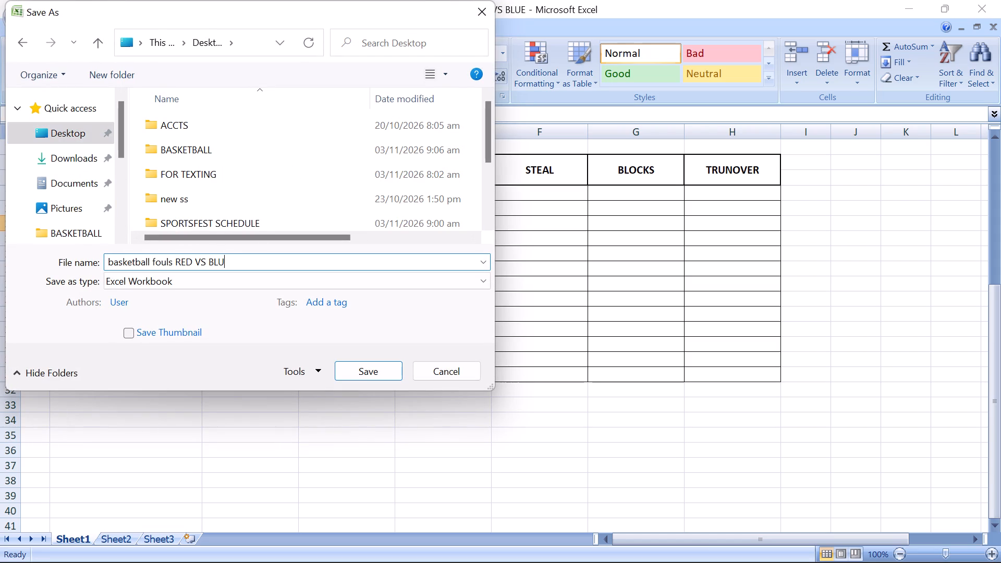
key("BackSpace")
key("BackSpace")
key("BackSpace")
type("GRAY")
key("Return")
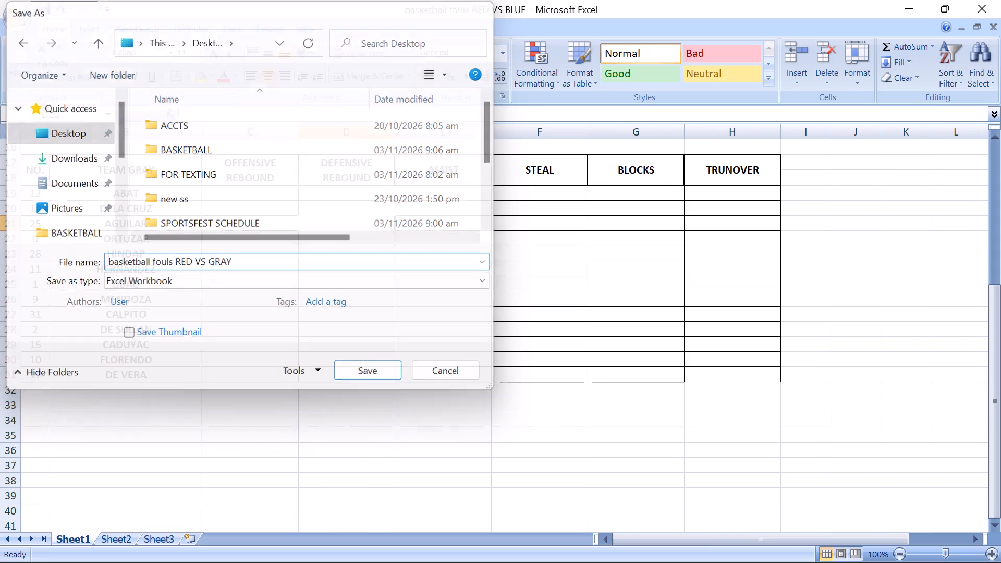
Bring up the NOV 5 RED VS BLUE score sheet beside the Gray roster and change the second team's name to GRAY.
scroll(416, 273, "up", 7)
scroll(416, 273, "down", 1)
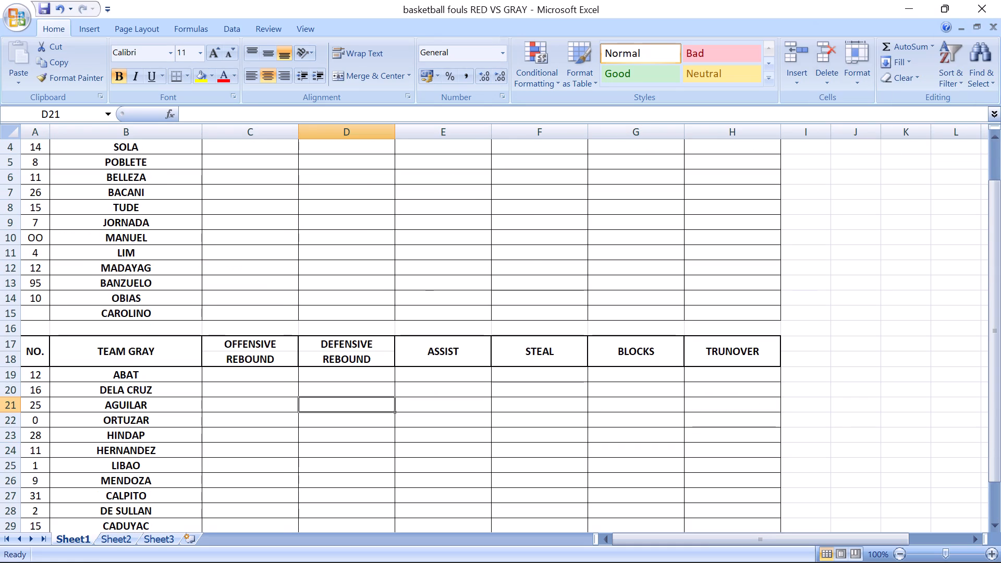
scroll(493, 372, "down", 2)
left_click(559, 546)
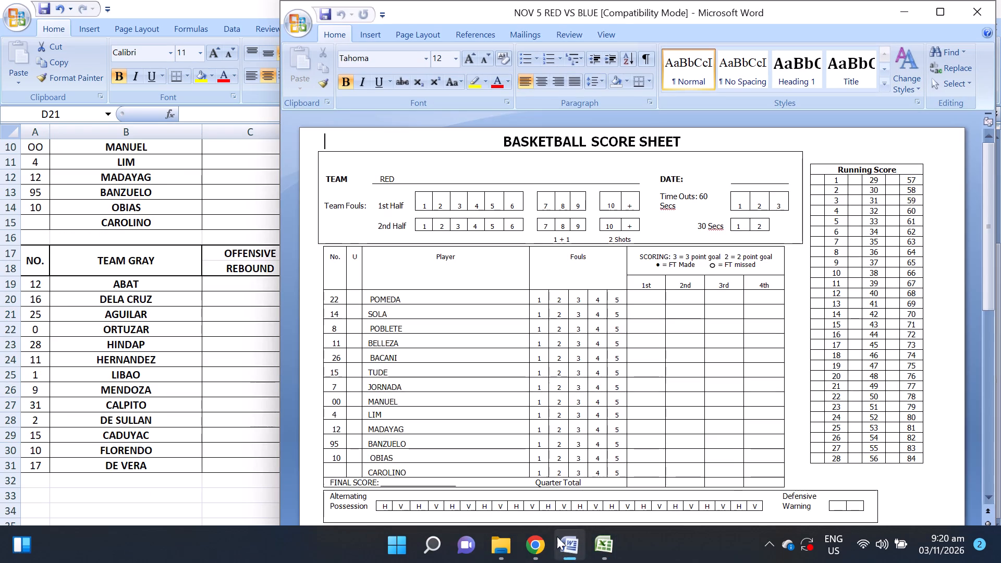
scroll(487, 322, "down", 7)
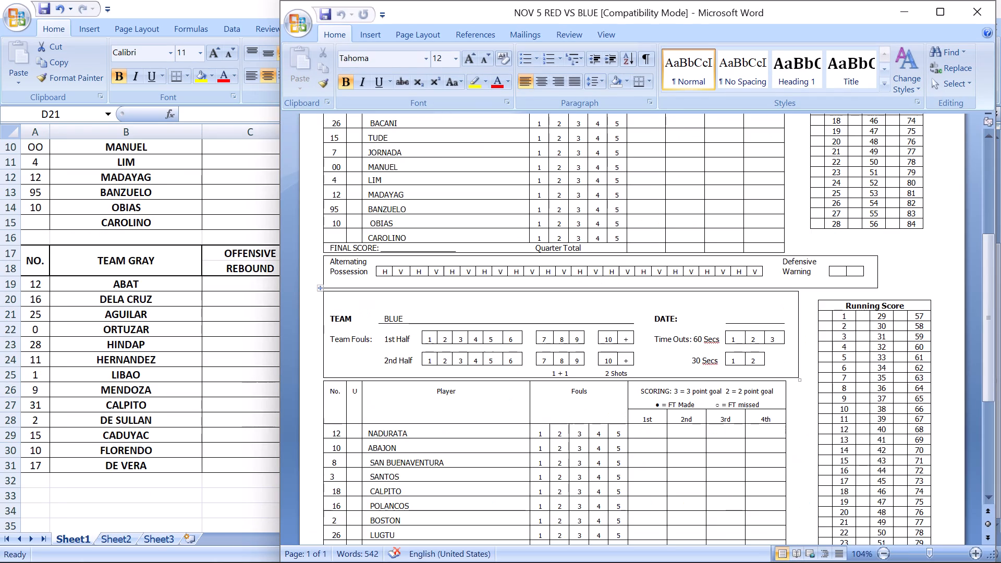
left_click(399, 281)
key("BackSpace")
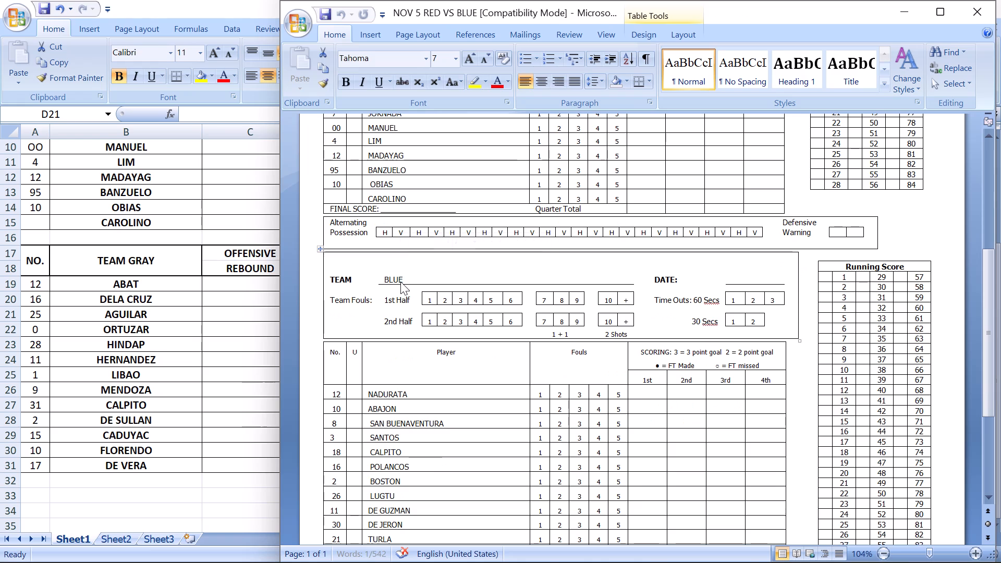
key("BackSpace")
key("BackSpace")
key("BackSpace")
type("GRAY")
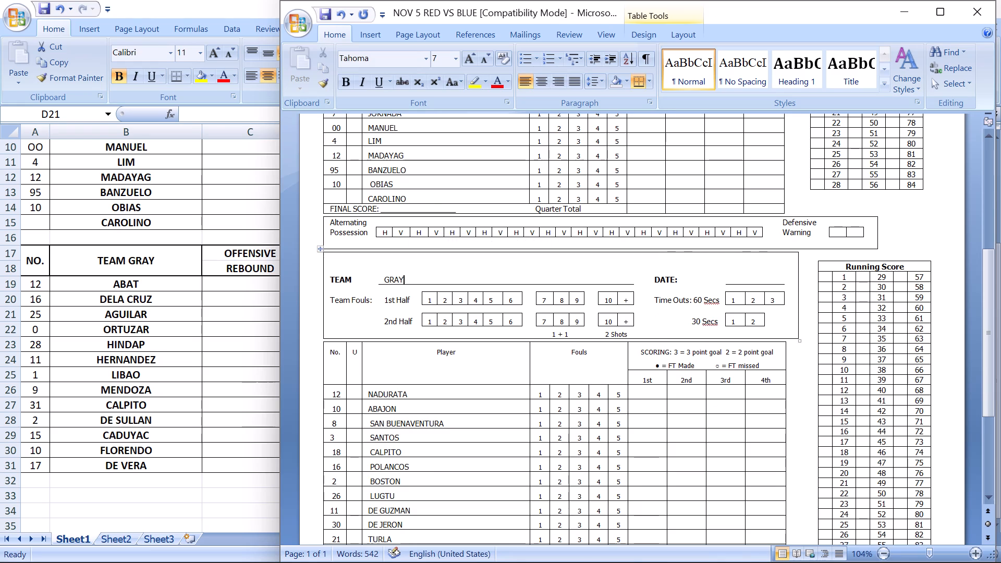
Set the jersey numbers in the second to fourth rows of the GRAY player table to 16, 25 and 0.
scroll(400, 281, "down", 3)
double_click(336, 290)
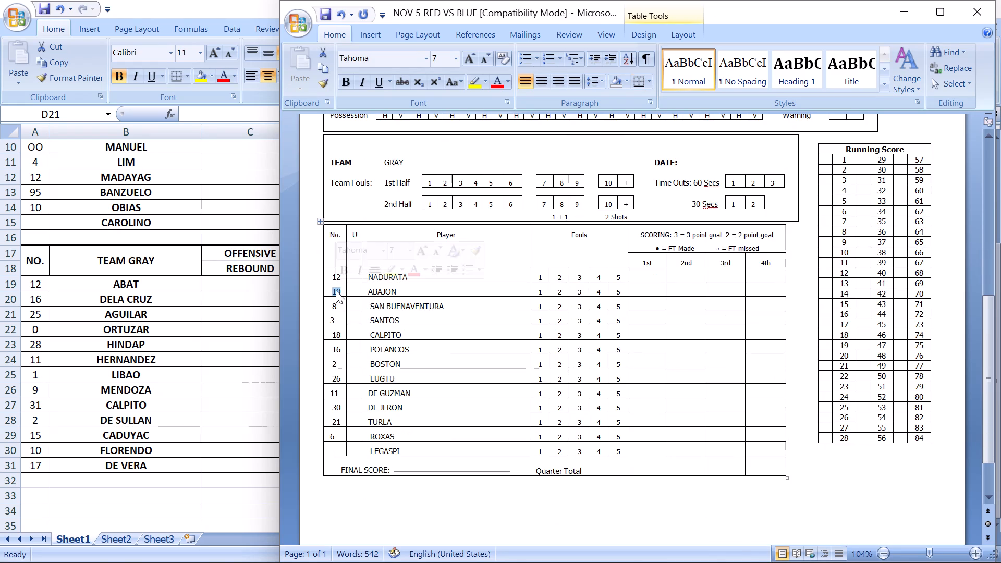
type("16")
left_click(338, 311)
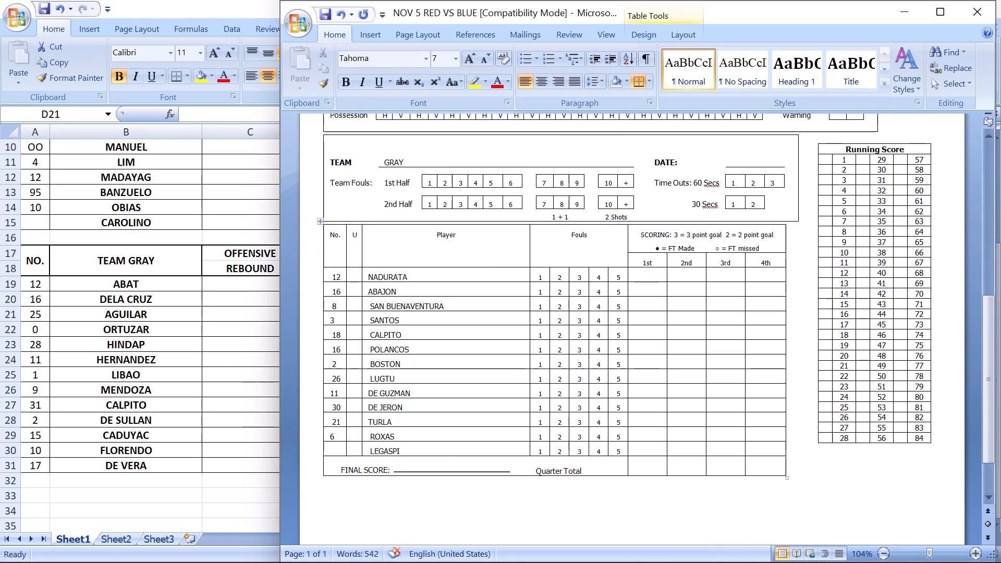
double_click(334, 305)
key("2")
double_click(334, 305)
type("25")
double_click(335, 319)
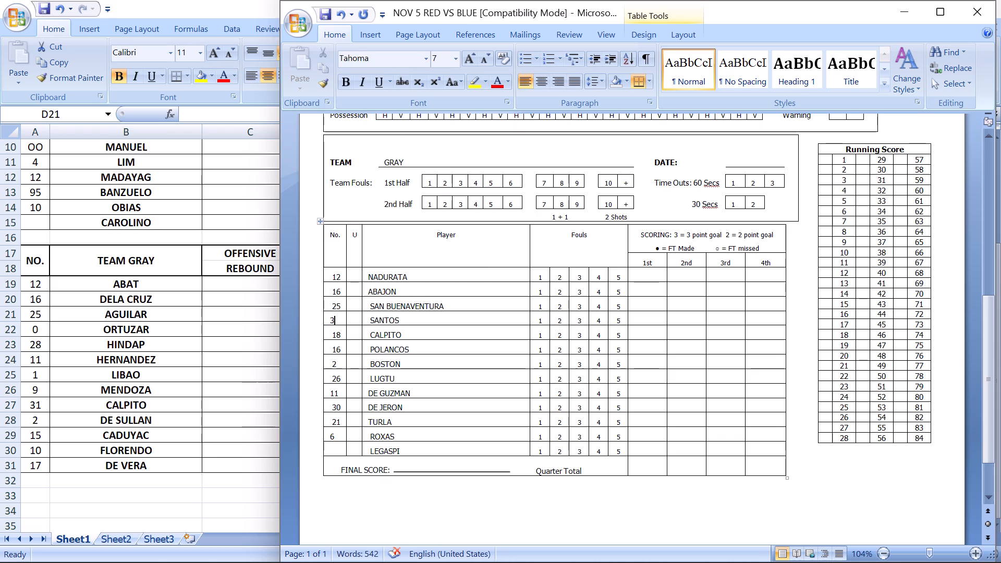
double_click(335, 319)
key("BackSpace")
key("0")
key("Return")
key("BackSpace")
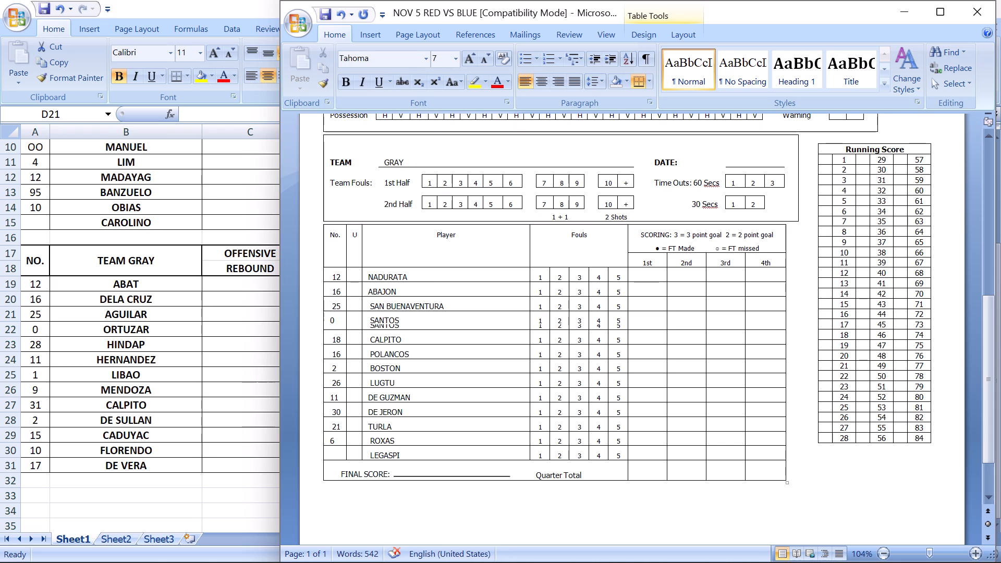
Change the jersey numbers in the fifth to eighth GRAY player rows to 28, 11, 1 and 9.
double_click(334, 334)
key("2")
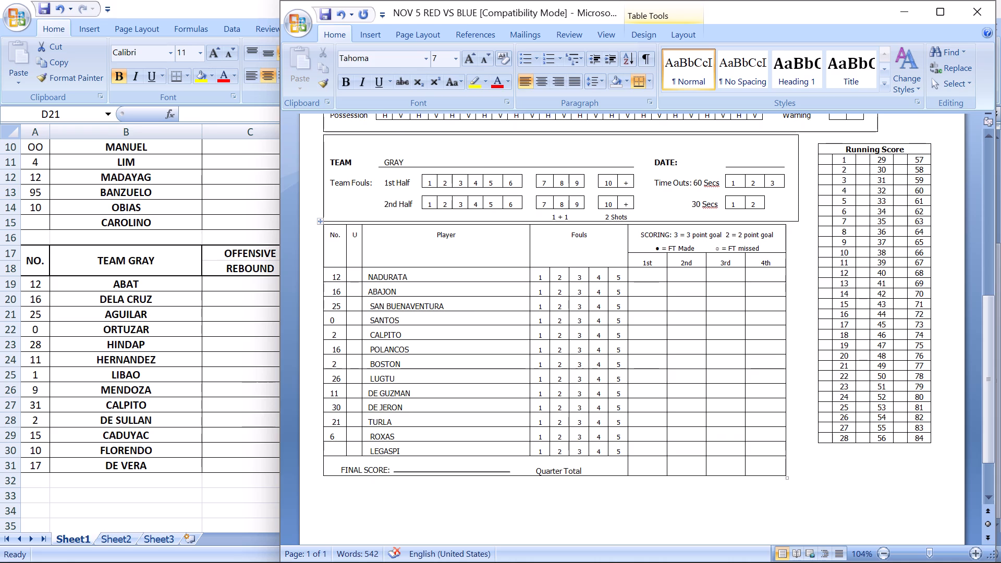
key("8")
double_click(336, 347)
key("1")
key("1")
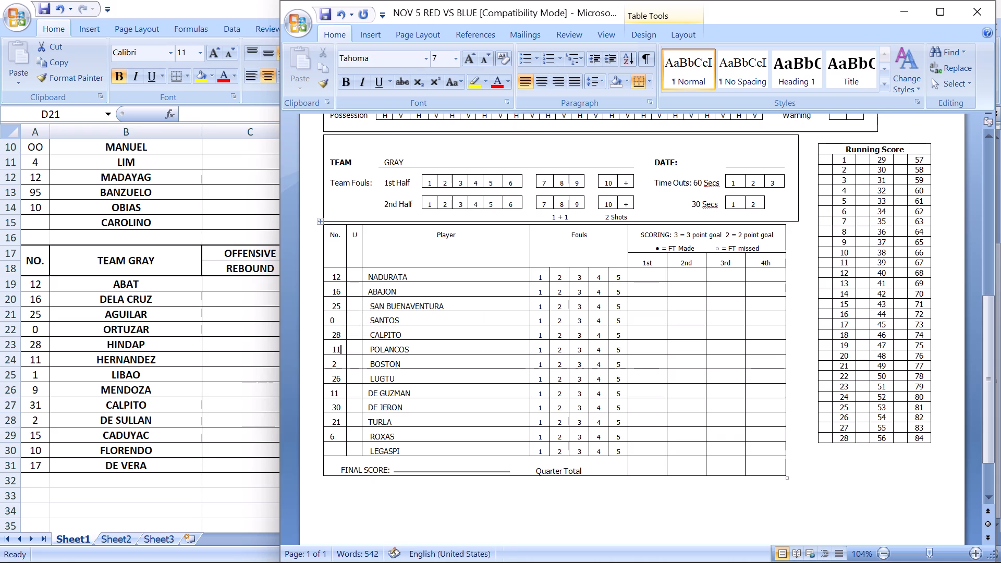
double_click(333, 365)
double_click(336, 364)
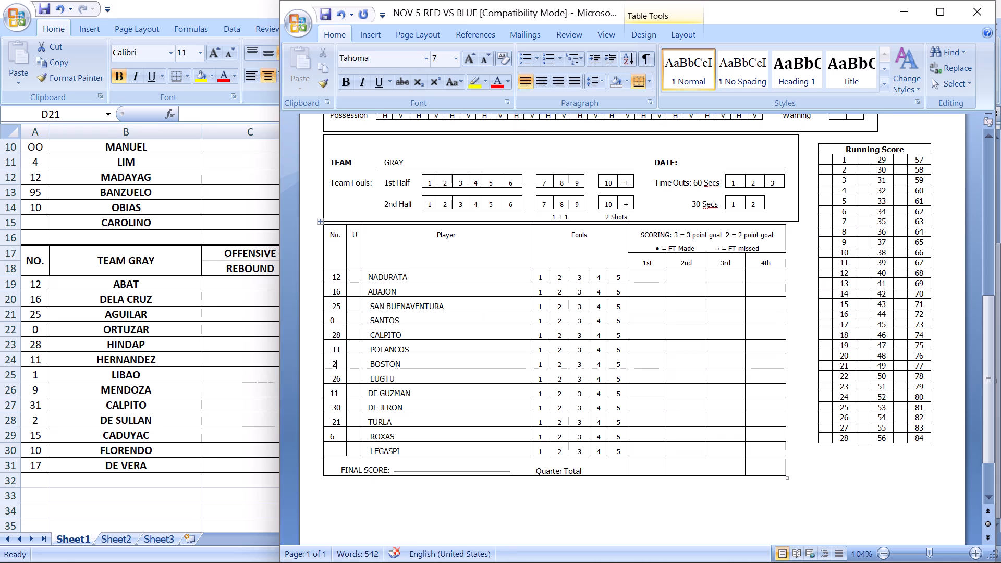
double_click(332, 363)
key("1")
double_click(337, 378)
key("9")
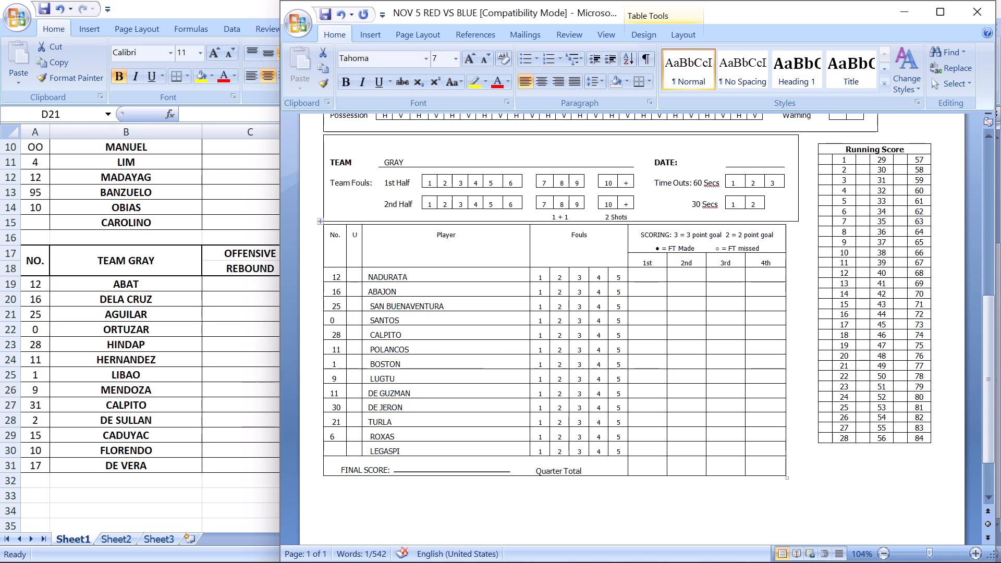
Fill in the jersey numbers of the last five GRAY player rows as 31, 2, 15, 10 and 17.
double_click(333, 389)
type("31")
double_click(336, 402)
key("2")
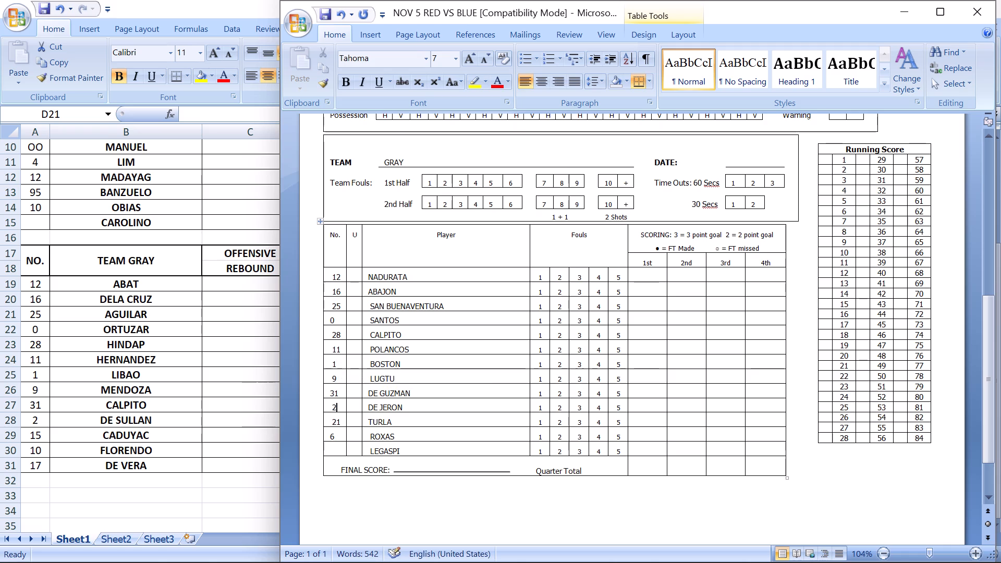
double_click(338, 422)
type("15")
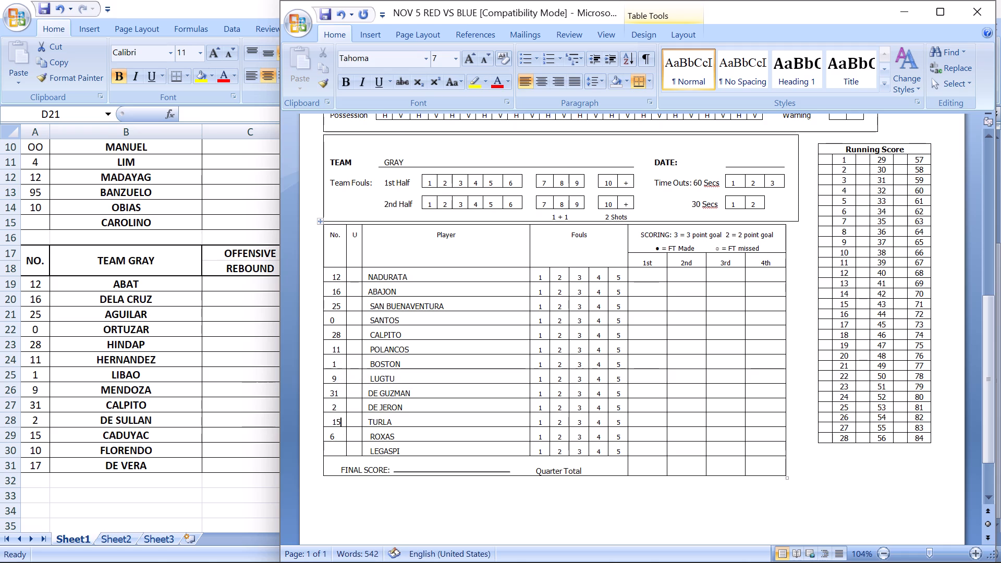
double_click(336, 433)
double_click(331, 439)
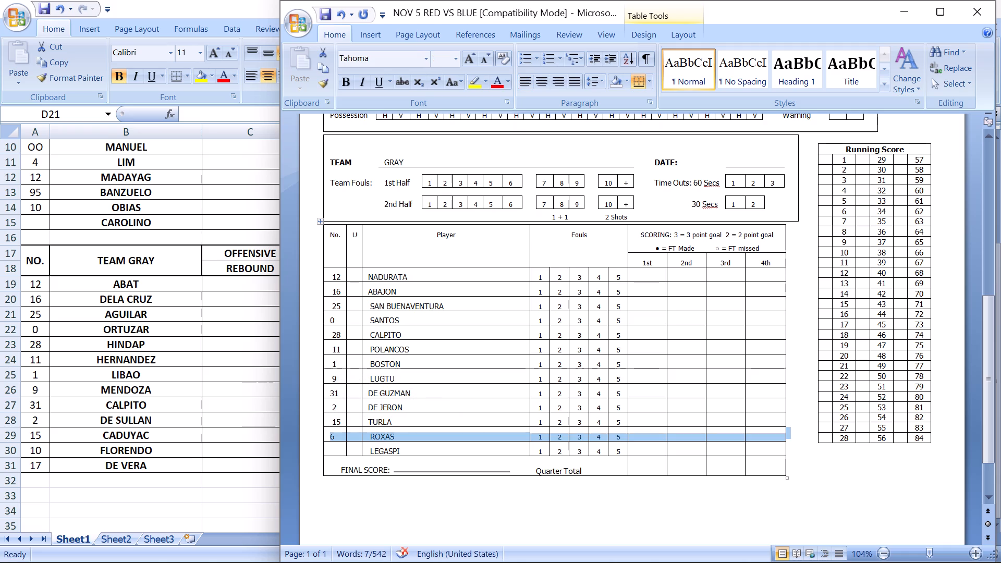
double_click(336, 436)
key("BackSpace")
type("10")
left_click(335, 447)
key("1")
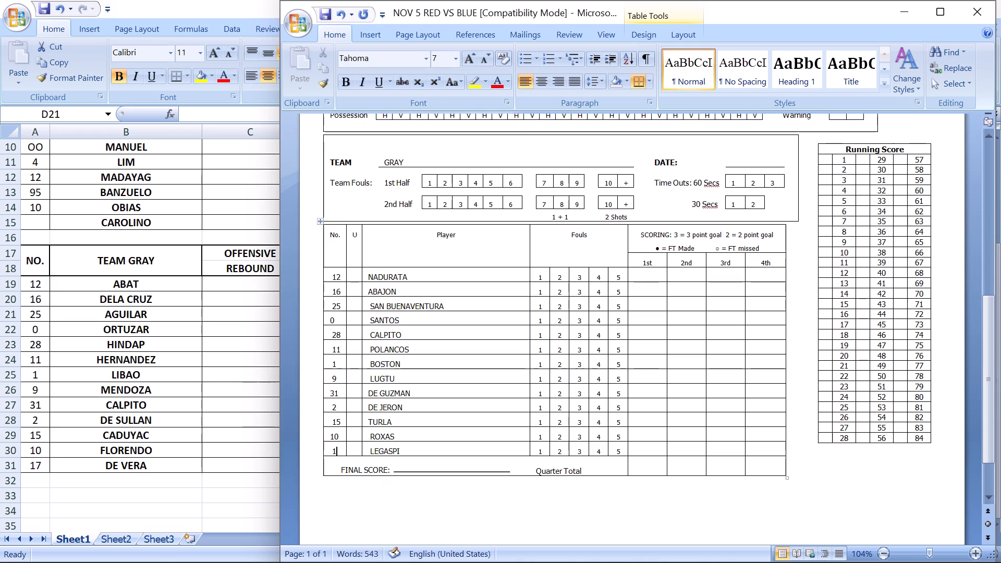
key("7")
Replace the first five player names in the GRAY table with ABAT, DELA CRUZ, AGUILAR, ORTUZAR and HINDAP.
double_click(389, 277)
type("ABAT")
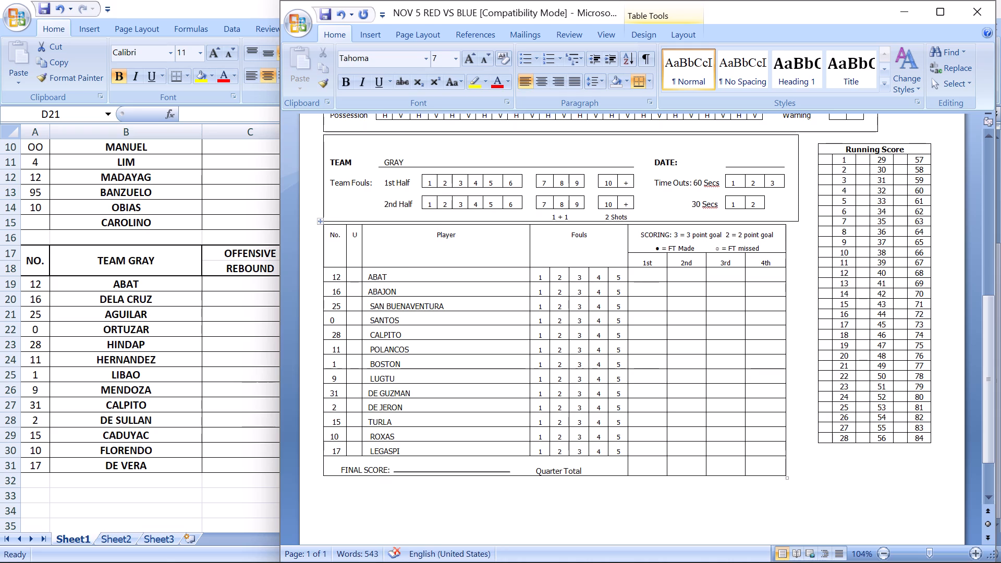
double_click(384, 285)
type("DELA CRUZ")
triple_click(419, 303)
type("AGUILAR")
double_click(380, 317)
type("ORTUA")
key("BackSpace")
type("ZAR")
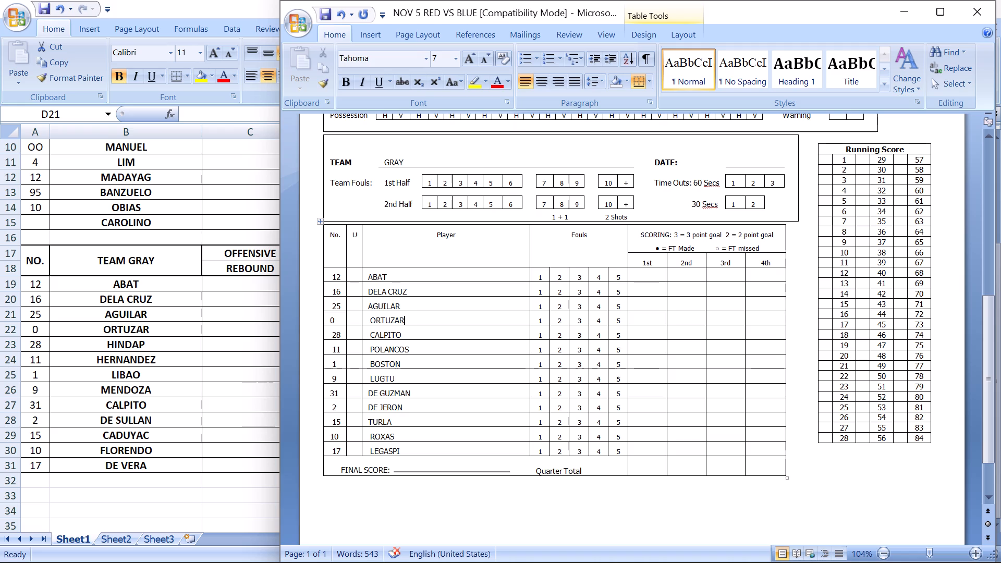
double_click(384, 328)
type("HINDAP")
double_click(393, 350)
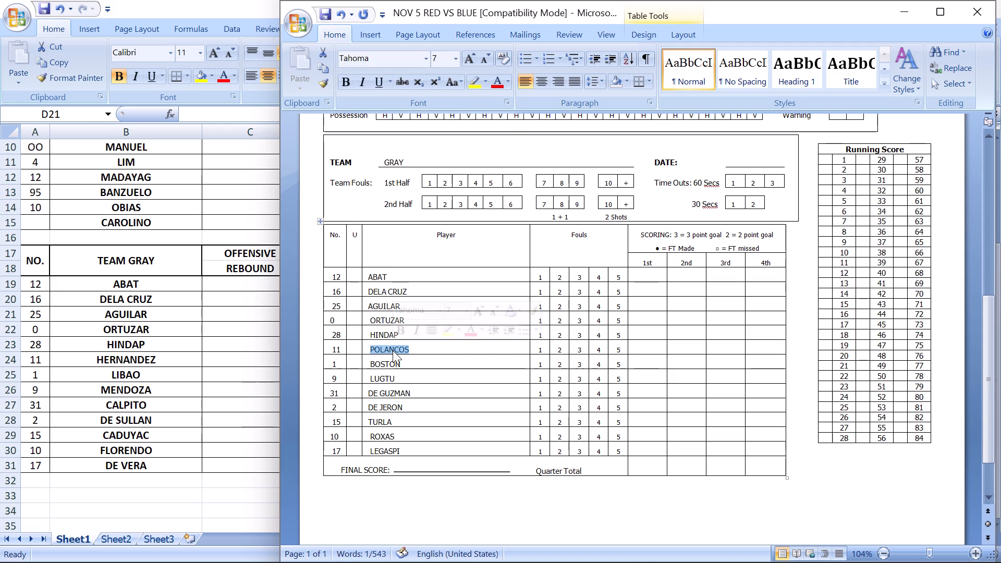
key("e")
key("BackSpace")
type("HERNANDEZ")
double_click(391, 357)
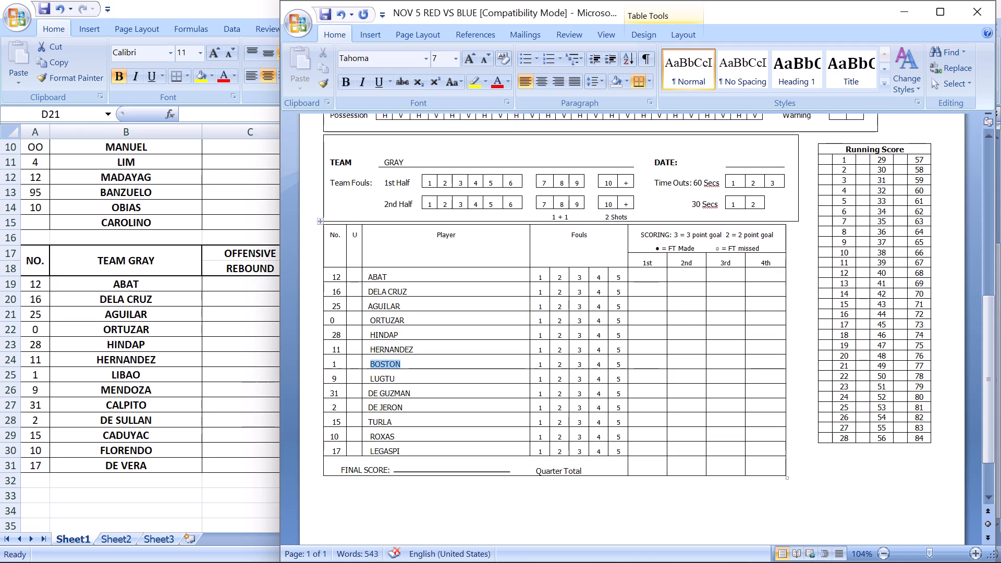
type("LIBAO")
double_click(387, 375)
type("MENDOZA")
triple_click(384, 396)
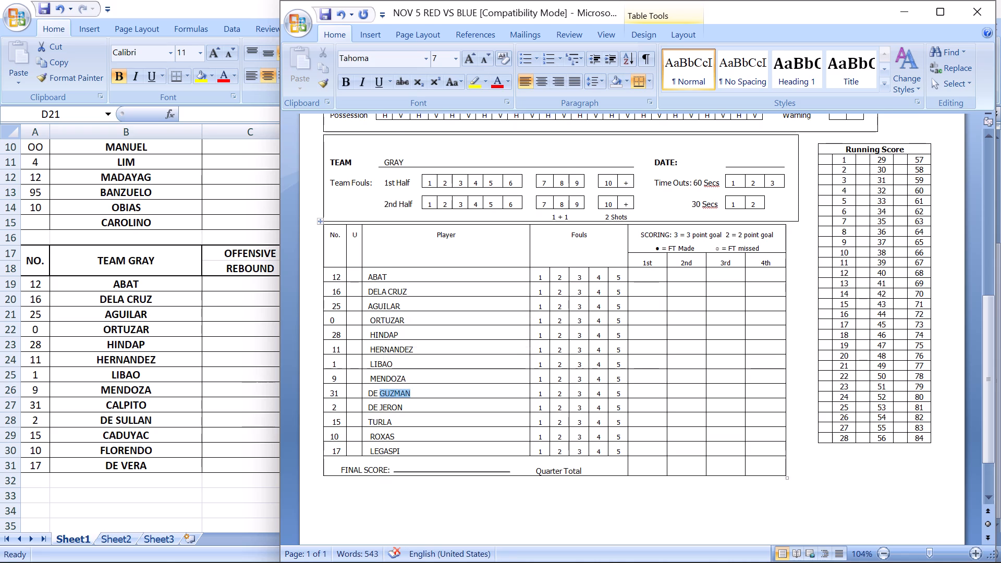
type("CALP")
type("ITO")
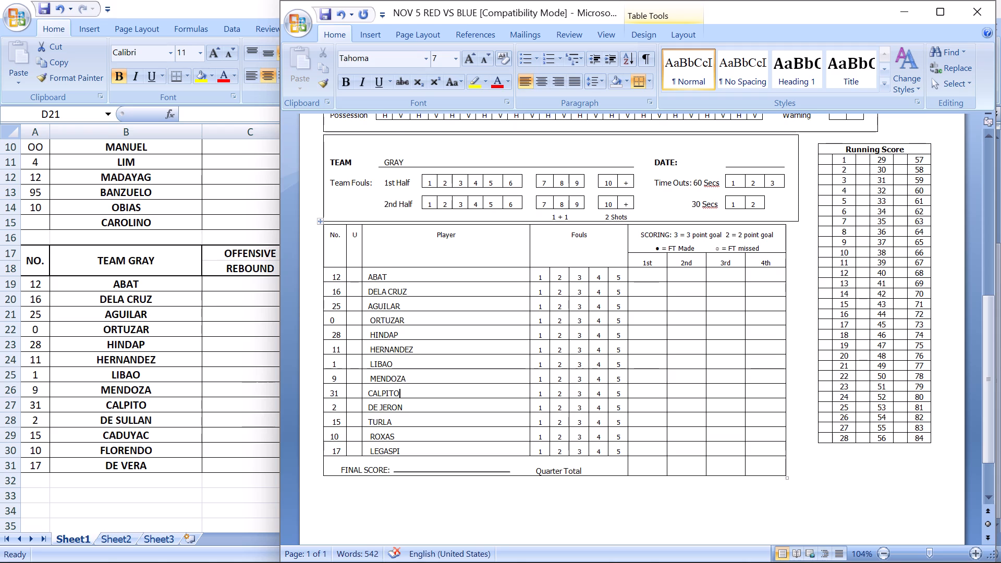
left_click(403, 404)
key("BackSpace")
key("BackSpace")
key("BackSpace")
key("BackSpace")
key("BackSpace")
type("SULLAN")
double_click(377, 420)
type("CADUYAN")
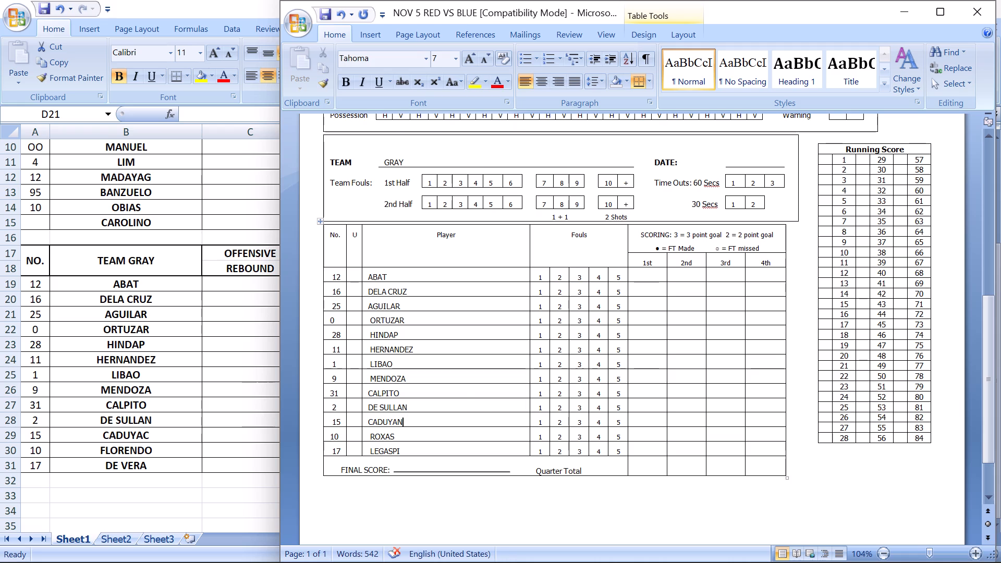
double_click(380, 434)
type("FLORENDO")
triple_click(379, 446)
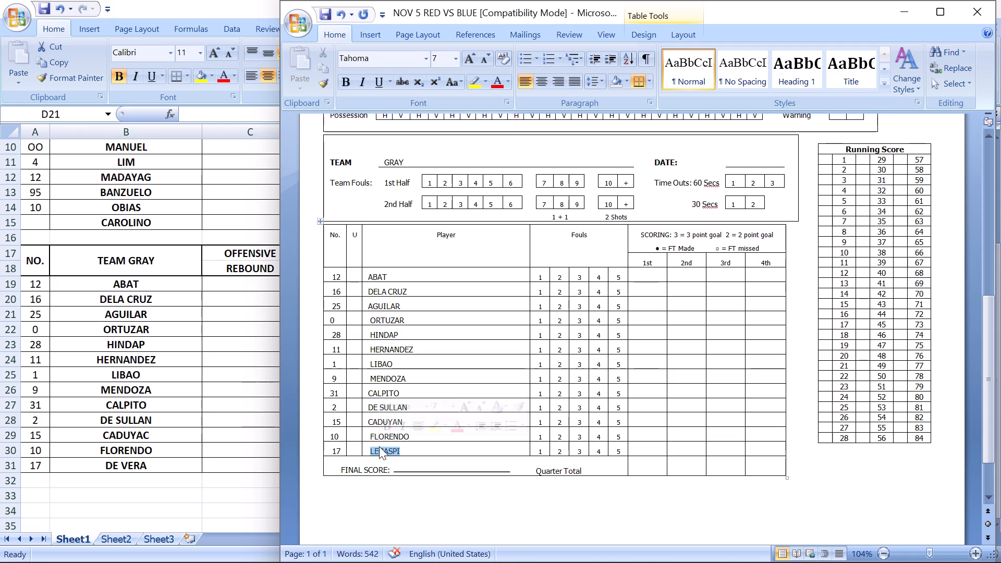
type("DE VERA")
left_click(529, 552)
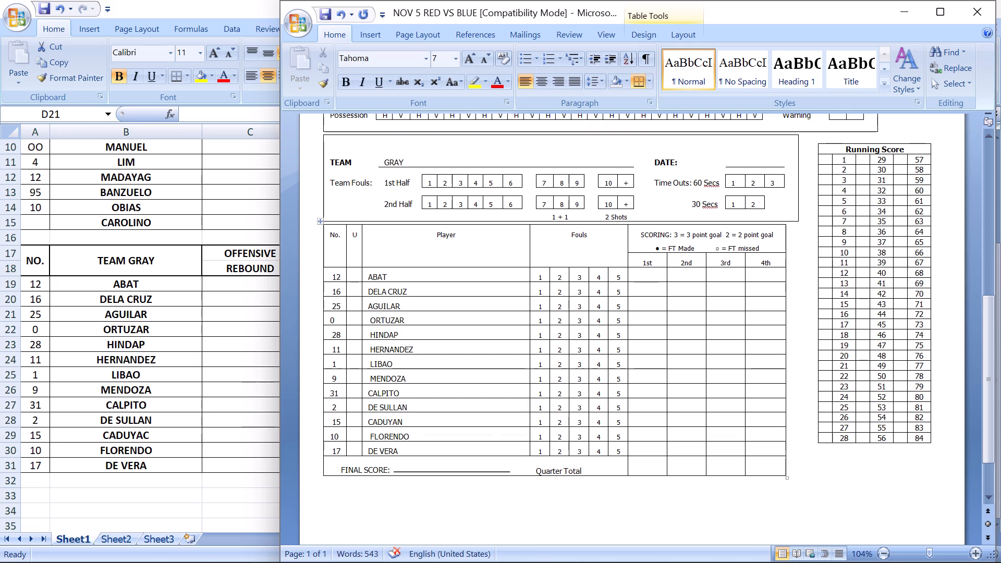
Save the score sheet as a new document named RED VS GRAY on the Desktop.
scroll(444, 186, "up", 9)
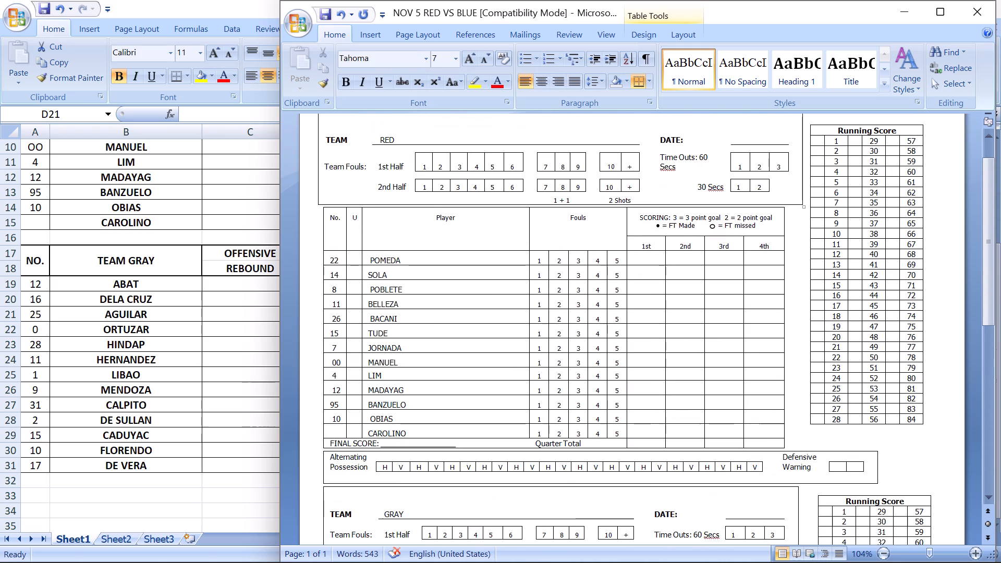
left_click(288, 23)
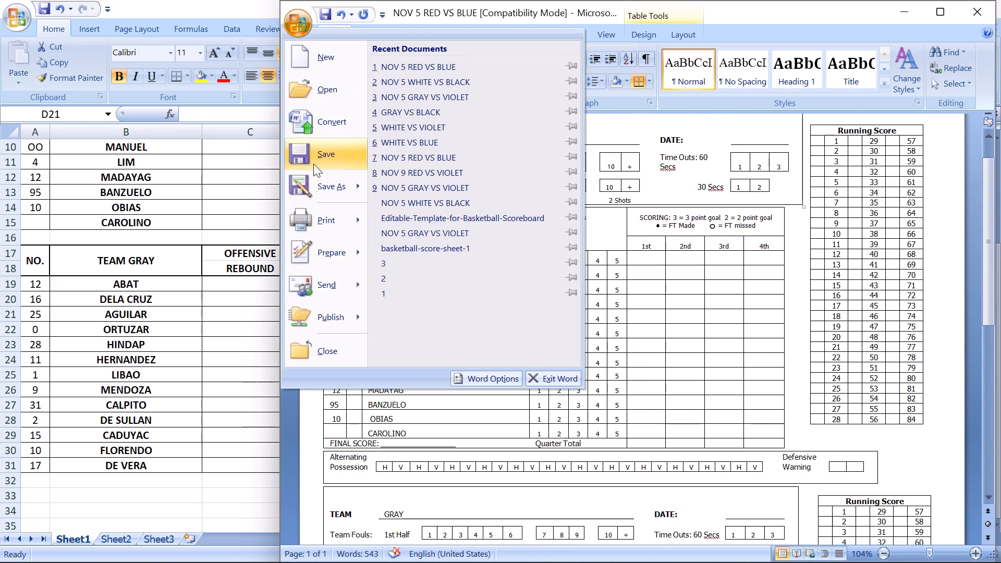
left_click(313, 179)
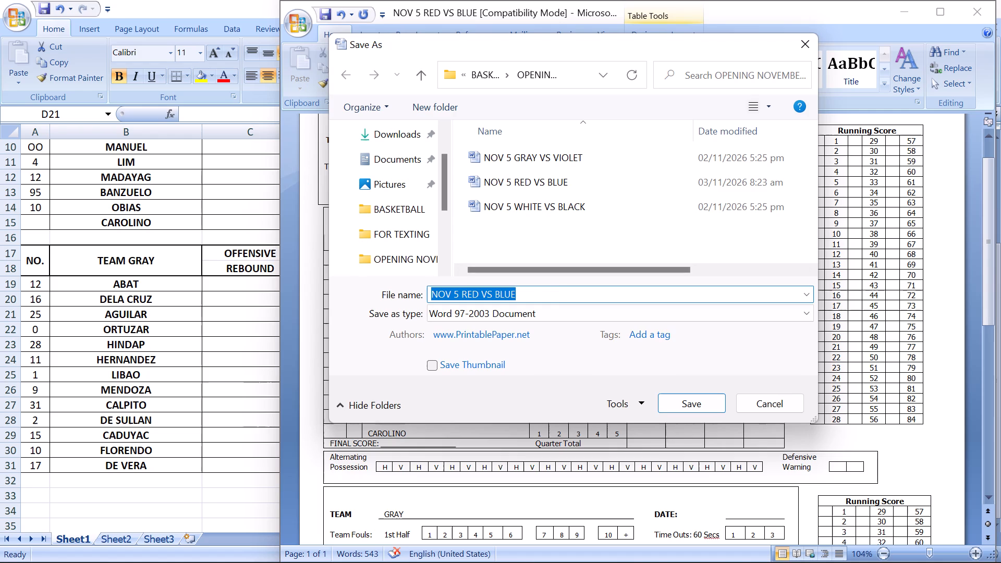
left_click(527, 292)
key("BackSpace")
key("BackSpace")
key("BackSpace")
key("BackSpace")
type("GRAT")
key("BackSpace")
key("y")
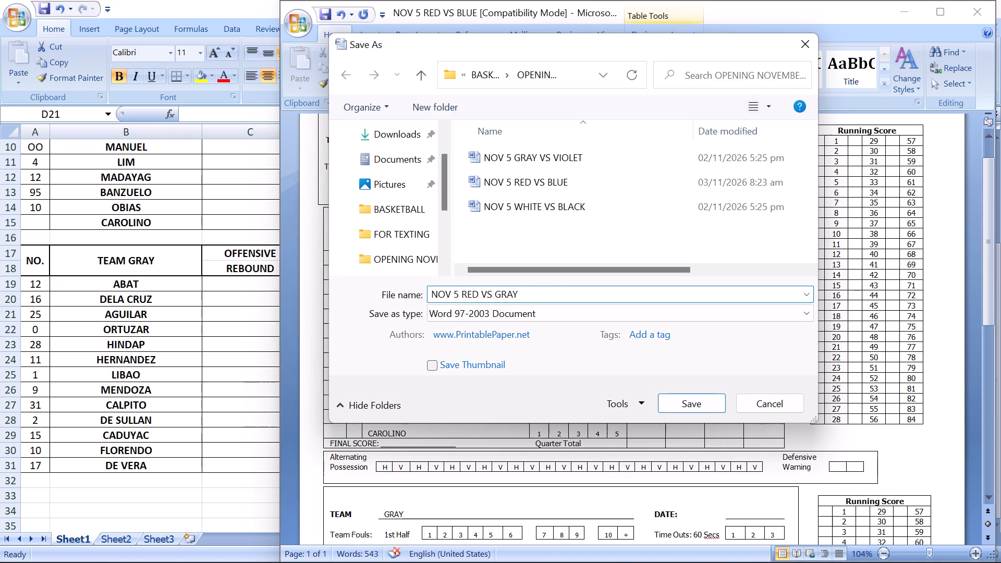
left_click_drag(460, 296, 423, 299)
key("BackSpace")
key("Right")
key("BackSpace")
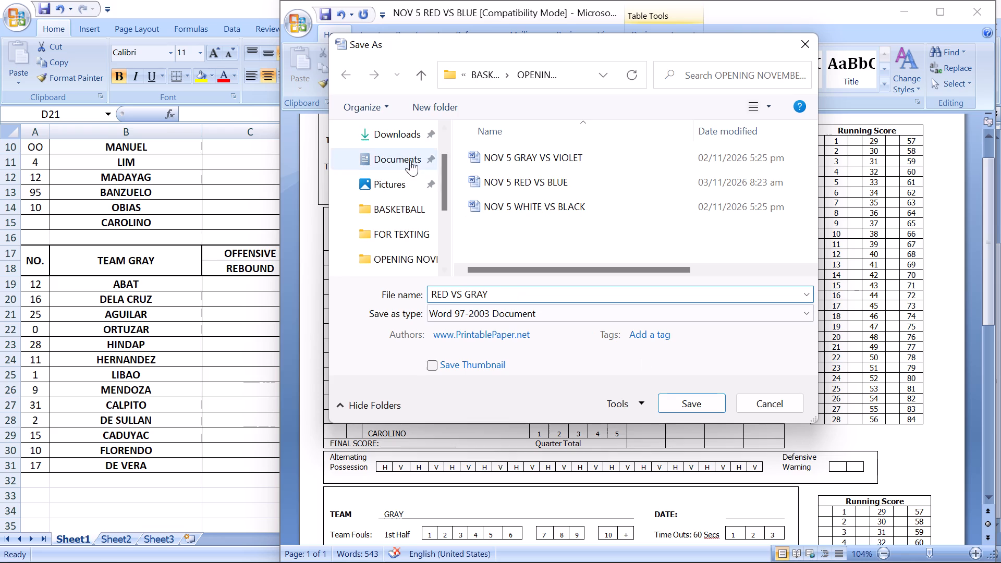
scroll(406, 150, "up", 3)
left_click(397, 163)
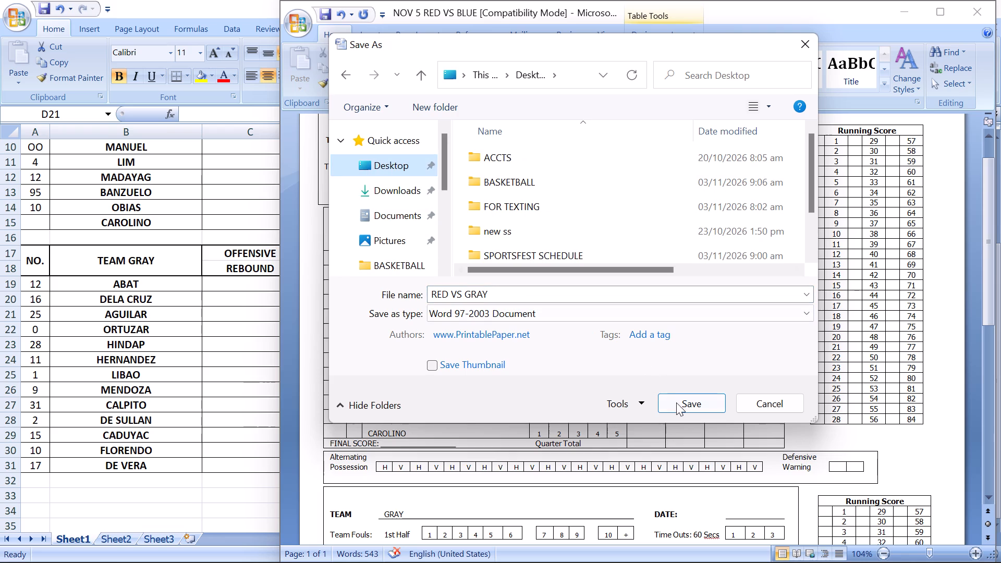
left_click(676, 402)
Close the RED VS GRAY score sheet and the RED VS GRAY and GRAY VS VIOLET foul workbooks.
left_click(987, 5)
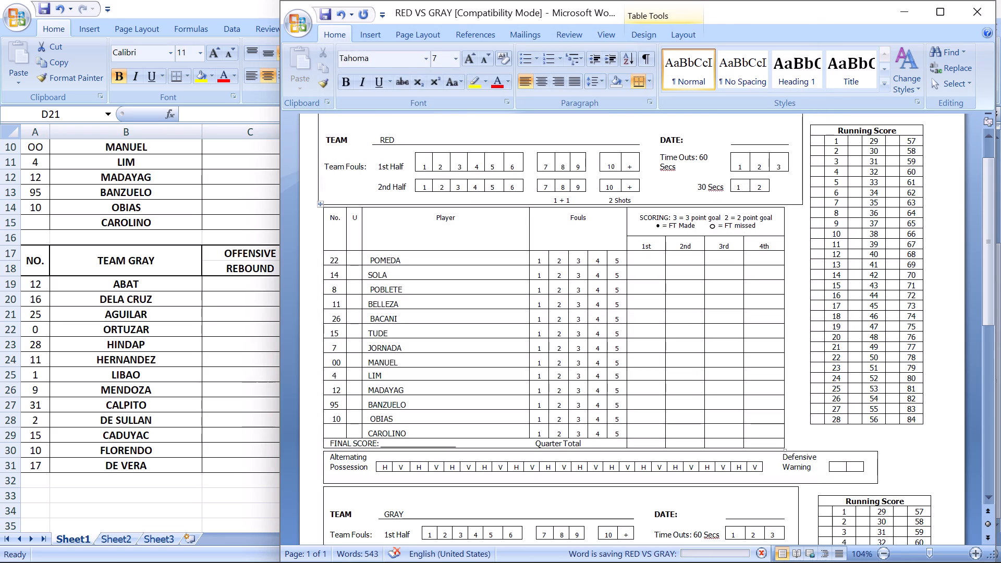
left_click(985, 8)
left_click(979, 11)
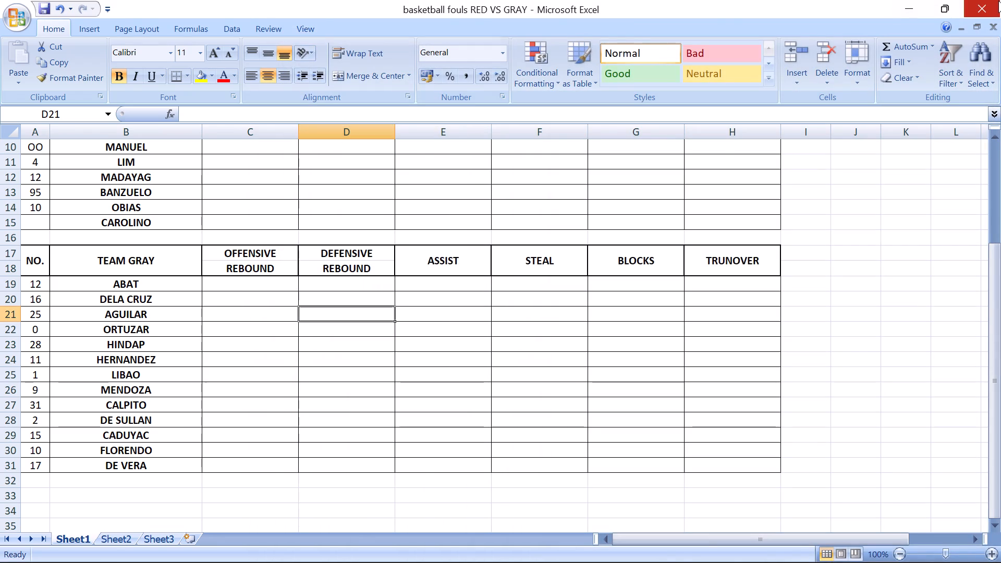
left_click(998, 1)
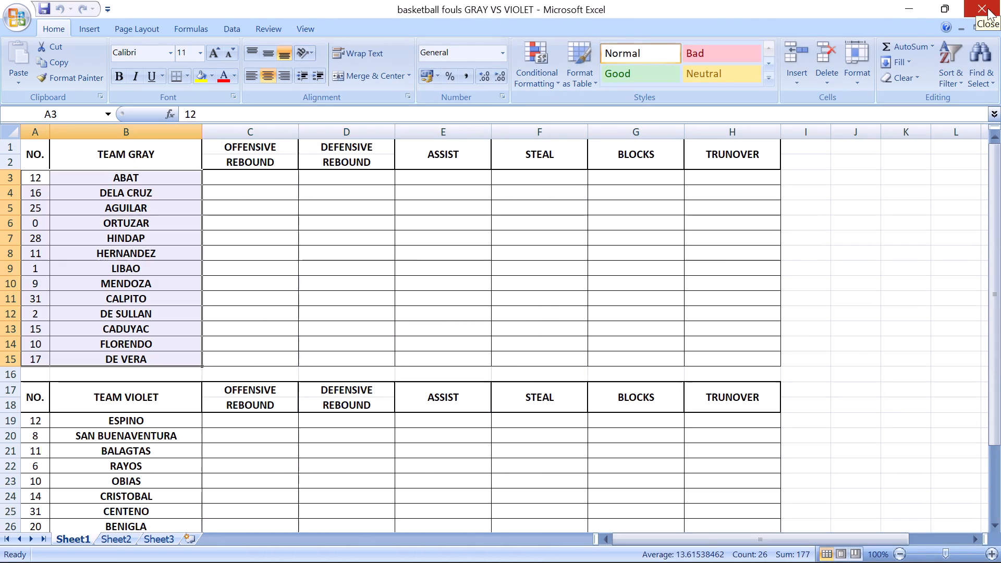
left_click(992, 10)
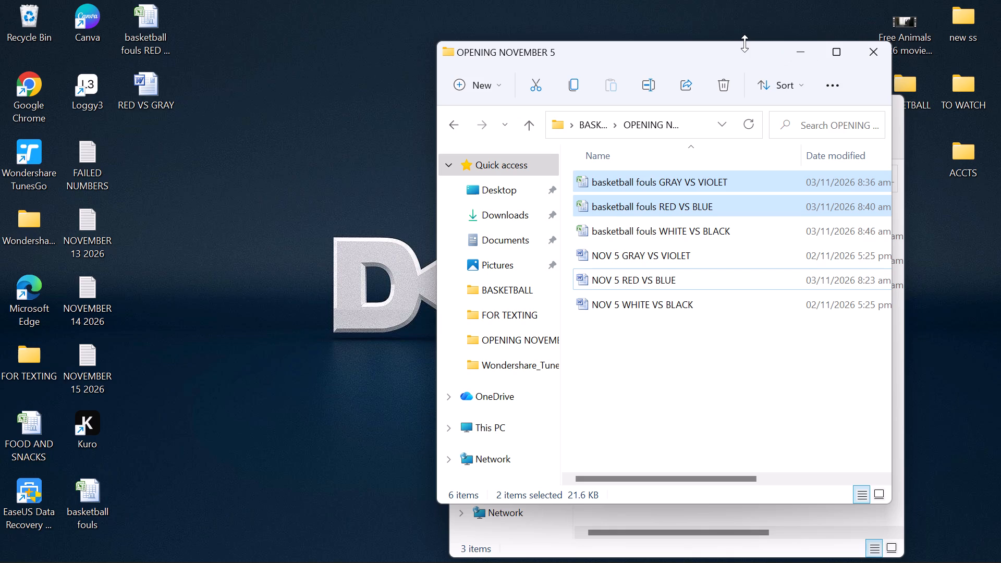
Open the WHITE VS BLACK and GRAY VS VIOLET foul workbooks from the OPENING NOVEMBER 5 folder.
double_click(714, 225)
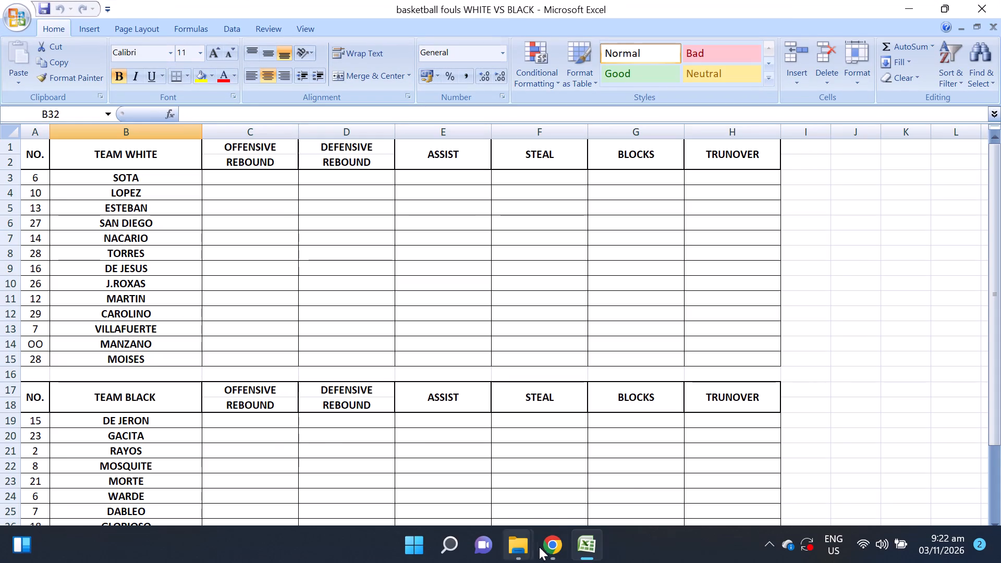
left_click(582, 456)
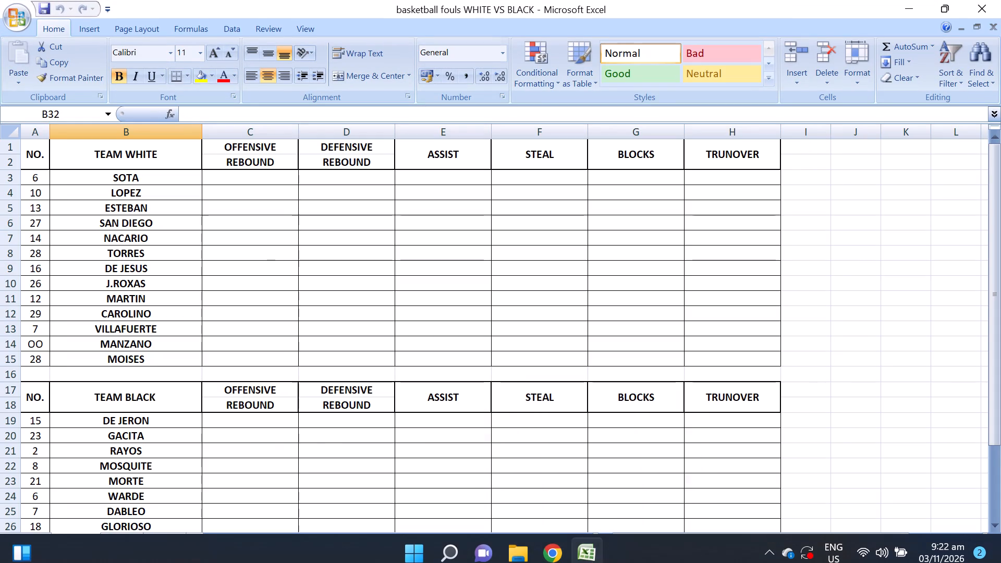
left_click(519, 543)
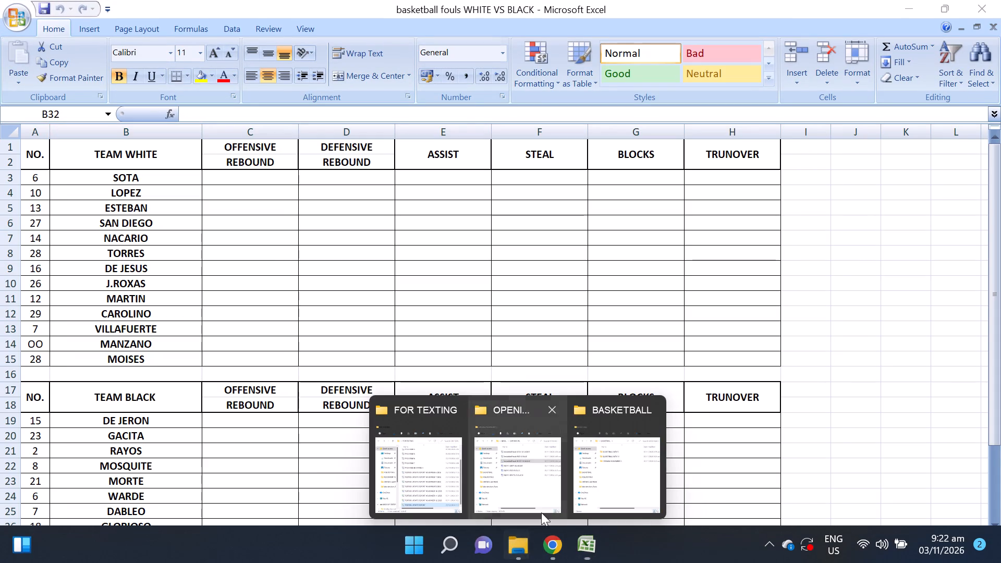
left_click(582, 469)
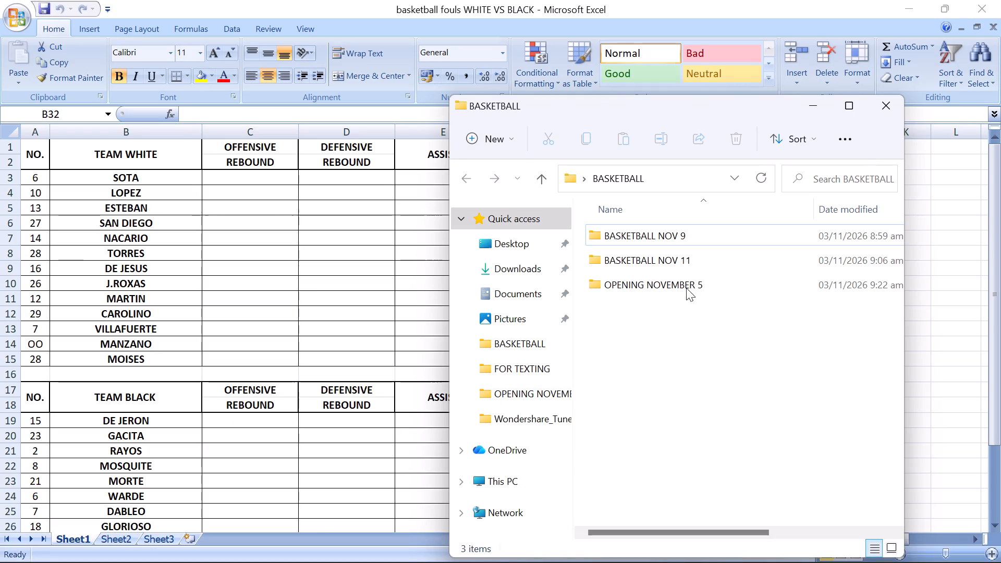
left_click(516, 553)
left_click(519, 506)
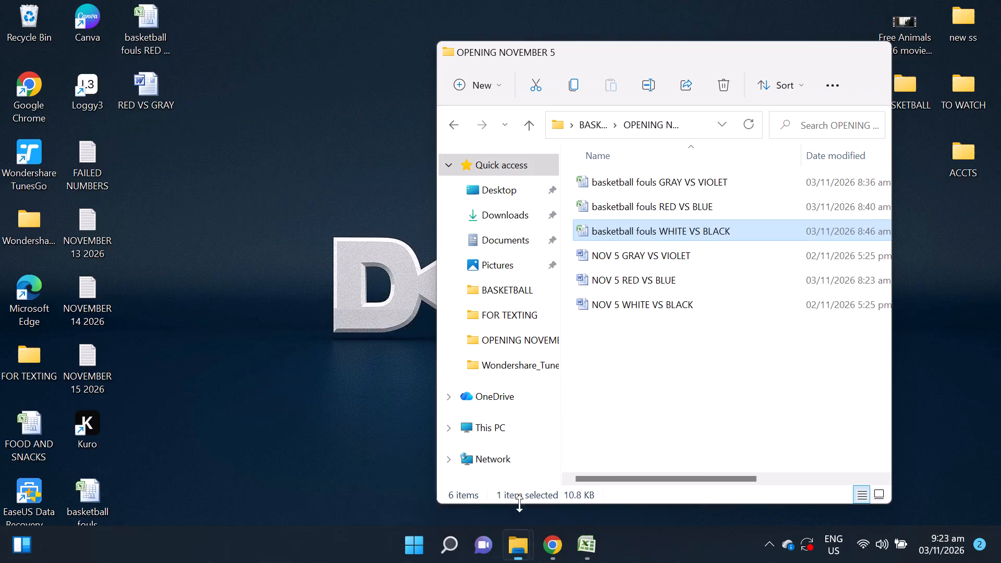
double_click(644, 177)
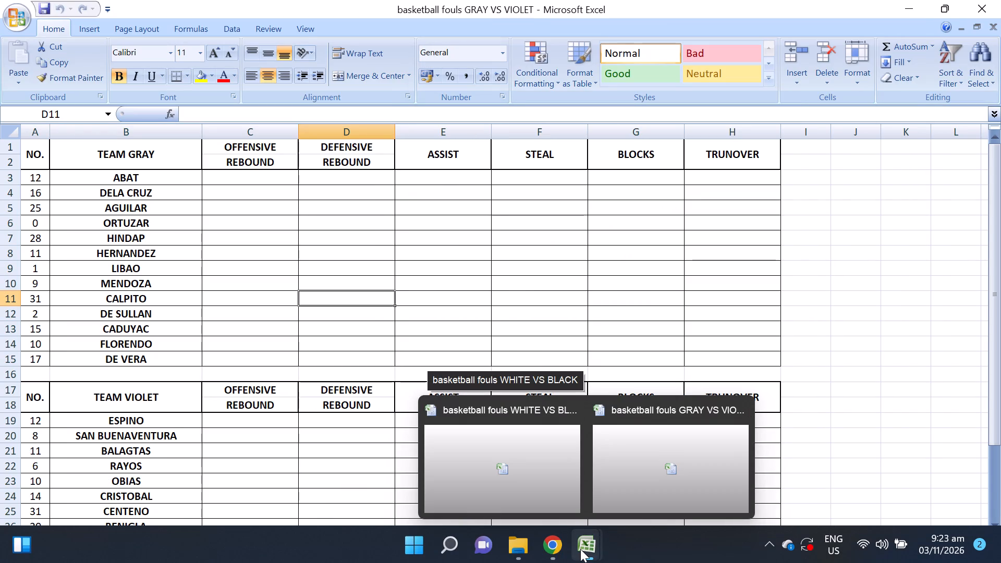
Copy TEAM BLACK's jersey numbers and names from the WHITE VS BLACK workbook over TEAM GRAY's roster in the GRAY VS VIOLET workbook.
left_click(552, 502)
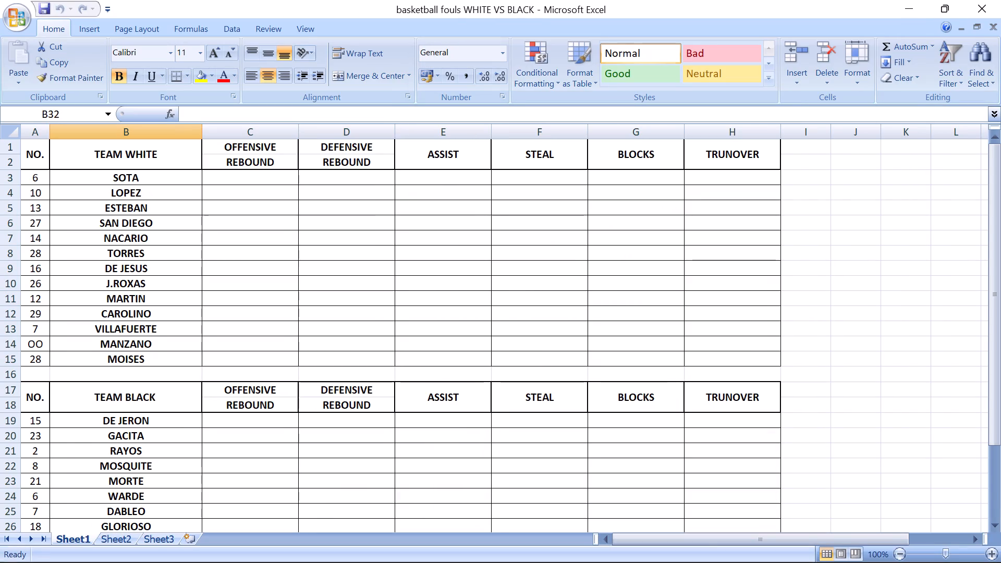
scroll(43, 419, "down", 2)
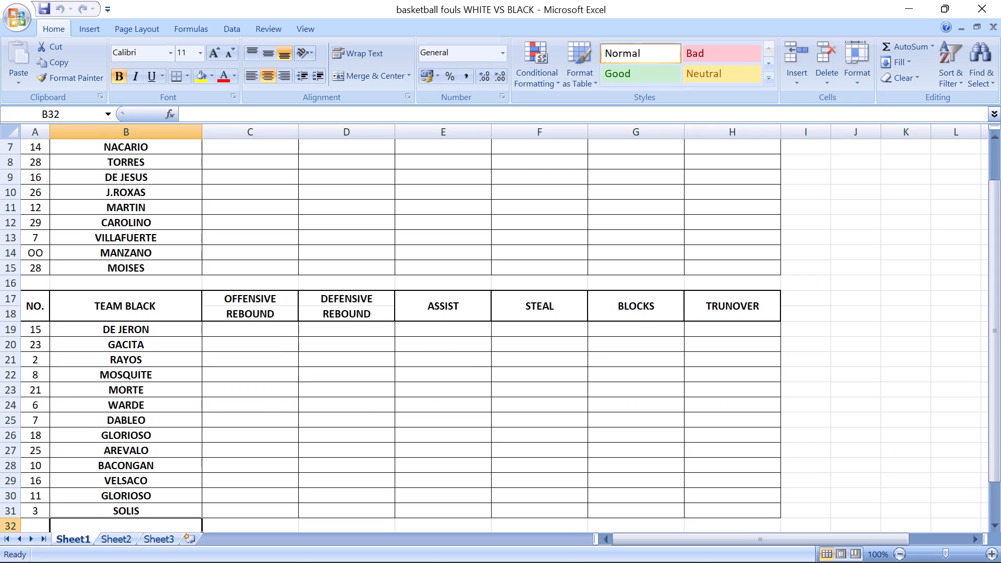
left_click_drag(37, 325, 165, 504)
key("ctrl+c")
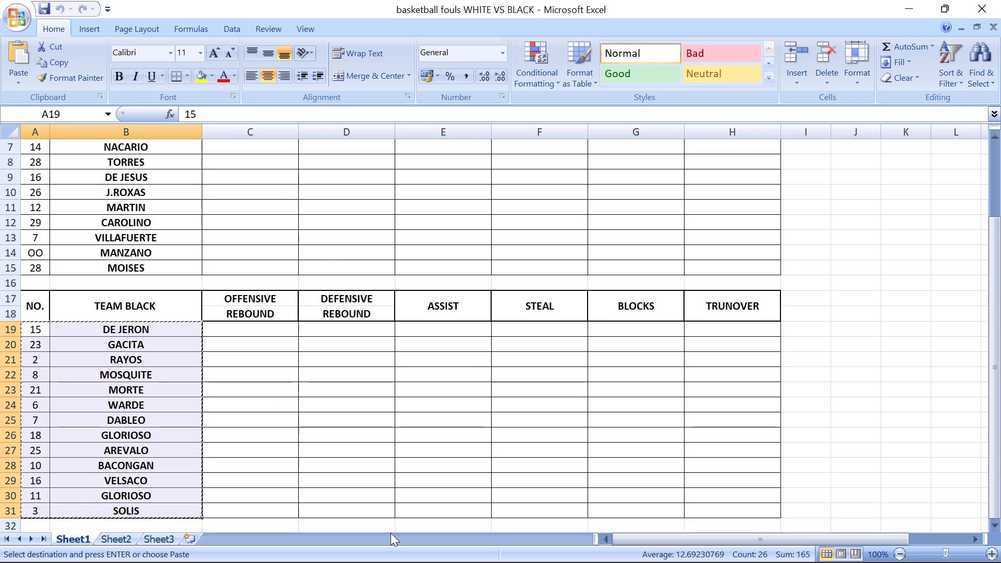
left_click(590, 547)
left_click(649, 492)
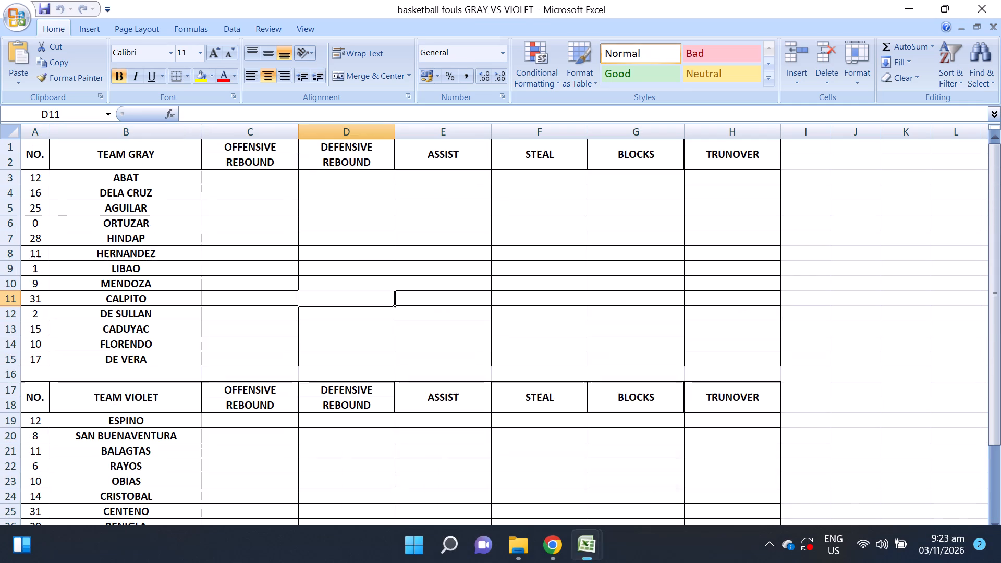
left_click(38, 177)
key("ctrl+v")
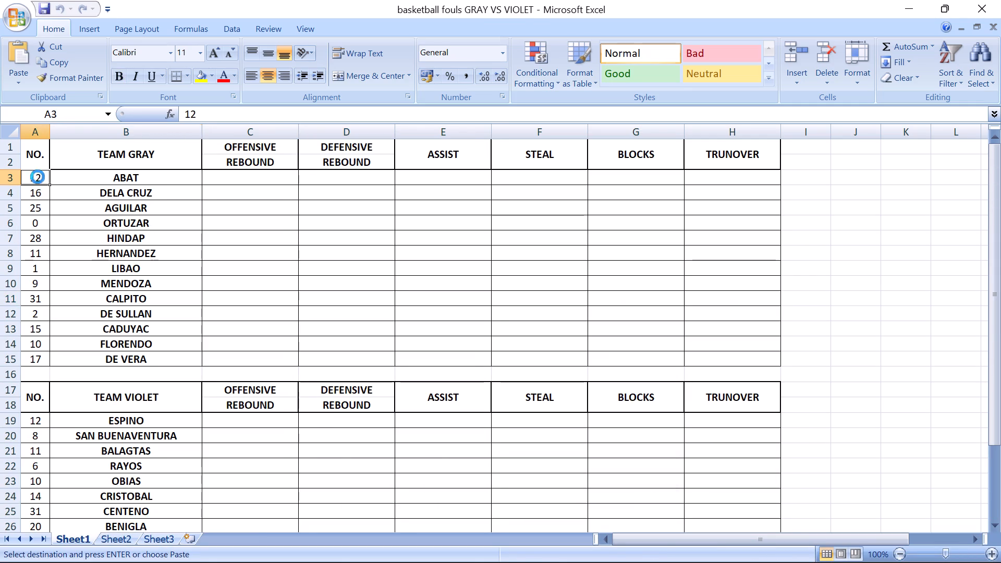
Change the upper table's team heading to TEAM BLACK.
double_click(154, 154)
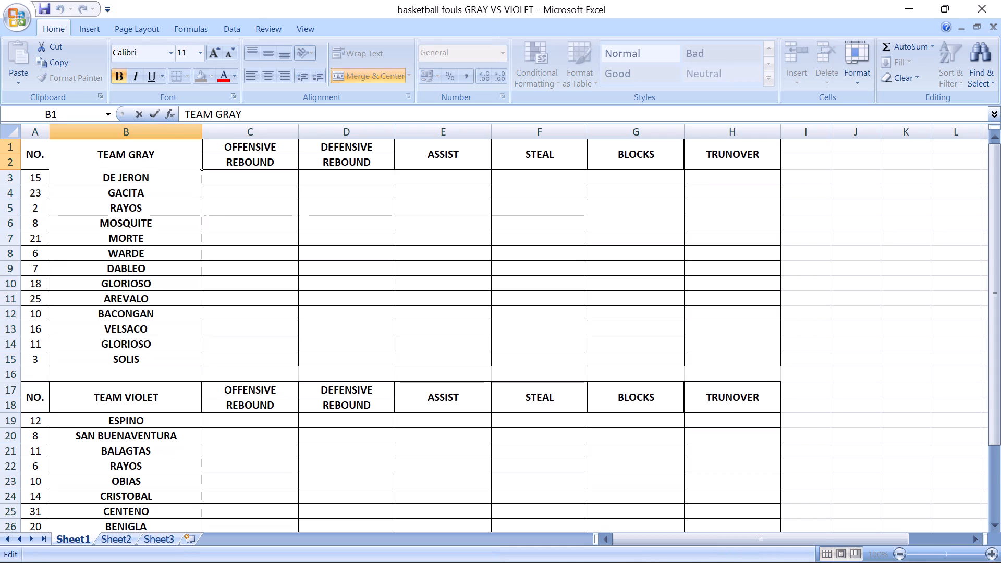
key("BackSpace")
key("BackSpace")
key("BackSpace")
key("BackSpace")
type("BLACK")
Save the workbook under the new name basketball fouls BLACK VS VIOLET on the Desktop.
left_click(9, 18)
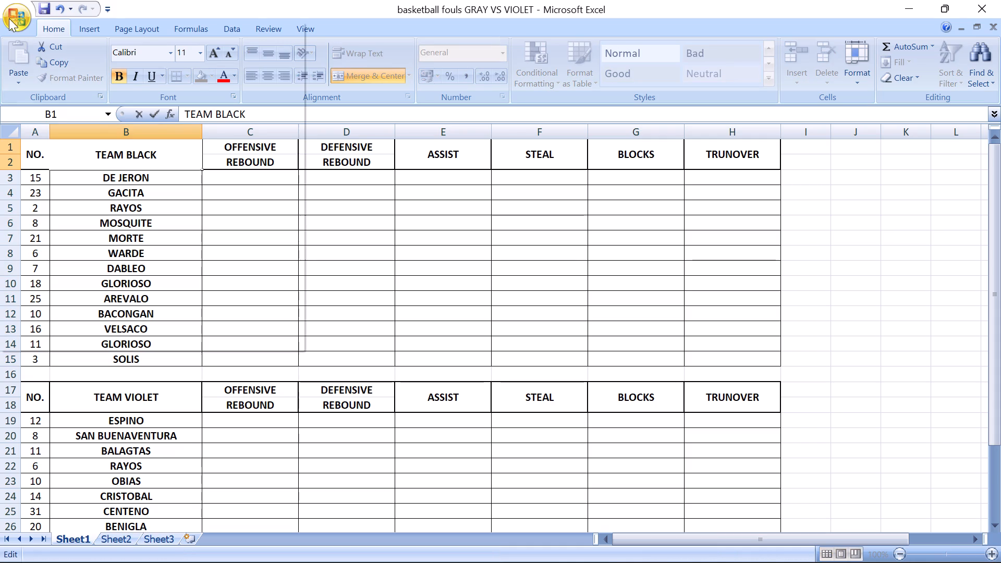
left_click(47, 149)
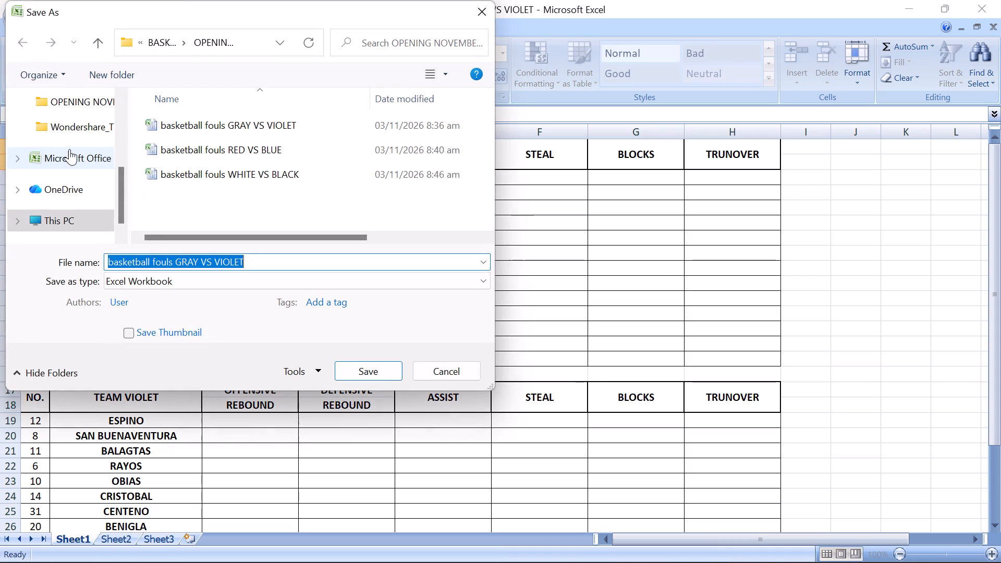
left_click(198, 264)
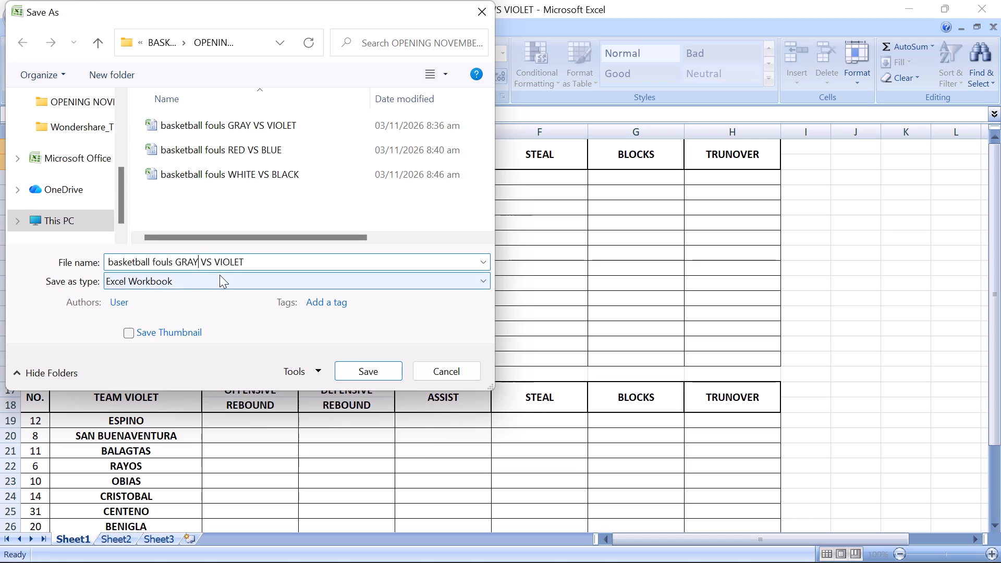
key("BackSpace")
key("BackSpace")
key("BackSpace")
key("BackSpace")
type("BLACK")
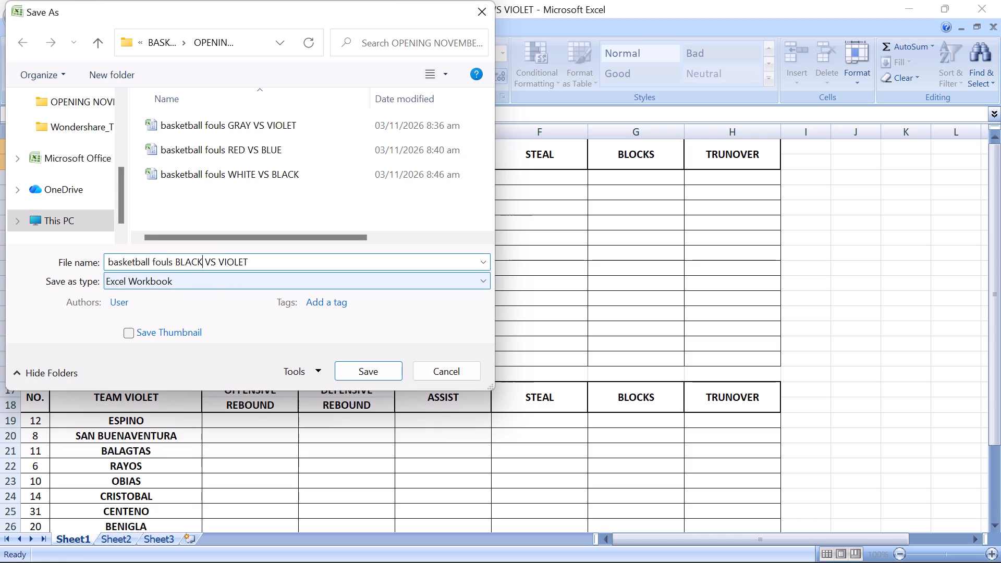
scroll(95, 109, "up", 5)
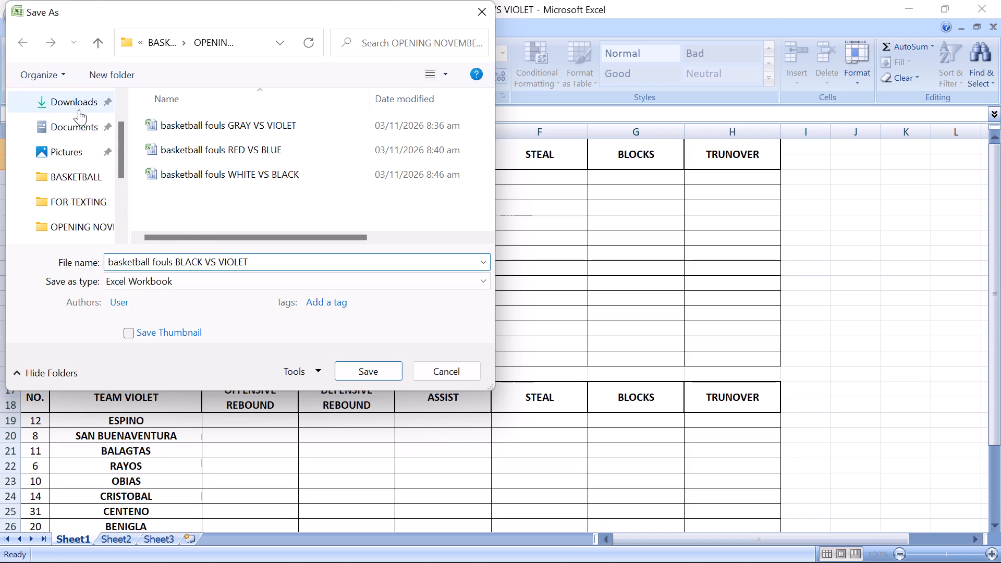
scroll(71, 104, "up", 3)
left_click(68, 131)
left_click(360, 366)
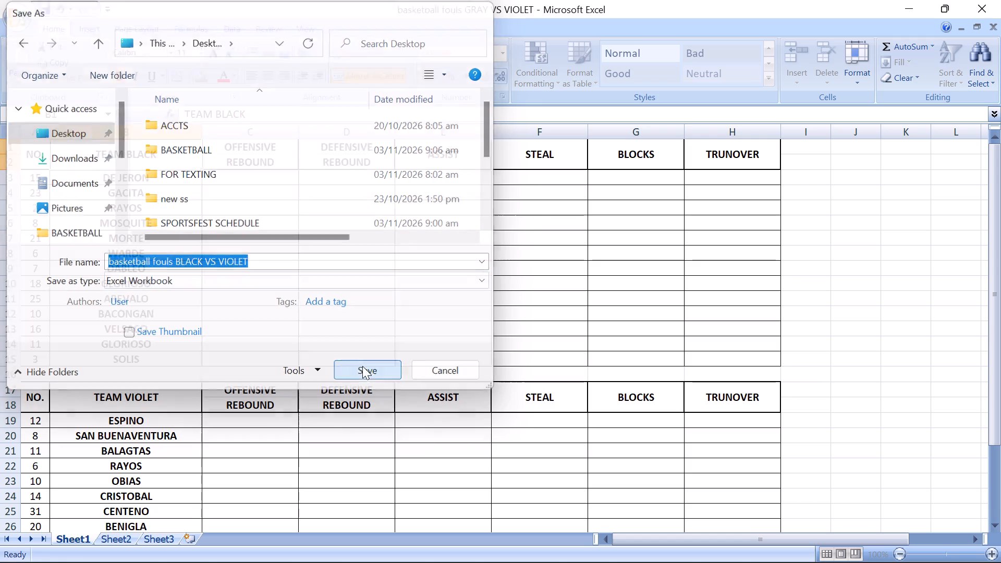
Open the NOV 5 GRAY VS VIOLET score sheet from the OPENING NOVEMBER 5 folder and position it beside the BLACK VS VIOLET roster.
scroll(423, 340, "down", 1)
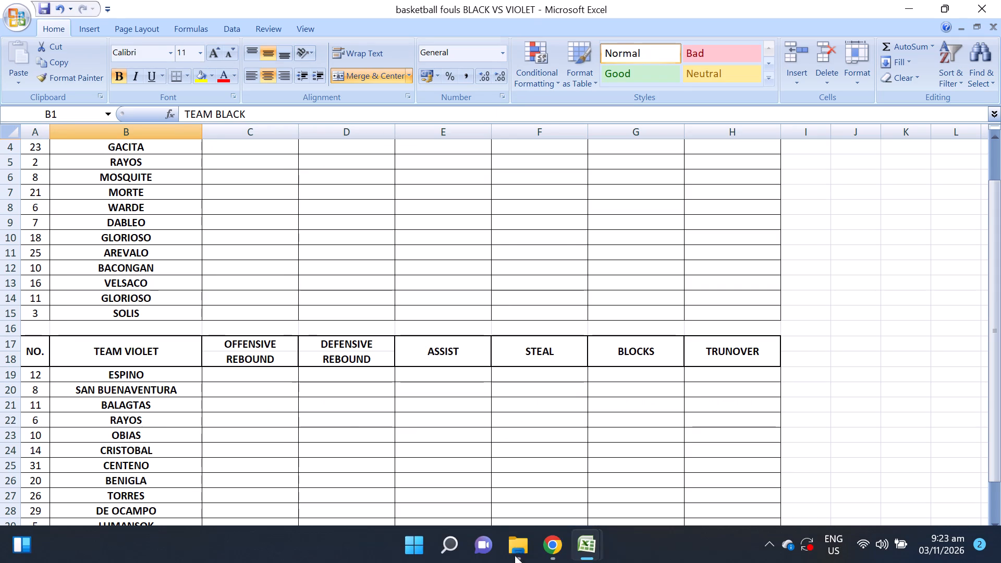
left_click(531, 503)
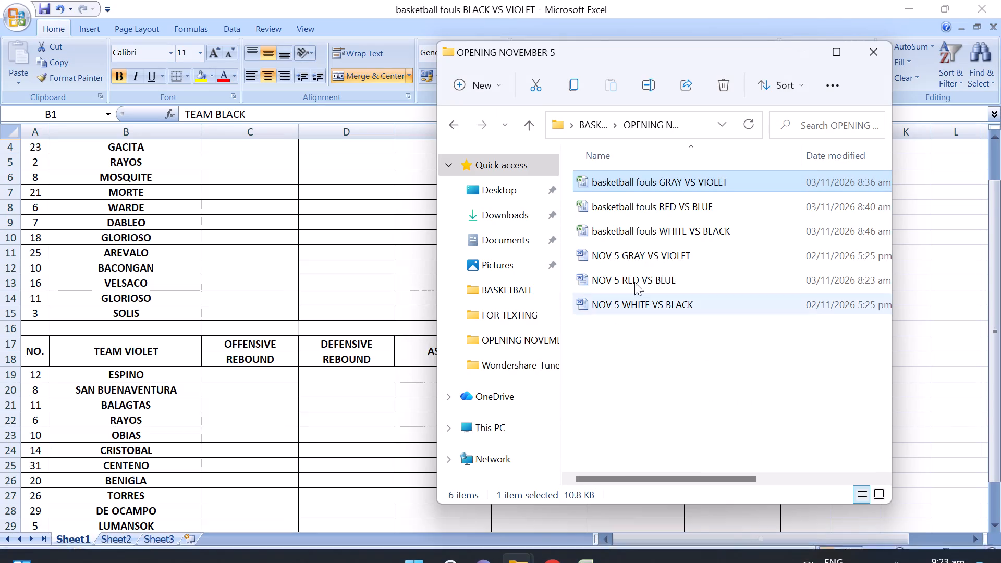
double_click(662, 250)
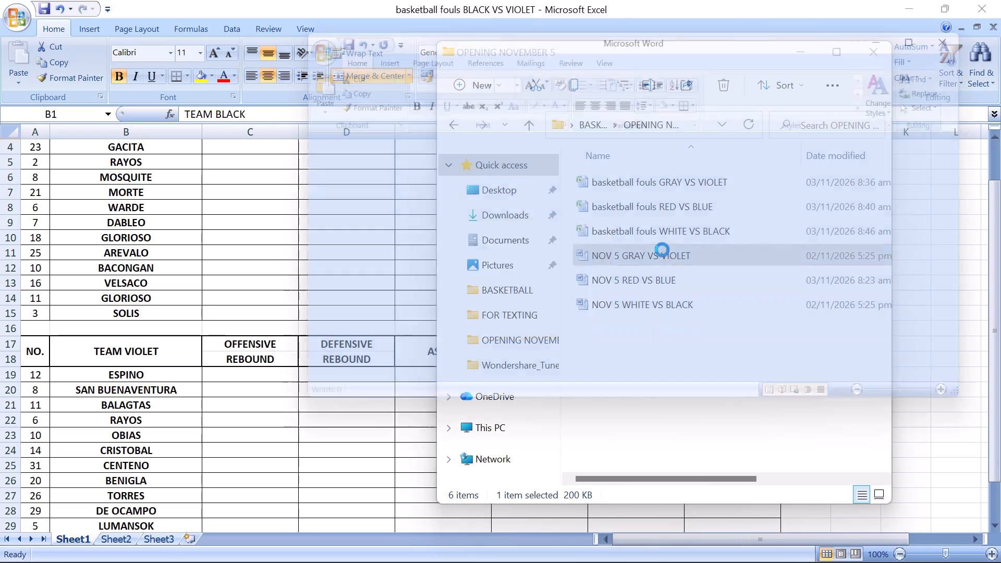
scroll(162, 251, "up", 2)
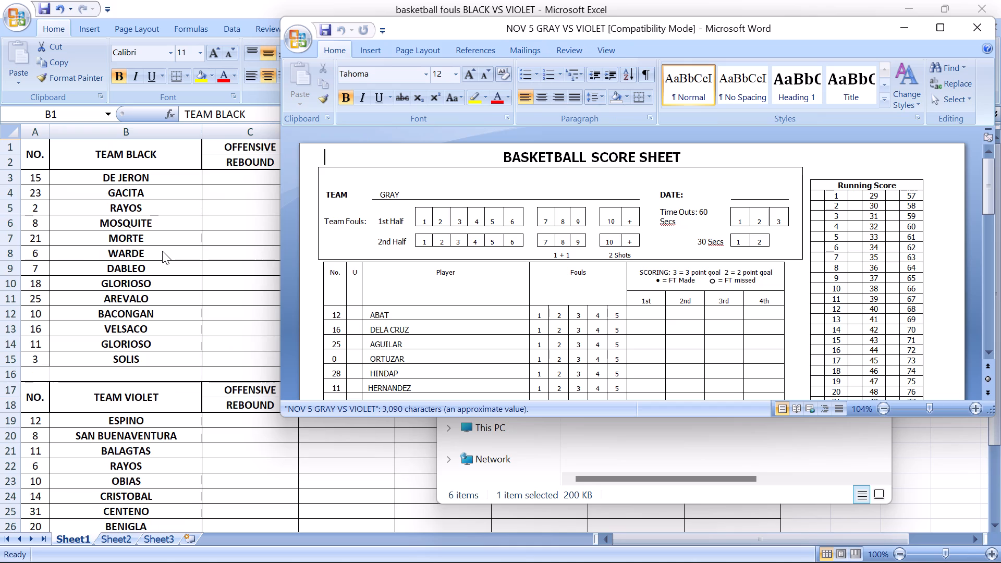
scroll(162, 251, "up", 2)
left_click_drag(532, 17, 535, 0)
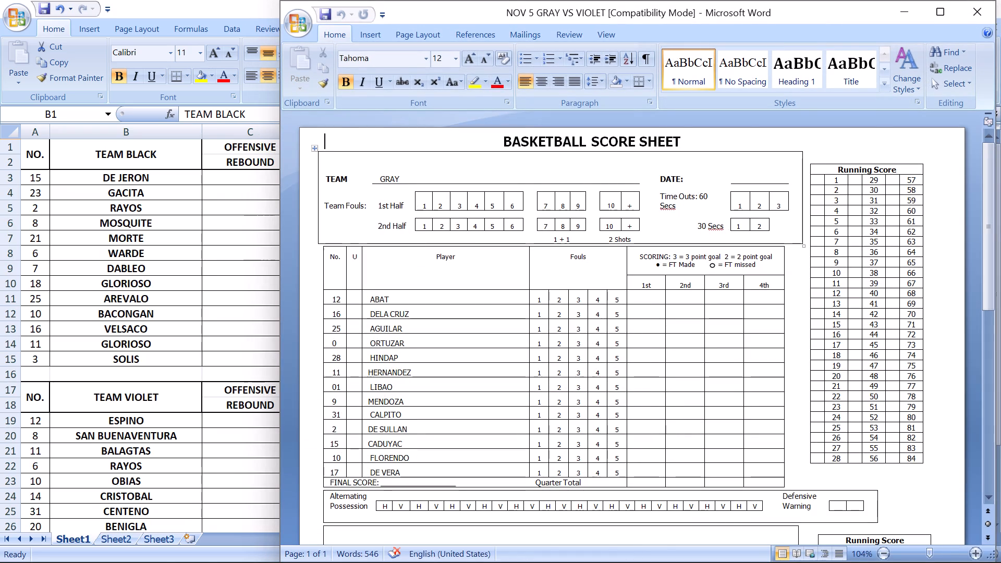
Replace the upper team name GRAY with BLACK on the score sheet.
scroll(421, 243, "down", 6)
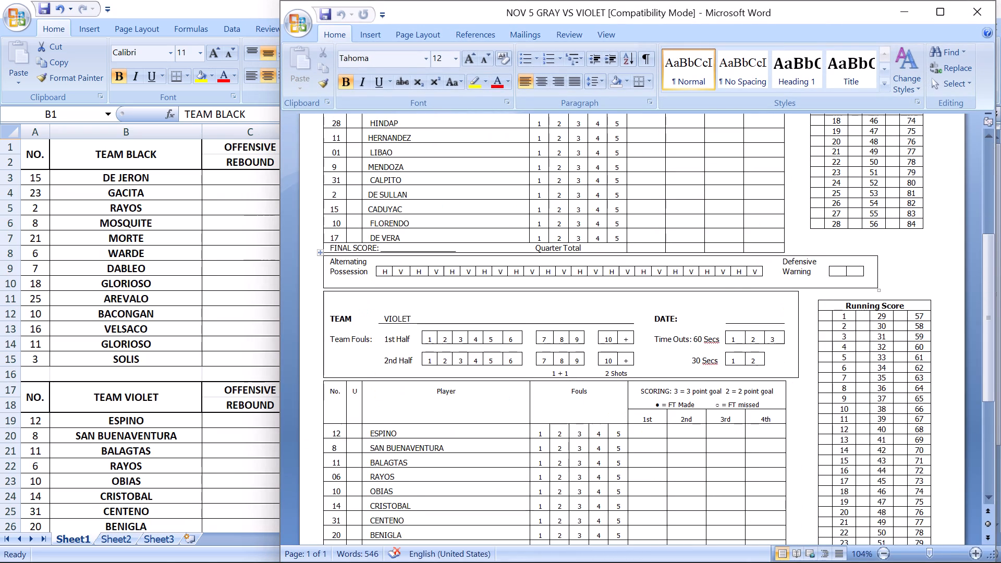
scroll(422, 268, "down", 2)
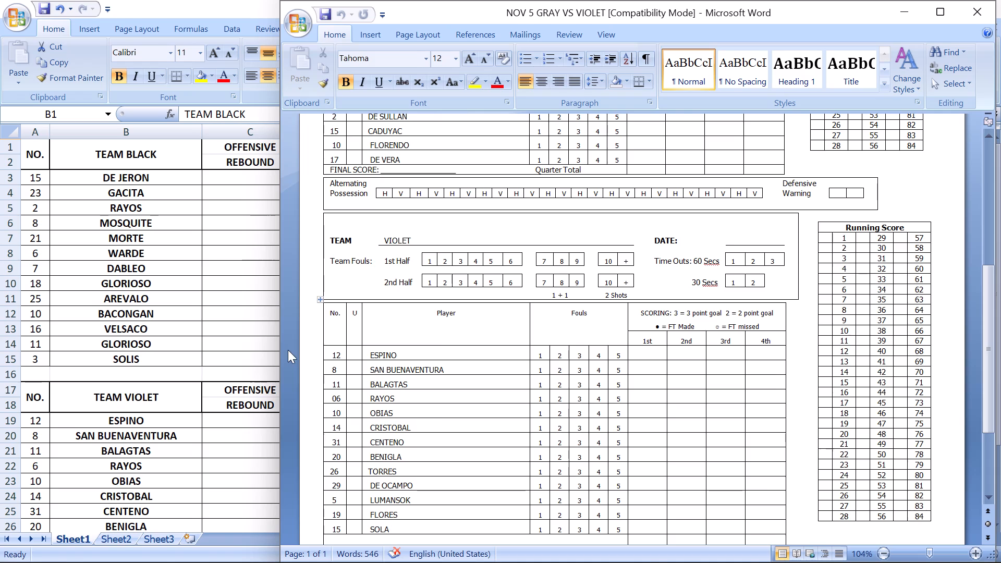
scroll(388, 327, "up", 5)
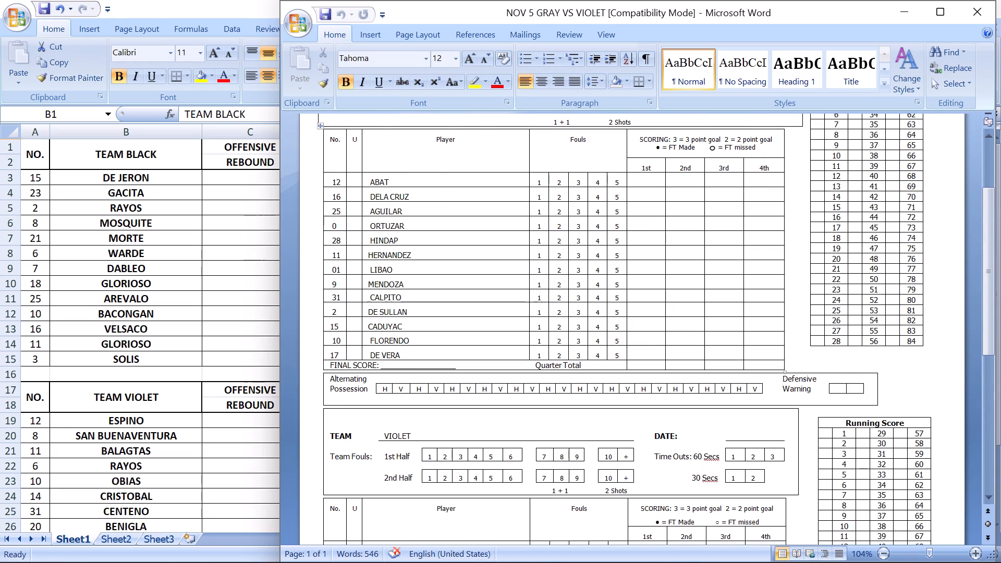
scroll(389, 180, "up", 4)
left_click(396, 178)
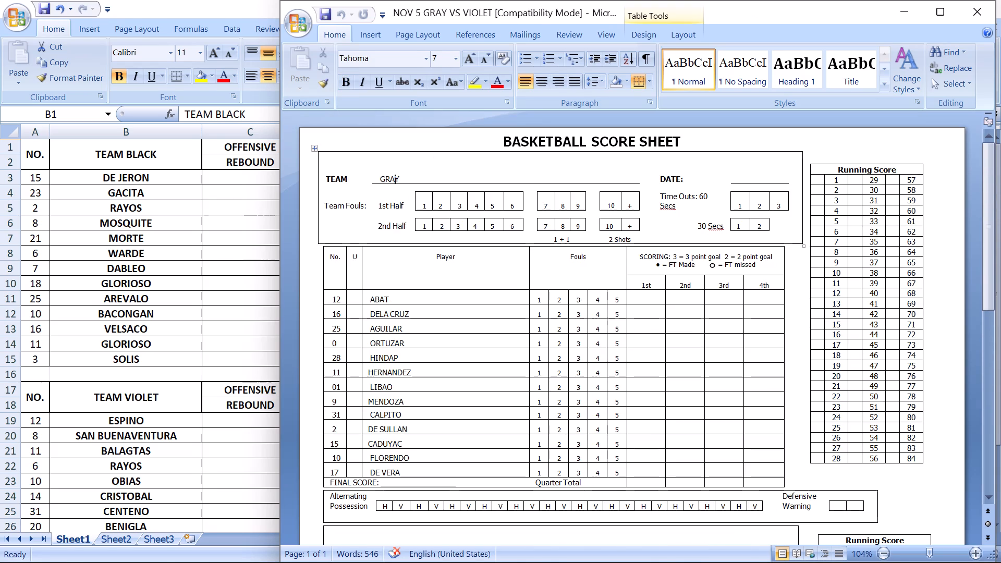
key("Right")
key("BackSpace")
key("BackSpace")
key("BackSpace")
key("BackSpace")
type("BLACK")
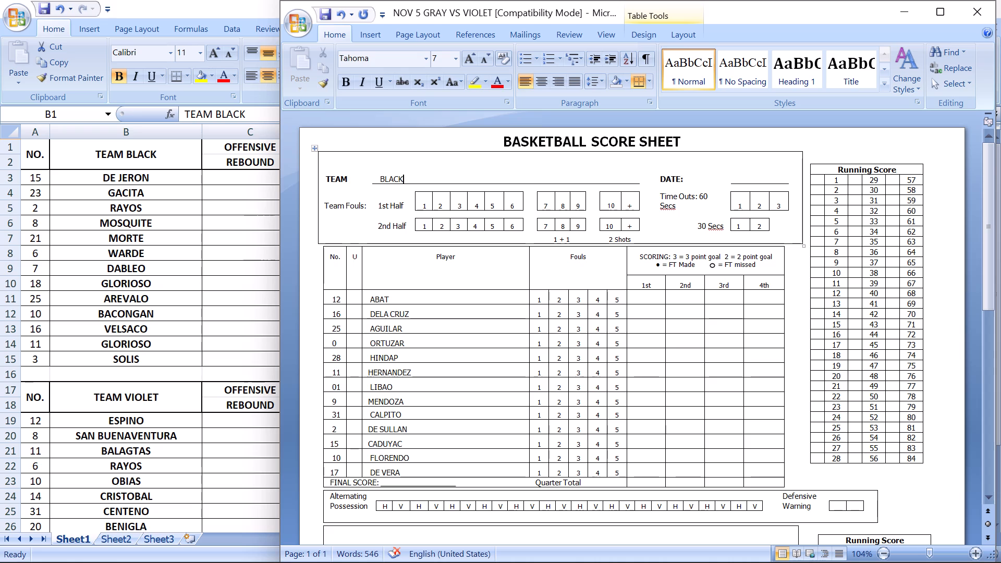
Set the jersey numbers in the first seven rows of the upper player table to 15, 23, 2, 8, 21, 6 and 7.
double_click(336, 297)
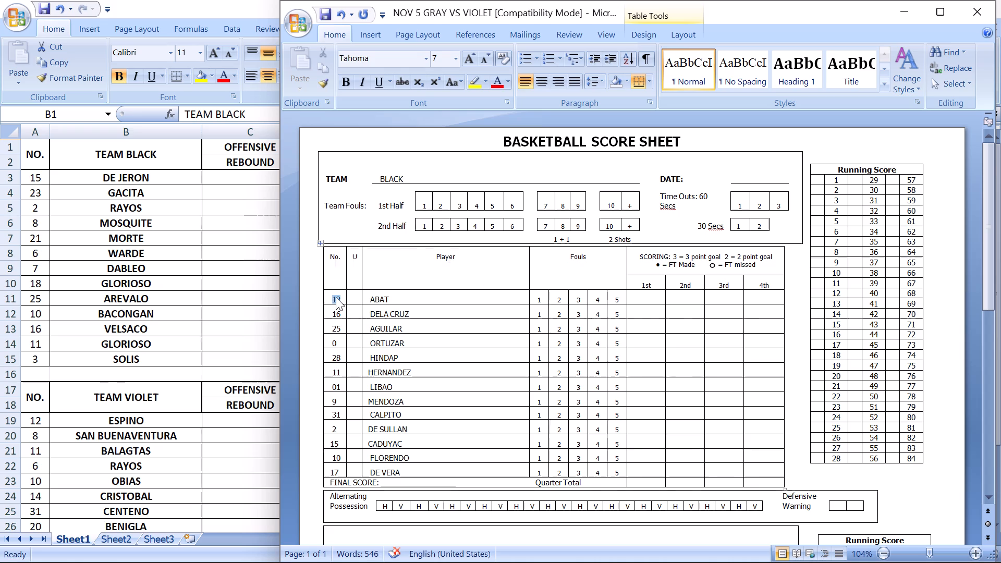
type("15")
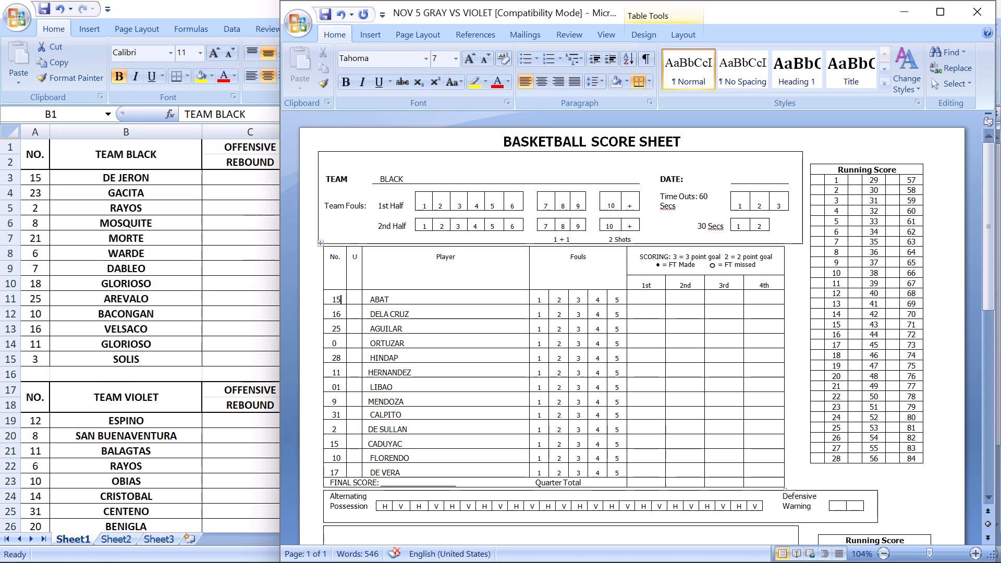
double_click(335, 314)
type("23")
double_click(335, 325)
key("2")
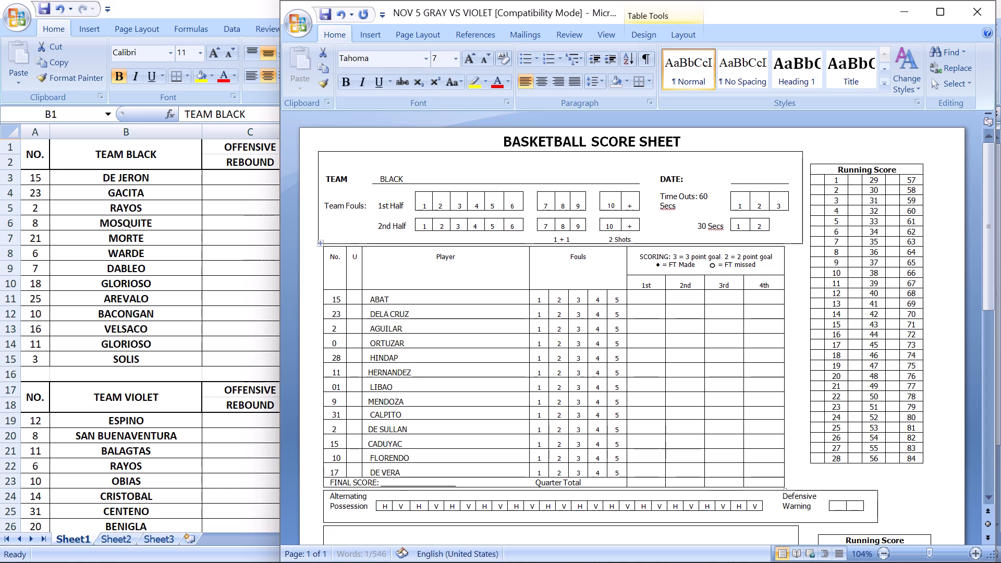
double_click(335, 344)
key("BackSpace")
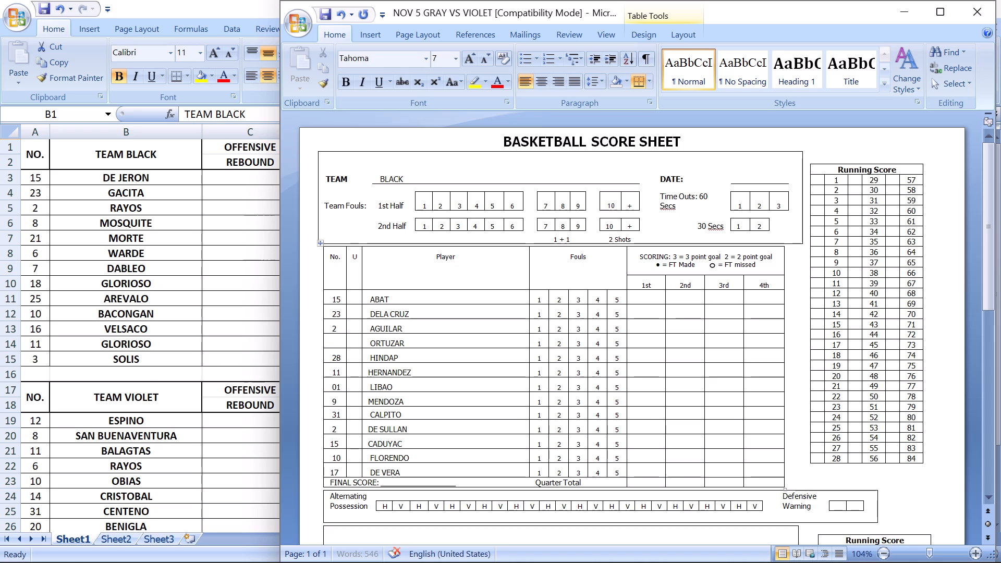
key("8")
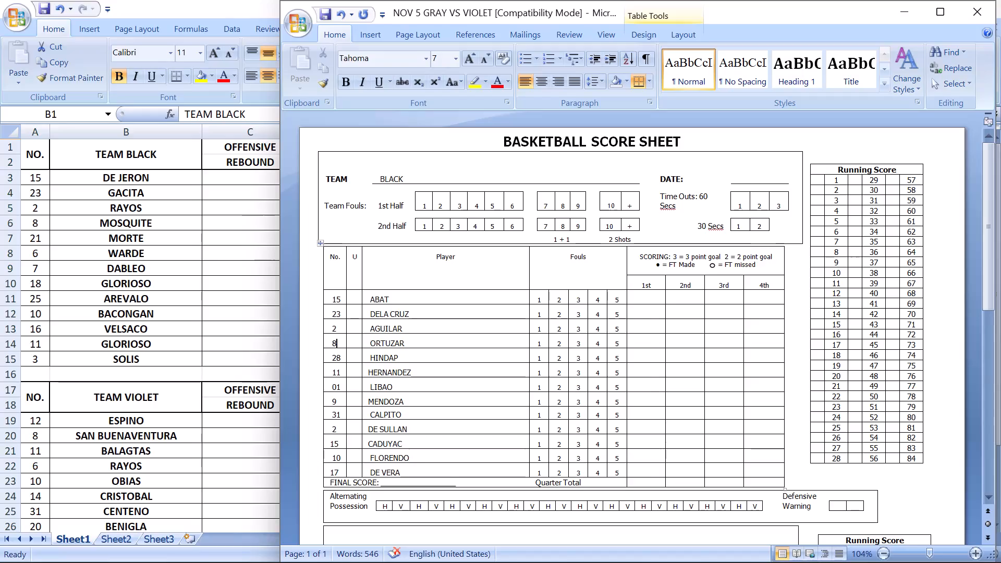
double_click(337, 357)
type("21")
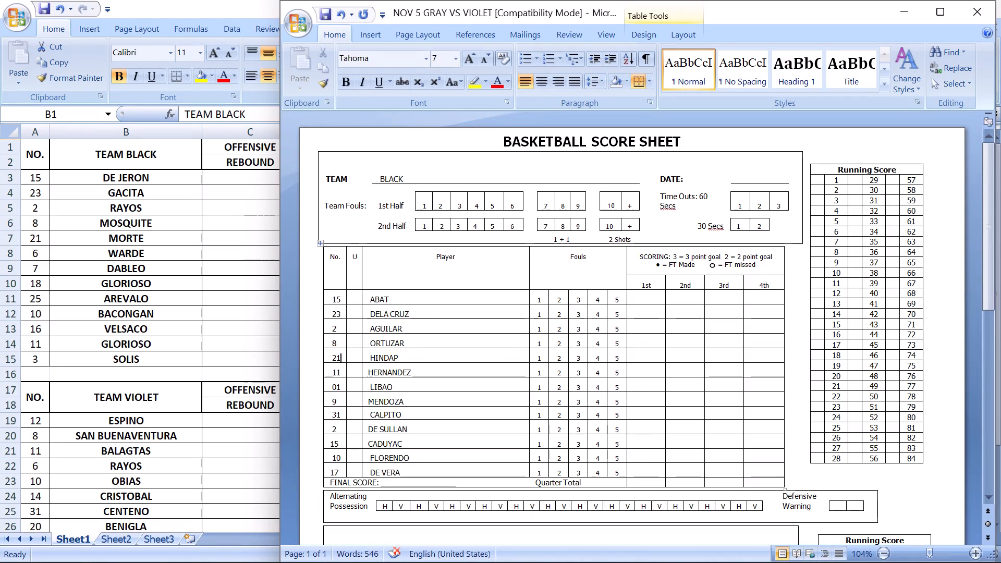
double_click(338, 371)
key("6")
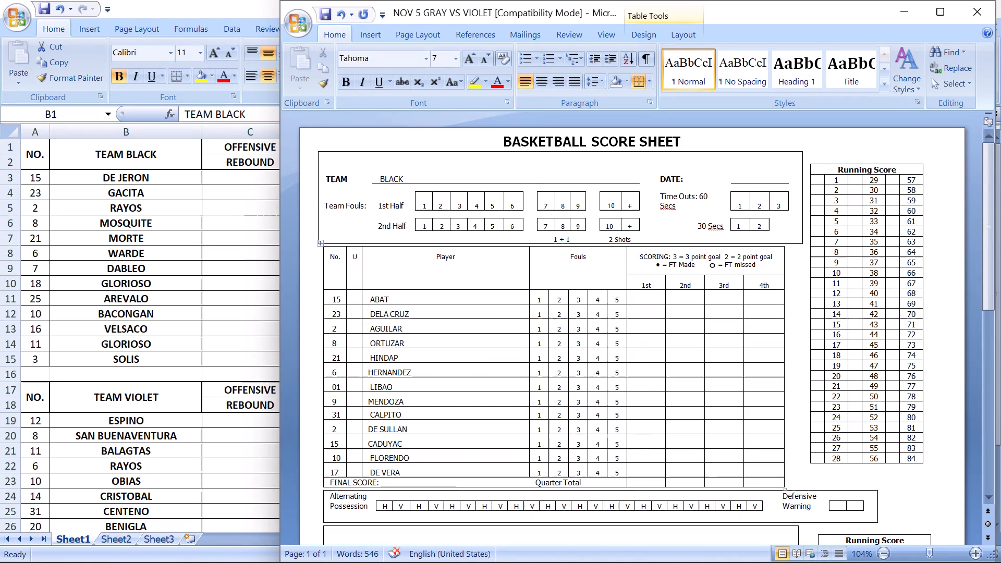
double_click(335, 386)
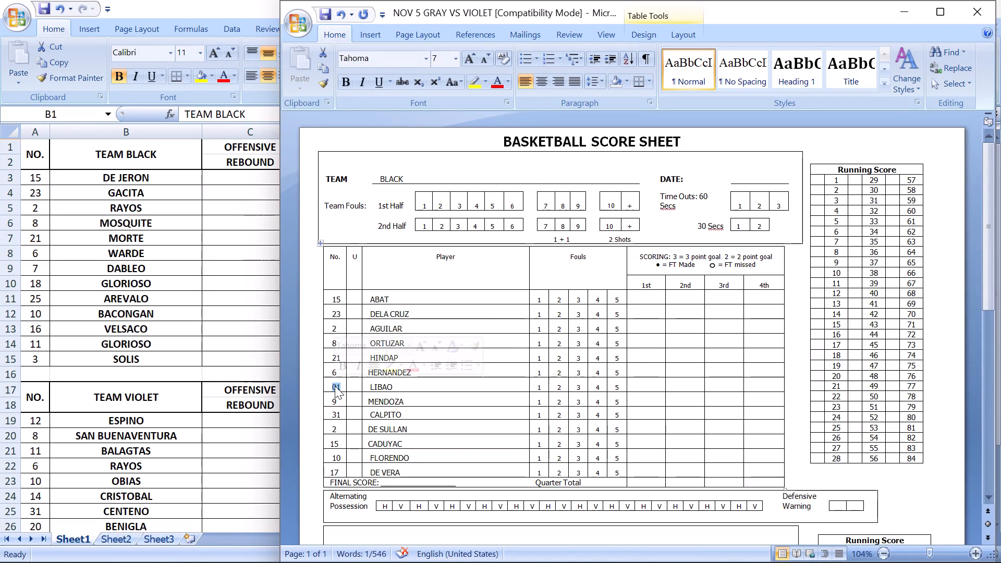
key("7")
Set the jersey numbers in the last six rows of the upper player table to 18, 25, 10, 16, 11 and 3.
double_click(334, 398)
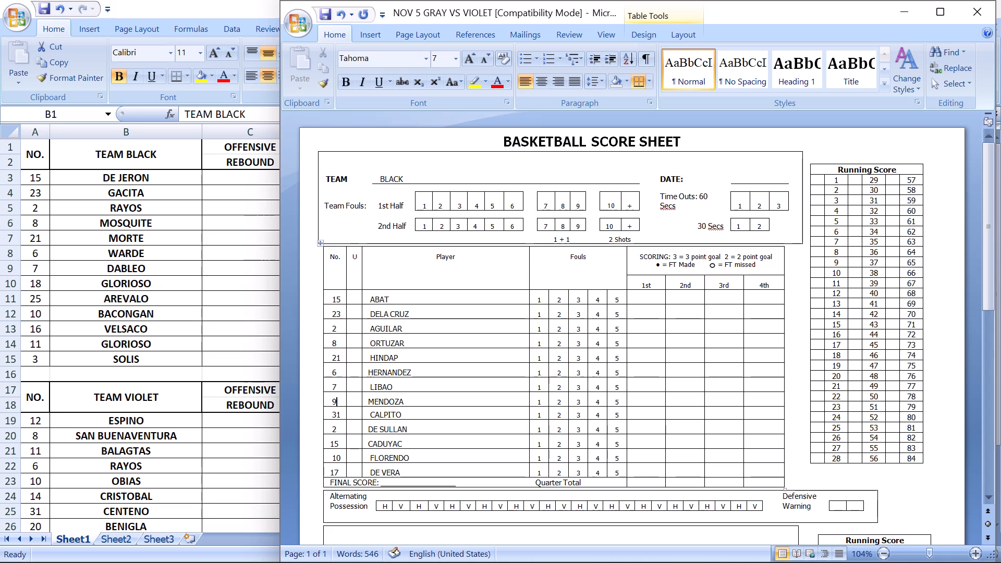
key("BackSpace")
type("18")
double_click(335, 416)
type("25")
double_click(333, 429)
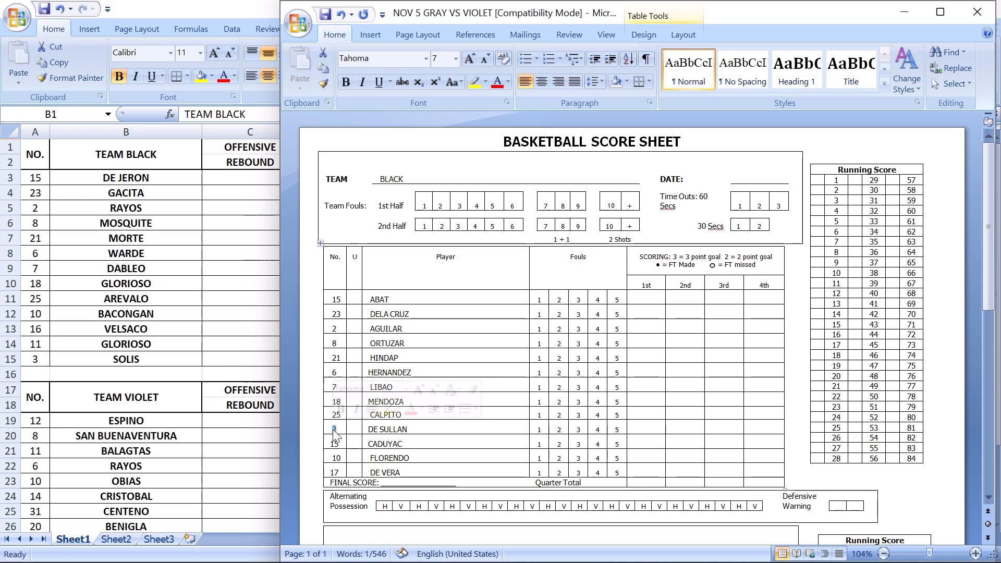
key("1")
key("0")
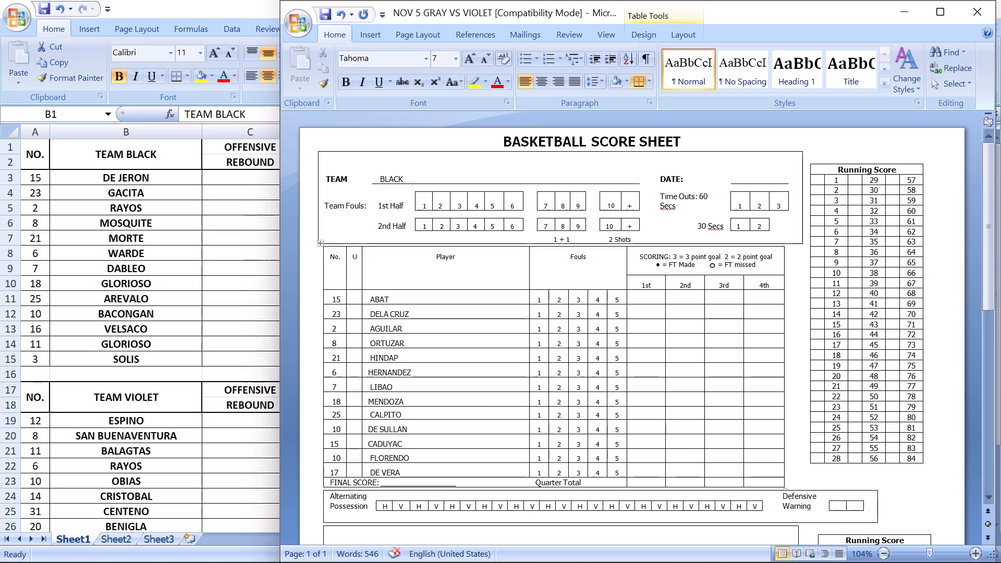
double_click(333, 440)
type("16")
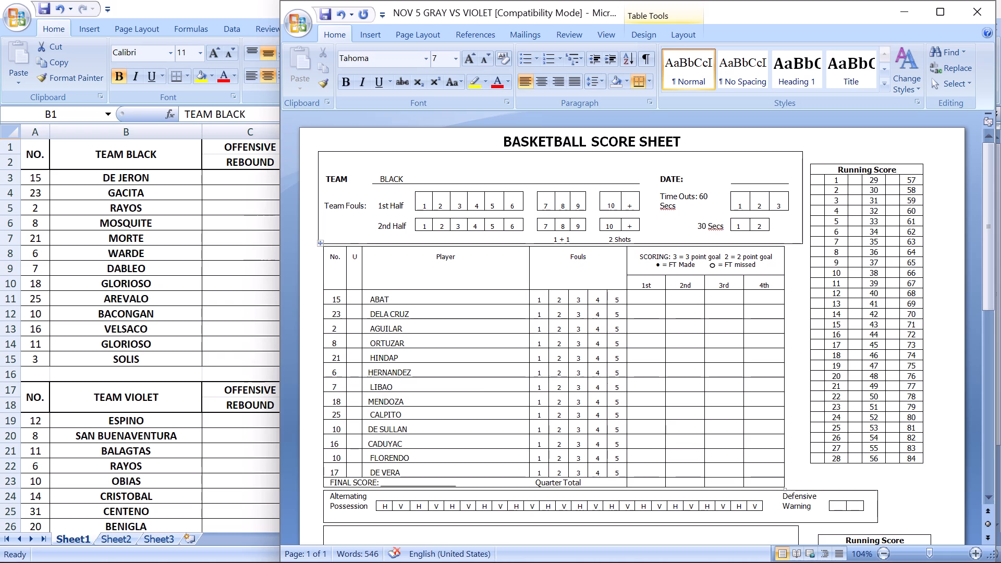
double_click(336, 457)
key("1")
key("1")
double_click(332, 473)
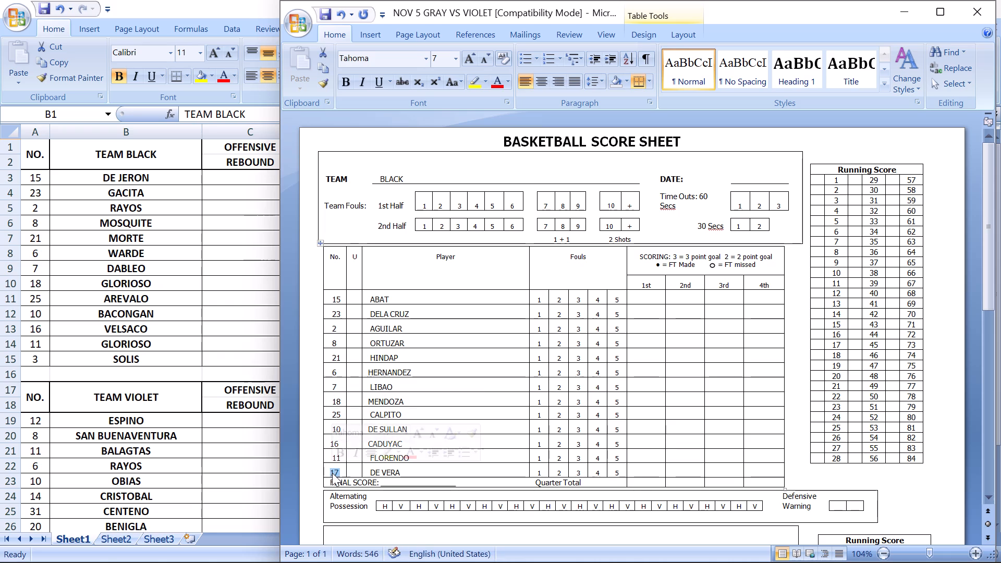
key("3")
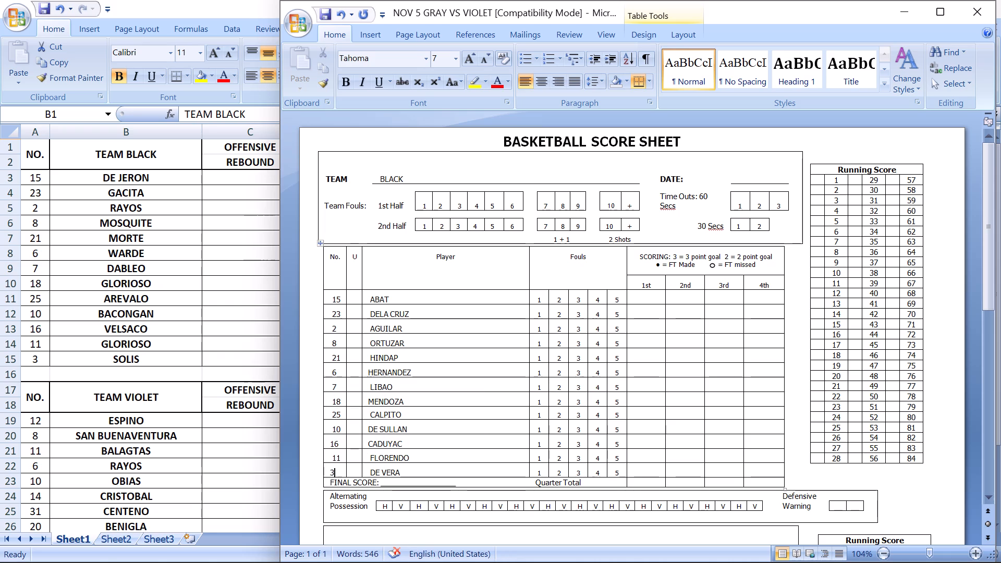
Replace the first seven player names in the upper table with DE JERON, GACITA, RAYOS, MOSQUITE, MORTE, WARDE and DABLEO.
double_click(381, 299)
type("DE JERON")
double_click(385, 316)
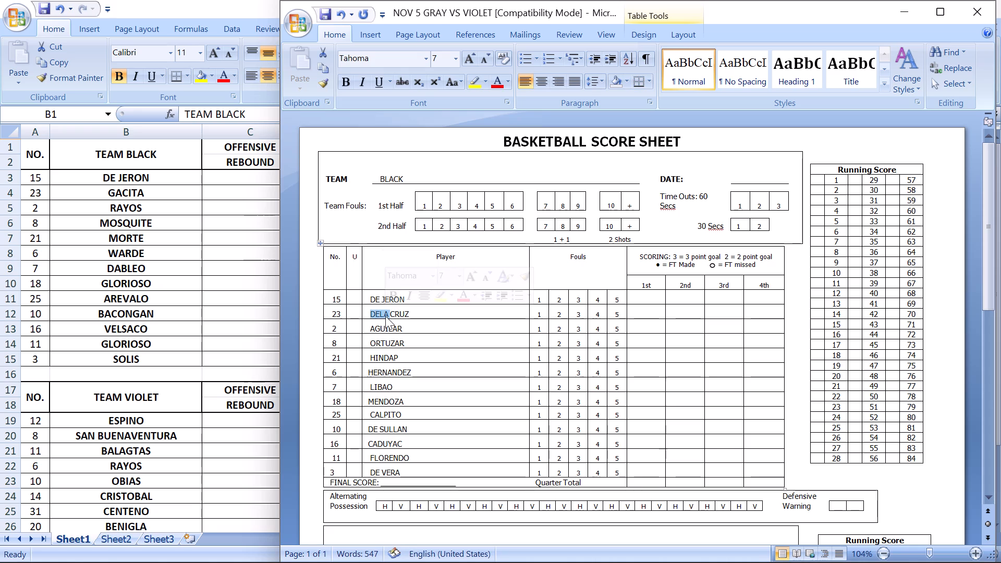
triple_click(385, 316)
type("GACITA")
triple_click(388, 329)
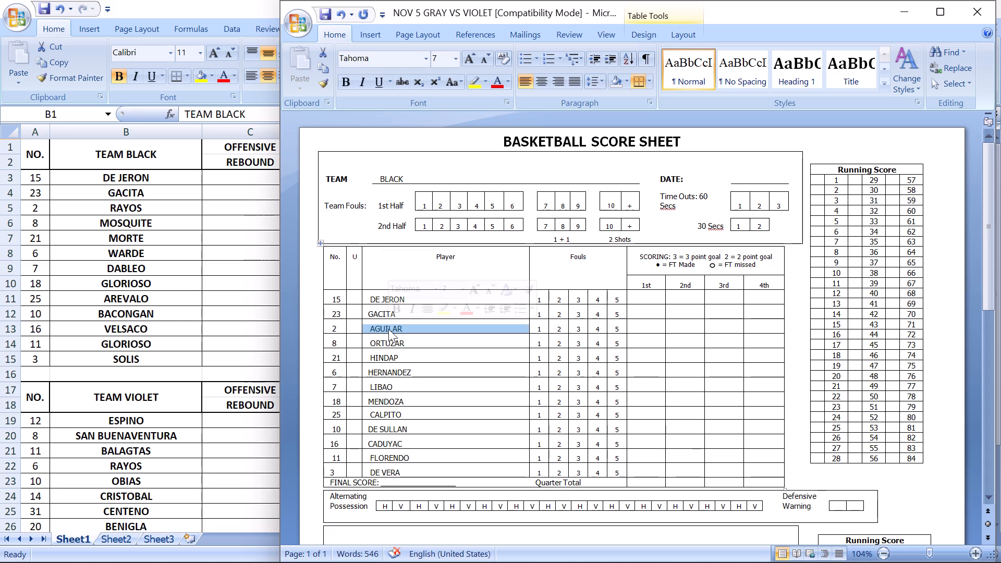
type("RAYOS")
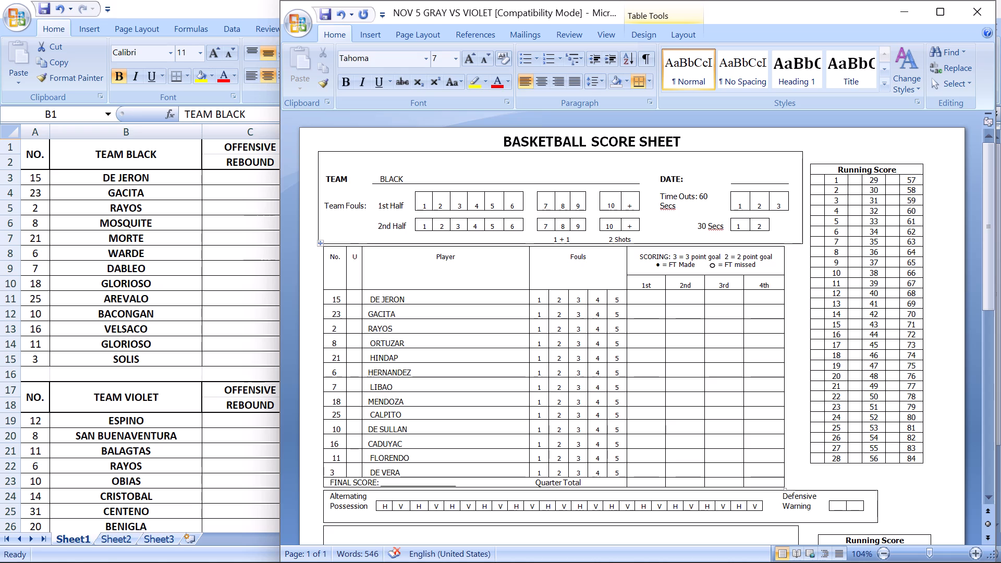
double_click(393, 340)
type("MOSQUITE")
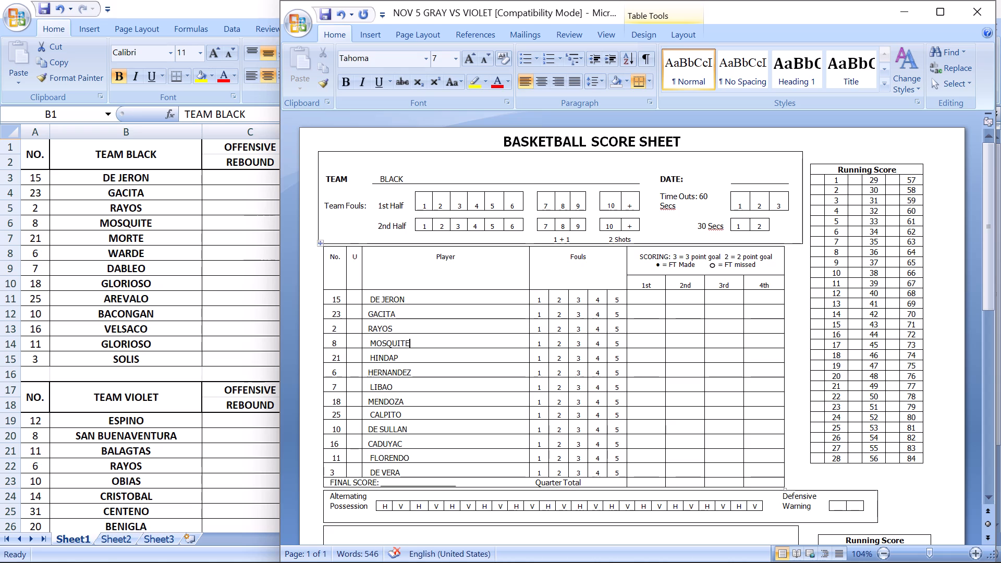
double_click(386, 355)
type("MORTE")
double_click(398, 372)
type("WARDE")
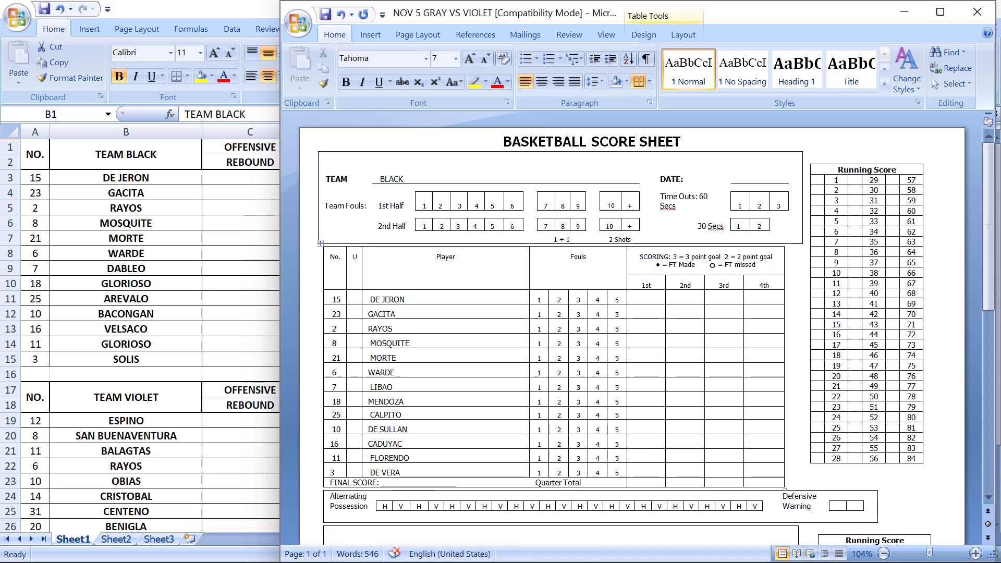
double_click(384, 380)
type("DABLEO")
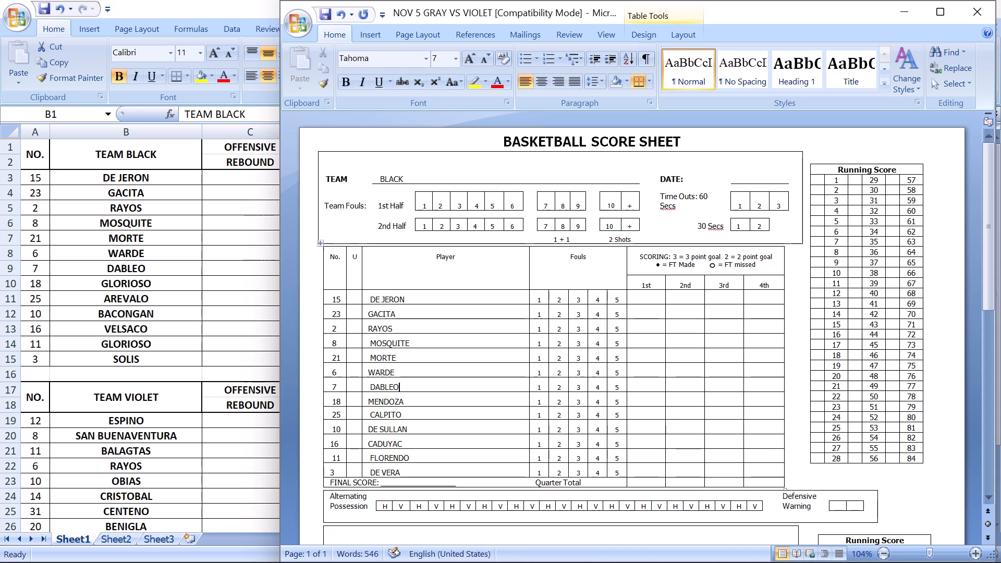
double_click(380, 405)
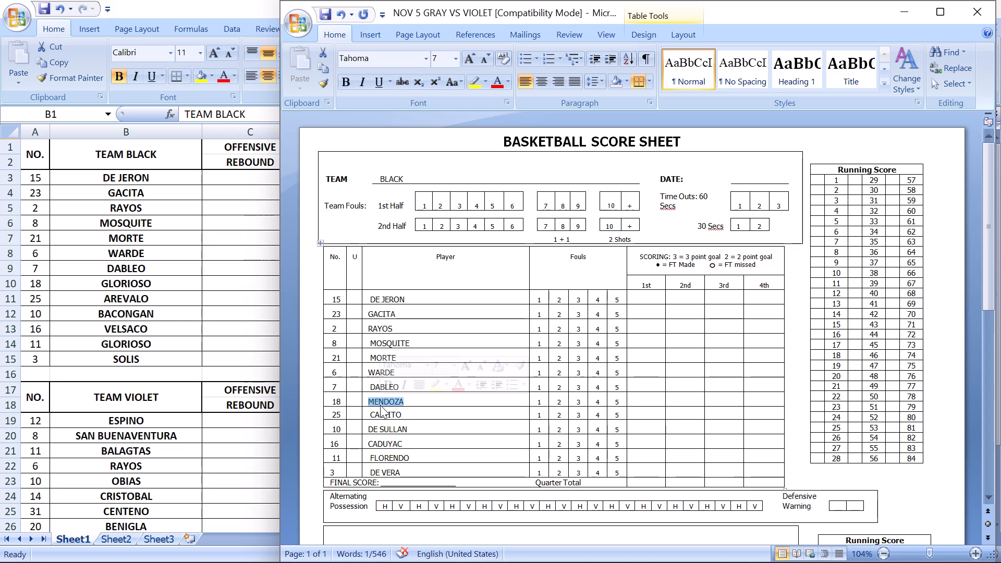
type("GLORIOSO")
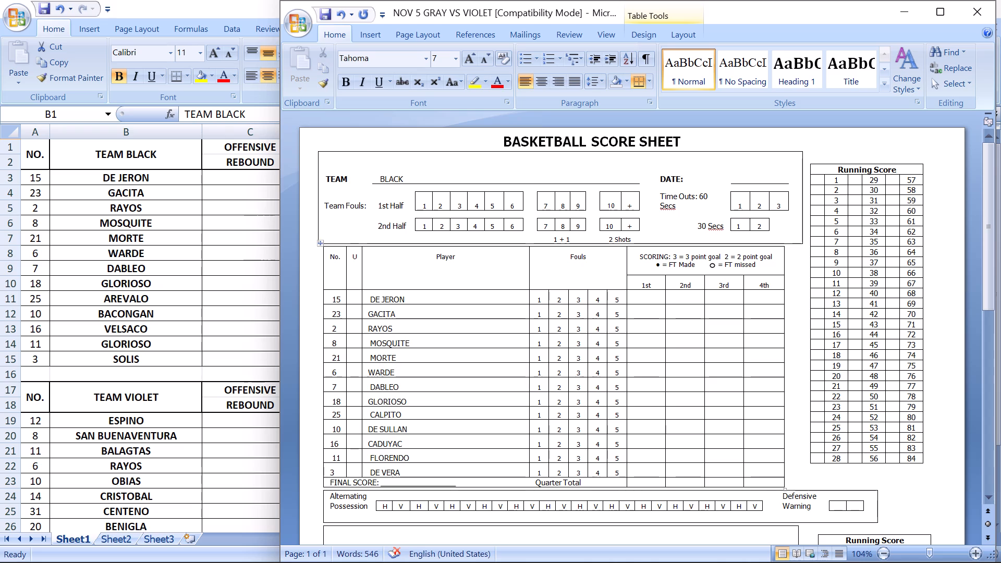
double_click(381, 411)
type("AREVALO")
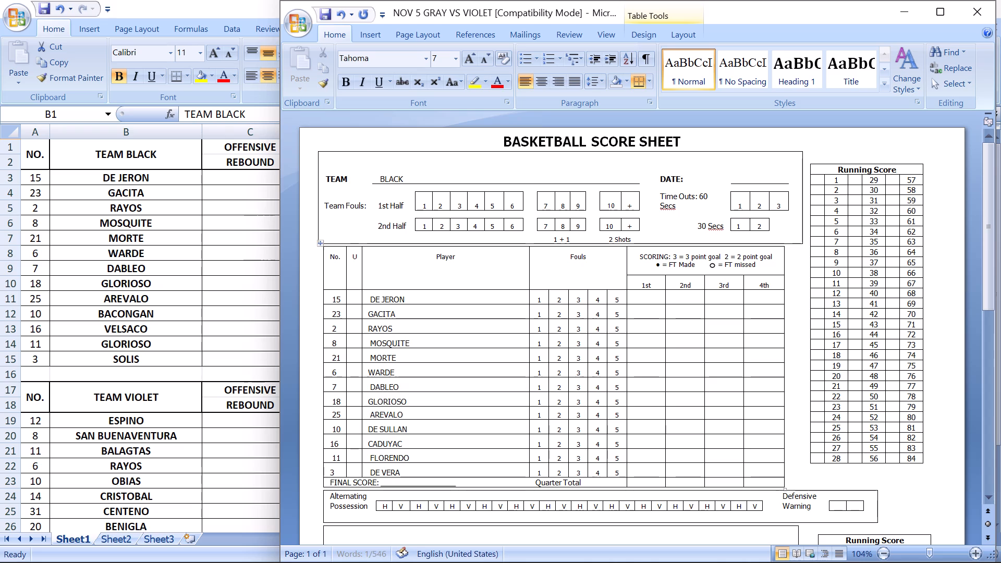
triple_click(394, 426)
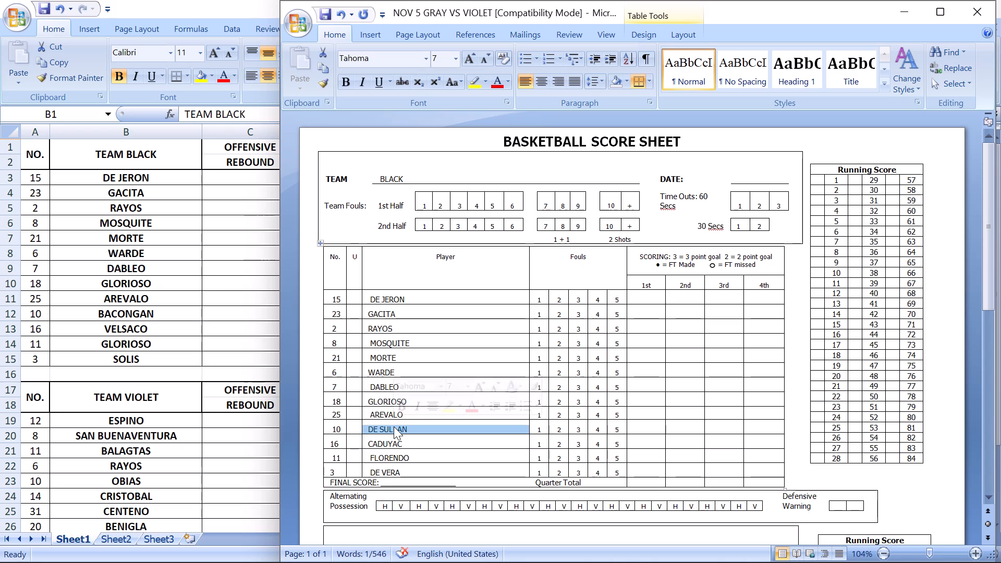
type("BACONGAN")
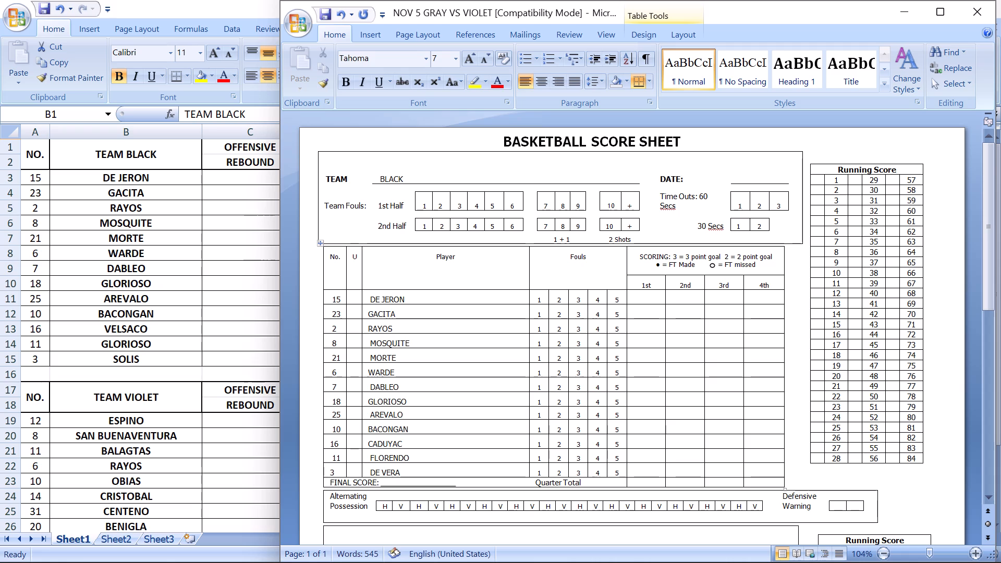
double_click(390, 445)
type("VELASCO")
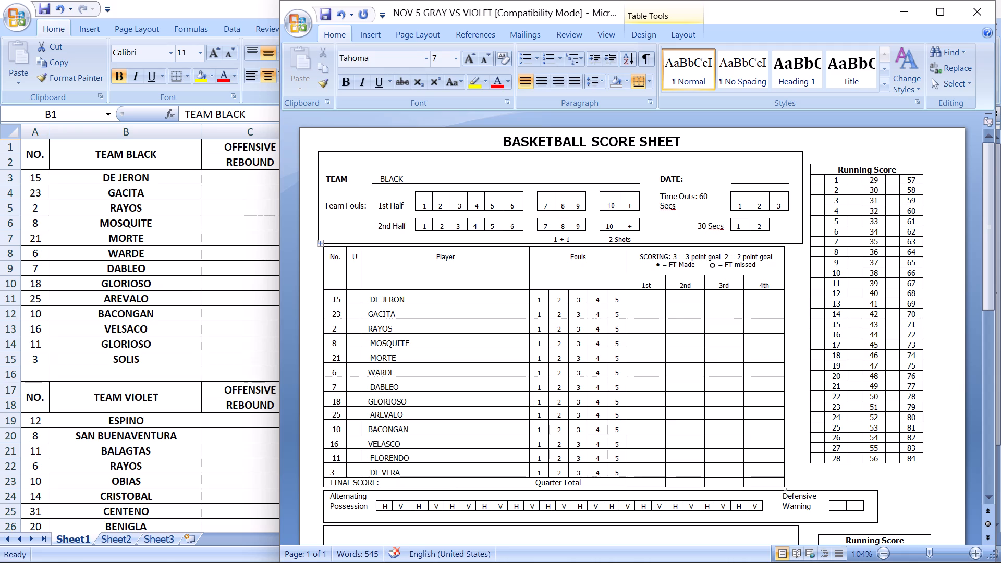
double_click(390, 448)
double_click(393, 462)
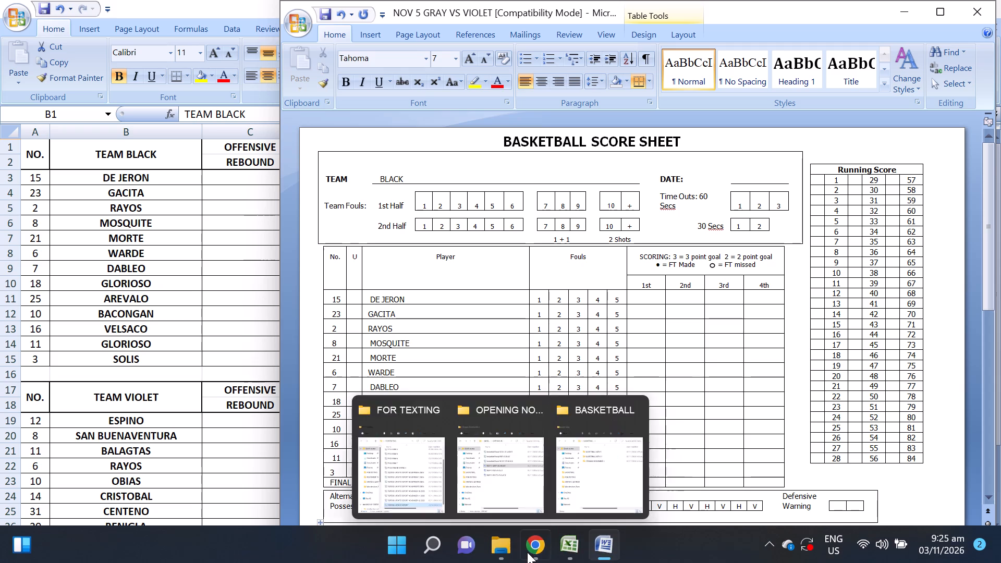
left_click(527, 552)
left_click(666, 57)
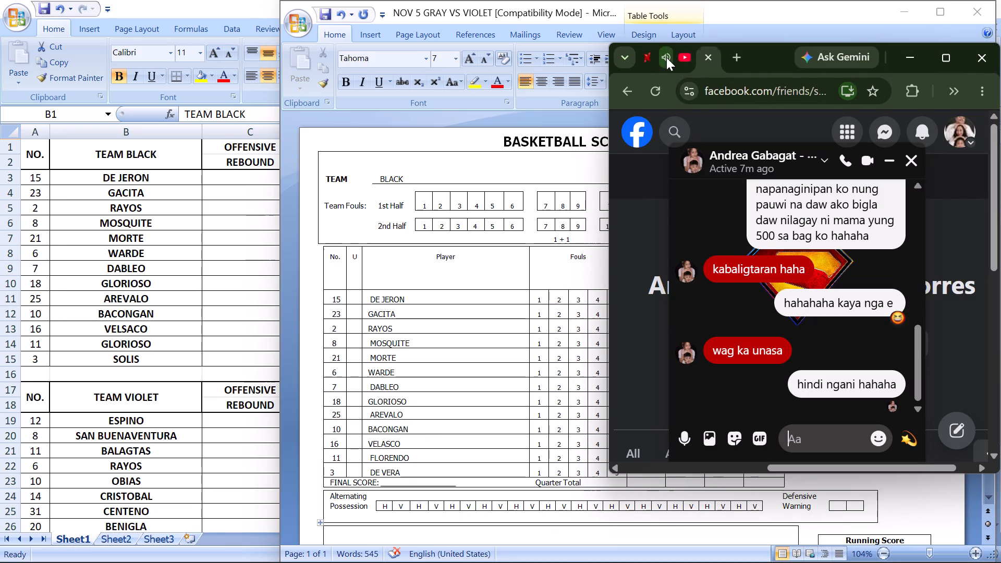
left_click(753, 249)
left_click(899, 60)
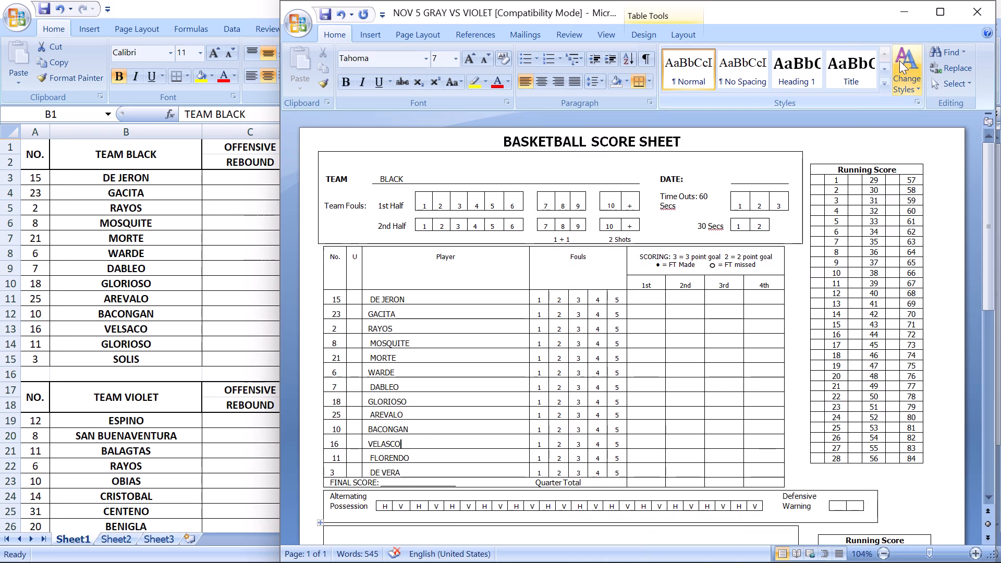
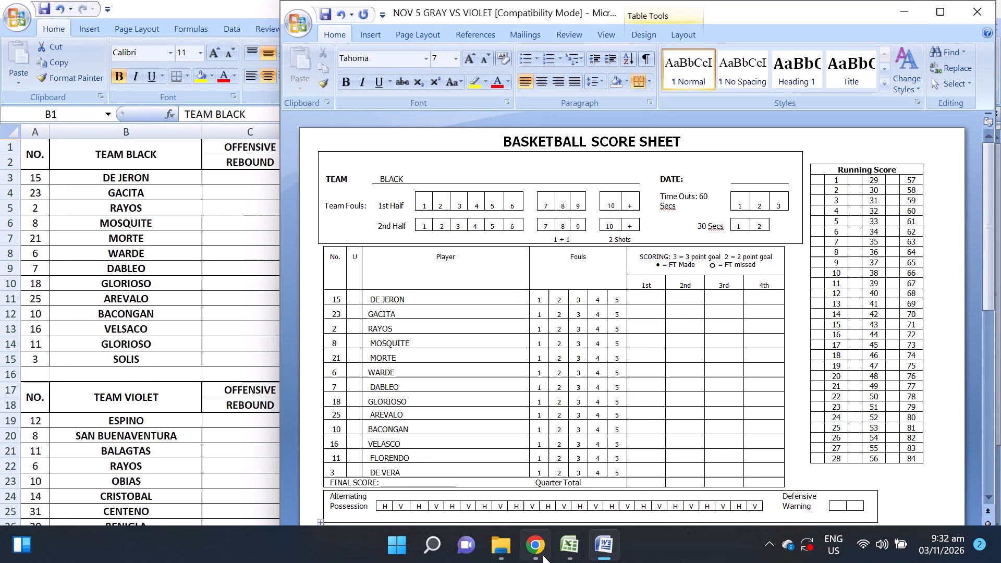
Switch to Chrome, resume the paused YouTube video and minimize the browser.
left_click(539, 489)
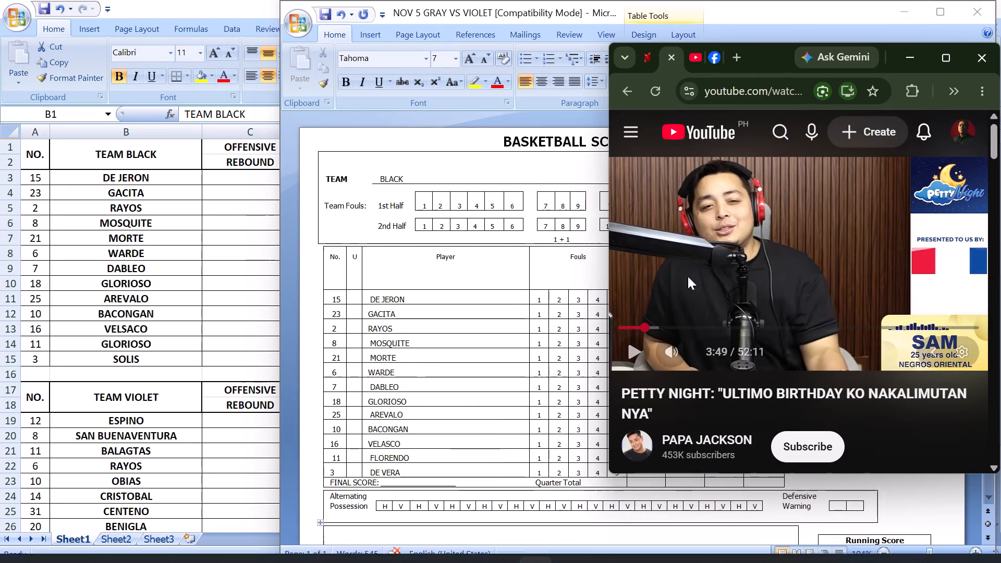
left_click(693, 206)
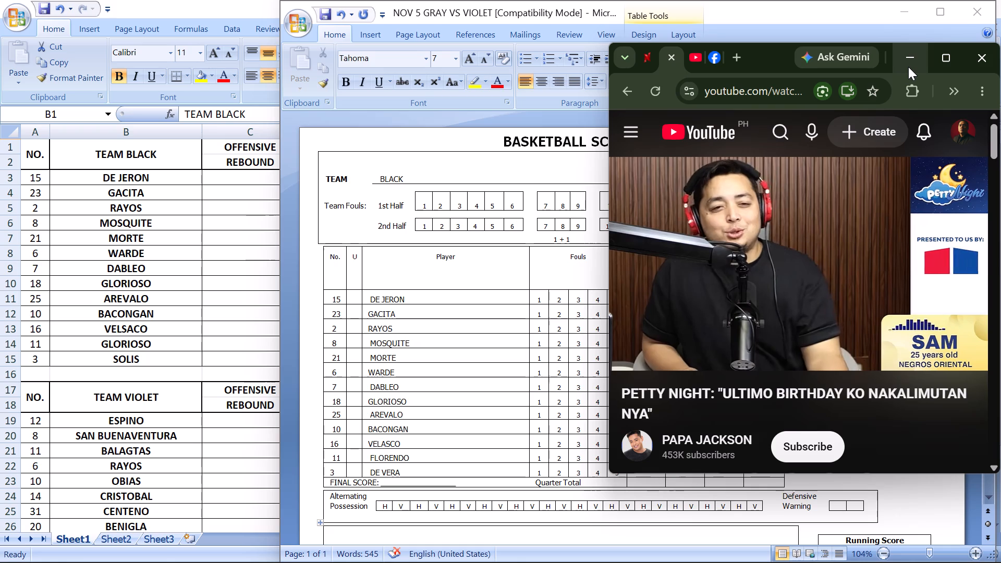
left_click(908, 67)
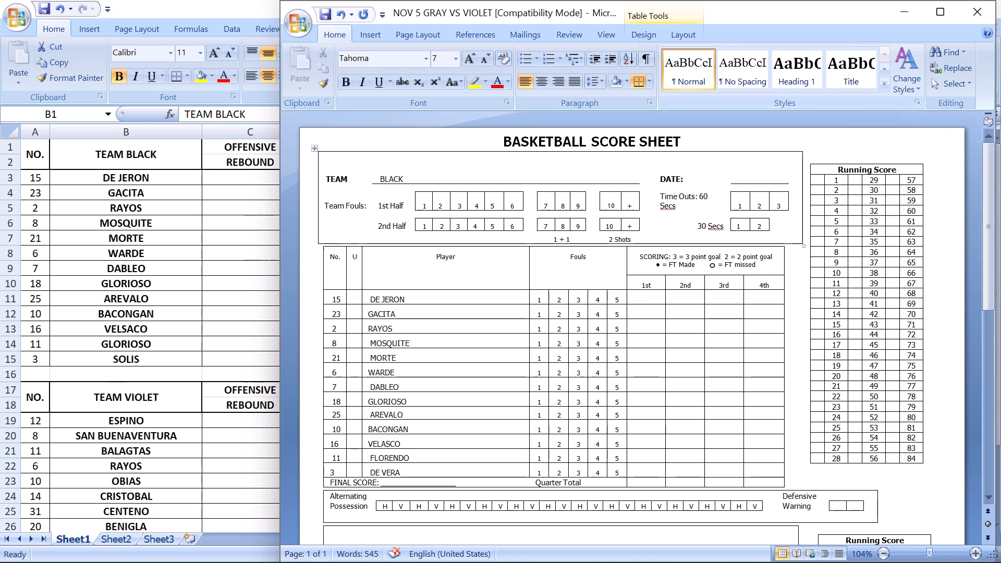
Replace the last two player names in the upper table with GLORIOSO and SOLIS.
double_click(387, 456)
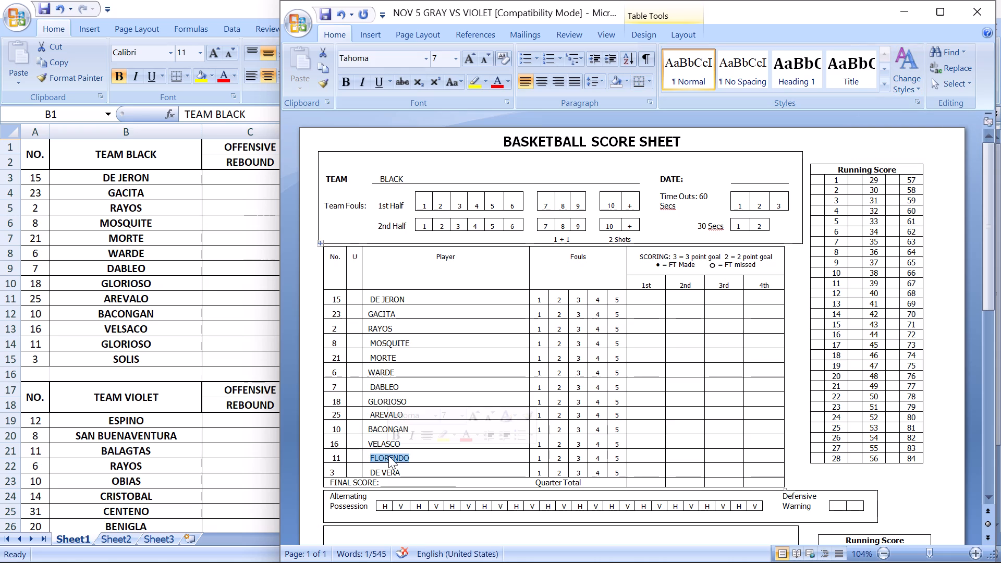
type("GLOS")
key("BackSpace")
type("RIOSO")
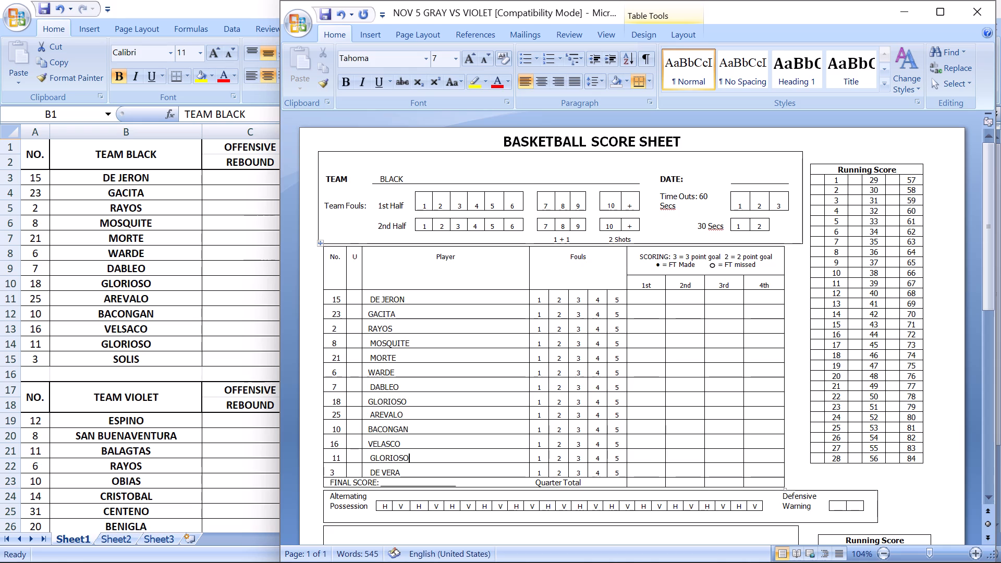
triple_click(389, 468)
type("SOLIS")
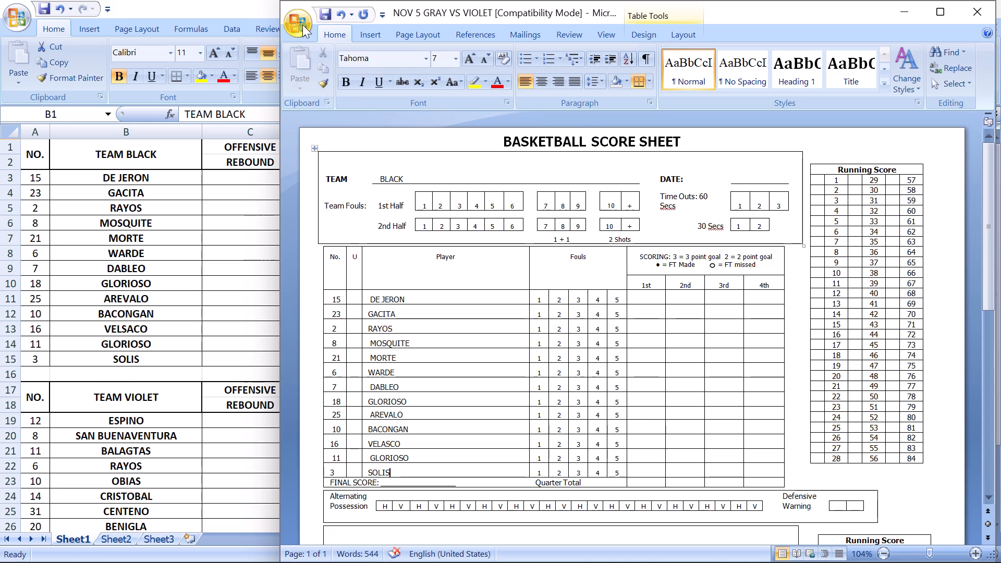
Save the score sheet as a new document named BLACK VS VIOLET on the Desktop.
left_click(296, 17)
left_click(318, 188)
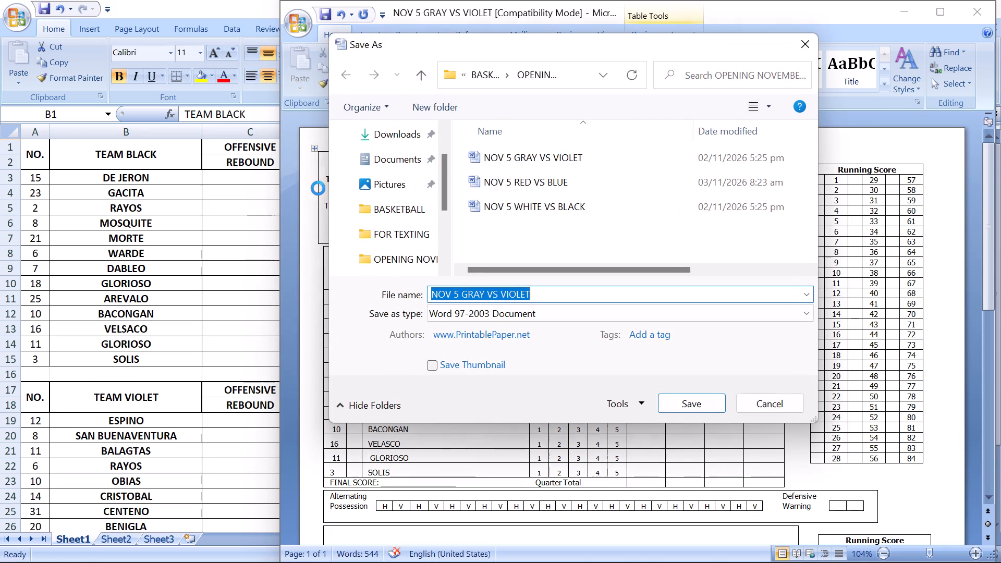
left_click_drag(483, 295, 434, 291)
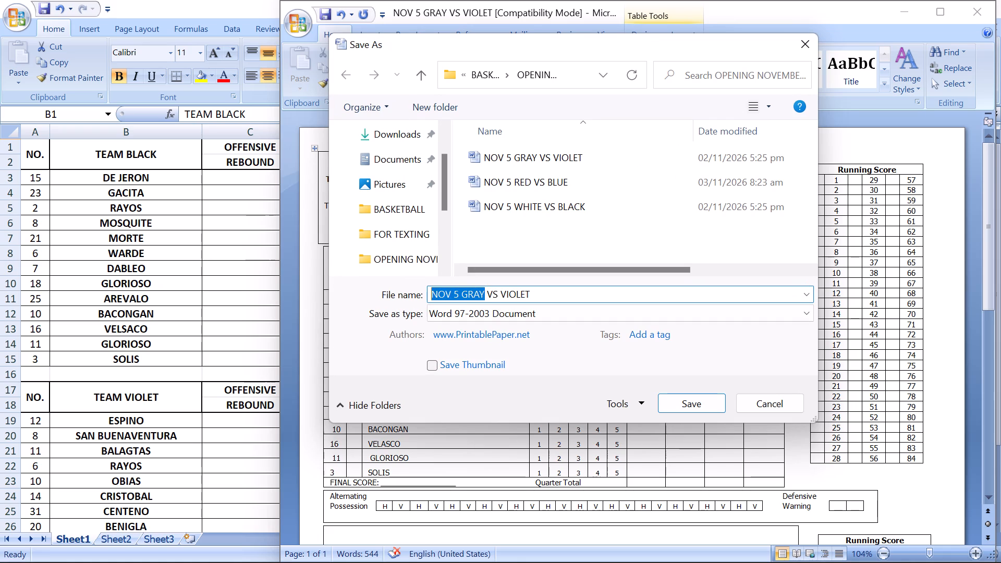
left_click_drag(434, 291, 432, 291)
type("BLACK")
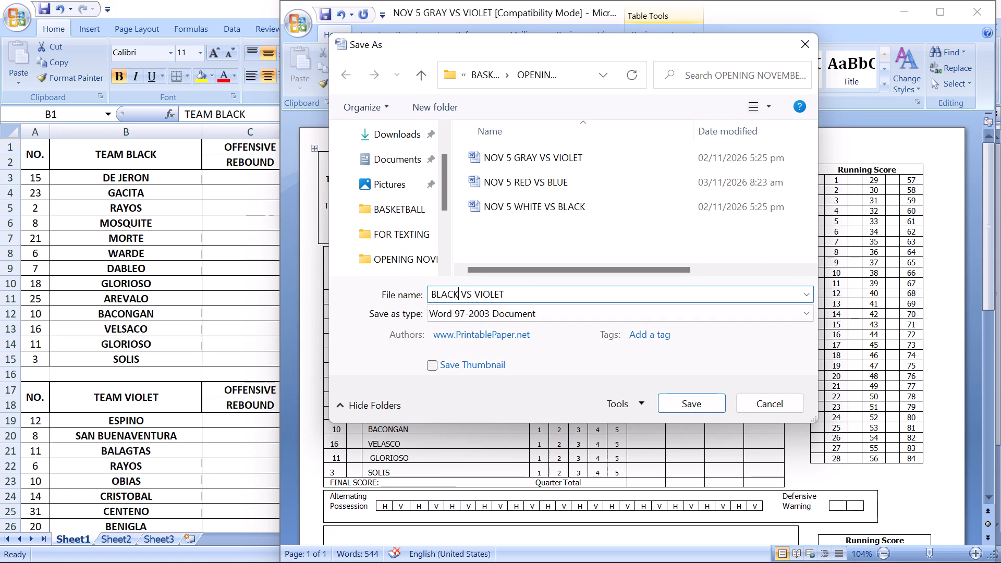
scroll(414, 178, "up", 6)
left_click(402, 167)
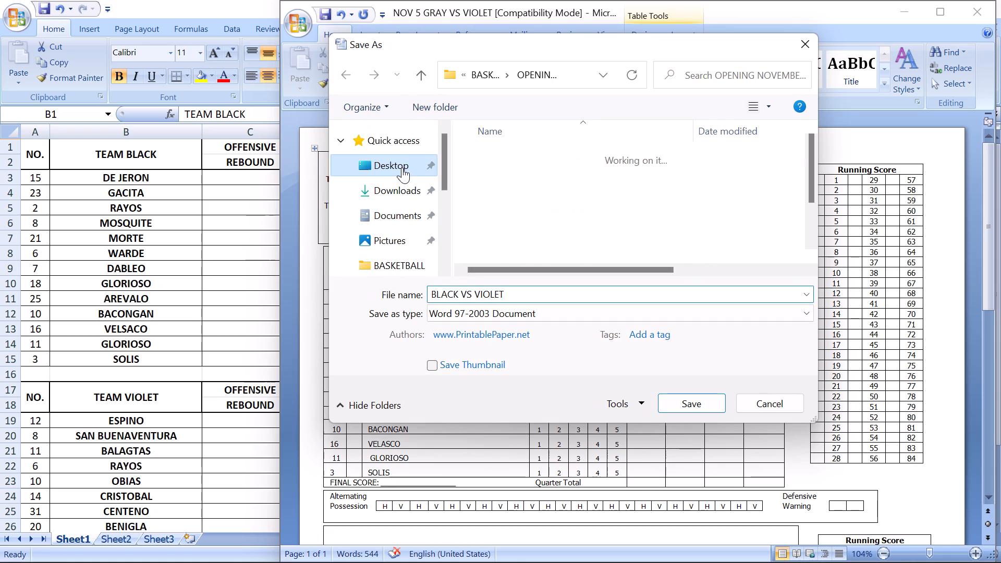
left_click(674, 407)
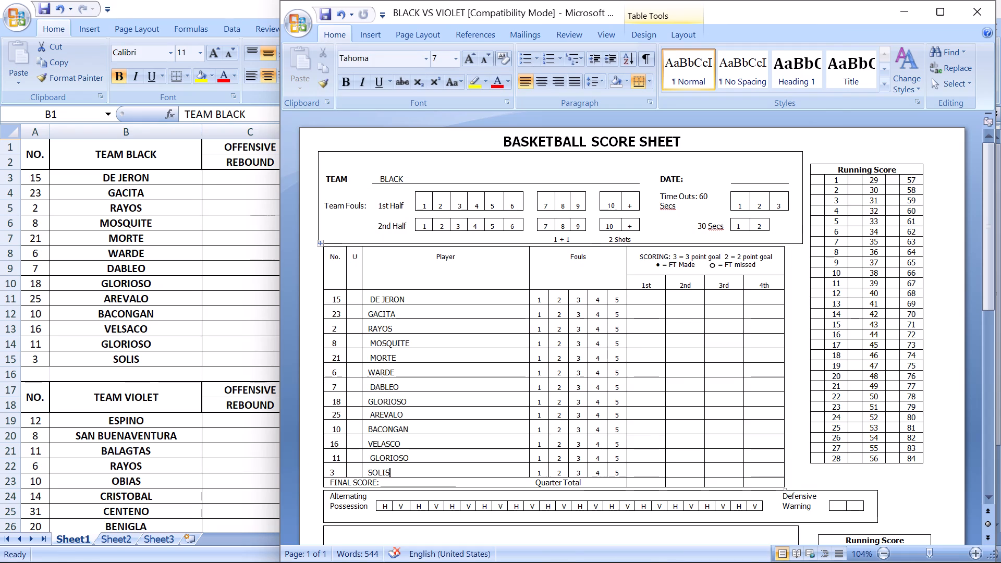
Close the BLACK VS VIOLET score sheet and the BLACK VS VIOLET and WHITE VS BLACK foul workbooks.
left_click(992, 6)
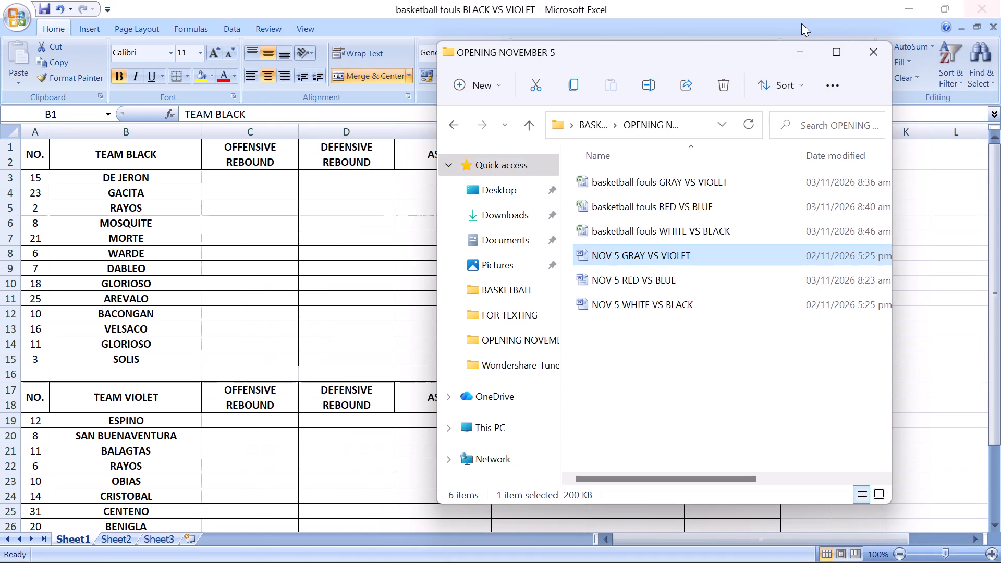
left_click(982, 5)
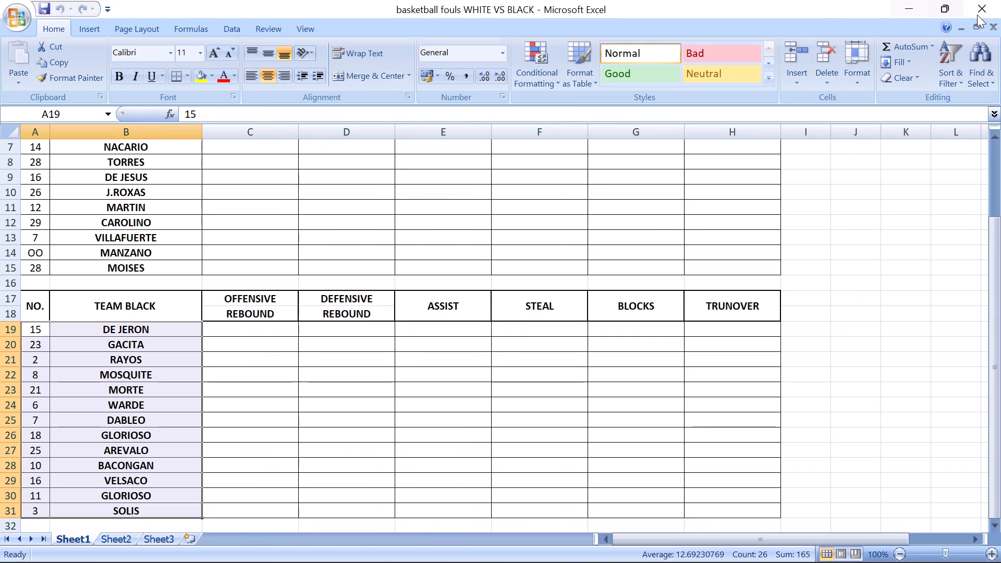
left_click(994, 6)
Create a folder named NOVEMBER 13 inside the desktop's BASKETBALL folder.
right_click(362, 81)
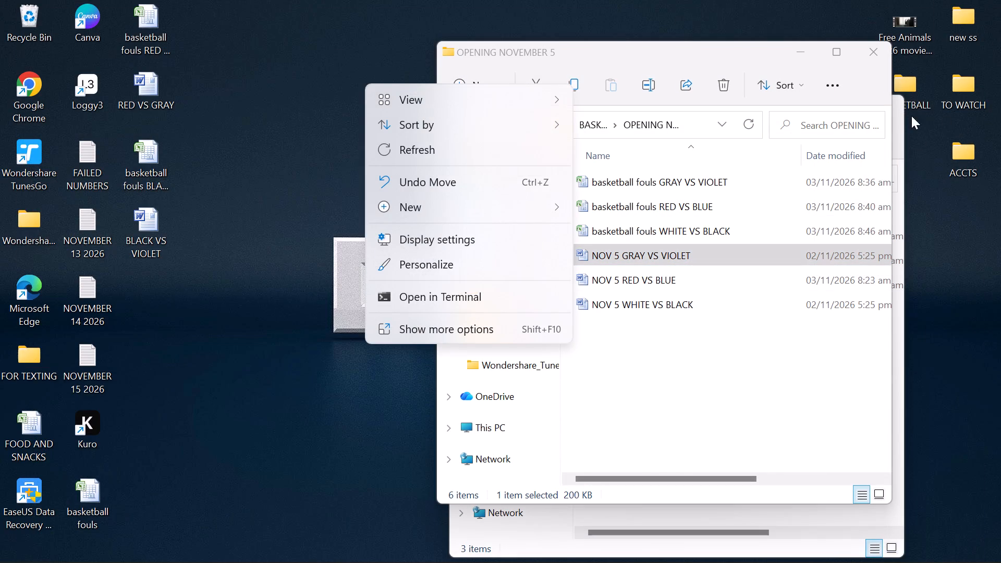
double_click(912, 87)
right_click(694, 348)
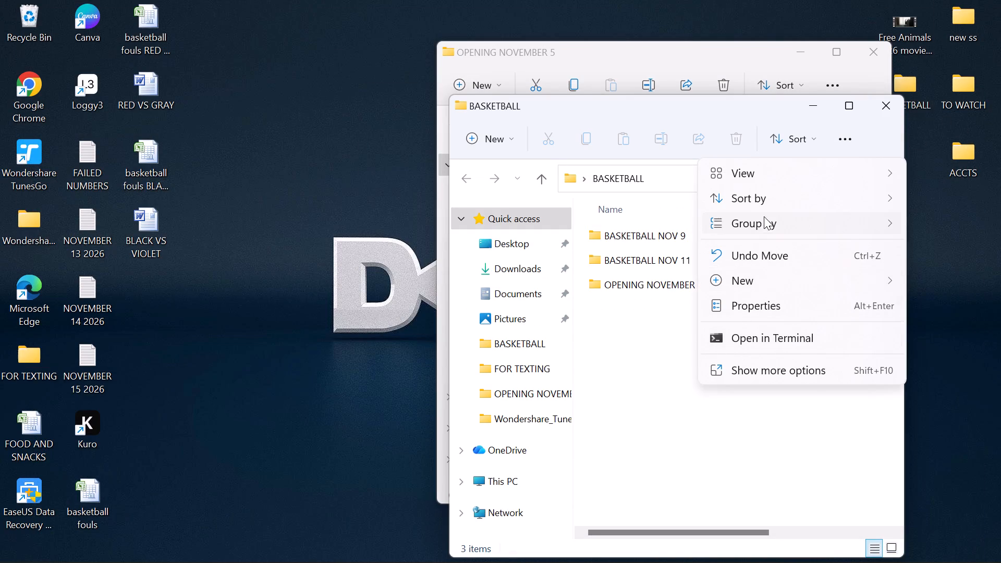
left_click(775, 286)
left_click(724, 42)
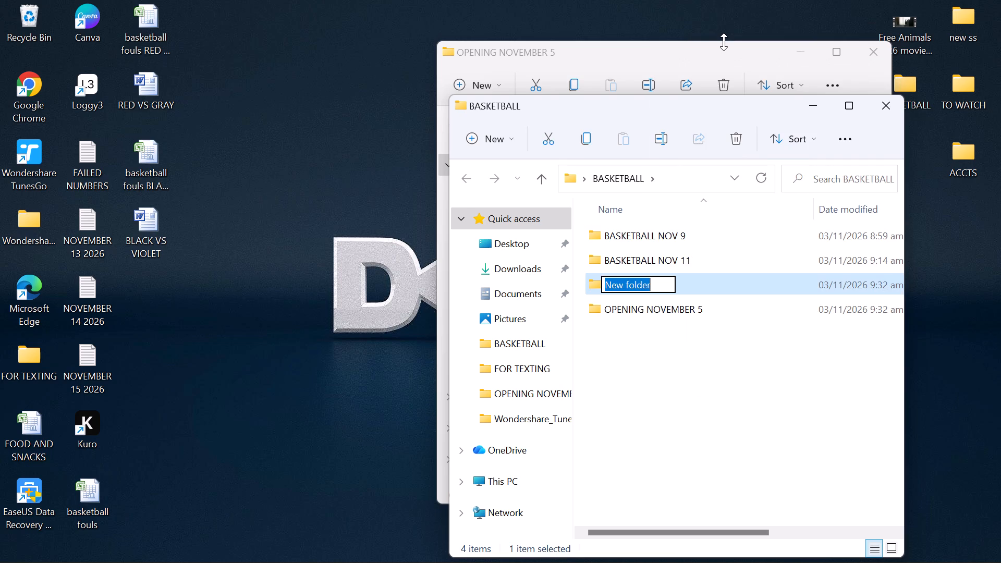
type("NOV")
type("EMBER 13")
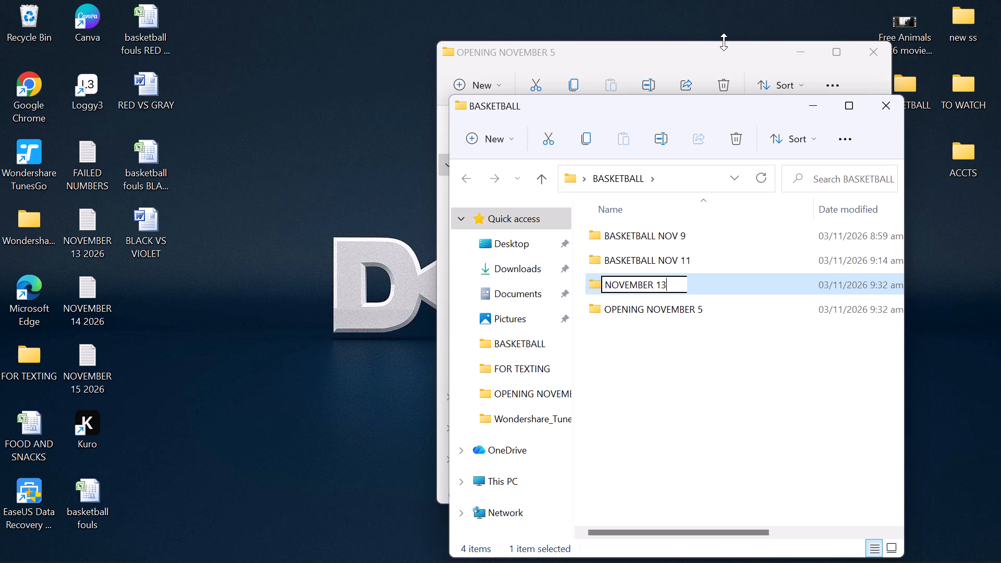
key("Return")
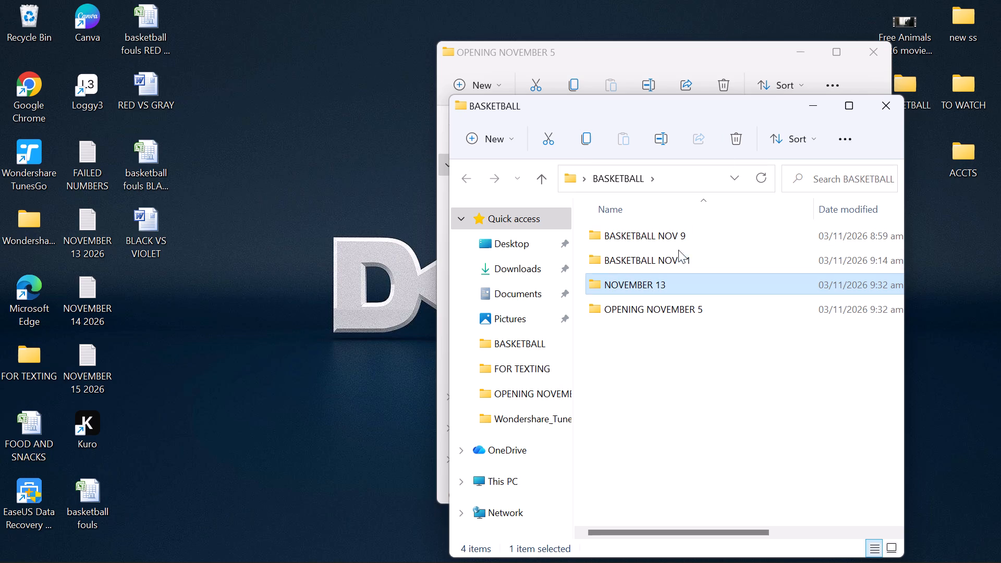
Rename the BASKETBALL NOV 11 folder as NOVEMBER 11.
left_click(659, 258)
right_click(659, 258)
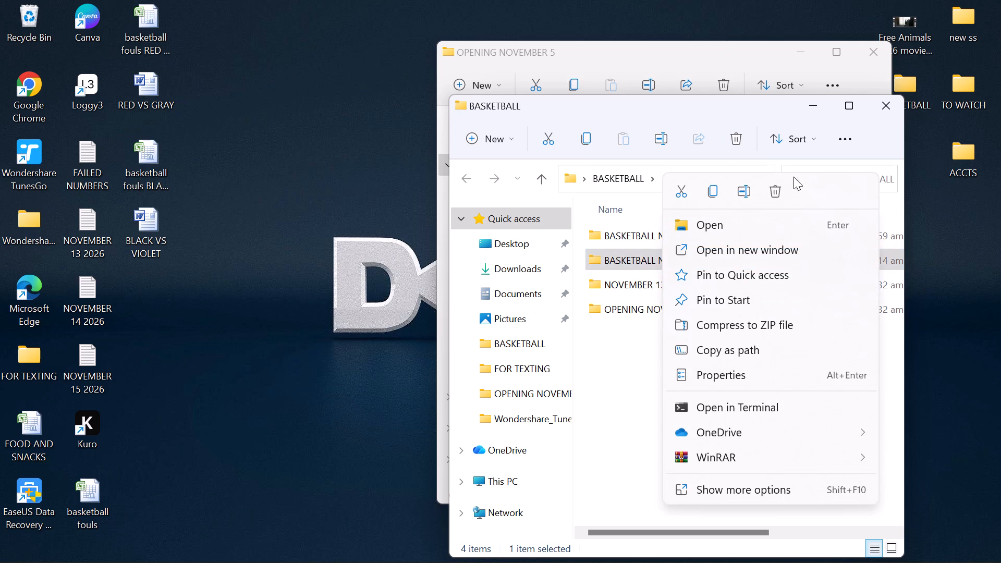
left_click(749, 189)
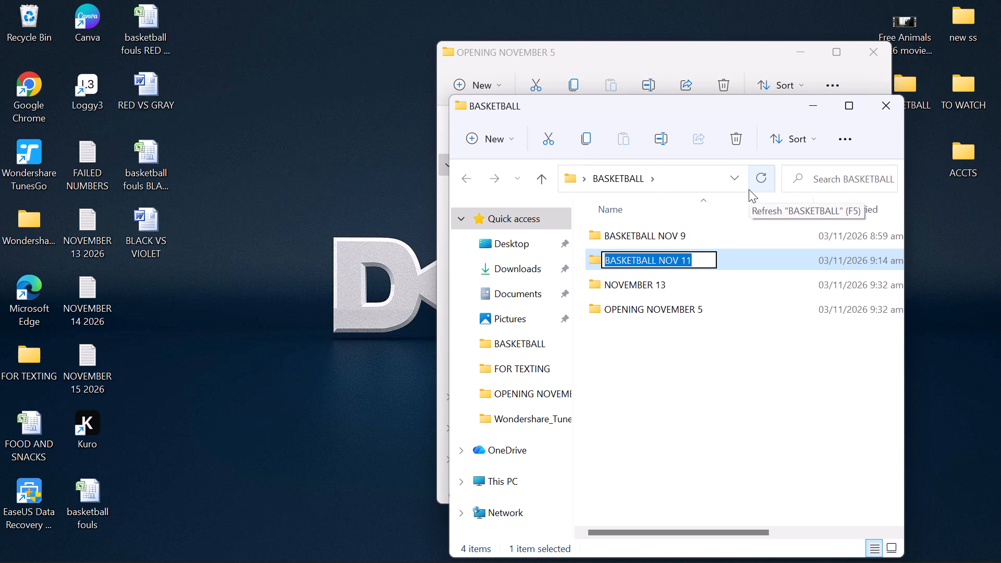
type("NOVEMBER 11")
key("Return")
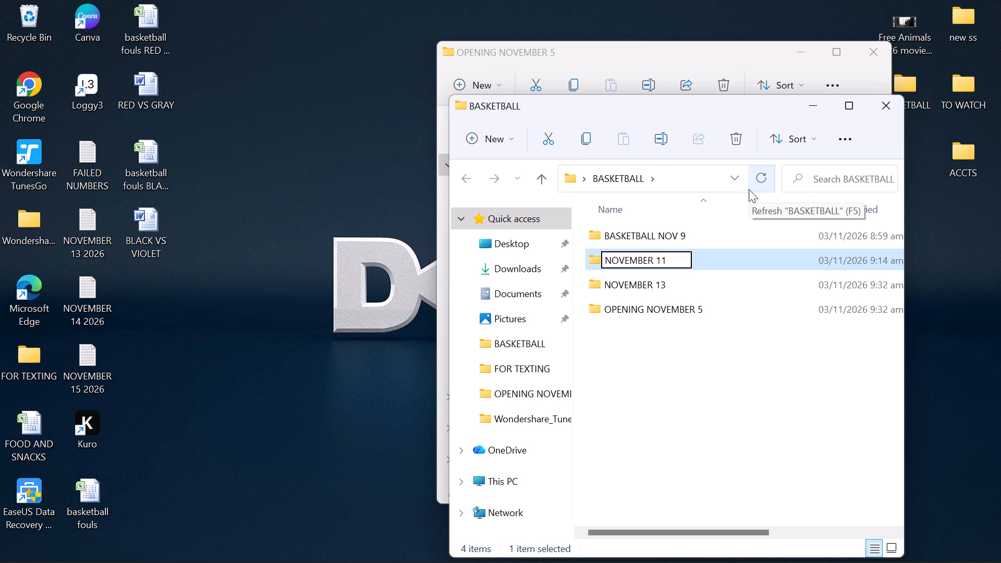
Rename the BASKETBALL NOV 9 folder as NOVEMBER 9.
right_click(637, 233)
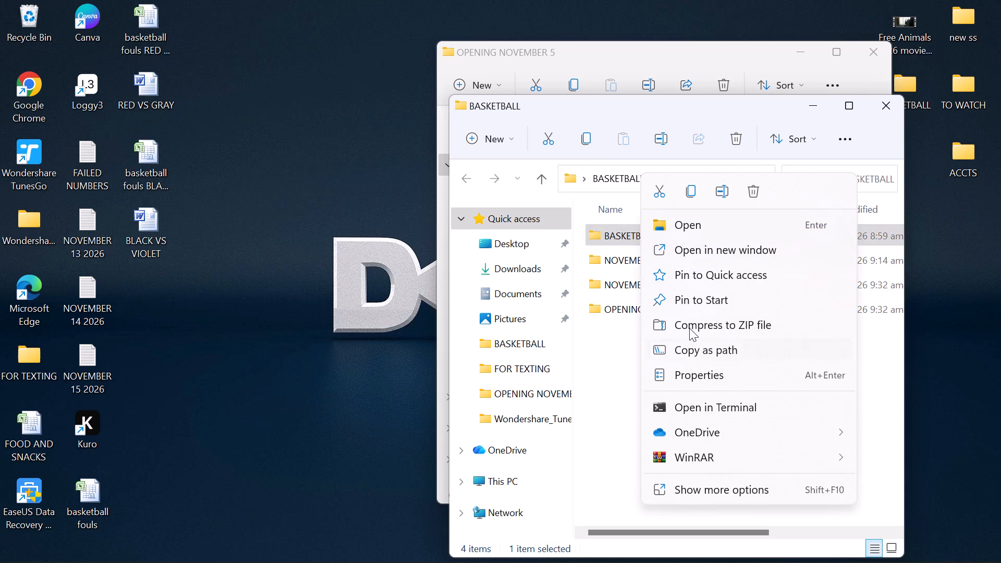
left_click(714, 199)
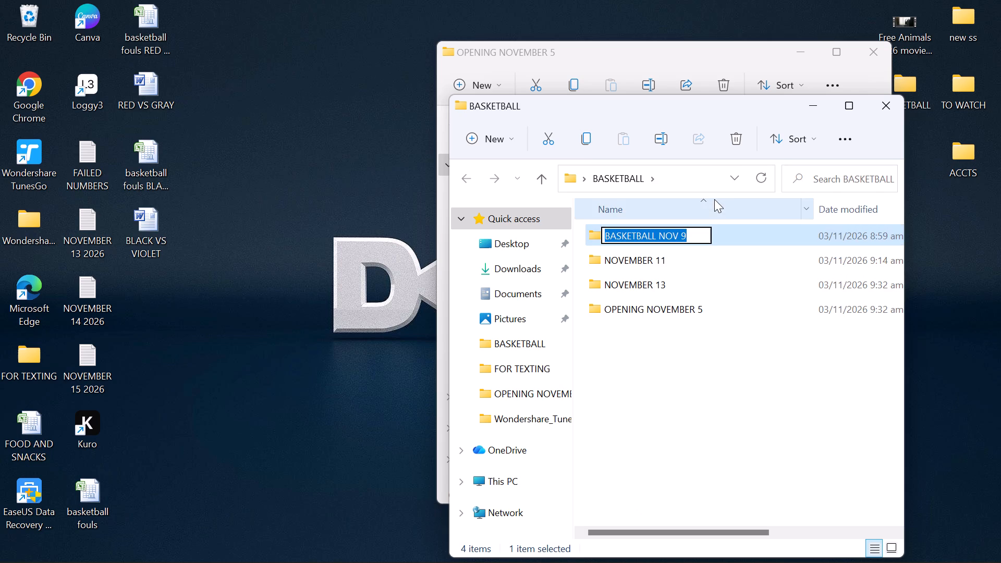
type("NOVEMBER 1")
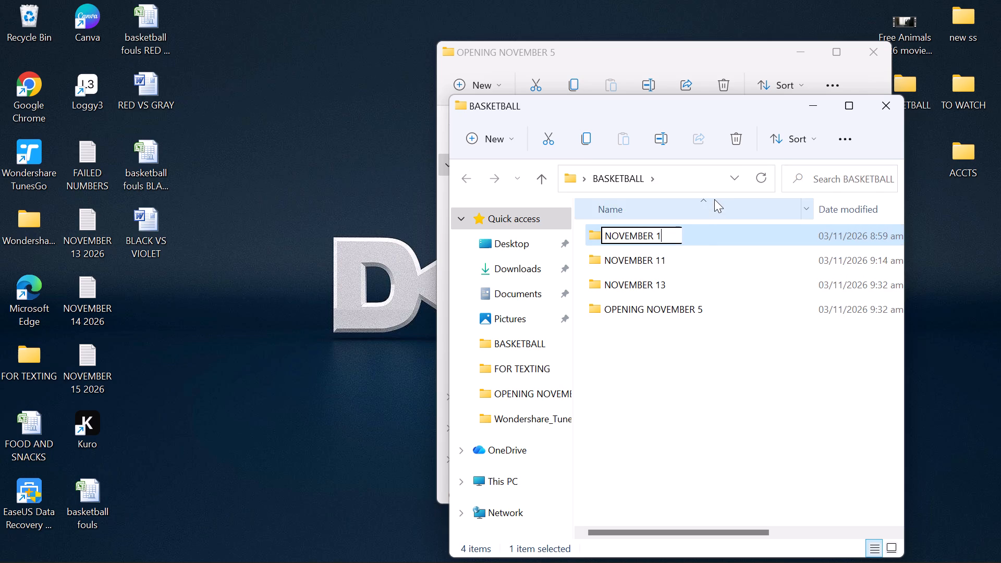
key("BackSpace")
key("9")
key("Return")
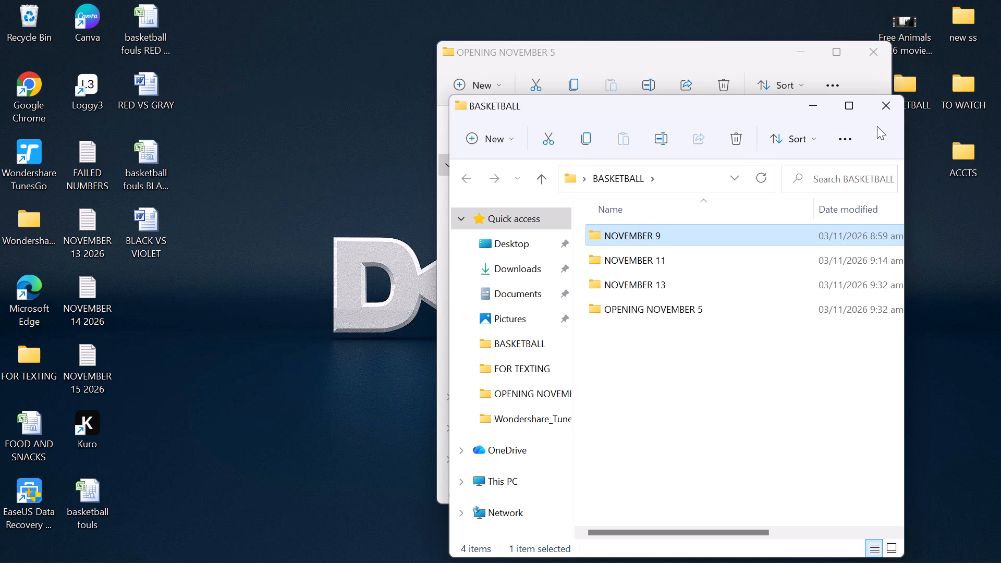
Move the RED VS GRAY and BLACK VS VIOLET score sheets and foul workbooks from the desktop into NOVEMBER 13, and return to BASKETBALL.
right_click(712, 351)
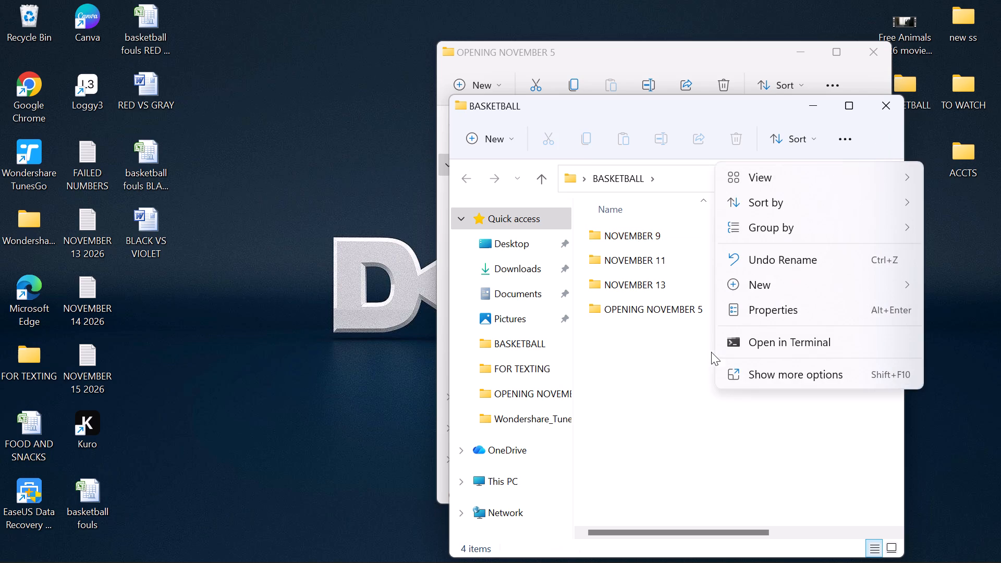
right_click(245, 222)
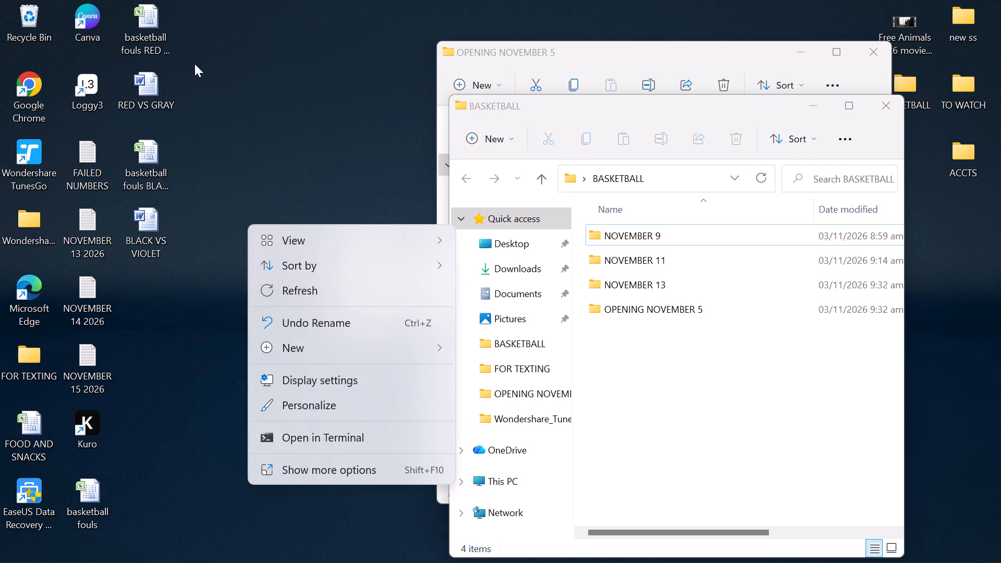
double_click(637, 276)
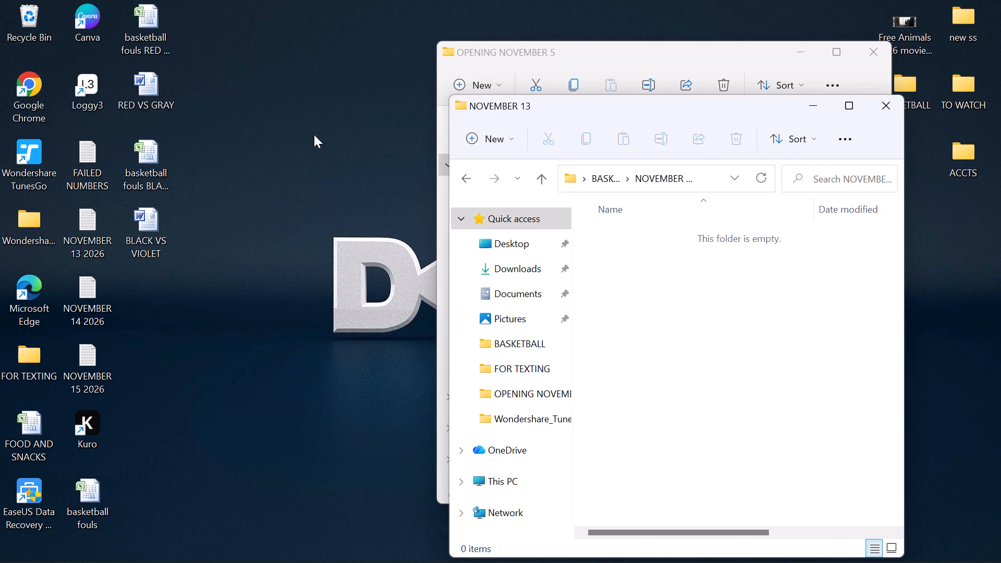
left_click_drag(199, 13, 149, 256)
left_click_drag(139, 33, 160, 48)
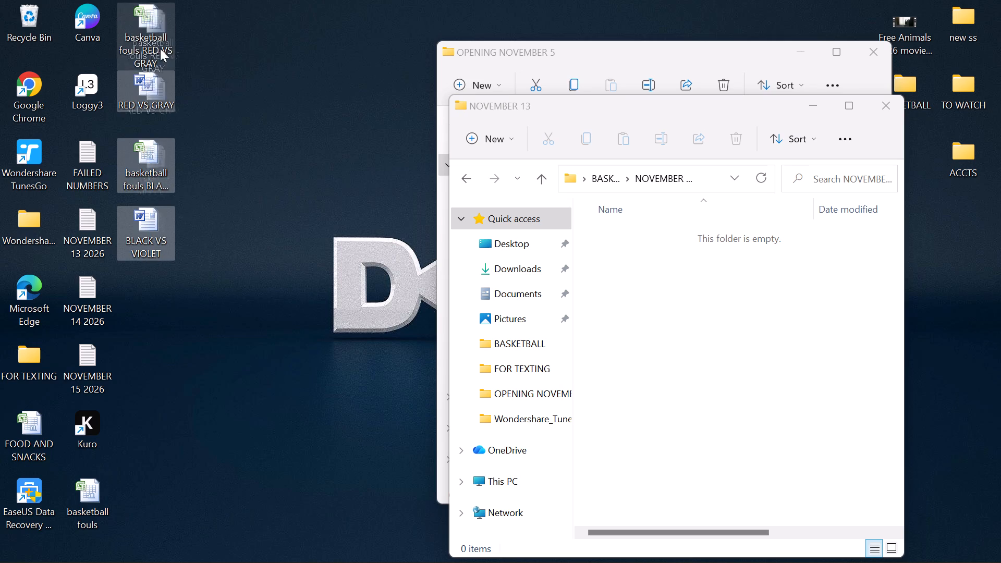
left_click_drag(160, 48, 674, 268)
left_click(467, 175)
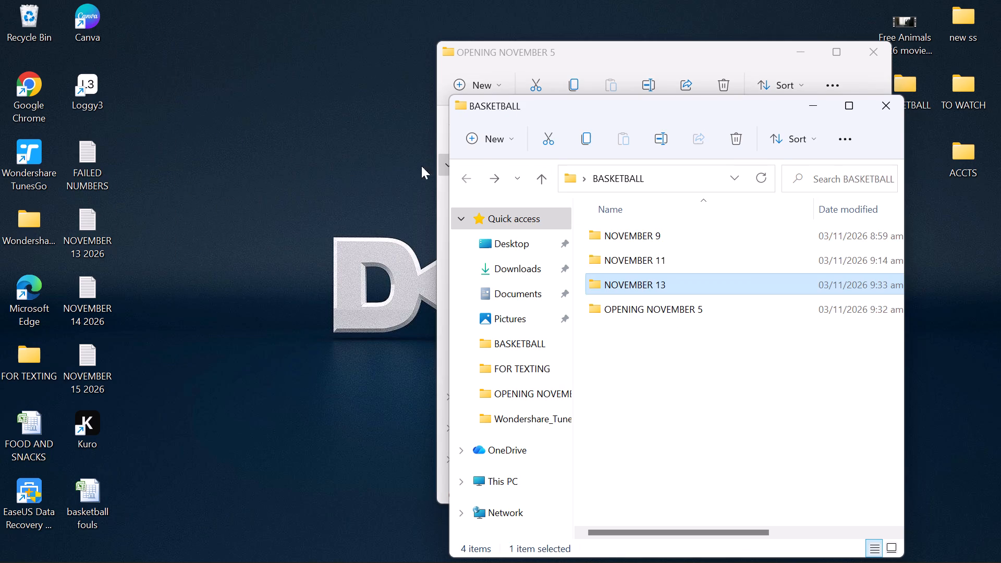
Create a folder named NOVEMBER 16 on the desktop and place it beside the Canva shortcut.
right_click(182, 110)
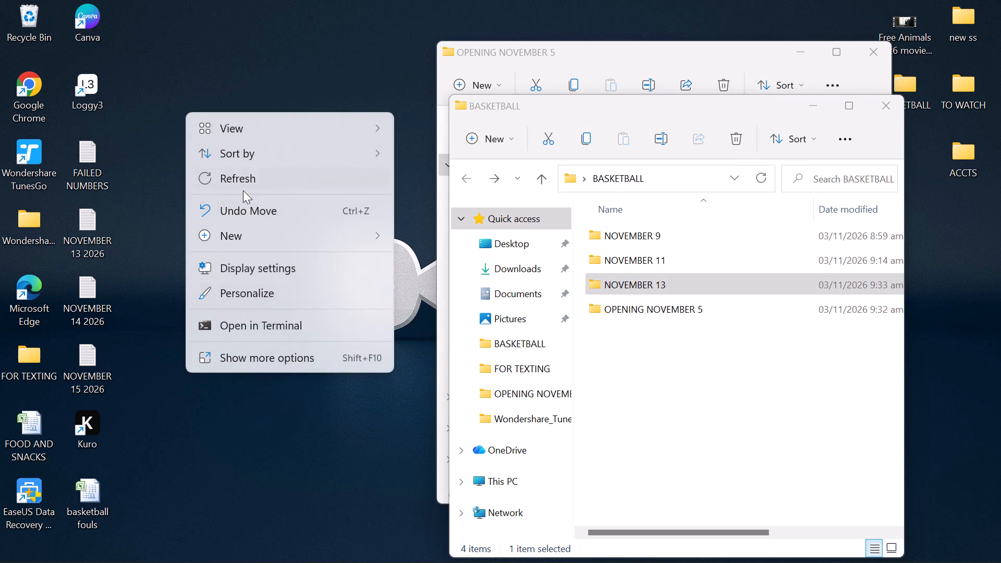
left_click(257, 240)
left_click(454, 244)
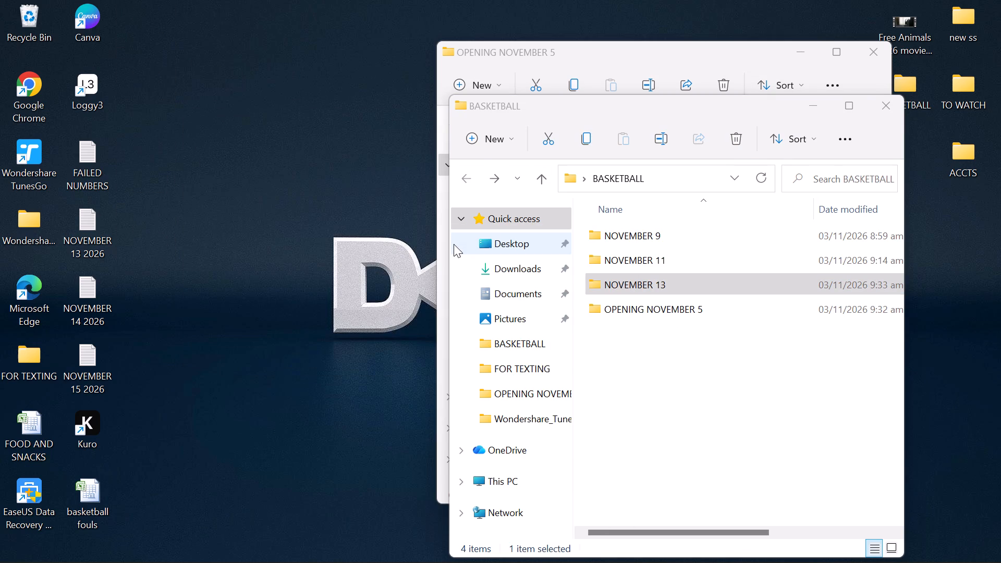
type("NOVEMBER 16")
key("Return")
left_click_drag(208, 150, 173, 63)
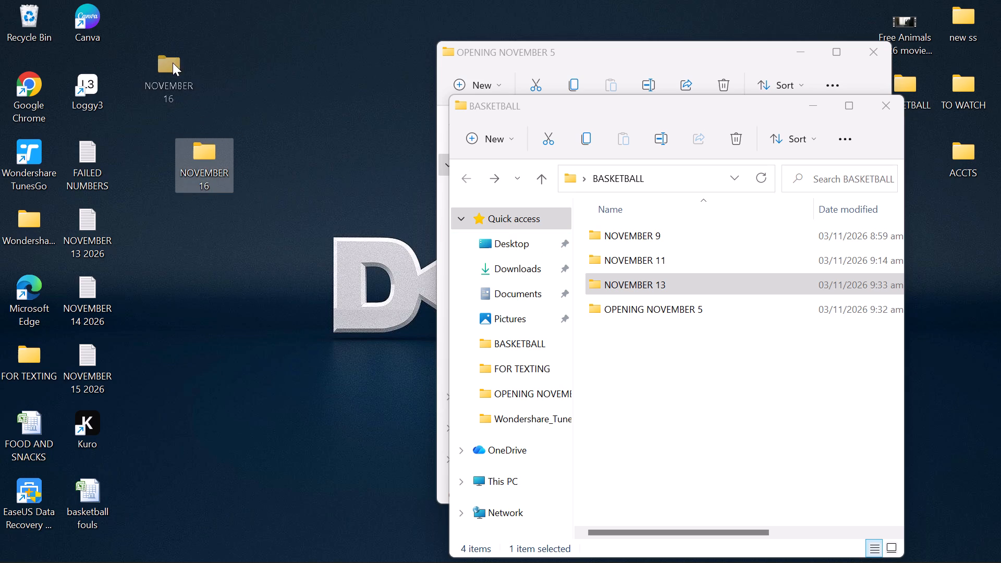
left_click_drag(173, 63, 161, 36)
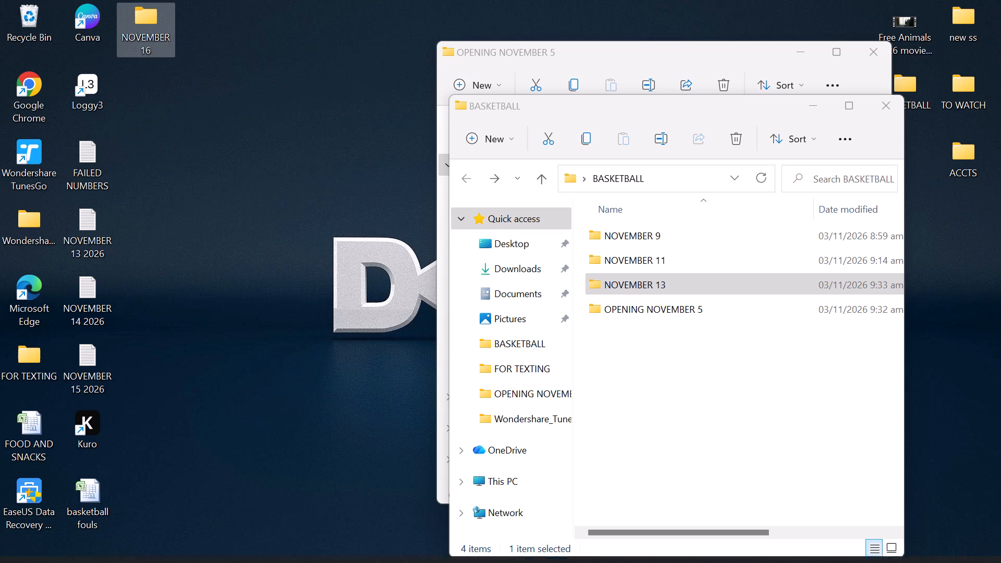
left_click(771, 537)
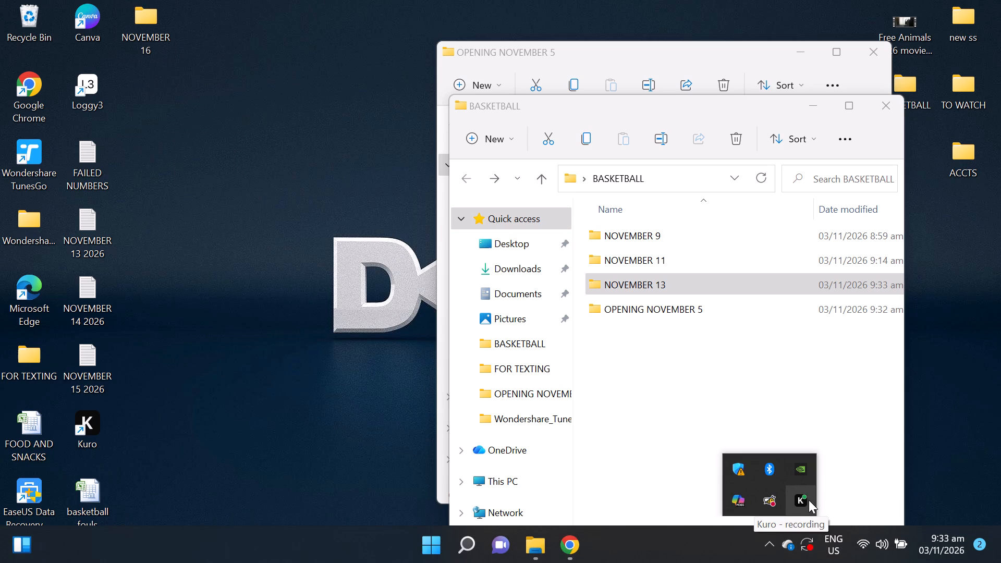
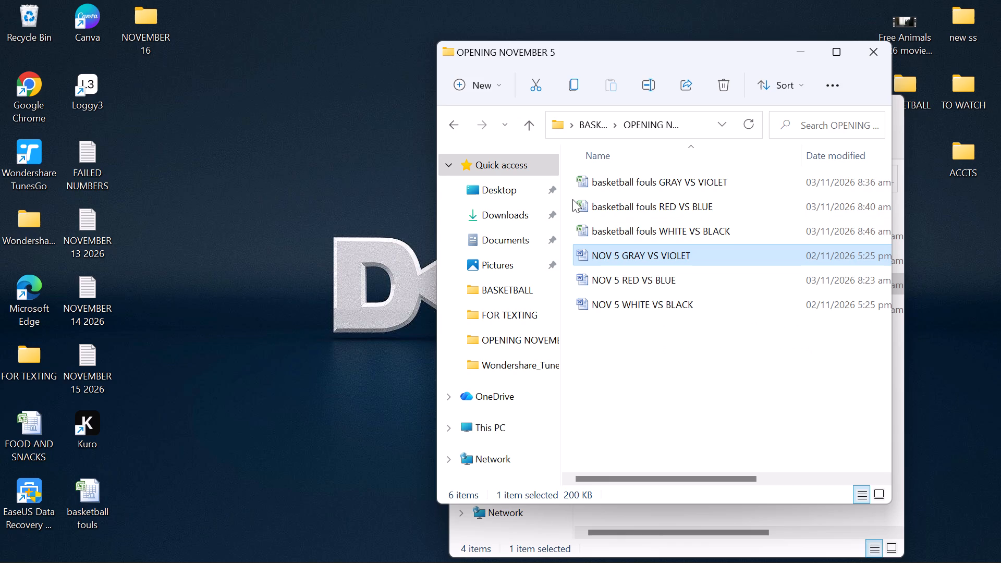
Open the RED VS BLUE and WHITE VS BLACK foul workbooks and paste Team Red's numbers and names over the Team Black roster.
left_click_drag(572, 200, 619, 232)
key("Return")
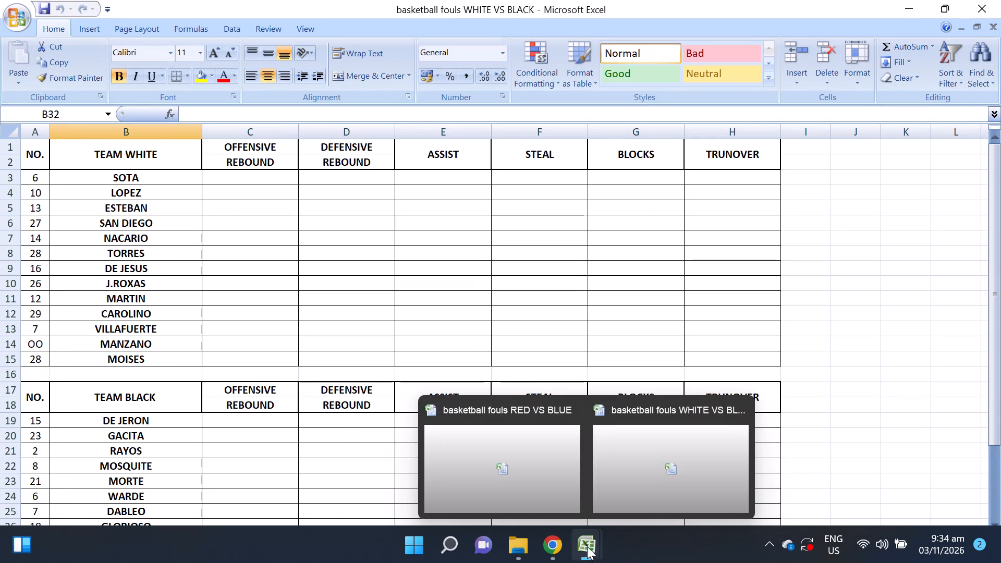
left_click(552, 489)
scroll(93, 272, "up", 5)
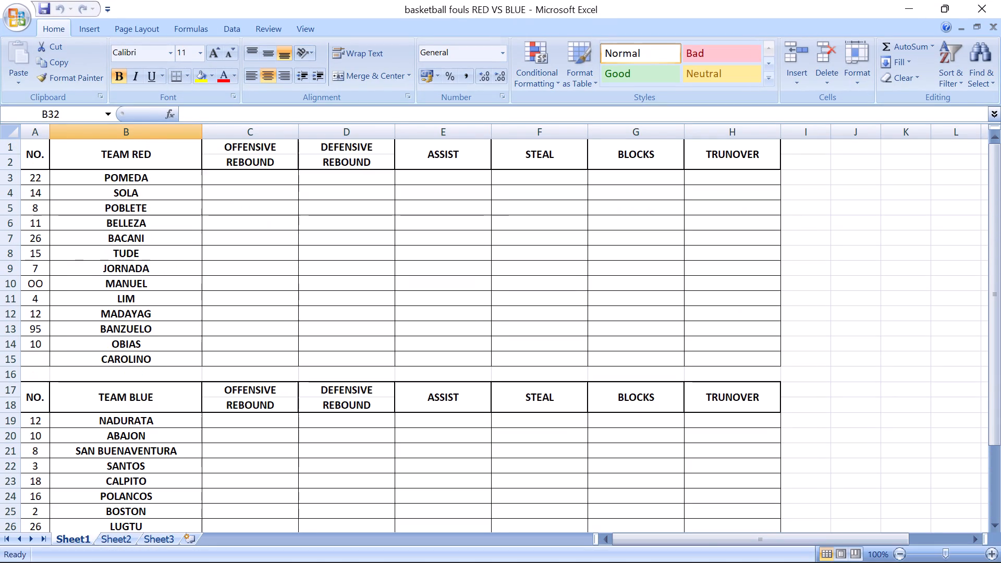
left_click_drag(32, 175, 155, 316)
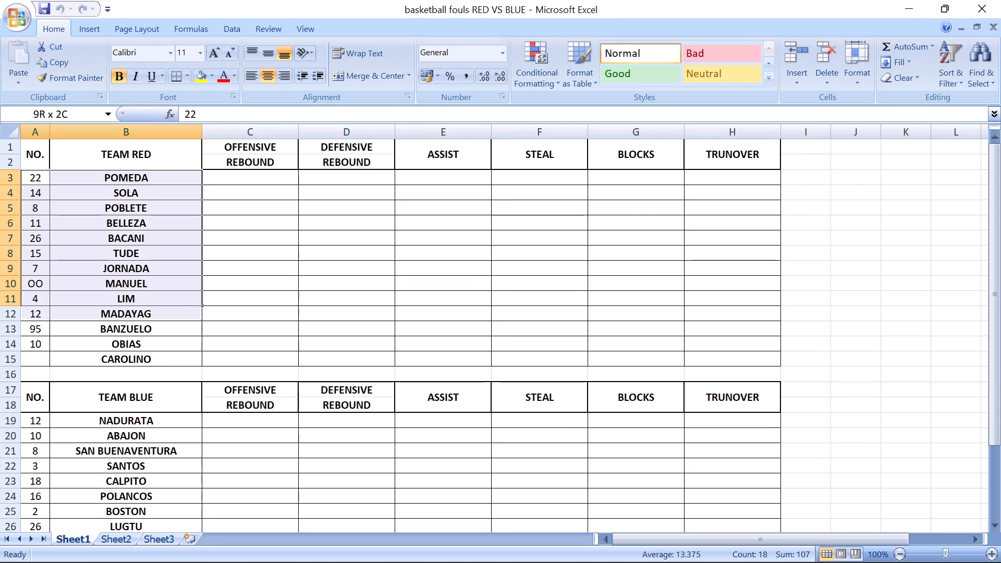
left_click_drag(155, 316, 157, 351)
key("ctrl+c")
left_click(587, 548)
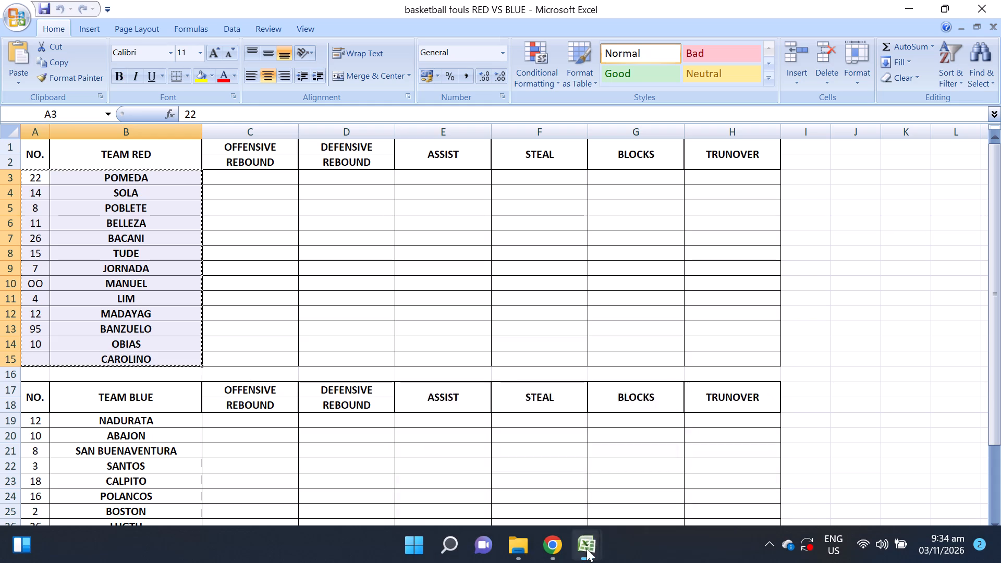
left_click(639, 494)
left_click(28, 426)
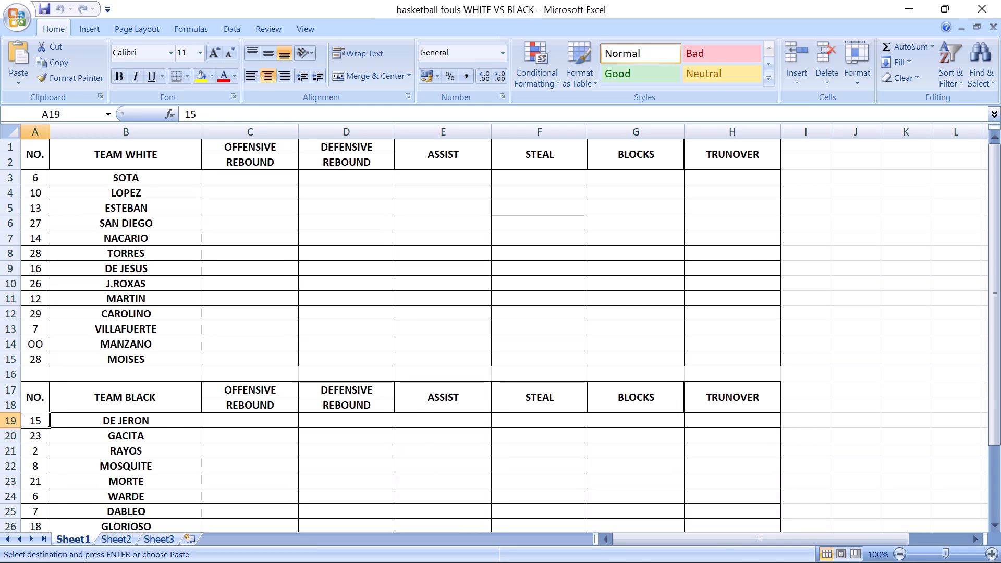
key("ctrl+v")
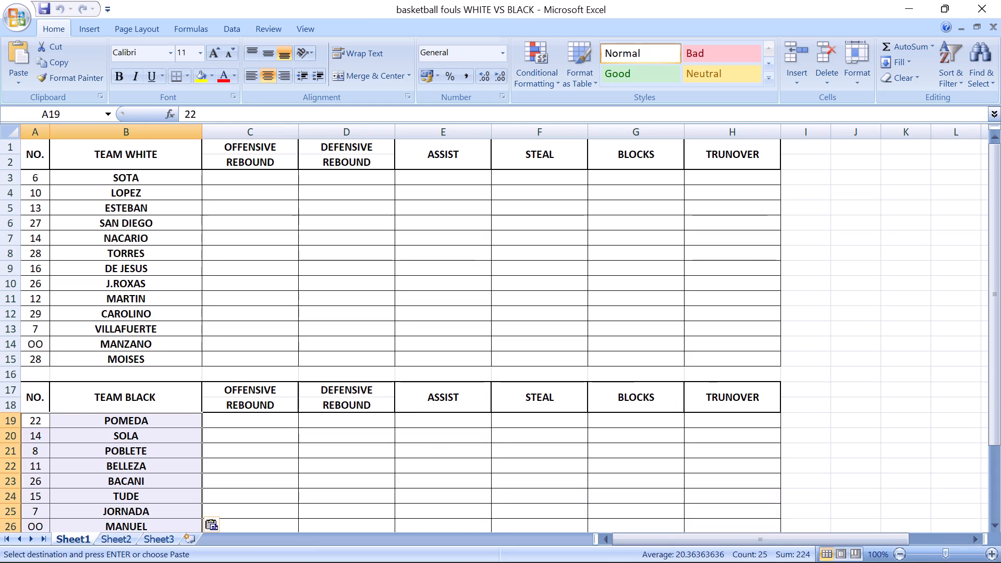
Change the second team's heading in the WHITE VS BLACK foul workbook to TEAM RED.
double_click(162, 396)
key("Page_Up")
key("Left")
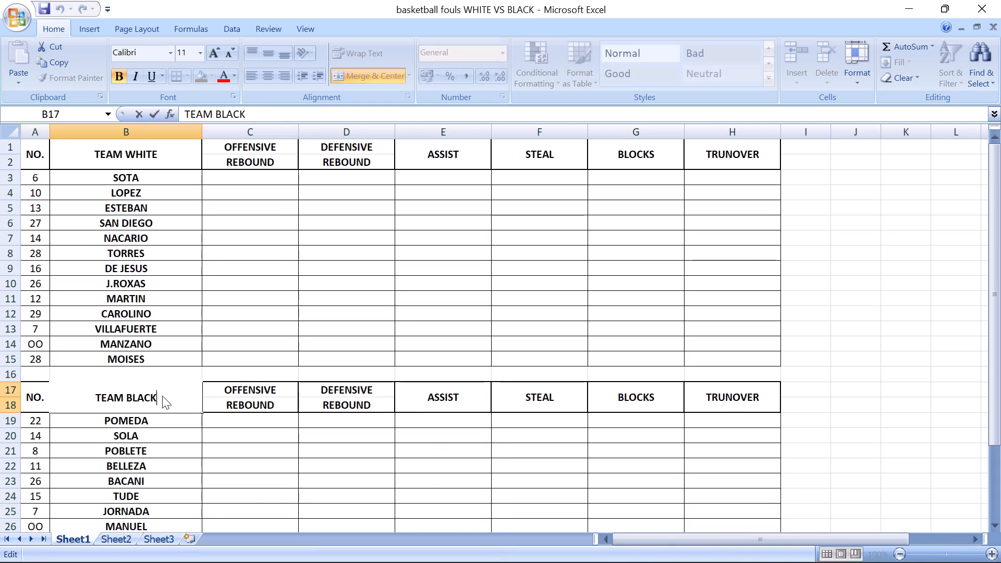
key("BackSpace")
key("BackSpace")
key("BackSpace")
key("BackSpace")
key("BackSpace")
type("RED")
scroll(162, 396, "down", 4)
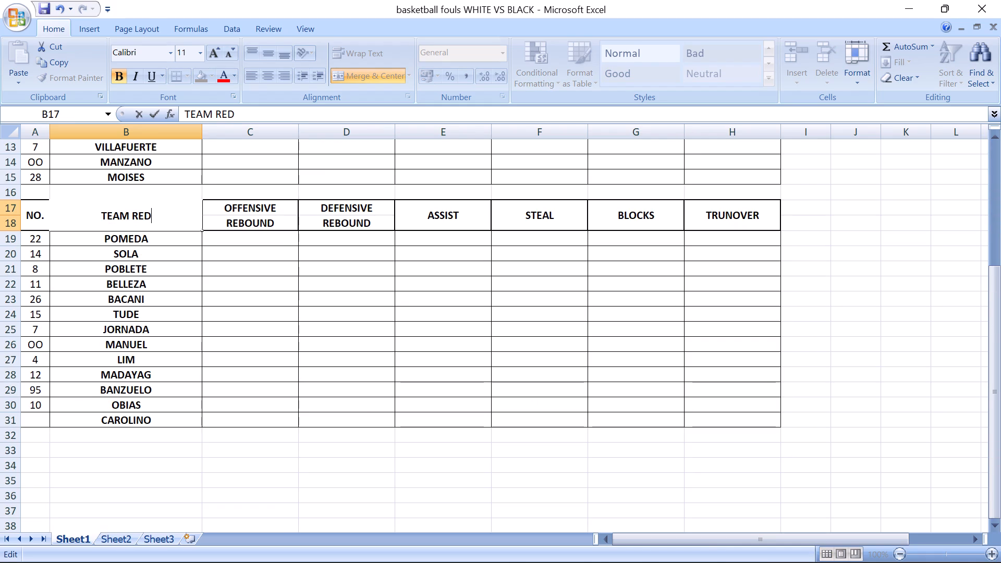
left_click(210, 461)
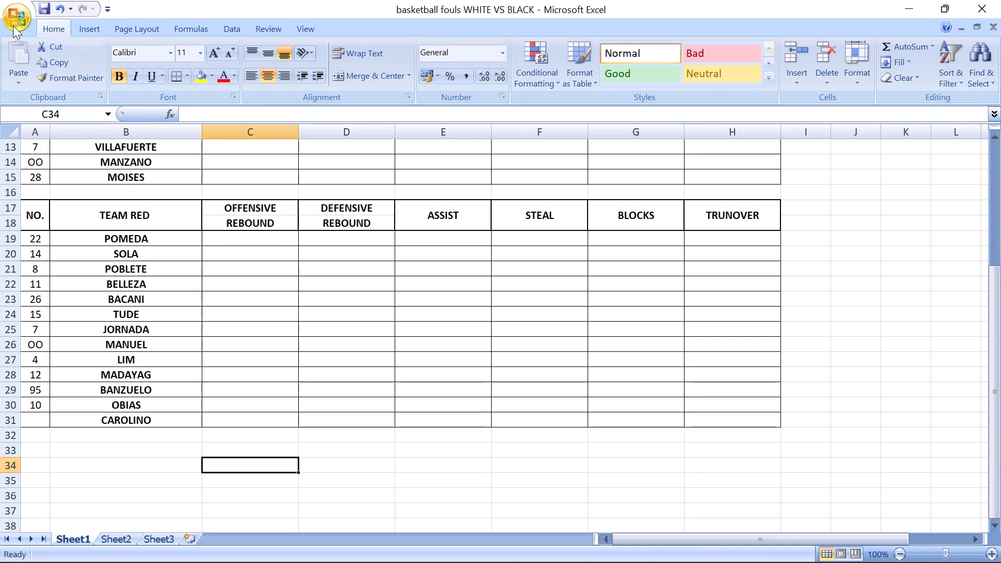
Save a copy of the edited foul workbook in the desktop folder NOVEMBER 16, keeping the name basketball fouls WHITE VS BLACK.
left_click(13, 26)
left_click(38, 162)
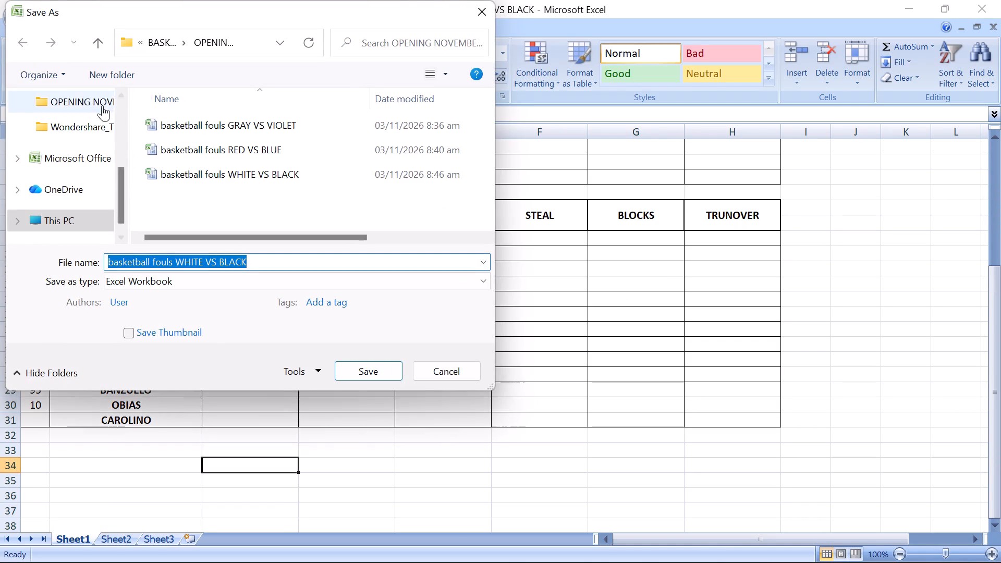
scroll(97, 121, "up", 4)
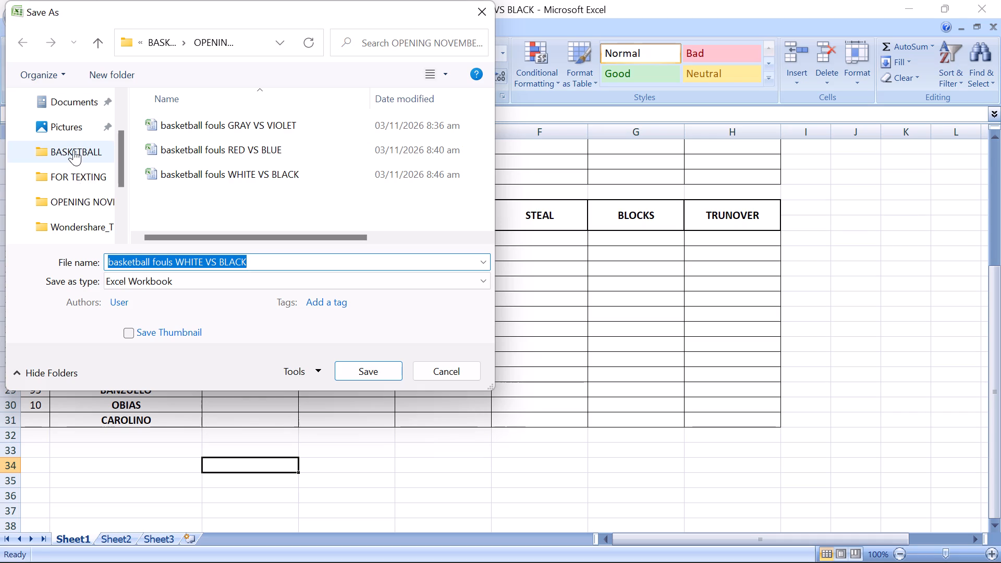
scroll(74, 151, "down", 1)
scroll(74, 151, "up", 4)
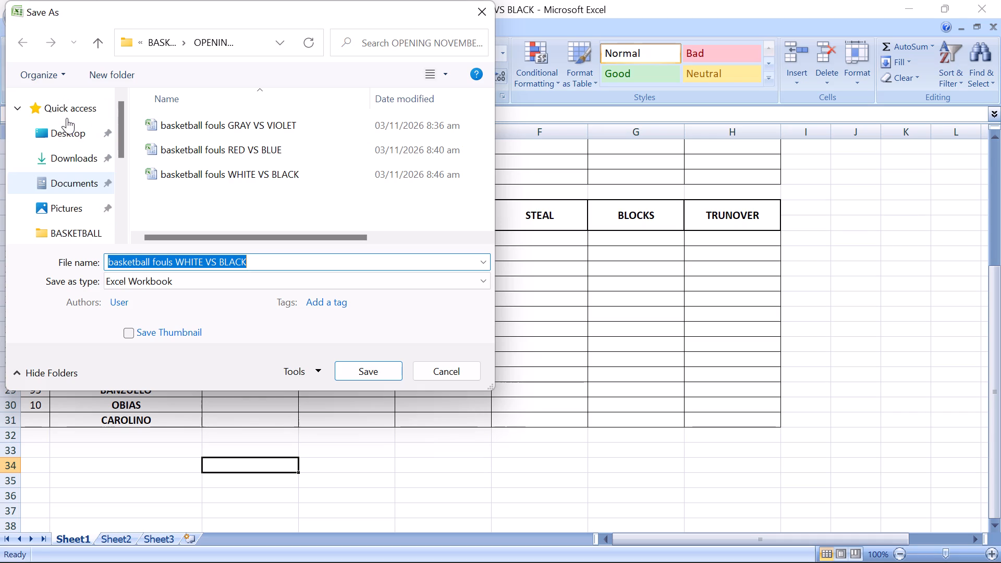
left_click(66, 127)
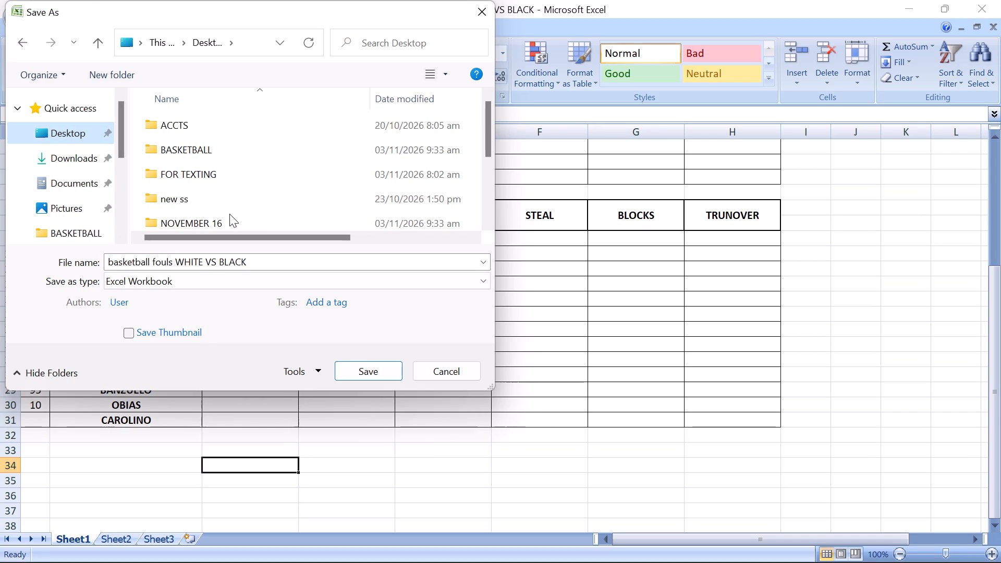
double_click(229, 214)
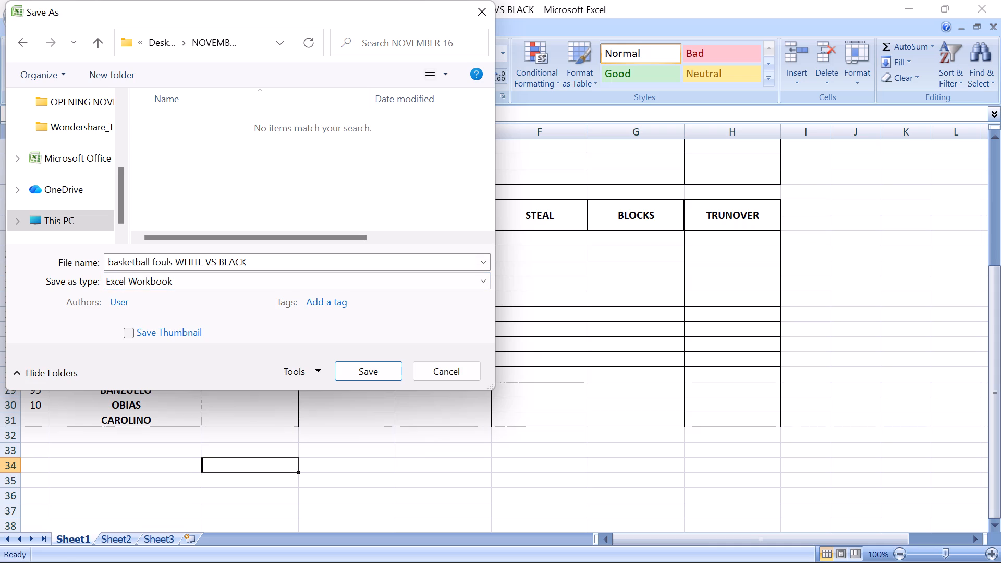
left_click(353, 376)
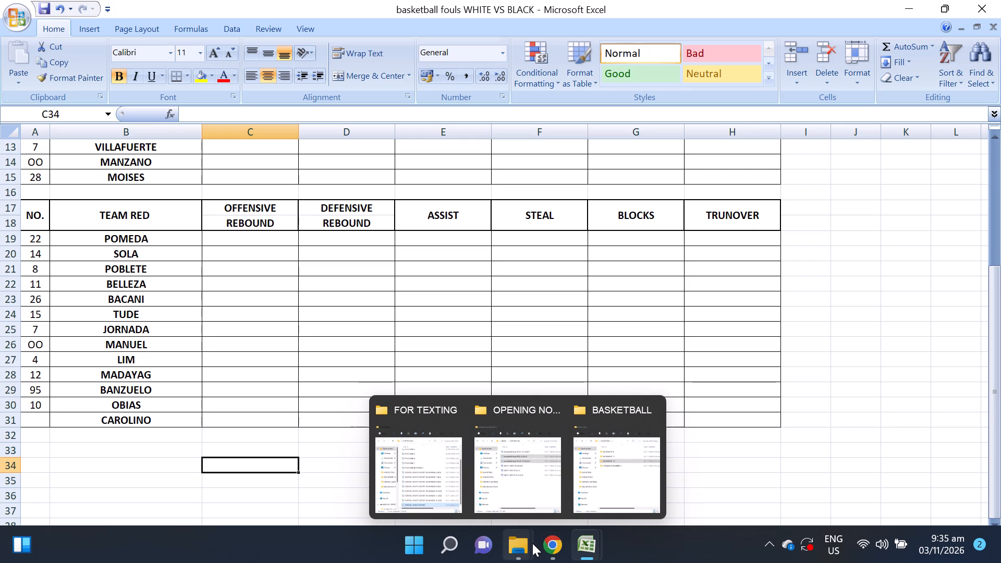
Open the NOV 5 WHITE VS BLACK score sheet from OPENING NOVEMBER 5 and place it beside the foul workbook's roster.
left_click(538, 516)
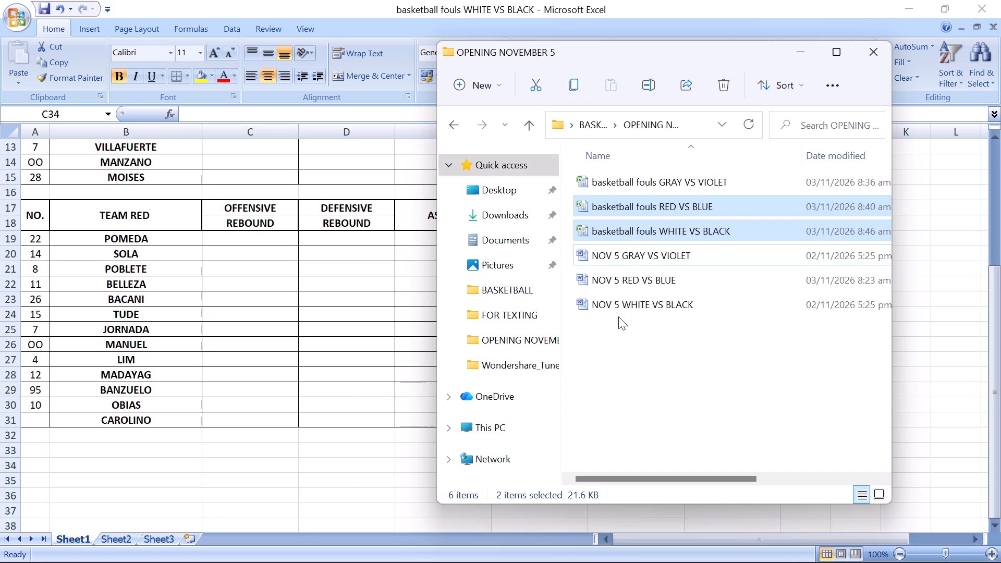
double_click(620, 307)
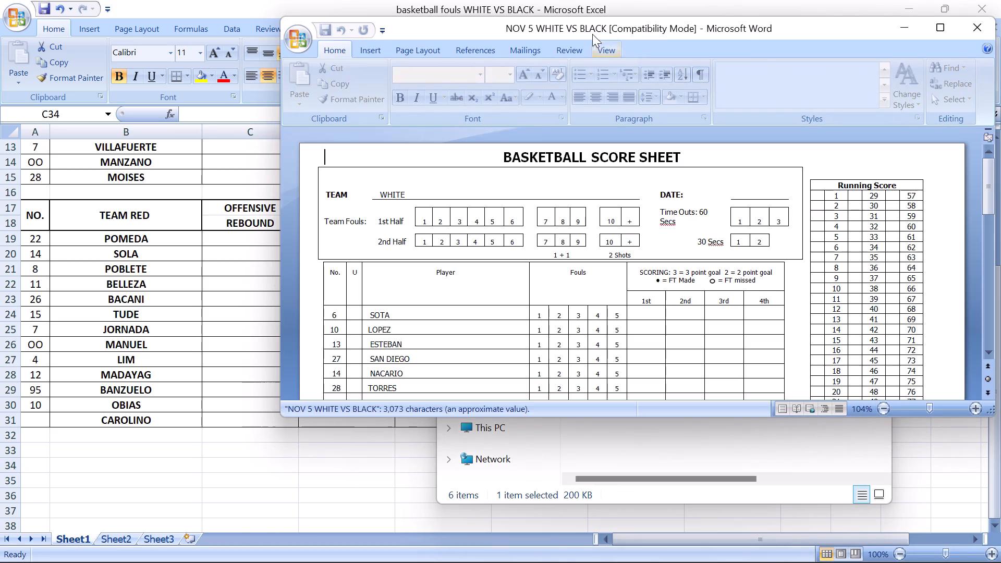
left_click_drag(576, 17, 568, 0)
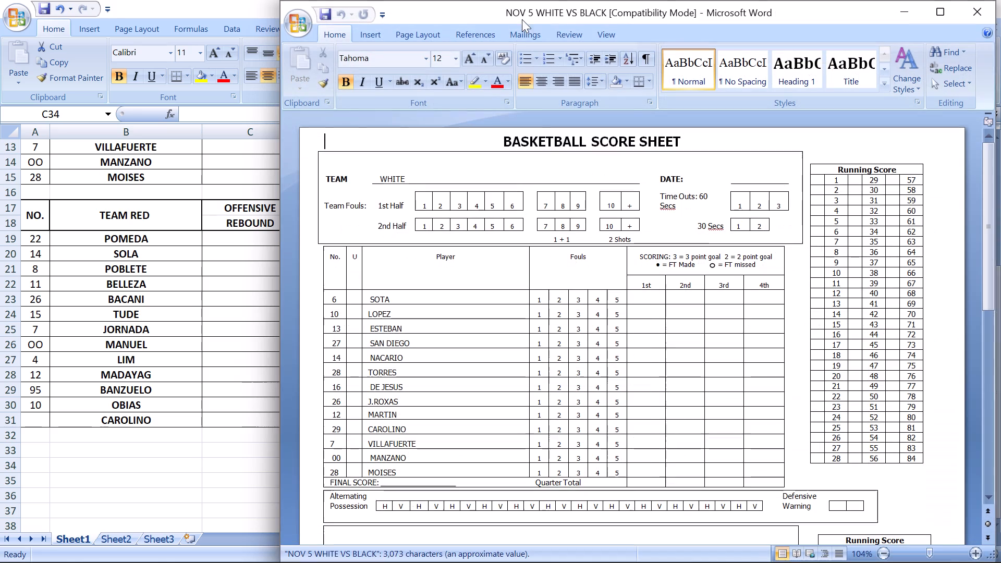
scroll(214, 219, "up", 5)
scroll(214, 219, "down", 3)
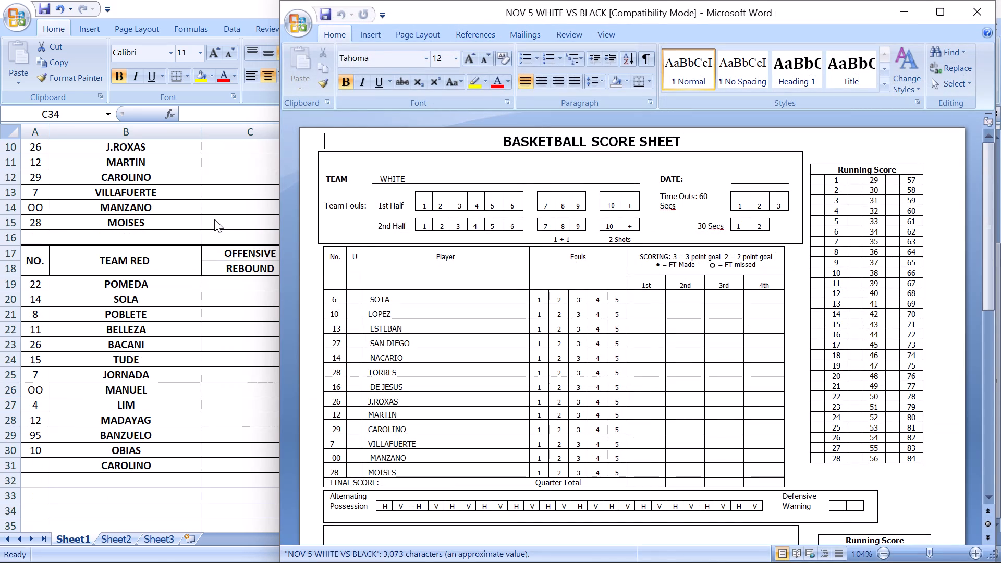
Replace the second team's name on the score sheet with RED.
scroll(426, 212, "down", 10)
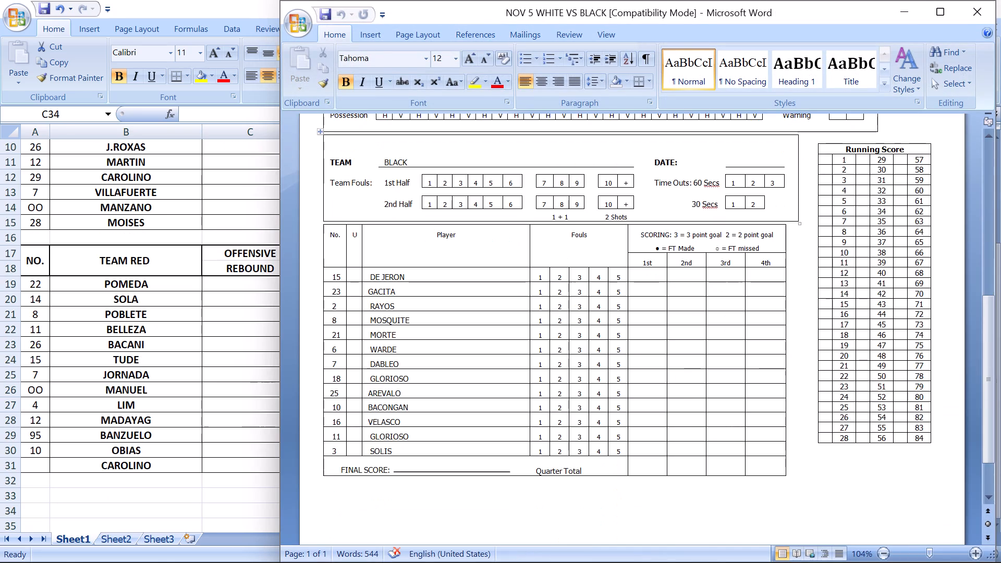
left_click(407, 160)
key("BackSpace")
key("BackSpace")
key("BackSpace")
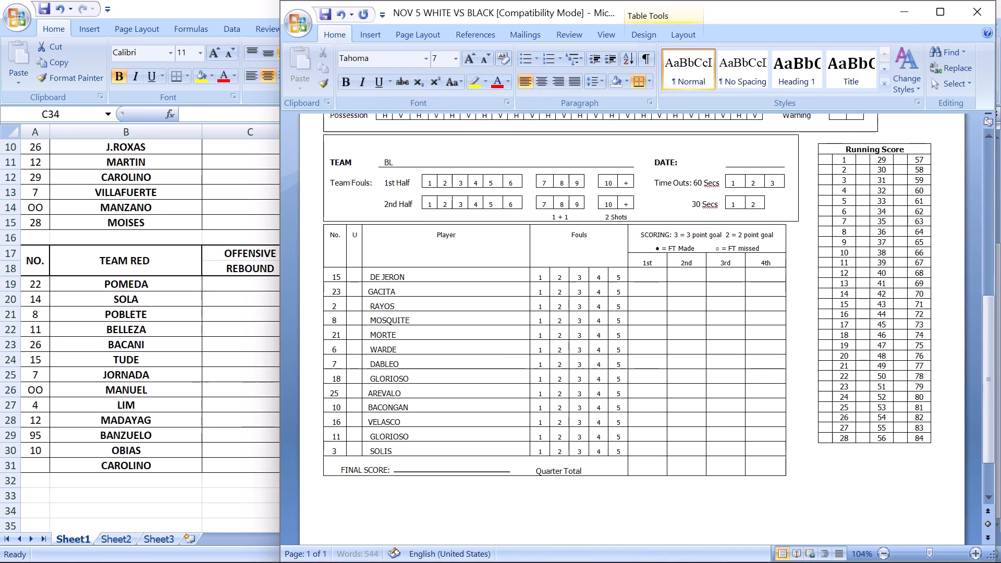
key("BackSpace")
key("r")
key("BackSpace")
key("BackSpace")
type("RED")
Set the jersey numbers of the first five players in the RED table to 22, 14, 8, 11 and 26.
double_click(334, 276)
key("2")
key("2")
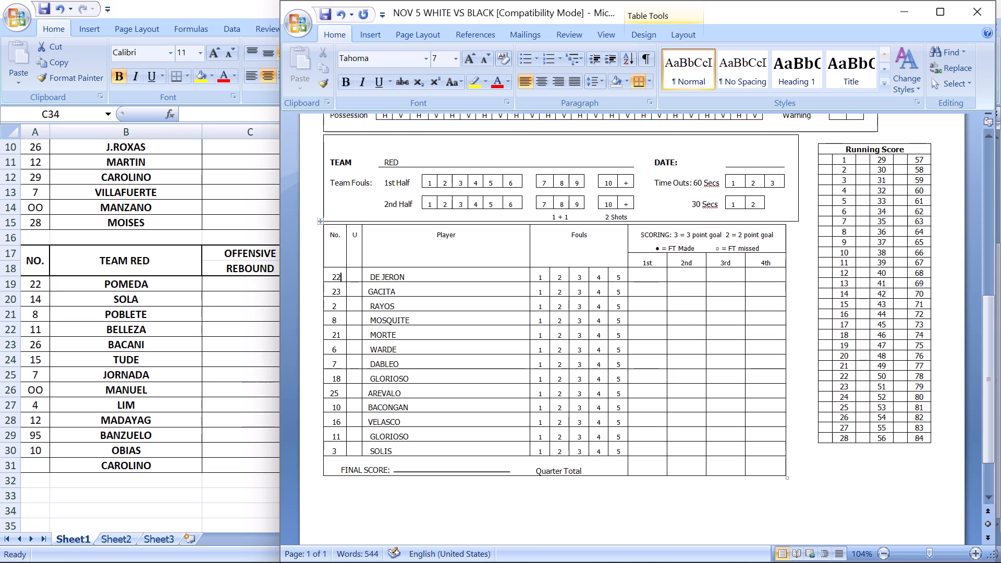
triple_click(338, 295)
type("14")
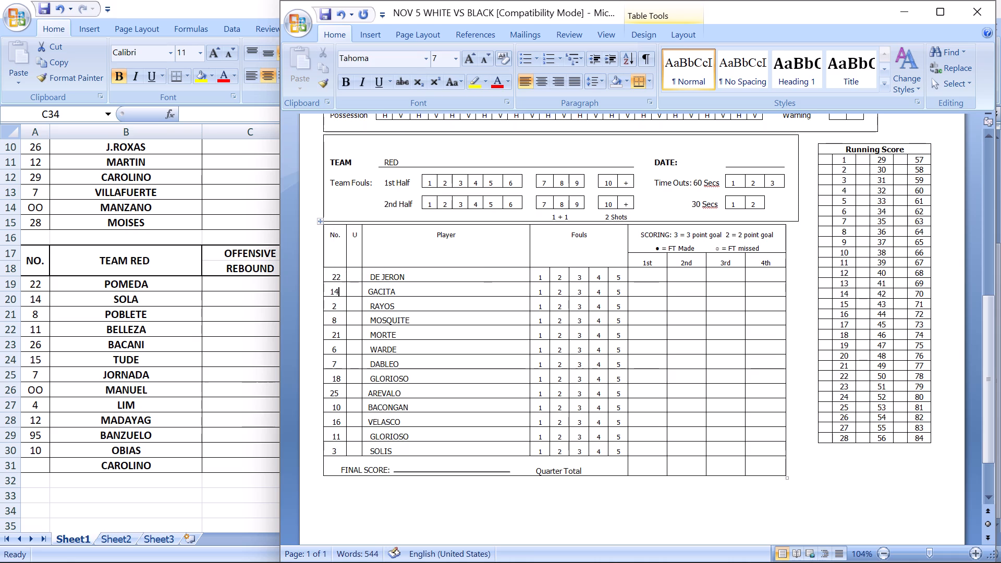
double_click(333, 305)
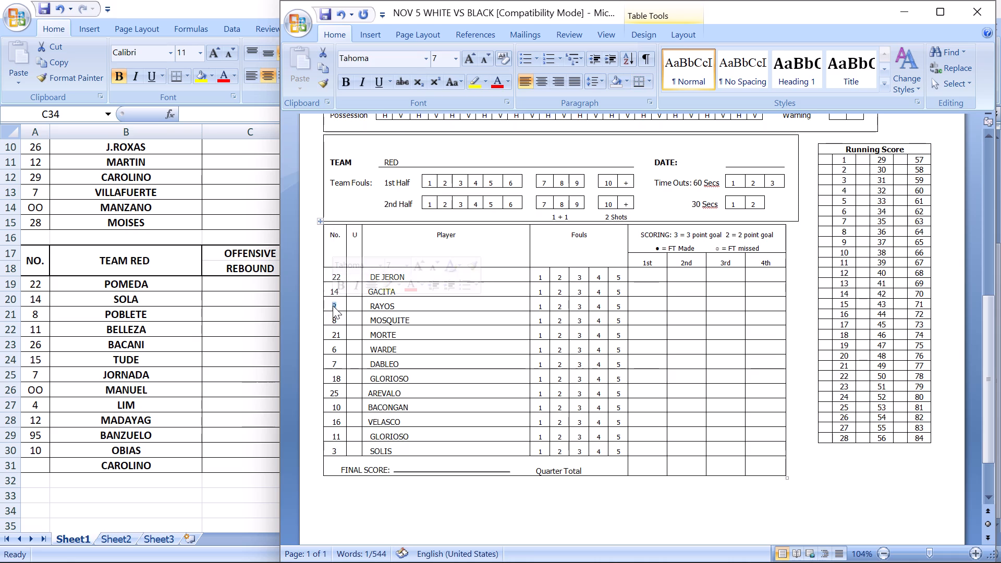
key("8")
double_click(335, 332)
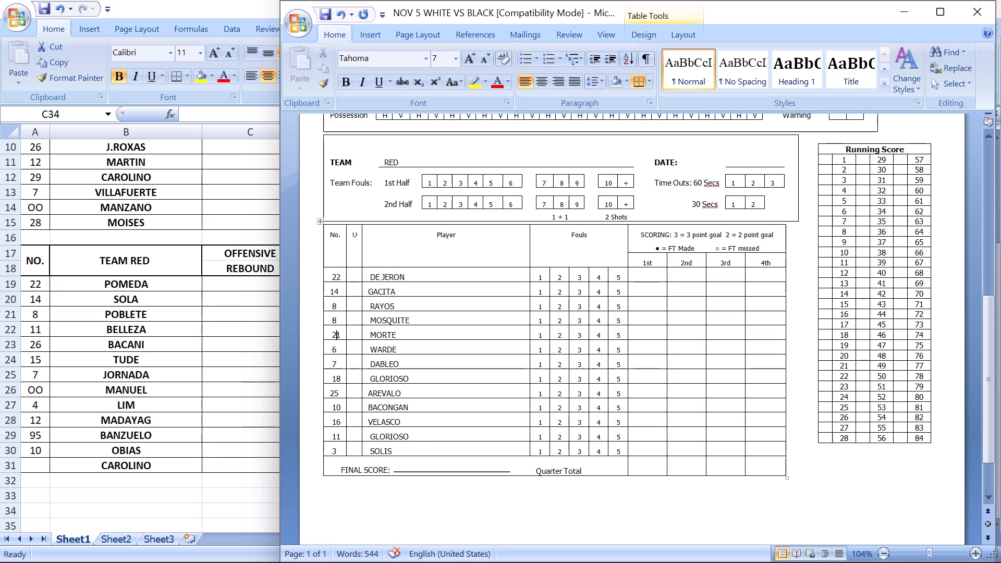
double_click(331, 317)
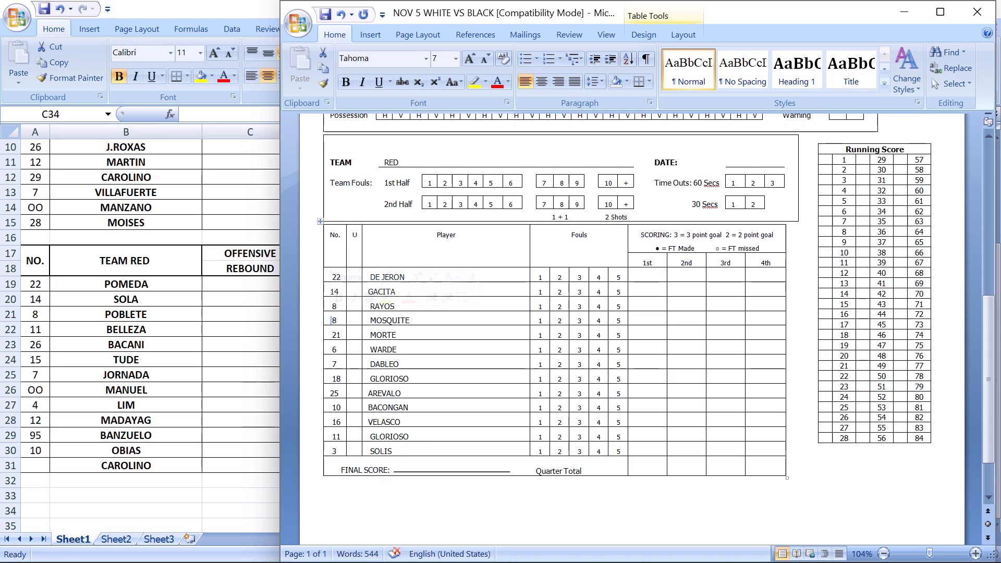
triple_click(337, 319)
type("11")
double_click(334, 337)
key("2")
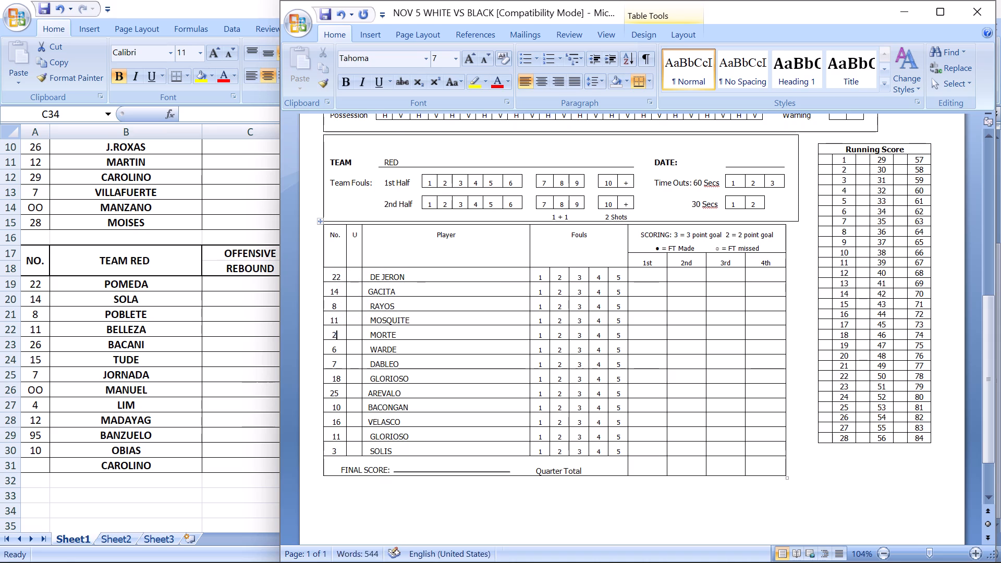
key("6")
Set the jersey numbers of the sixth, eighth and ninth players in the RED table to 15, 00 and 4.
double_click(334, 349)
type("15")
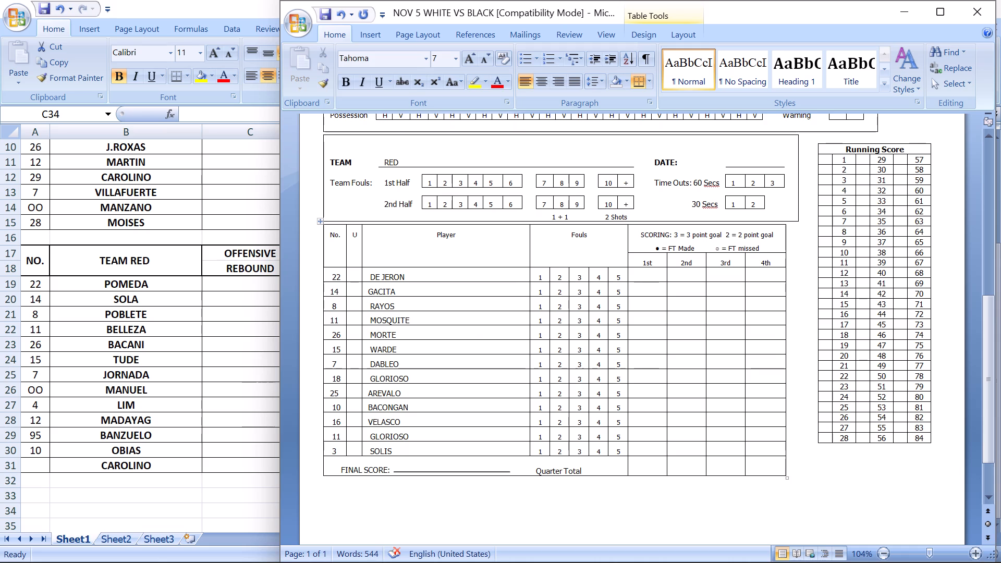
double_click(333, 363)
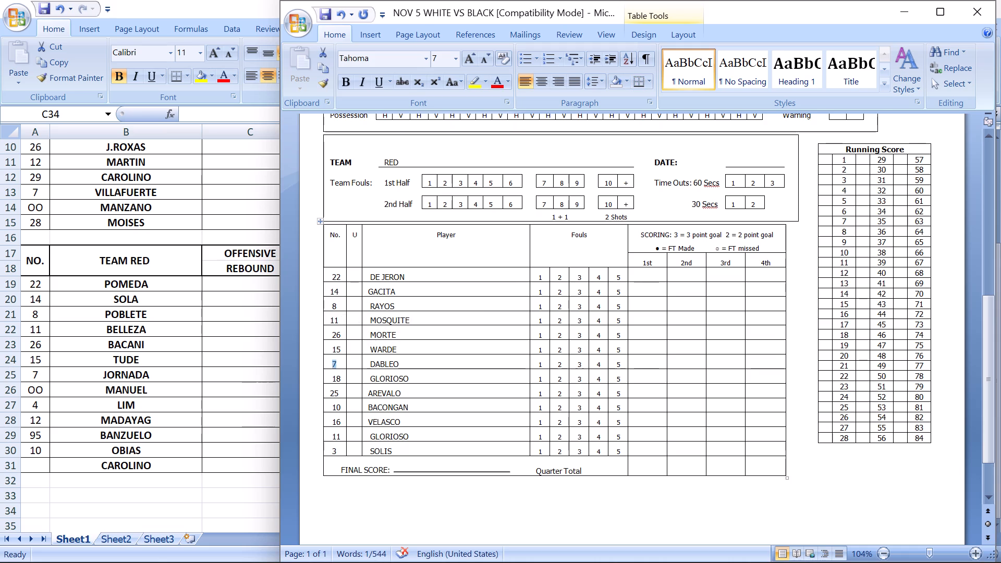
double_click(335, 374)
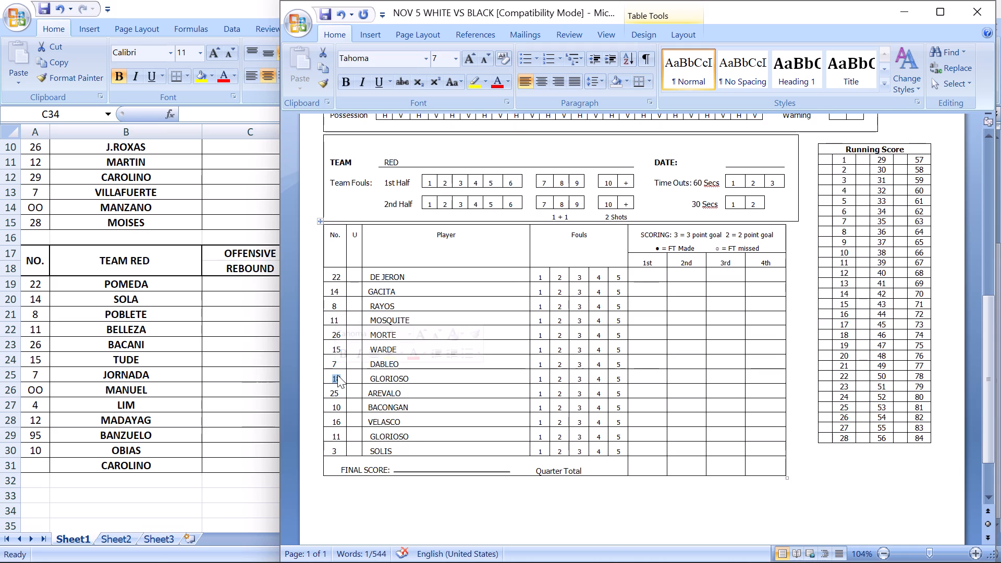
type("00")
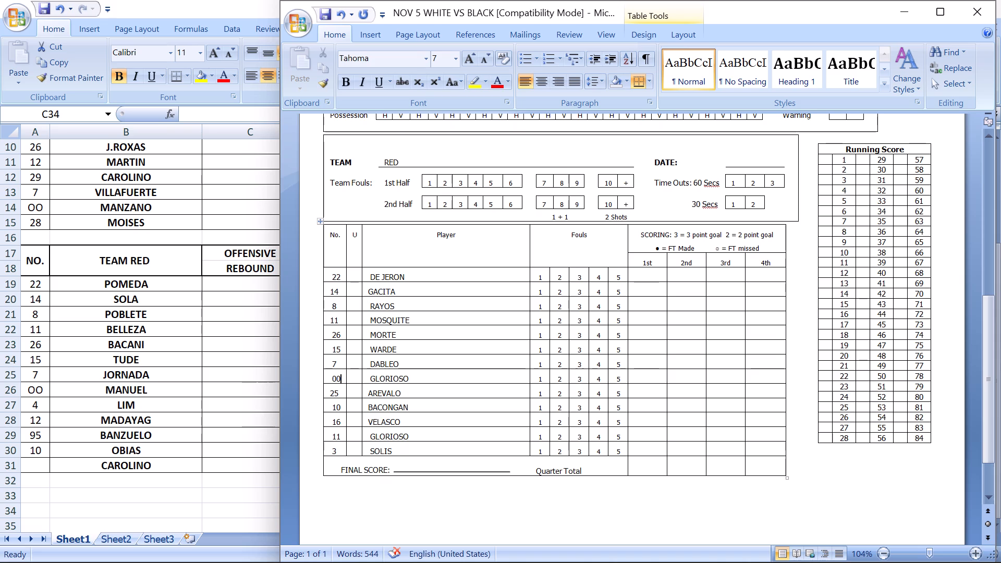
double_click(331, 393)
key("4")
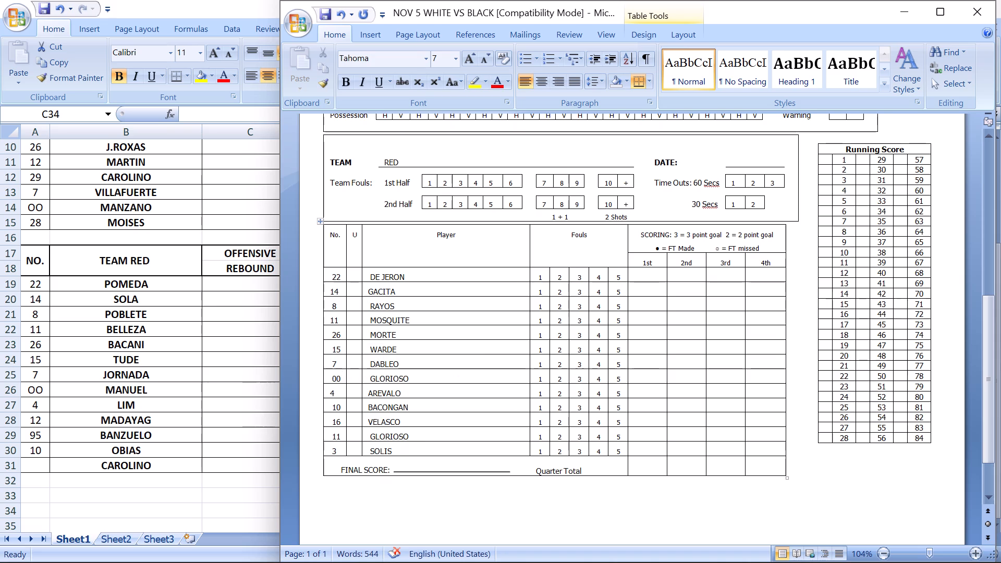
Set the tenth to twelfth jersey numbers in the RED table to 12, 95 and 10, and clear the thirteenth player's number.
double_click(335, 405)
type("12")
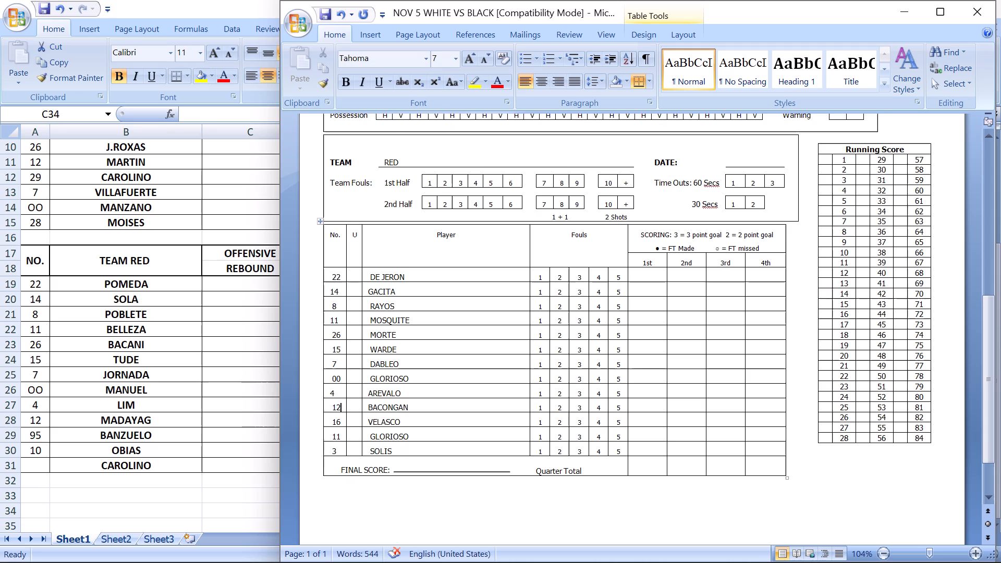
double_click(338, 422)
double_click(337, 422)
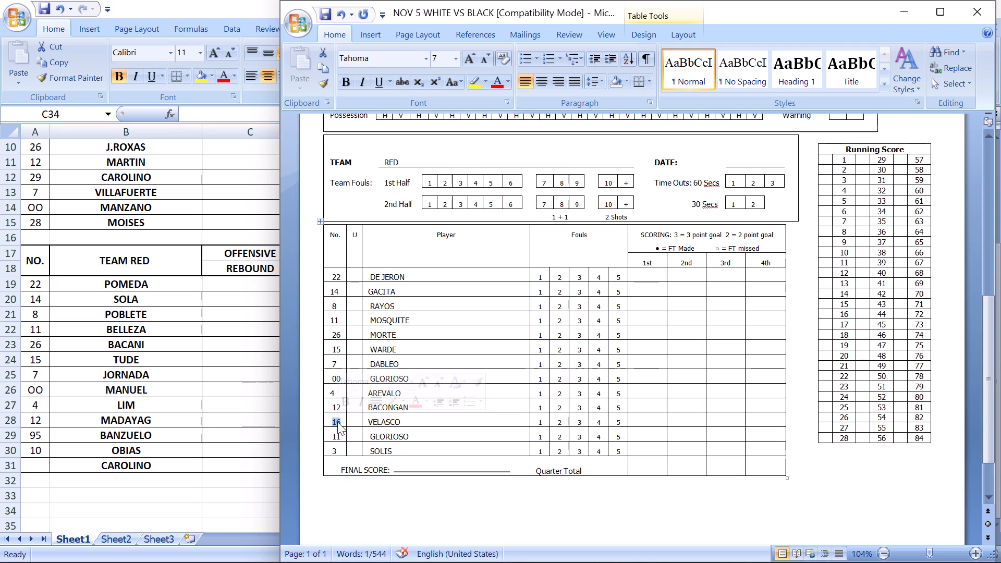
type("95")
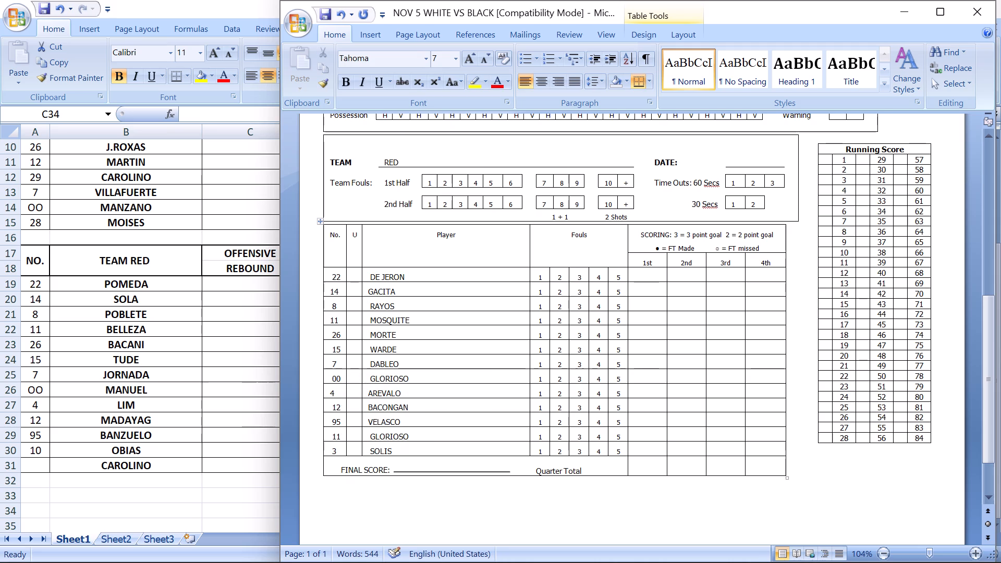
double_click(336, 433)
type("10")
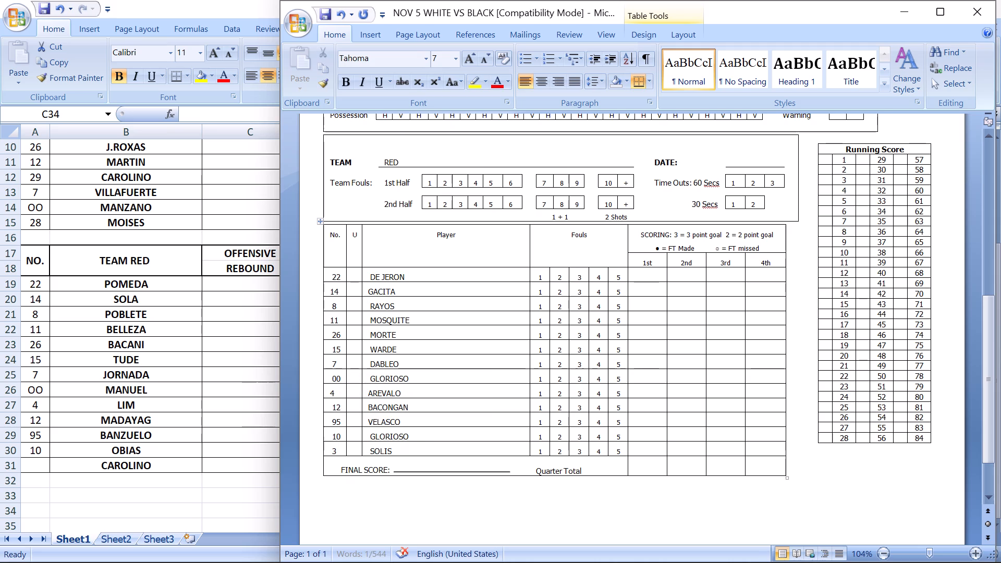
left_click(334, 446)
key("BackSpace")
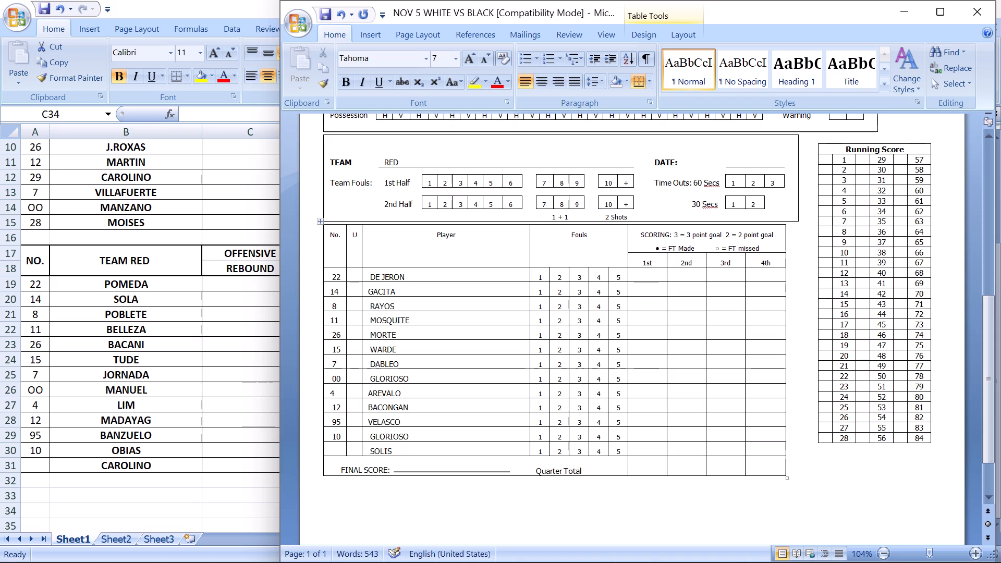
Replace the first six player names in the RED table with POMEDA, SOLA, POBLETE, BELLEZA, BACANI and TUDE.
triple_click(397, 276)
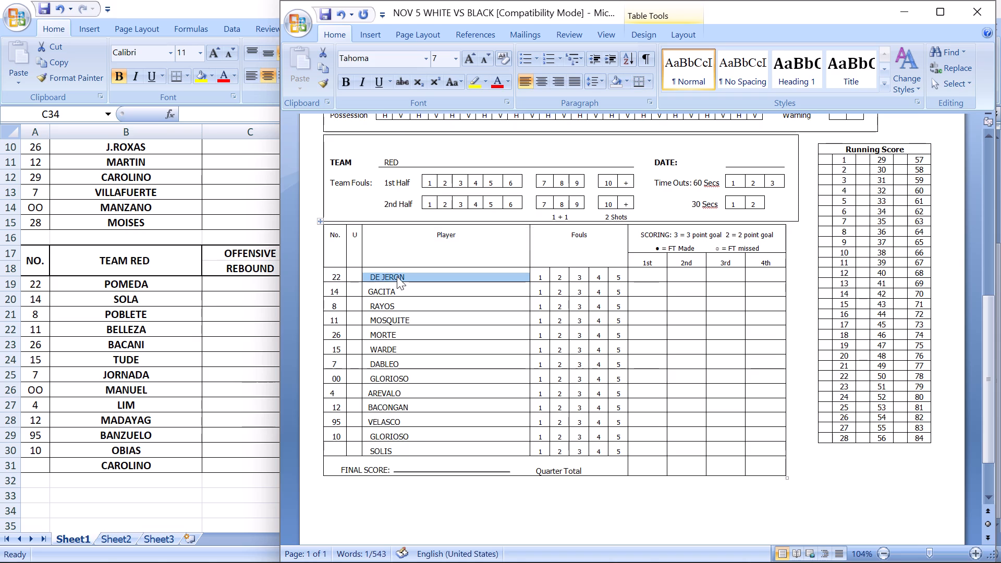
type("POMEDA")
double_click(381, 290)
type("SOLA")
double_click(386, 305)
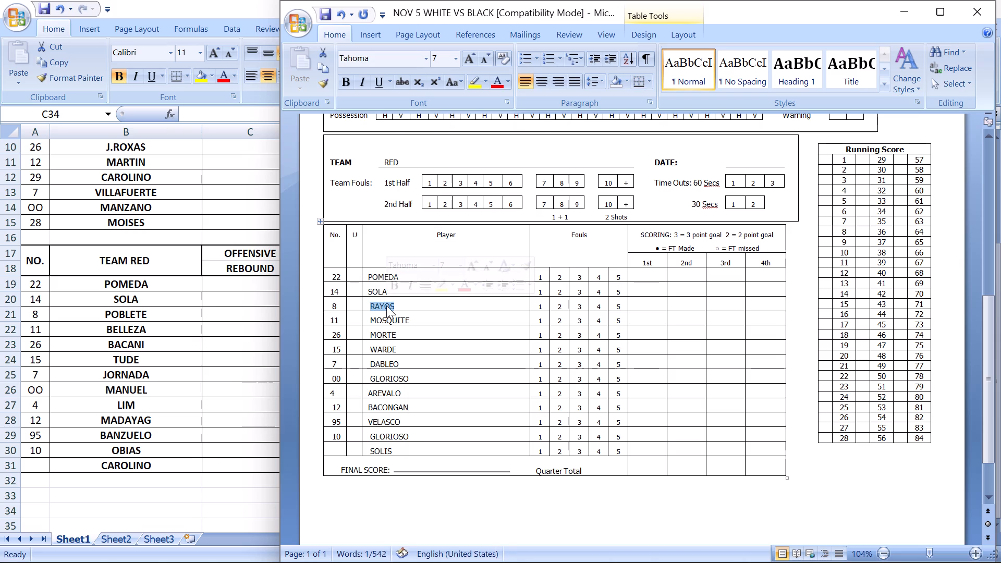
type("POBLETE")
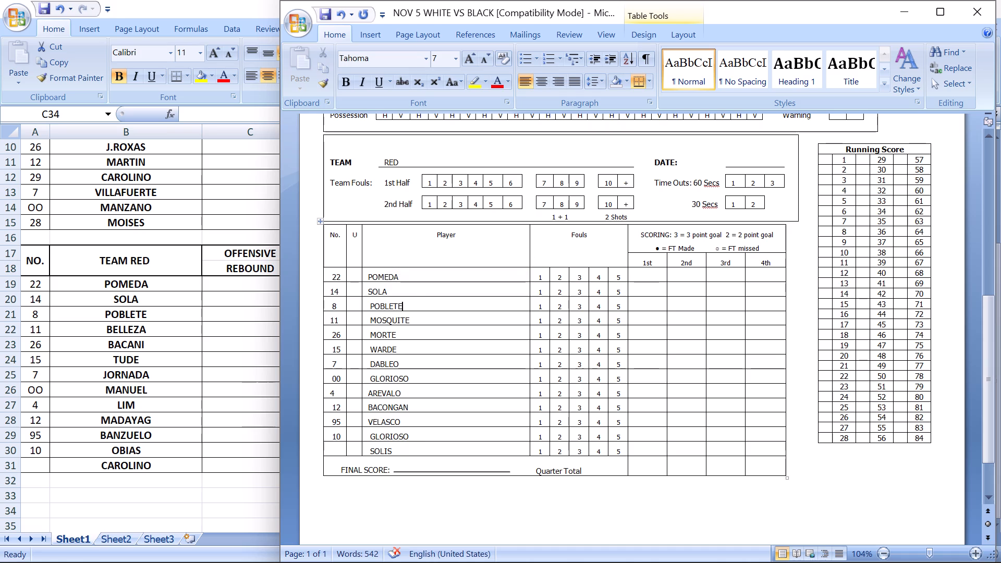
double_click(392, 319)
type("BELLES")
key("BackSpace")
type("ZA")
double_click(392, 337)
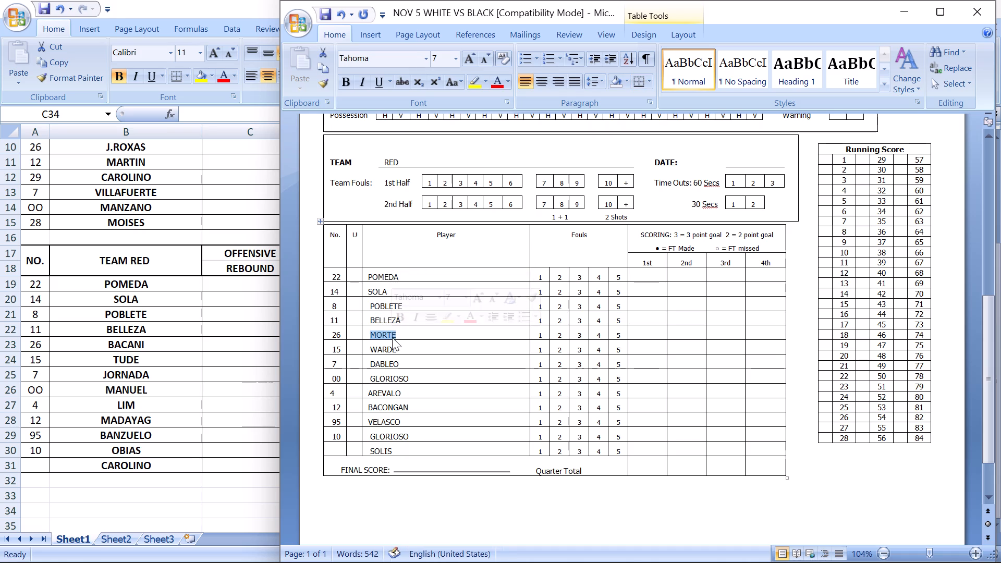
type("BACANI")
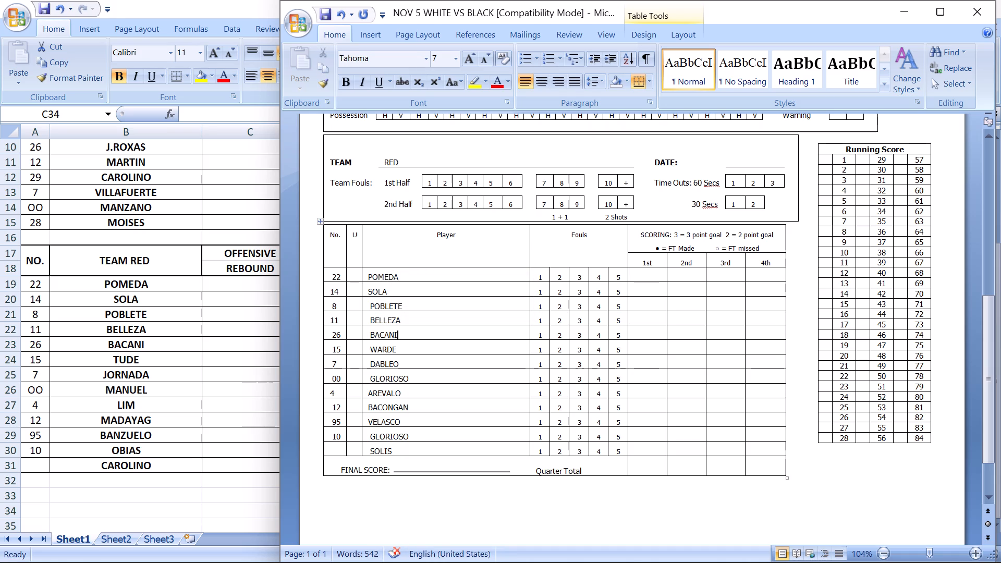
double_click(388, 349)
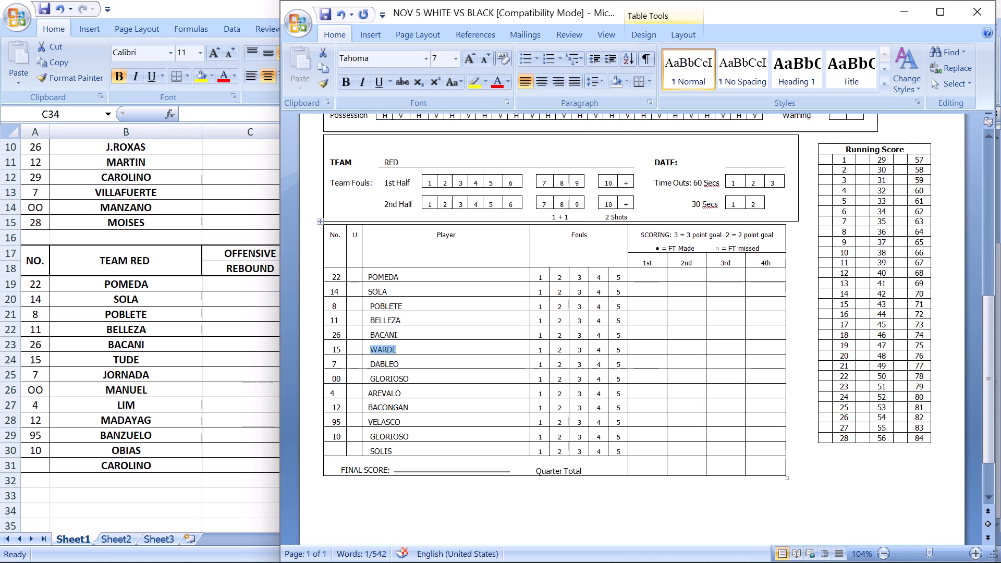
type("TUDE")
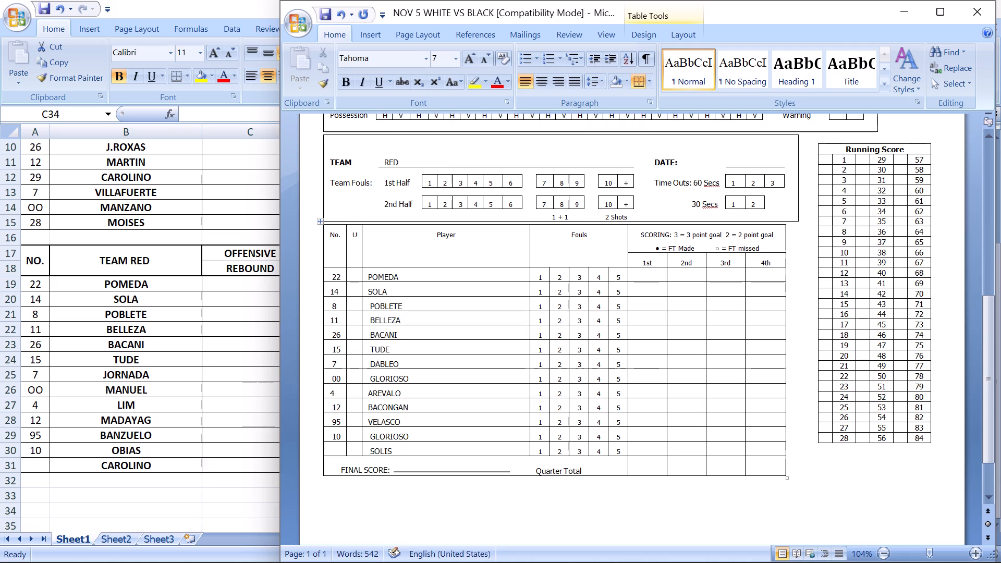
double_click(377, 363)
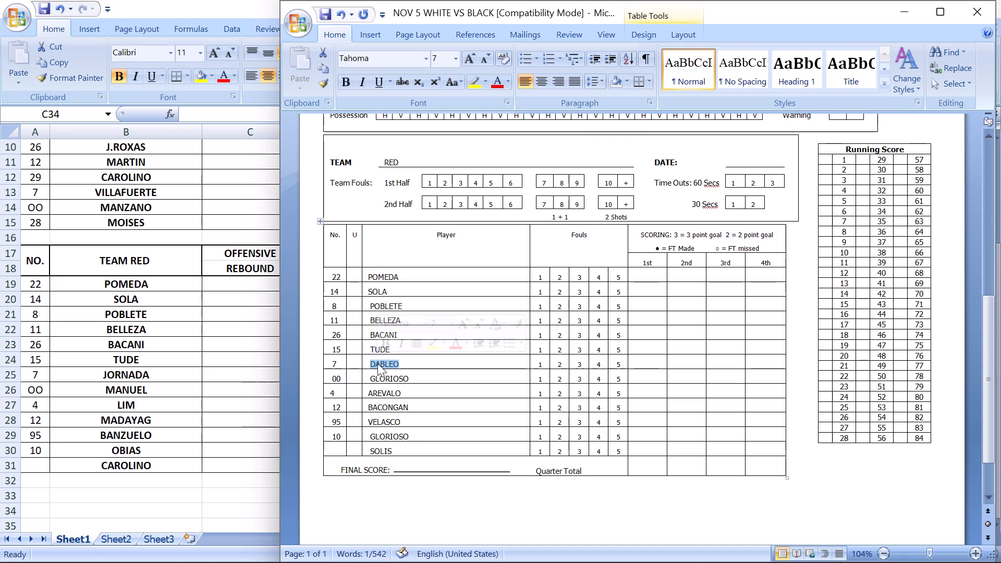
type("JORNADA")
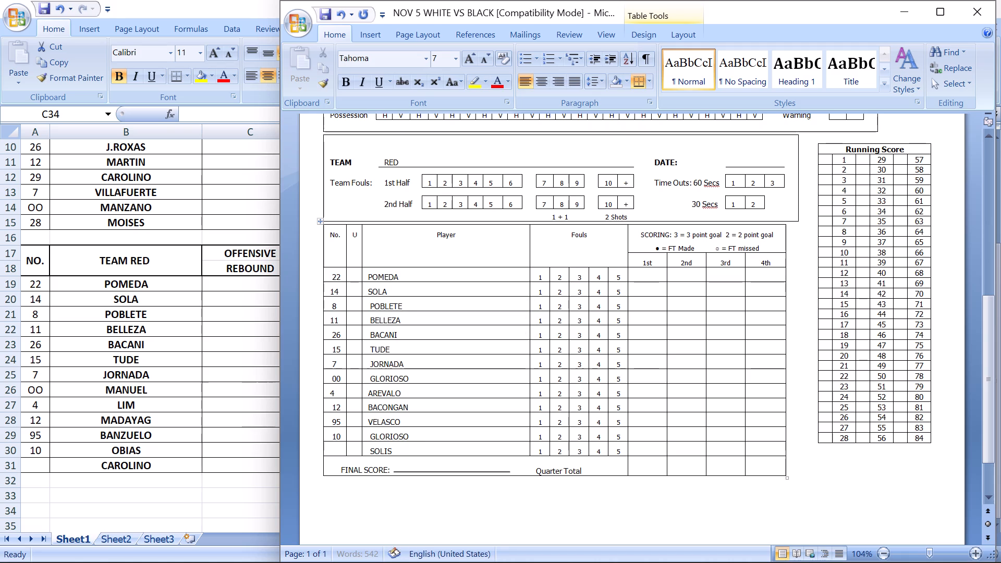
double_click(383, 382)
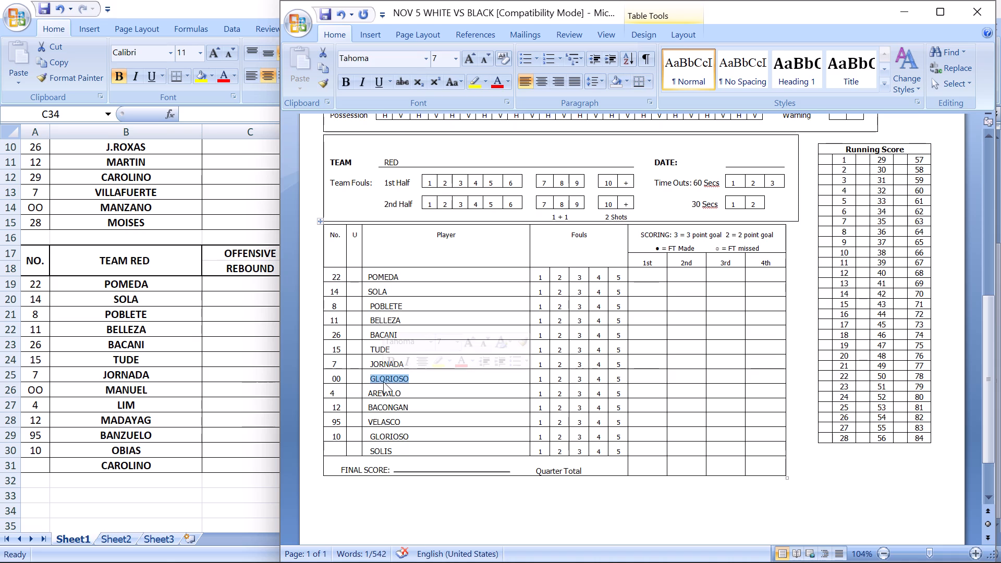
type("MANUEL")
double_click(383, 392)
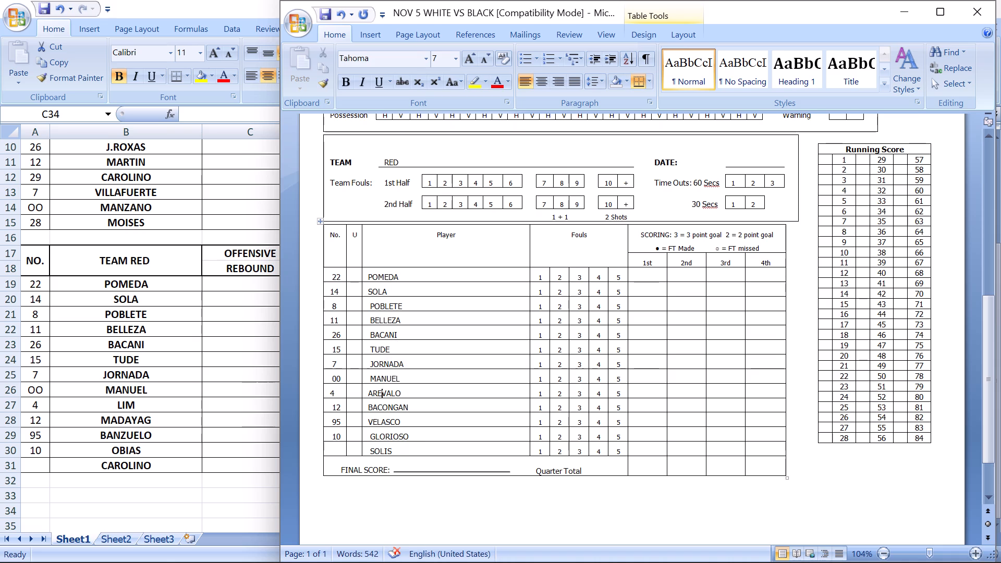
type("LIM")
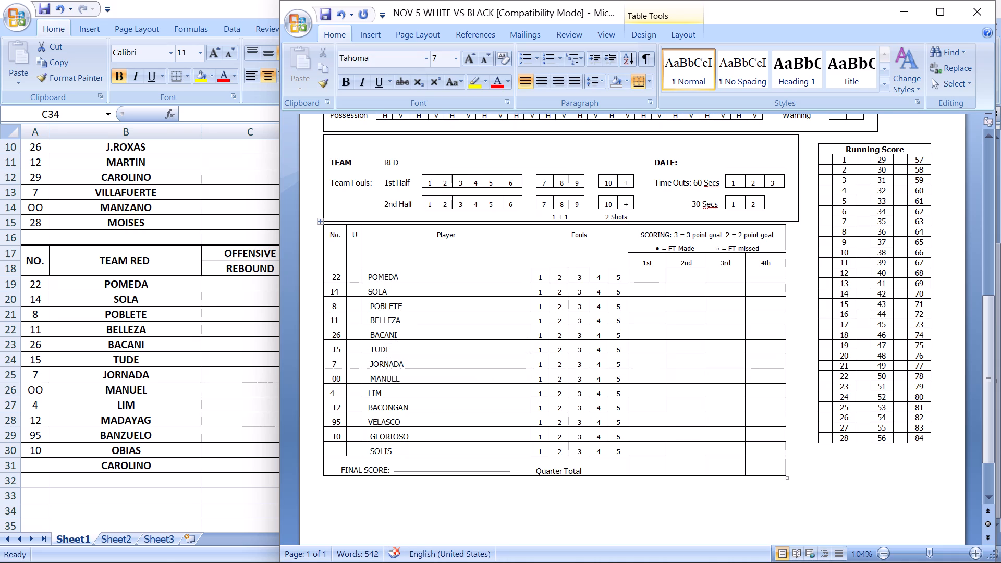
double_click(385, 409)
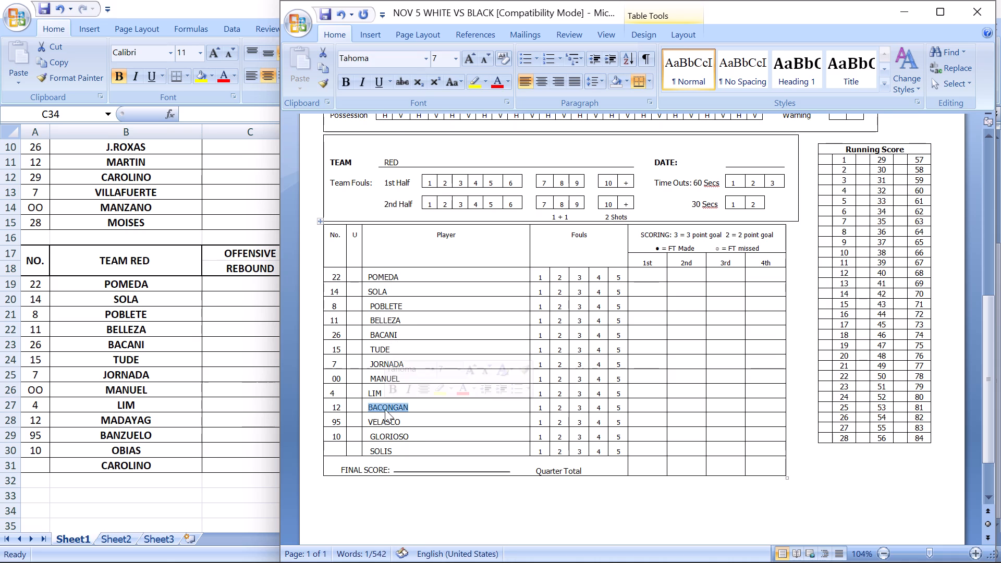
type("MADAYAG")
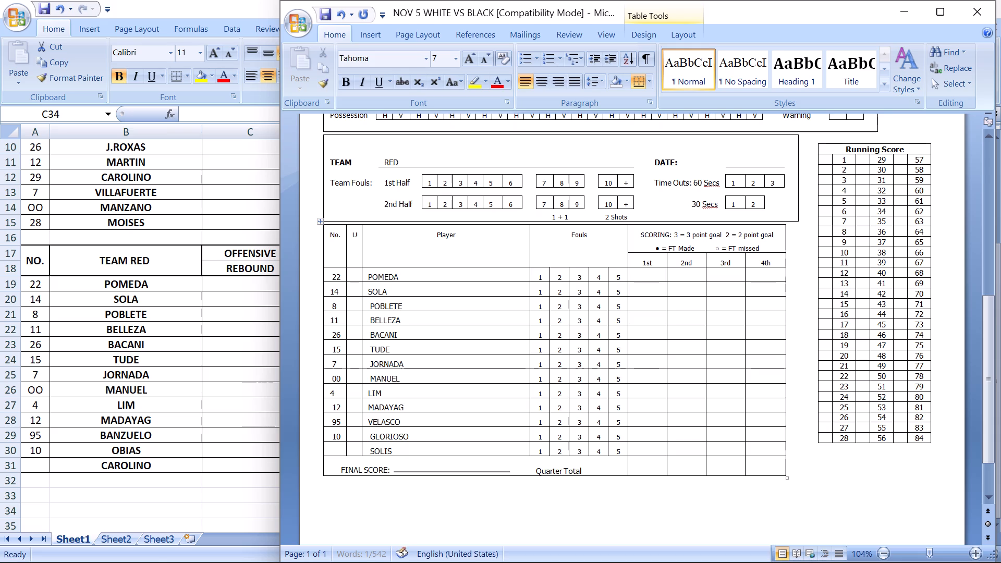
double_click(390, 423)
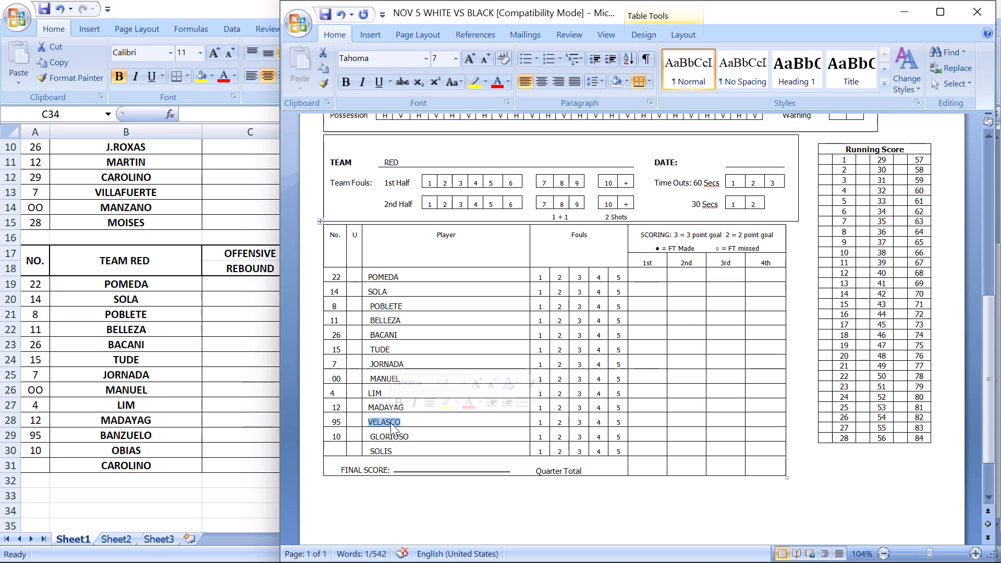
type("BANZUELO")
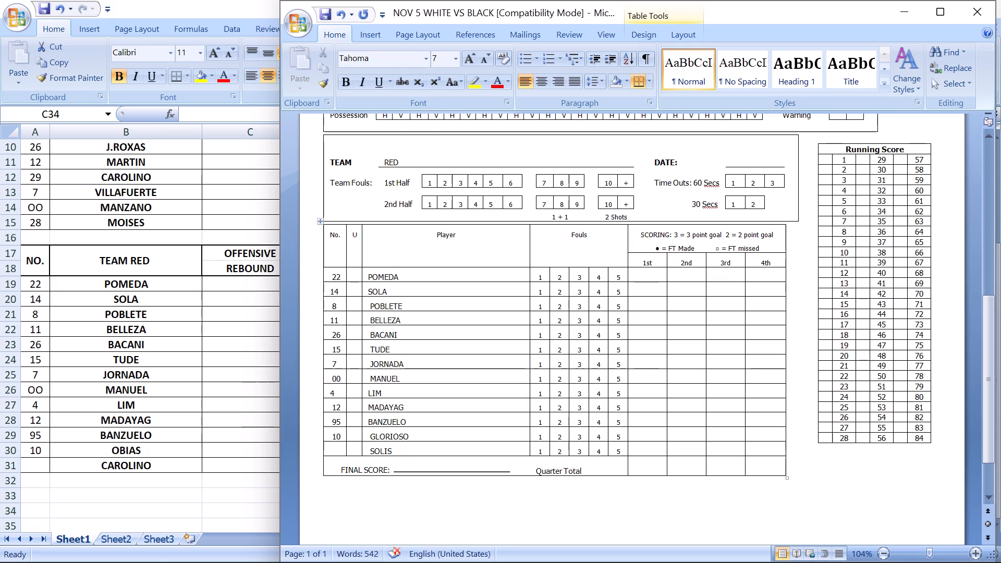
double_click(391, 435)
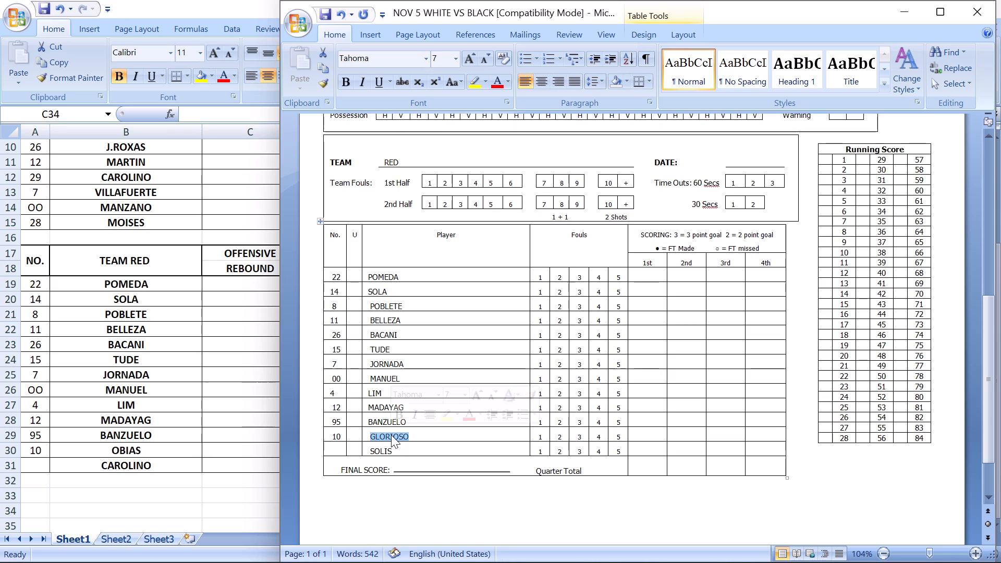
type("OBIAS")
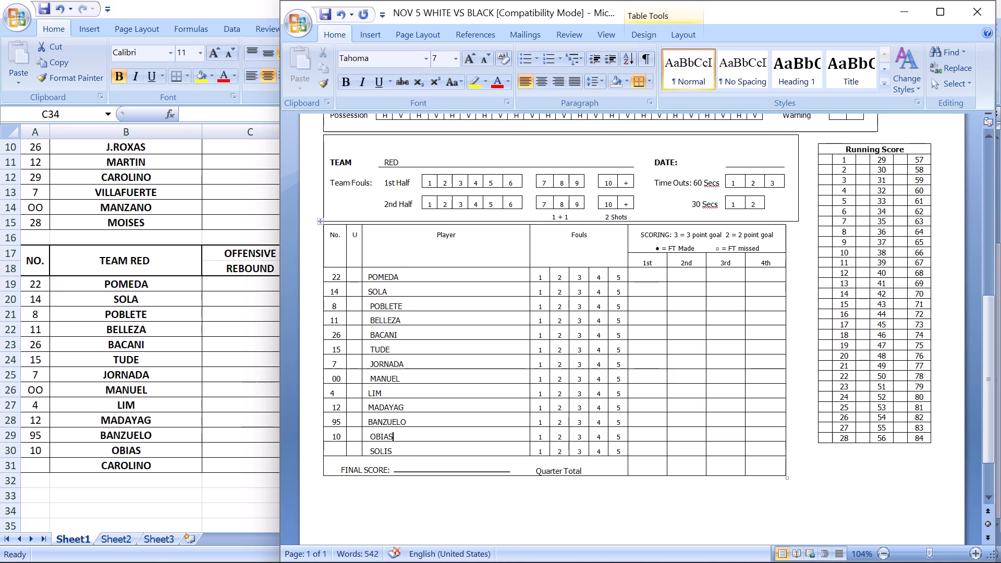
double_click(385, 446)
type("CAROLINO")
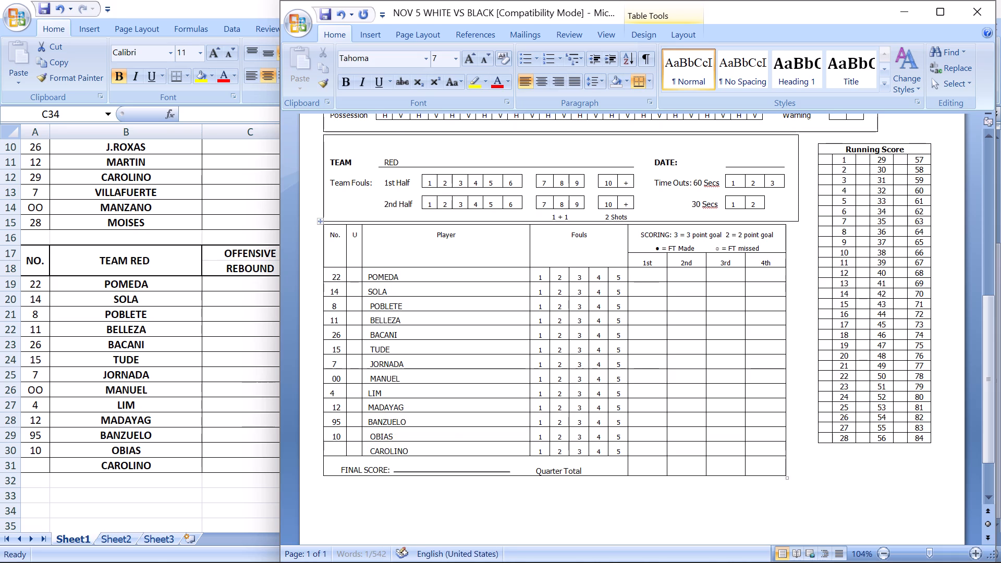
Save a copy of the score sheet in the OPENING NOVEMBER 5 folder under the name NOV 5 WHITE VS RED.
left_click(298, 15)
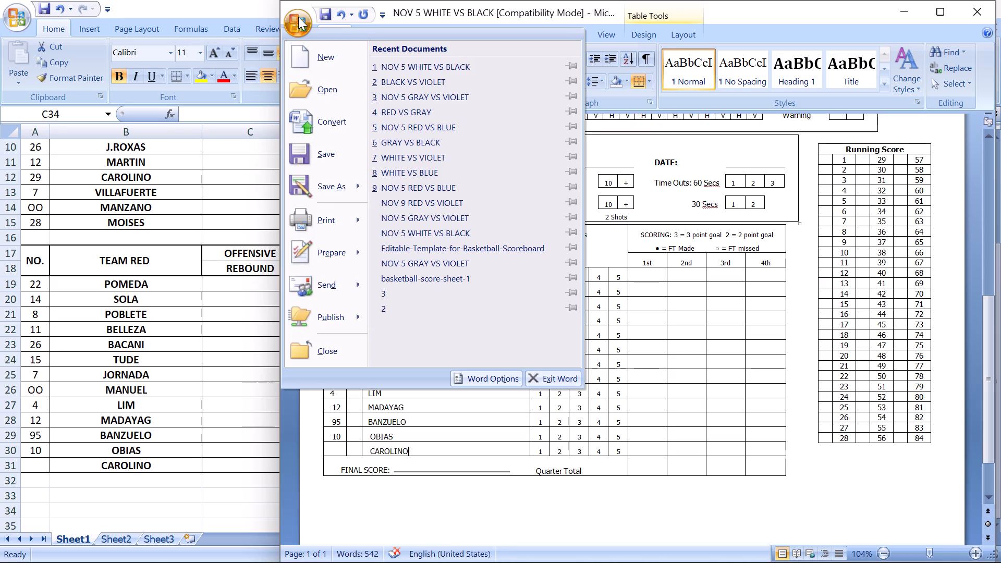
left_click(329, 192)
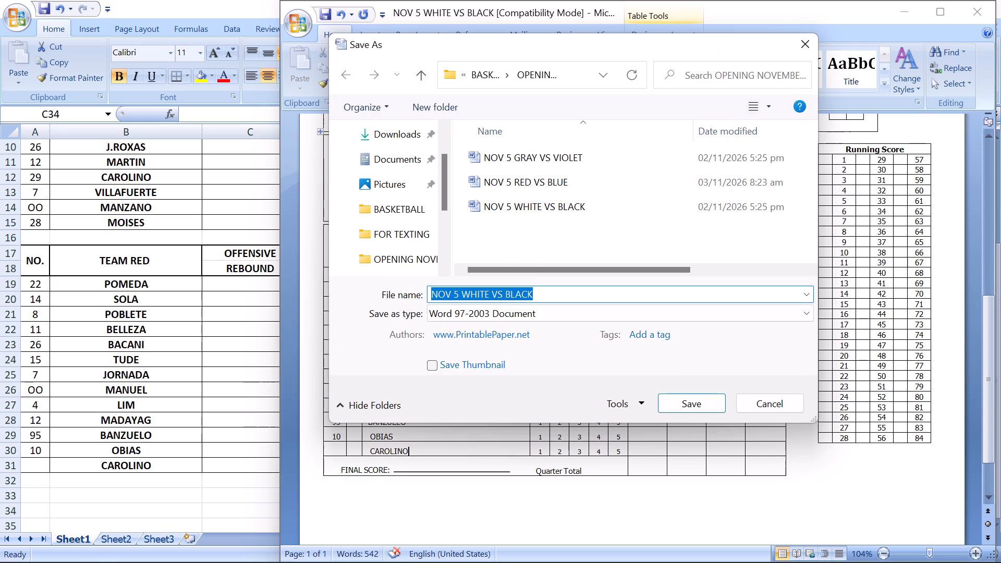
left_click(539, 292)
key("BackSpace")
key("BackSpace")
key("BackSpace")
key("BackSpace")
key("BackSpace")
type("RED")
key("Return")
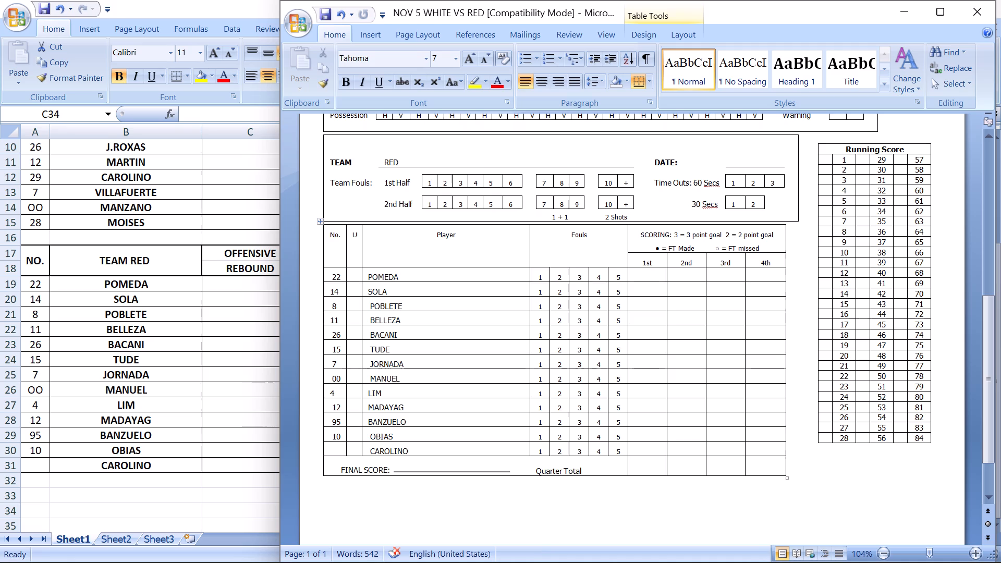
Close the NOV 5 WHITE VS RED score sheet after checking its WHITE team table.
scroll(550, 256, "up", 8)
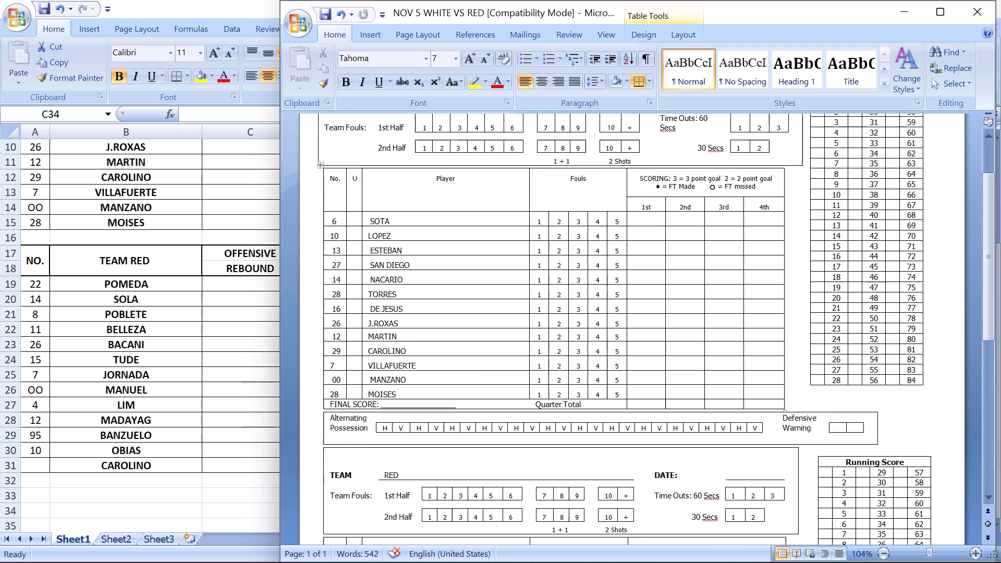
scroll(551, 255, "up", 3)
left_click(984, 12)
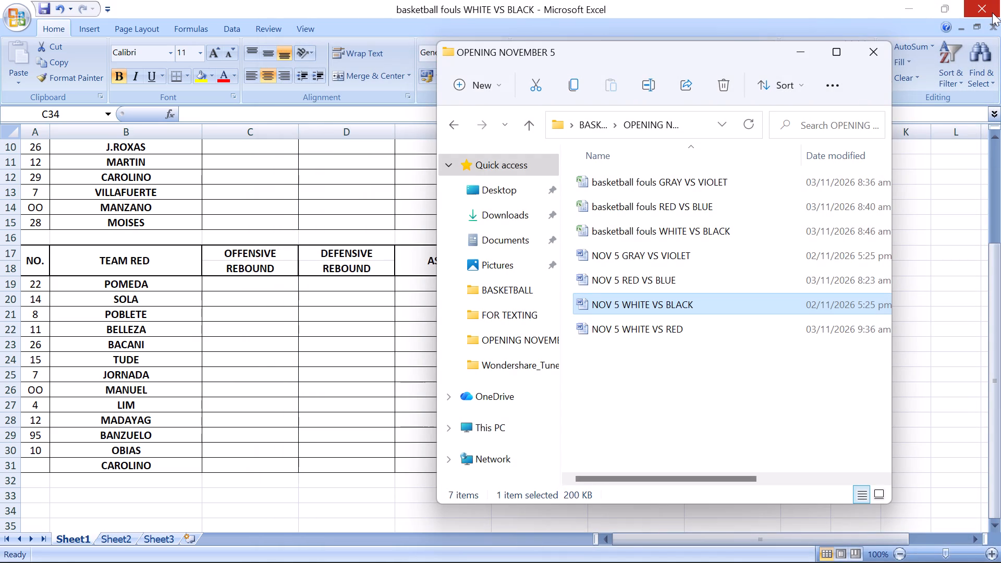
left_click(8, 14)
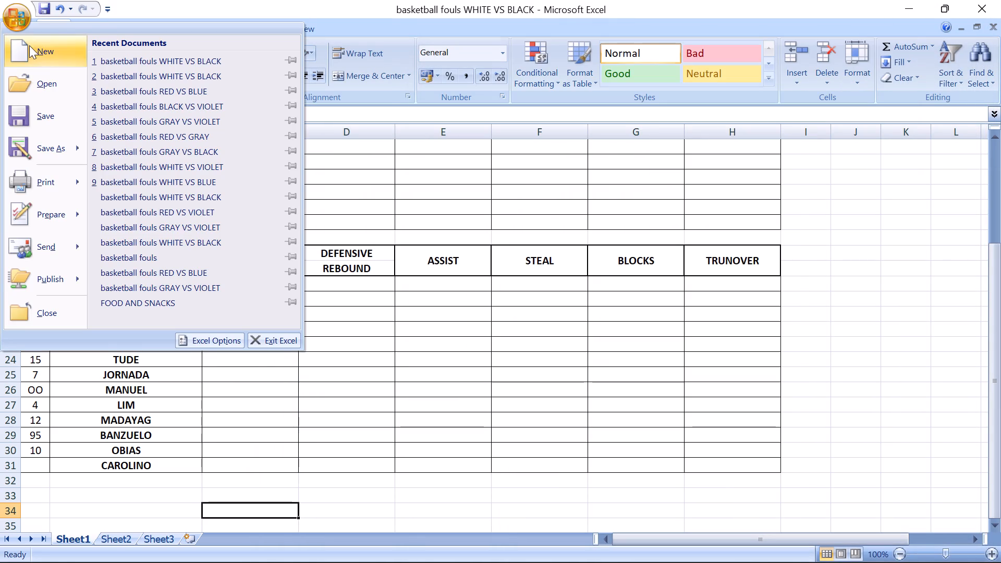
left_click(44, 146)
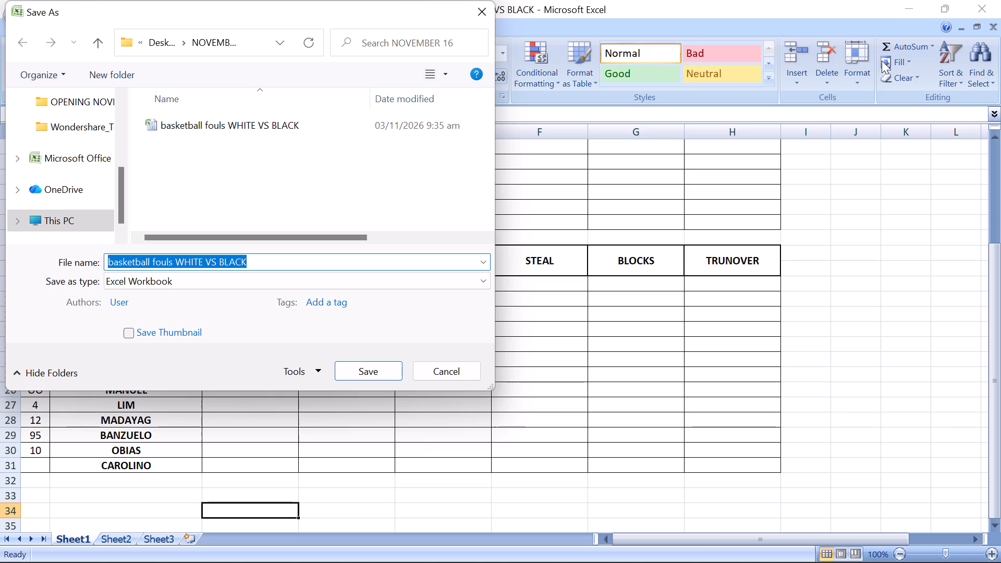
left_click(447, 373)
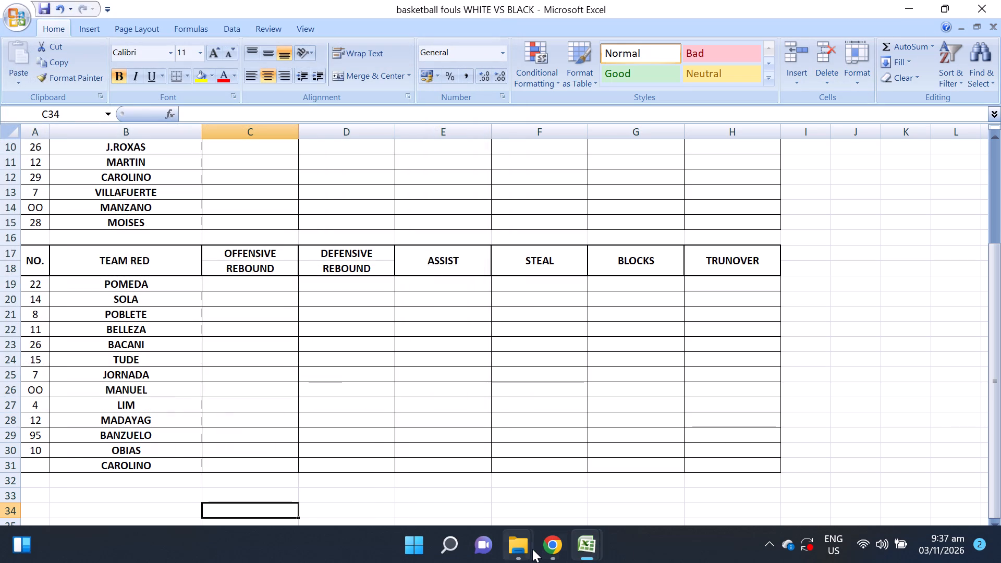
Bring up the OPENING NOVEMBER 5 folder and close the open basketball fouls WHITE VS BLACK workbook.
left_click(532, 549)
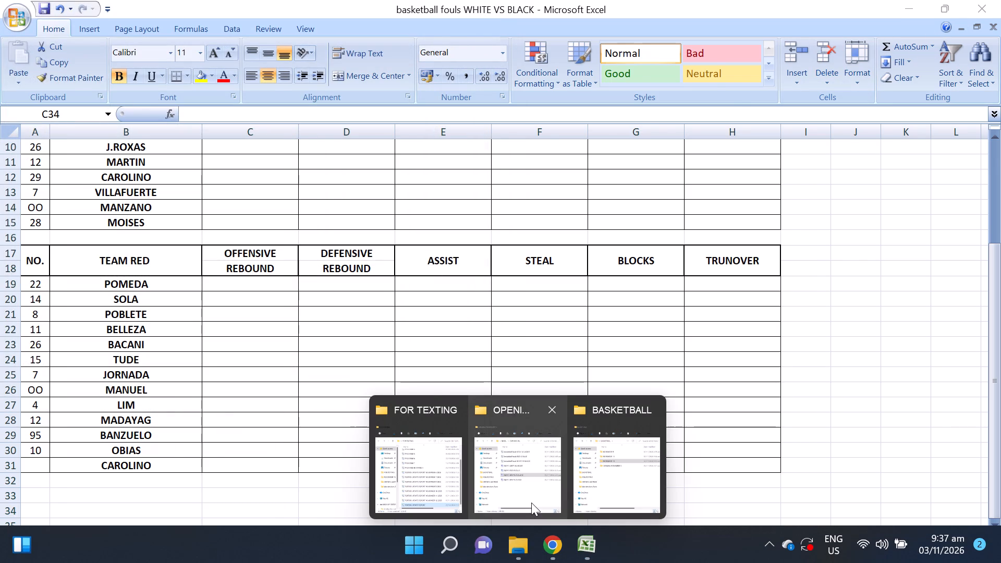
left_click(531, 503)
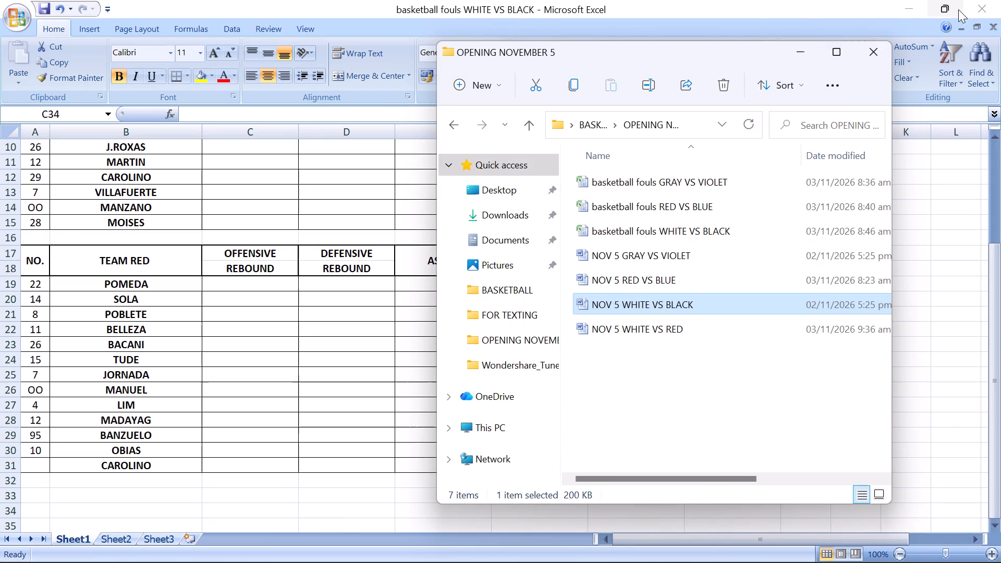
left_click(990, 2)
left_click(990, 2)
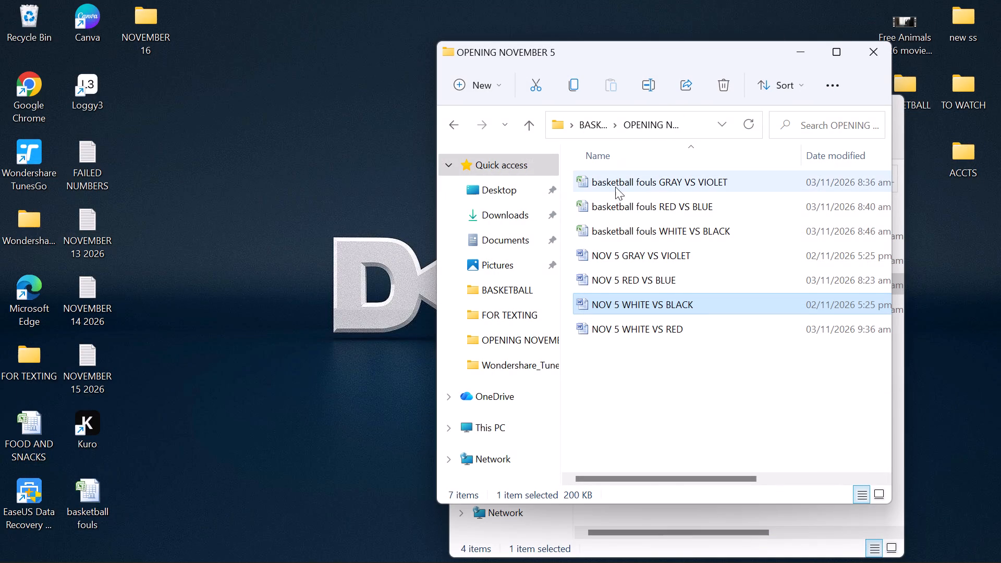
Check the basketball fouls WHITE VS BLACK workbooks in the OPENING NOVEMBER 5 and NOVEMBER 16 folders, closing each one.
double_click(615, 221)
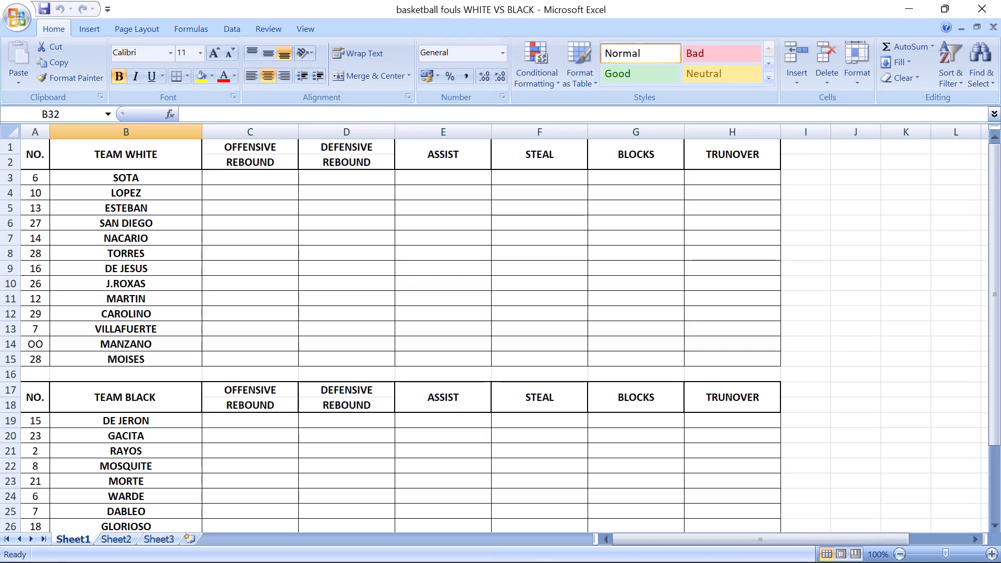
left_click(977, 13)
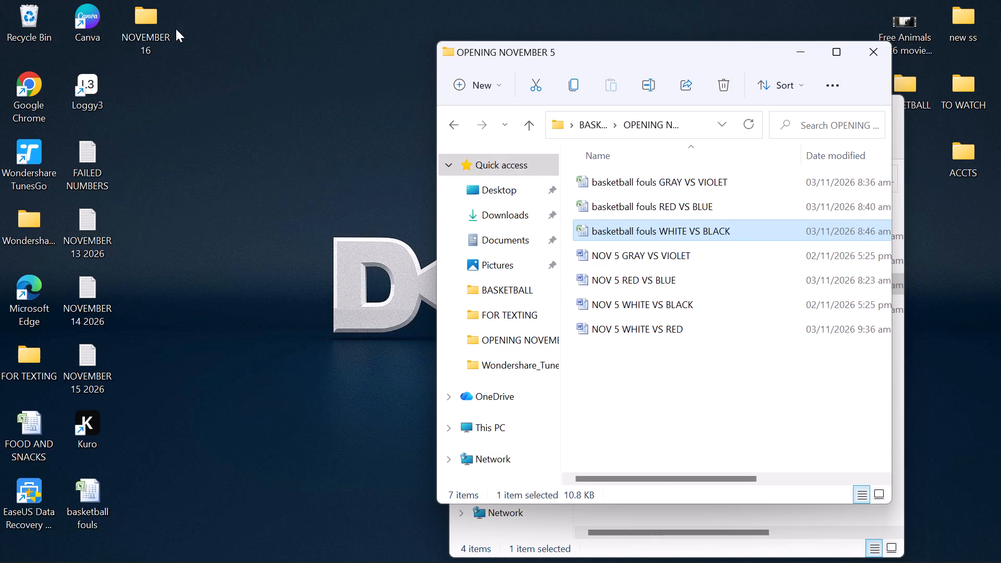
double_click(164, 19)
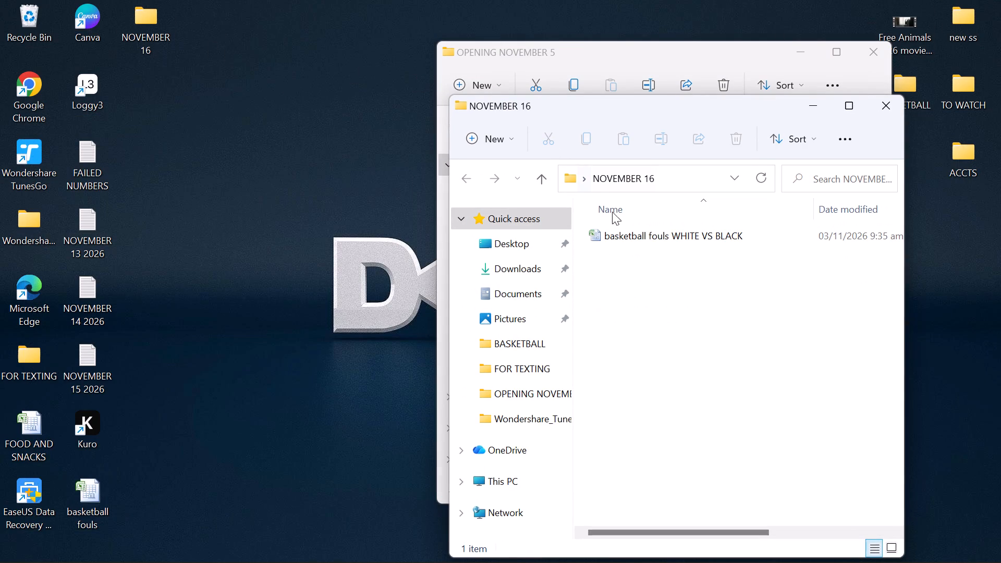
left_click(634, 235)
right_click(634, 235)
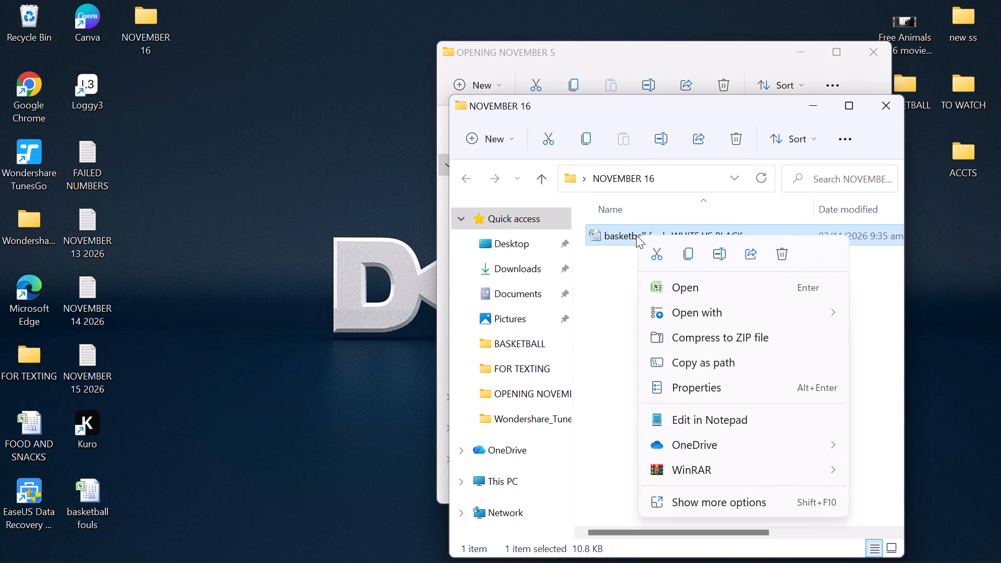
double_click(626, 233)
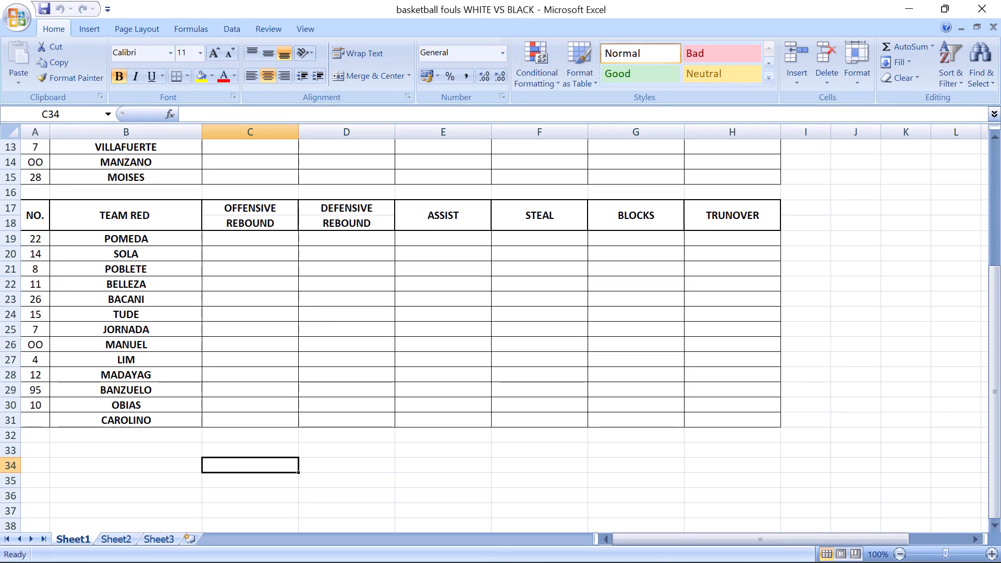
left_click(984, 3)
Rename the foul workbook in the NOVEMBER 16 folder as basketball fouls WHITE VS RED.
right_click(702, 236)
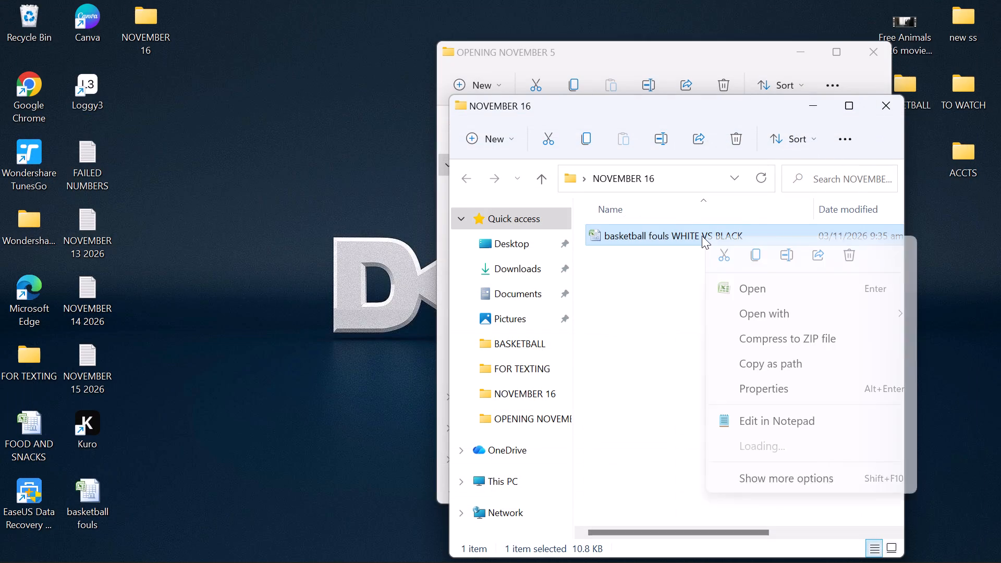
left_click(785, 261)
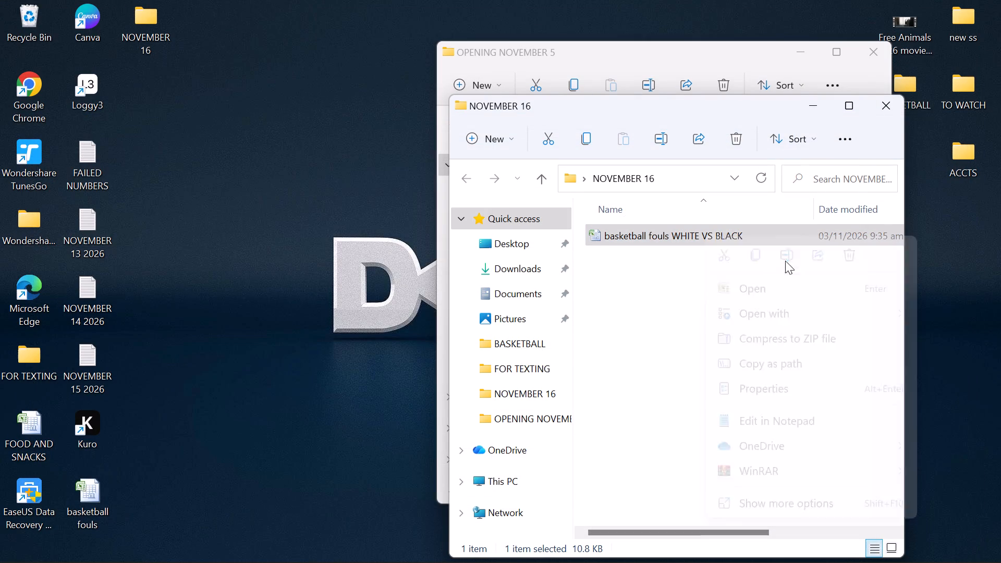
left_click(753, 231)
key("BackSpace")
key("BackSpace")
key("BackSpace")
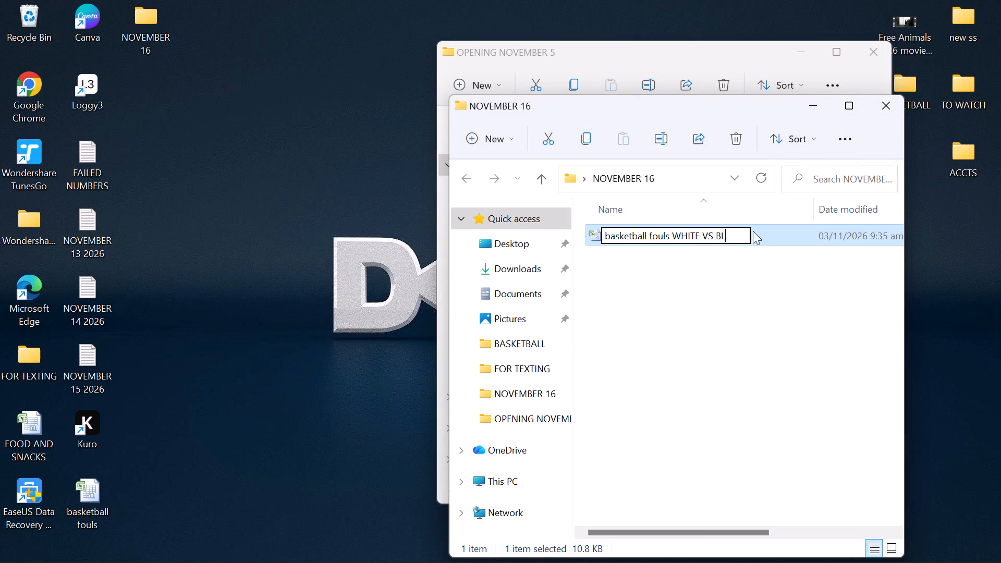
key("BackSpace")
key("BackSpace")
type("RED")
key("Return")
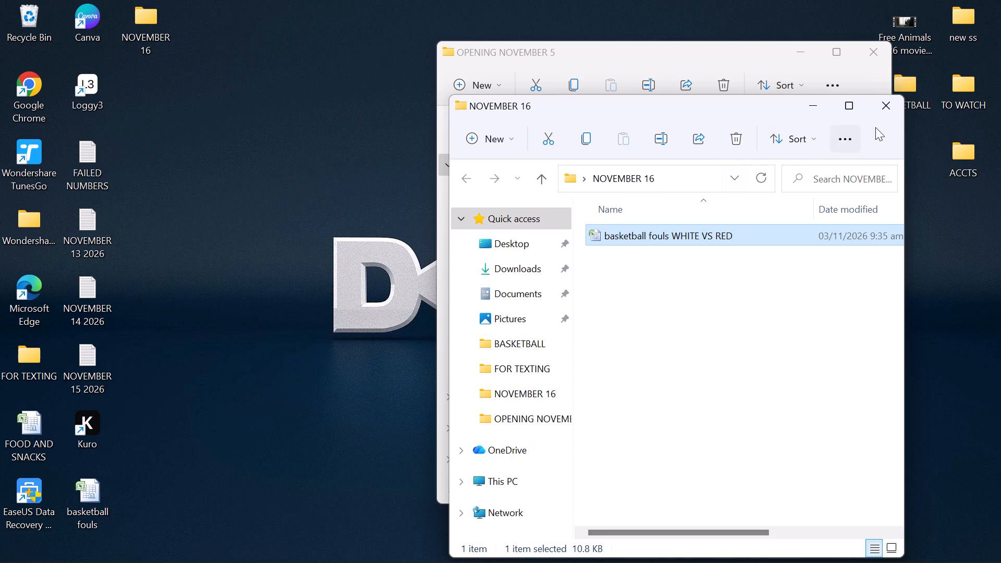
Move the NOV 5 WHITE VS RED score sheet from the OPENING NOVEMBER 5 folder into the desktop NOVEMBER 16 folder.
left_click(821, 108)
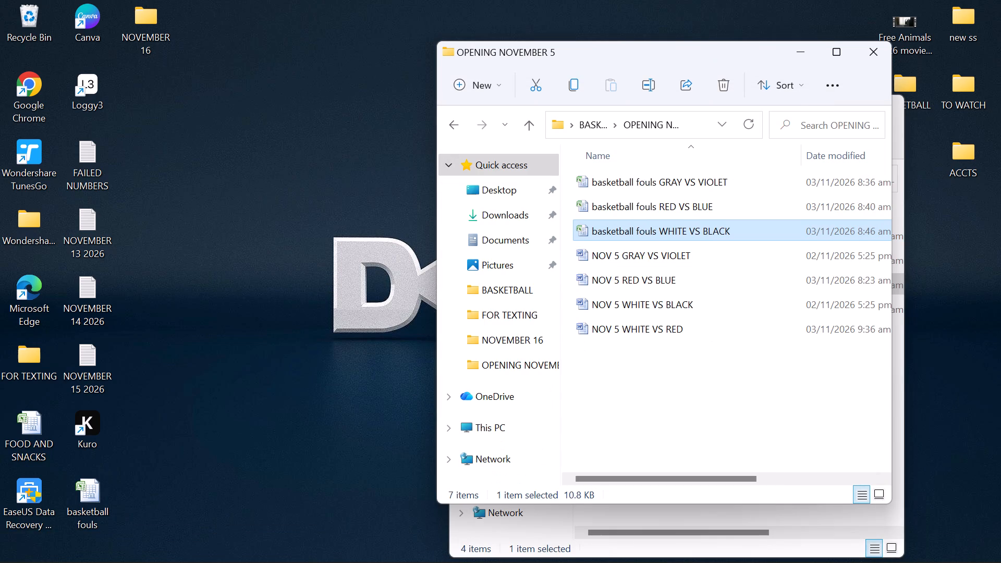
left_click_drag(614, 329, 188, 38)
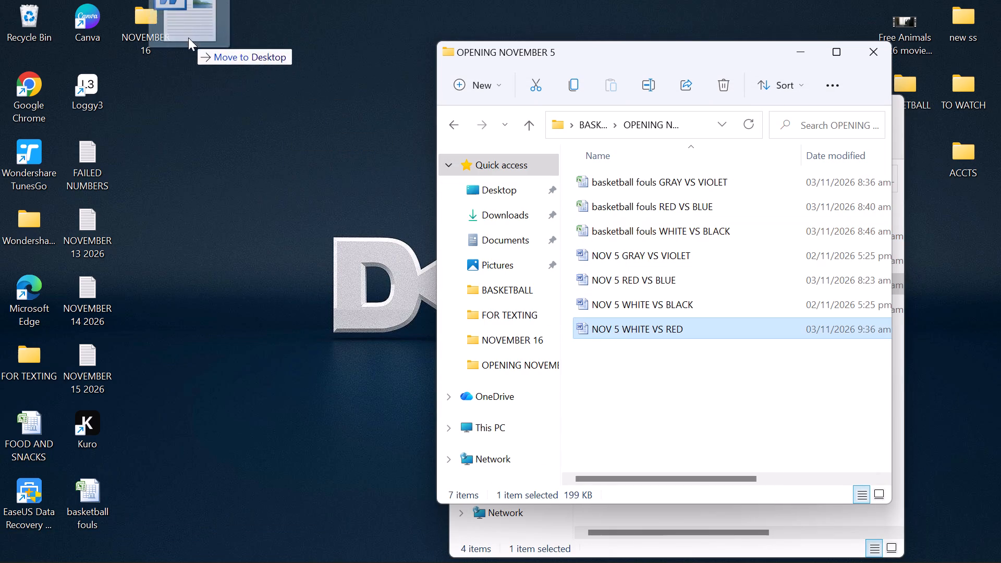
left_click_drag(188, 38, 153, 41)
double_click(153, 41)
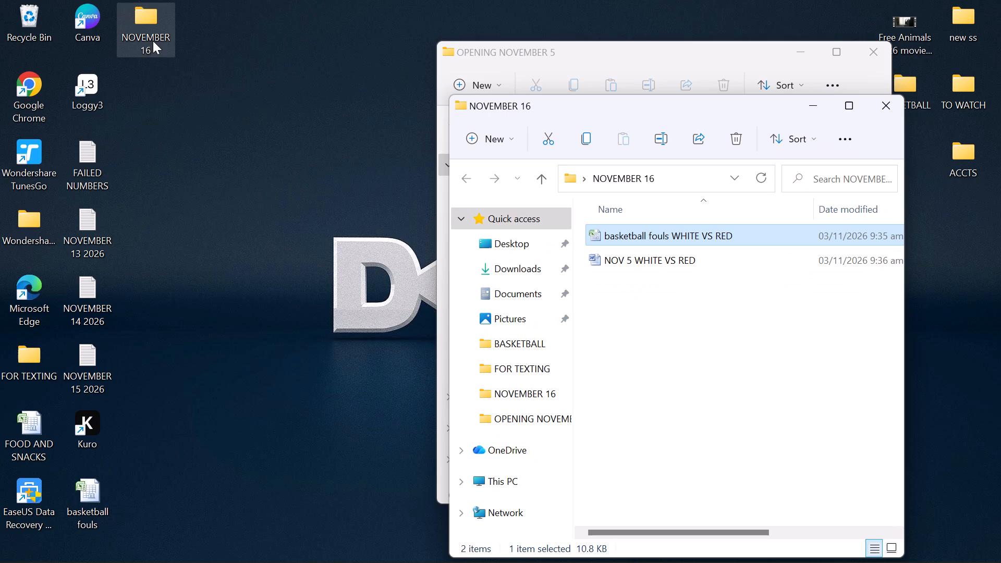
Rename the NOV 5 WHITE VS RED score sheet in the NOVEMBER 16 folder as WHITE VS RED and close that folder.
left_click(639, 265)
right_click(639, 265)
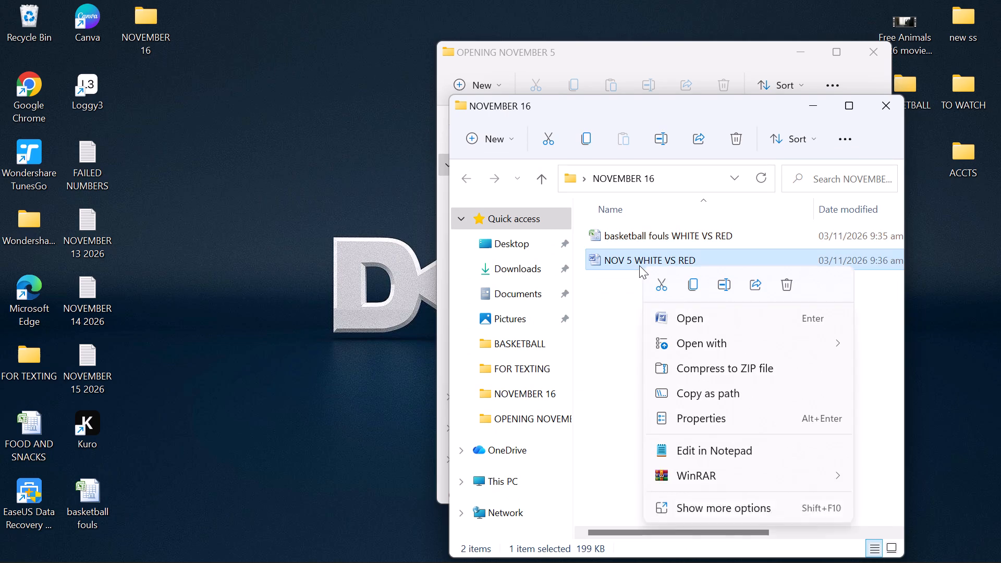
left_click(727, 278)
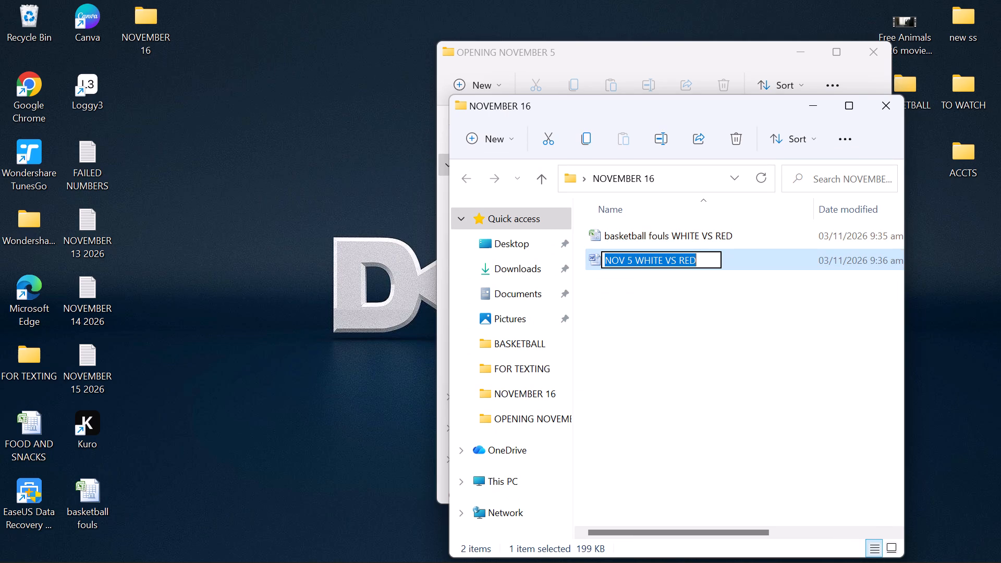
left_click(636, 258)
key("BackSpace")
key("BackSpace")
key("BackSpace")
key("BackSpace")
key("BackSpace")
key("BackSpace")
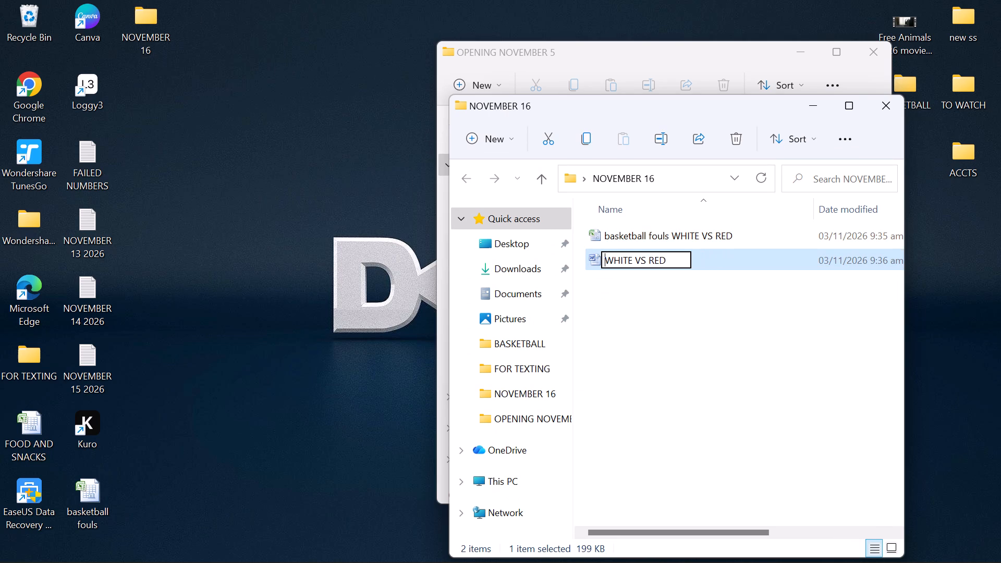
key("Return")
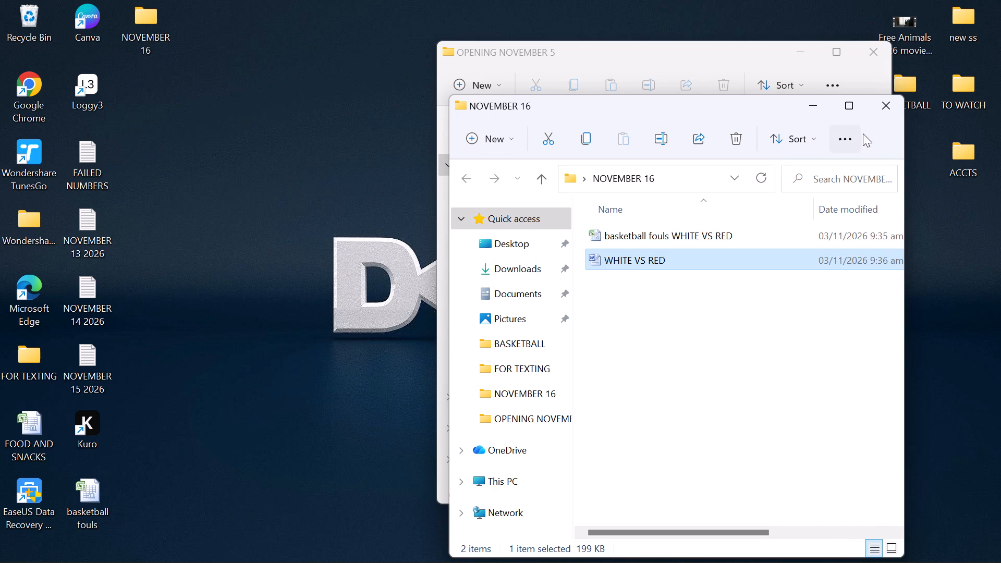
left_click(883, 114)
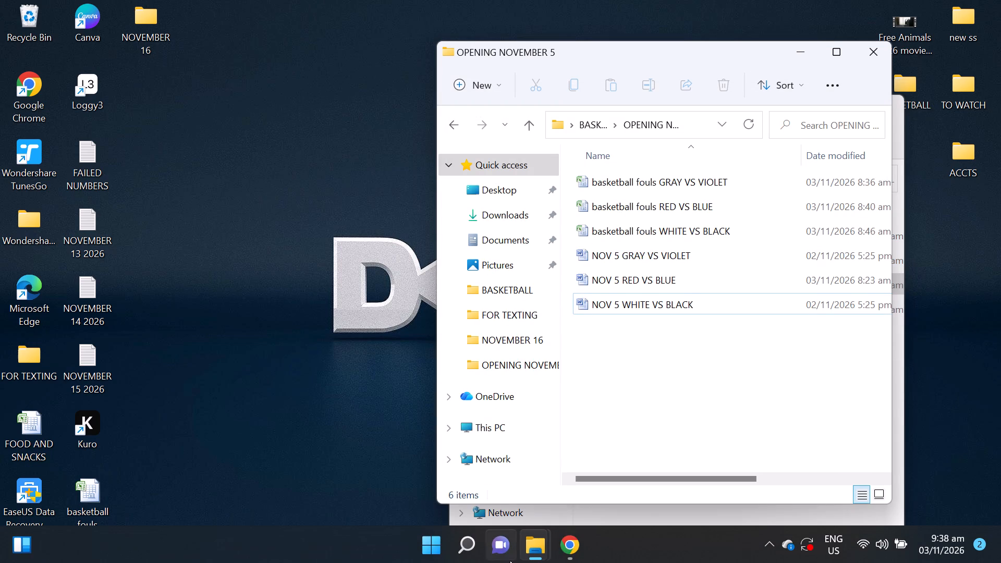
Switch to Chrome and check the latest Facebook messages in the BUYBACK CHECKER/ENCODER/TEXTER group, closing the open chats.
left_click(561, 553)
left_click(712, 59)
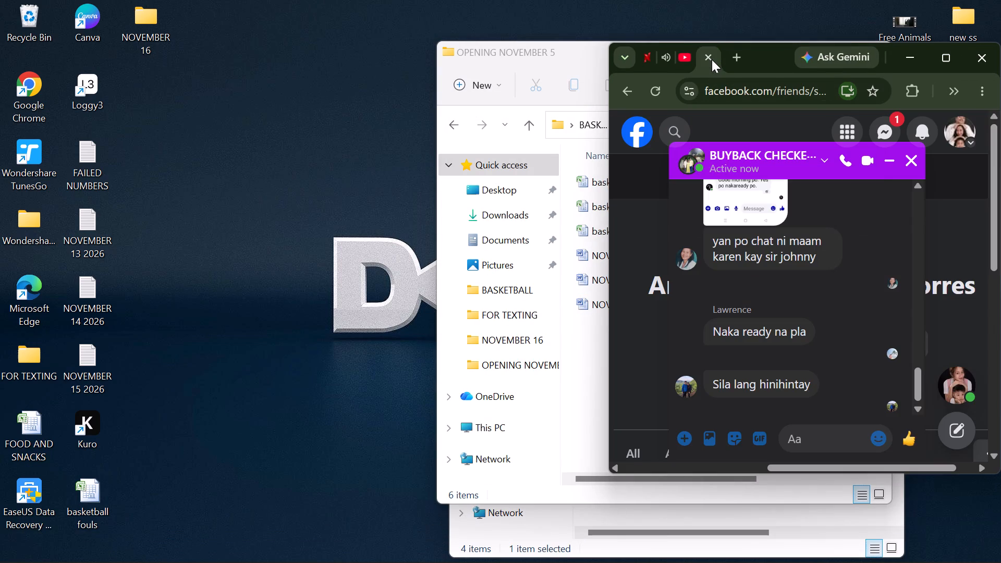
scroll(828, 206, "up", 1)
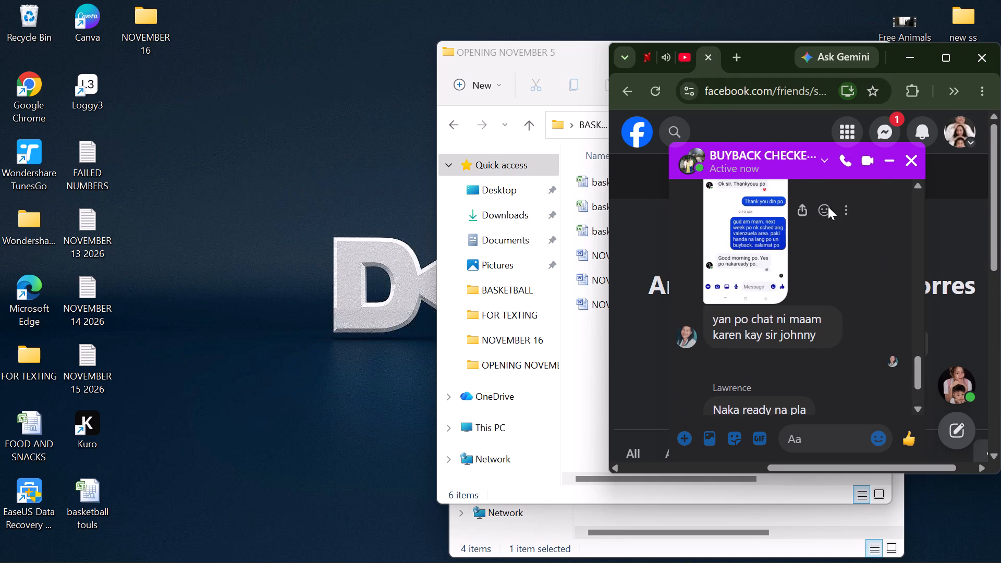
scroll(828, 206, "up", 2)
scroll(828, 206, "down", 4)
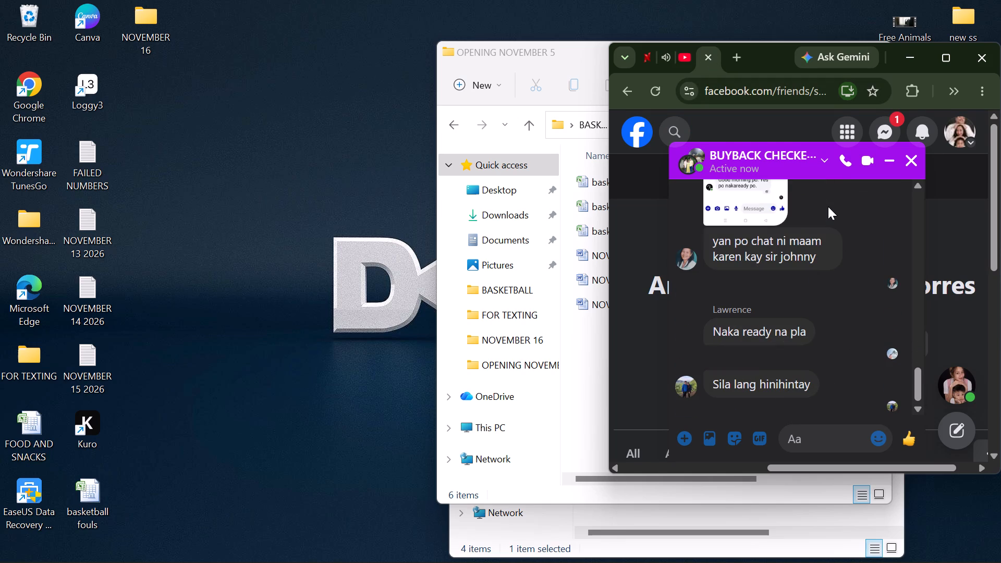
scroll(835, 185, "up", 2)
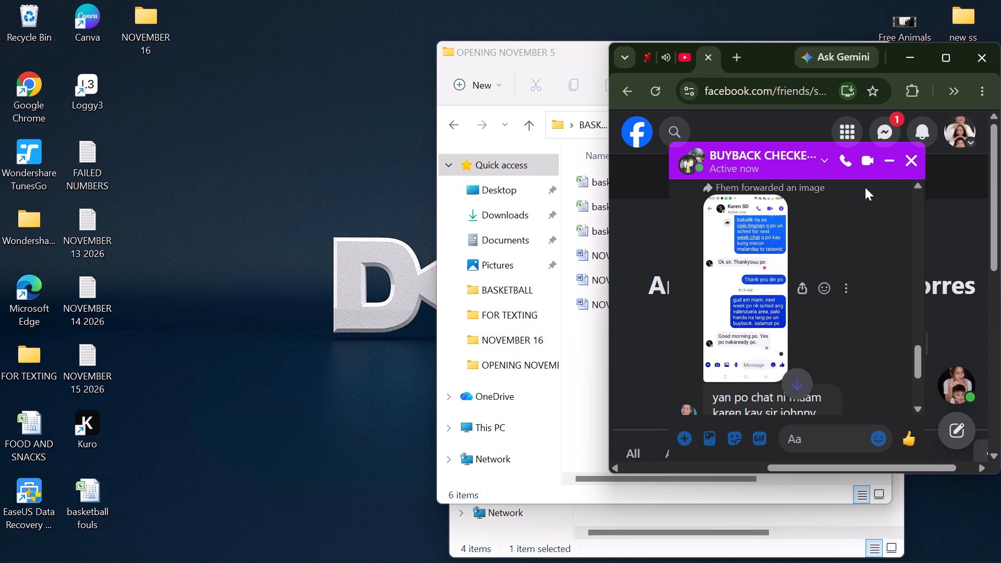
left_click(907, 164)
left_click(897, 141)
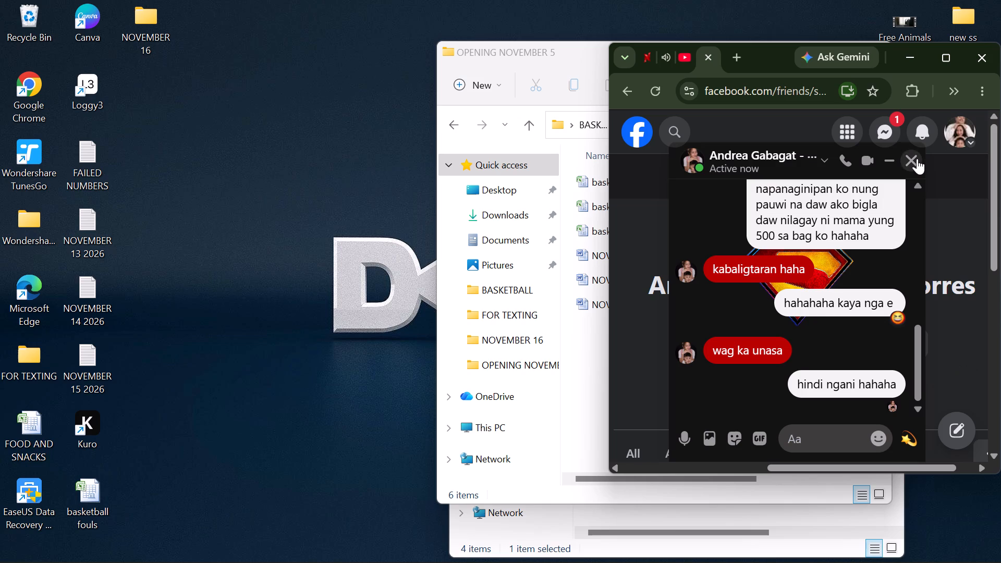
left_click(917, 158)
left_click(896, 139)
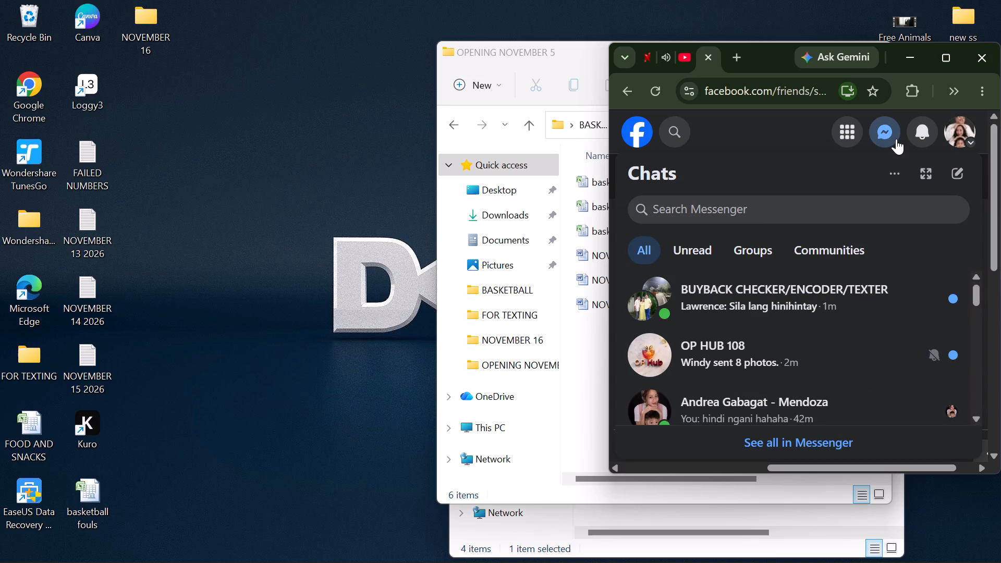
left_click(896, 139)
Browse the Facebook home feed, read the full Loggy3 PH Community post, and minimize the browser.
left_click(634, 132)
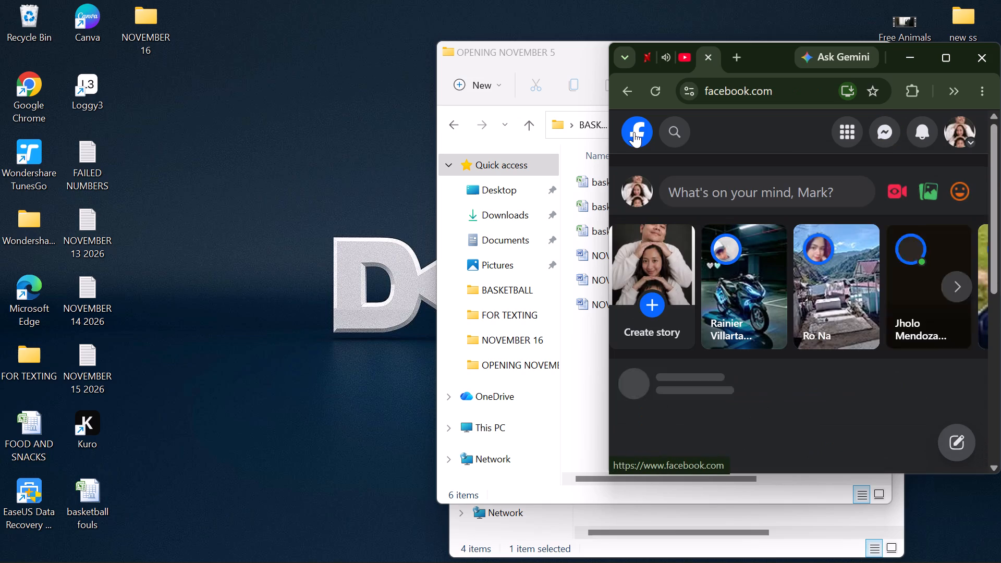
scroll(724, 224, "down", 5)
scroll(724, 224, "up", 2)
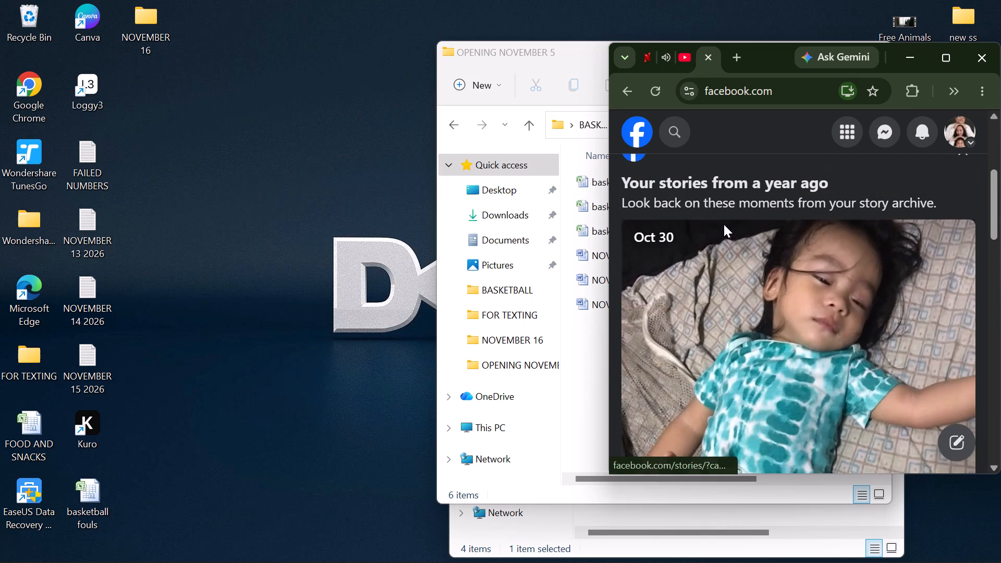
scroll(724, 224, "down", 9)
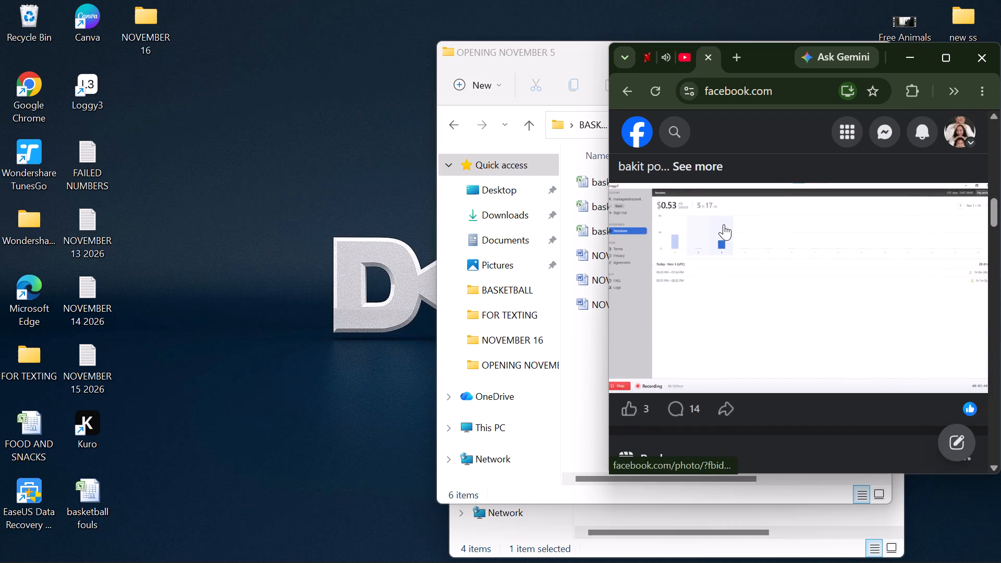
scroll(724, 224, "up", 1)
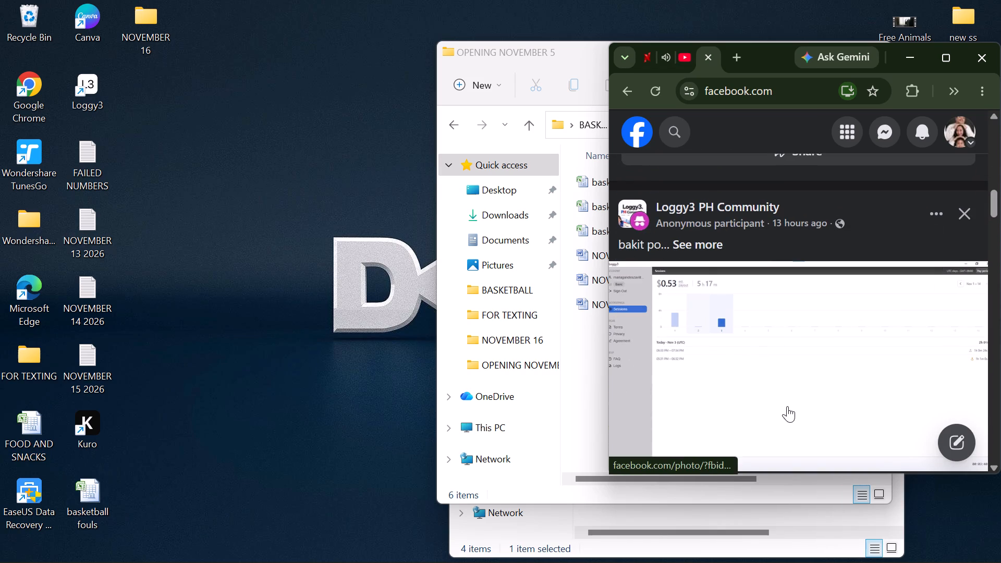
left_click(700, 250)
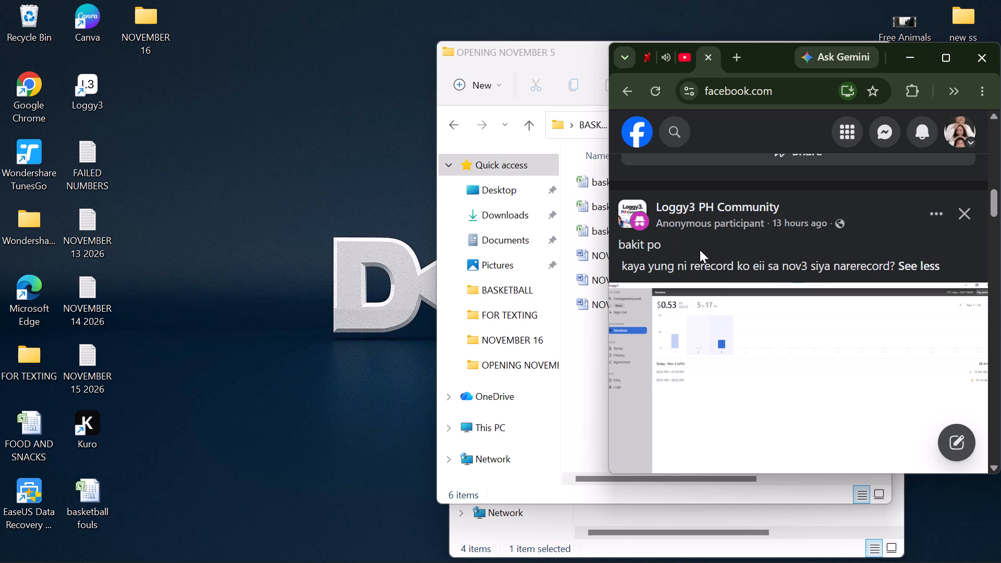
scroll(718, 295, "down", 4)
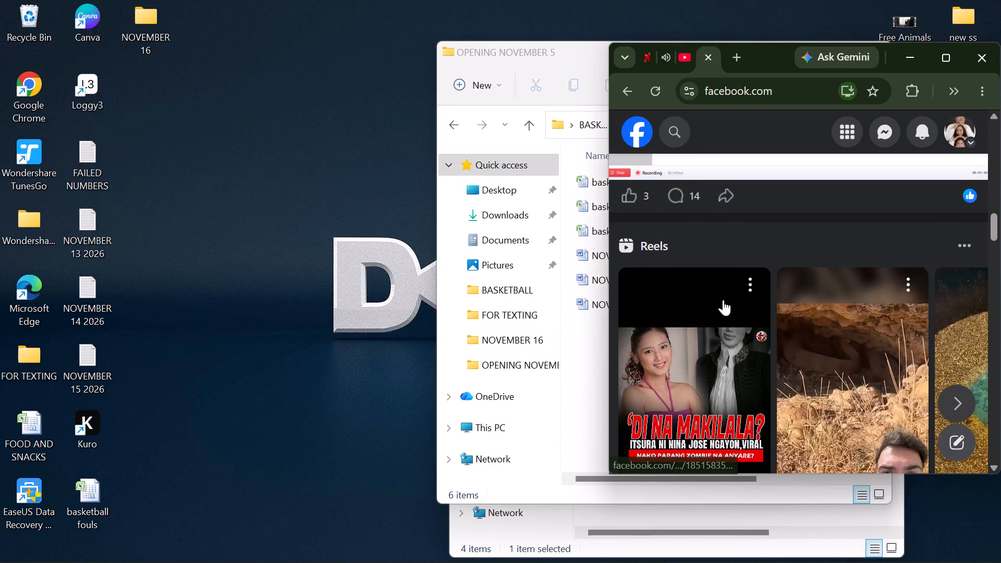
scroll(723, 300, "down", 1)
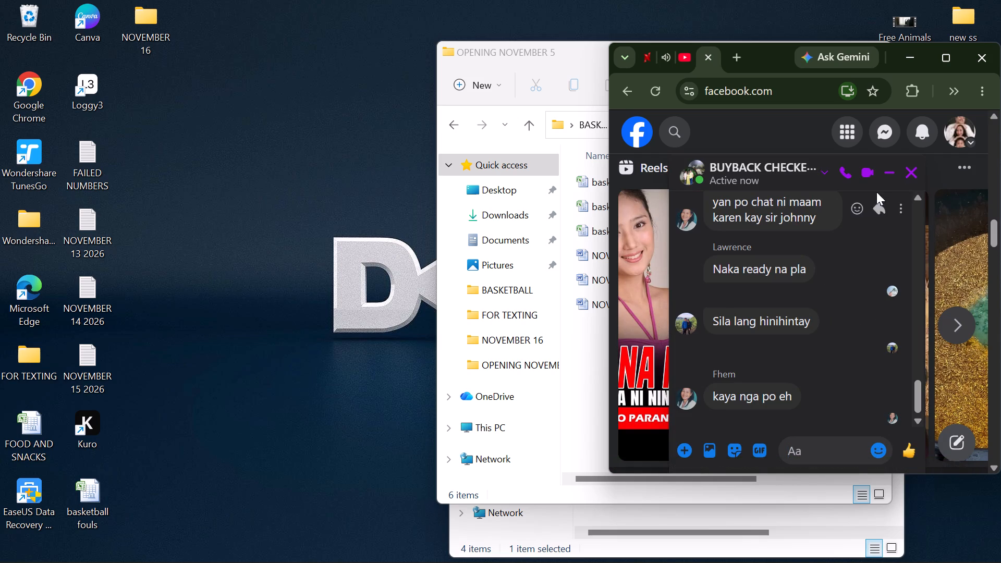
left_click(902, 177)
left_click(911, 55)
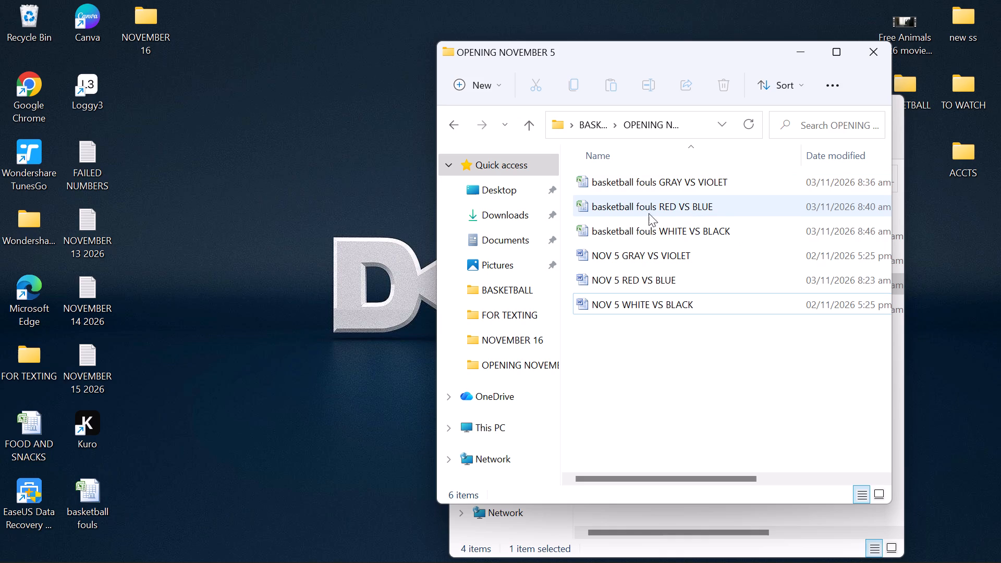
Open the basketball fouls RED VS BLUE and WHITE VS BLACK workbooks together from the OPENING NOVEMBER 5 folder.
left_click_drag(570, 201, 652, 232)
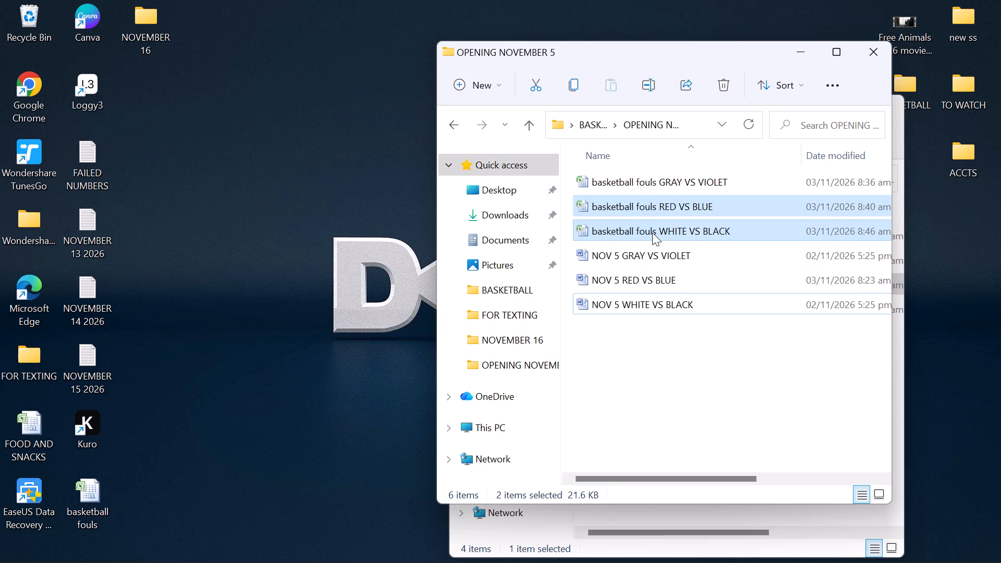
key("Return")
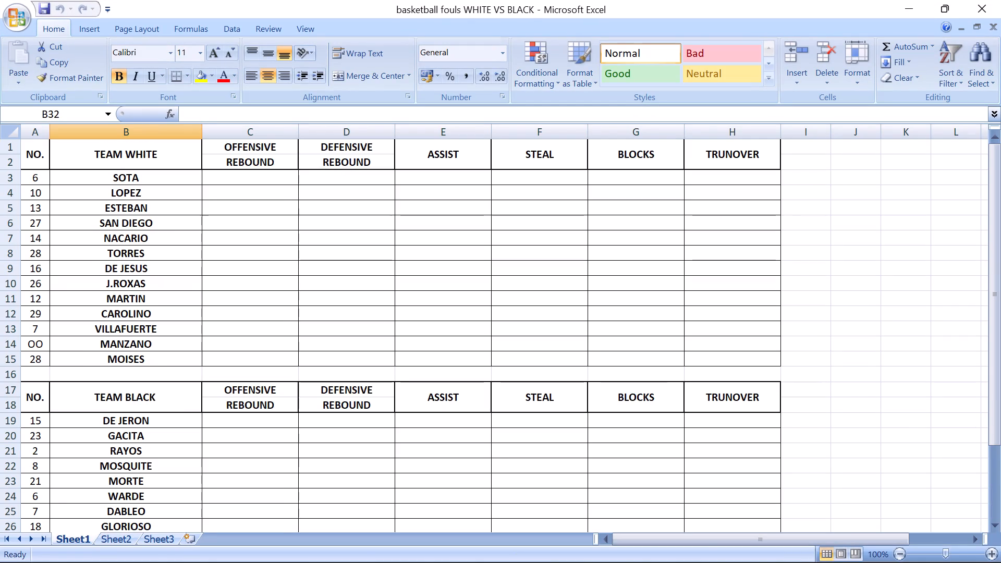
Copy TEAM BLUE's numbers and names from the RED VS BLUE foul workbook over TEAM WHITE's roster in the WHITE VS BLACK workbook.
left_click(589, 552)
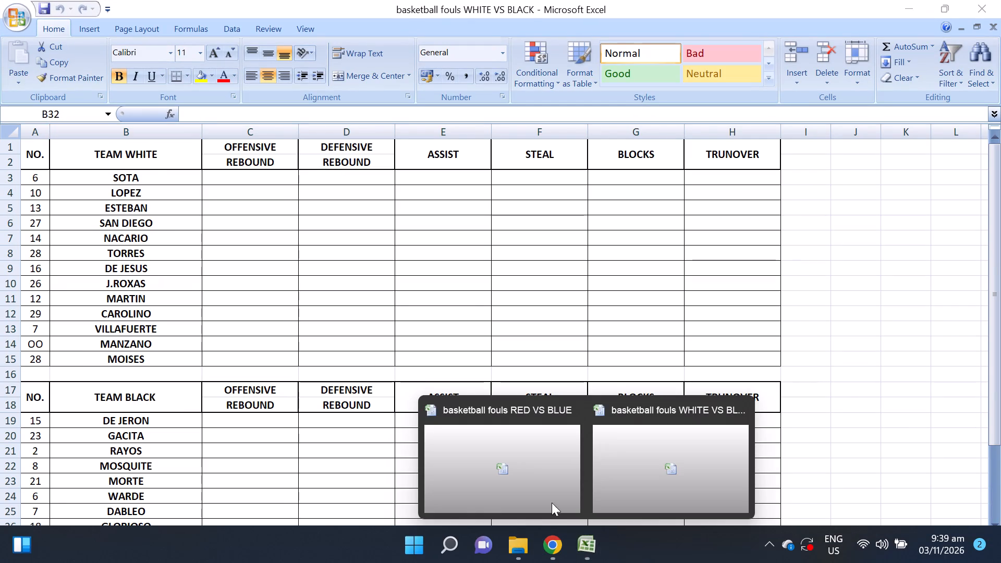
left_click(552, 503)
left_click_drag(31, 239, 89, 288)
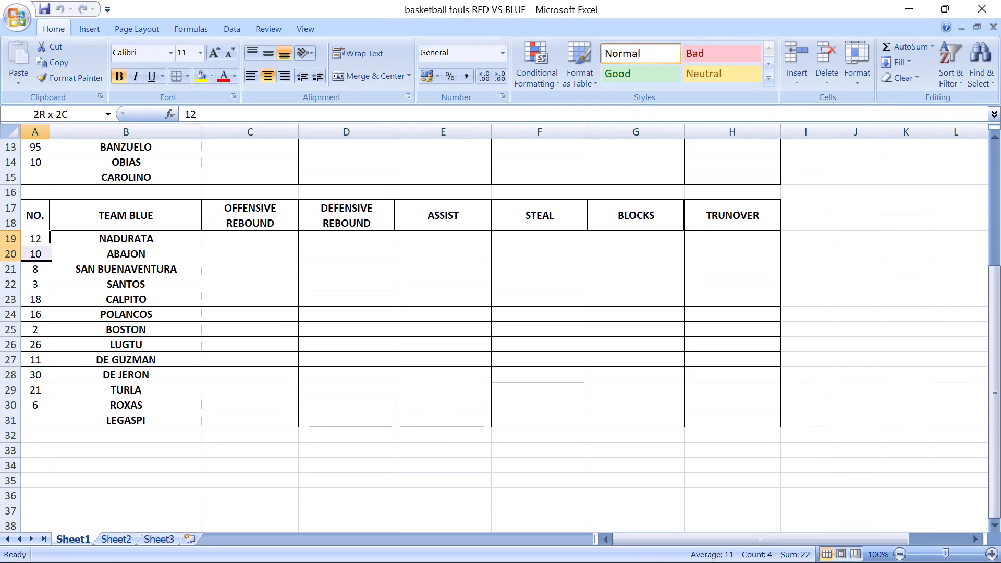
left_click_drag(89, 288, 153, 421)
key("ctrl+c")
left_click(593, 547)
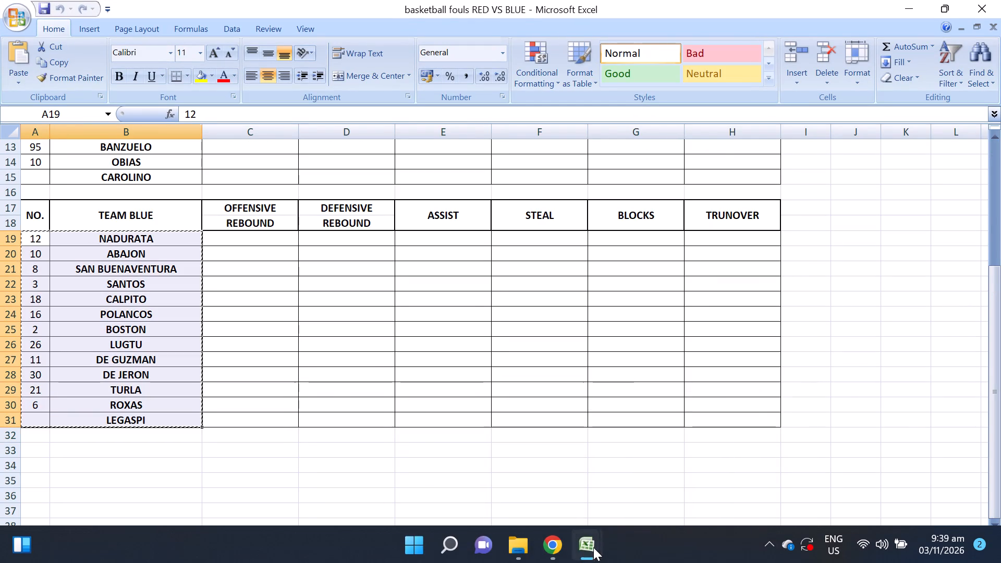
left_click(643, 494)
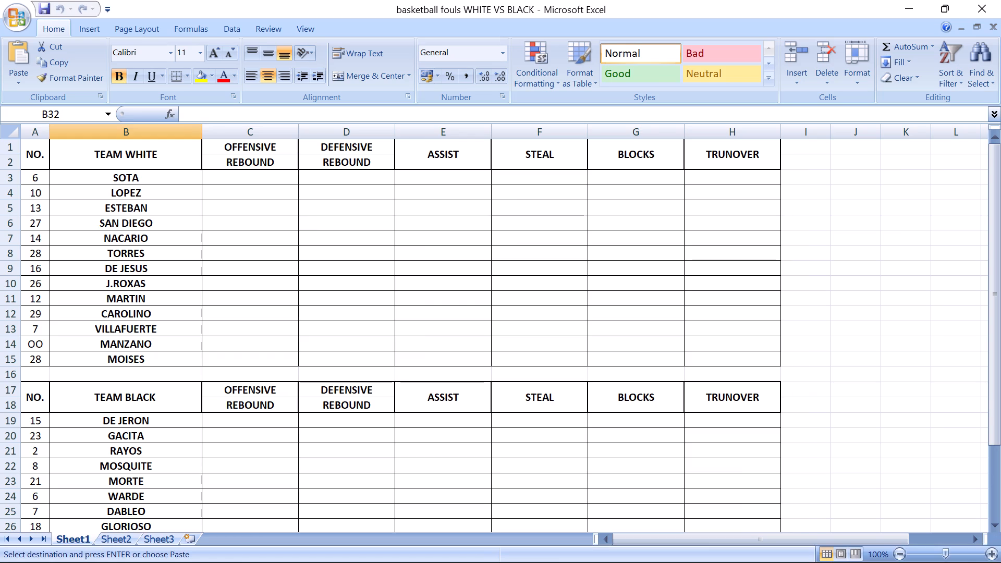
left_click(39, 177)
key("ctrl+v")
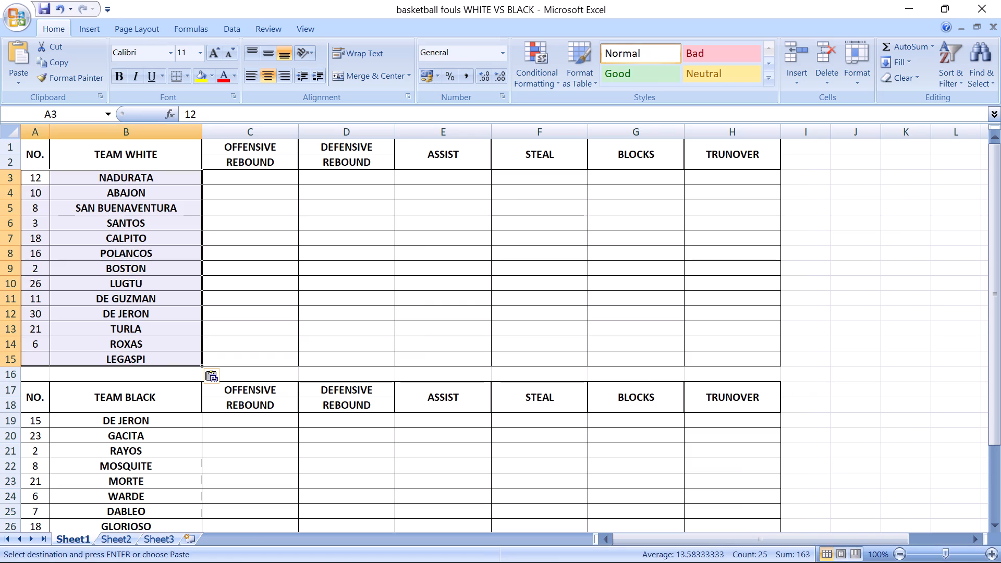
Change the upper table's TEAM WHITE heading to TEAM BLUE.
double_click(158, 155)
key("BackSpace")
key("BackSpace")
key("BackSpace")
key("BackSpace")
key("BackSpace")
key("BackSpace")
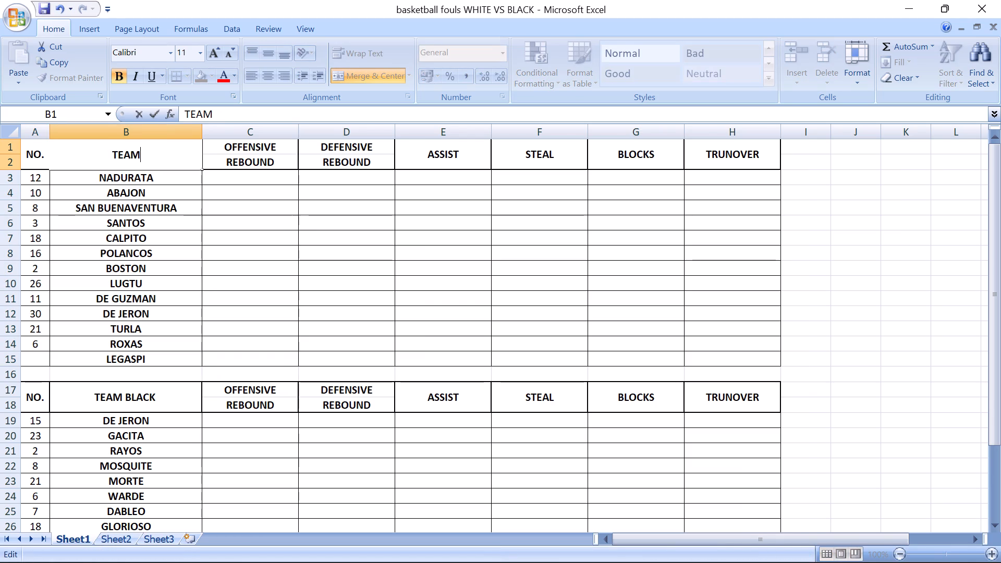
key("space")
type("BLI")
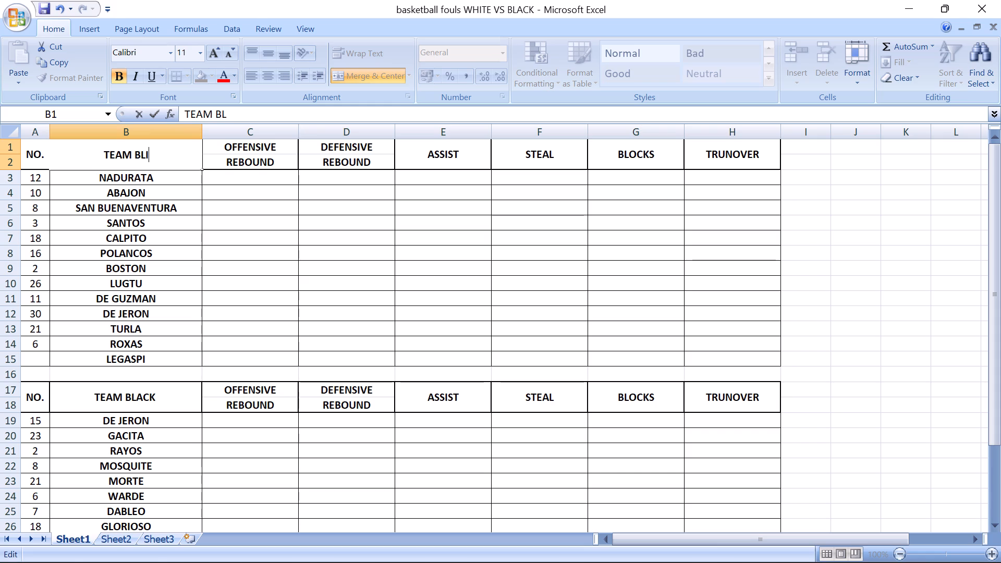
key("BackSpace")
type("UE")
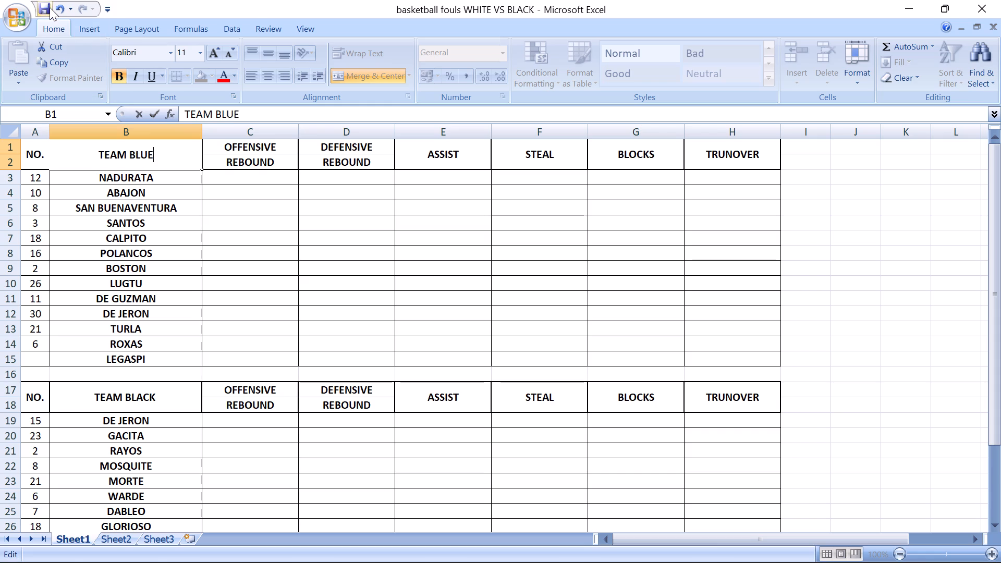
left_click(235, 230)
Save a copy of the workbook in the desktop NOVEMBER 16 folder under the name basketball fouls BLUE VS BLACK.
left_click(21, 24)
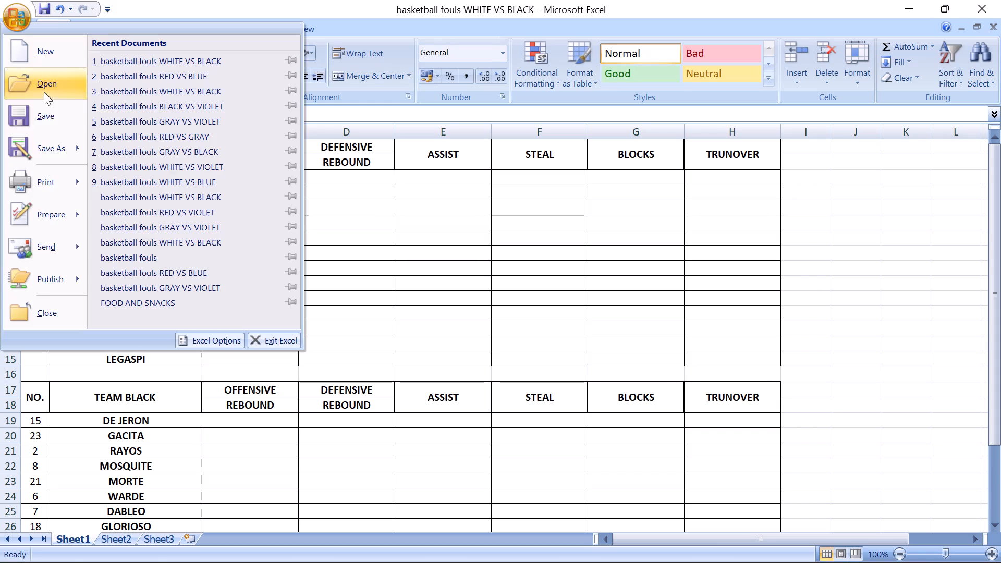
left_click(46, 145)
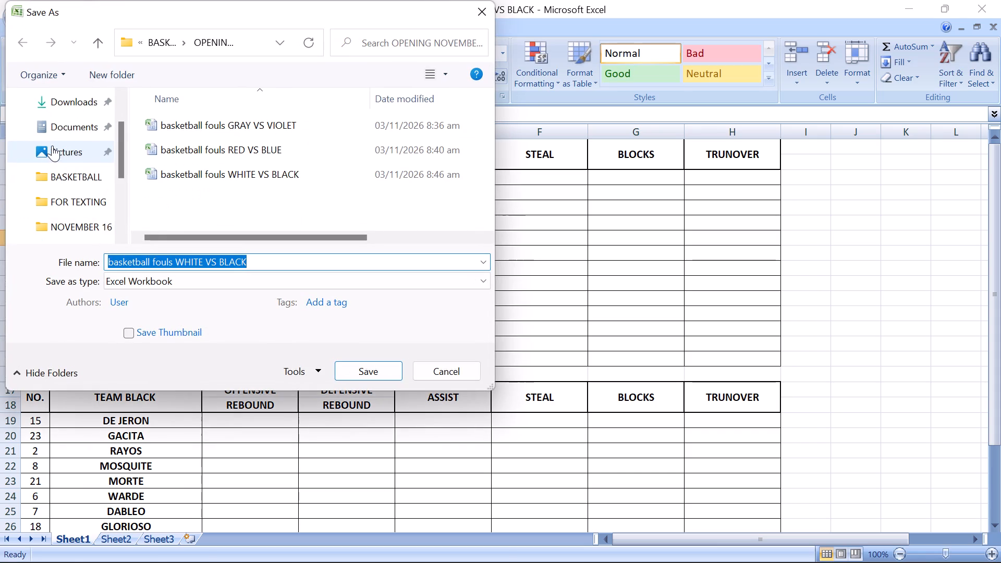
scroll(62, 140, "up", 4)
left_click(62, 138)
scroll(176, 165, "down", 2)
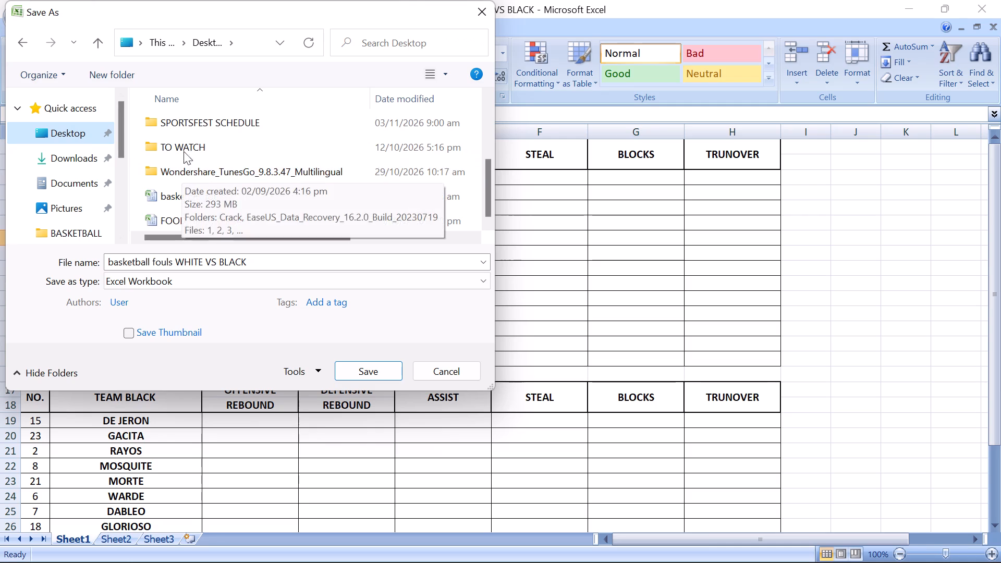
scroll(186, 139, "up", 1)
double_click(212, 166)
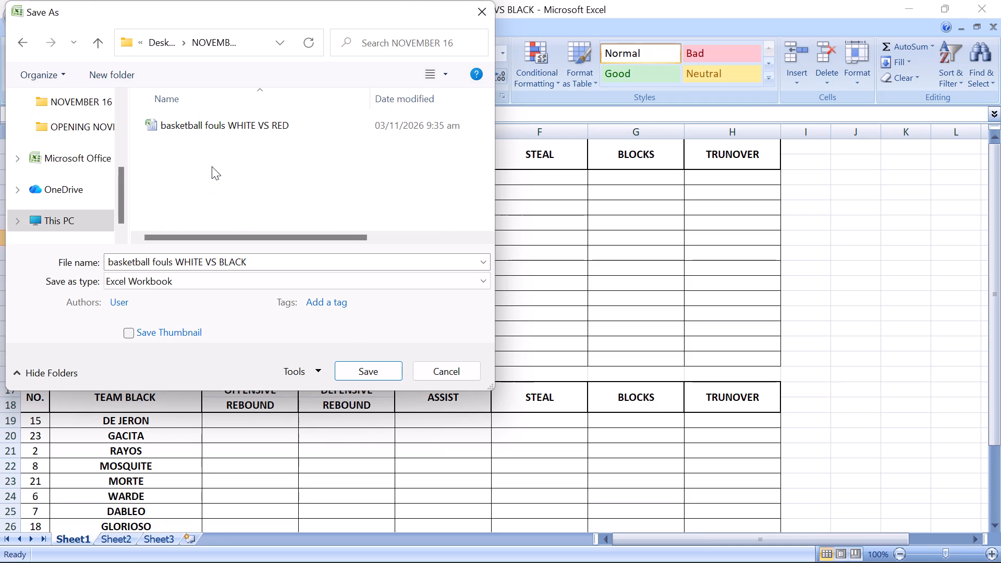
left_click(254, 264)
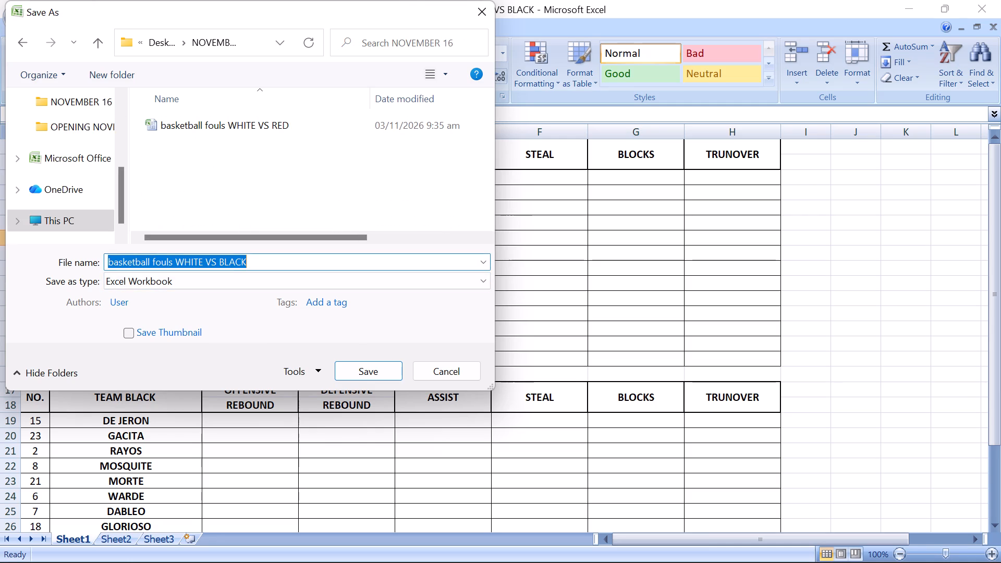
left_click(204, 261)
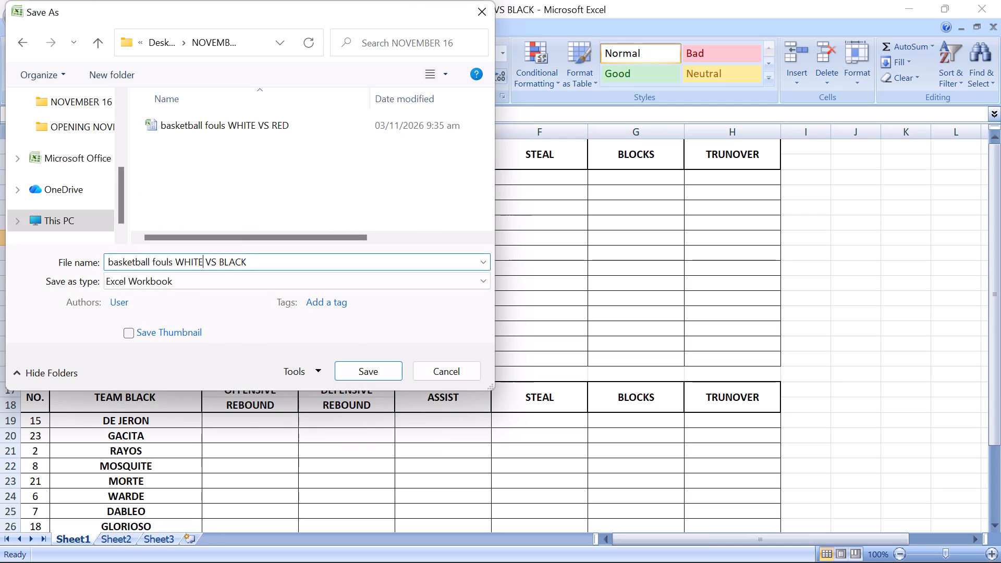
key("BackSpace")
key("BackSpace")
key("BackSpace")
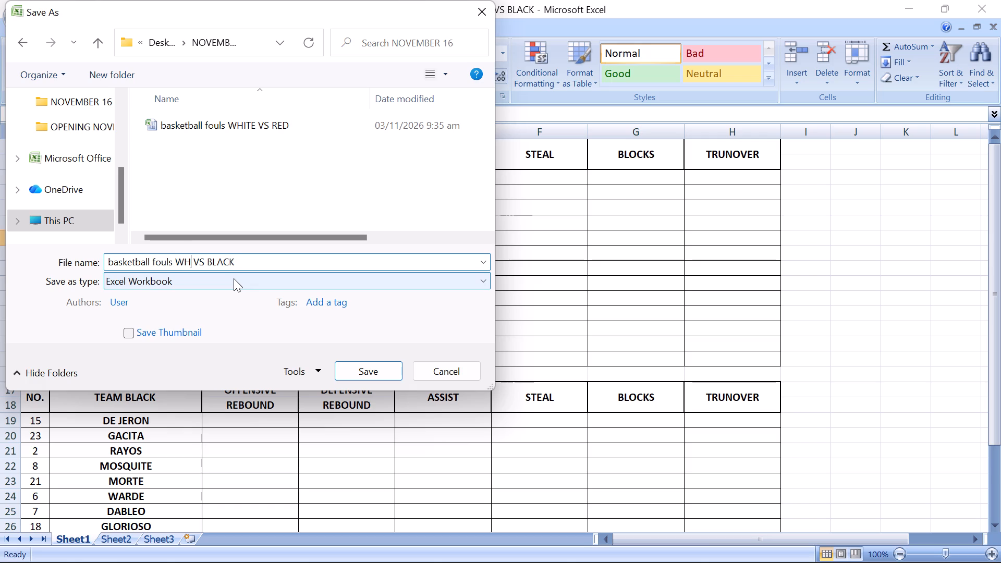
key("BackSpace")
key("BackSpace")
type("BLUE")
key("Return")
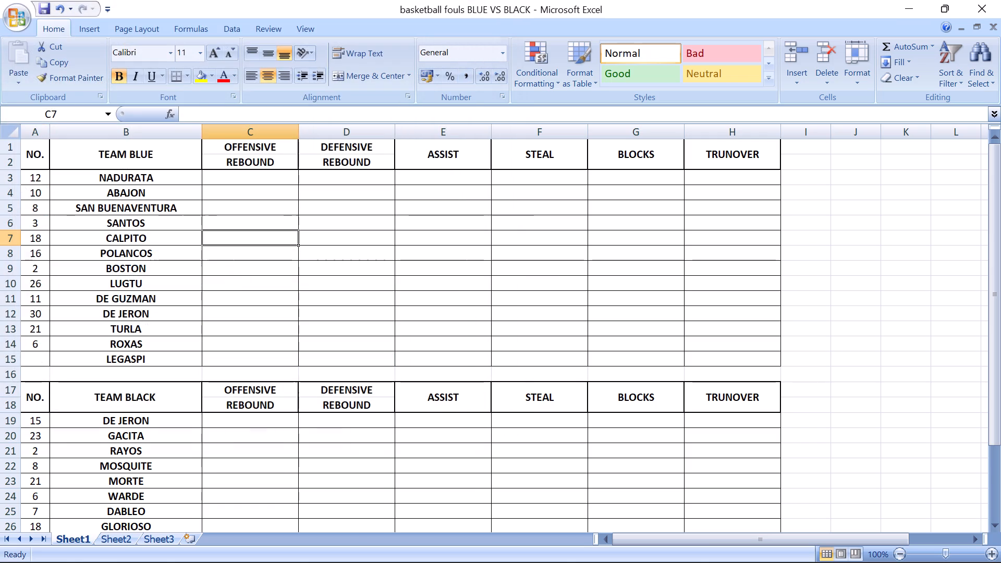
Open the NOV 5 WHITE VS BLACK score sheet from the OPENING NOVEMBER 5 folder beside the BLUE VS BLACK foul workbook.
scroll(234, 278, "down", 4)
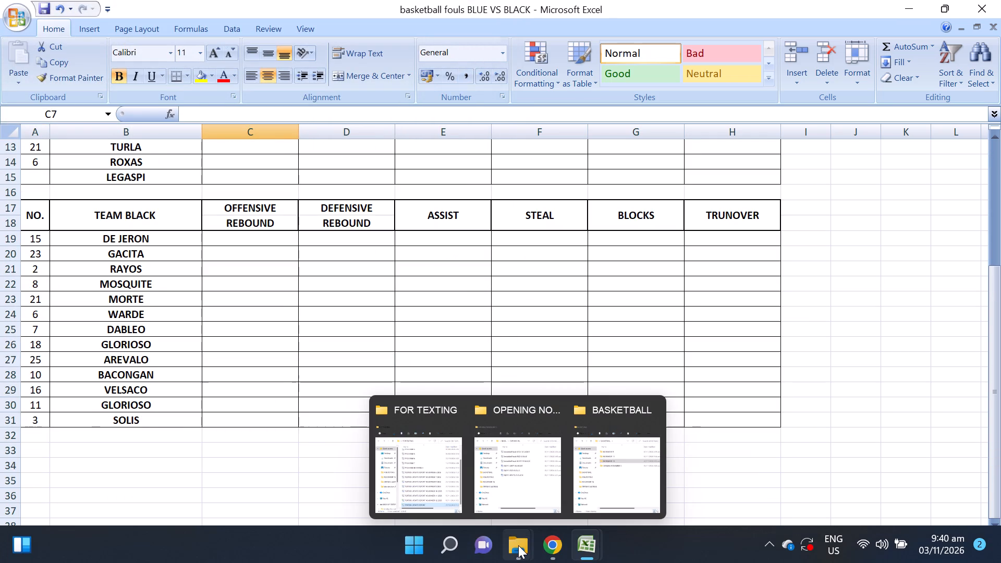
left_click(526, 487)
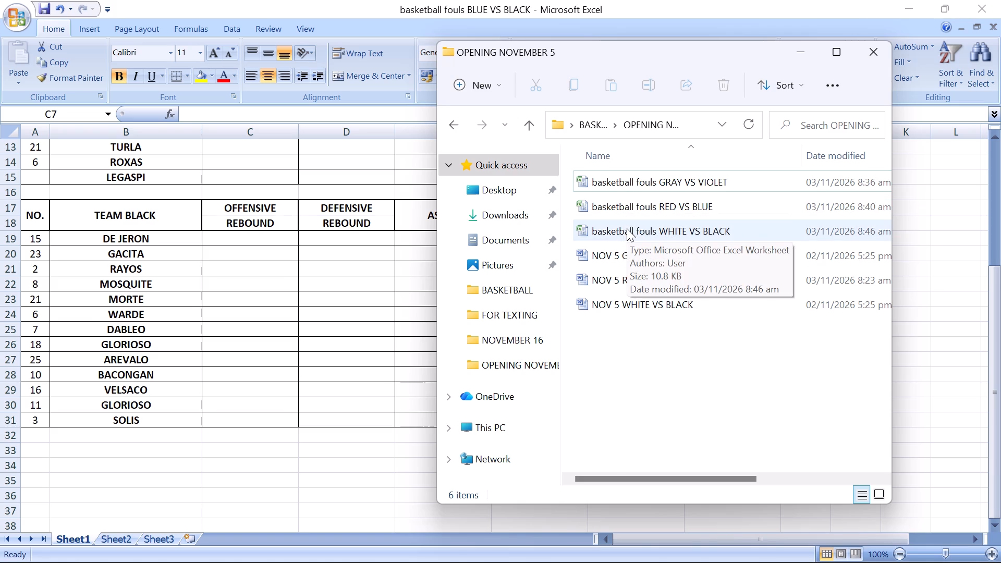
scroll(85, 314, "up", 7)
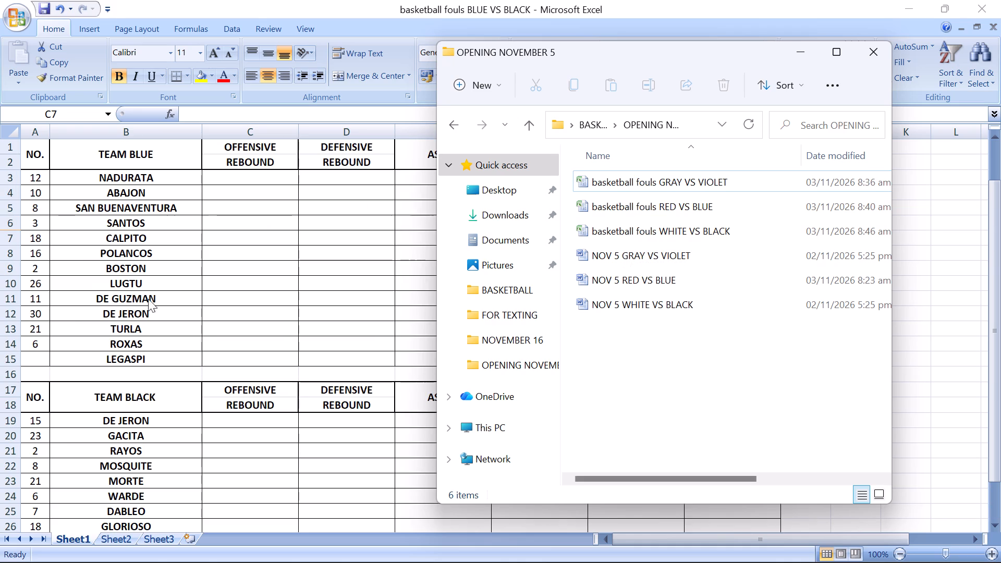
double_click(658, 304)
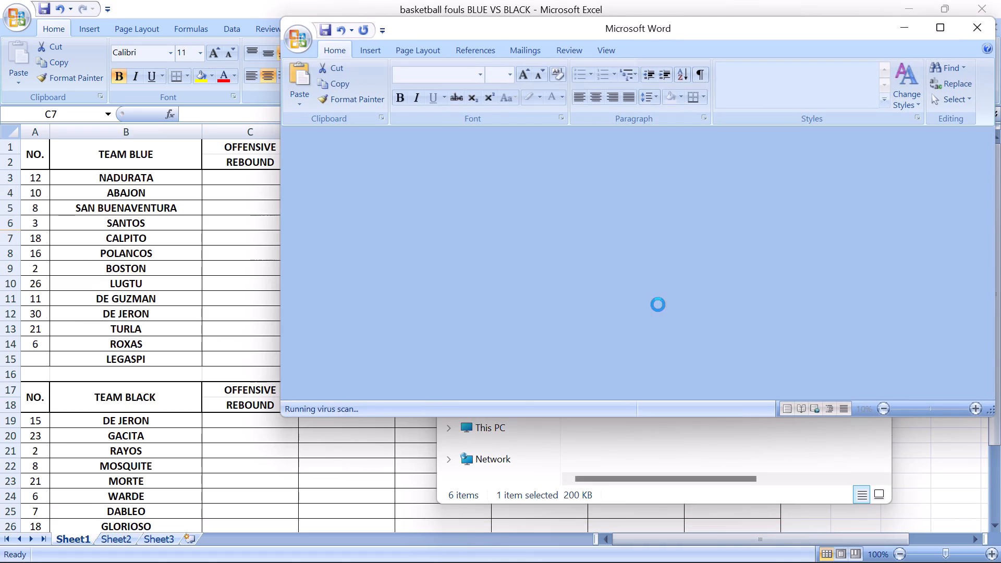
left_click_drag(609, 19, 595, 0)
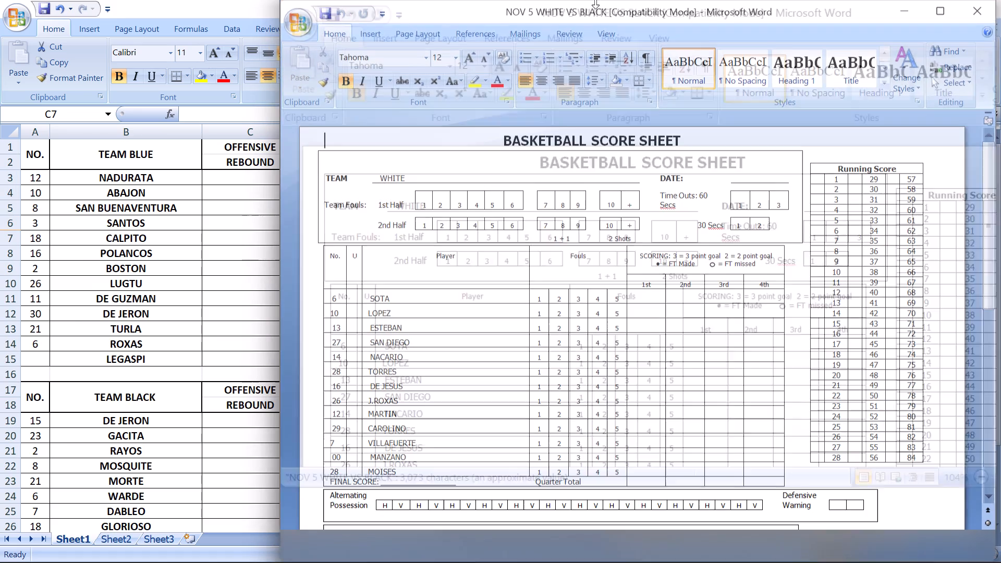
Change the upper team name on the score sheet from WHITE to BLUE.
left_click(406, 178)
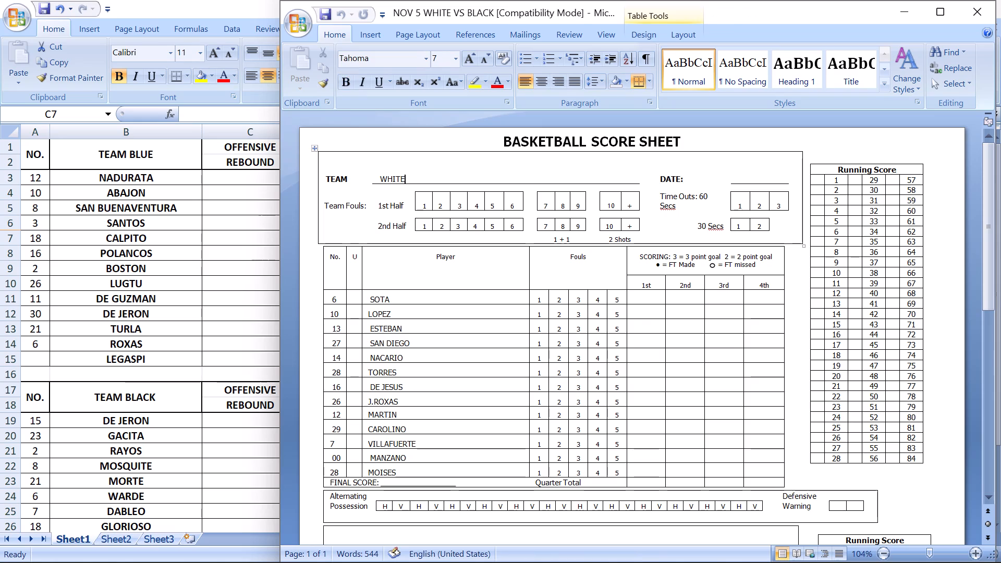
key("BackSpace")
key("BackSpace")
key("BackSpace")
key("BackSpace")
key("BackSpace")
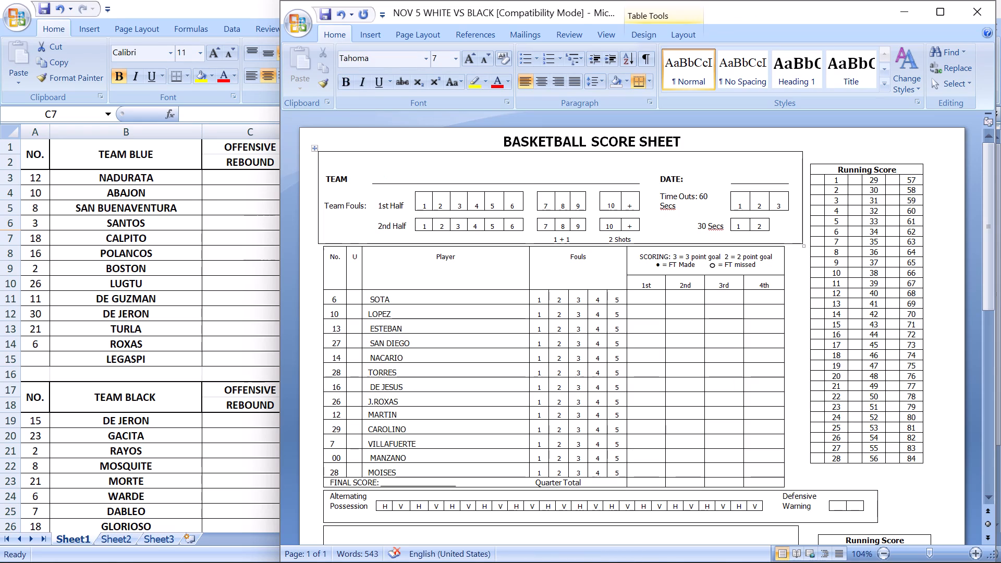
type("BLUE")
Set BLUE's jersey numbers in player row 1 to 12 and in rows 3 to 7 to 8, 3, 18, 16 and 2.
double_click(337, 300)
key("1")
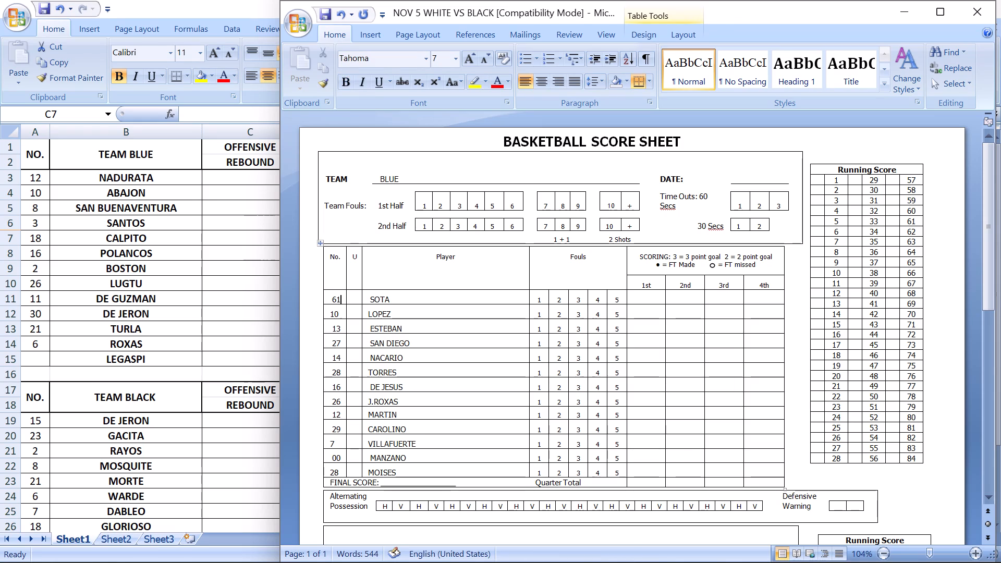
double_click(335, 299)
type("12")
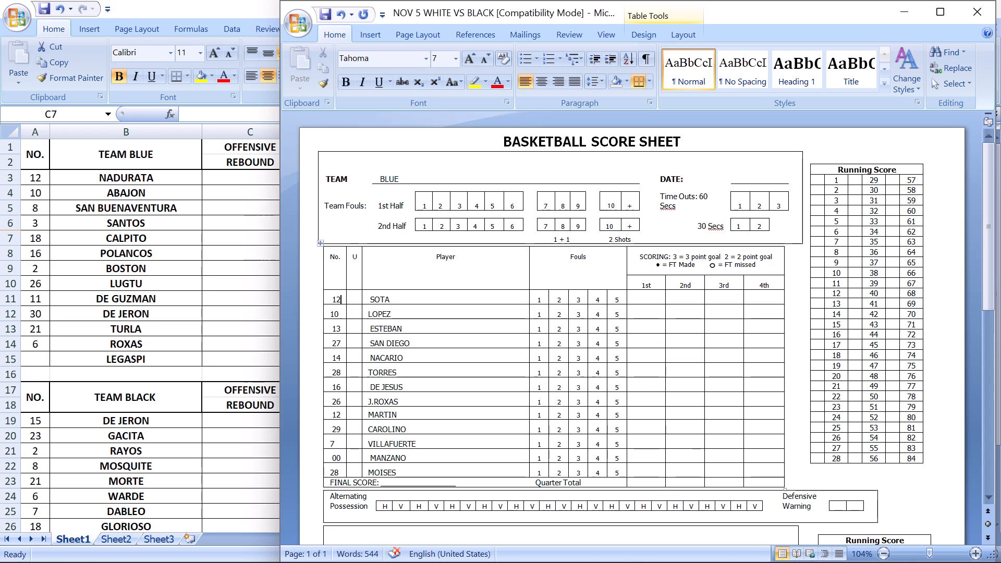
double_click(335, 331)
key("8")
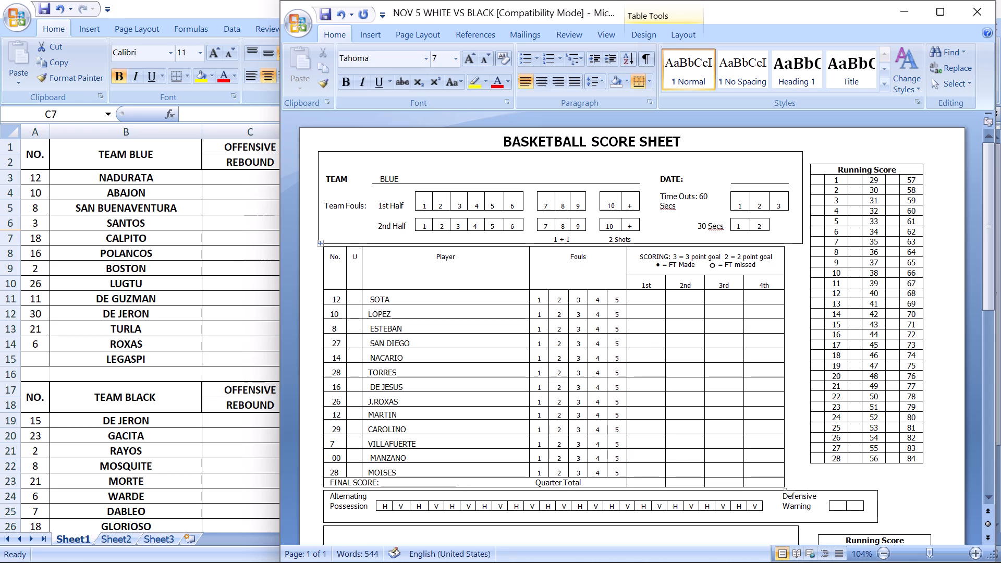
double_click(336, 341)
key("3")
double_click(334, 359)
type("18")
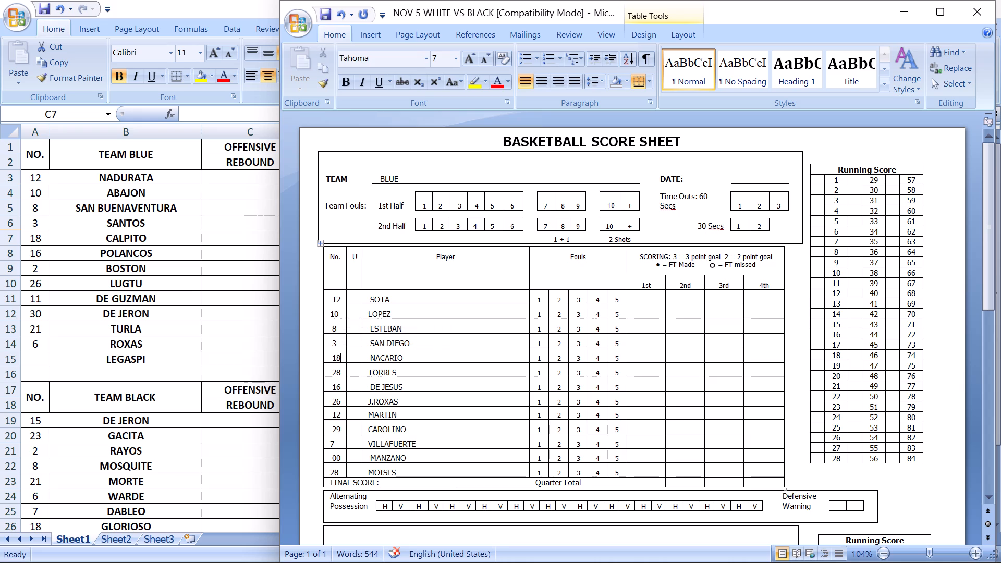
double_click(336, 372)
key("1")
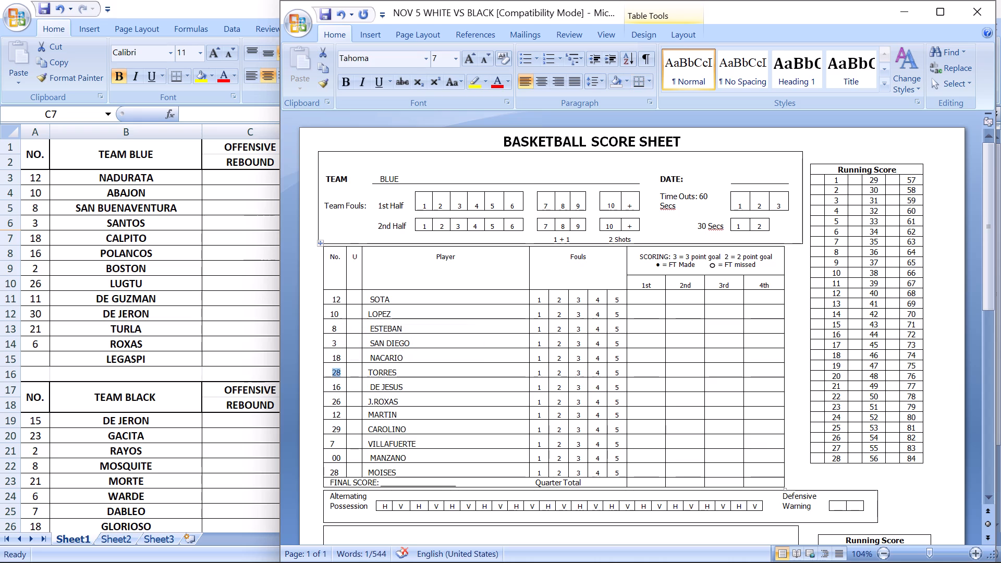
key("6")
double_click(337, 384)
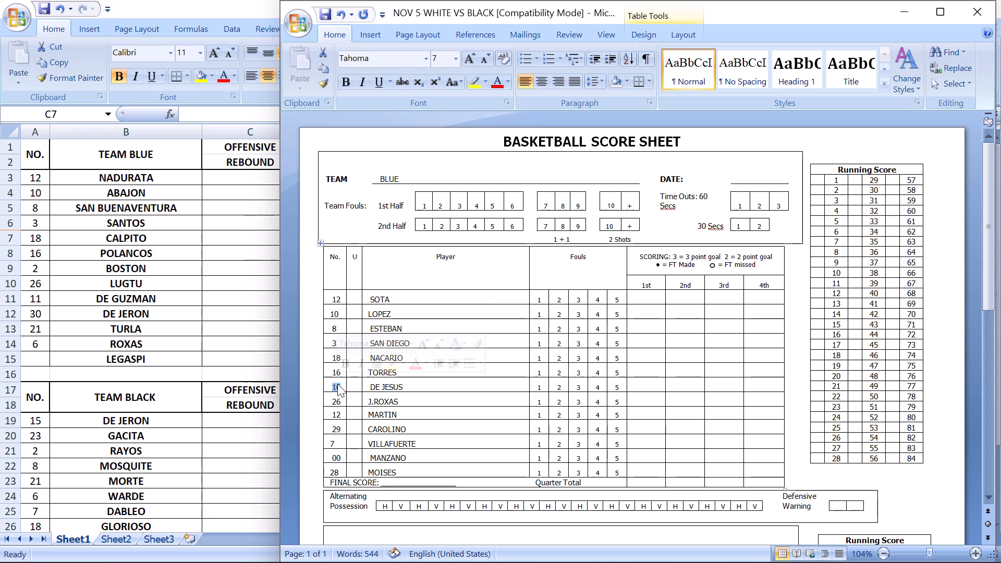
key("2")
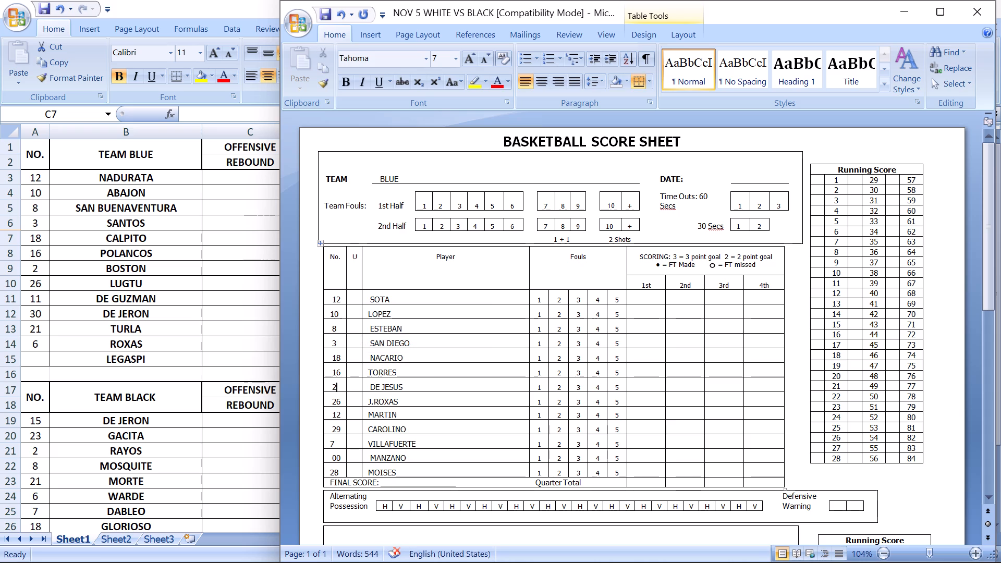
Set BLUE's jersey numbers in player rows 9 to 12 to 11, 30, 21 and 6, and clear the last player's number.
double_click(337, 413)
type("11")
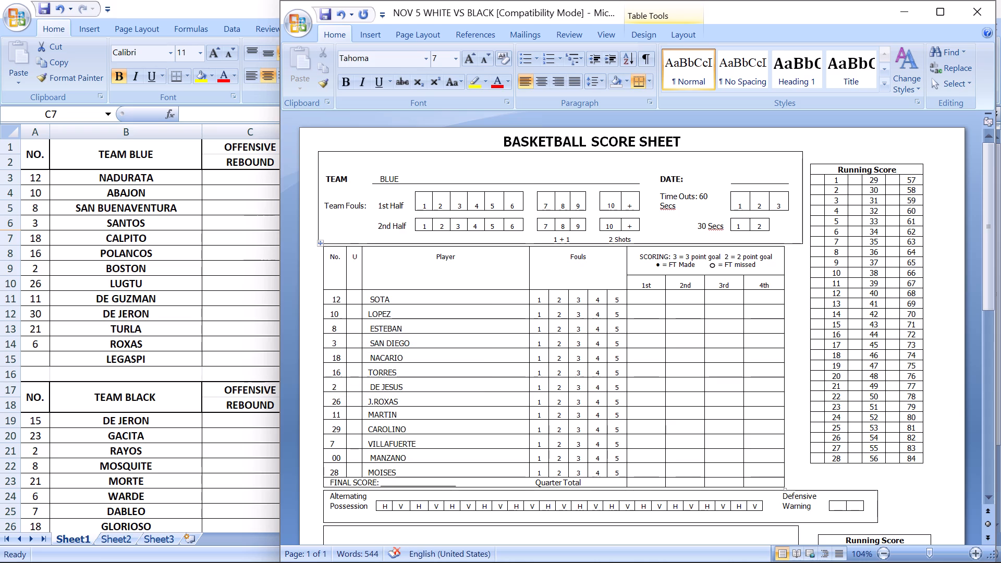
double_click(337, 430)
type("30")
double_click(332, 440)
type("21")
double_click(342, 457)
double_click(339, 455)
double_click(339, 455)
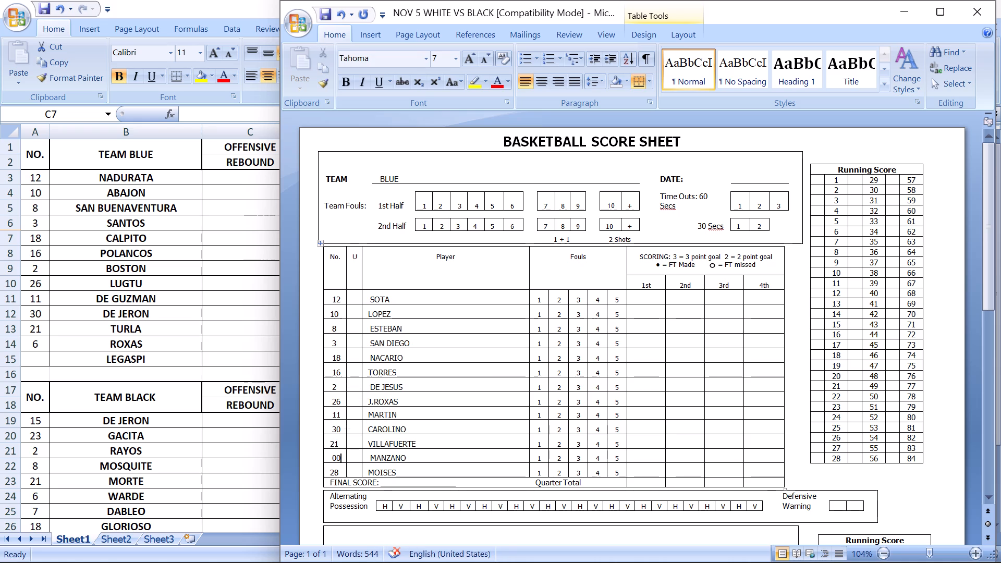
double_click(338, 455)
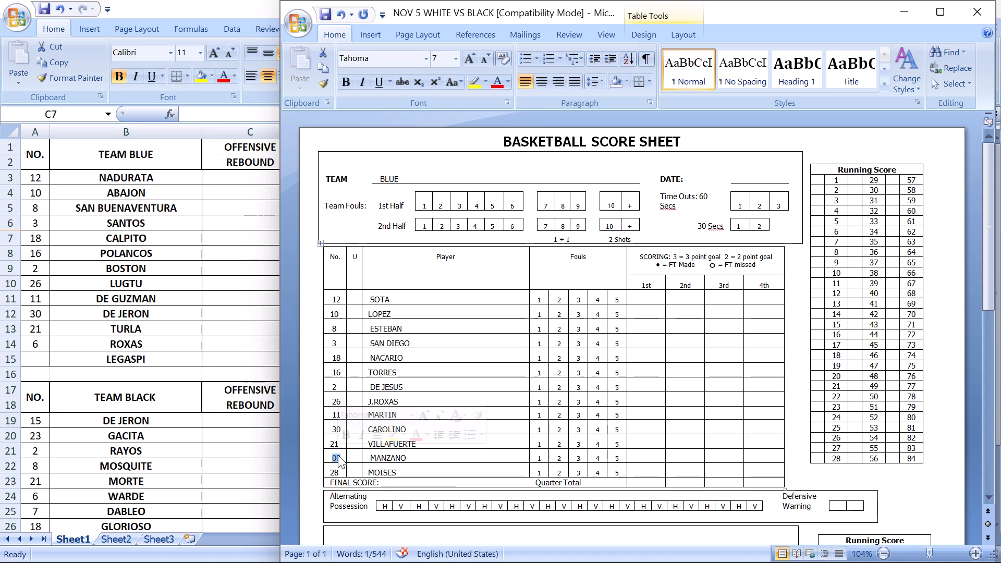
key("6")
left_click(337, 471)
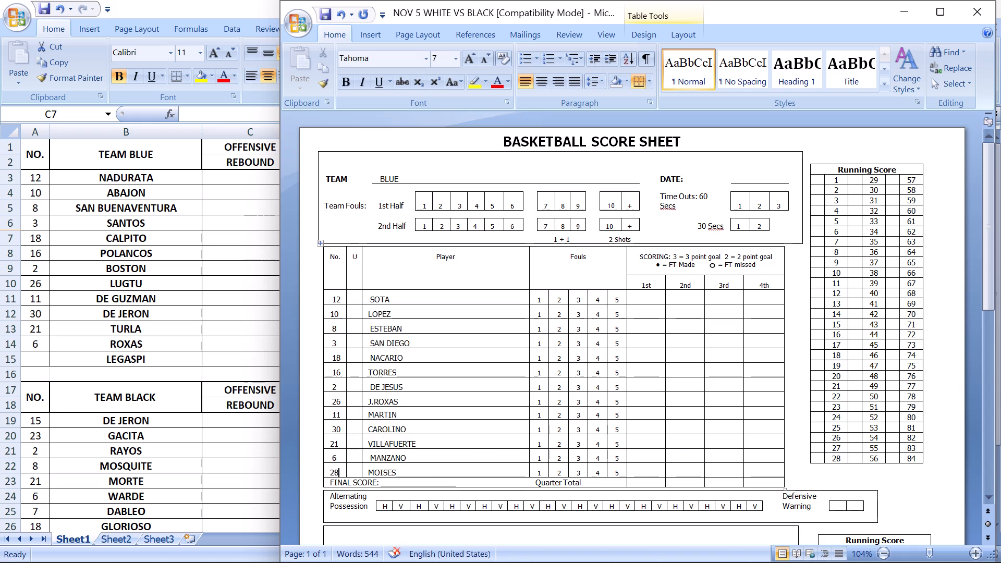
key("BackSpace")
key("BackSpace")
Replace the first five player names with NADURATA, ABAJON, SAN BUENAVENTURA, SANTOS and CALPITO.
double_click(377, 300)
type("ND")
type("=A")
key("BackSpace")
key("BackSpace")
key("BackSpace")
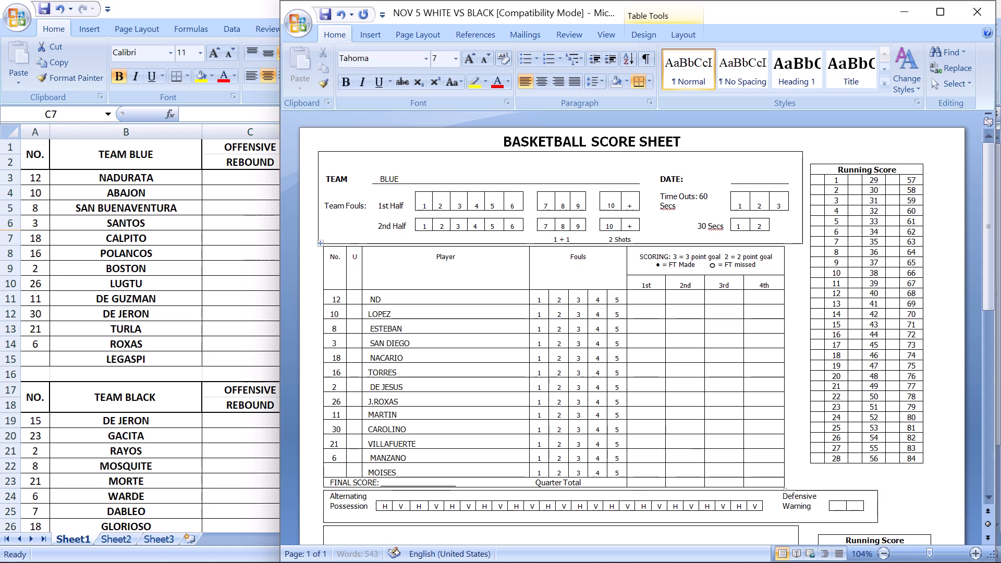
type("ADURATA")
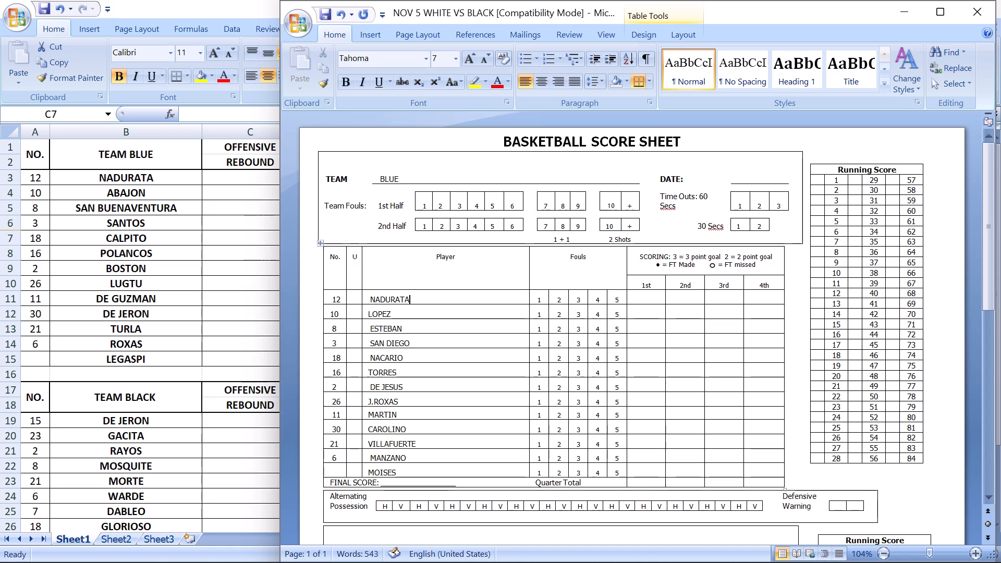
double_click(384, 311)
type("ABAJON")
double_click(385, 328)
type("SAN BUENAVENTURA")
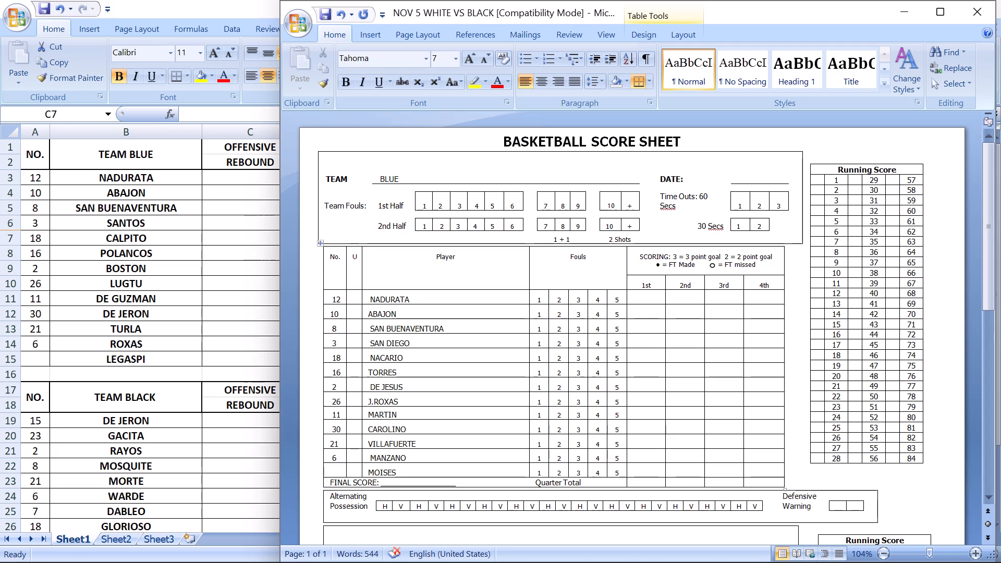
triple_click(389, 344)
type("SANTOS")
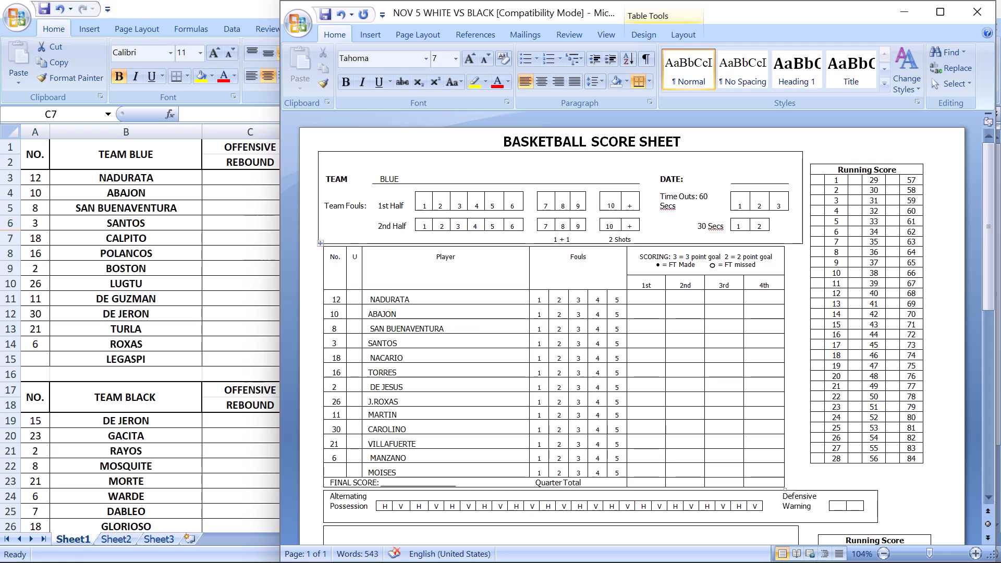
double_click(392, 359)
type("CALPITO")
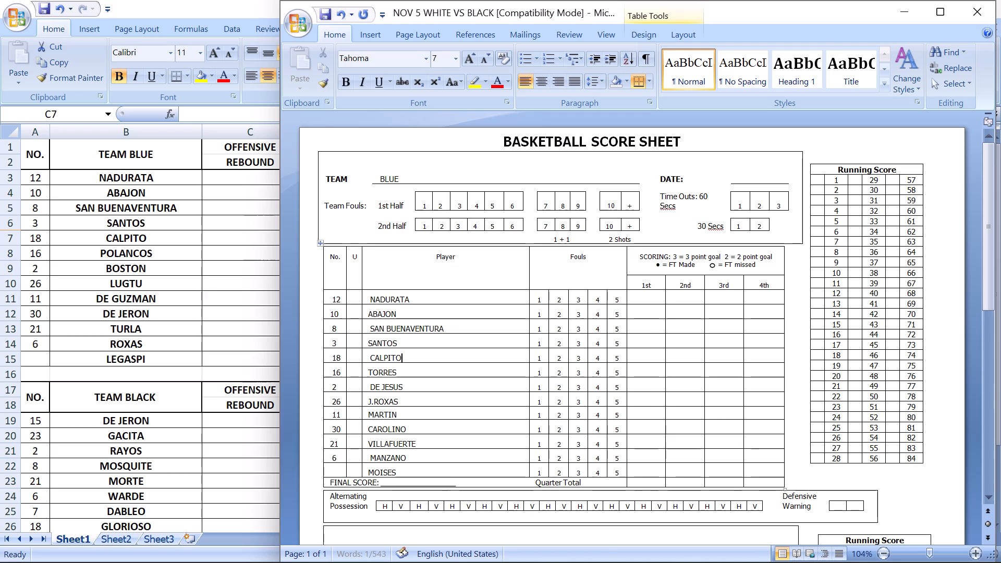
Replace the sixth to ninth player names with POLANCOS, BOSTON, LUGTU and DE GUZMAN.
double_click(388, 370)
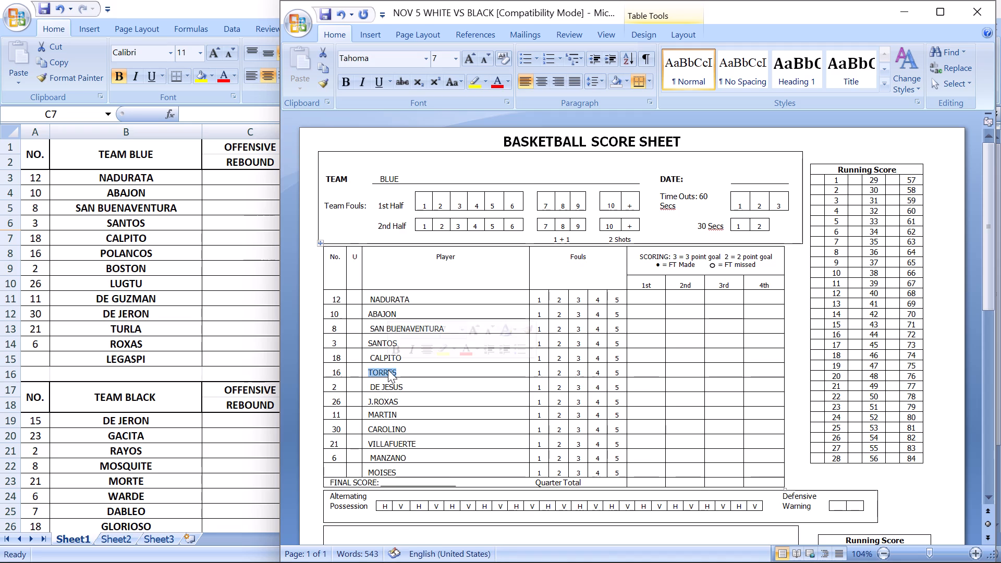
type("POLANCOS")
triple_click(388, 383)
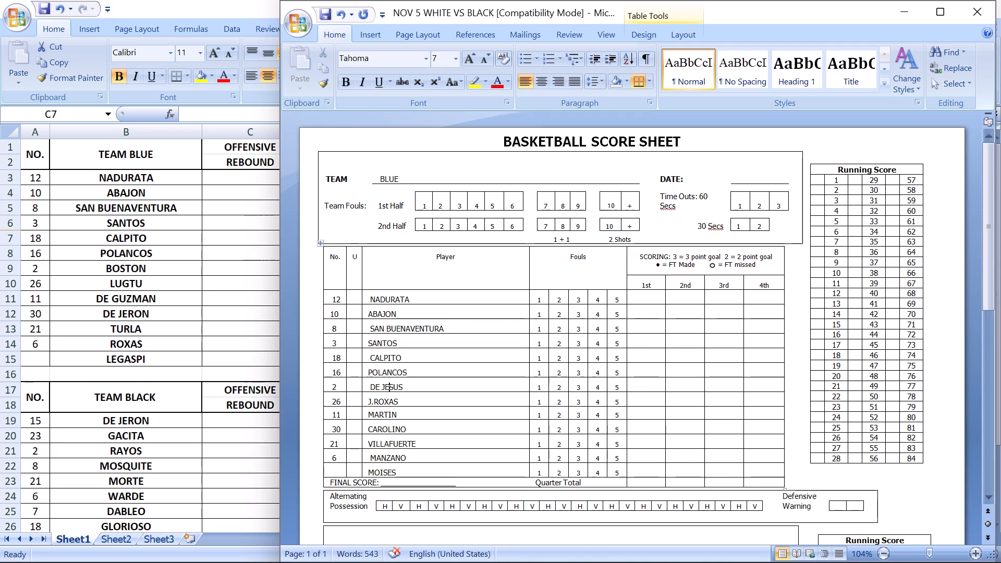
type("BOSTON")
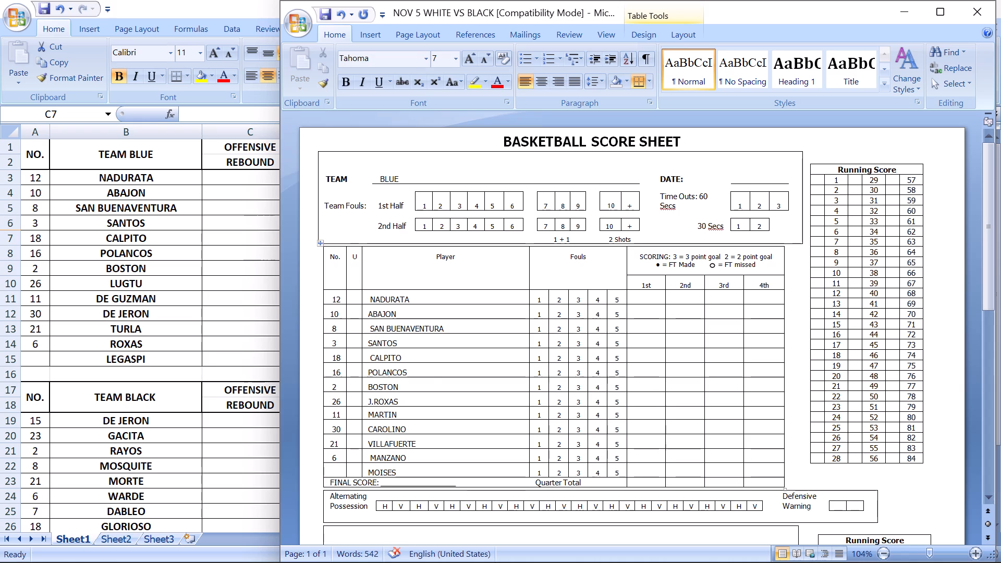
double_click(390, 402)
type("LUGTU")
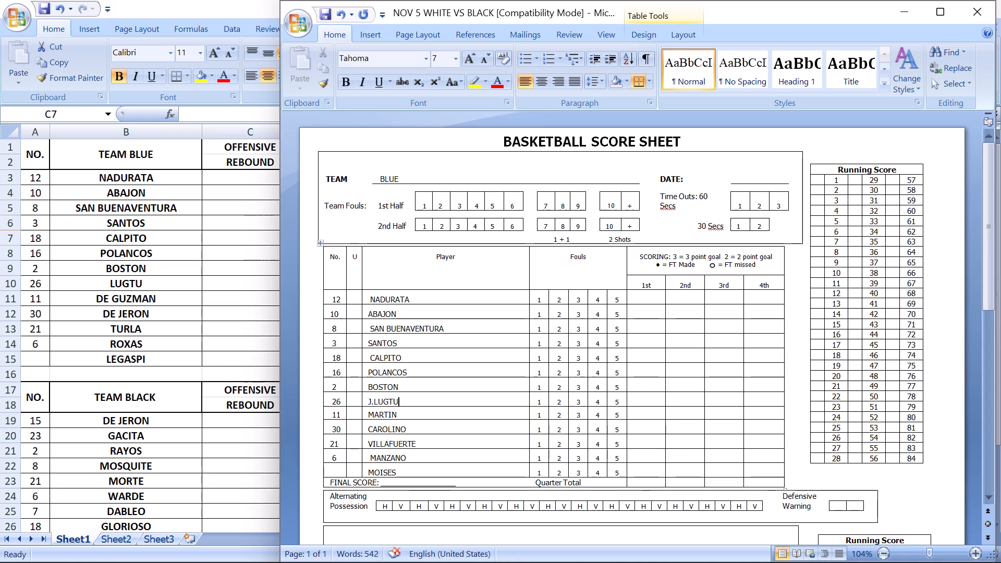
left_click(375, 399)
key("BackSpace")
key("BackSpace")
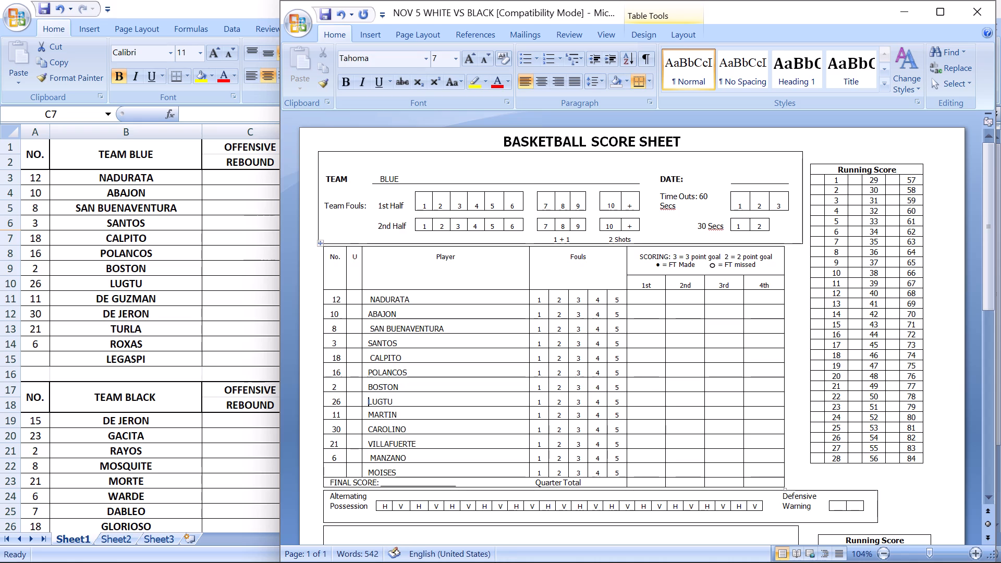
double_click(389, 409)
type("DE GUZA")
key("BackSpace")
type("MAN")
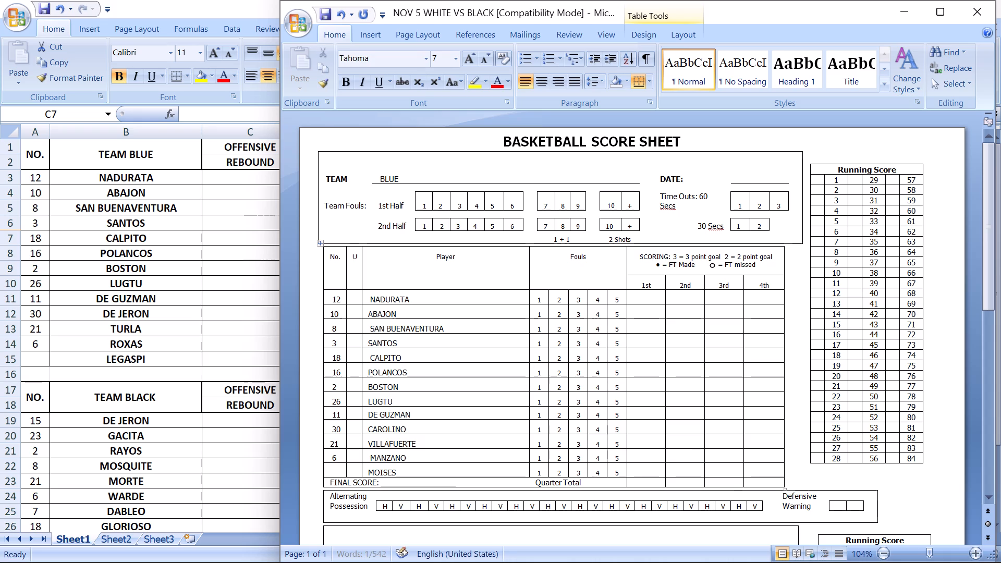
Replace the player name CAROLINO beside number 30 with the matching name from TEAM BLUE's roster.
triple_click(381, 427)
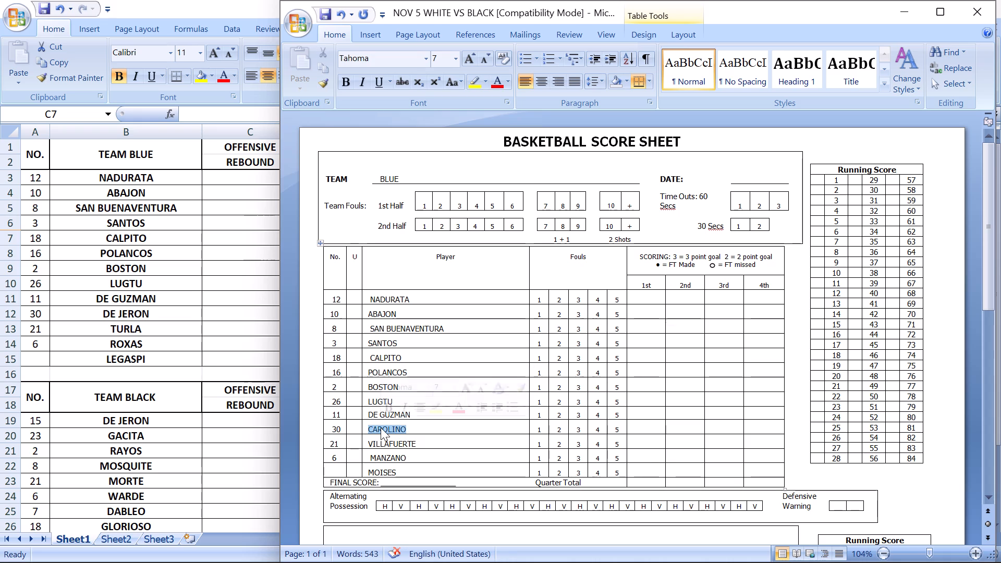
Enter DE JERON as BLUE's tenth player name and replace the last three names with TURLA, ROXAS and LEGASPI.
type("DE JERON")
double_click(387, 442)
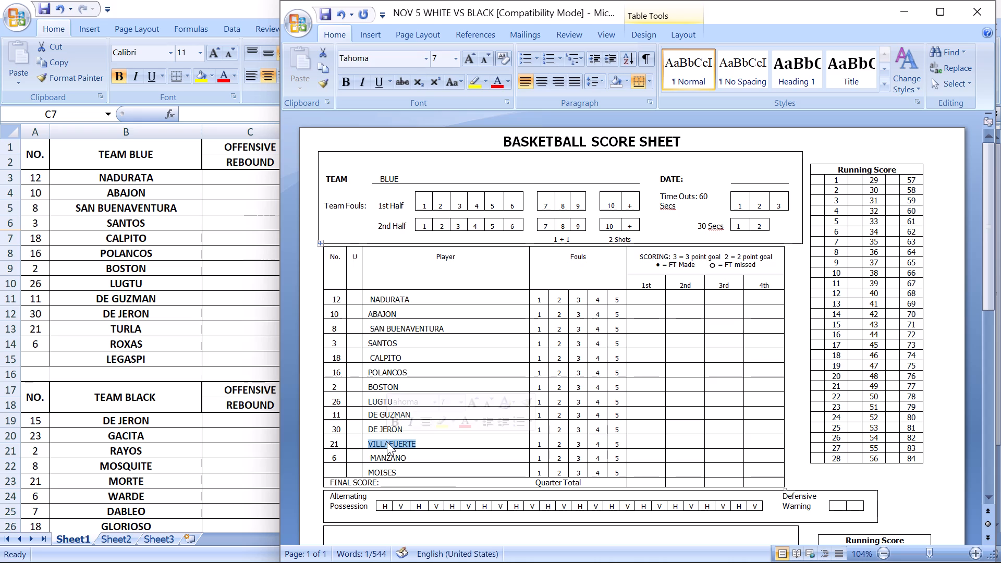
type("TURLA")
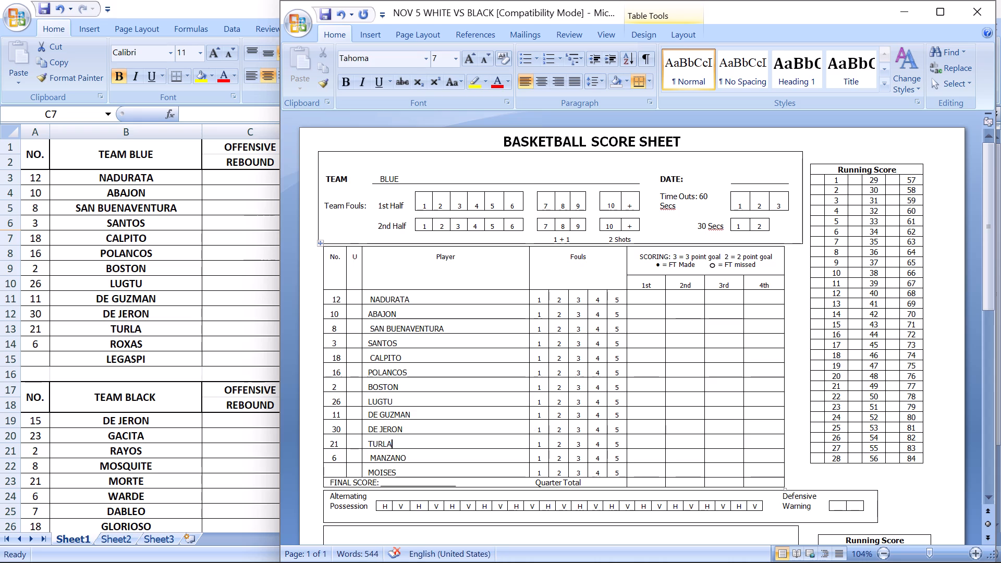
double_click(401, 459)
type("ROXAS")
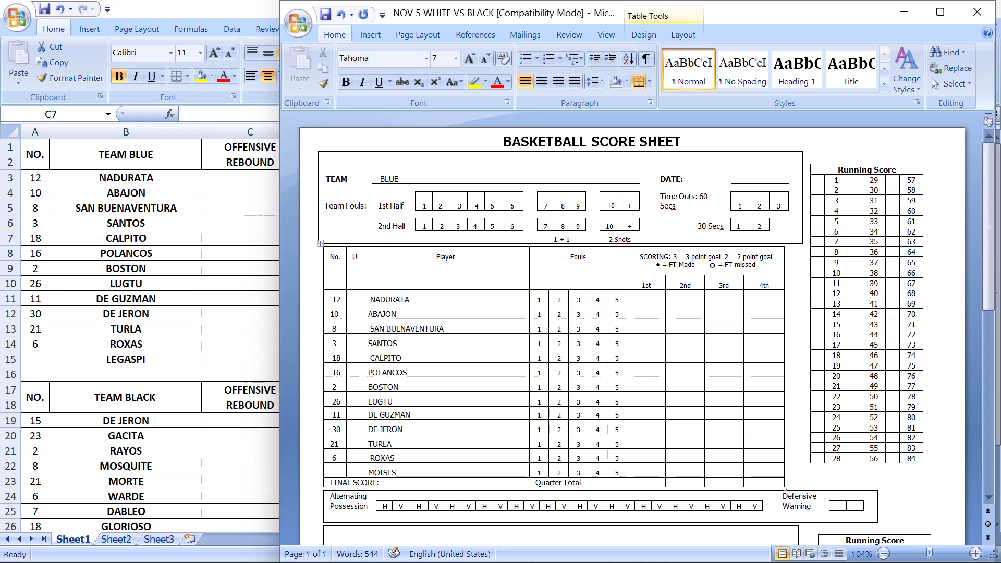
double_click(385, 469)
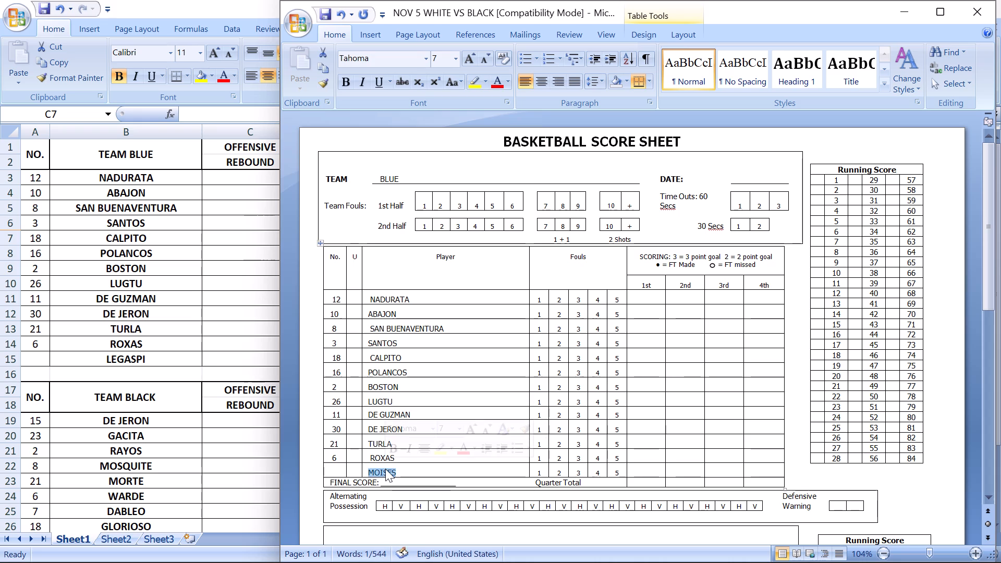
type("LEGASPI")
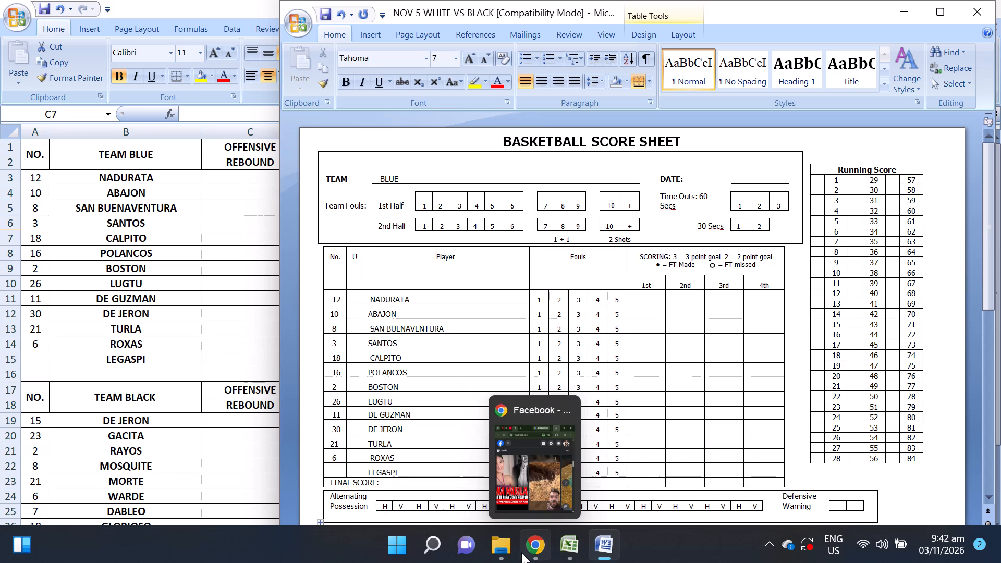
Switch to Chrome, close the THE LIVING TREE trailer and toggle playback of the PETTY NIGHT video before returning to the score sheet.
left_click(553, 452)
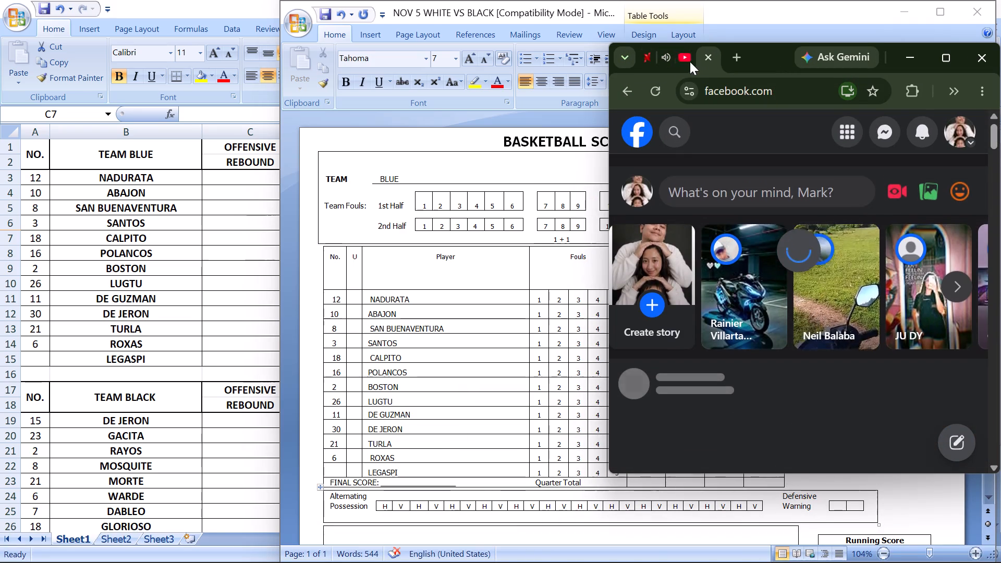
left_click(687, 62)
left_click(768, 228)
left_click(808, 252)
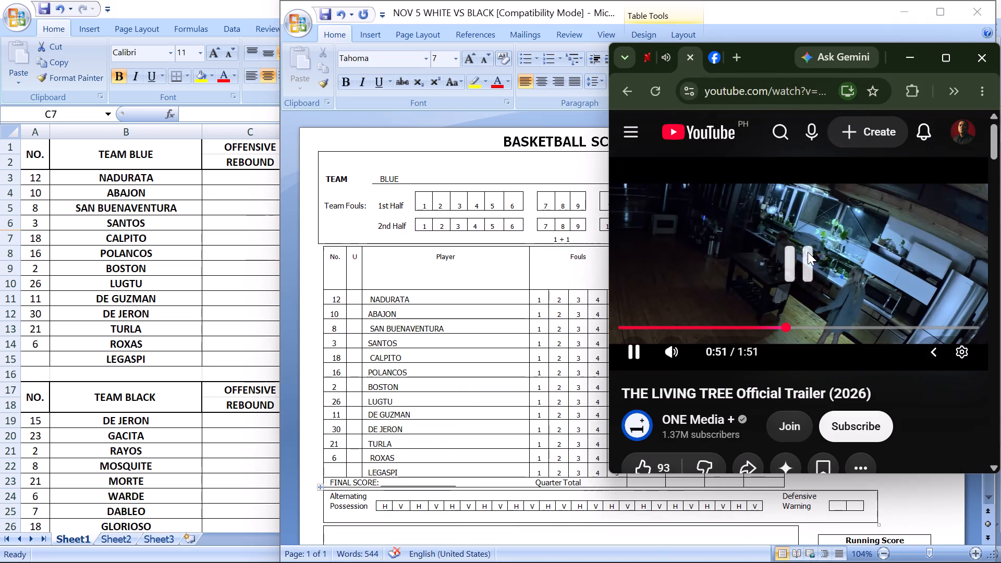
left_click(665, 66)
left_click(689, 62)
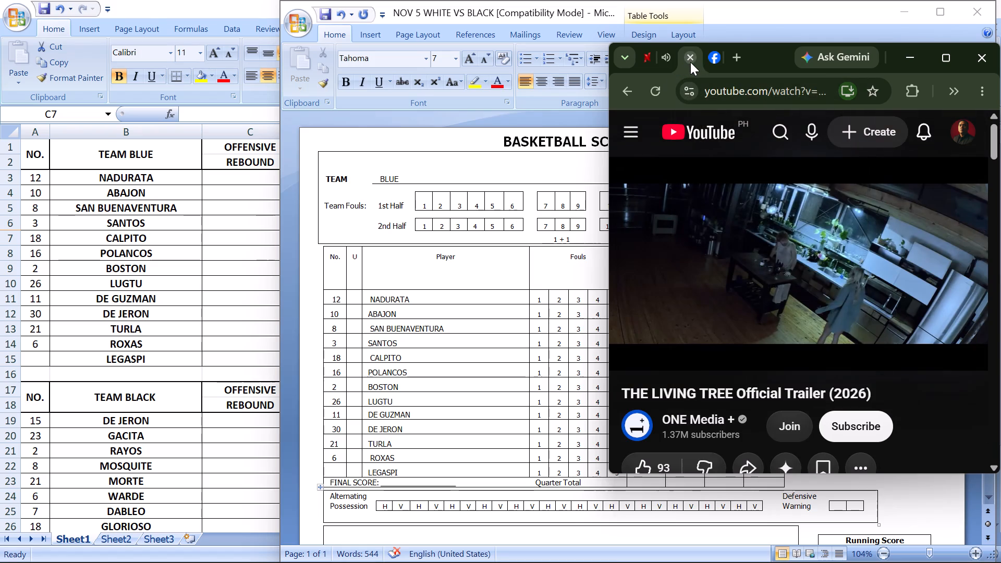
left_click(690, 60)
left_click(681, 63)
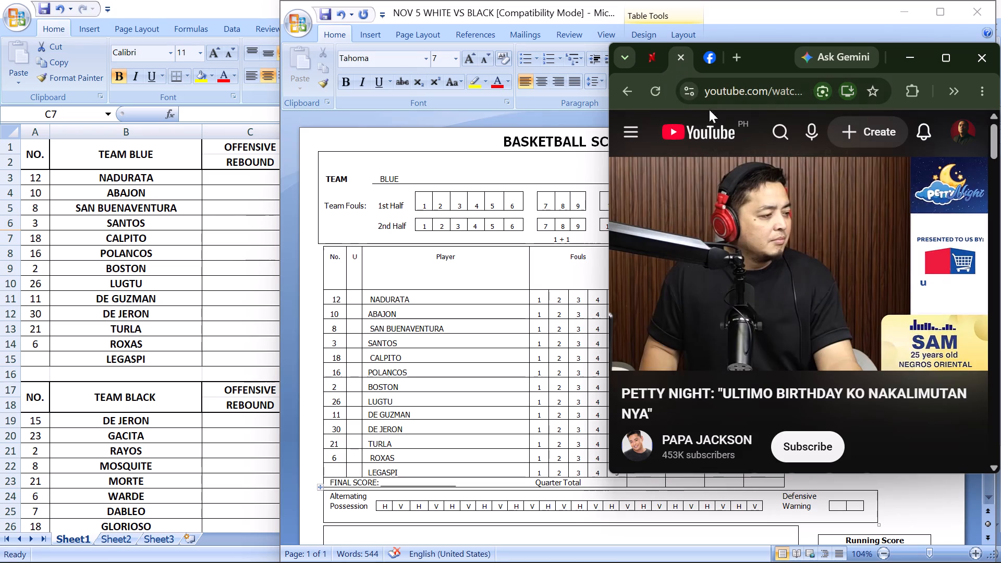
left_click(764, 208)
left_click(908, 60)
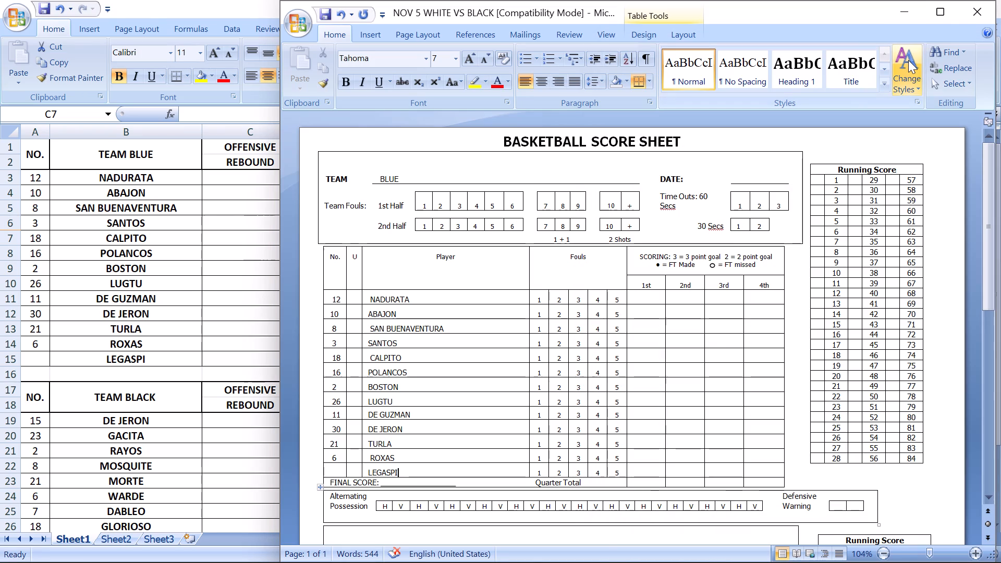
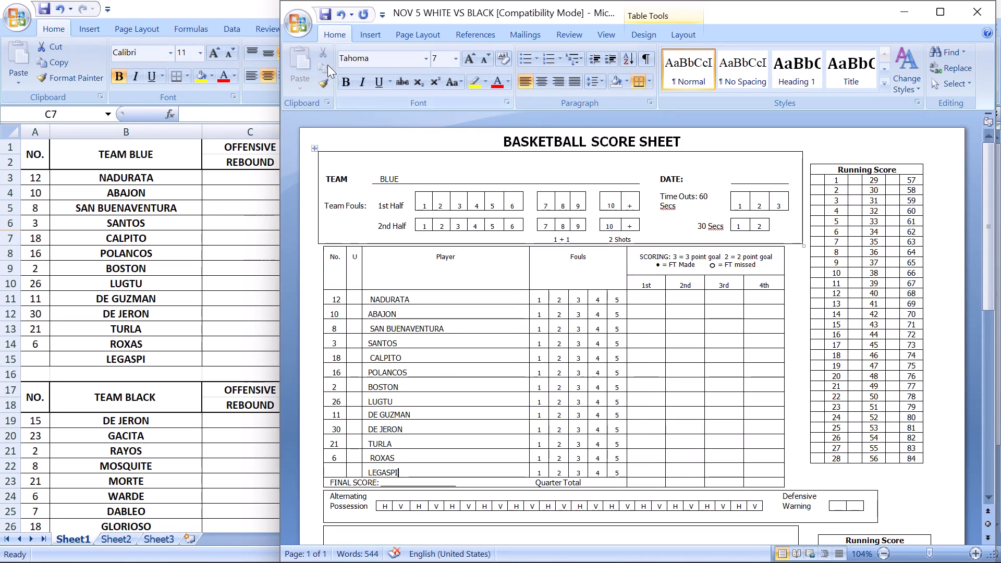
Open the Save As dialog for the score sheet.
left_click(291, 12)
left_click(327, 178)
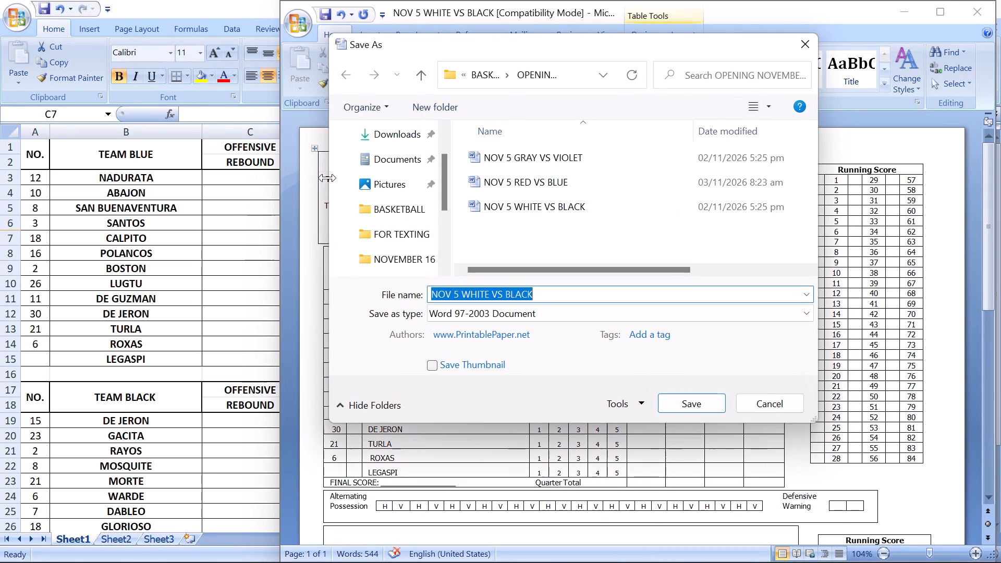
Switch to Chrome, pause the YouTube video and minimize the browser.
left_click(539, 555)
left_click(725, 255)
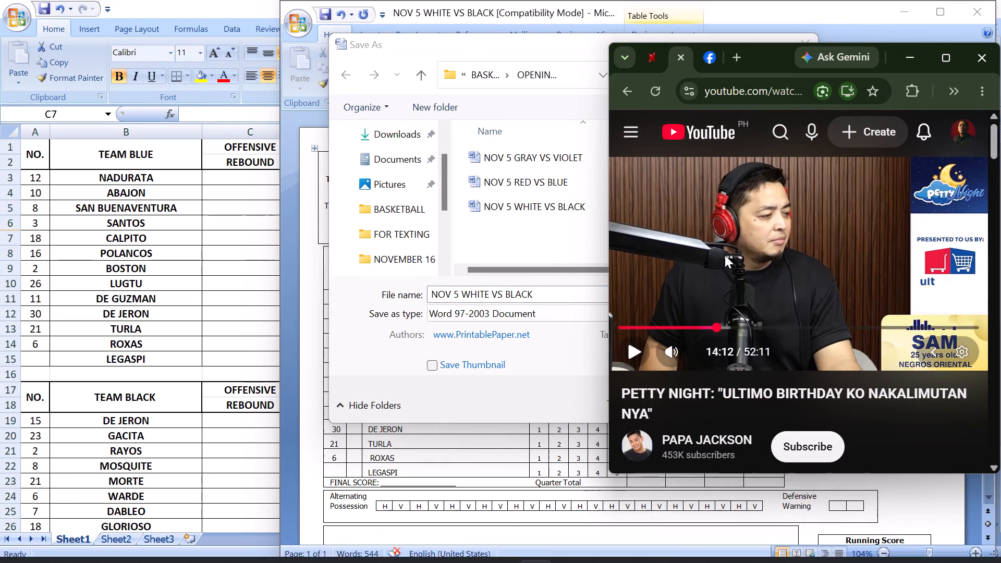
left_click(907, 61)
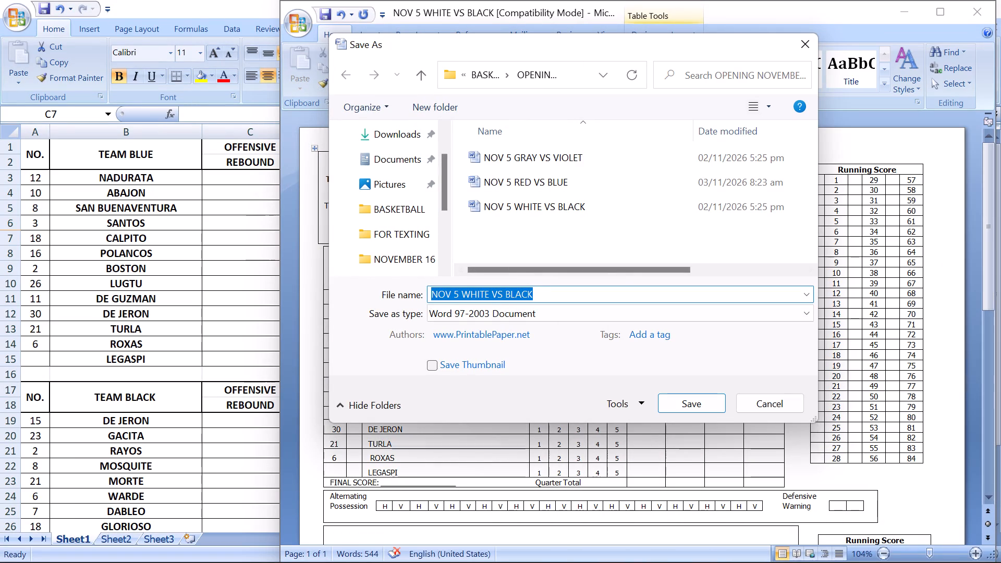
Save the score sheet under the name BLUE VS BLACK in the desktop's NOVEMBER 16 folder.
left_click(491, 292)
left_click_drag(491, 292, 418, 292)
type("BLUE")
key("space")
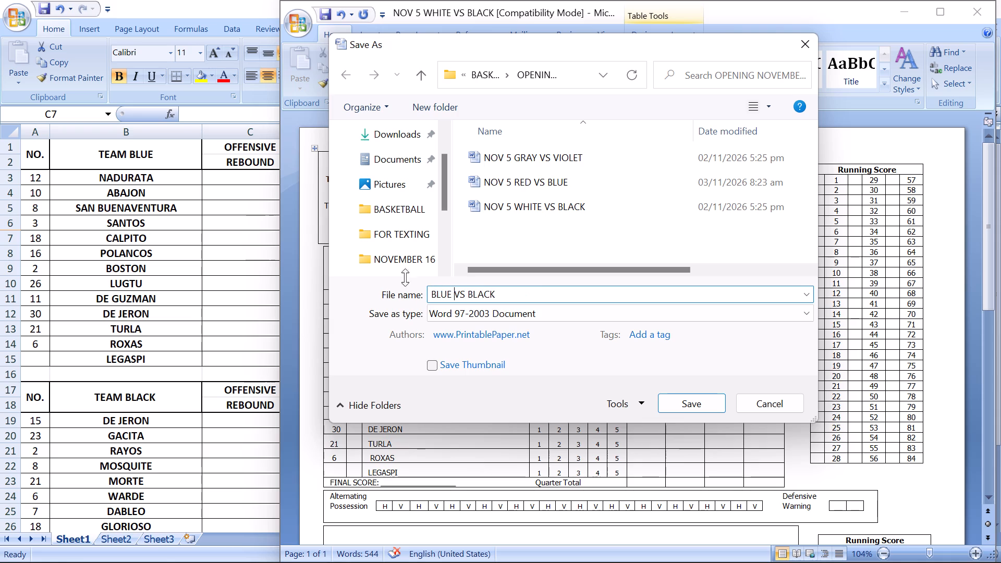
scroll(418, 177, "up", 5)
left_click(400, 155)
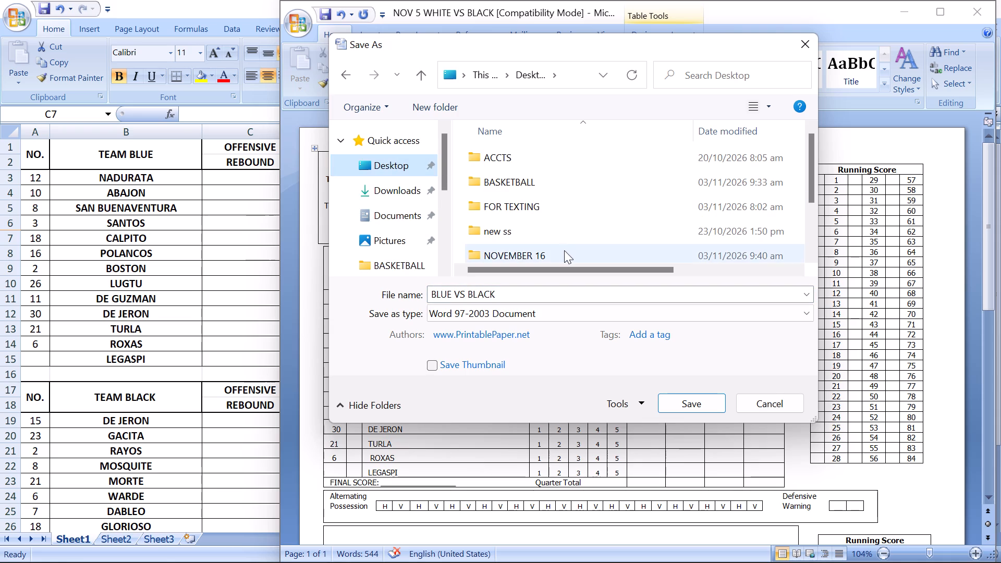
double_click(564, 250)
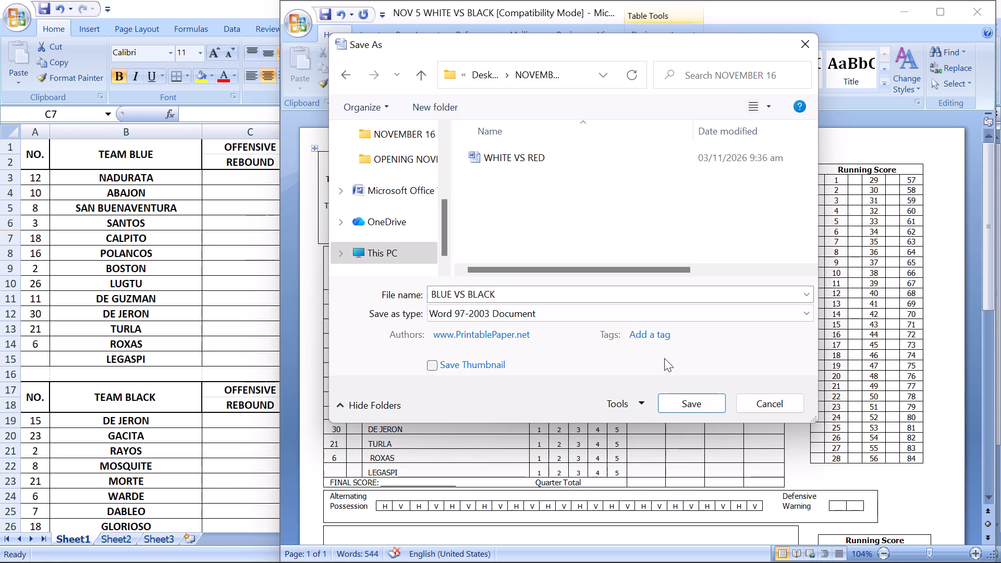
left_click(680, 411)
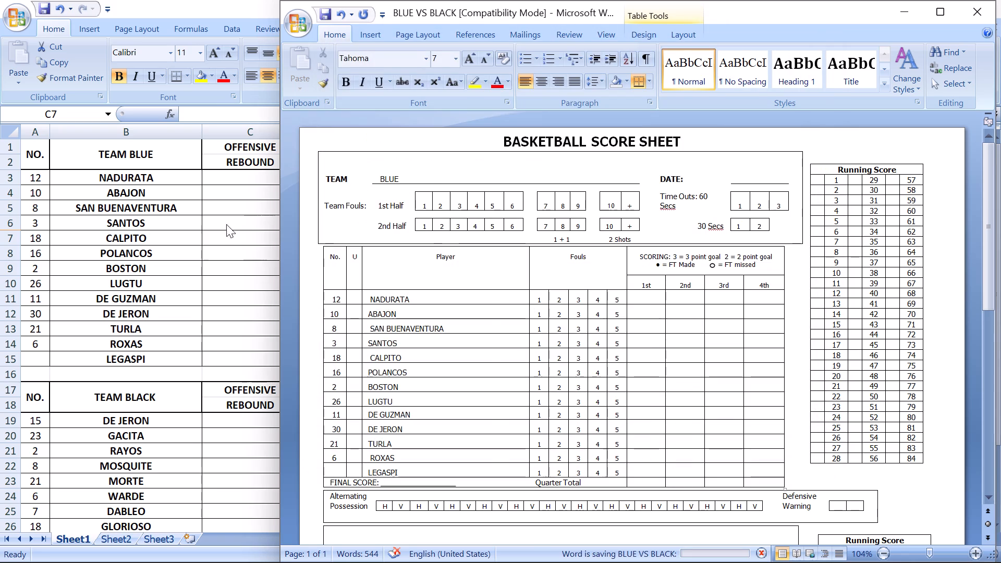
Close the BLUE VS BLACK and RED VS BLUE foul workbooks and the BLUE VS BLACK score sheet.
left_click(186, 243)
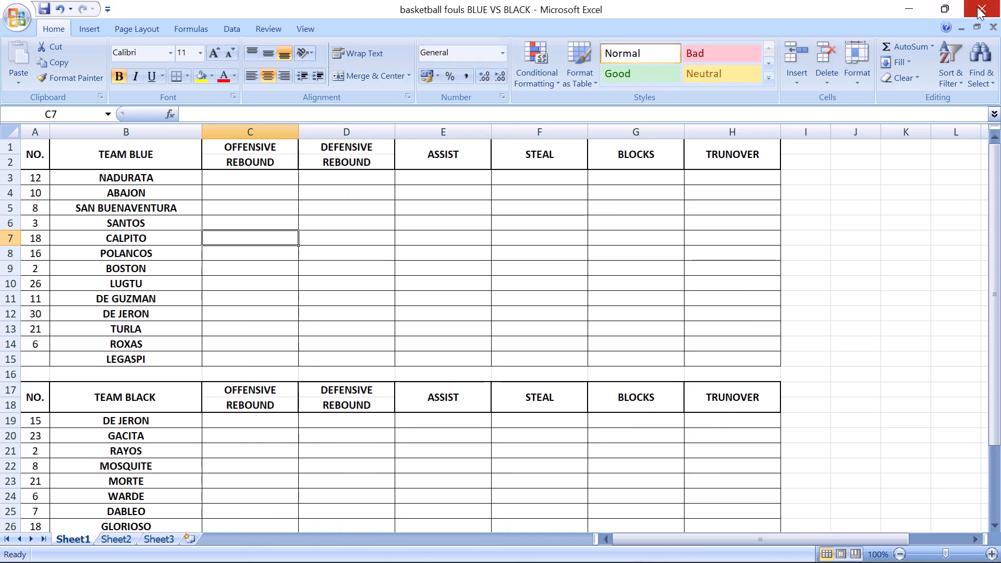
left_click(977, 7)
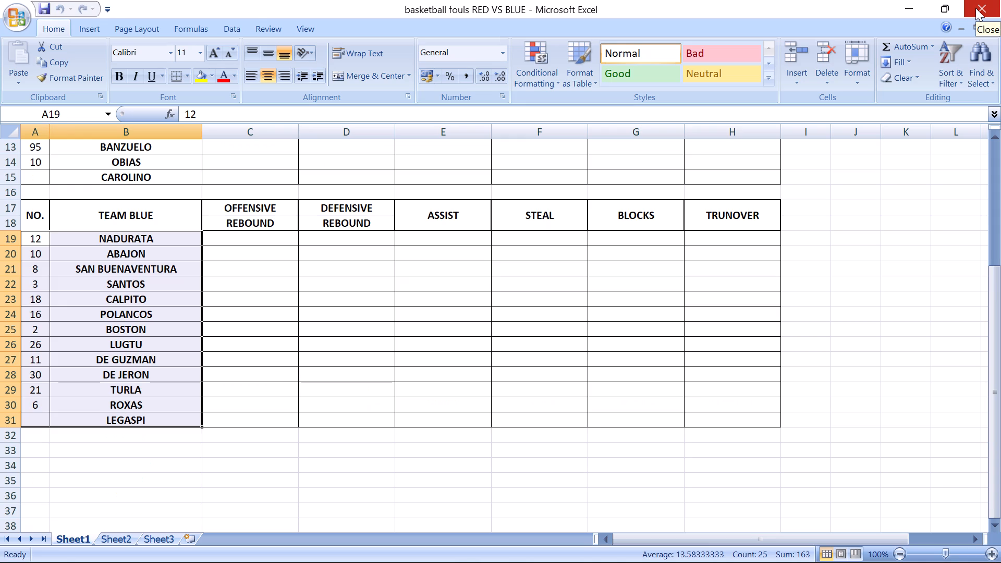
left_click(975, 8)
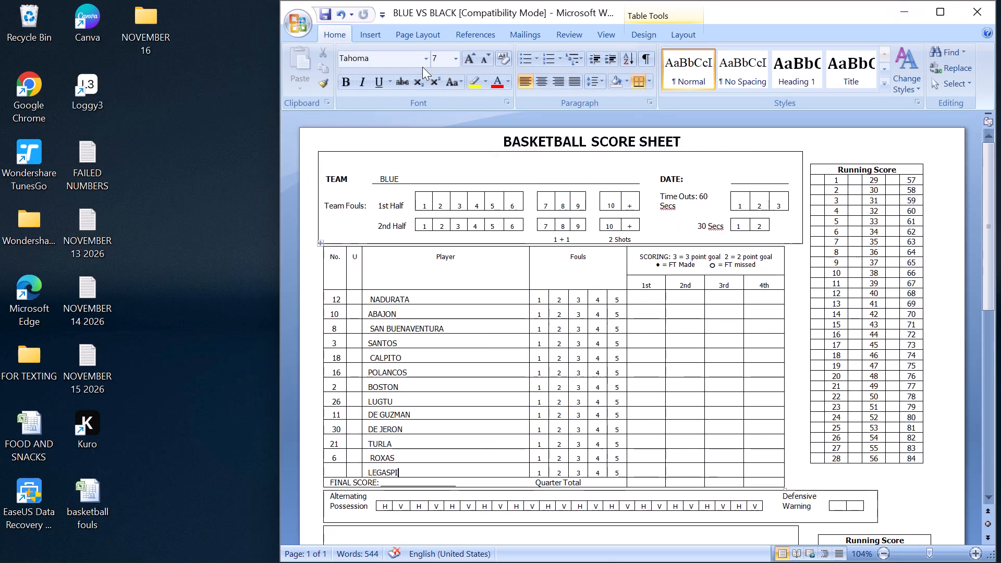
left_click(971, 0)
double_click(974, 3)
Check the files in the desktop's NOVEMBER 16 folder, then close its window.
double_click(146, 28)
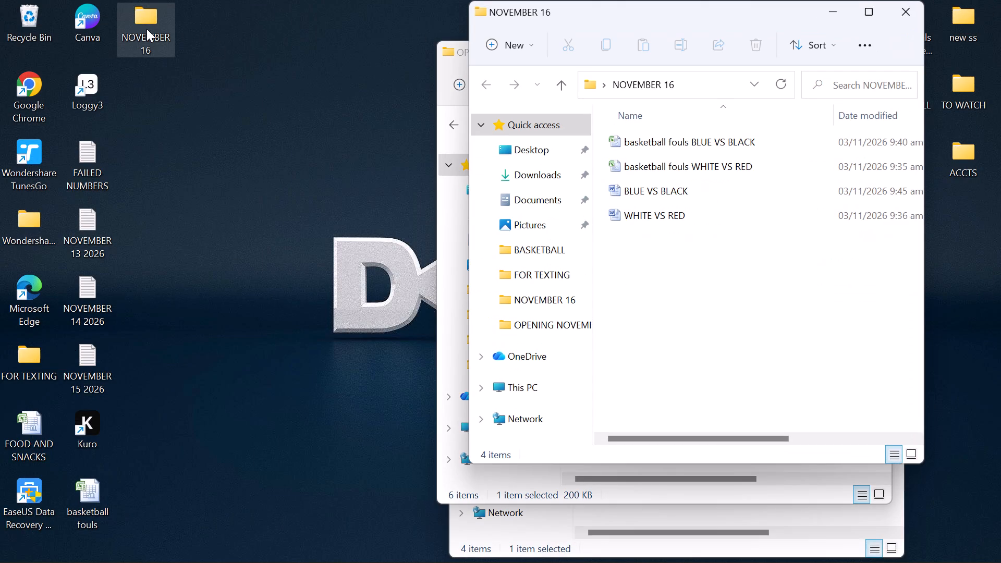
left_click(913, 16)
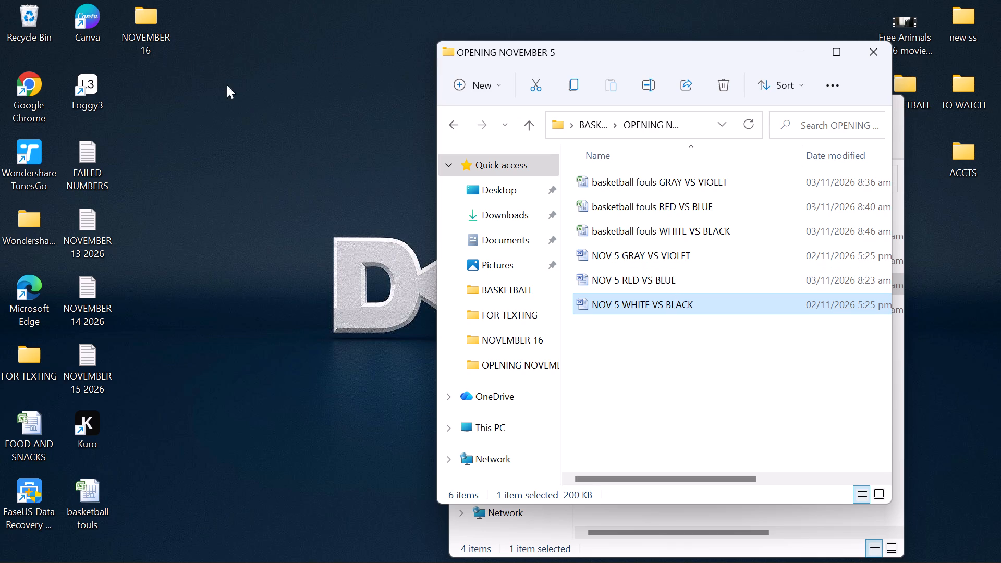
Move the NOVEMBER 16 folder from the desktop into the BASKETBALL folder.
left_click_drag(151, 26, 157, 27)
left_click_drag(588, 54, 370, 92)
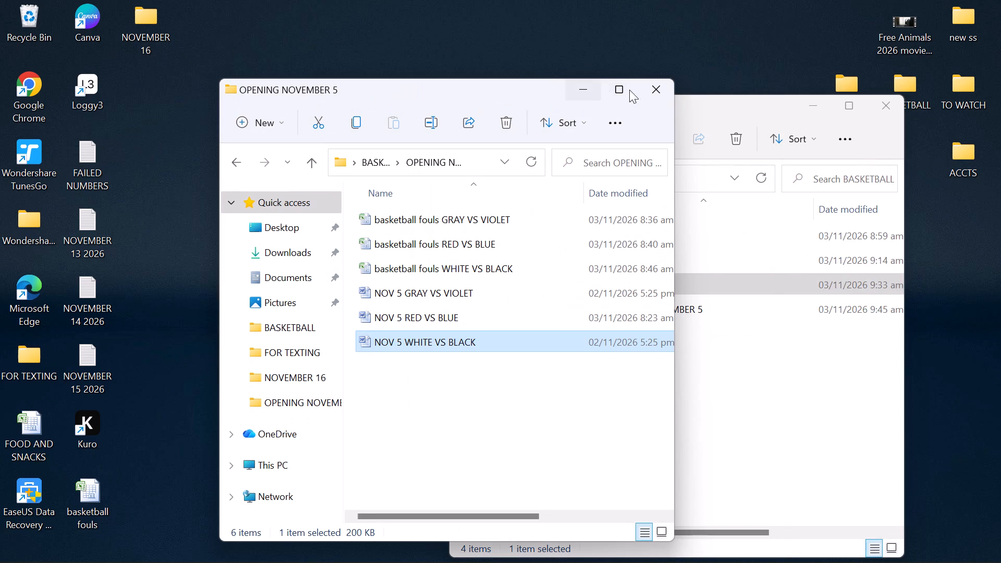
left_click(730, 103)
left_click_drag(702, 114, 769, 103)
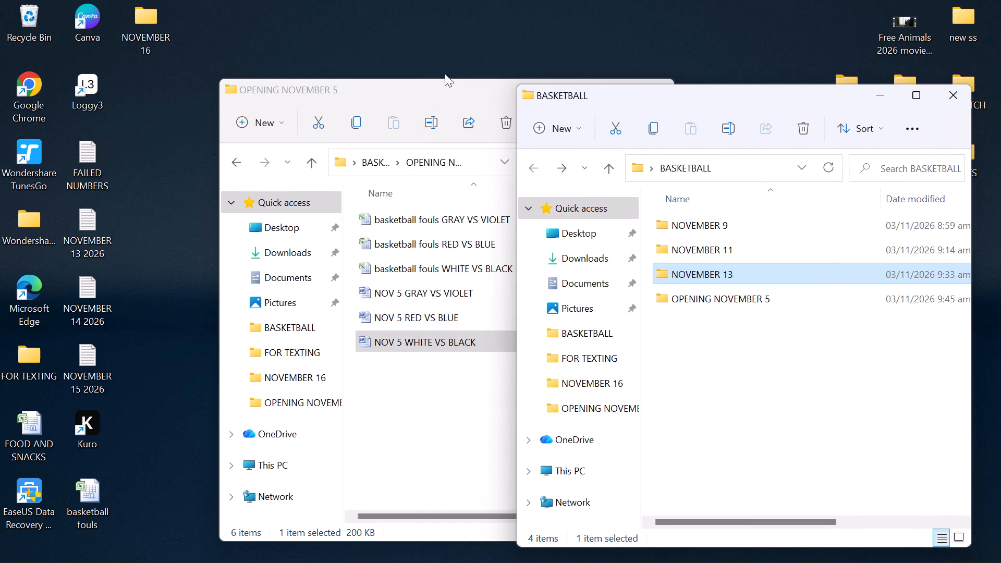
left_click_drag(133, 20, 664, 315)
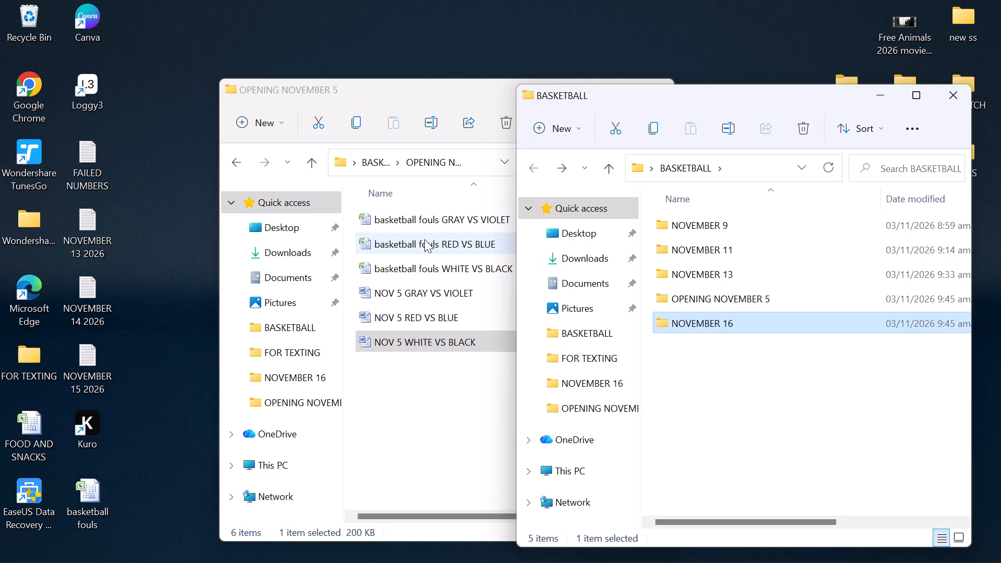
Open the GRAY VS VIOLET and RED VS BLUE foul workbooks from the OPENING NOVEMBER 5 folder.
left_click(448, 412)
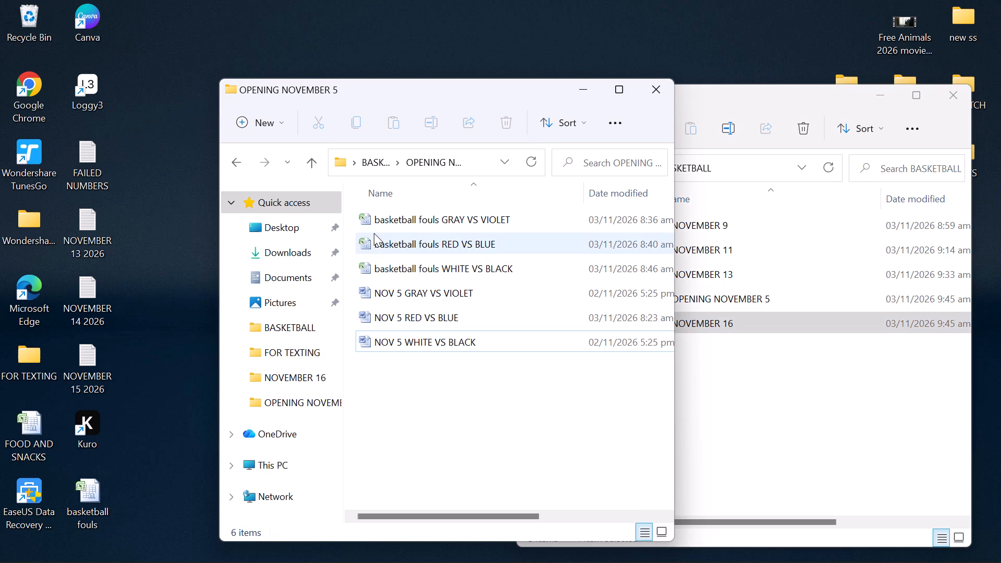
left_click_drag(347, 214, 392, 255)
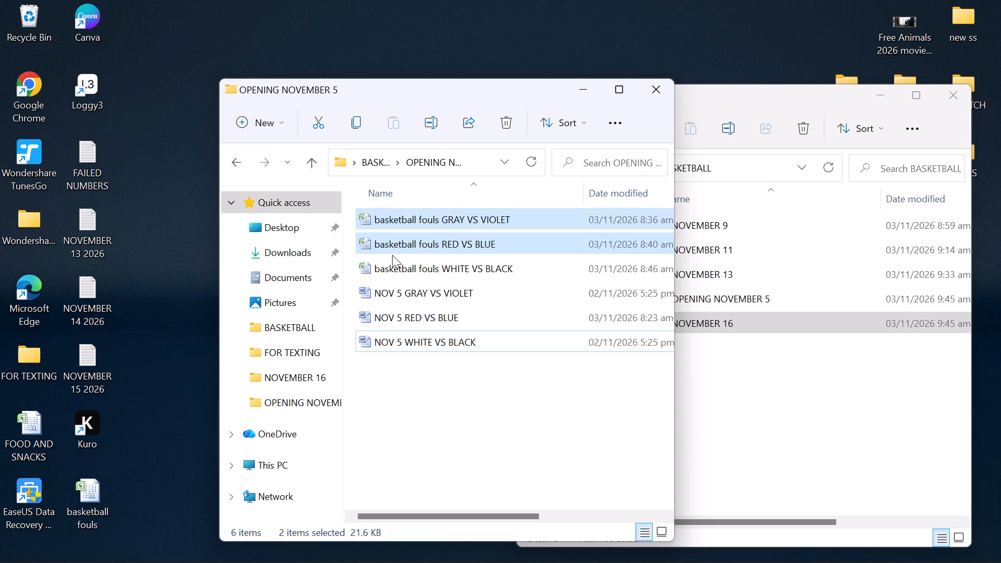
key("Return")
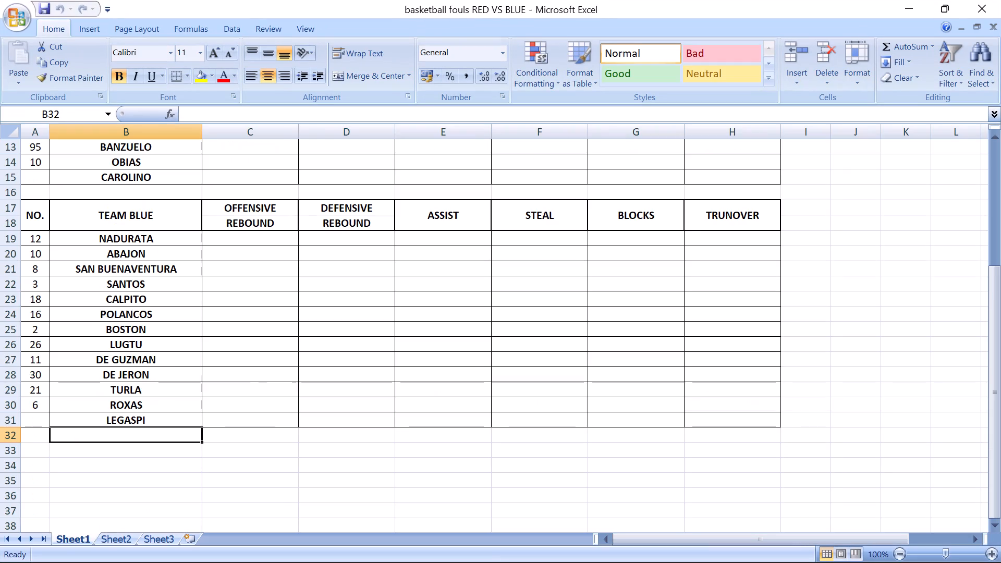
scroll(364, 258, "up", 6)
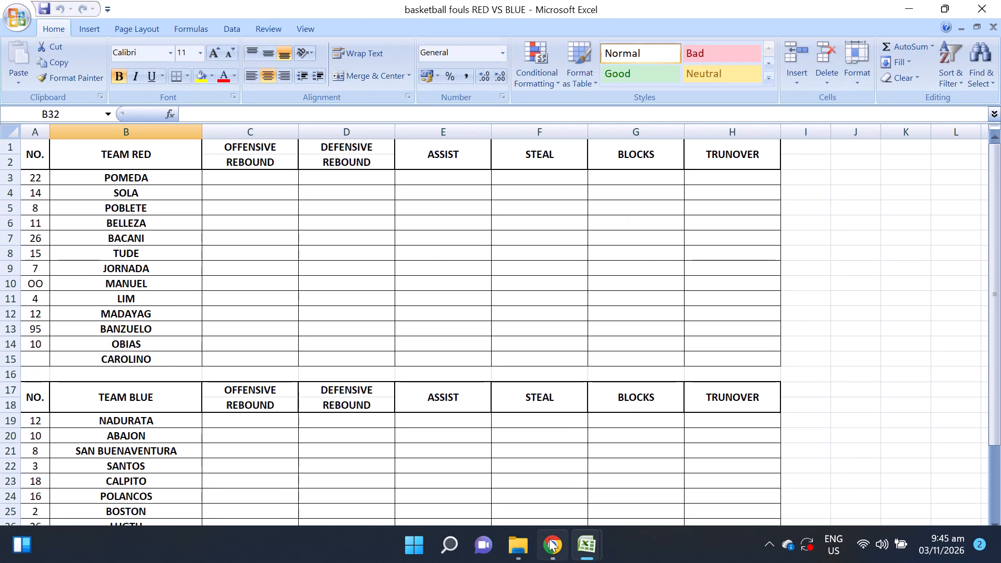
Copy TEAM VIOLET's numbers and names from the GRAY VS VIOLET workbook over TEAM RED's roster in the RED VS BLUE workbook, starting at A3.
left_click(587, 543)
left_click(565, 496)
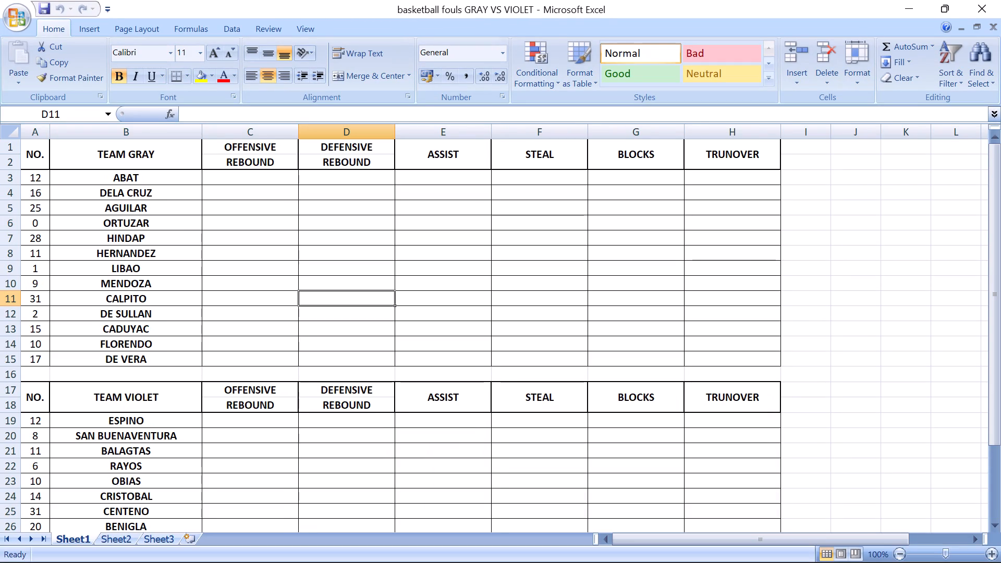
left_click(31, 422)
scroll(65, 436, "down", 3)
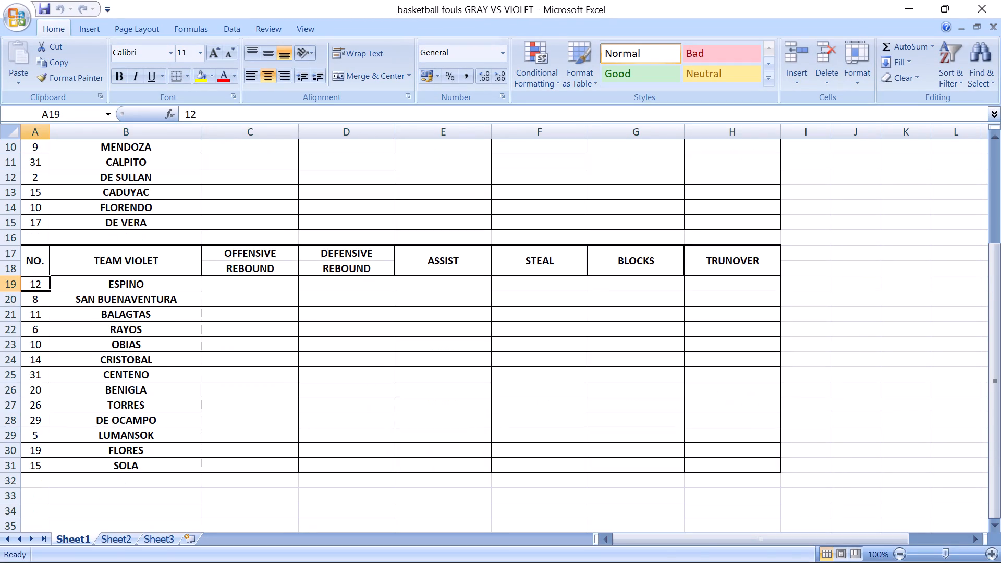
left_click(173, 458, "shift")
key("ctrl+c")
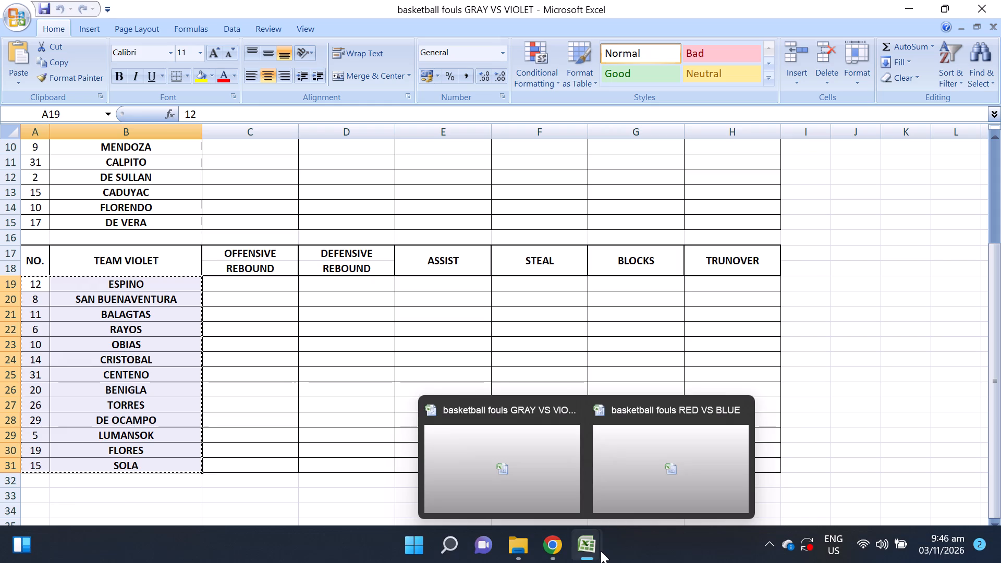
left_click(641, 489)
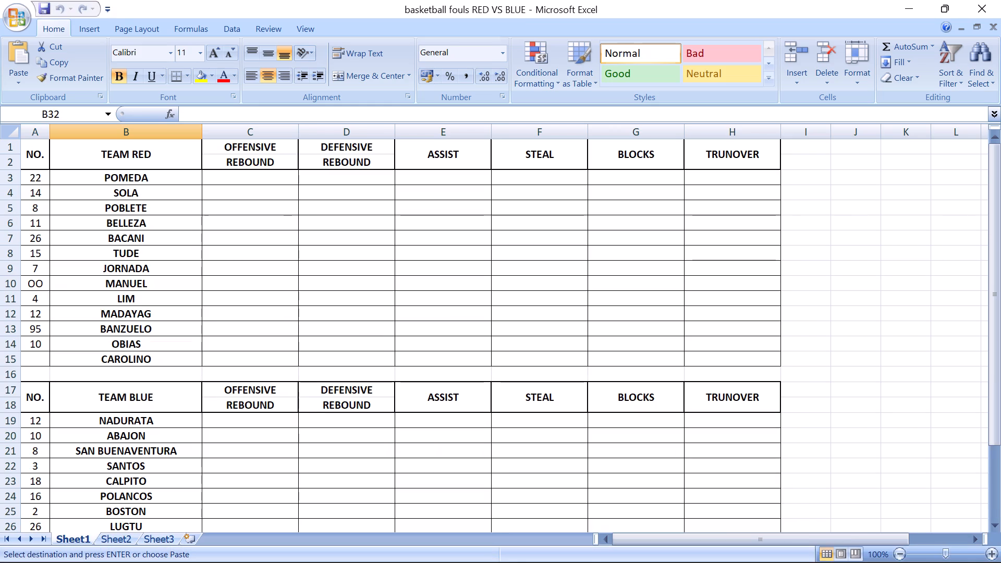
left_click(32, 180)
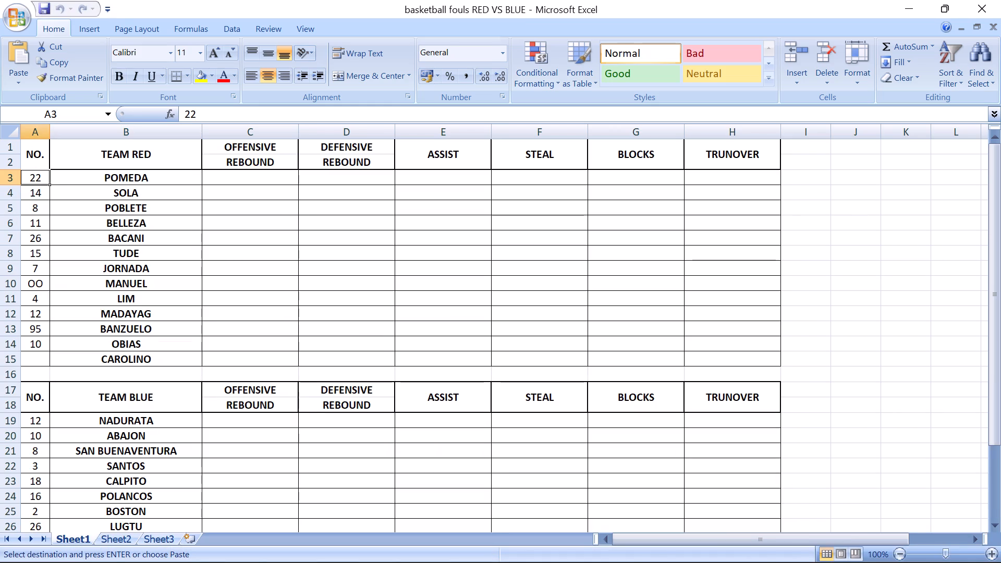
key("ctrl+v")
Change the first team's heading to TEAM VIOLET.
double_click(164, 149)
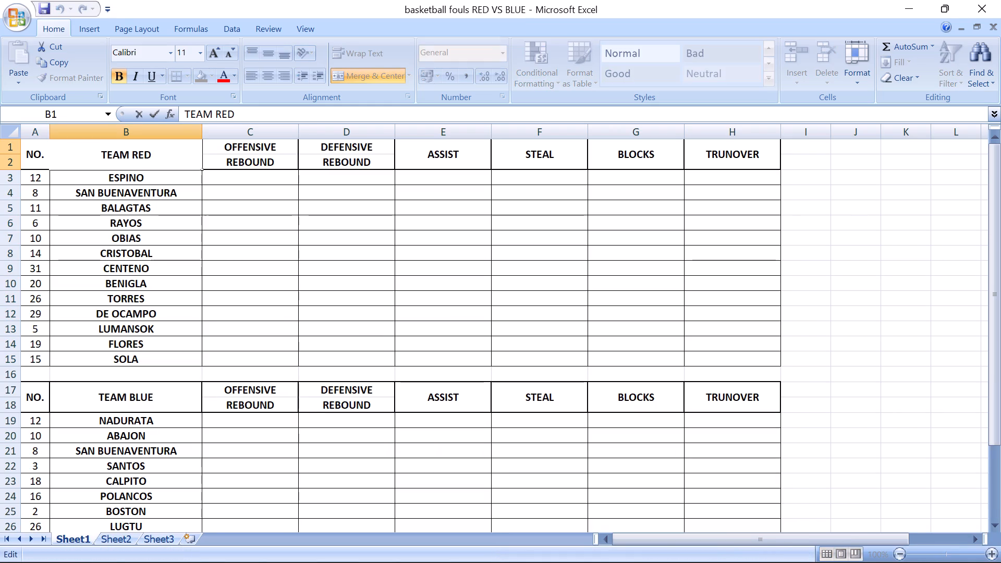
key("BackSpace")
key("BackSpace")
key("BackSpace")
type("VIOLET")
left_click(206, 276)
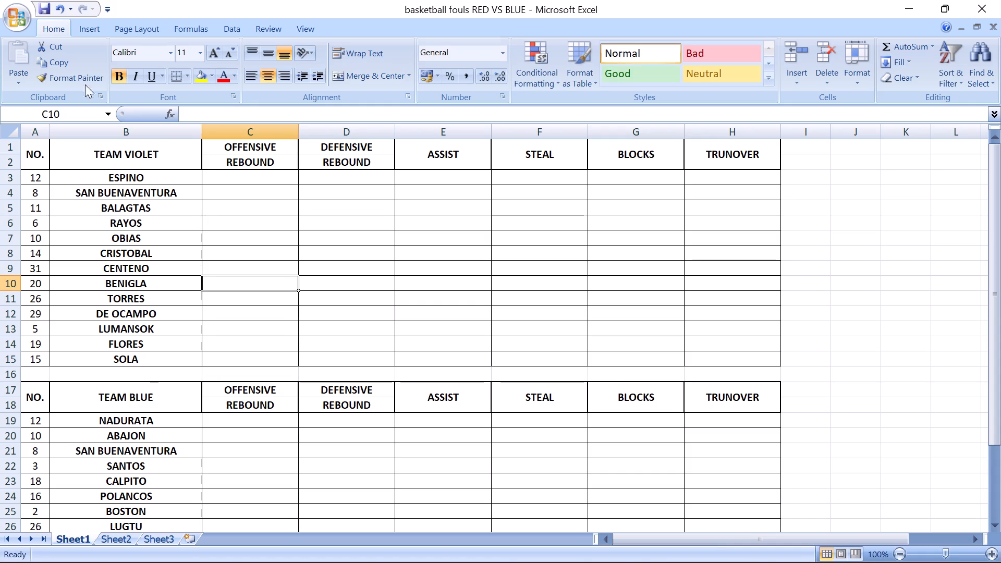
Save the workbook on the desktop under the name basketball fouls VIOLET VS BLUE.
left_click(22, 16)
left_click(39, 136)
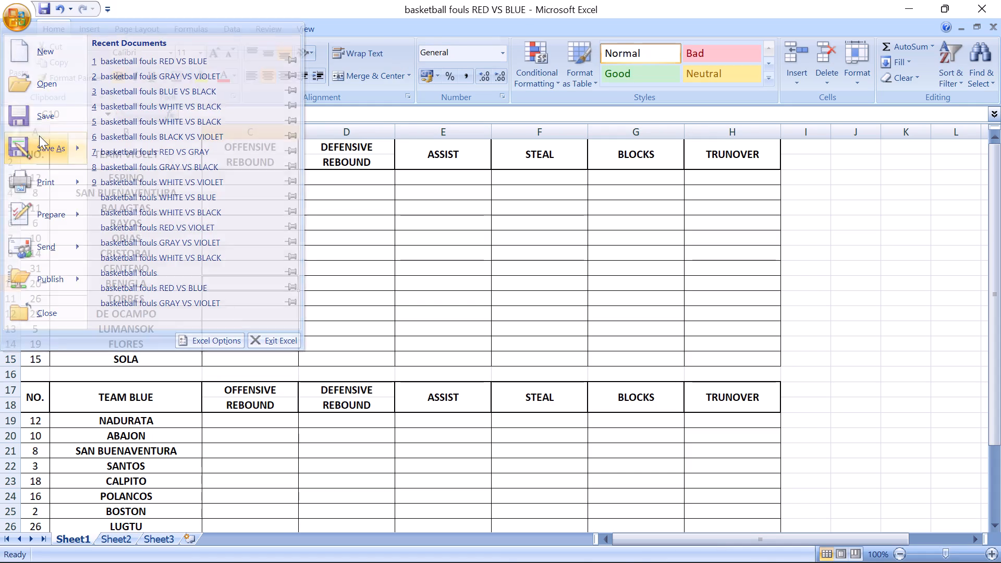
left_click(191, 262)
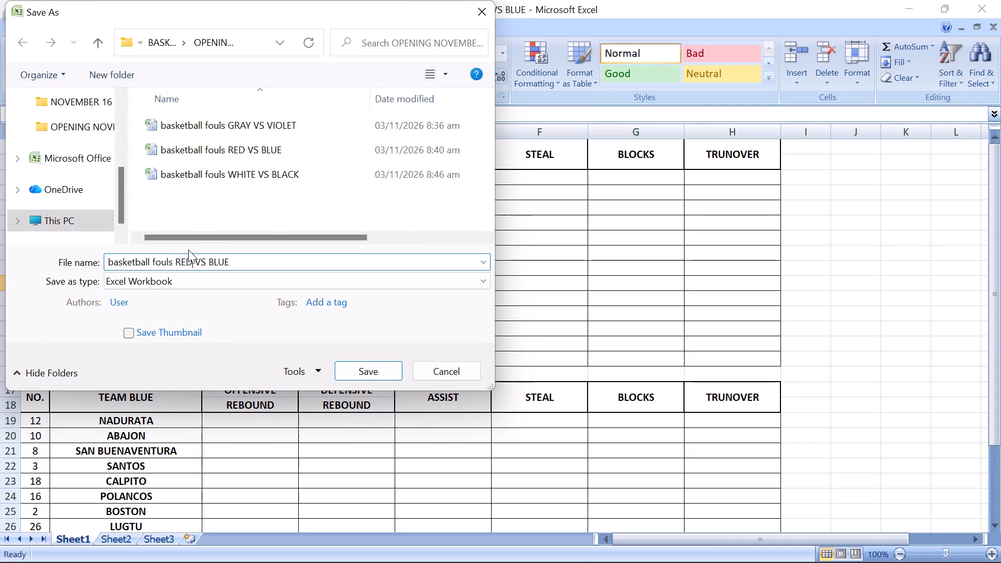
key("BackSpace")
key("BackSpace")
key("BackSpace")
type("VIOLET")
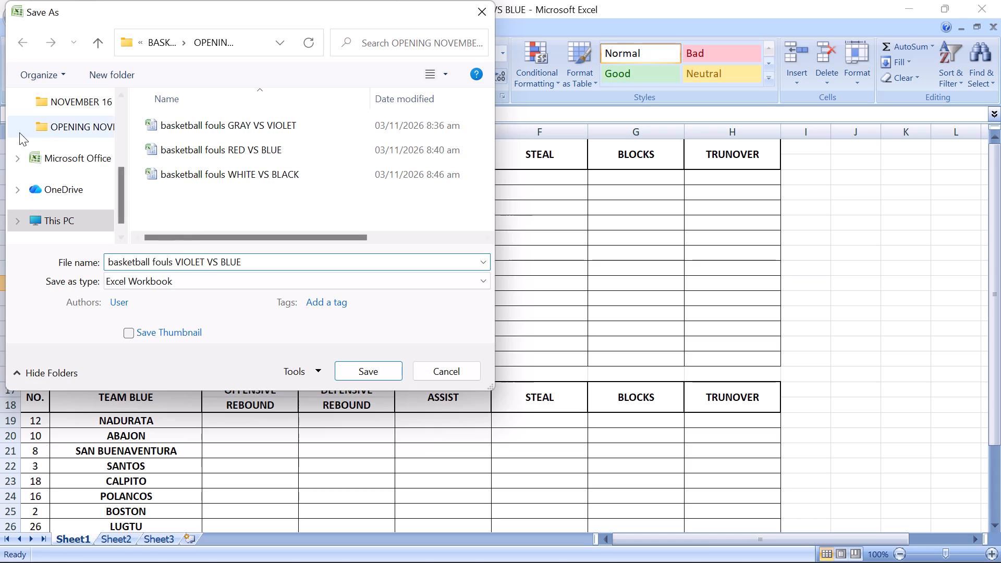
scroll(21, 132, "up", 6)
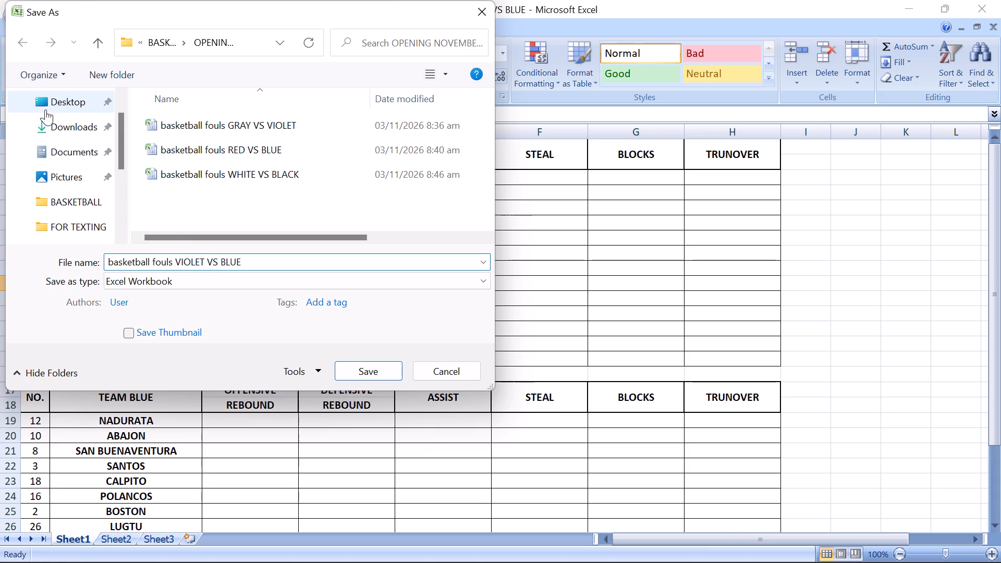
scroll(80, 122, "up", 2)
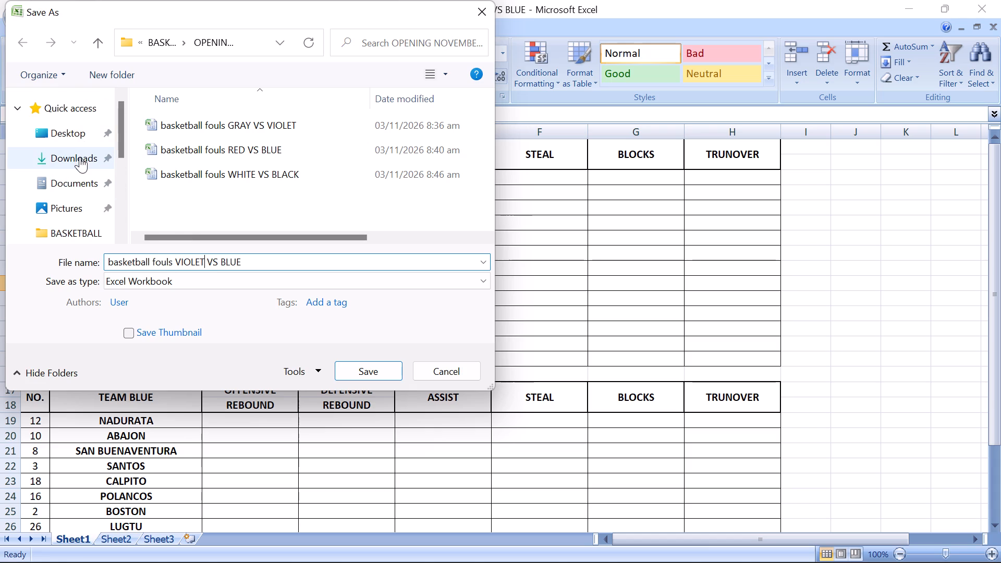
left_click(66, 132)
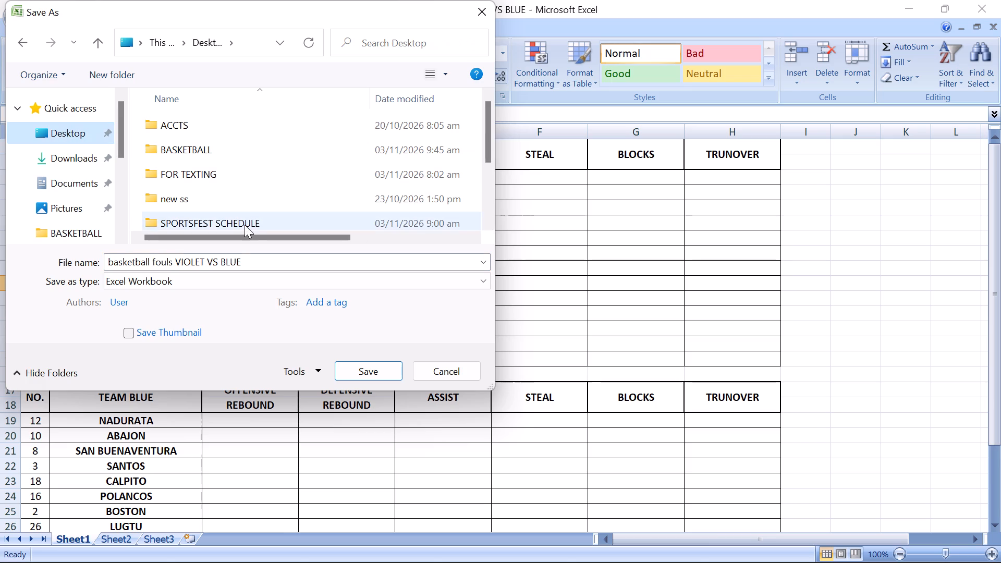
scroll(227, 205, "down", 2)
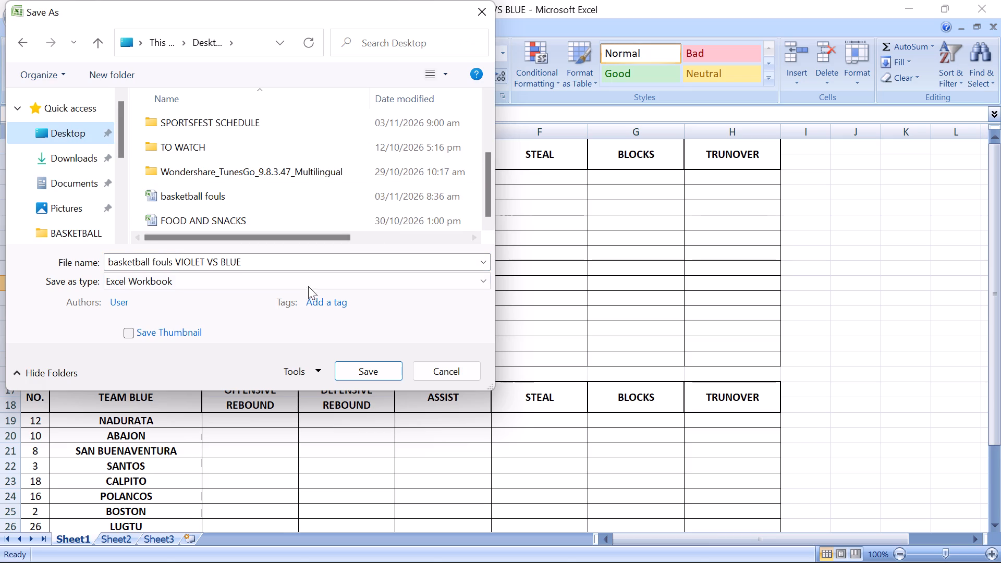
left_click(348, 369)
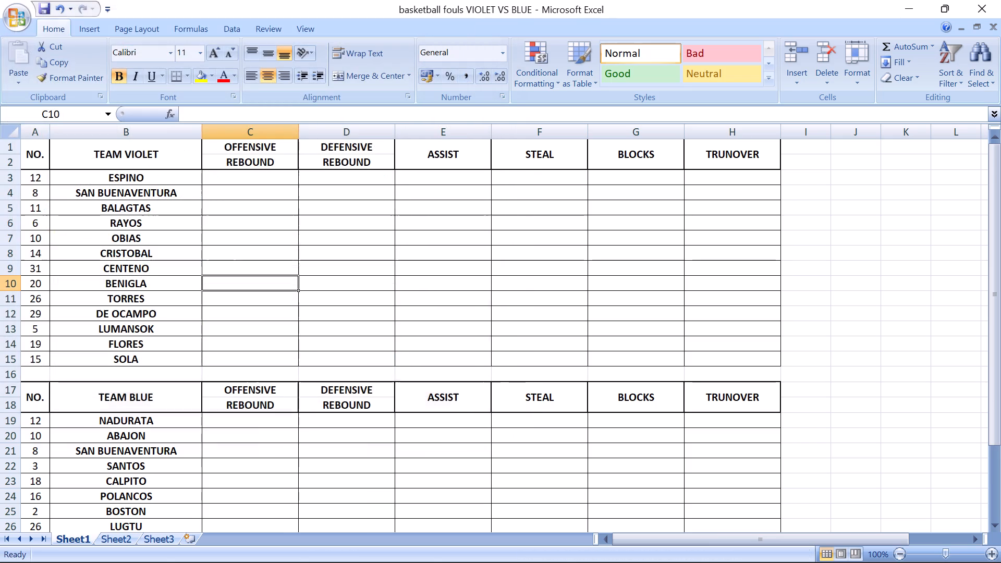
Create a desktop folder named NOVEMBER 18 and place it beneath the VIOLET VS BLUE workbook.
left_click(911, 2)
right_click(266, 23)
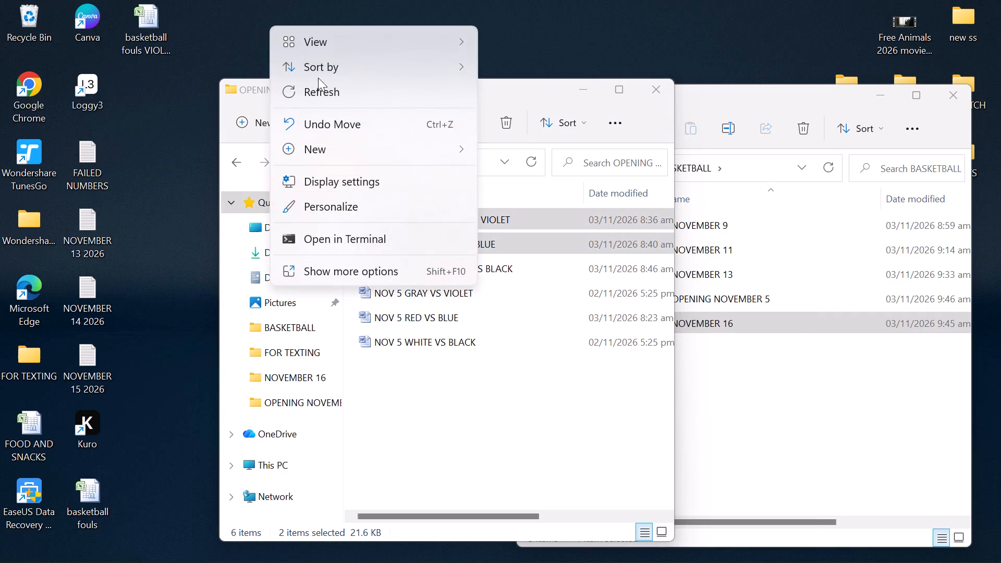
double_click(340, 164)
left_click(340, 160)
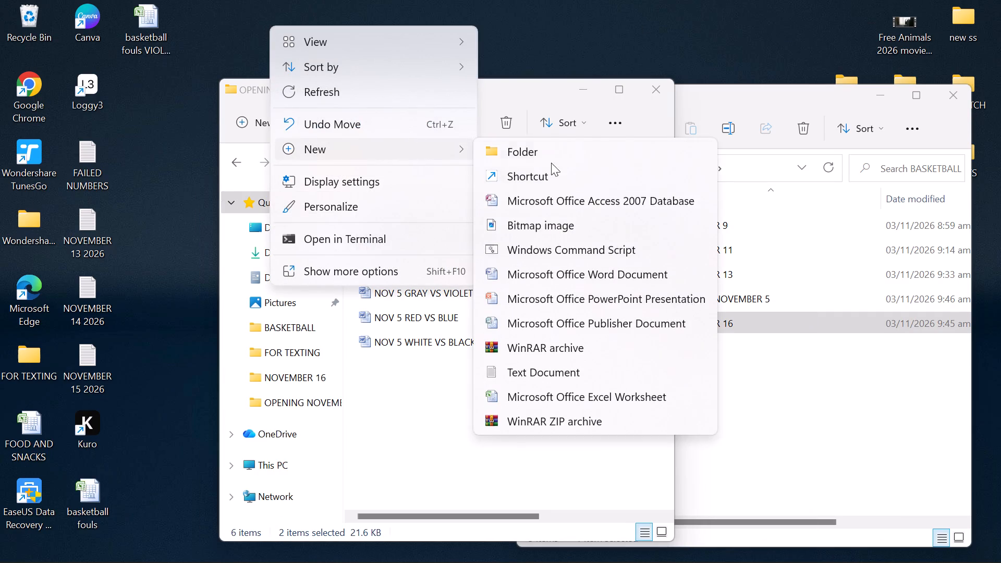
left_click(542, 149)
type("NOVEMBER 18 202")
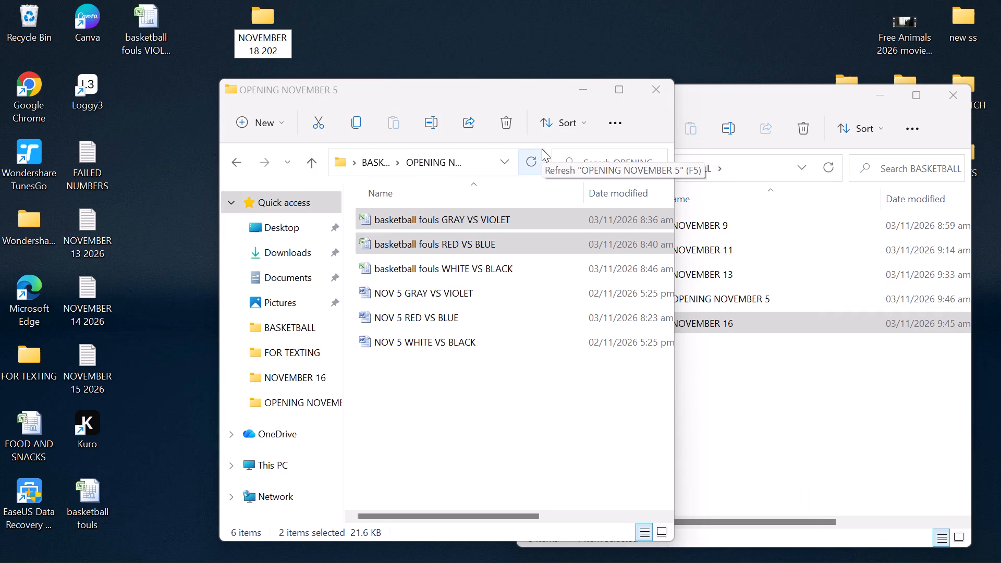
key("BackSpace")
key("BackSpace")
key("BackSpace")
key("BackSpace")
key("Return")
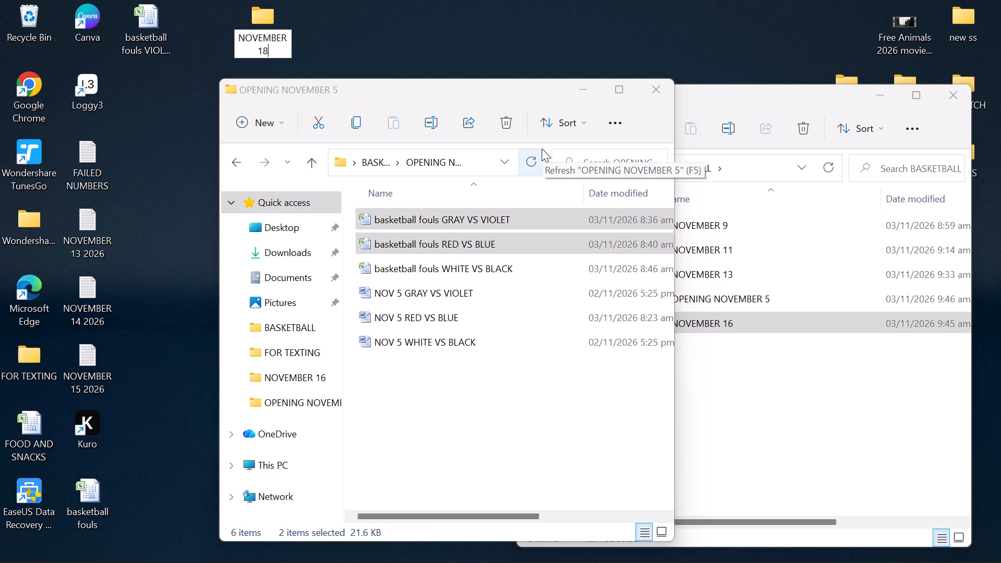
left_click_drag(264, 32, 146, 114)
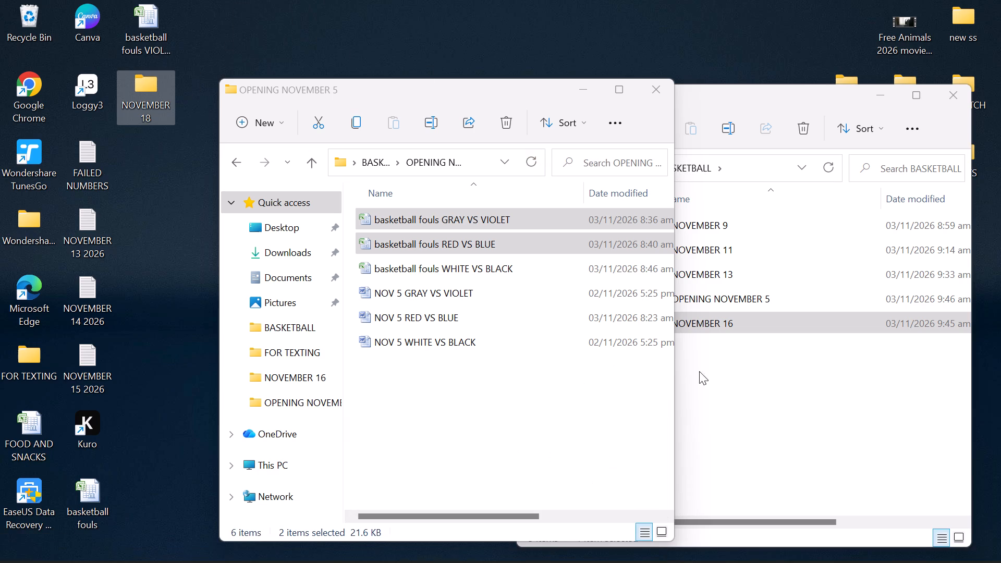
Open the NOV 5 GRAY VS VIOLET score sheet and bring up the VIOLET VS BLUE foul workbook behind it for reference.
double_click(447, 295)
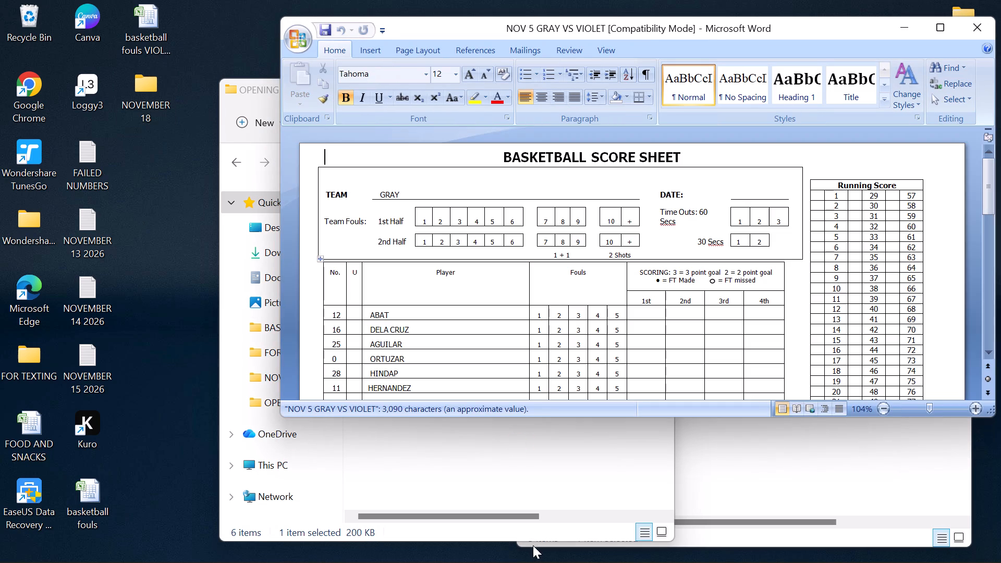
left_click(576, 546)
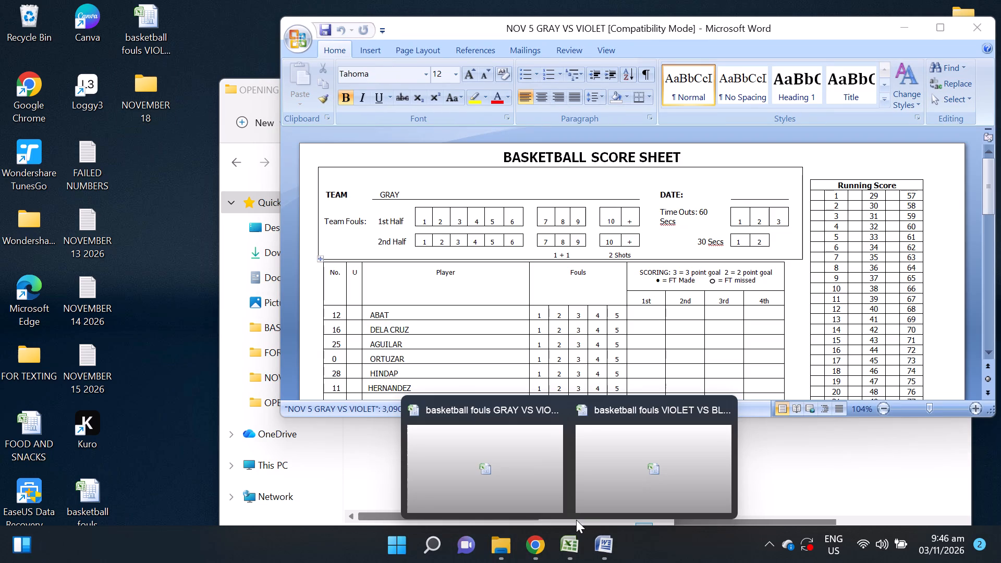
left_click(546, 411)
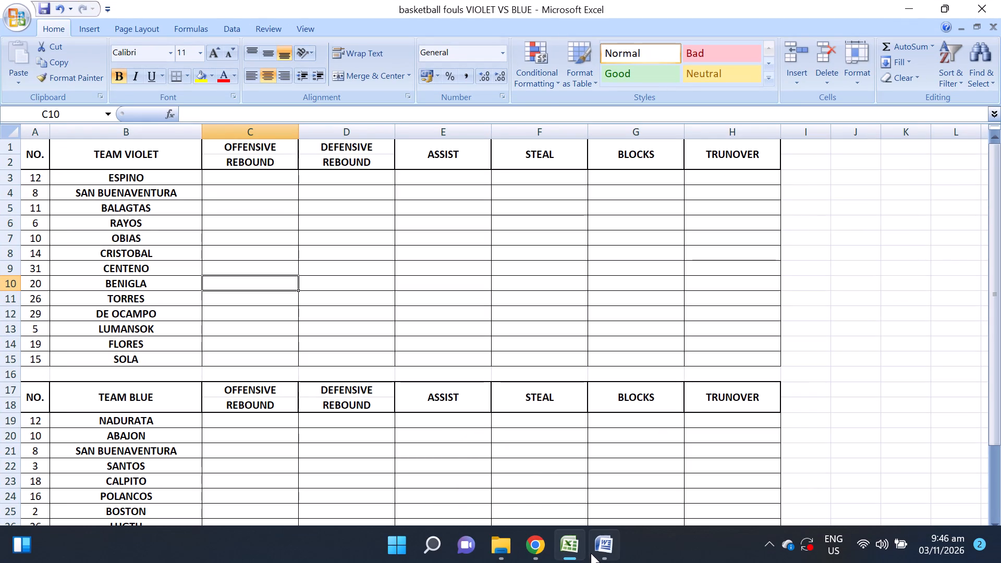
left_click(622, 492)
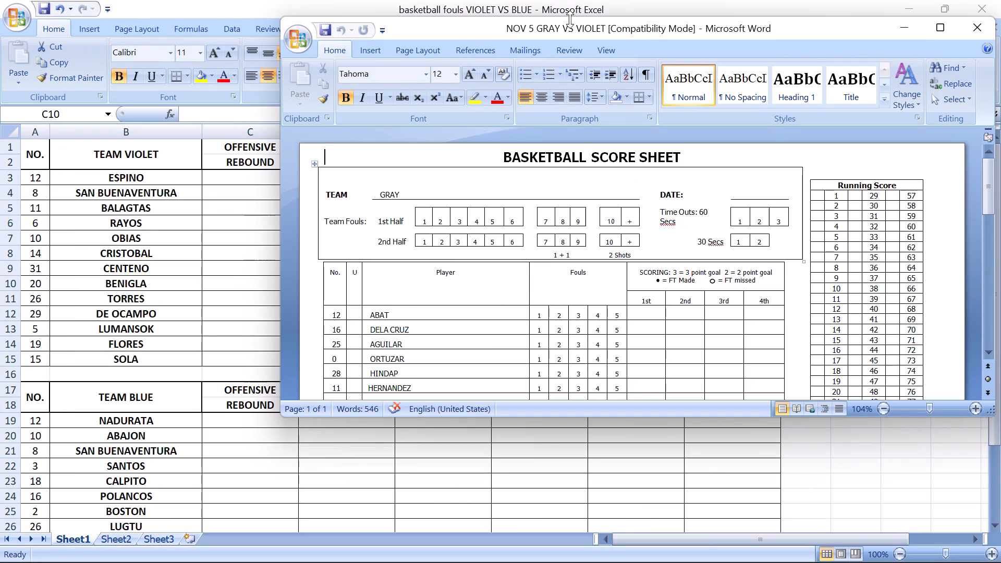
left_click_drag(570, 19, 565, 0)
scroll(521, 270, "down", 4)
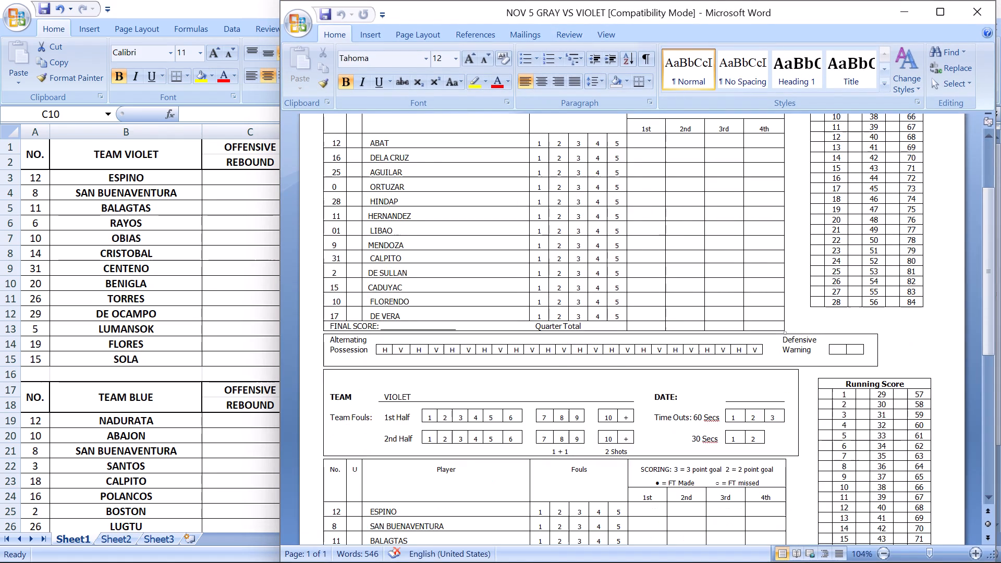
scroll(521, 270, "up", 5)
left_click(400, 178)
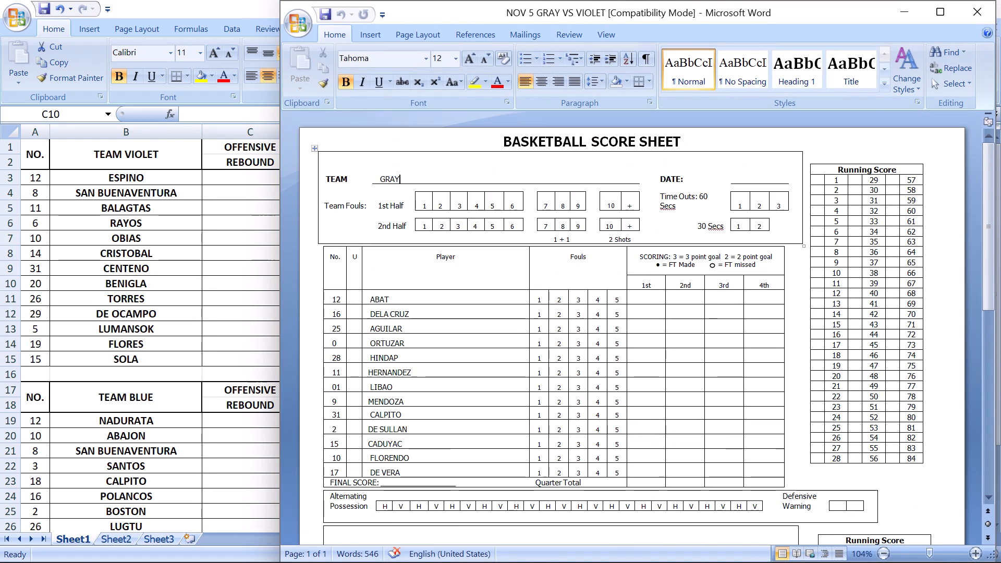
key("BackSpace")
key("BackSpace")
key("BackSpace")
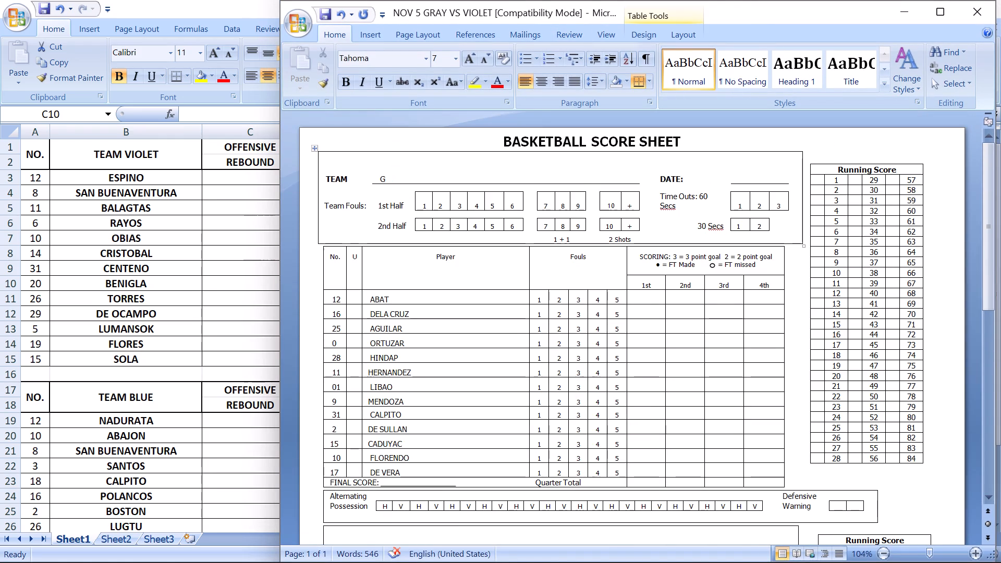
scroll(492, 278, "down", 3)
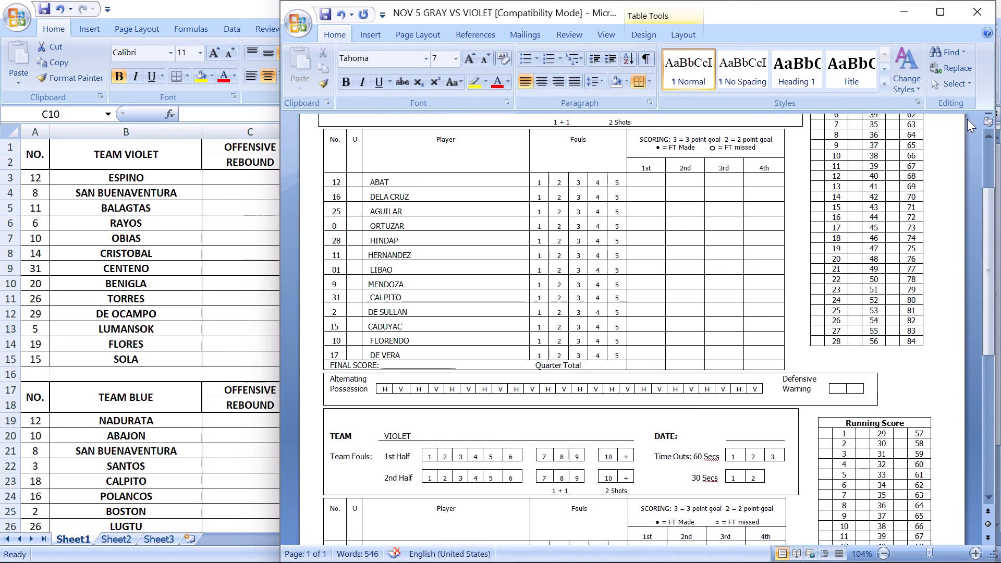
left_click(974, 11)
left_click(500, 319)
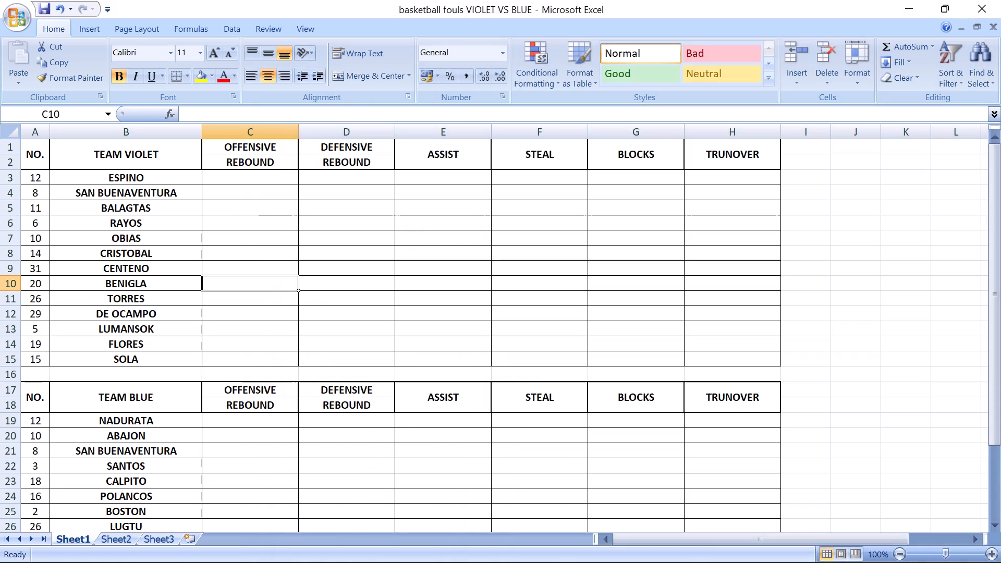
Open the NOV 5 RED VS BLUE score sheet from the OPENING NOVEMBER 5 folder, keeping the foul workbook's roster visible beside it.
left_click(510, 544)
left_click(536, 491)
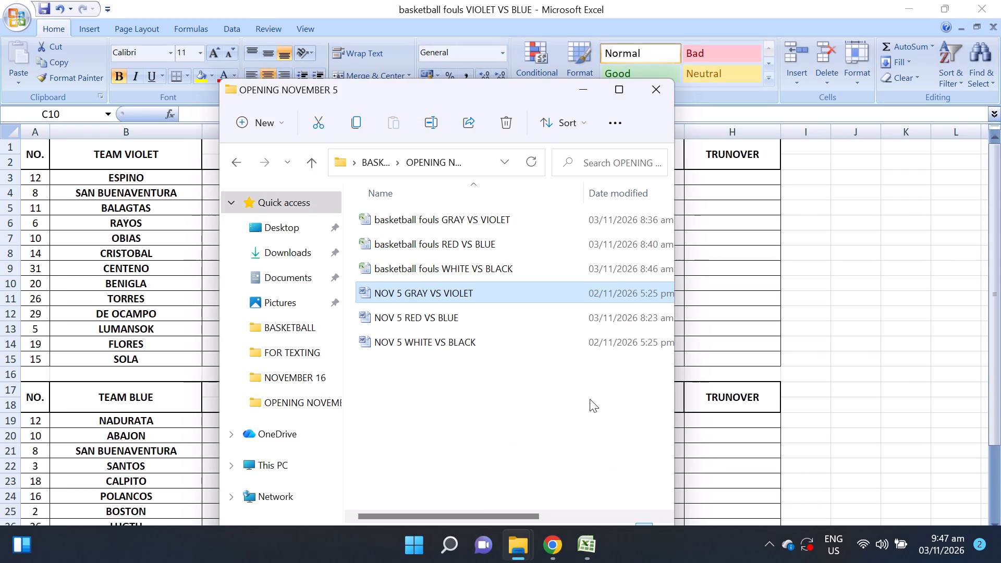
double_click(475, 318)
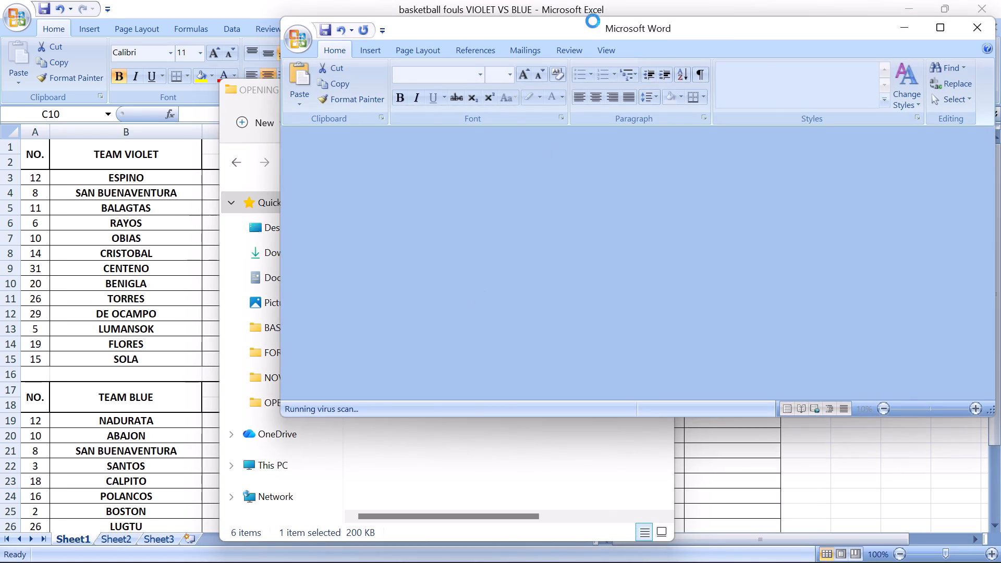
left_click_drag(593, 18, 590, 0)
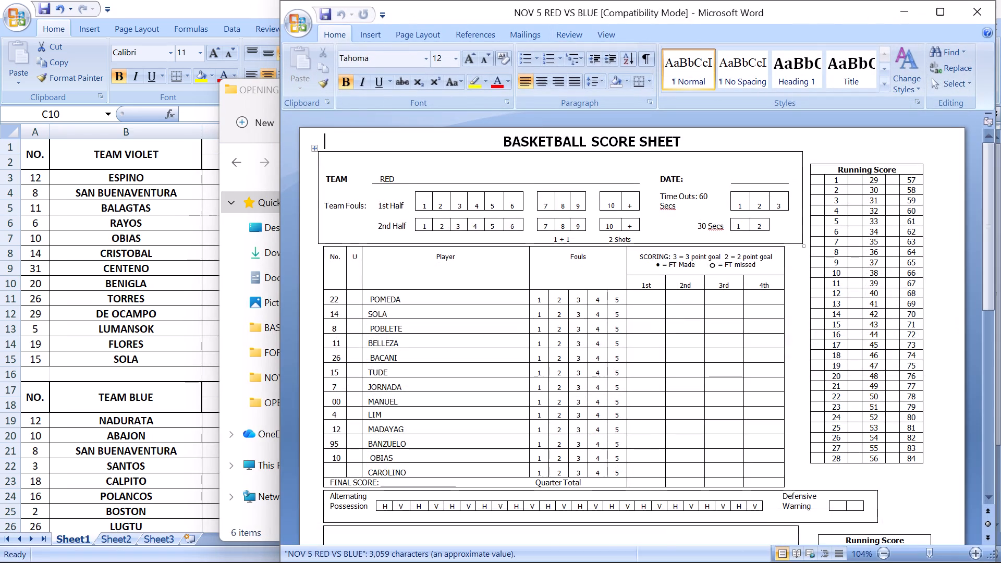
Change the first team's name on the score sheet to VIOLET.
scroll(408, 224, "down", 4)
scroll(420, 279, "down", 2)
scroll(420, 279, "up", 4)
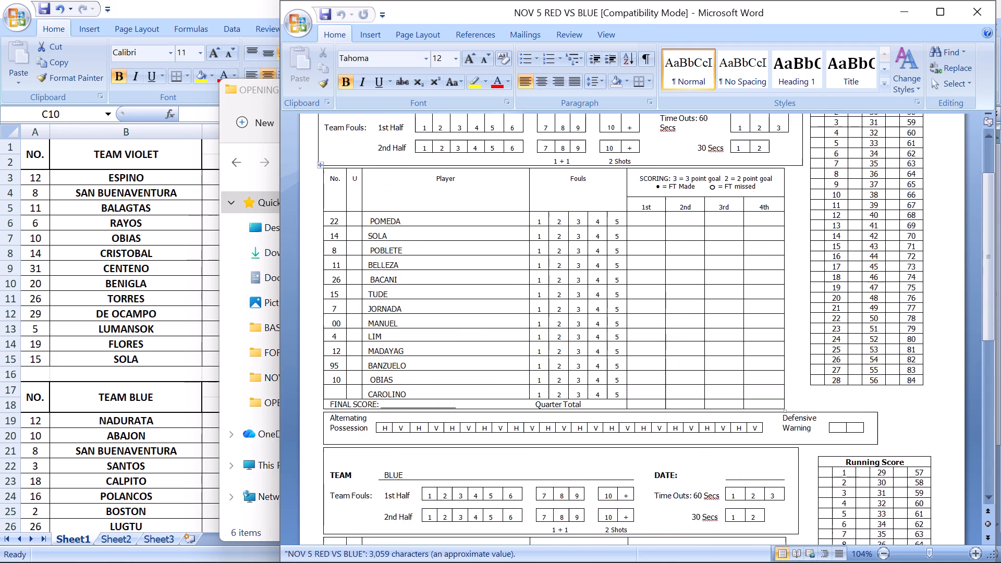
scroll(420, 279, "up", 1)
scroll(412, 251, "down", 1)
scroll(126, 421, "down", 7)
scroll(126, 421, "up", 7)
scroll(417, 255, "up", 4)
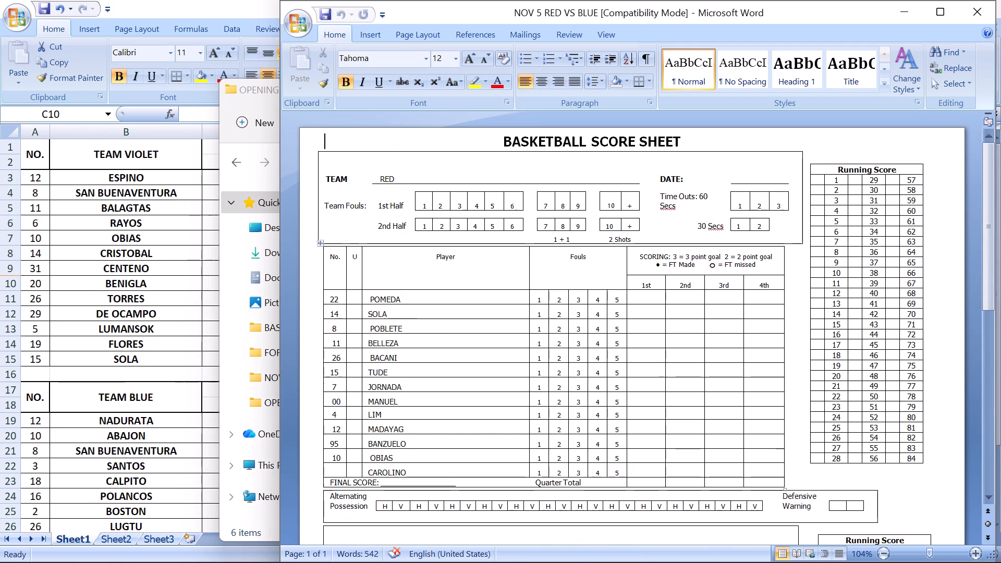
left_click(394, 175)
key("BackSpace")
key("BackSpace")
key("BackSpace")
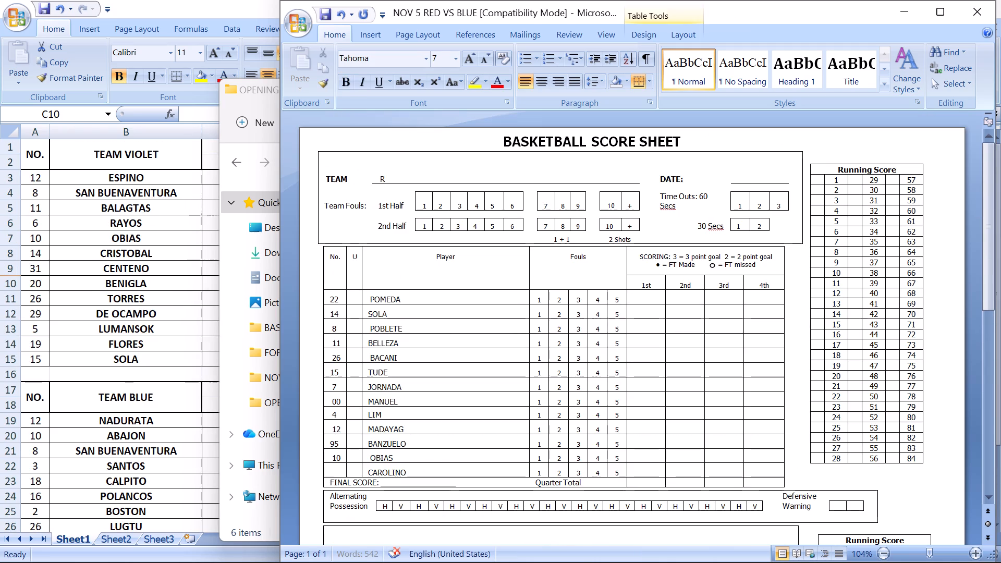
type("VIOLET")
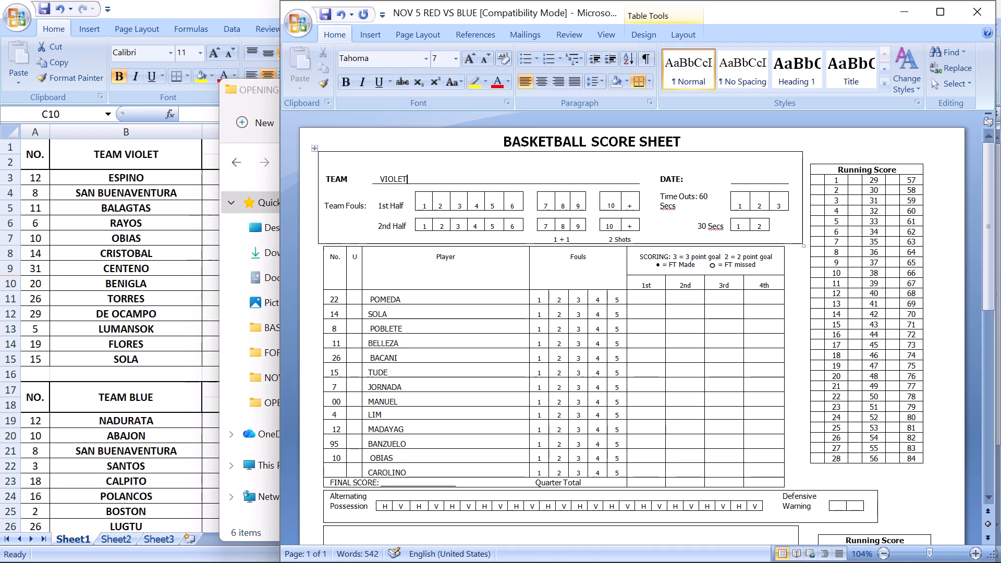
Replace the first four jersey numbers in the VIOLET table with 12, 8, 11 and 6, following the workbook roster.
double_click(335, 295)
scroll(168, 340, "up", 3)
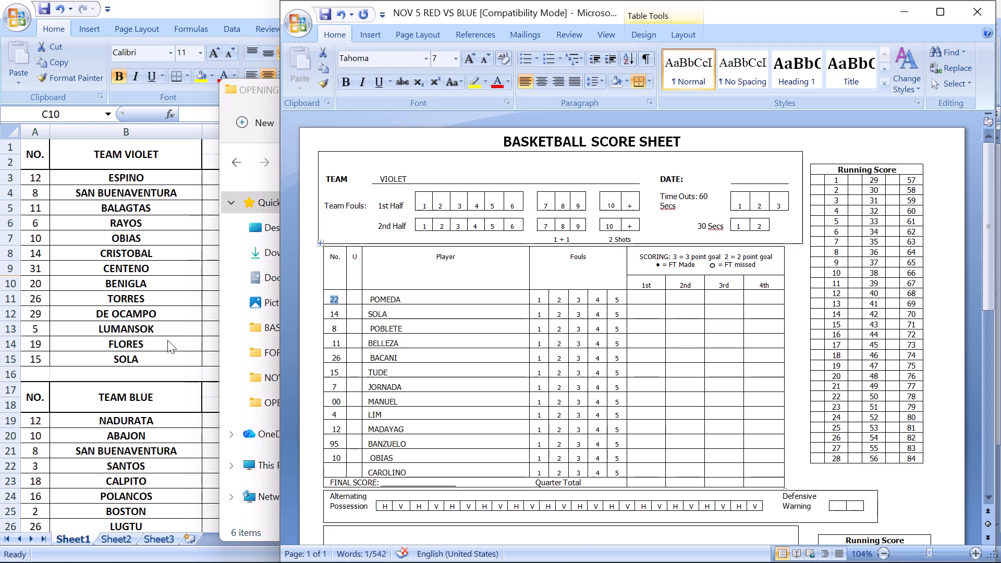
type("12")
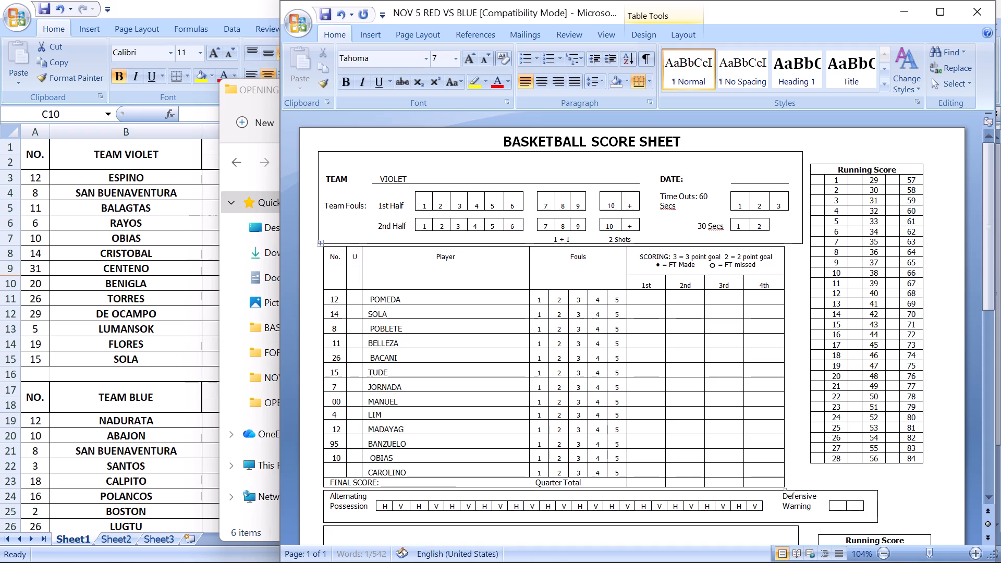
double_click(334, 312)
key("9")
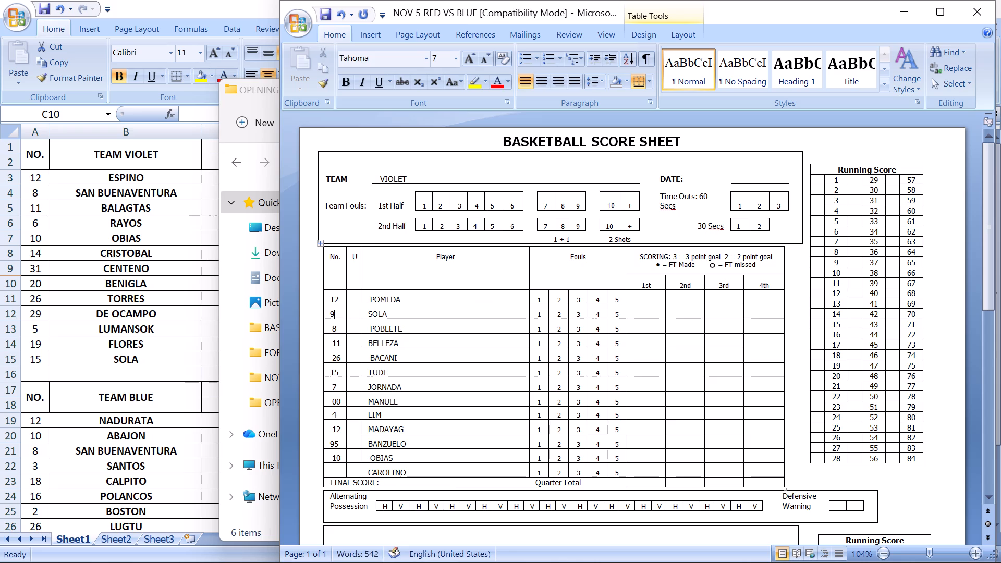
key("BackSpace")
key("8")
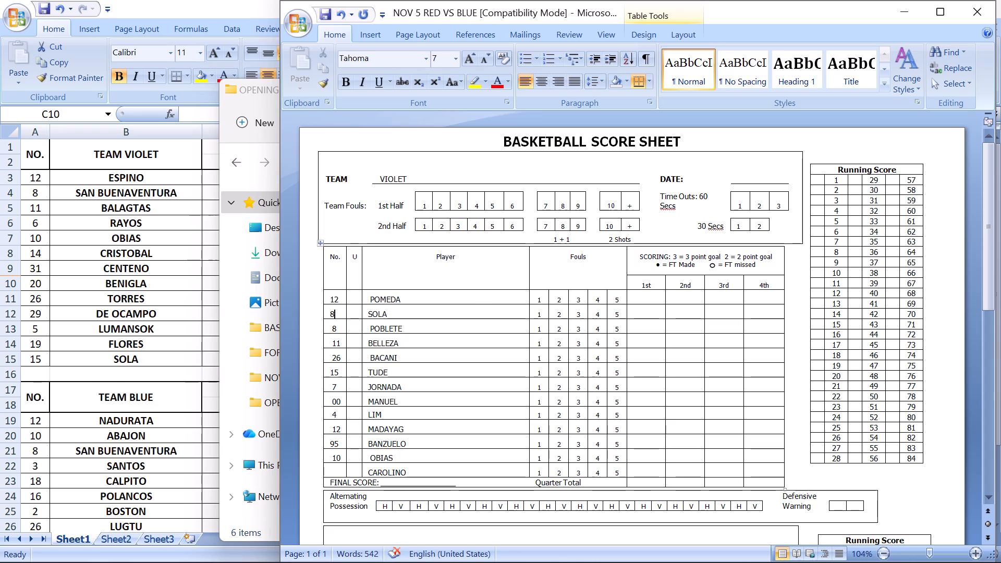
double_click(333, 324)
key("1")
key("1")
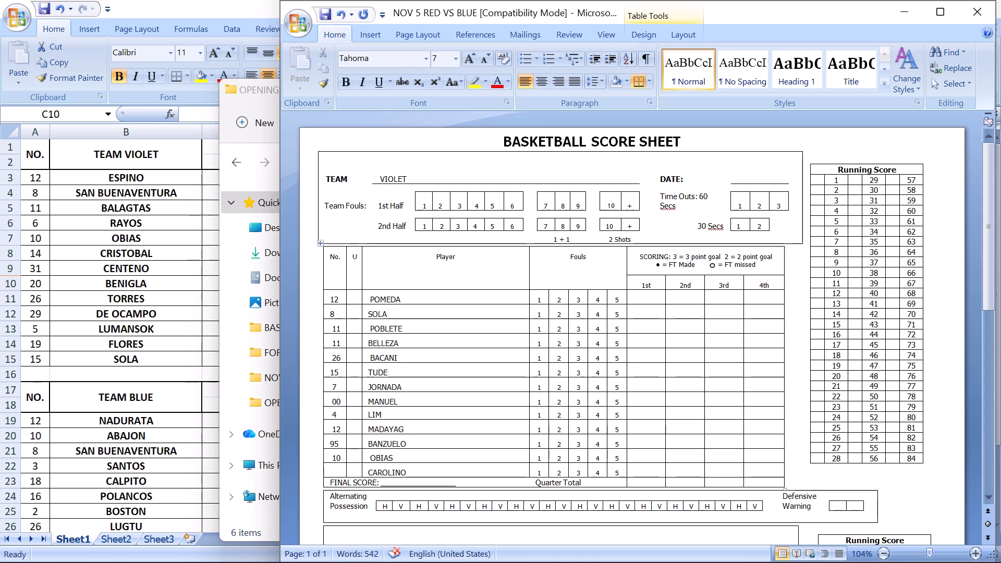
double_click(339, 339)
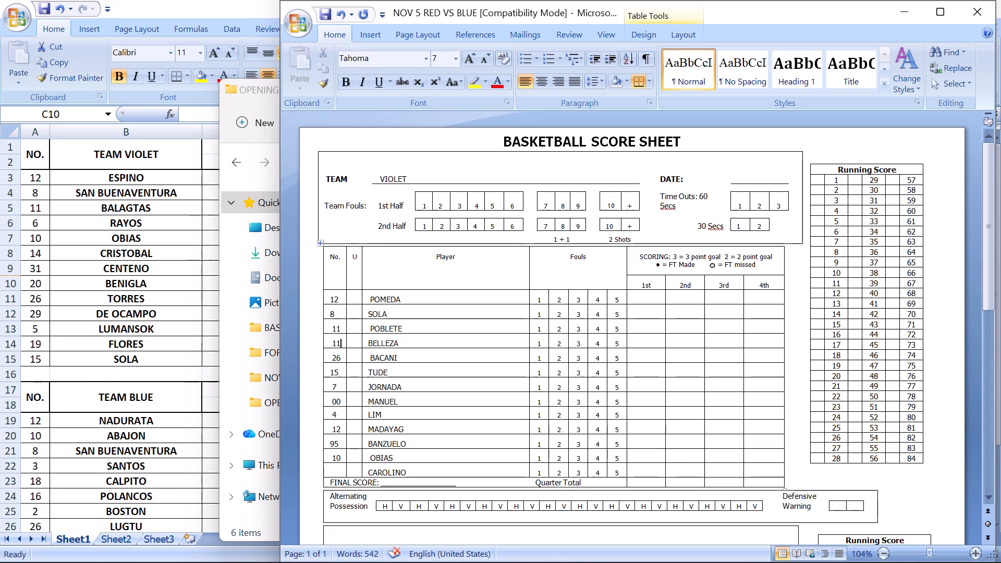
double_click(338, 340)
double_click(337, 340)
key("6")
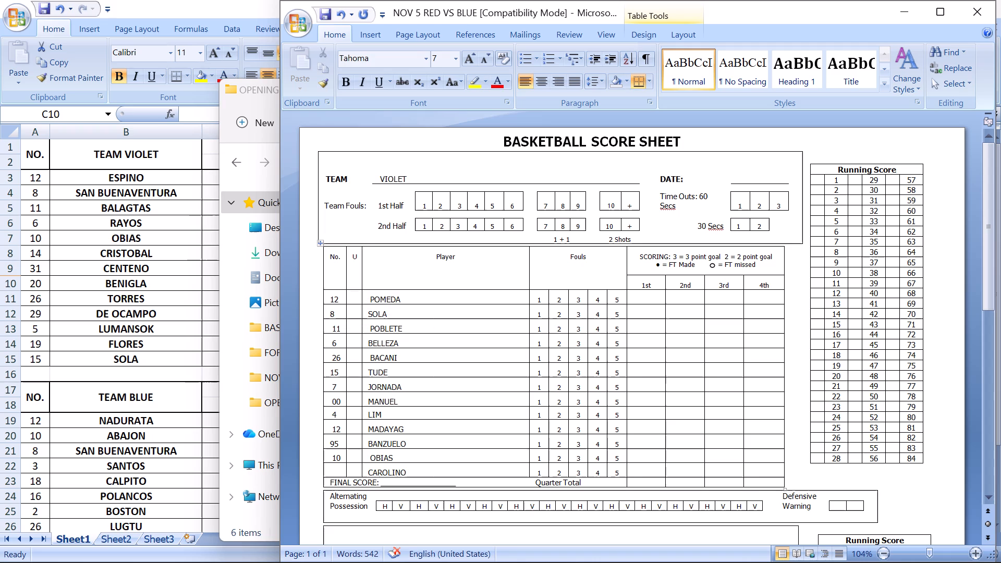
Replace the fifth to ninth jersey numbers in the VIOLET table with 10, 14, 31, 20 and 26, following the workbook roster.
double_click(336, 359)
type("10")
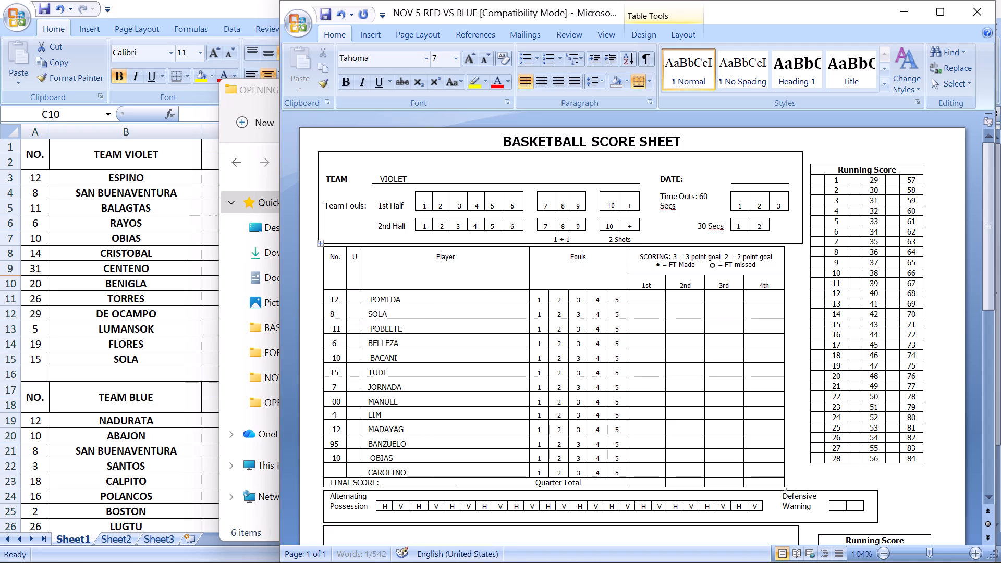
double_click(333, 371)
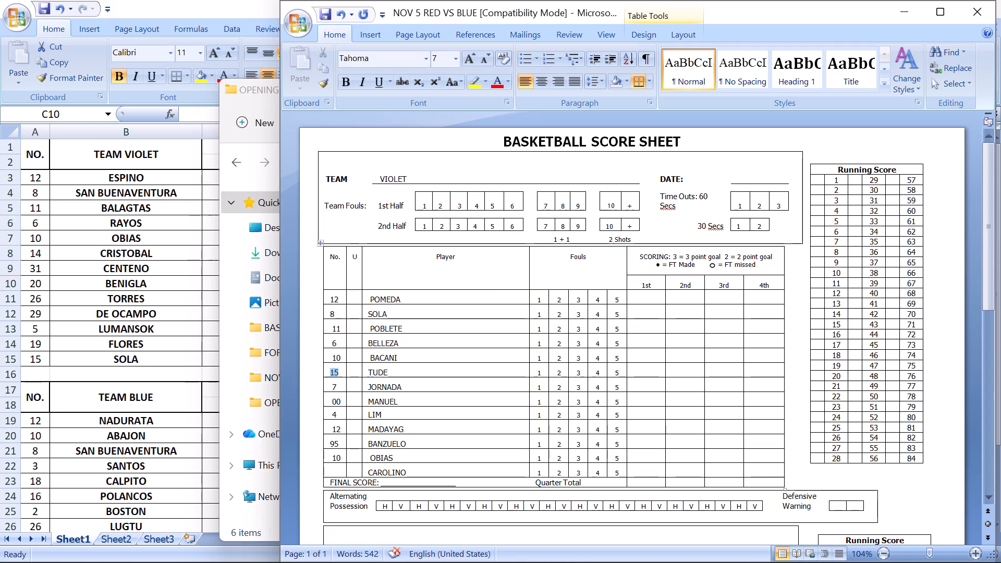
type("14")
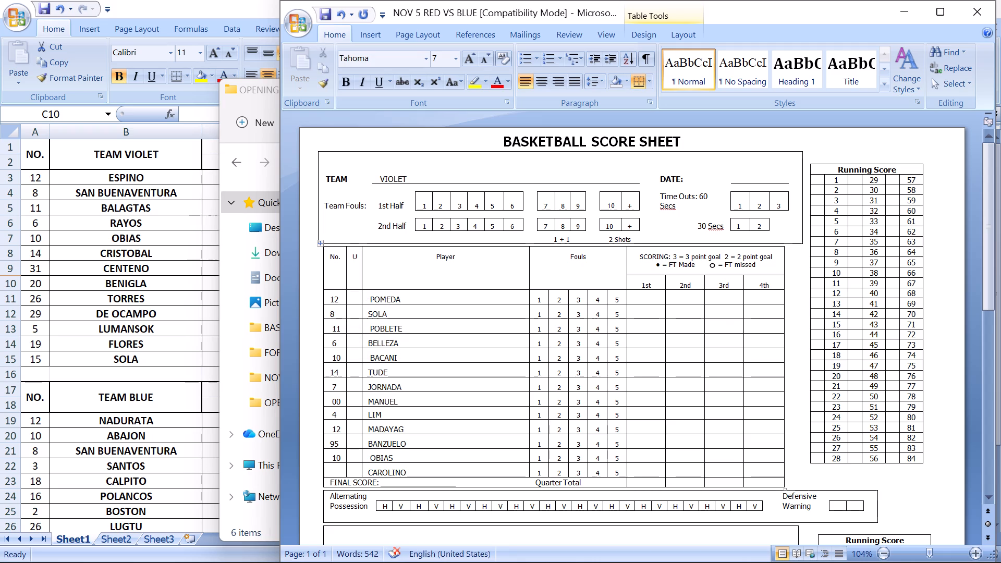
double_click(332, 386)
type("31")
double_click(338, 400)
type("20")
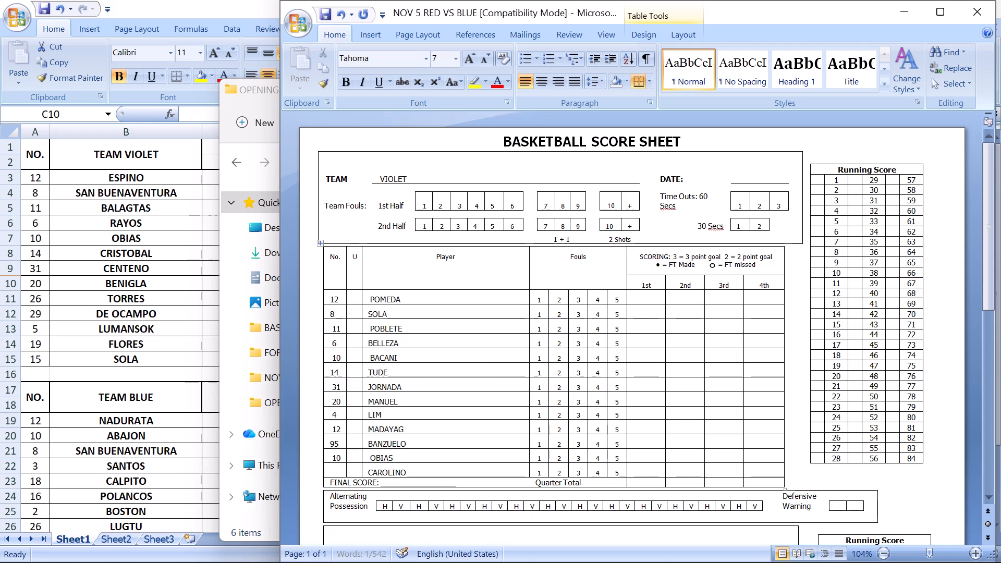
double_click(335, 413)
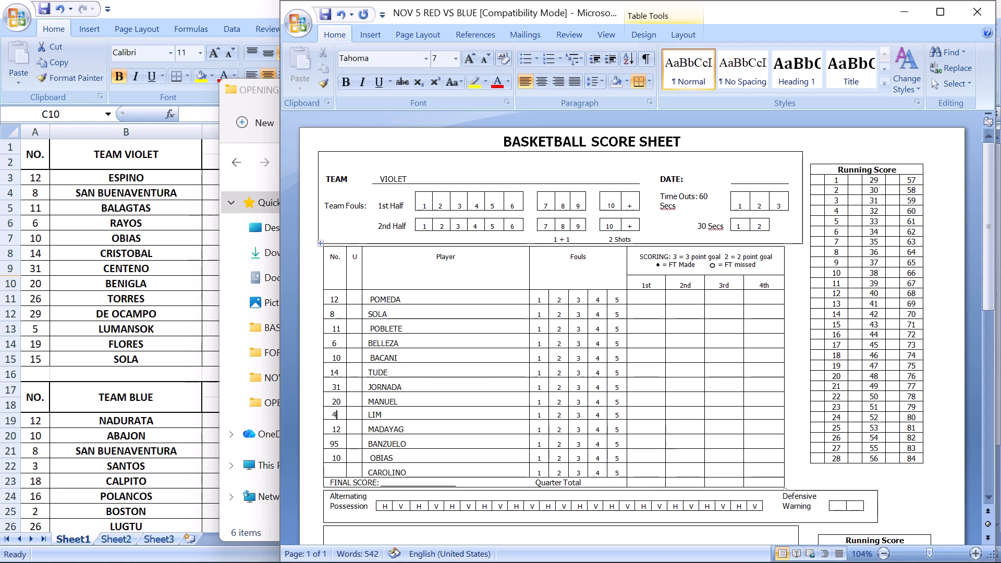
key("BackSpace")
type("26")
Fill the last four jersey numbers in the VIOLET table with 29, 5, 19 and 15.
double_click(334, 426)
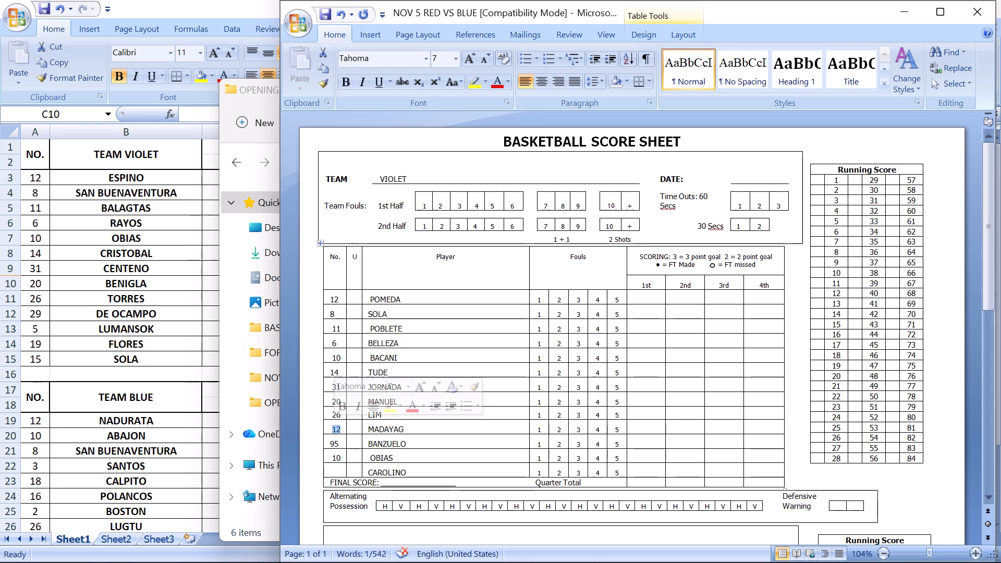
type("29")
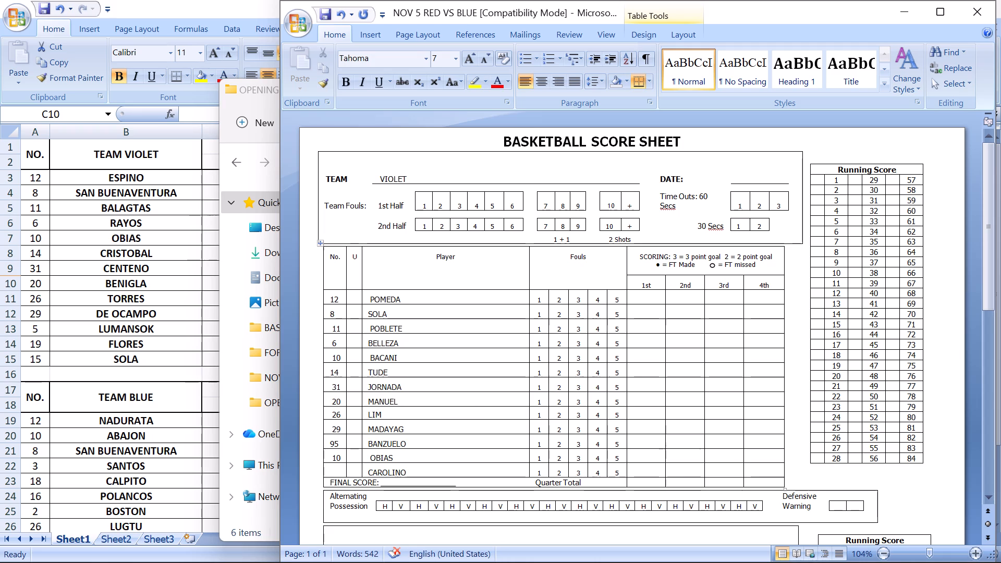
double_click(335, 444)
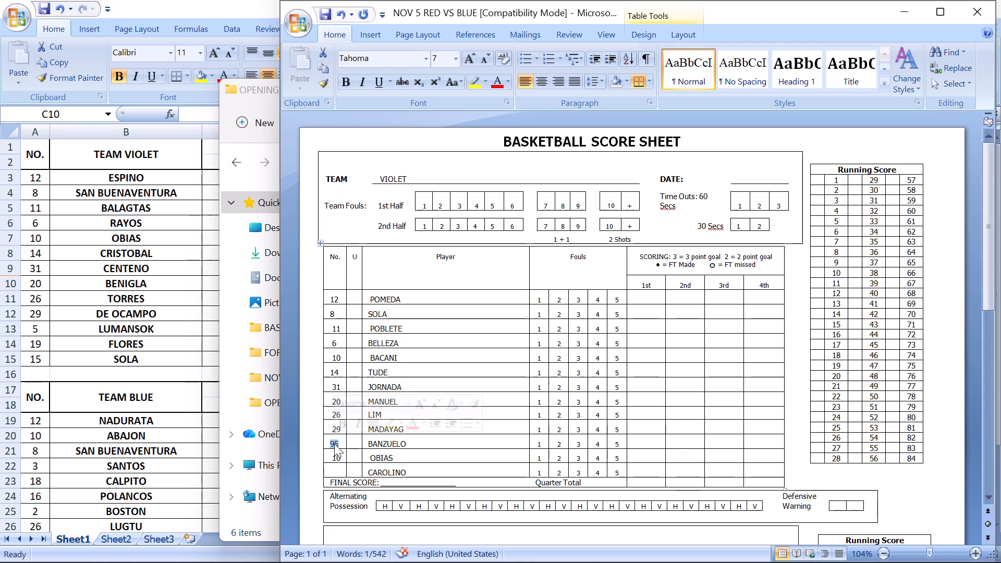
left_click(334, 444)
key("BackSpace")
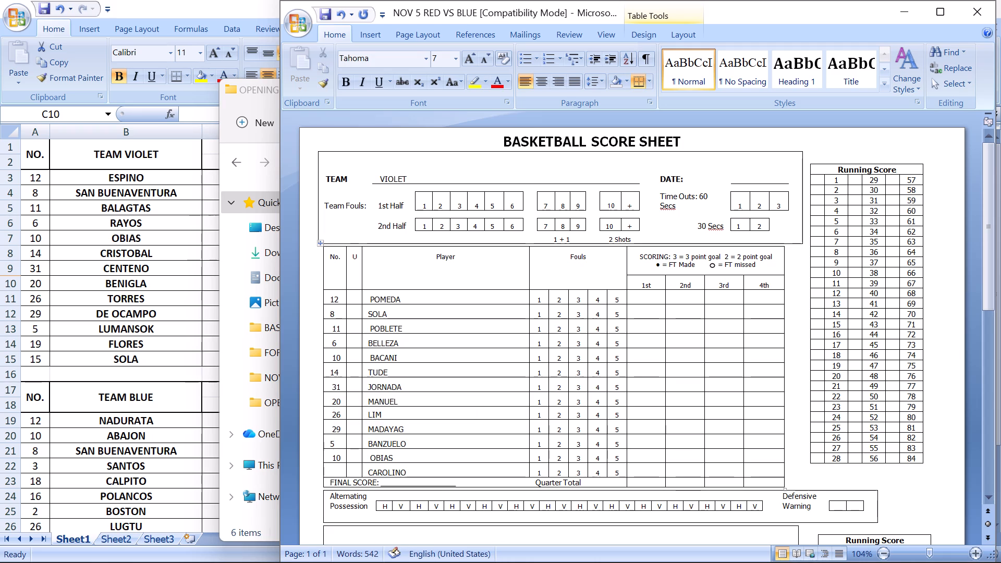
left_click(340, 459)
key("BackSpace")
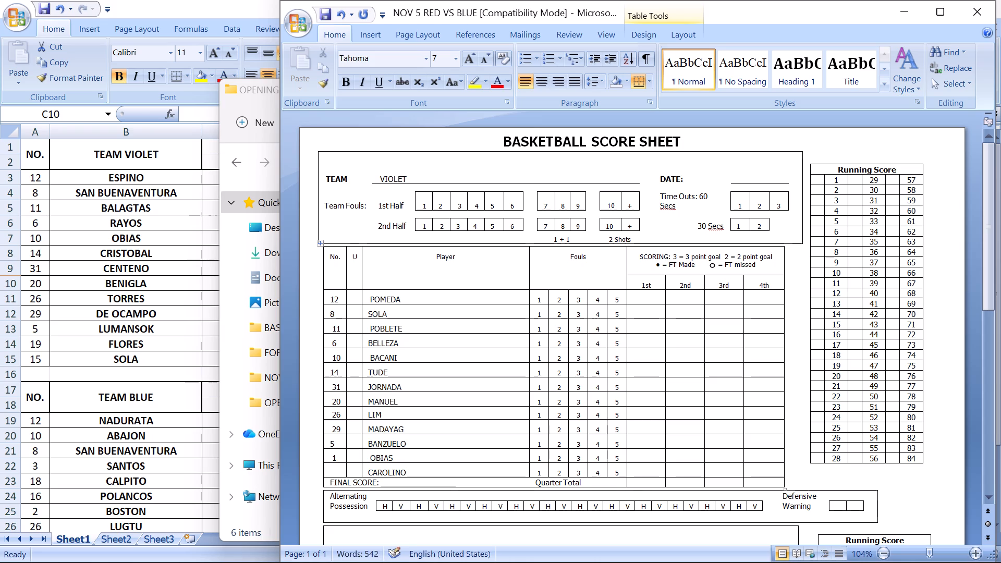
key("9")
left_click(339, 466)
type("15")
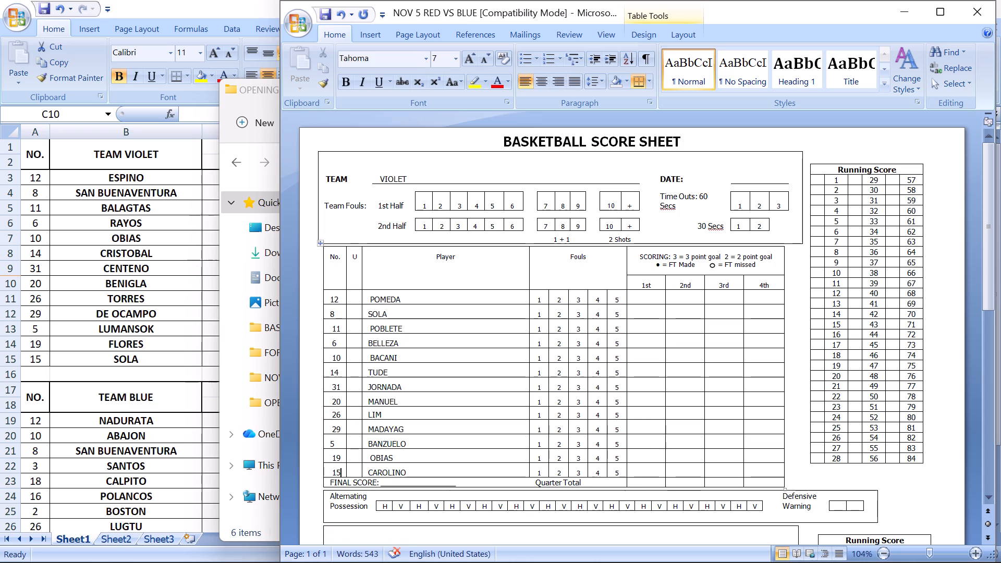
Replace the first four player names in the VIOLET table with ESPINO, SAN BUENAVENTURA, BALAGTAS and RAYOS.
double_click(393, 299)
type("ESPINO")
left_click(389, 311)
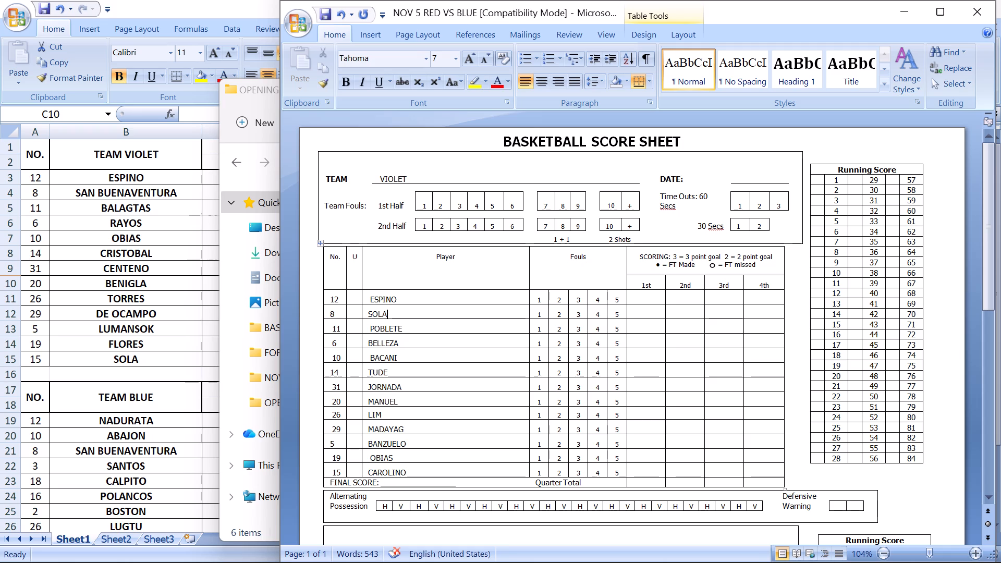
key("BackSpace")
key("BackSpace")
key("BackSpace")
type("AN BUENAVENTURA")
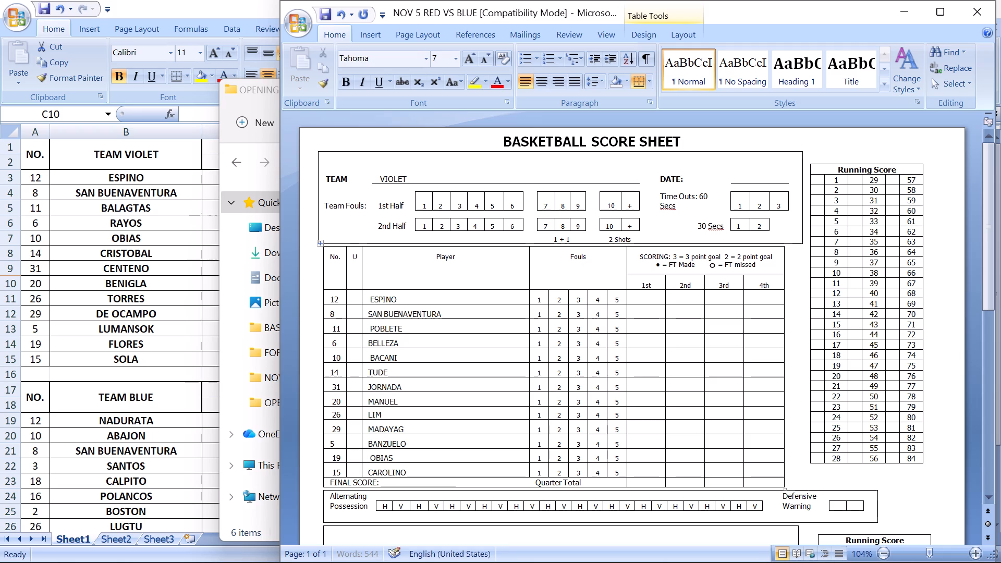
double_click(390, 324)
type("BALAT")
key("BackSpace")
type("GTAS")
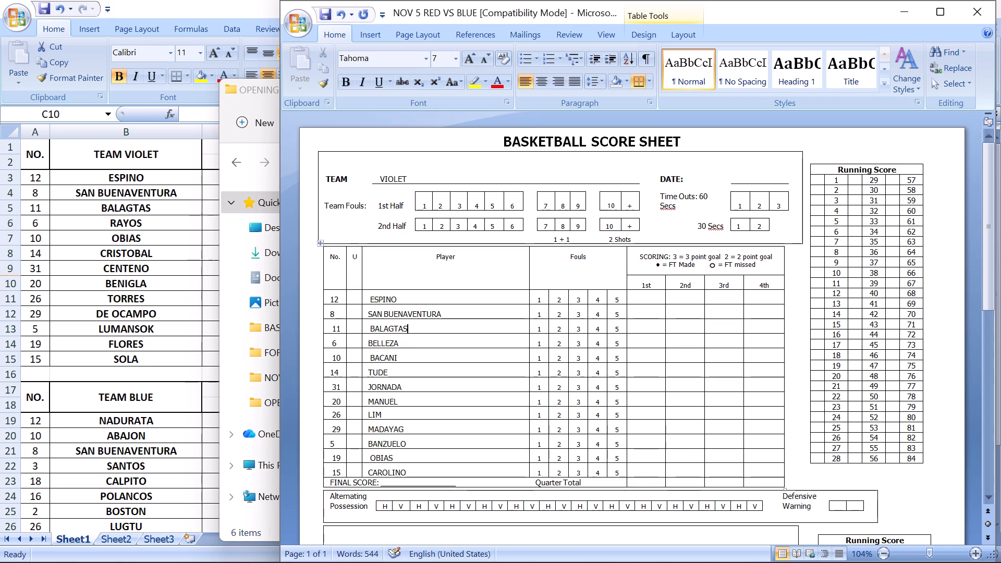
double_click(394, 340)
type("RAYOS")
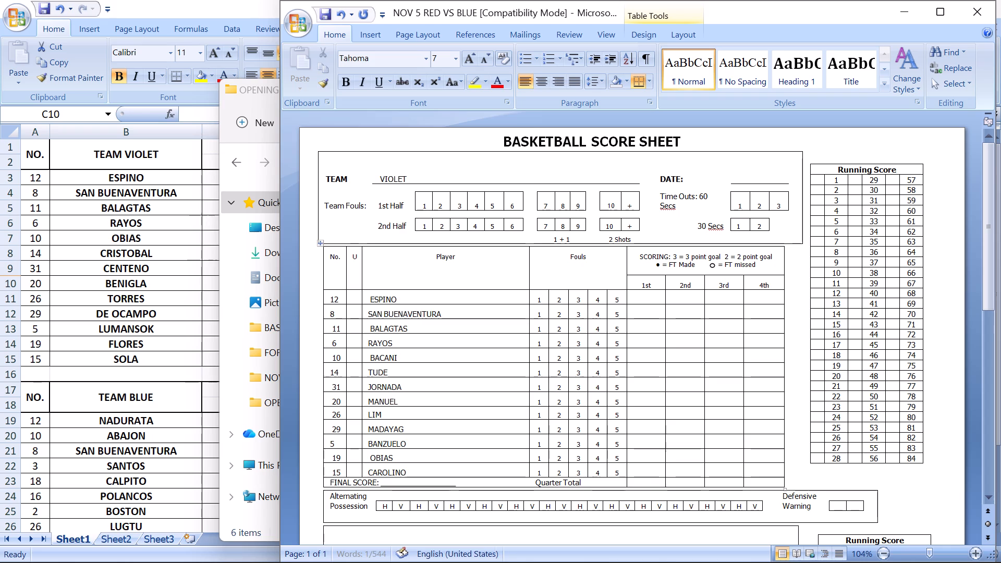
Replace the fifth to eighth player names in the VIOLET table with OBIAS, CRISTOBAL, CENTENO and BENIGLA.
double_click(381, 357)
type("OBIAS")
double_click(381, 372)
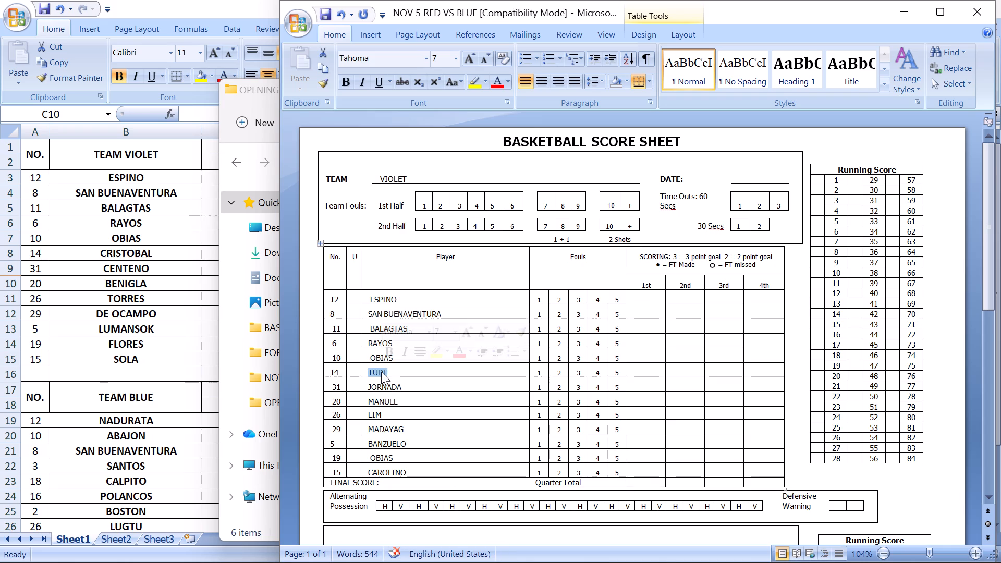
type("CRISTOBAL")
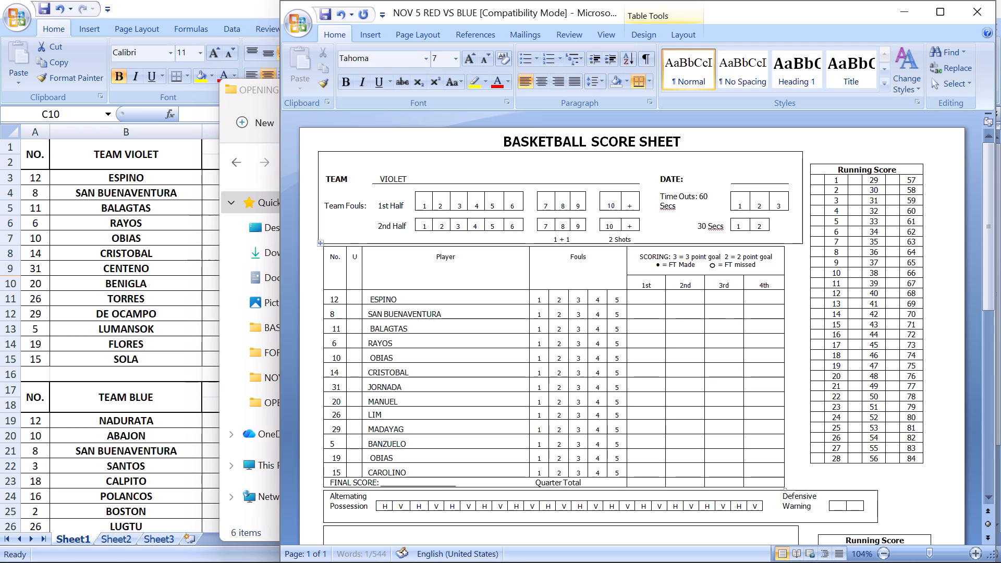
double_click(383, 385)
type("CENTENO")
double_click(386, 405)
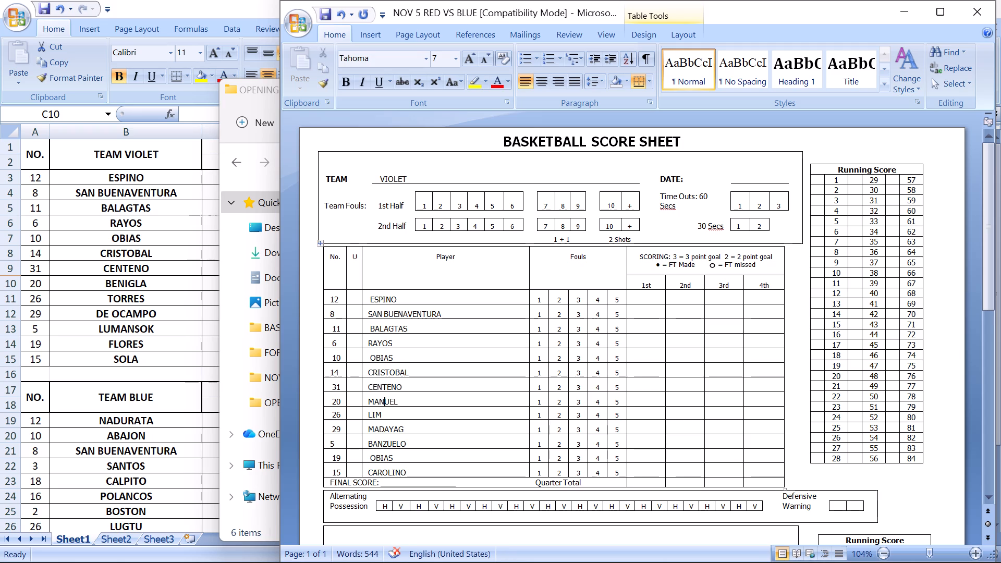
type("BENUG")
key("BackSpace")
key("BackSpace")
type("IGLA")
Replace the last five player names in the VIOLET table with TORRES, DE OCAMPO, LUMANSOK, FLORES and SOLA.
double_click(375, 415)
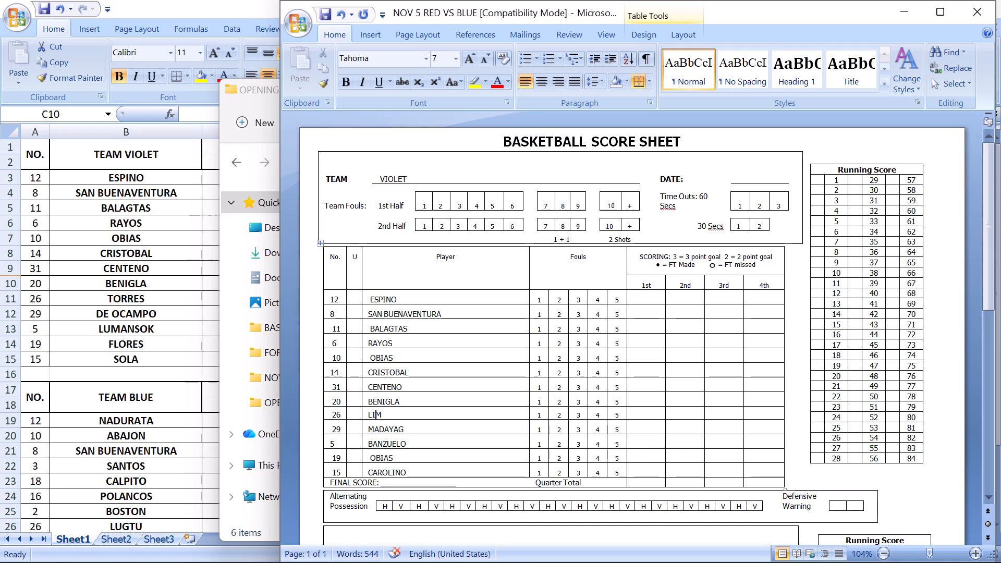
type("TORRES")
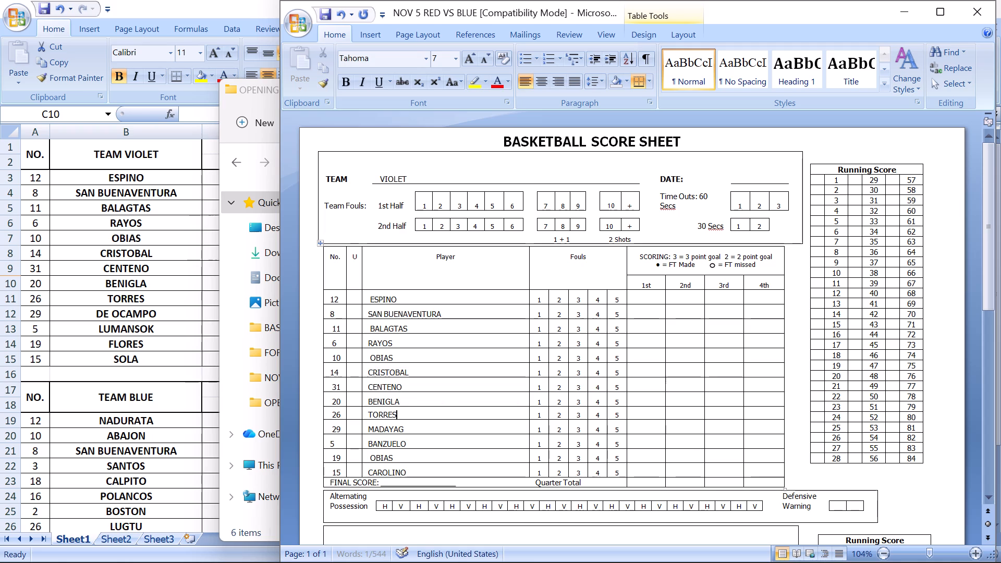
double_click(376, 432)
type("DE OCAMPO")
left_click(379, 434)
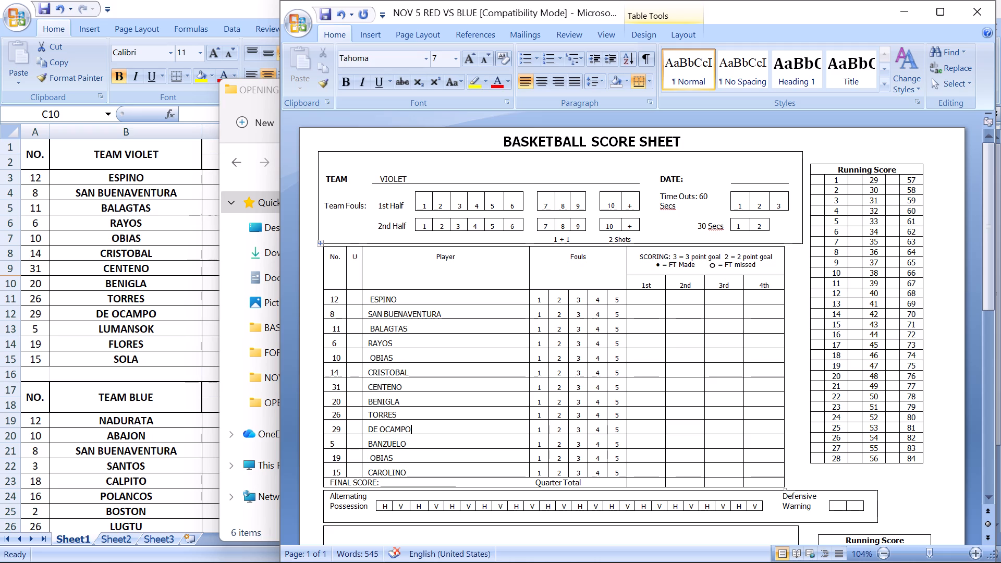
double_click(383, 448)
double_click(382, 441)
type("LUMANSOK")
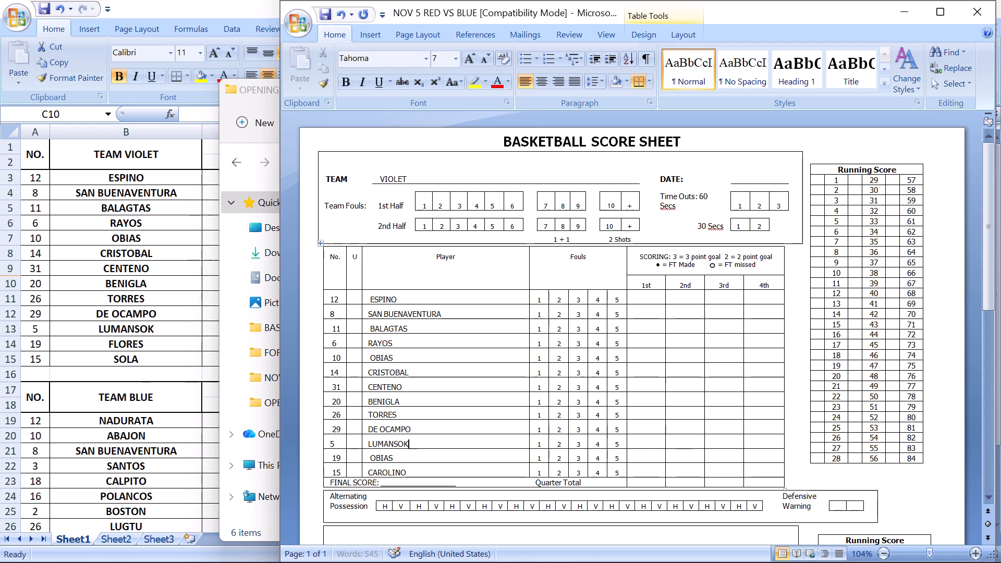
left_click(387, 466)
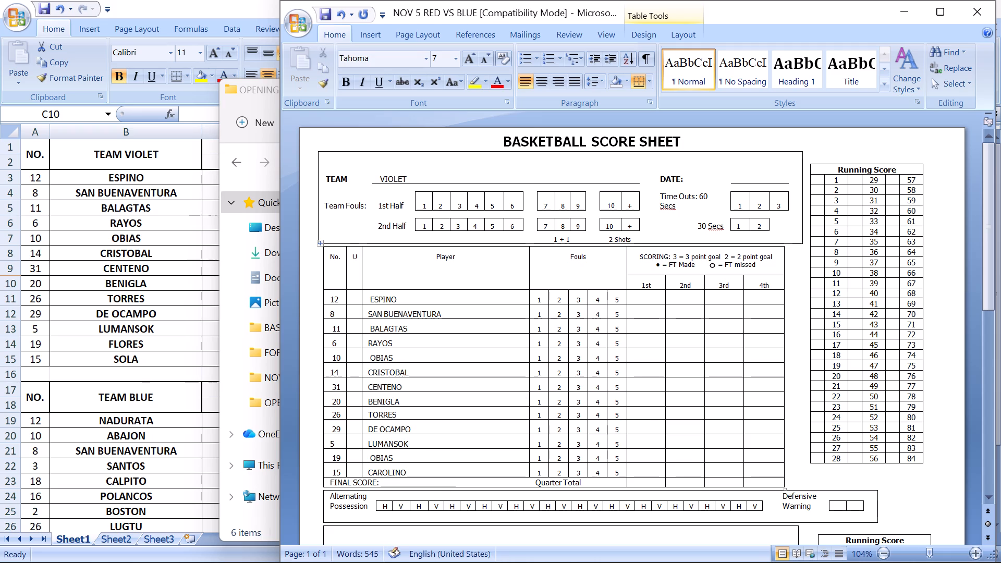
double_click(385, 457)
type("FLORES")
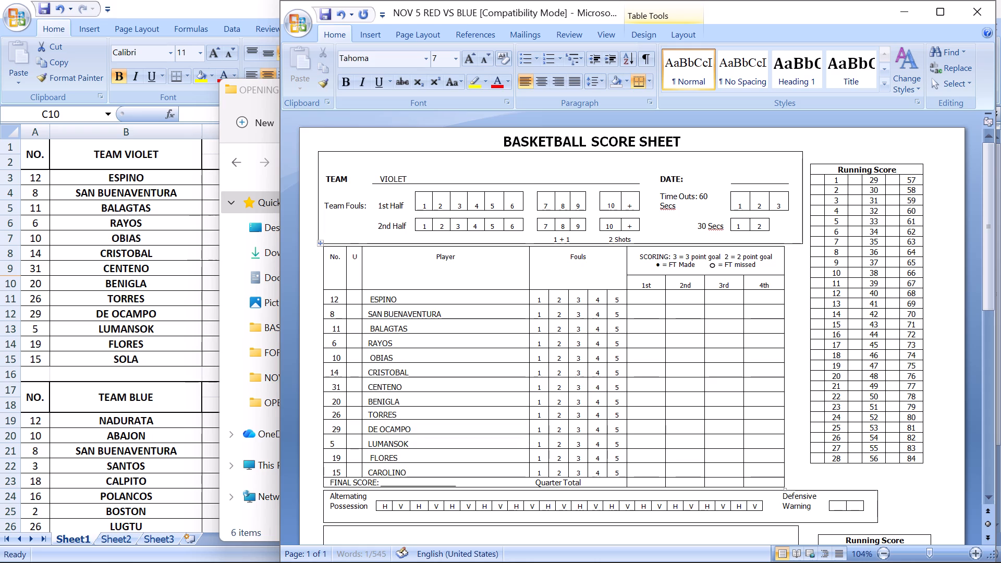
double_click(383, 474)
type("SOLA")
Save the score sheet as a copy named VIOLET VS BLUE in the NOVEMBER 18 folder on the Desktop.
scroll(483, 399, "down", 5)
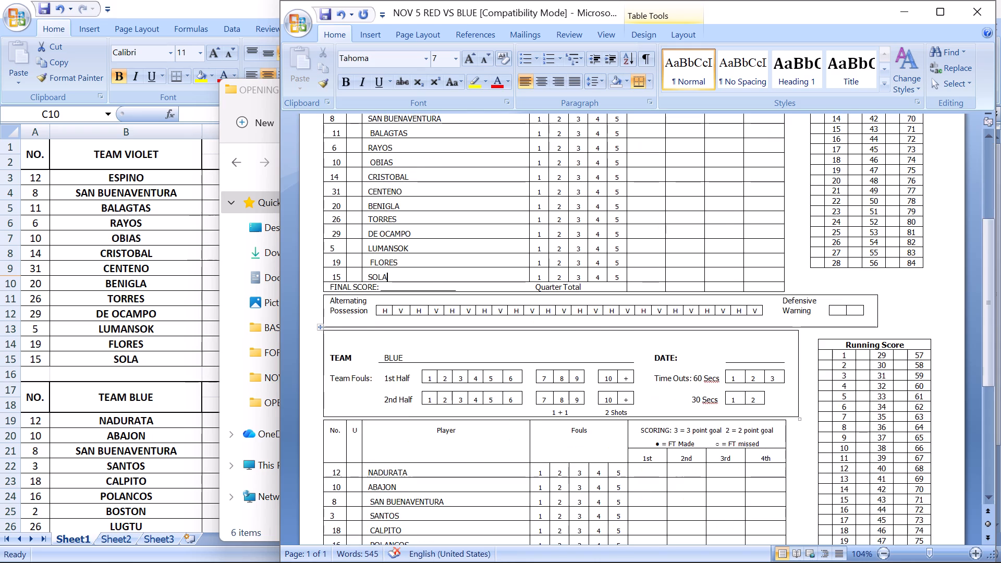
scroll(479, 397, "up", 6)
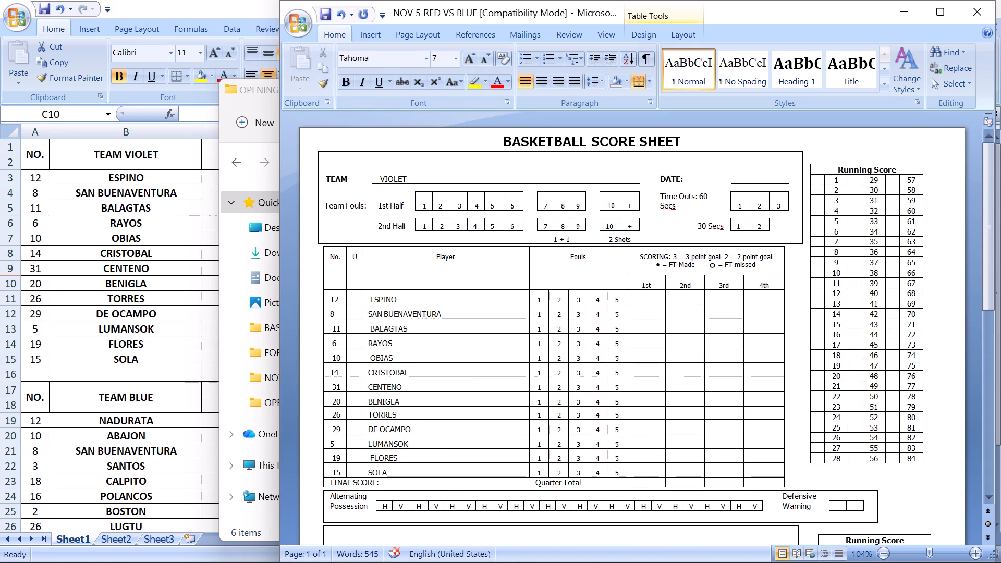
left_click(298, 21)
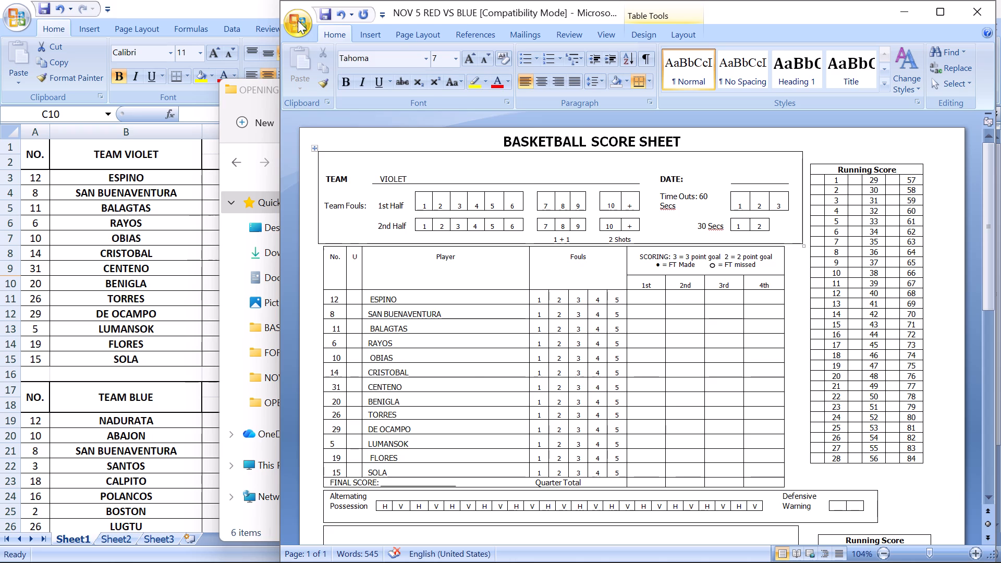
left_click(325, 182)
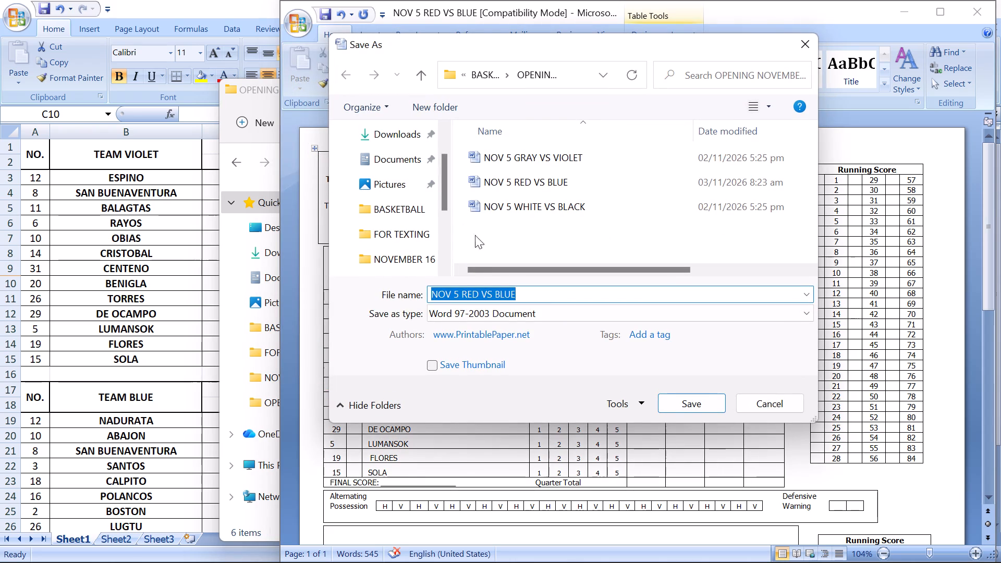
left_click_drag(477, 292, 408, 286)
type("VIOLET")
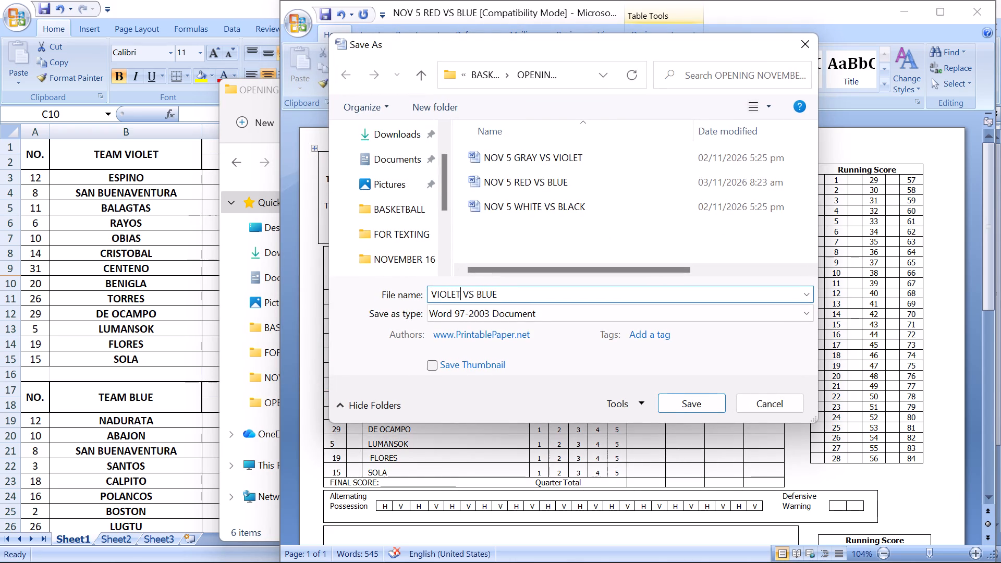
scroll(417, 212, "up", 3)
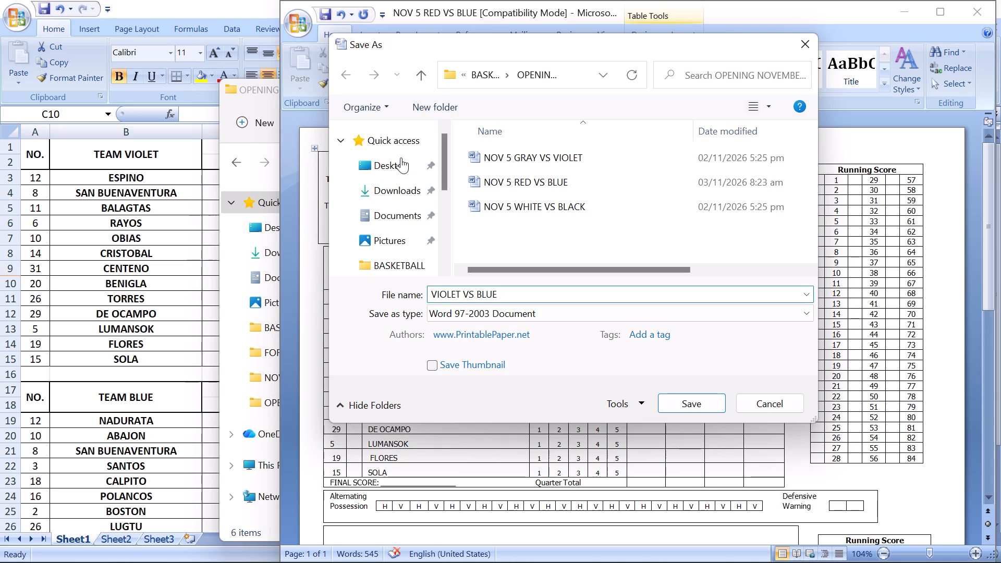
left_click(401, 157)
double_click(535, 253)
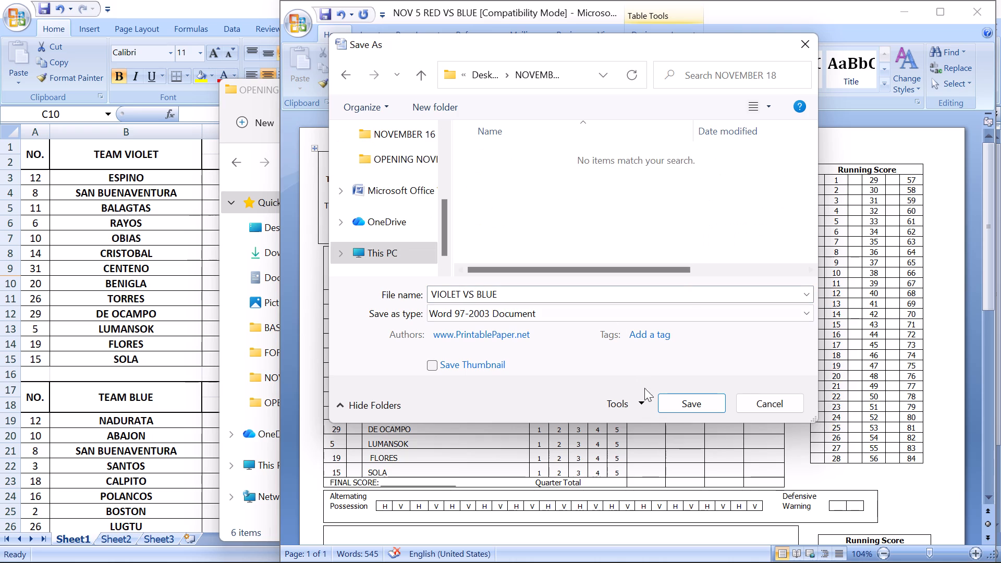
left_click(674, 402)
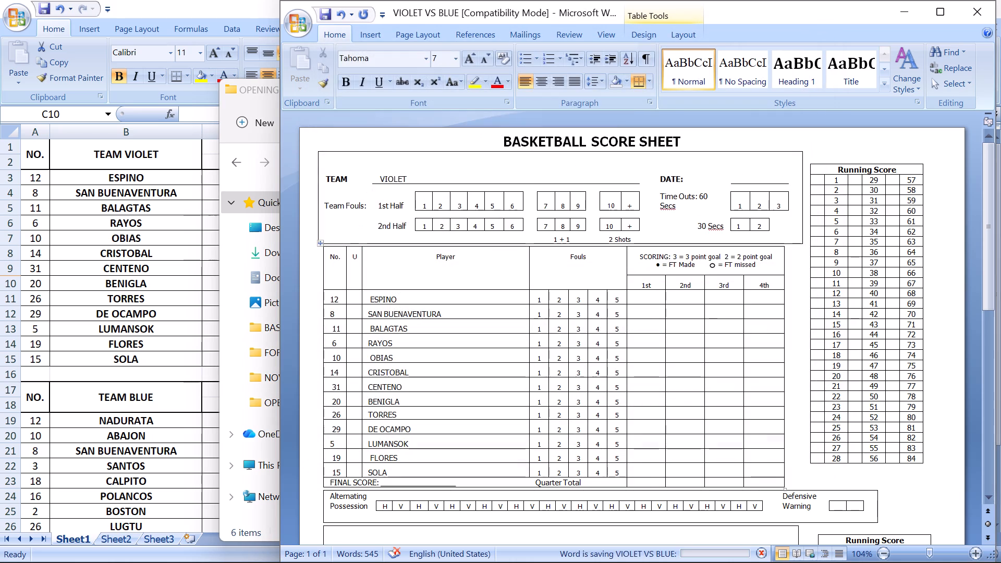
Close the VIOLET VS BLUE score sheet and the VIOLET VS BLUE fouls workbook.
left_click(980, 13)
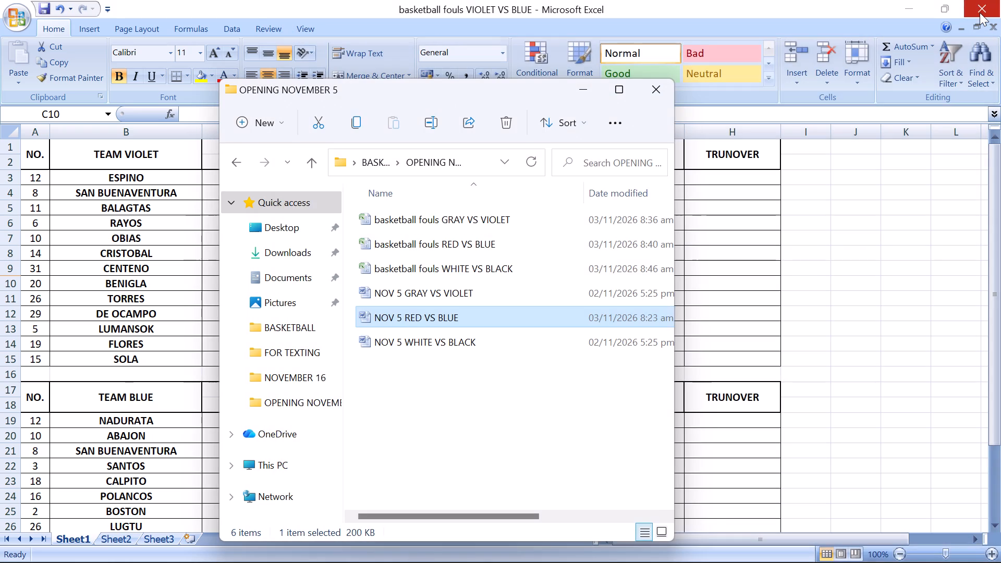
left_click(980, 13)
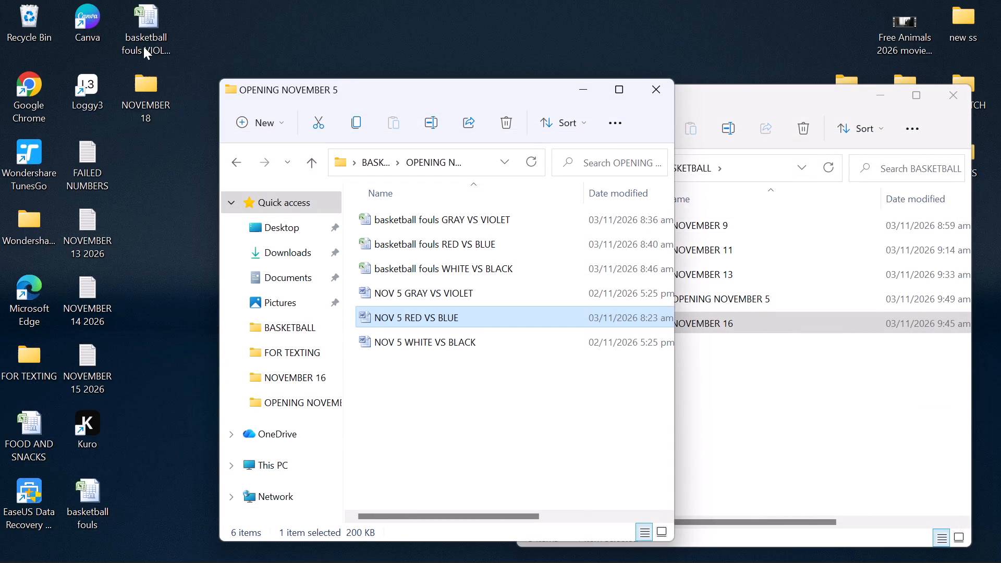
Move the VIOLET VS BLUE fouls workbook into the desktop's NOVEMBER 18 folder and shift the folder into the vacated spot.
left_click_drag(144, 27, 158, 88)
left_click_drag(149, 85, 150, 31)
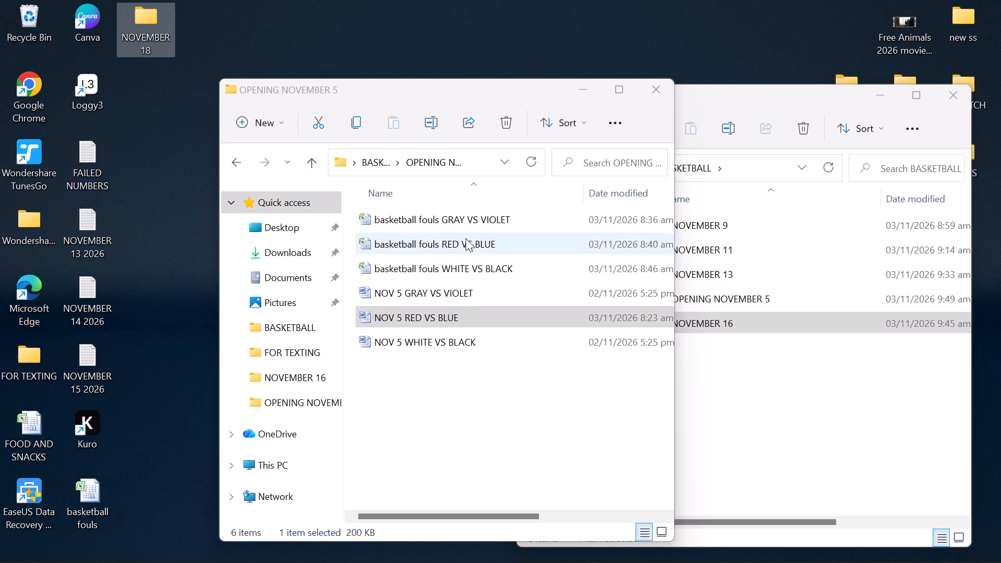
Open the GRAY VS VIOLET and WHITE VS BLACK fouls workbooks together from the OPENING NOVEMBER 5 folder.
left_click(463, 218)
left_click(494, 271, "ctrl")
key("Return")
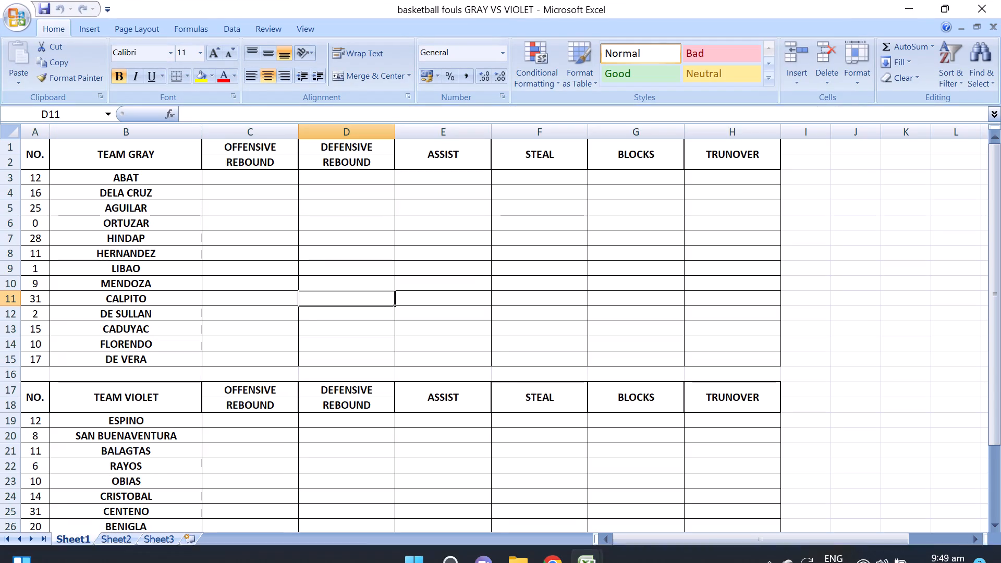
Copy TEAM WHITE's numbers and player names from the WHITE VS BLACK workbook over the TEAM VIOLET roster in GRAY VS VIOLET.
left_click(596, 542)
left_click(563, 493)
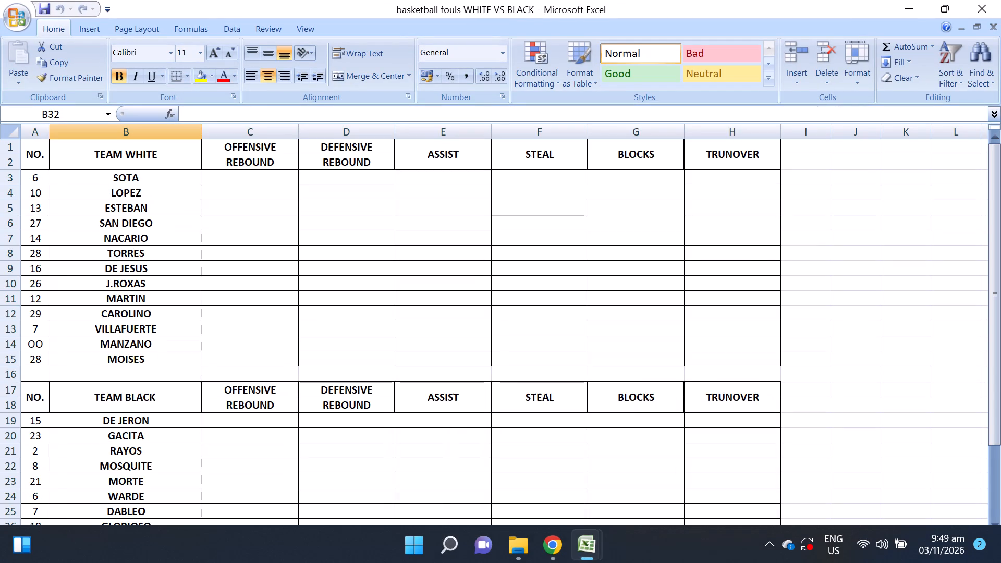
left_click_drag(27, 178, 154, 358)
key("ctrl+c")
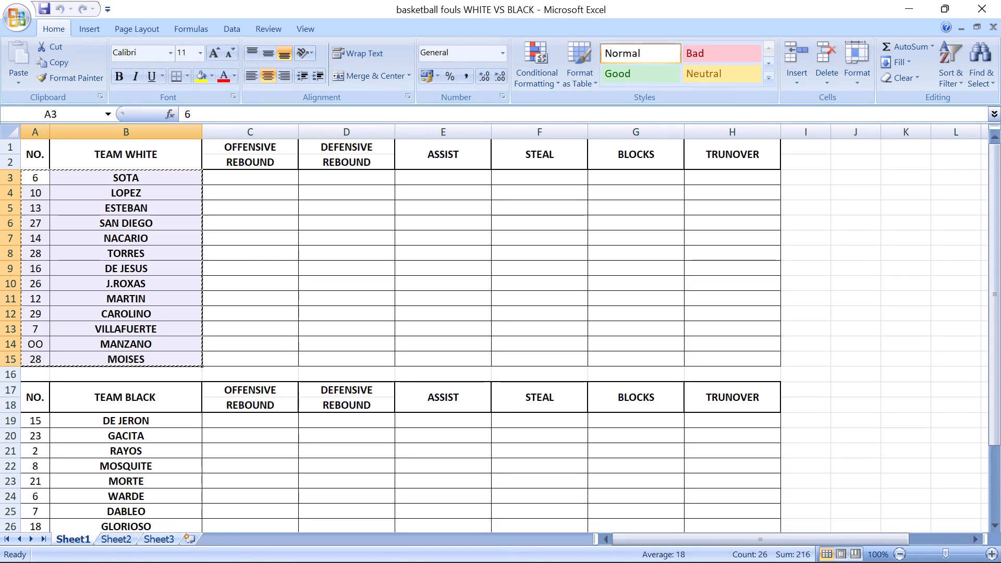
left_click(586, 558)
left_click(712, 475)
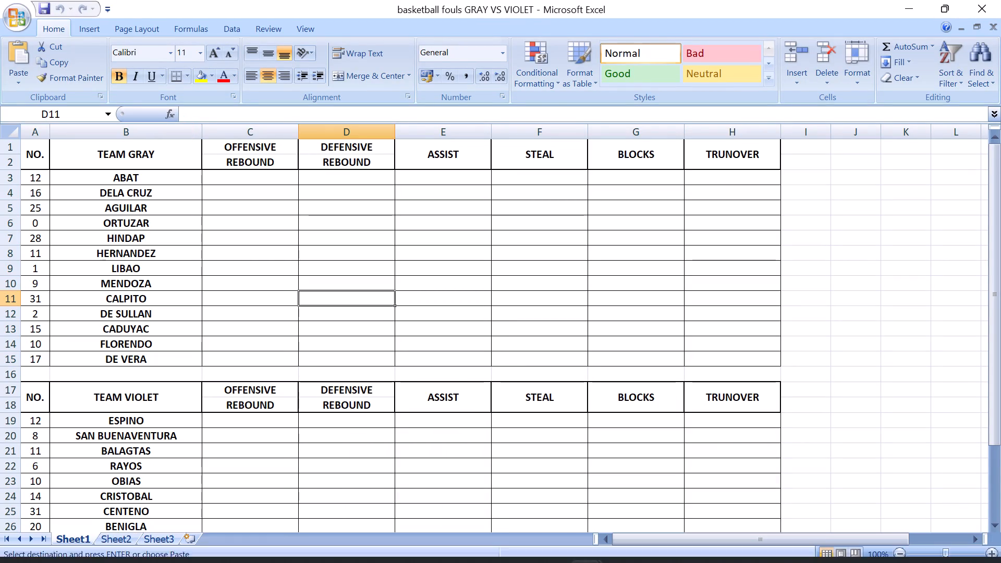
left_click(39, 424)
key("ctrl+v")
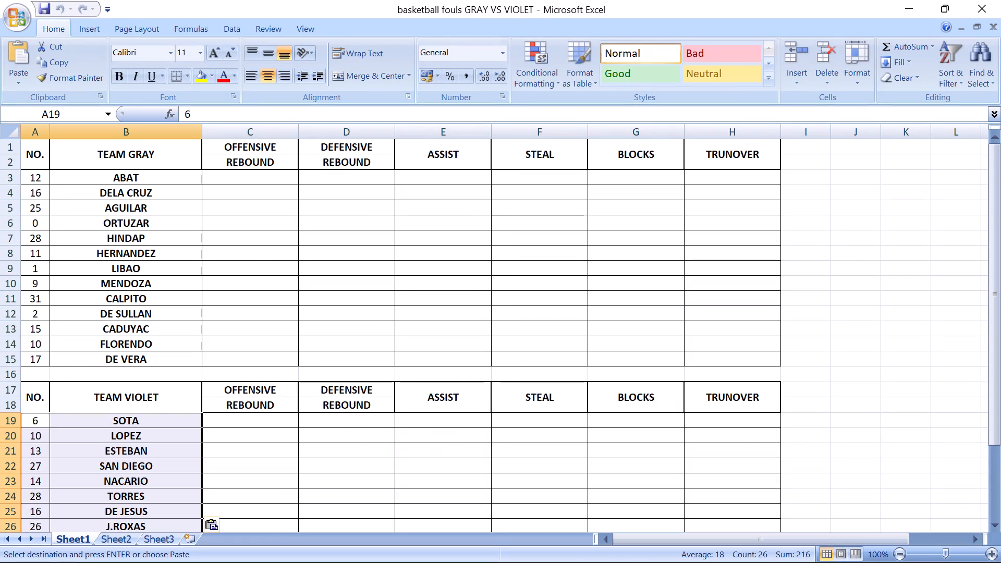
Change the second table's heading in the GRAY VS VIOLET workbook to TEAM WHITE.
double_click(161, 399)
key("BackSpace")
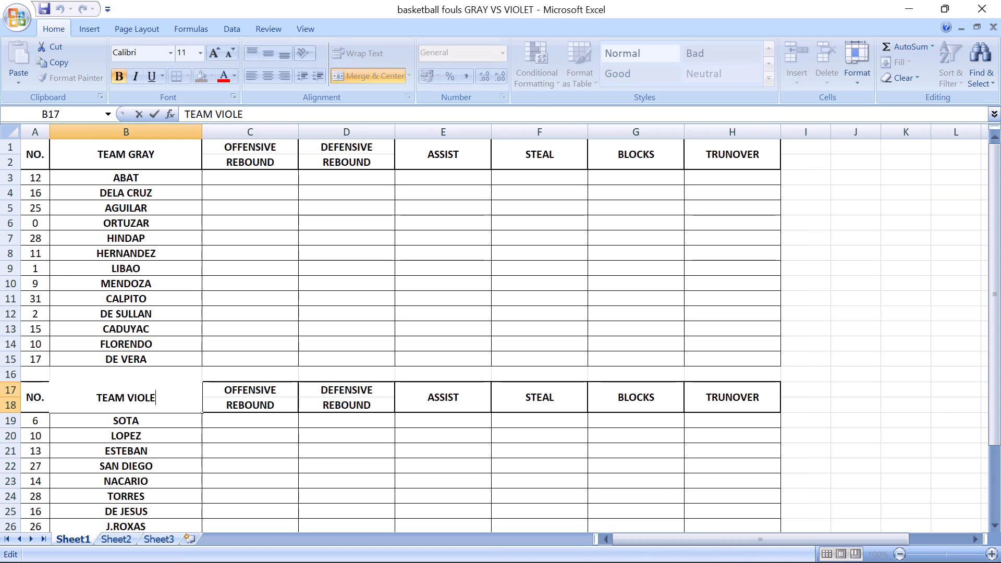
key("BackSpace")
key("BackSpace")
key("BackSpace")
key("BackSpace")
key("BackSpace")
type("WHITE")
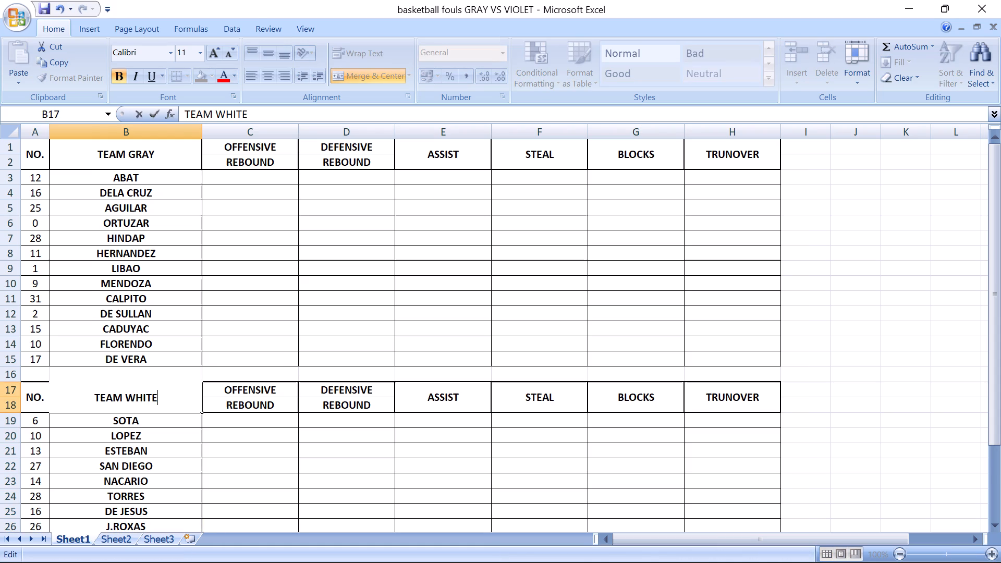
scroll(161, 399, "down", 5)
scroll(161, 399, "up", 6)
Save the workbook as a copy named basketball fouls GRAY VS WHITE in the NOVEMBER 18 folder on the Desktop.
left_click(18, 21)
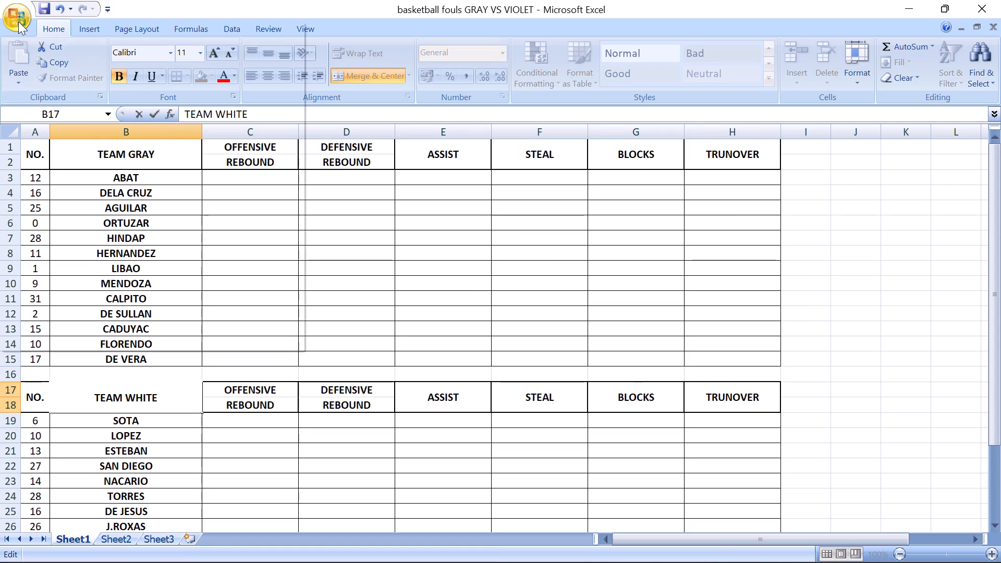
left_click(56, 138)
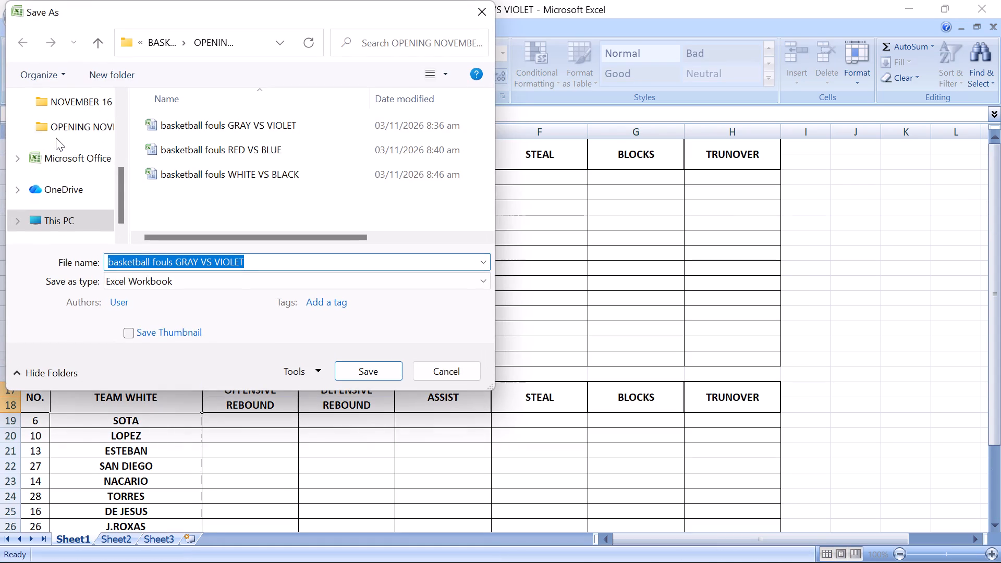
scroll(57, 133, "up", 7)
left_click(63, 123)
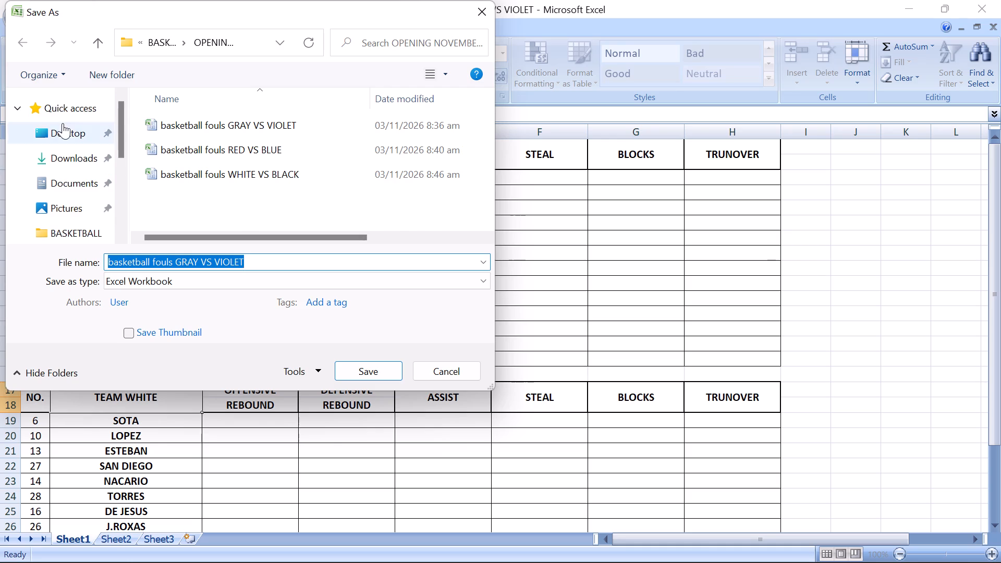
double_click(209, 225)
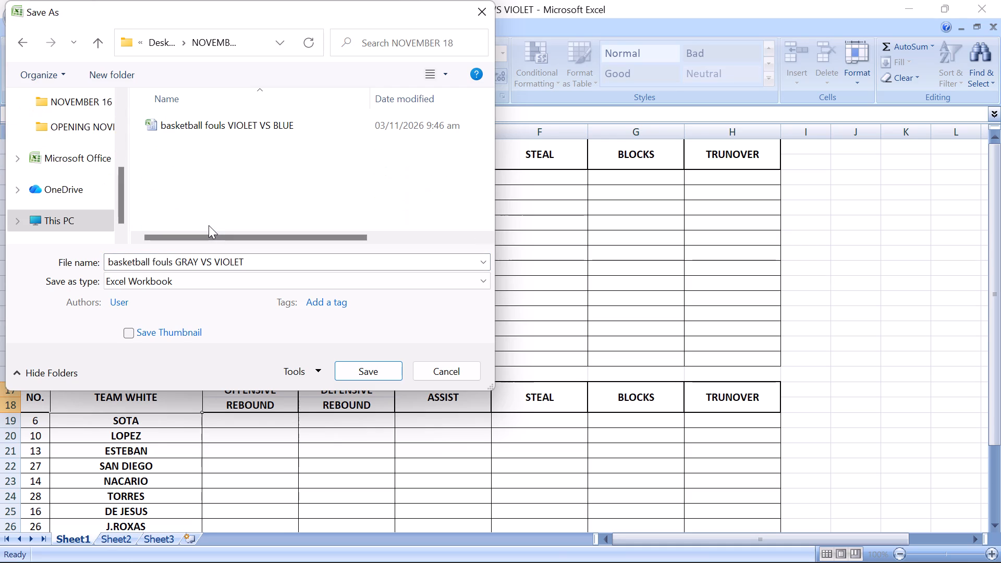
left_click(245, 262)
left_click(242, 263)
key("BackSpace")
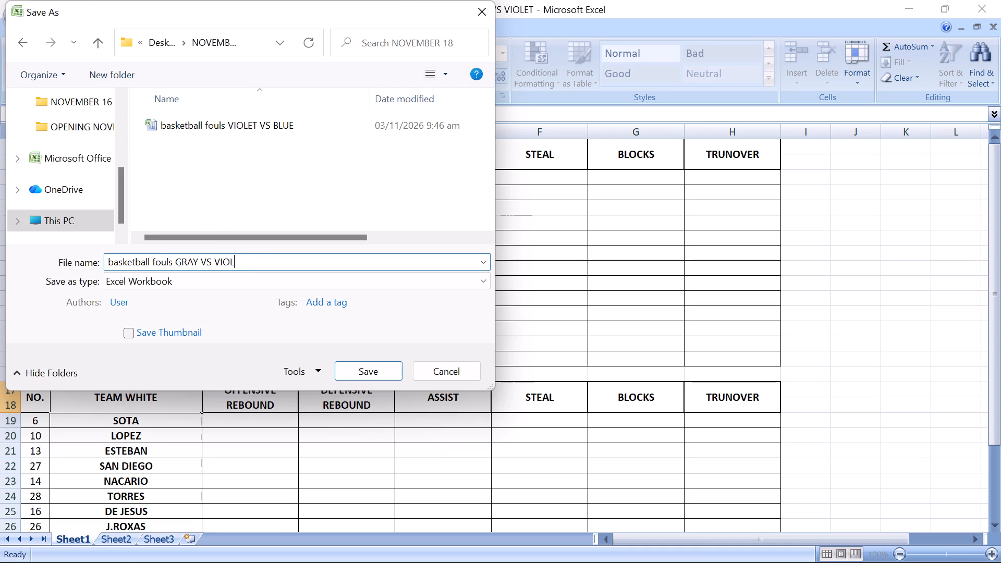
key("BackSpace")
key("BackSpace")
key("BackSpace")
key("BackSpace")
key("BackSpace")
type("WHITE")
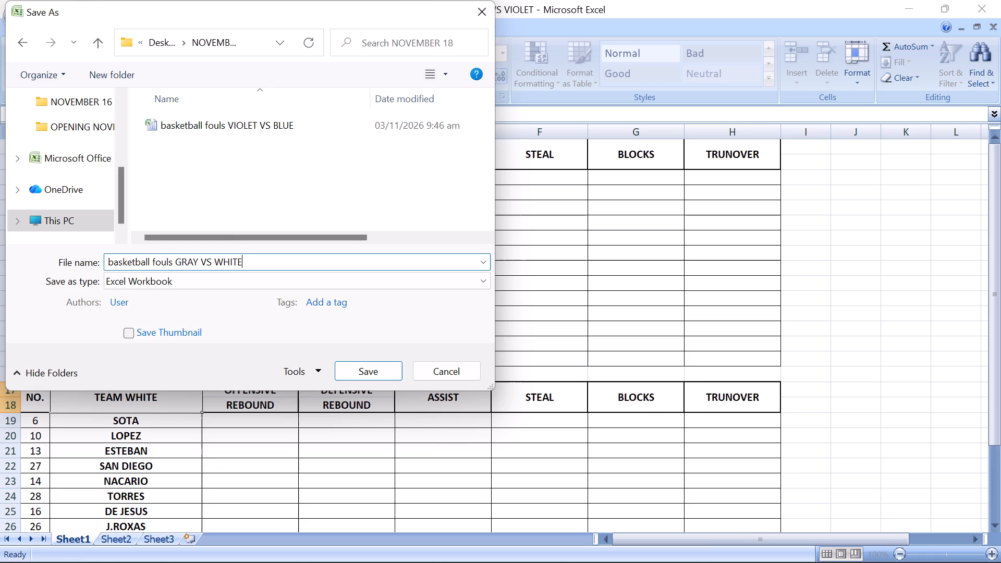
key("Return")
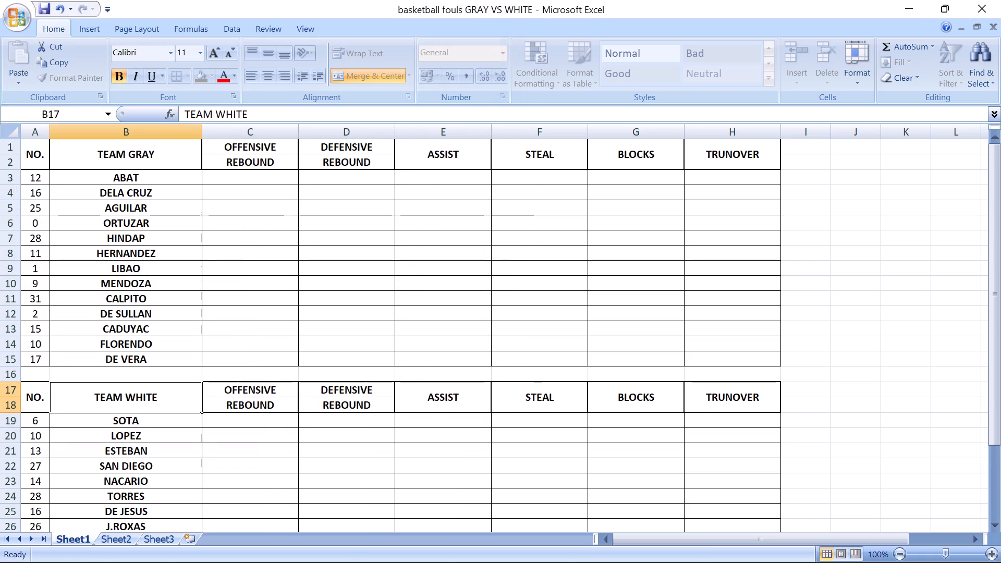
Open the NOV 5 GRAY VS VIOLET score sheet and place its window beside the TEAM WHITE roster in the workbook.
scroll(375, 351, "down", 7)
scroll(386, 362, "up", 2)
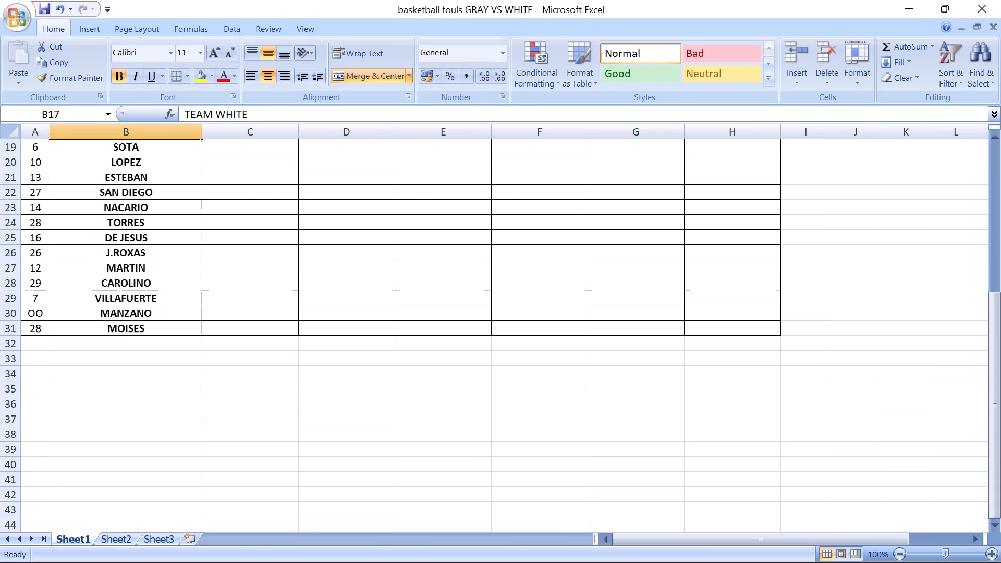
left_click(529, 548)
left_click(515, 476)
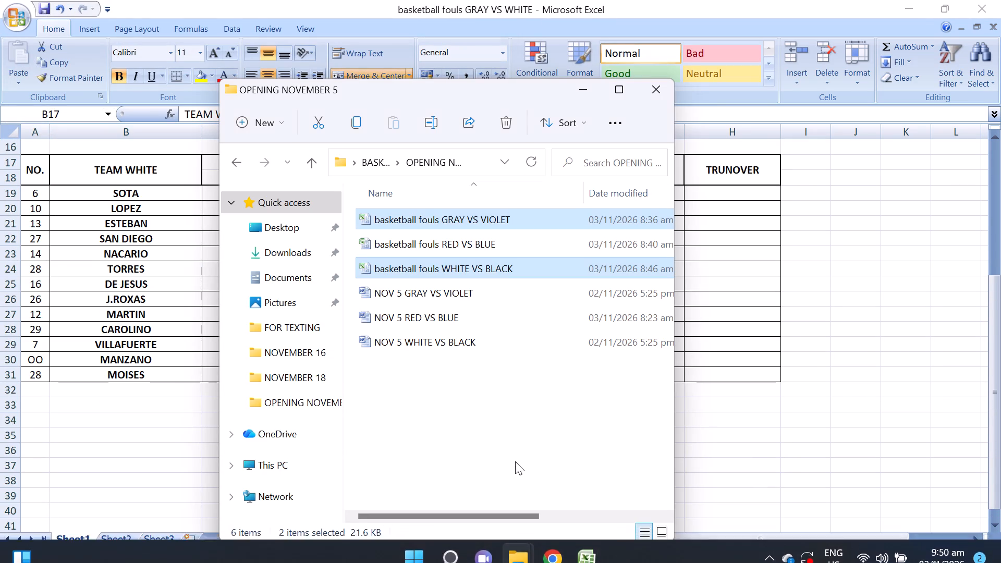
double_click(458, 295)
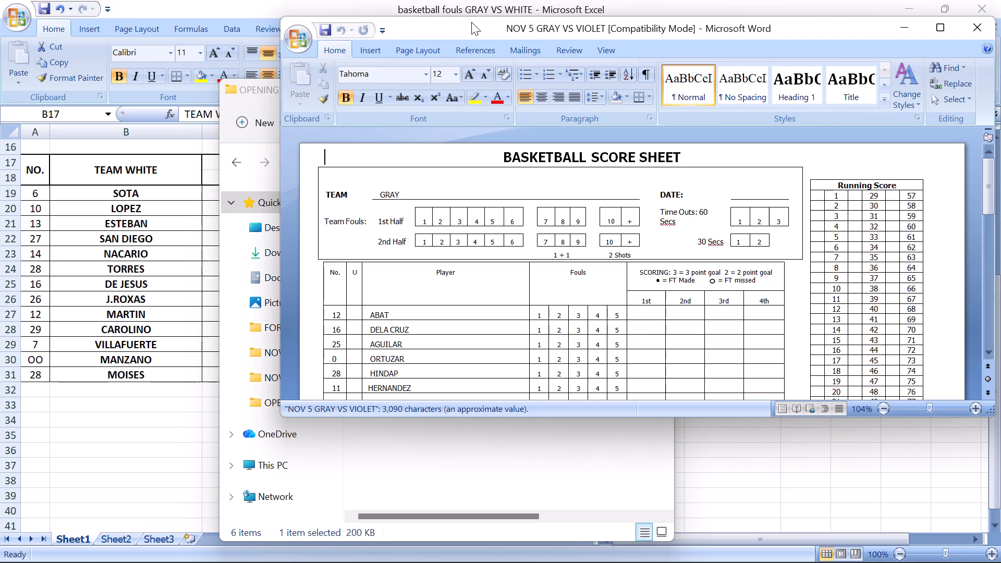
left_click_drag(469, 19, 463, 0)
Replace the team name VIOLET with WHITE in the score sheet's second team section.
scroll(417, 293, "down", 8)
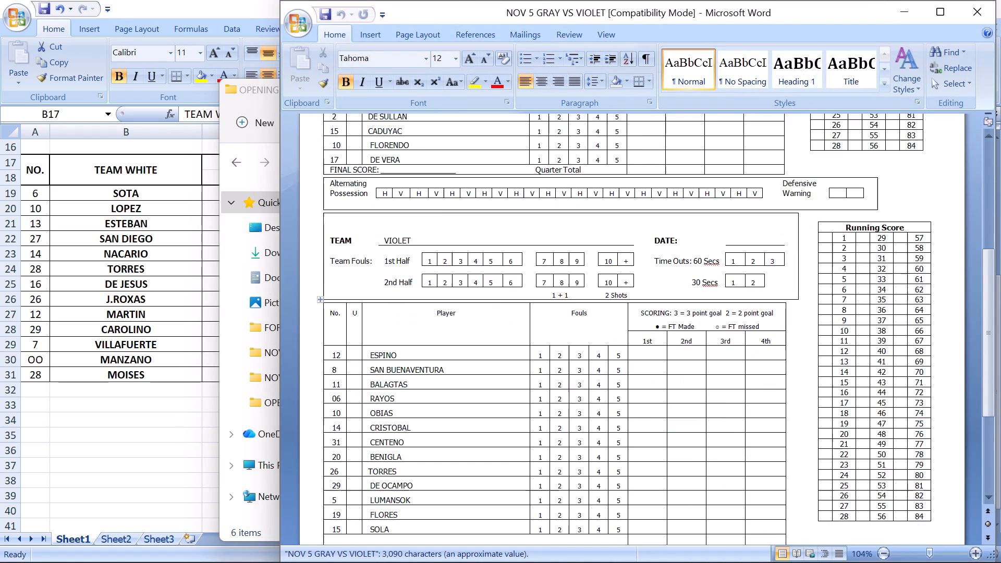
scroll(416, 283, "down", 2)
left_click_drag(411, 163, 410, 163)
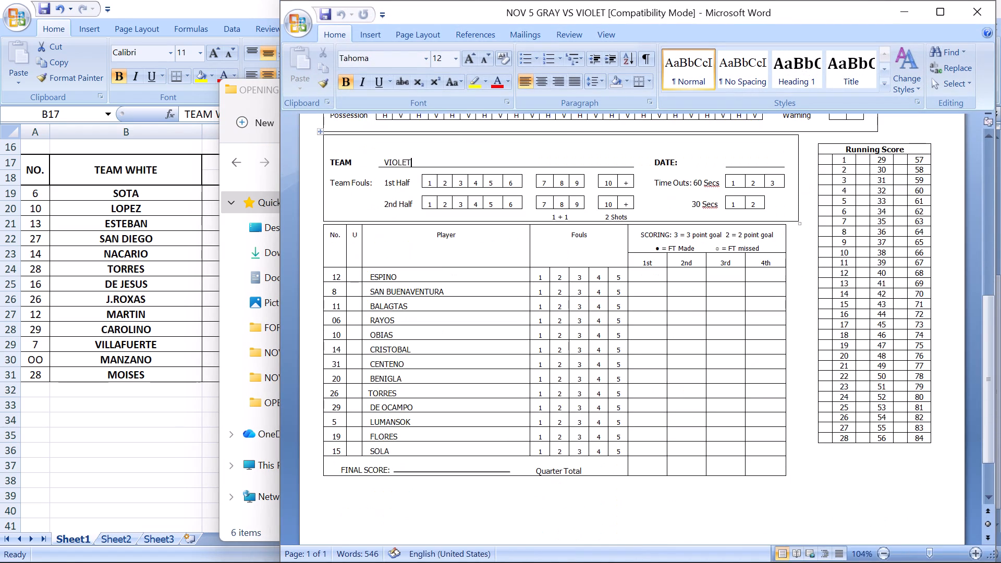
left_click_drag(410, 163, 387, 157)
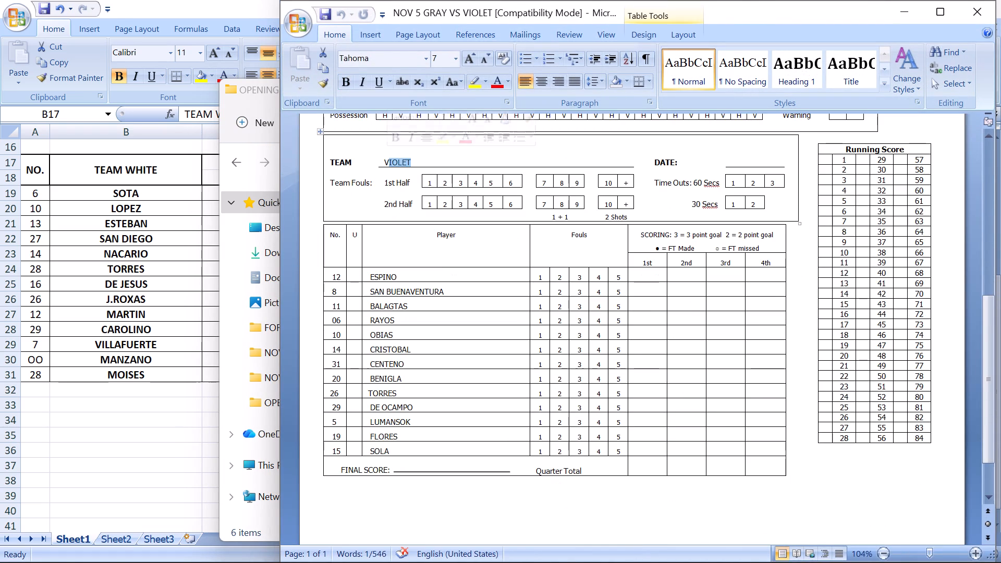
key("BackSpace")
key("BackSpace")
key("w")
type("HITE")
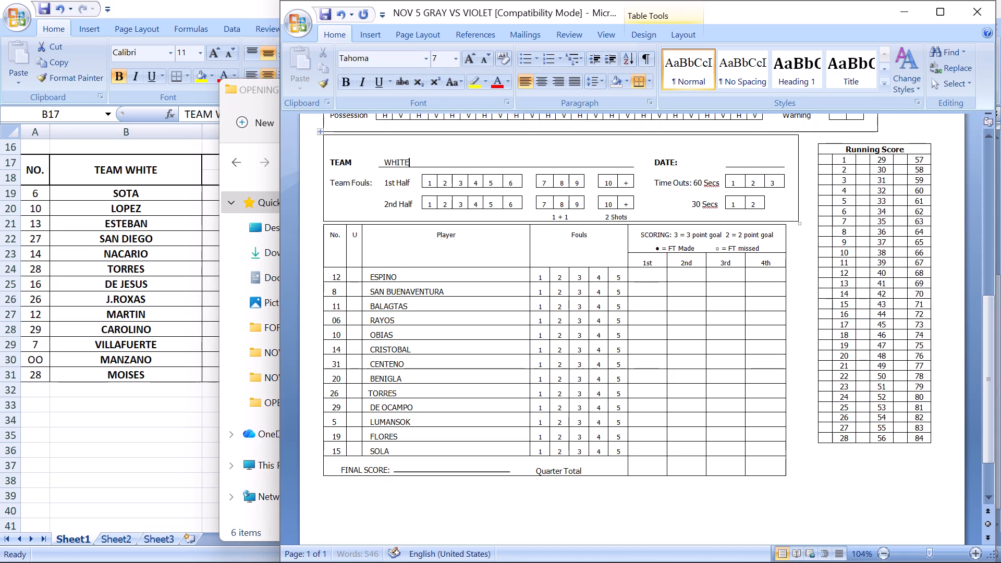
Set the first four player numbers in the WHITE table to 6, 10, 13 and 27.
double_click(336, 274)
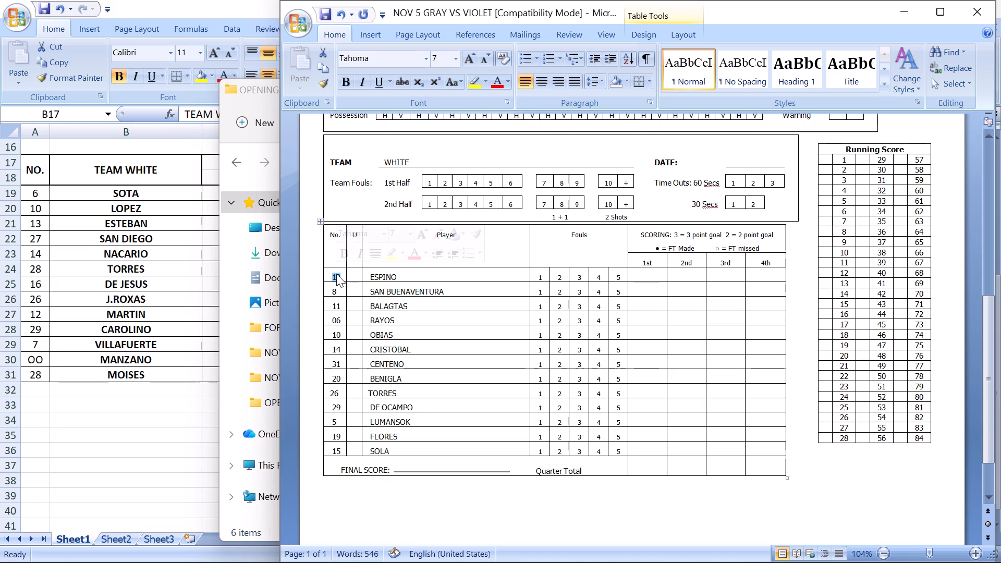
key("6")
double_click(333, 289)
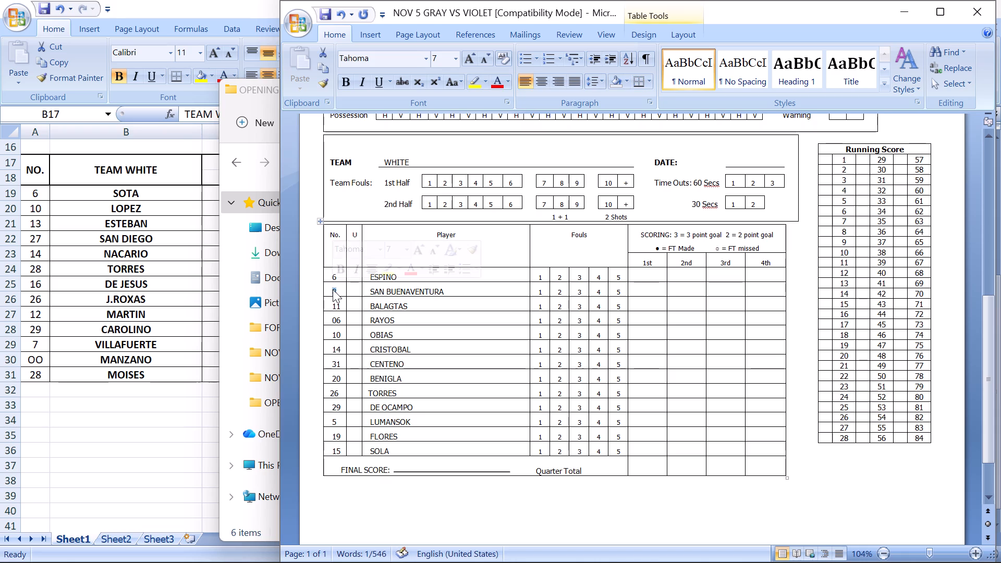
type("10")
double_click(337, 306)
type("13")
double_click(335, 319)
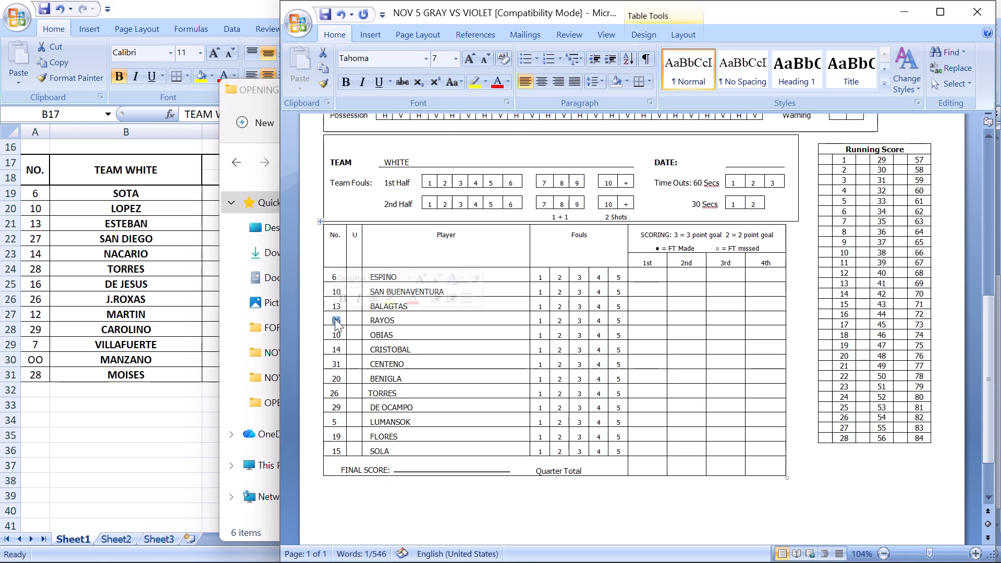
type("27")
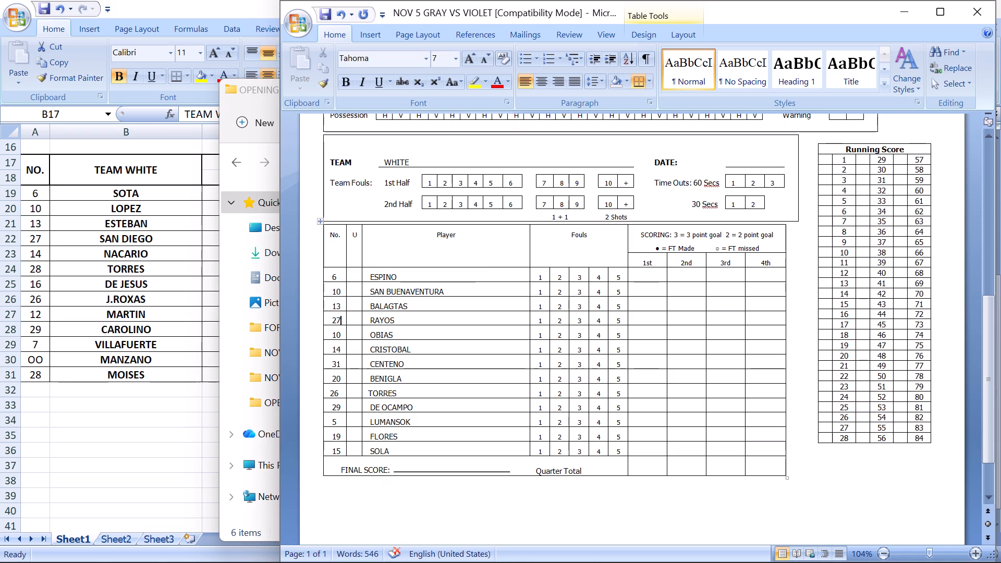
Set the fifth to eighth player numbers in the WHITE table to 14, 28, 16 and 26.
double_click(337, 331)
type("14")
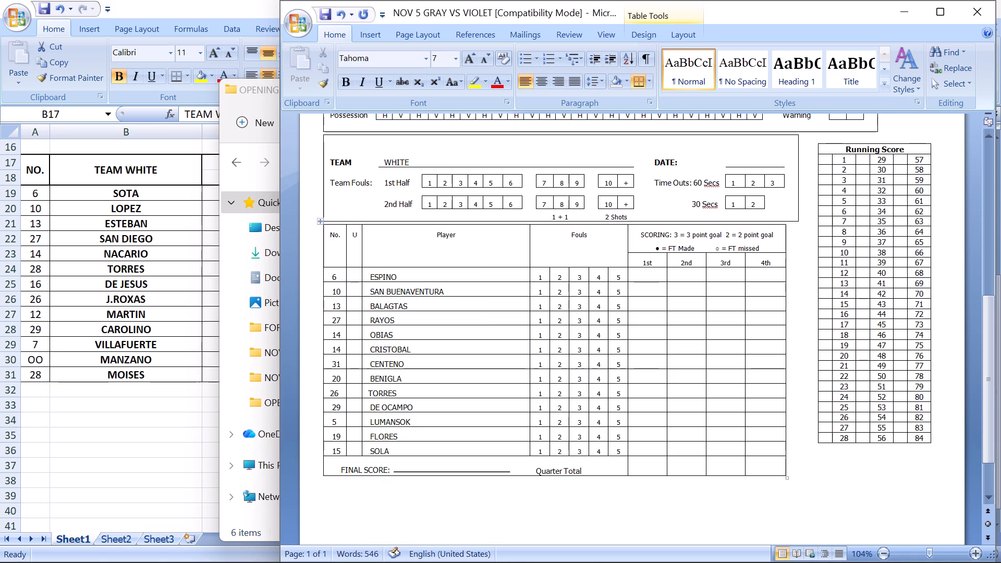
double_click(336, 347)
type("28")
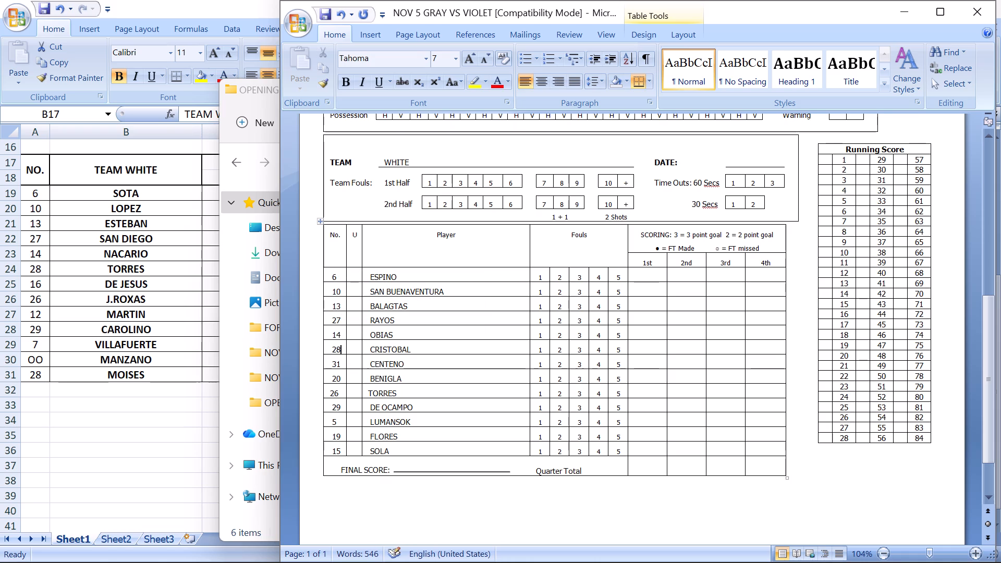
double_click(336, 358)
type("16")
double_click(337, 375)
type("26")
Set the ninth player number in the WHITE table to 12 and the eleventh to thirteenth to 7, 00 and 28.
double_click(332, 394)
type("12")
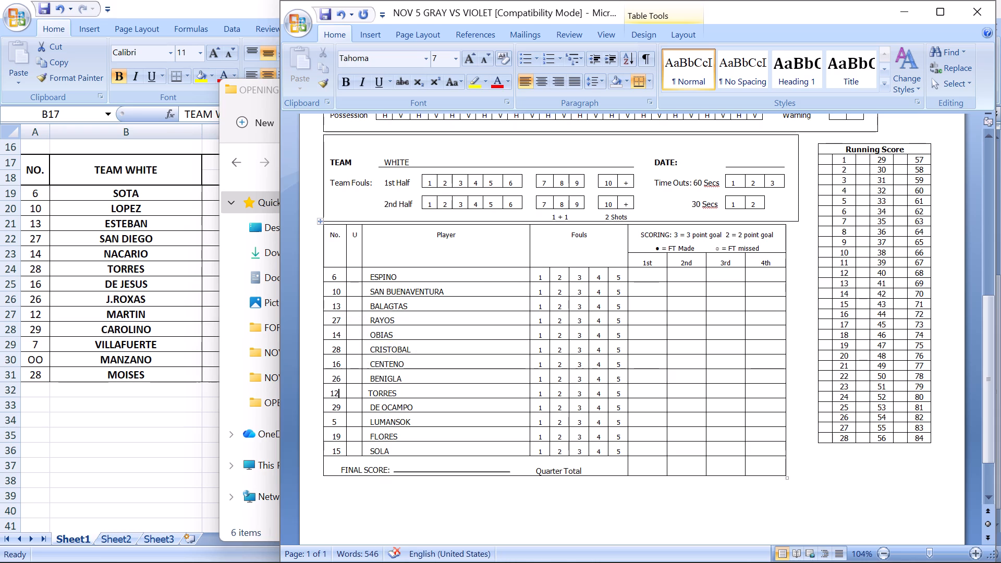
double_click(334, 419)
key("BackSpace")
key("7")
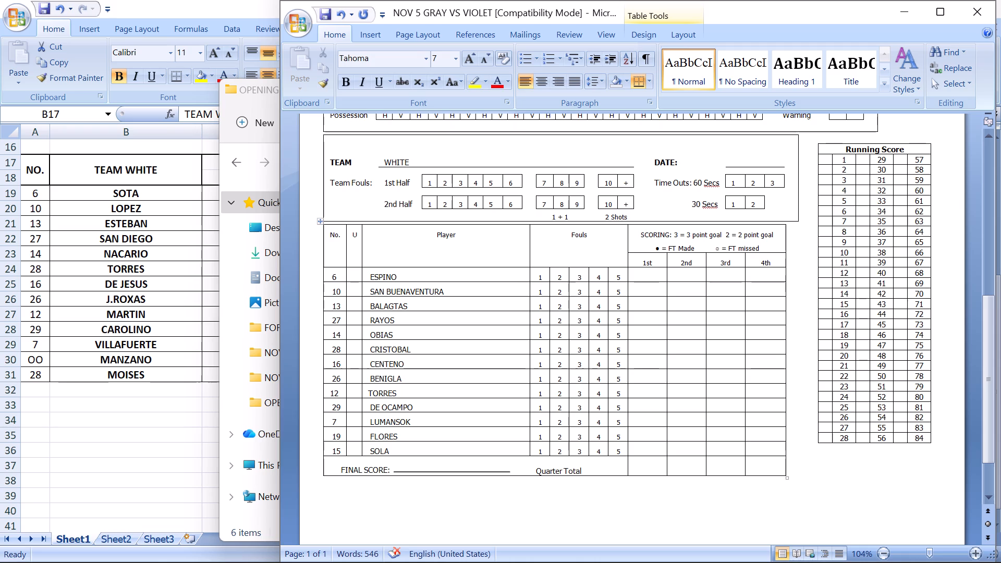
double_click(334, 435)
type("00")
double_click(336, 449)
type("28")
double_click(385, 272)
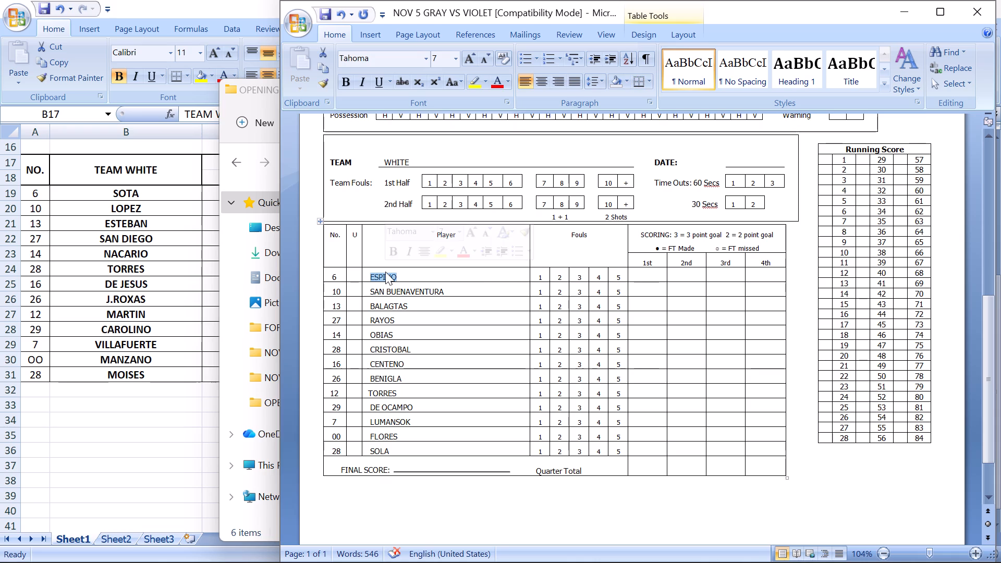
type("SOTA")
triple_click(392, 285)
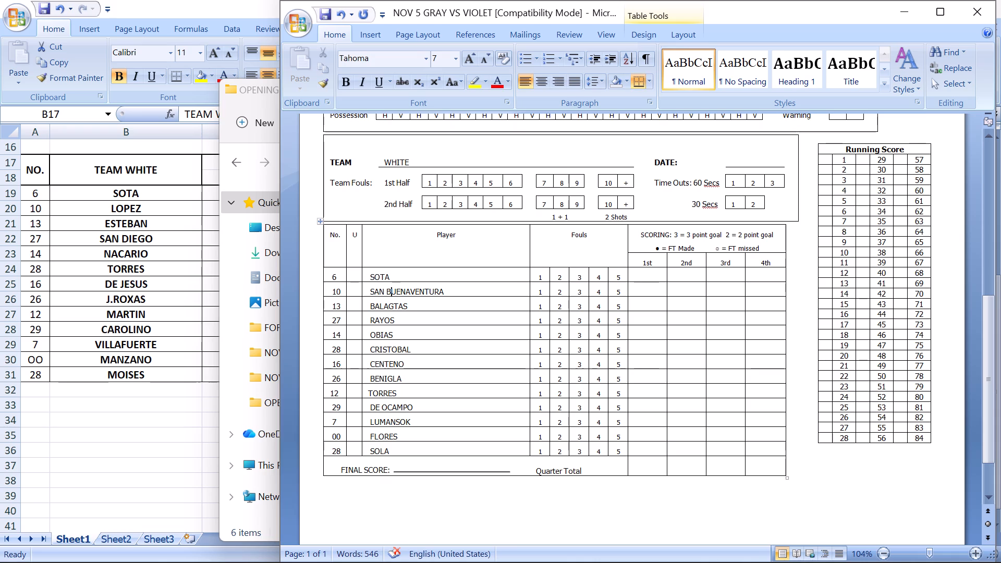
type("LOPEZ")
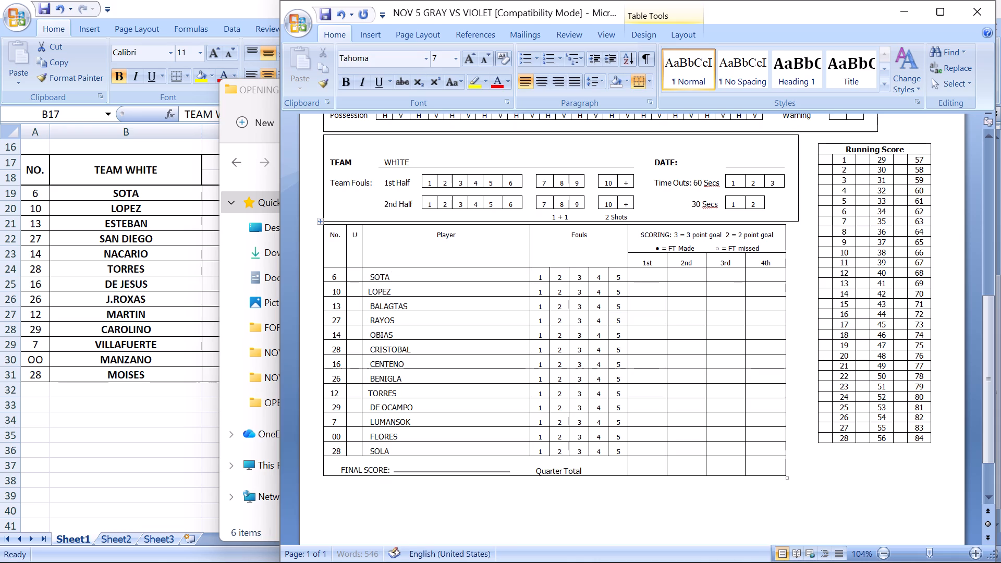
double_click(395, 310)
type("ESTEBA")
key("n")
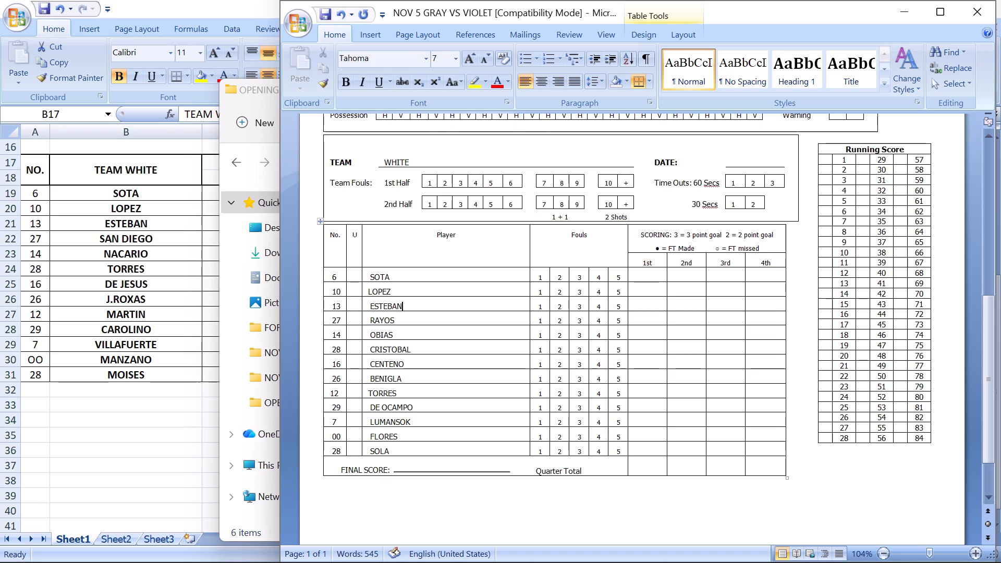
double_click(386, 321)
type("SAN DIEGO")
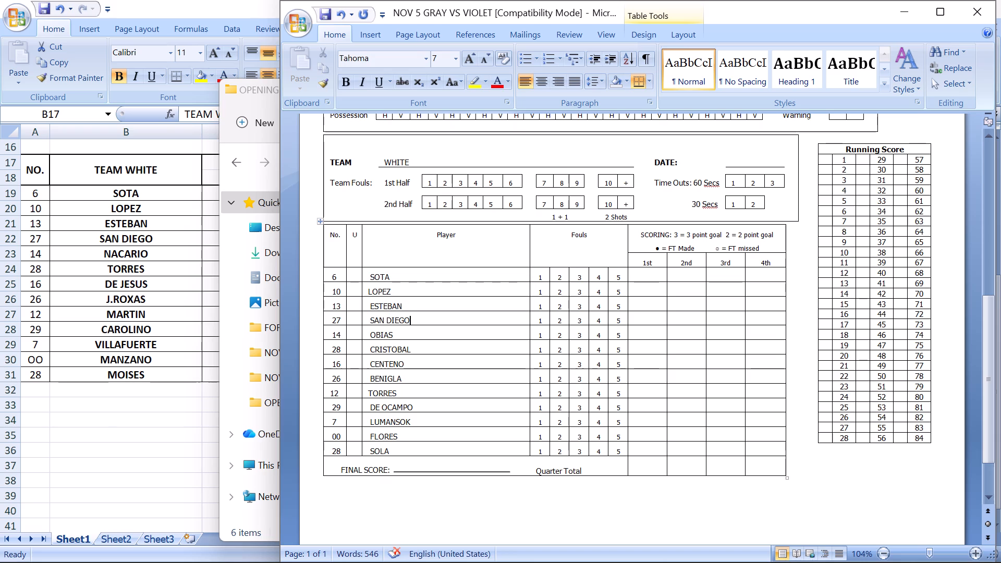
double_click(379, 333)
type("NACARIO")
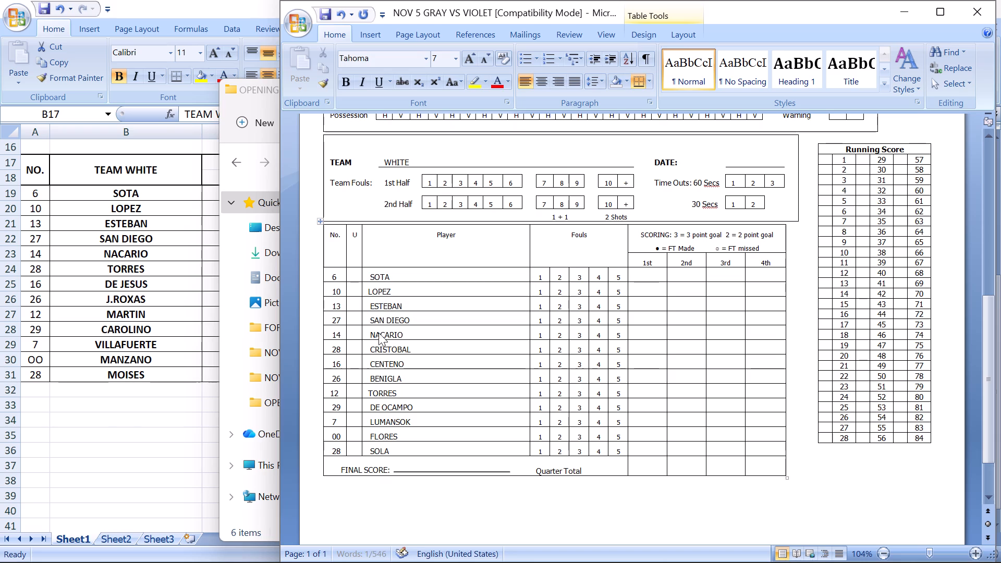
double_click(388, 344)
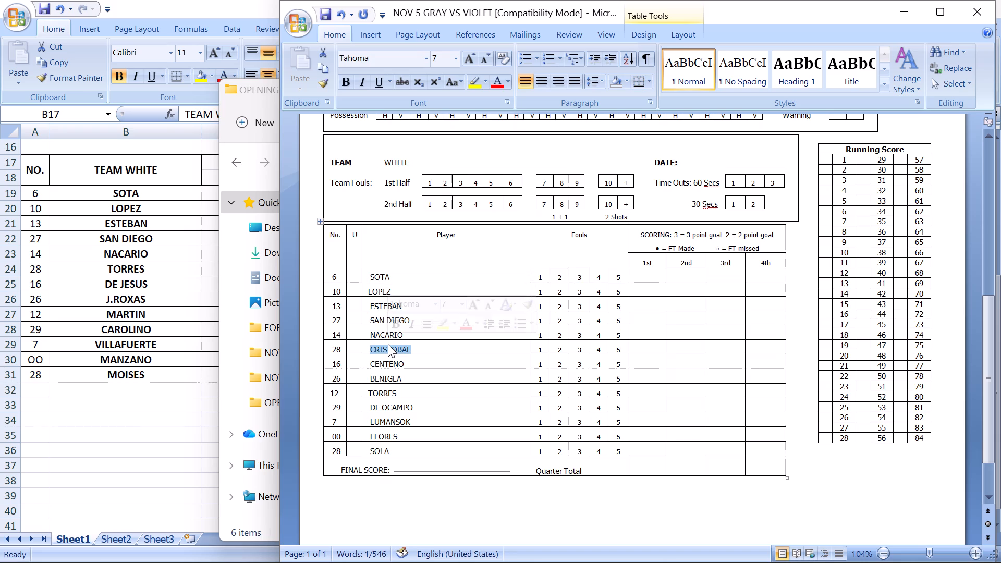
type("TORRES")
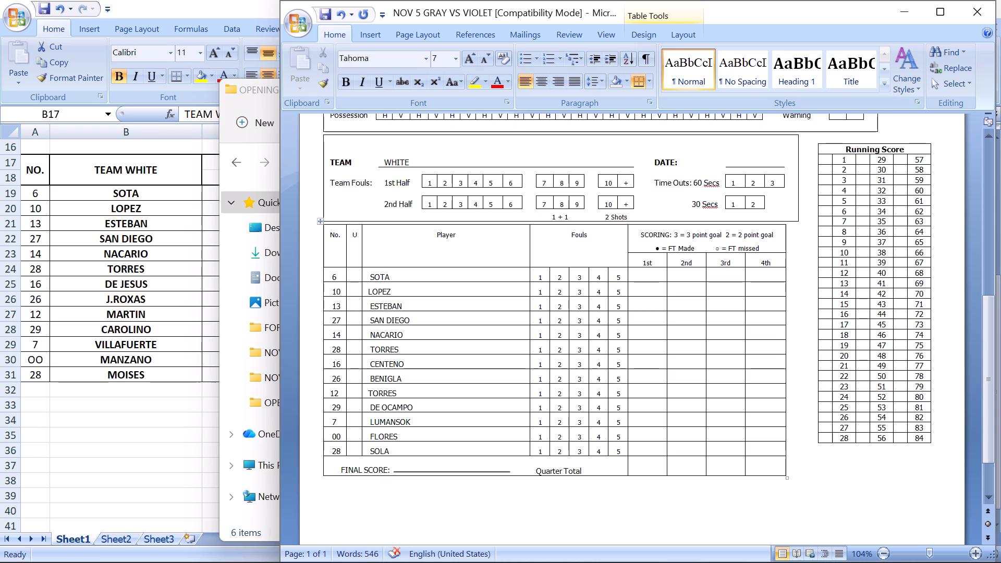
double_click(386, 362)
type("DE JESUS")
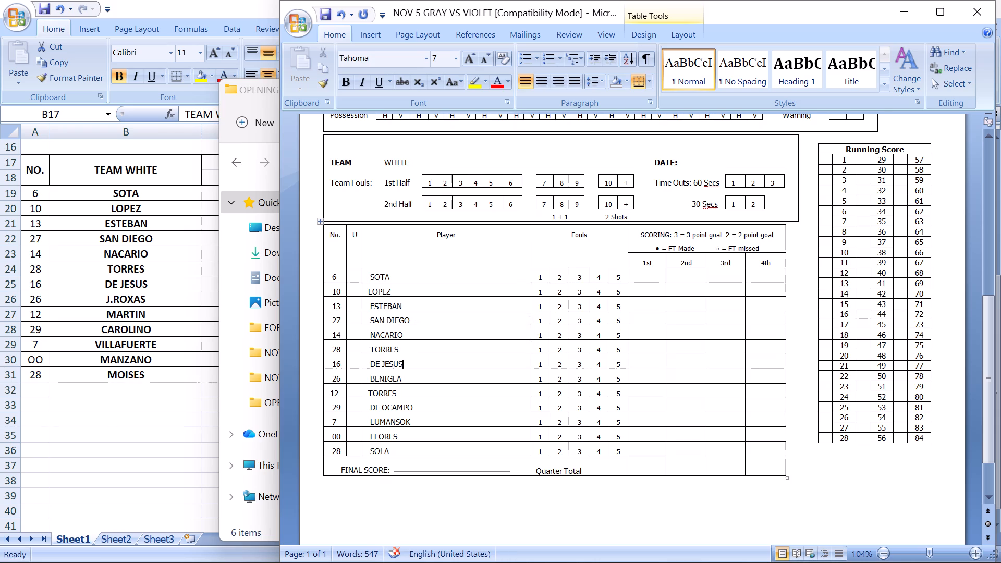
double_click(391, 378)
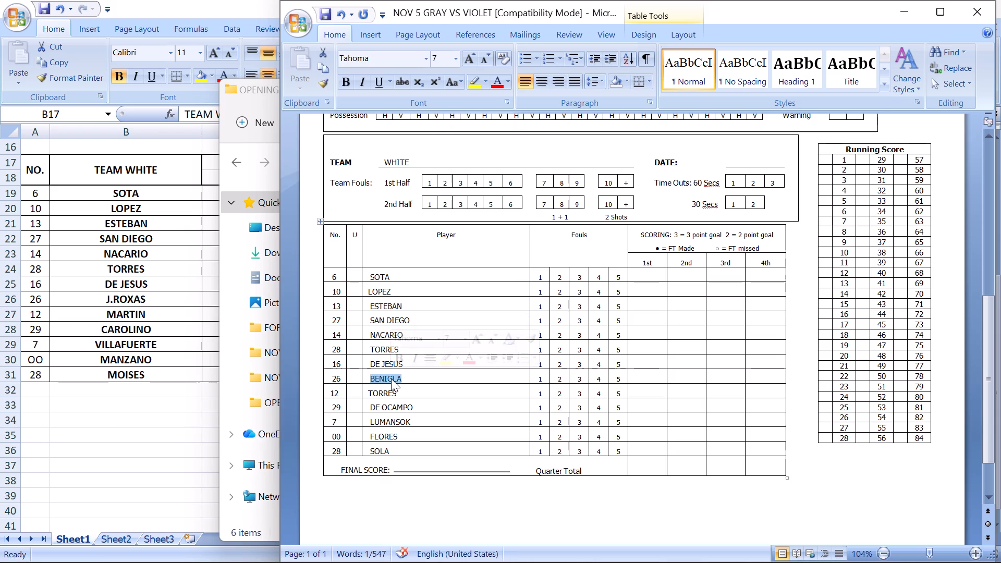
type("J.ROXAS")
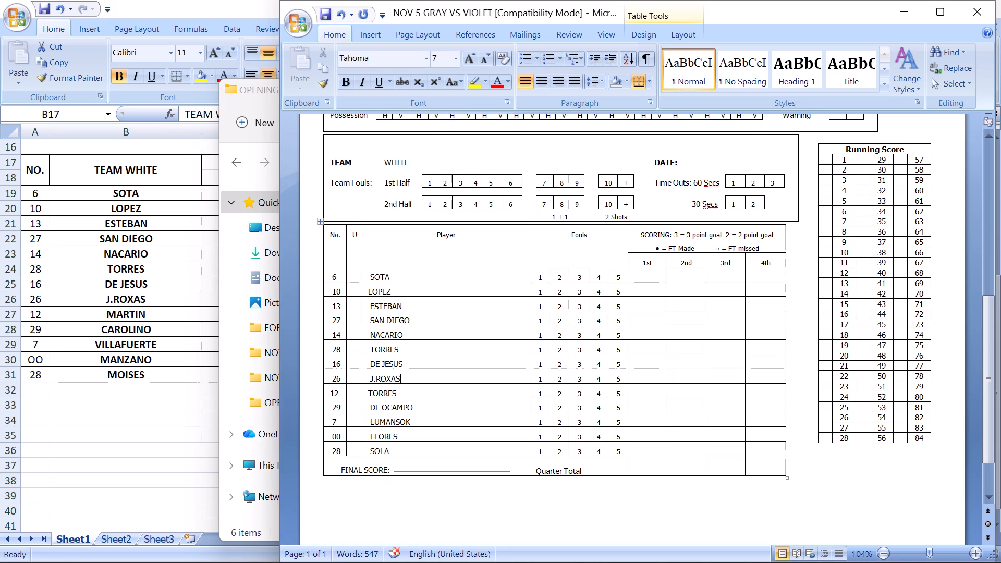
double_click(380, 396)
type("MARIN")
key("BackSpace")
key("BackSpace")
type("TIN")
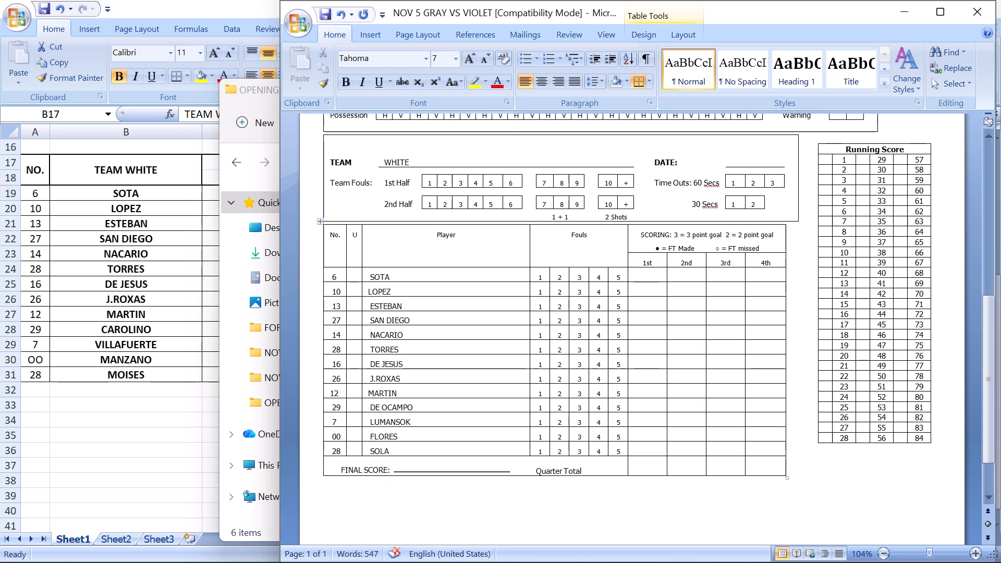
double_click(380, 402)
triple_click(397, 405)
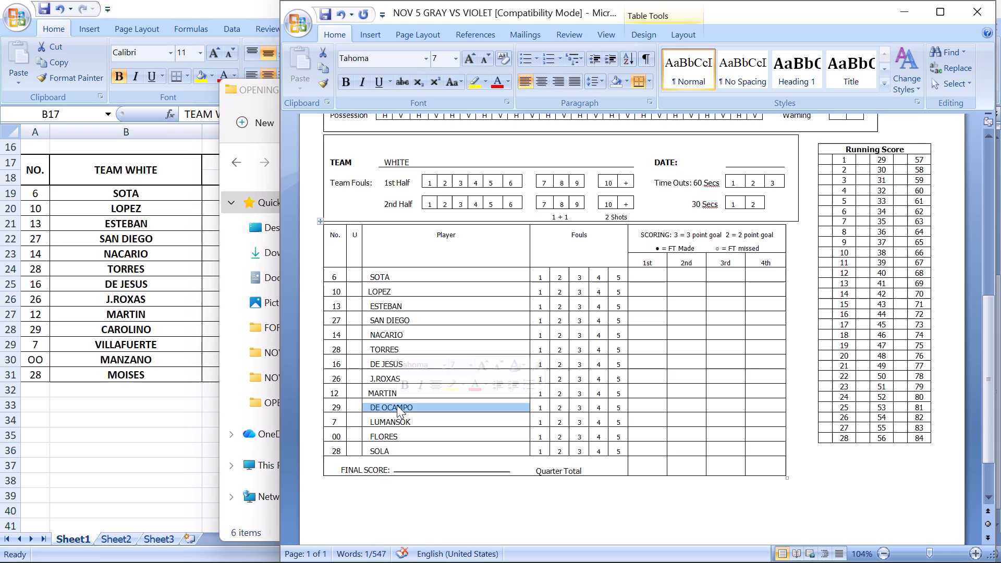
type("CAROLINO")
key("BackSpace")
key("BackSpace")
type("NO")
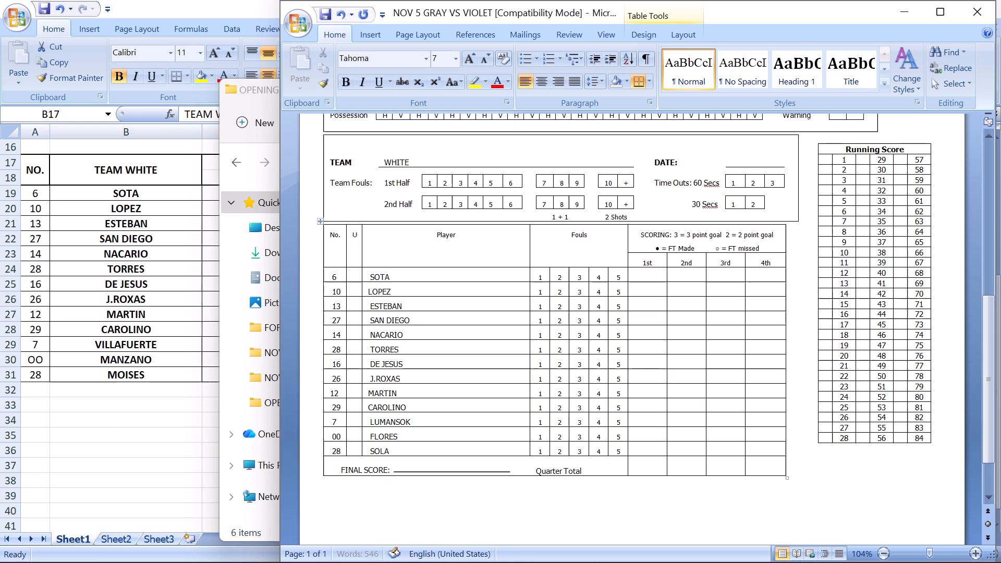
double_click(395, 419)
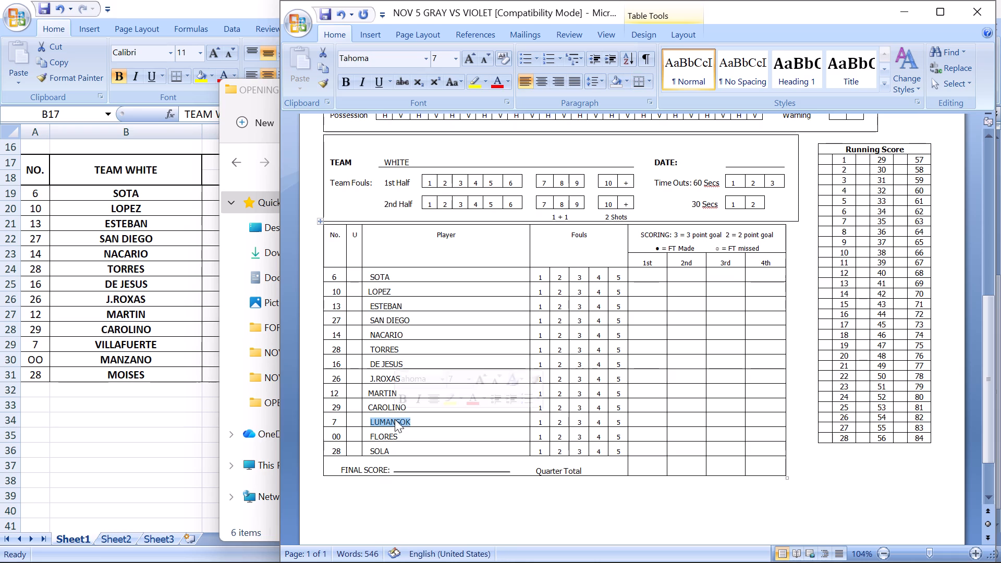
type("VILLAFUERTE")
double_click(386, 433)
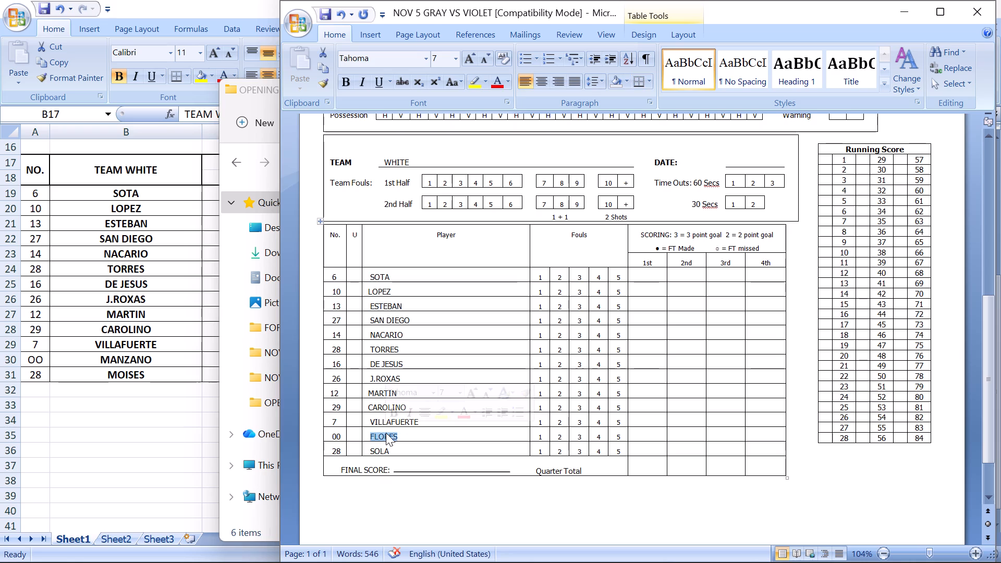
type("MANZANO")
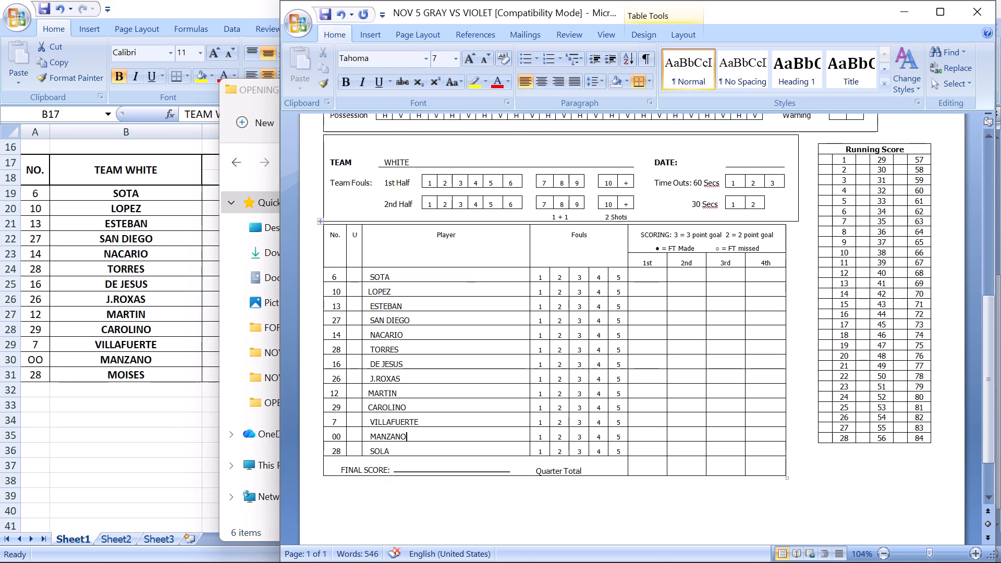
double_click(385, 455)
type("MOISES")
Save the score sheet as a new document named GRAY VS WHITE in the OPENING NOVEMBER 5 folder.
left_click(300, 19)
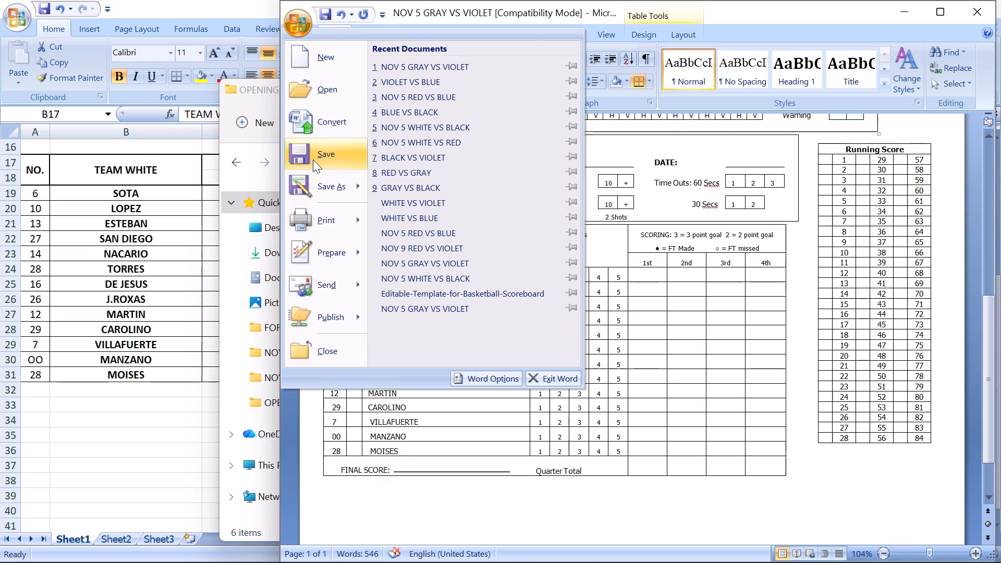
left_click(314, 180)
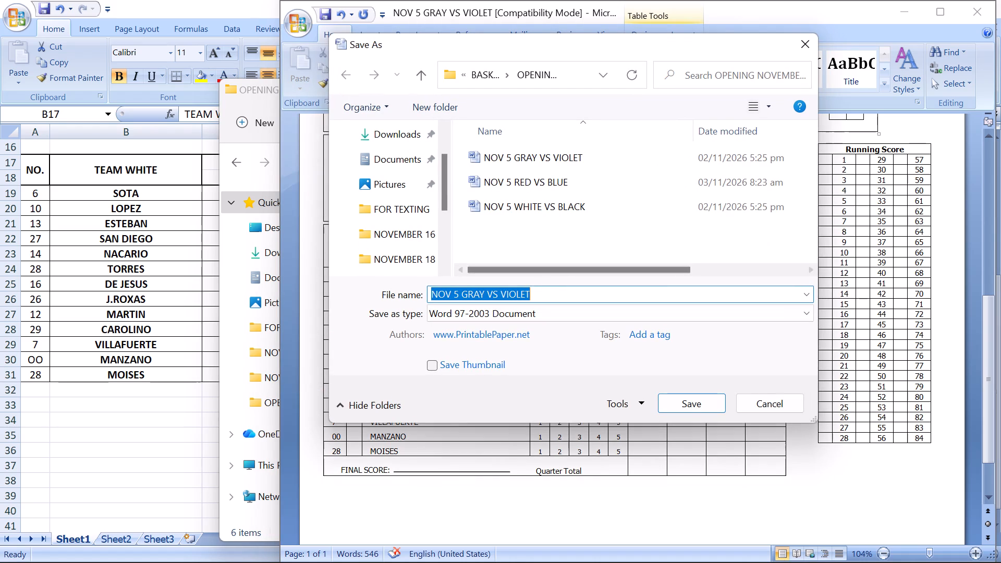
left_click(531, 295)
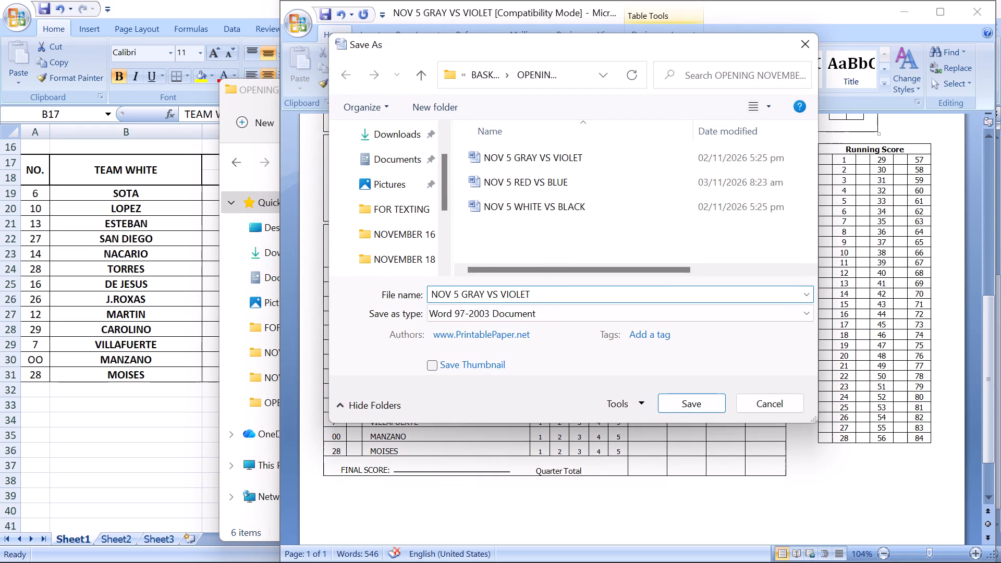
key("BackSpace")
key("BackSpace")
key("BackSpace")
key("BackSpace")
key("BackSpace")
key("BackSpace")
key("BackSpace")
key("space")
type("WHITE")
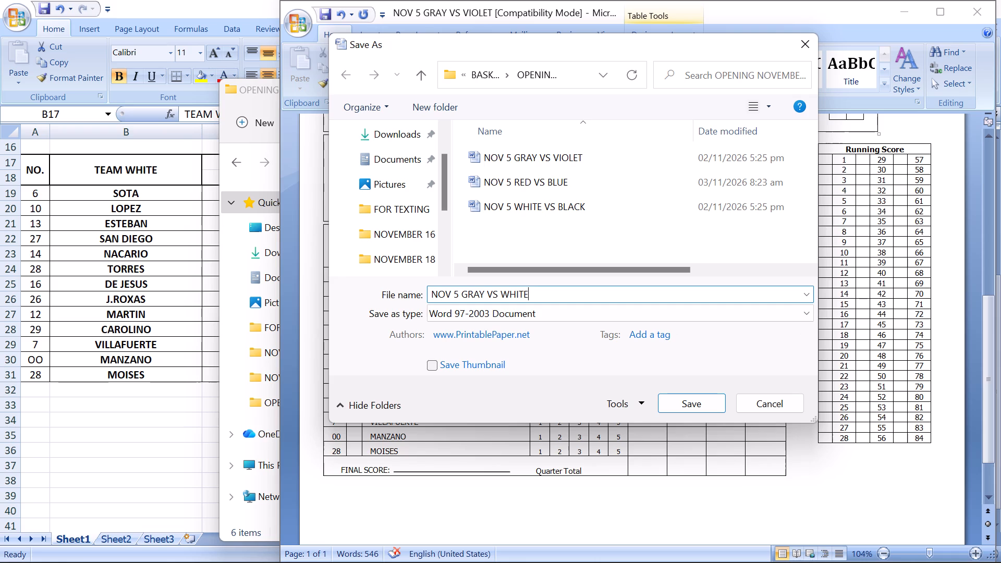
left_click_drag(461, 292, 422, 292)
key("BackSpace")
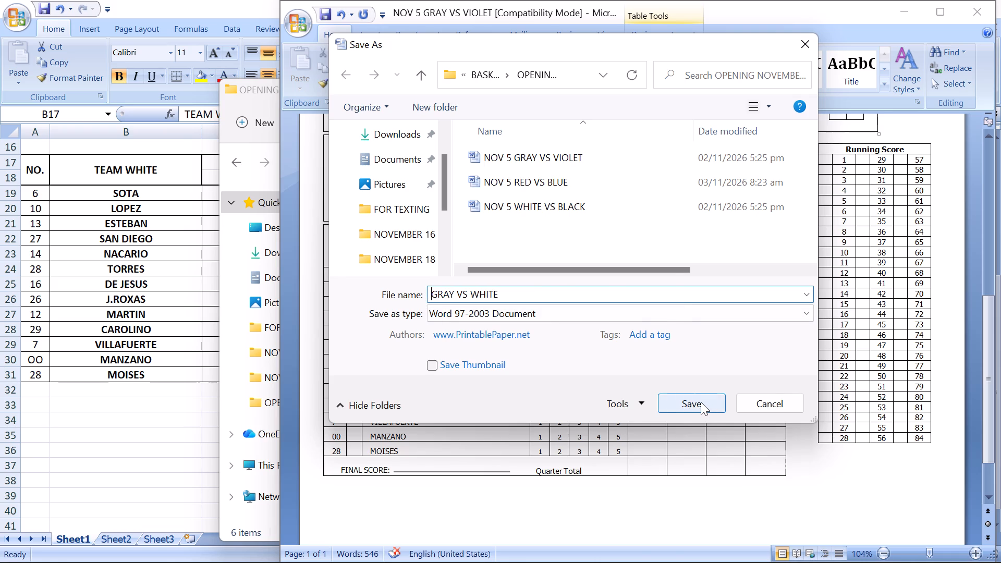
left_click(701, 402)
Close the open basketball fouls workbooks, including GRAY VS WHITE.
left_click(173, 5)
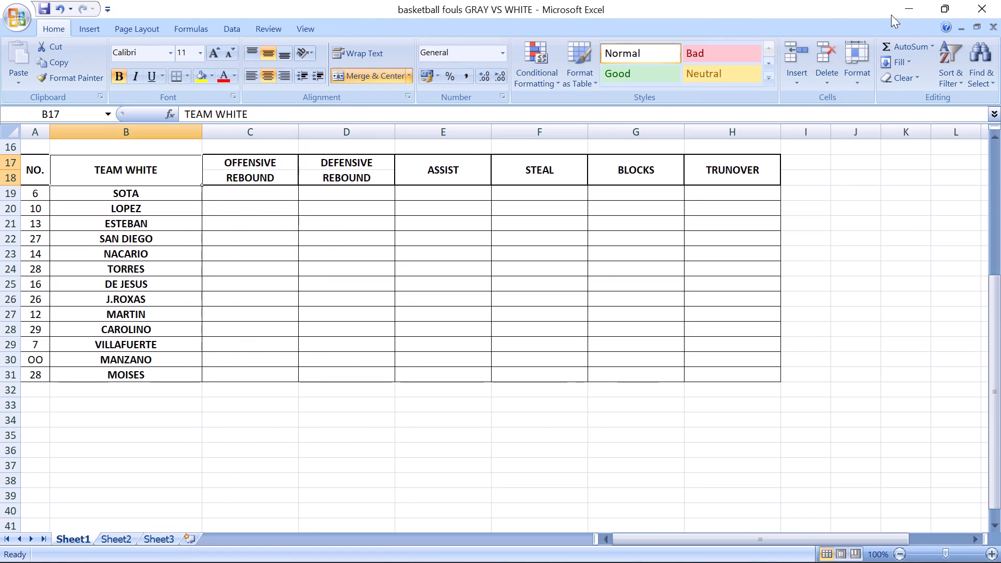
left_click(1000, 4)
left_click(1000, 4)
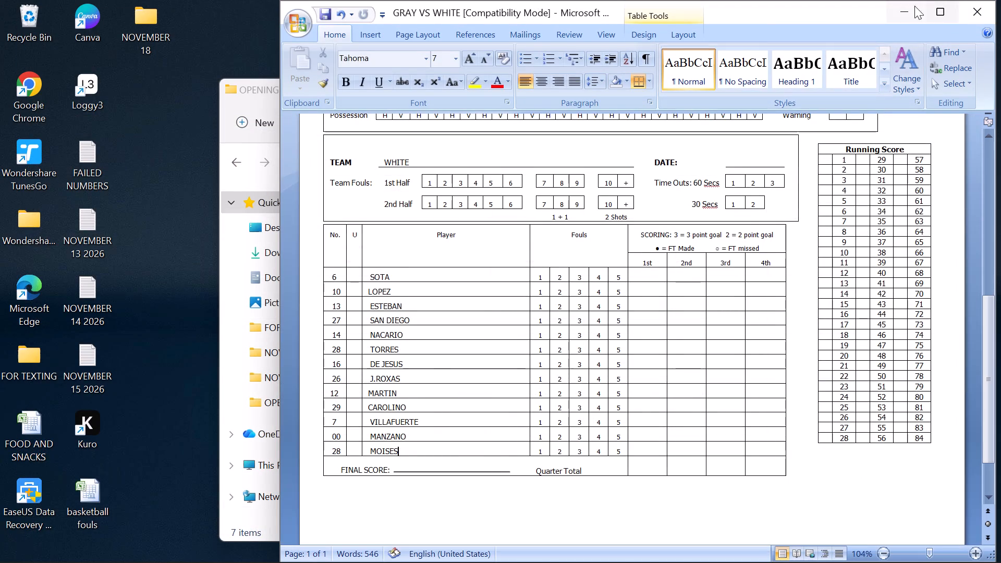
Move the GRAY VS WHITE score sheet from OPENING NOVEMBER 5 into the desktop's NOVEMBER 18 folder, closing the document so it can move.
left_click(911, 6)
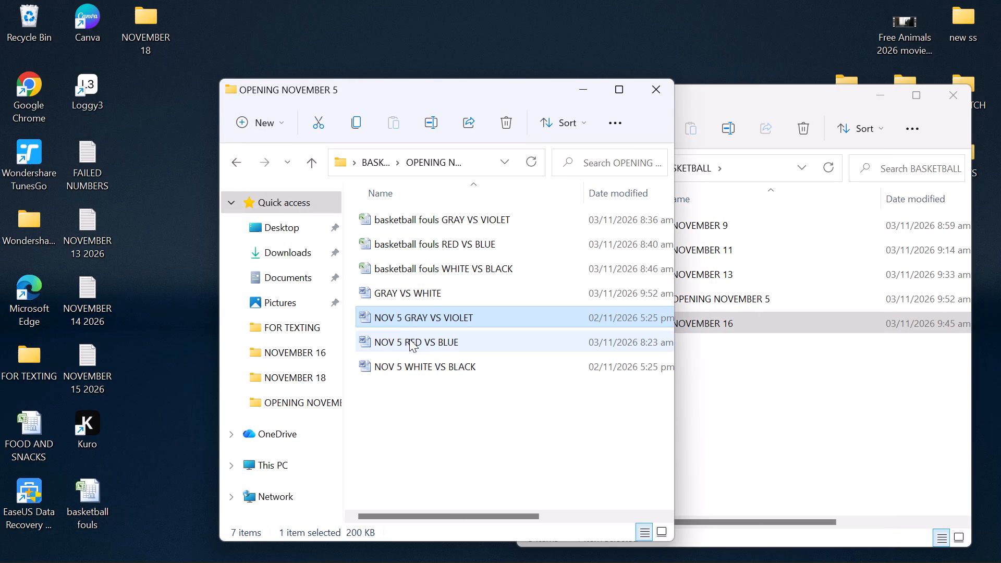
left_click_drag(386, 288, 176, 57)
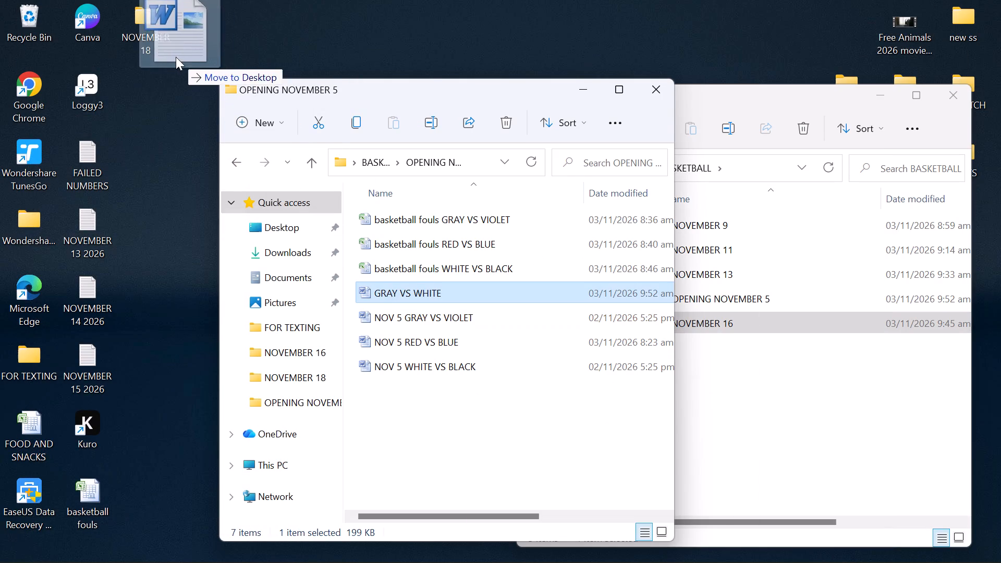
left_click_drag(176, 57, 156, 47)
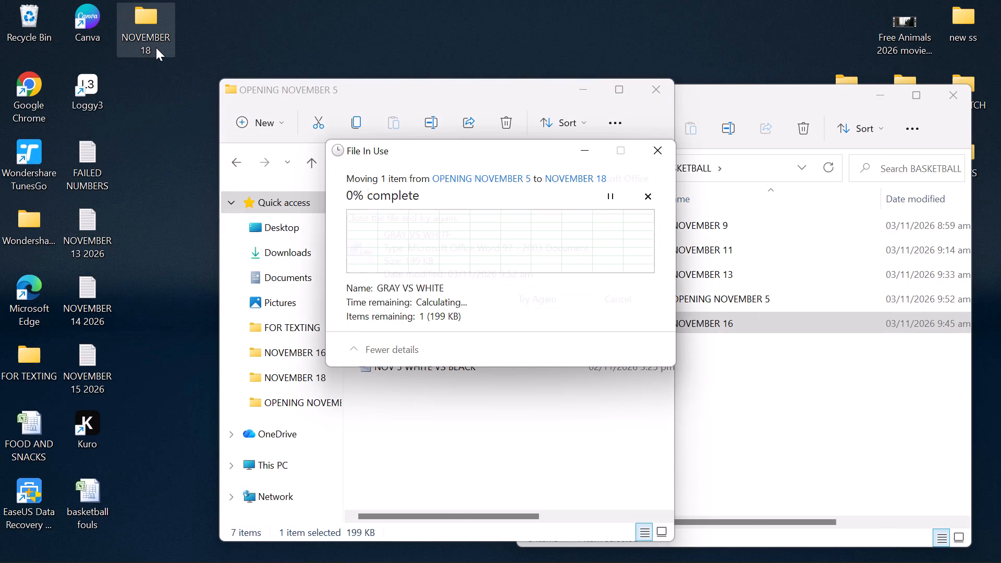
left_click(597, 546)
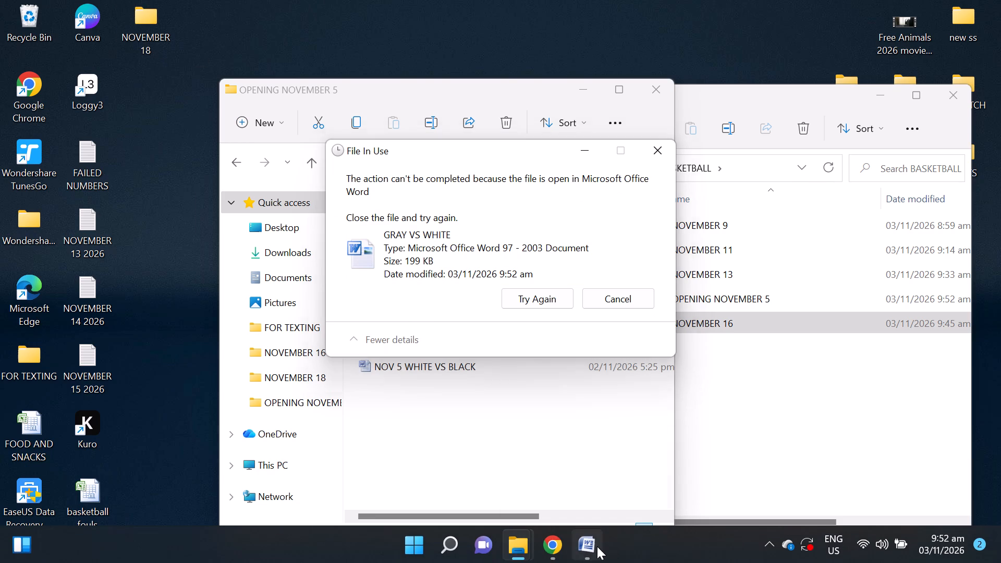
left_click(962, 19)
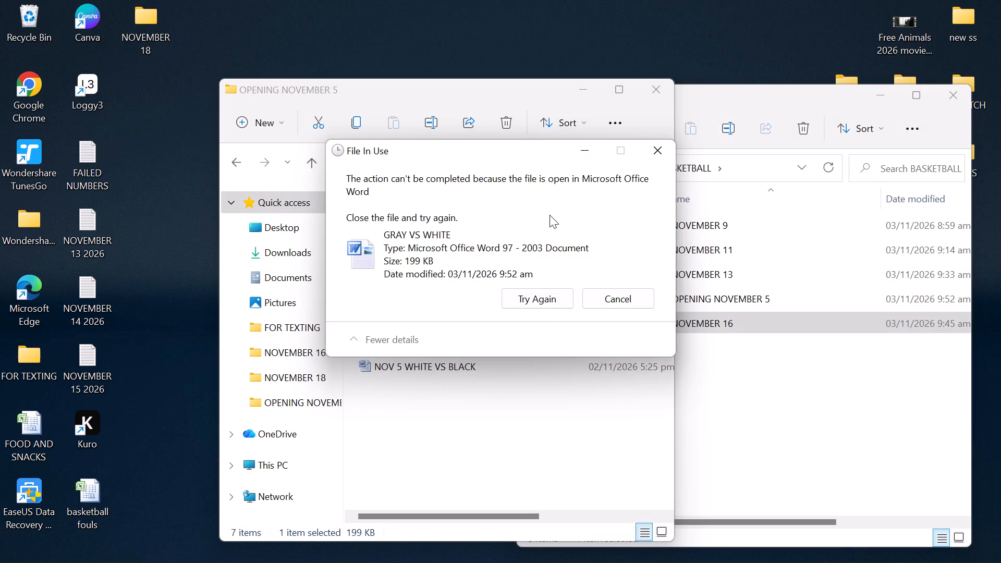
left_click(544, 299)
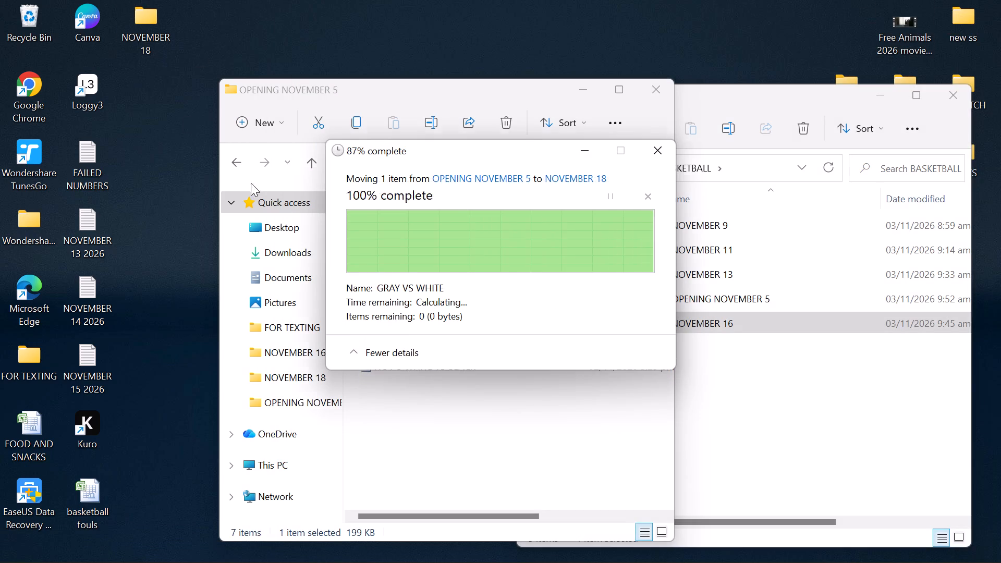
double_click(131, 10)
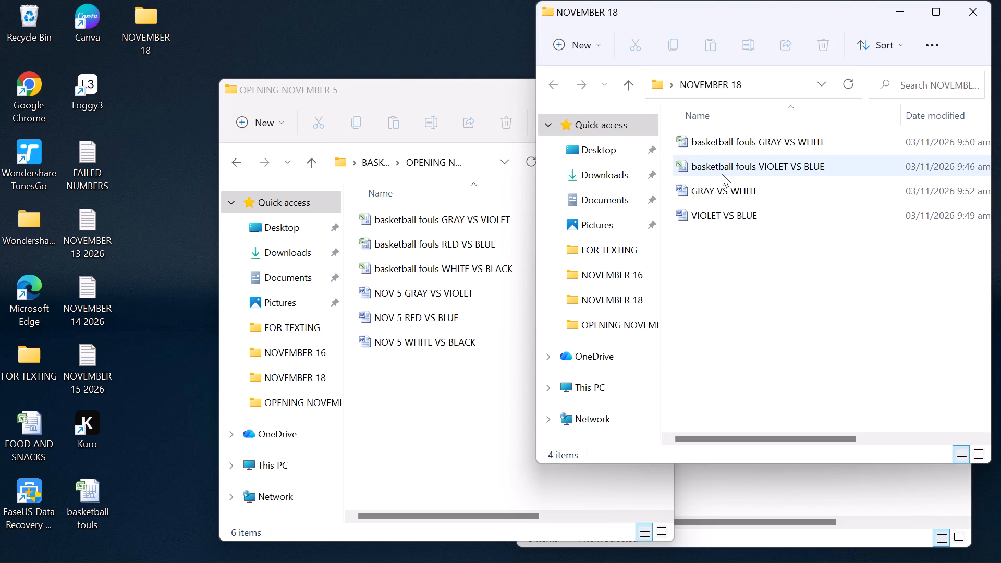
left_click(962, 16)
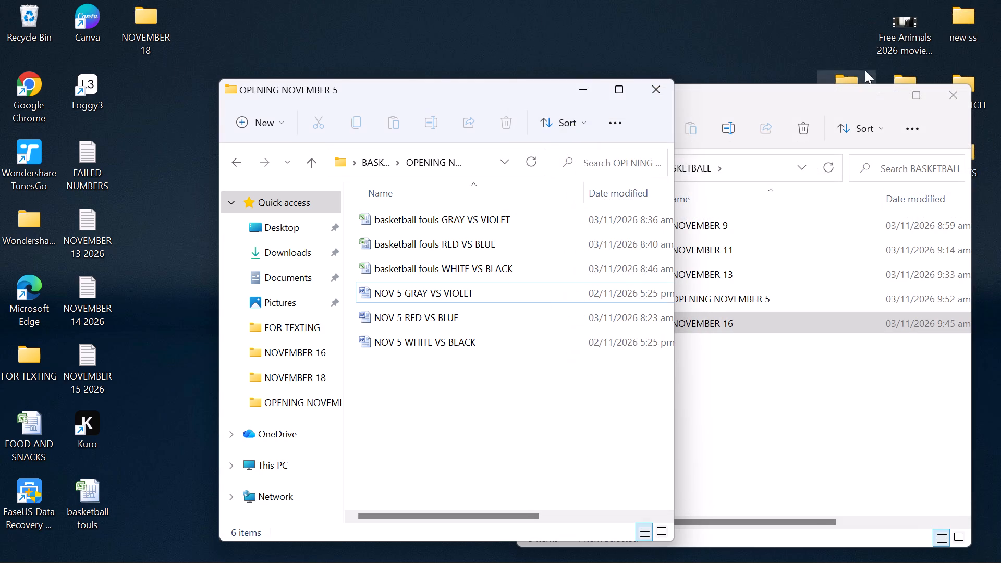
Move the NOVEMBER 18 folder from the desktop into the BASKETBALL folder.
left_click(772, 99)
left_click_drag(138, 24, 543, 227)
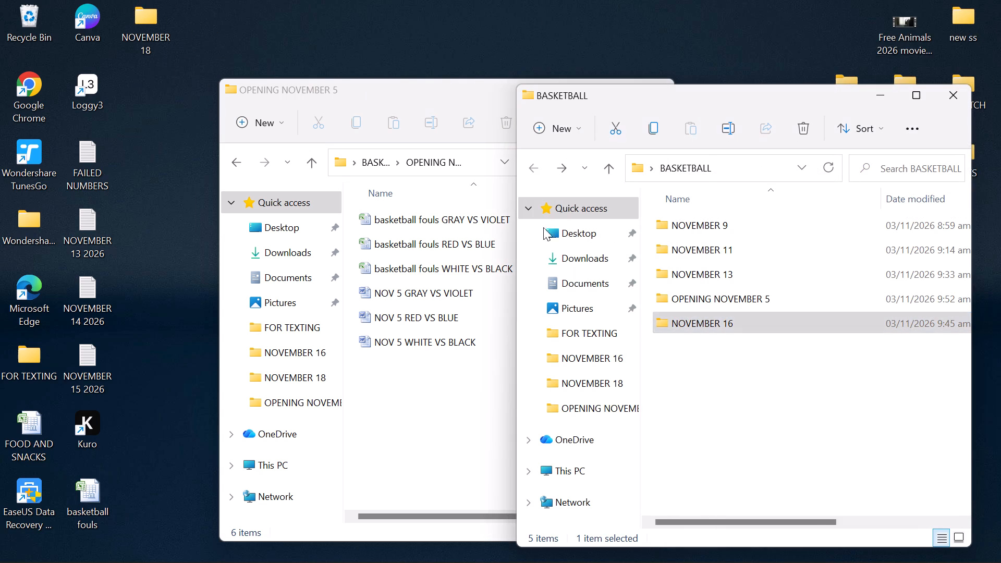
left_click_drag(543, 227, 714, 390)
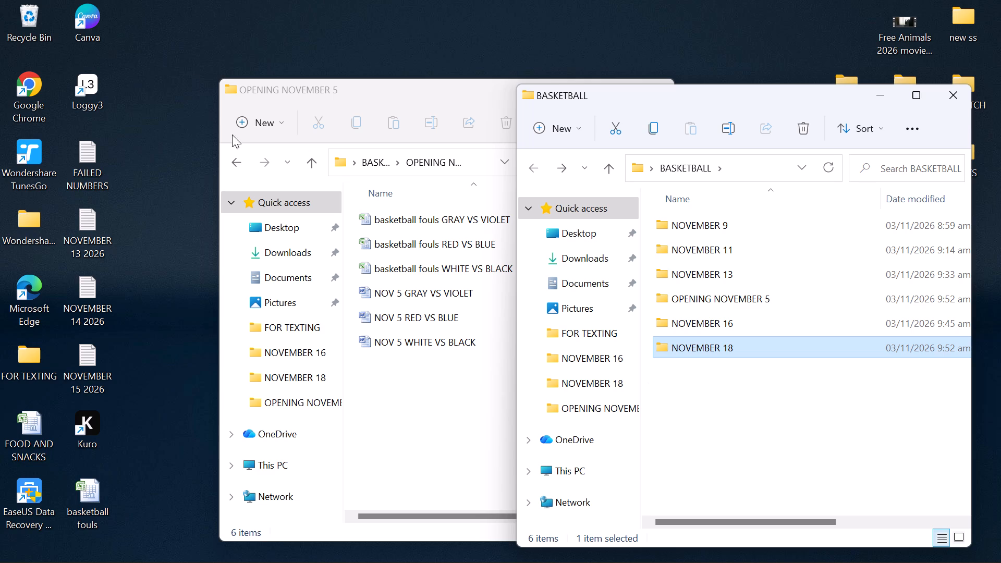
Create a desktop folder named NOVEMBER 20 and place it beside the Canva shortcut.
right_click(165, 32)
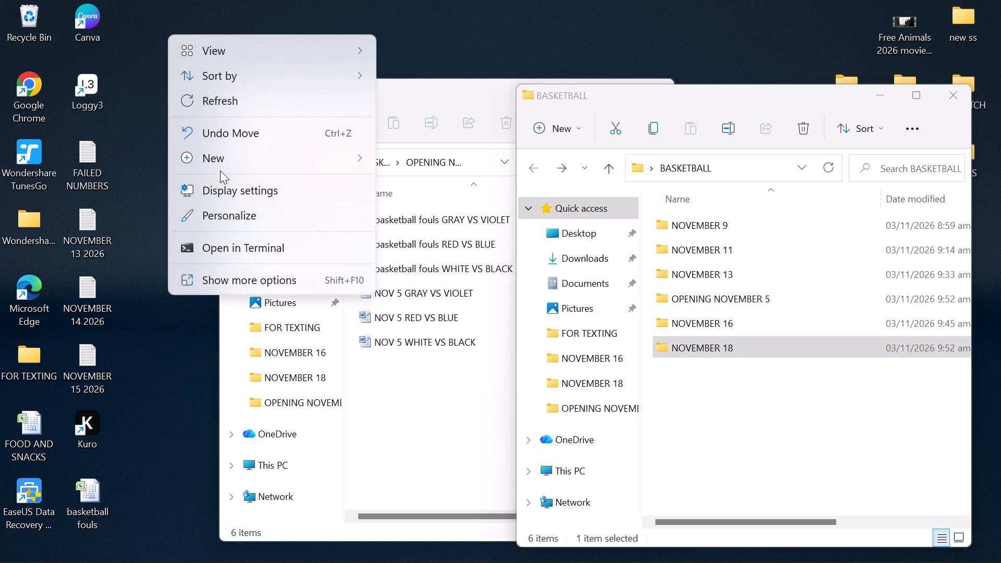
left_click(221, 162)
left_click(485, 157)
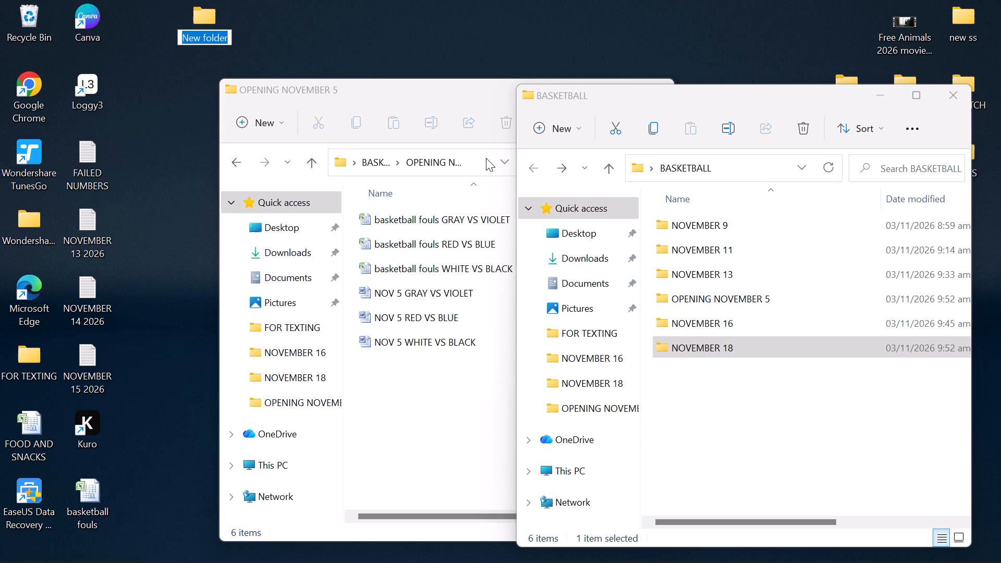
type("NOVEMBER 20")
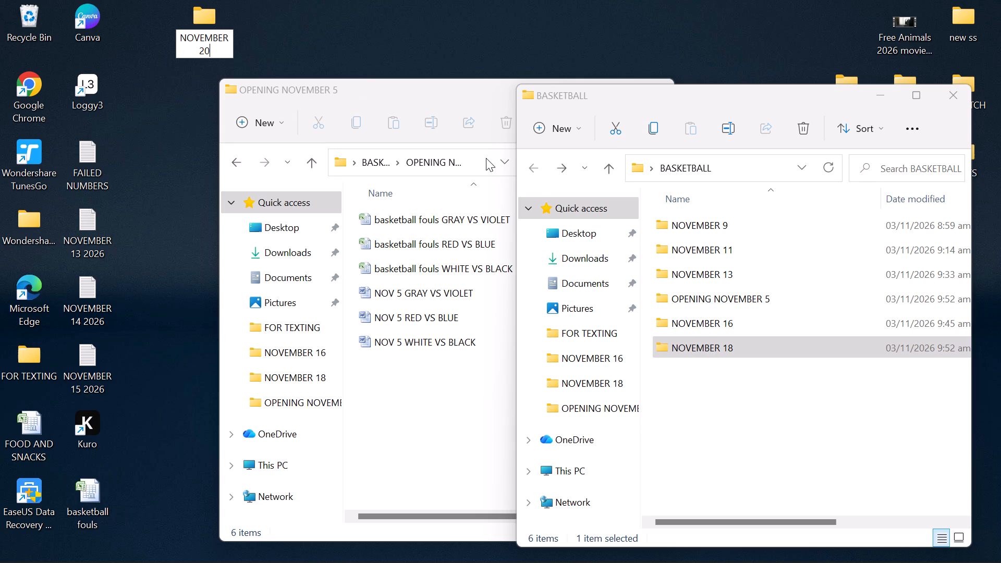
key("Return")
left_click_drag(198, 13, 149, 16)
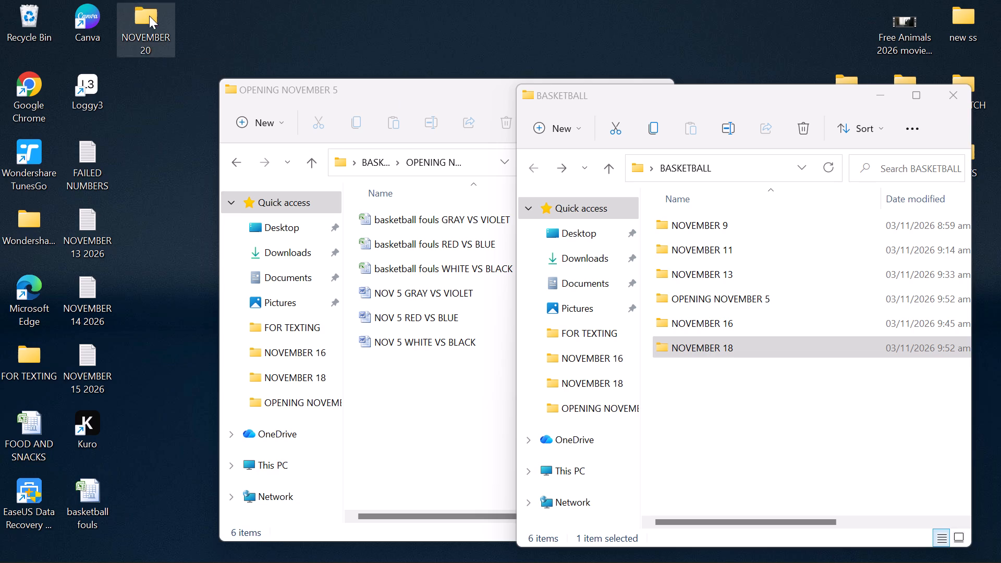
left_click(212, 44)
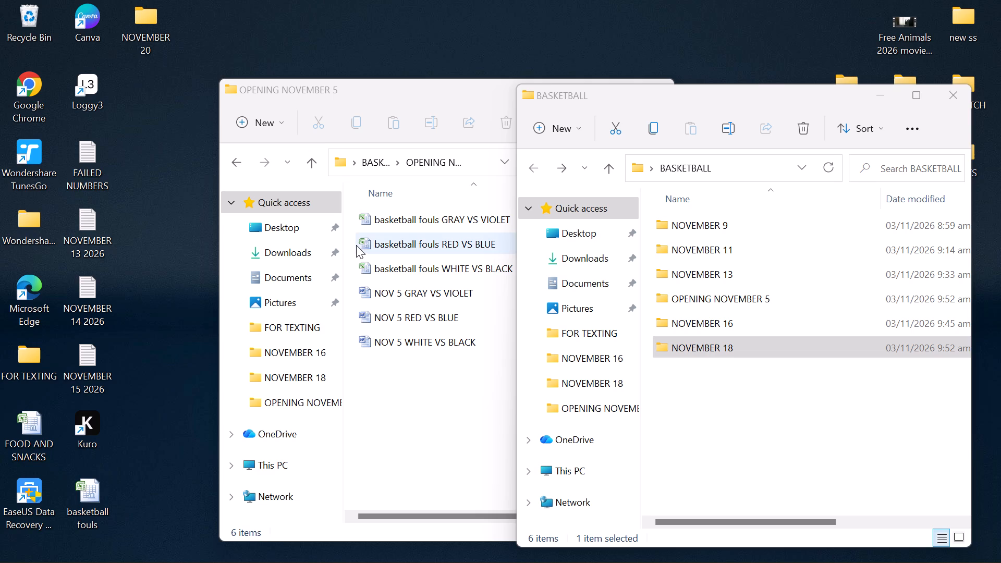
Open the RED VS BLUE and WHITE VS BLACK fouls workbooks, plus the blank basketball fouls template from the desktop.
left_click_drag(352, 241, 419, 265)
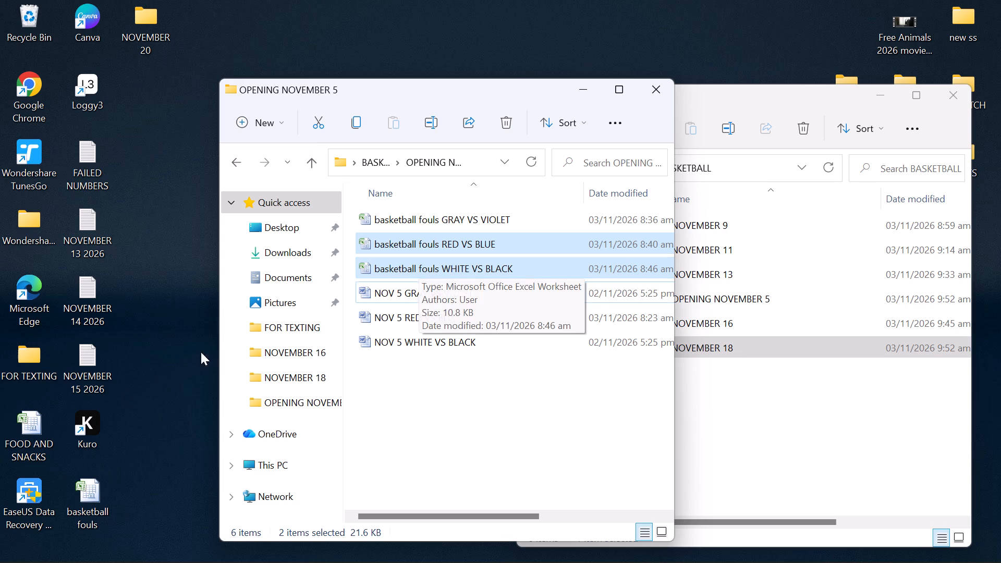
key("Return")
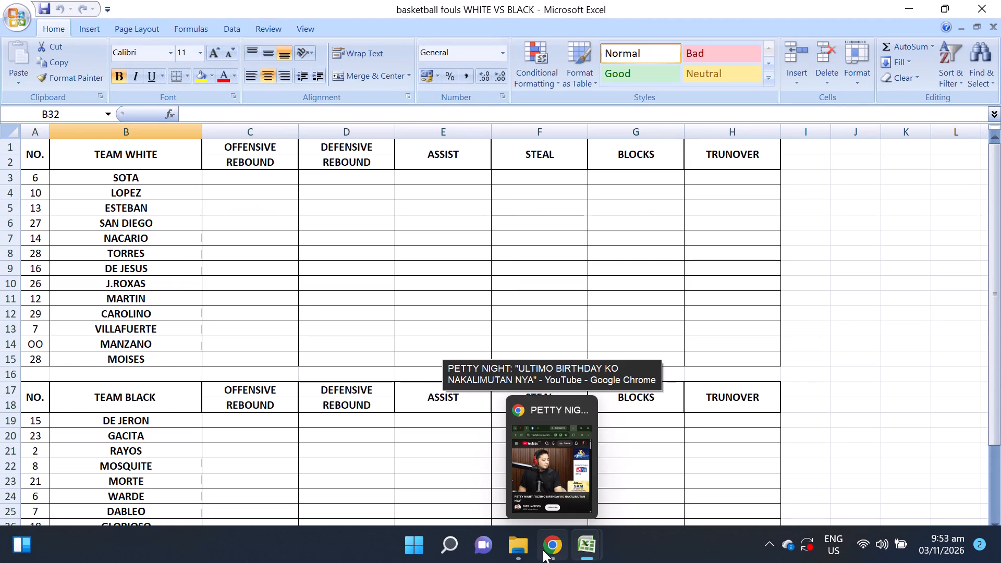
left_click(901, 10)
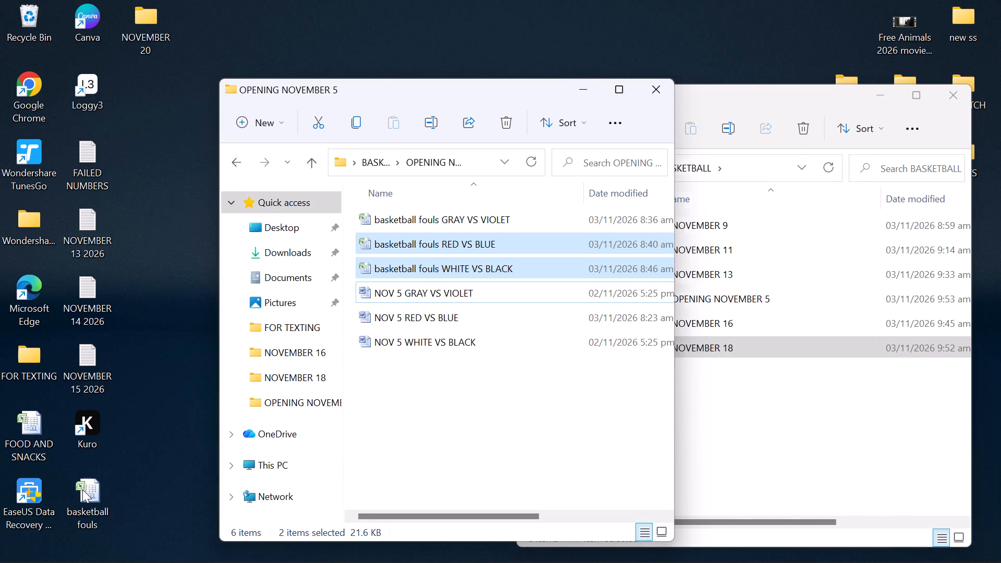
double_click(82, 489)
scroll(235, 434, "up", 8)
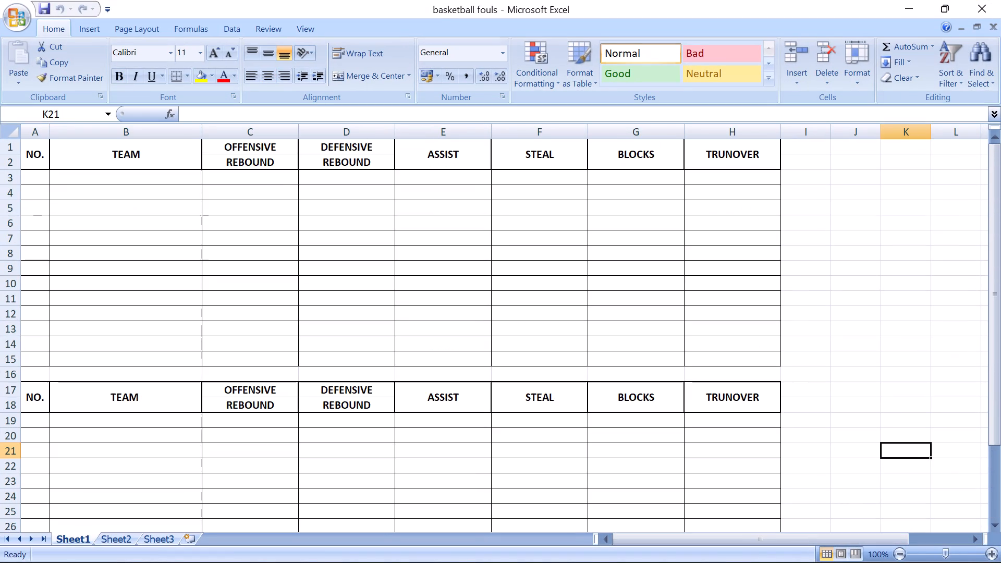
Copy TEAM BLACK's player numbers and names from the WHITE VS BLACK workbook into the template's first table, starting at A3.
left_click(581, 547)
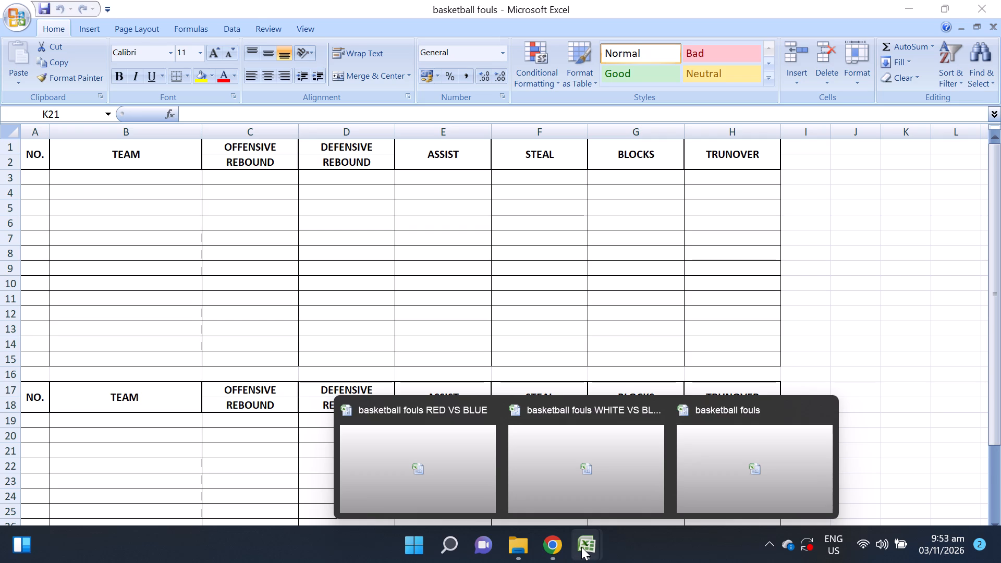
left_click(573, 500)
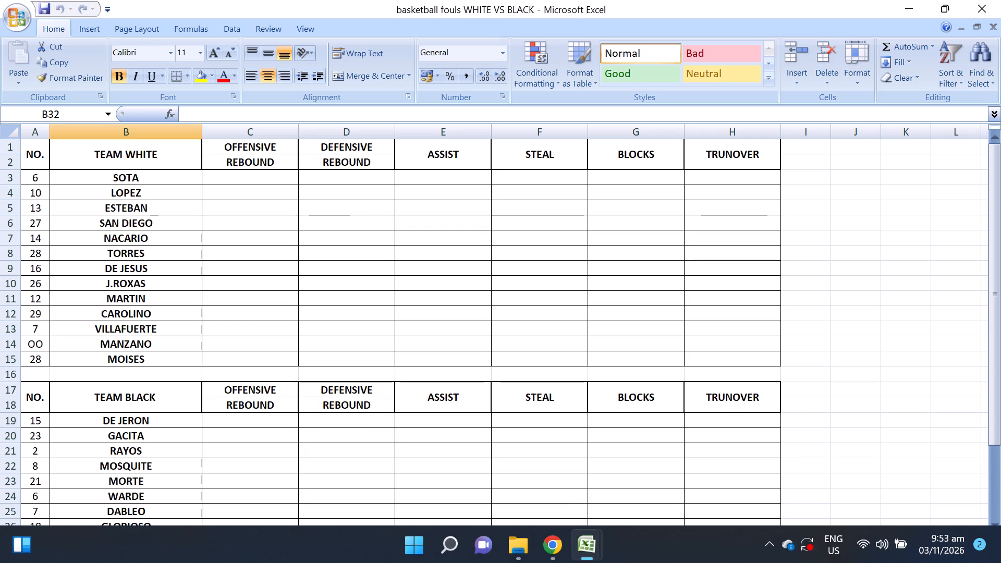
scroll(203, 436, "down", 4)
left_click_drag(40, 238, 140, 419)
key("ctrl+c")
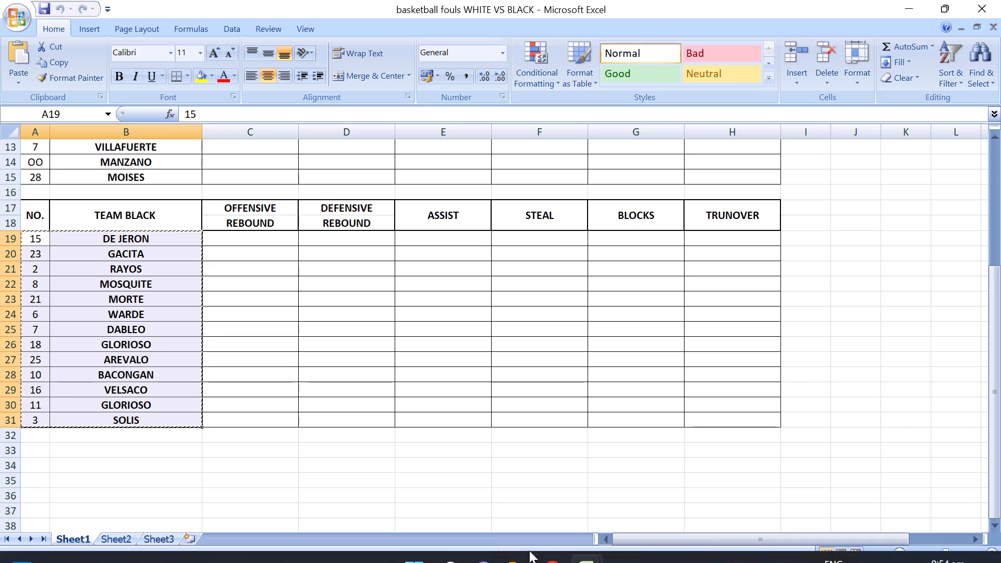
left_click(583, 552)
left_click(731, 473)
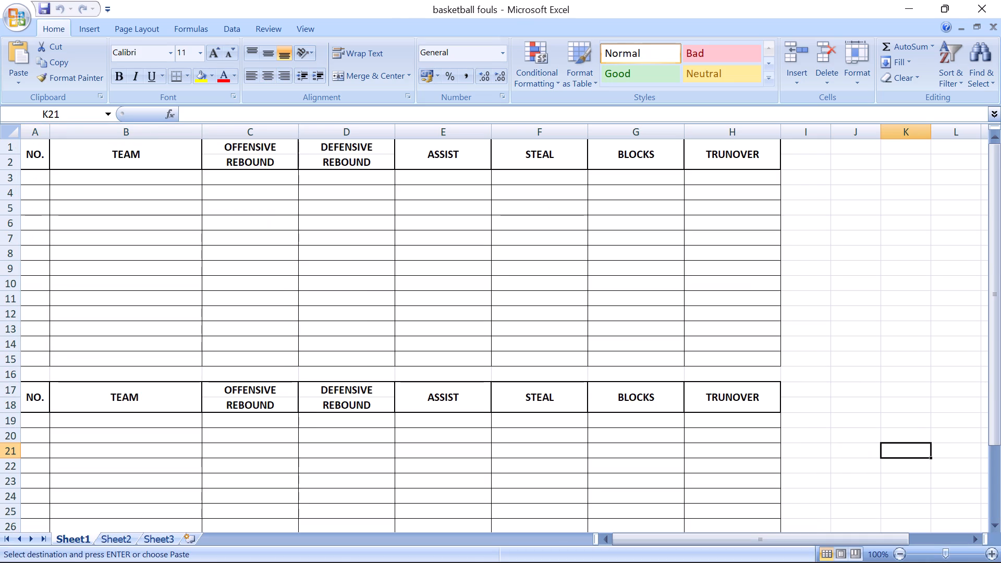
left_click(42, 173)
key("ctrl+v")
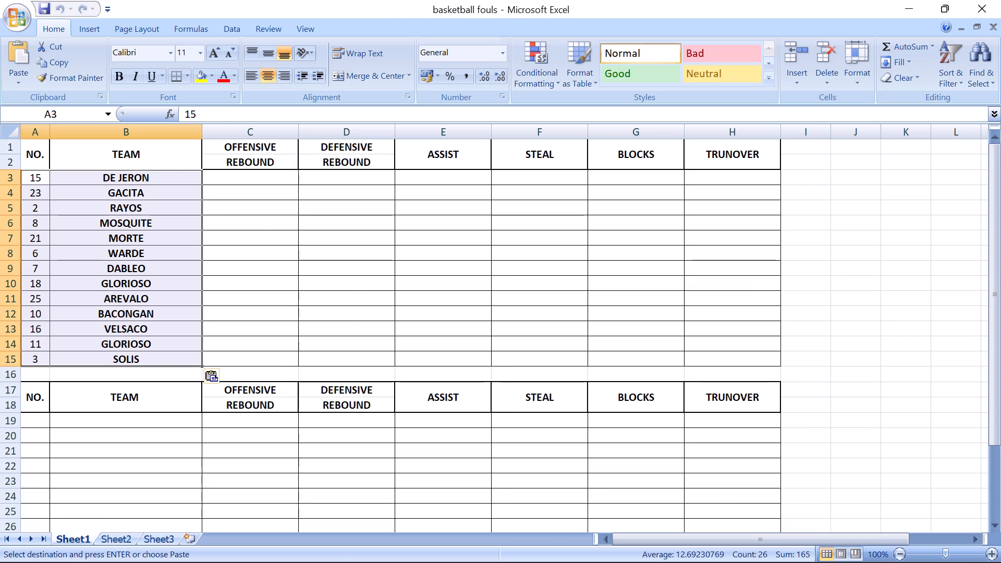
Title the template's first table TEAM BLACK and its second table TEAM RED.
double_click(147, 154)
key("space")
type("BLACK")
double_click(150, 395)
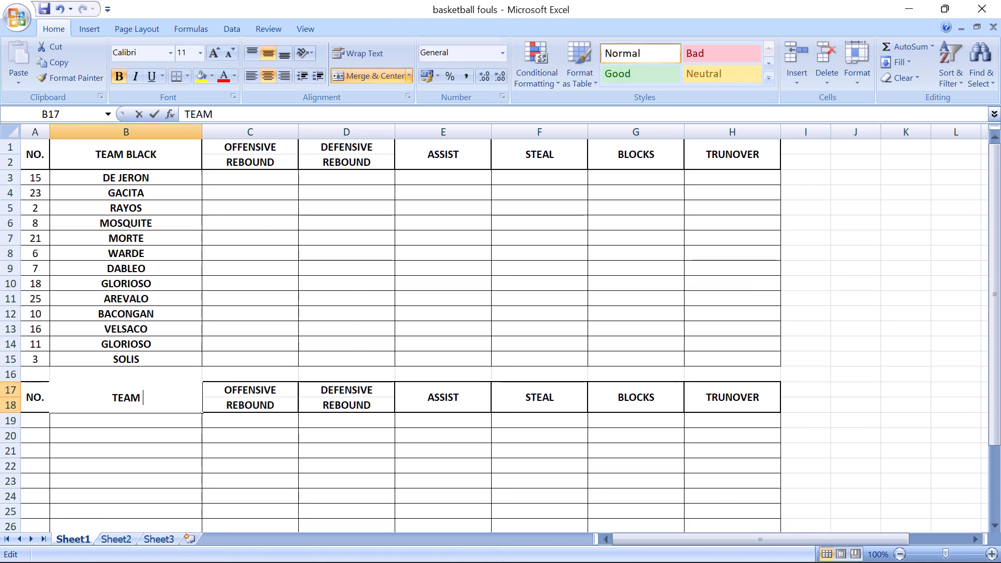
key("space")
key("BackSpace")
type("RED")
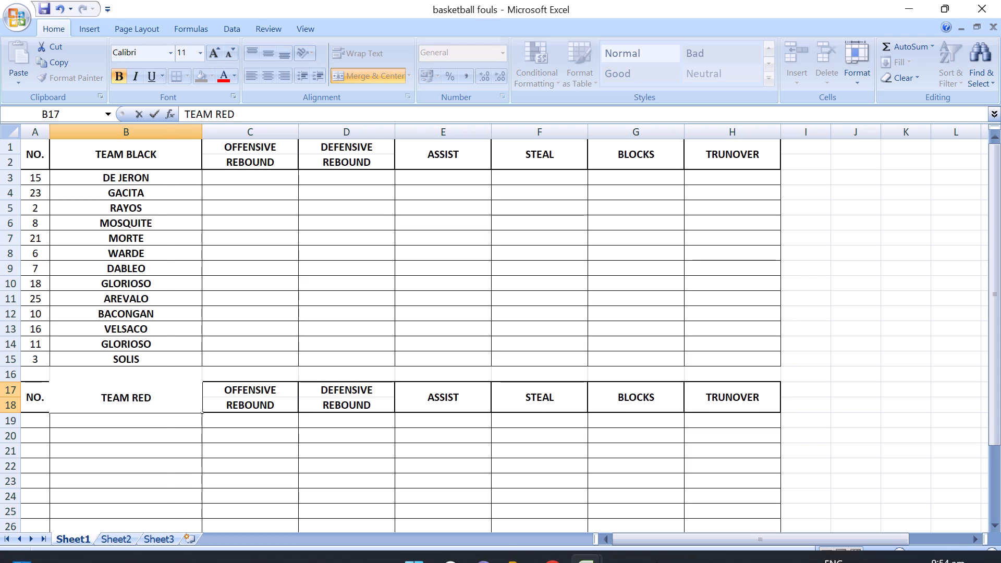
Copy TEAM RED's player numbers and names from the RED VS BLUE workbook into the template's second table, starting at A19.
left_click(588, 544)
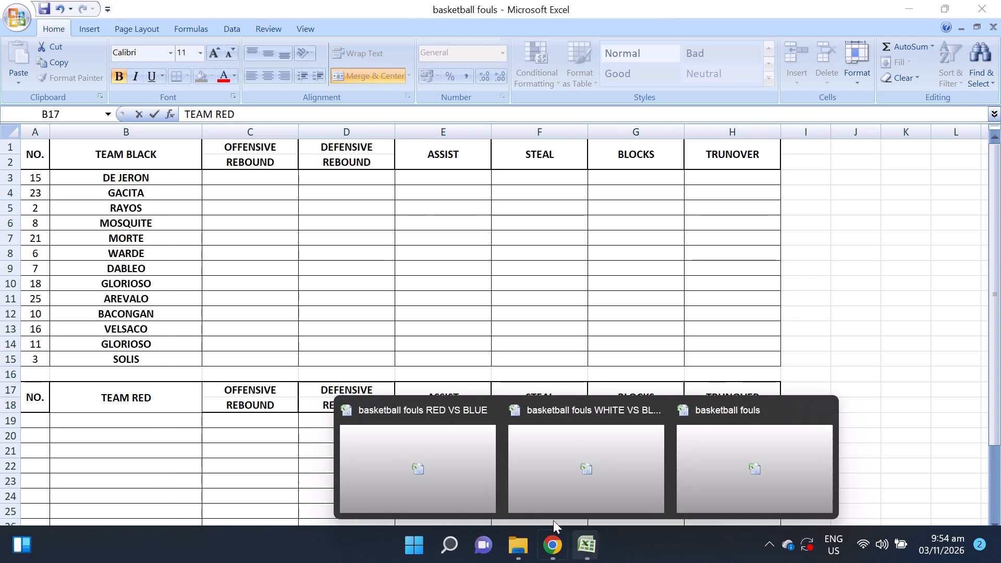
left_click(462, 482)
scroll(238, 324, "up", 5)
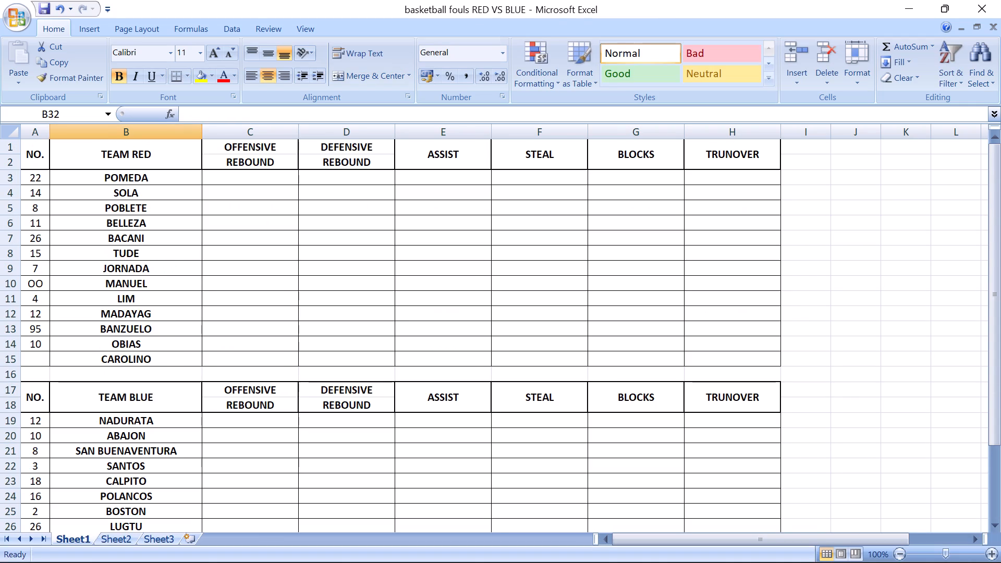
left_click_drag(29, 177, 136, 357)
key("ctrl+c")
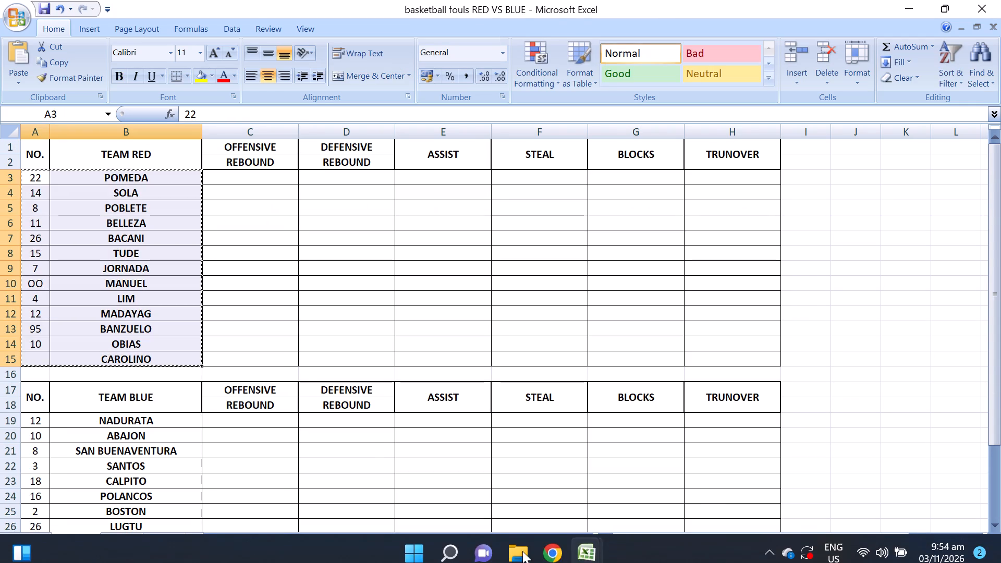
left_click(584, 547)
left_click(739, 467)
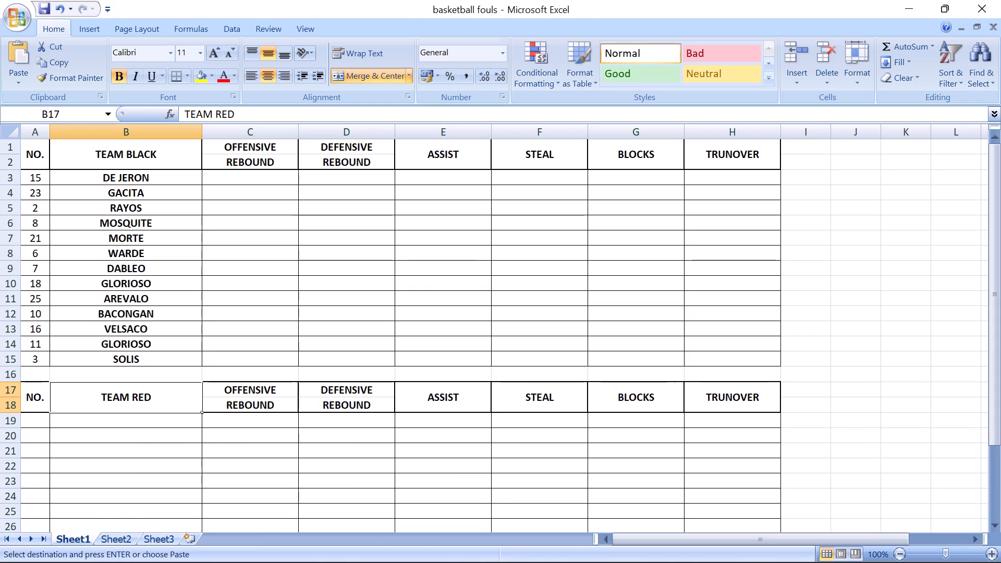
left_click(23, 422)
key("ctrl+v")
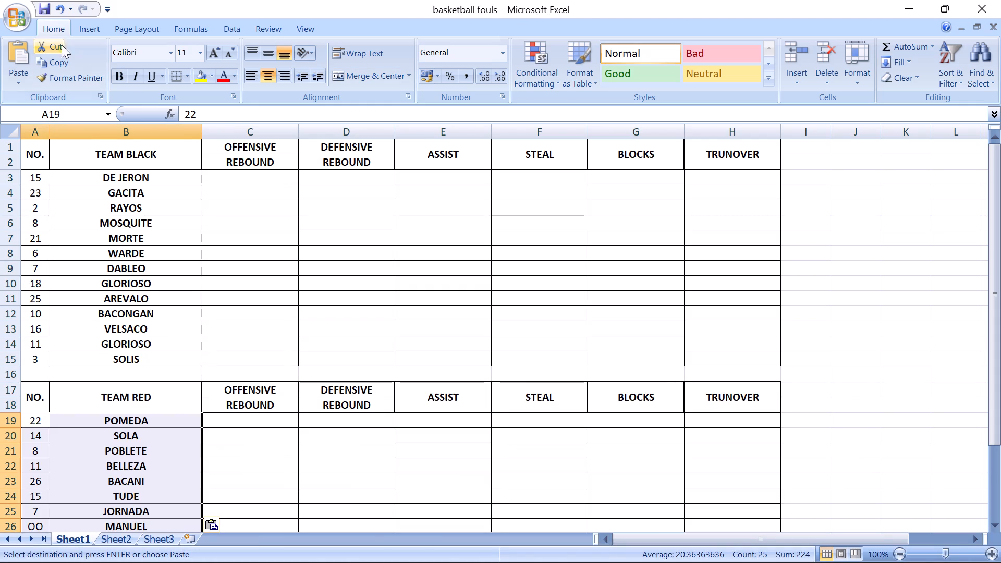
Save the workbook as basketball fouls BLACK VS RED in the desktop's NOVEMBER 20 folder.
left_click(22, 19)
left_click(50, 156)
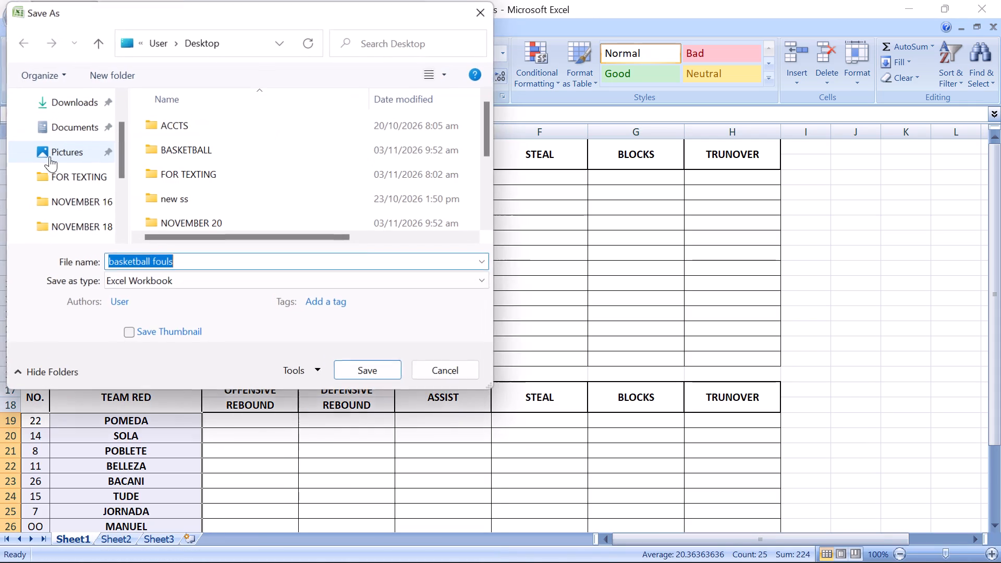
scroll(50, 156, "up", 3)
left_click(65, 132)
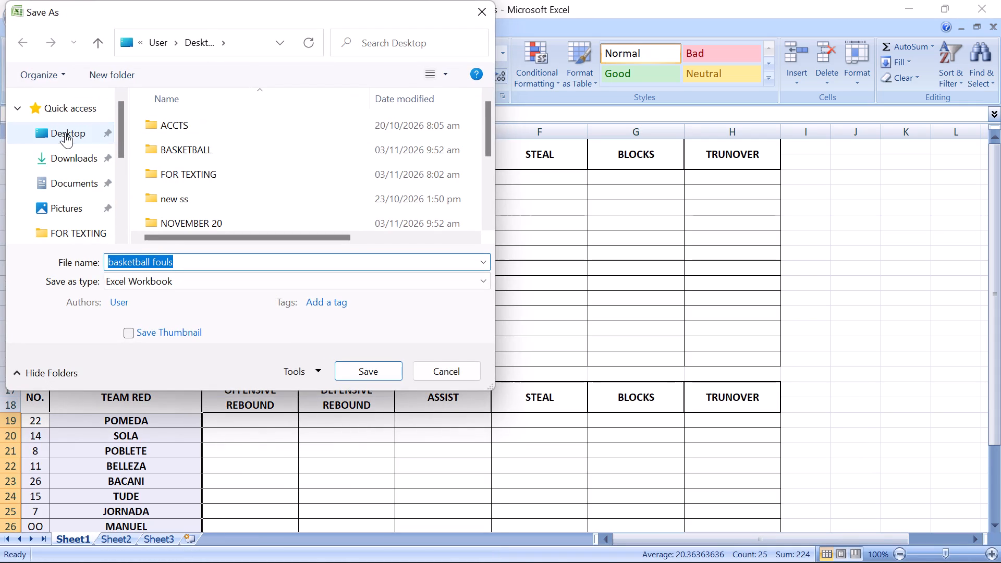
double_click(220, 219)
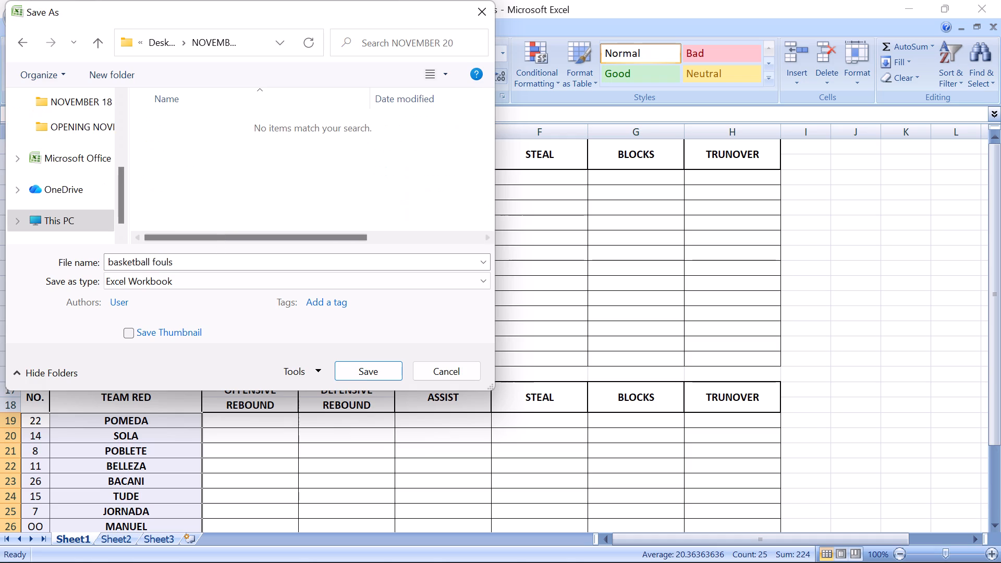
left_click(207, 265)
left_click(206, 265)
key("space")
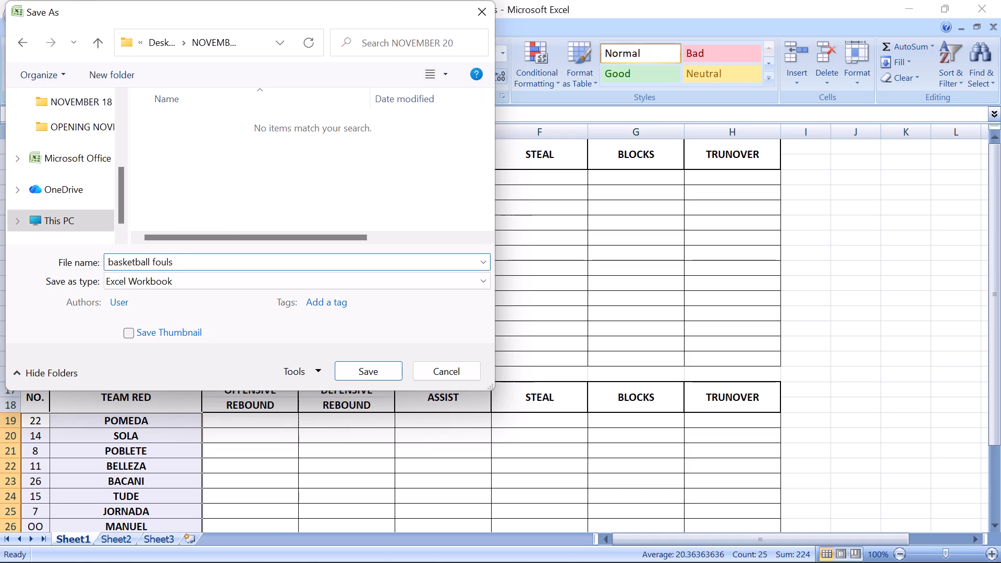
type("BLACK VS RED")
key("Return")
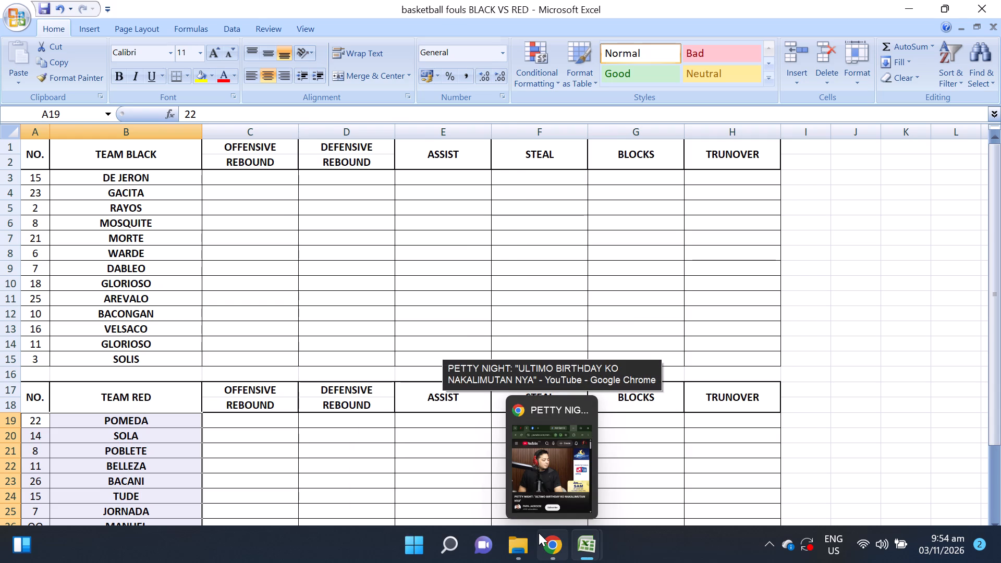
Switch to the OPENING NOVEMBER 5 folder in File Explorer.
left_click(518, 547)
left_click(527, 513)
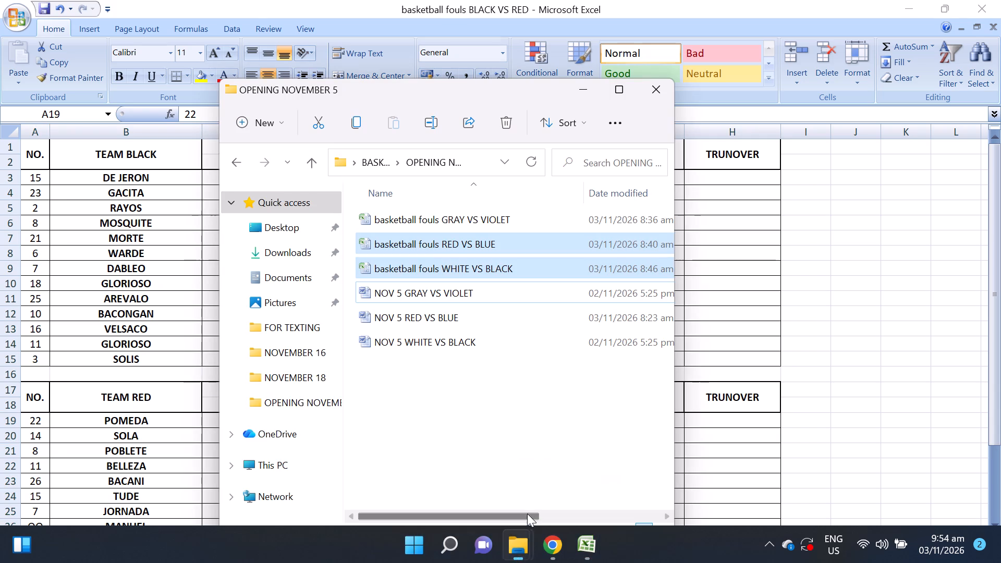
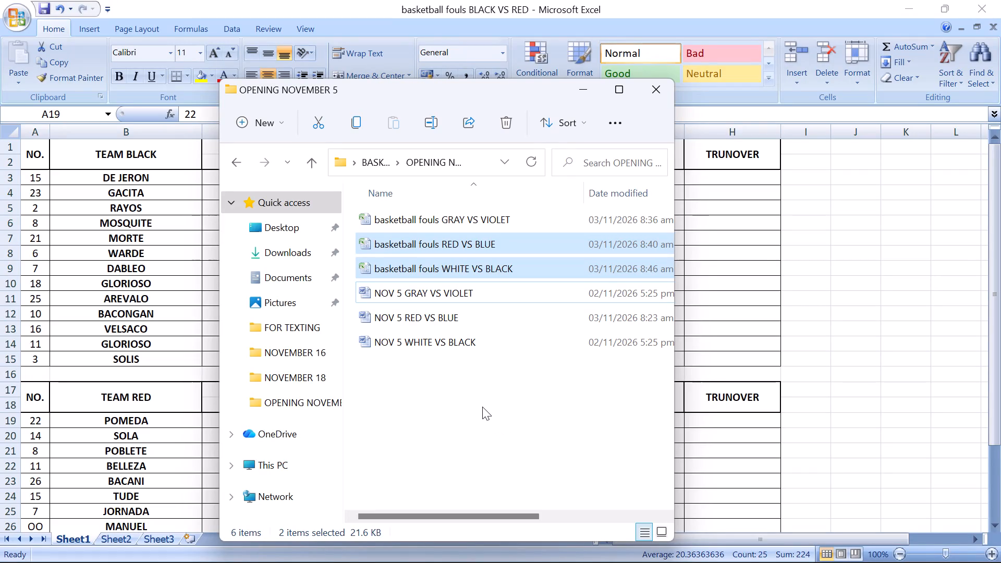
Open the NOV 5 GRAY VS VIOLET score sheet document in Word.
double_click(460, 293)
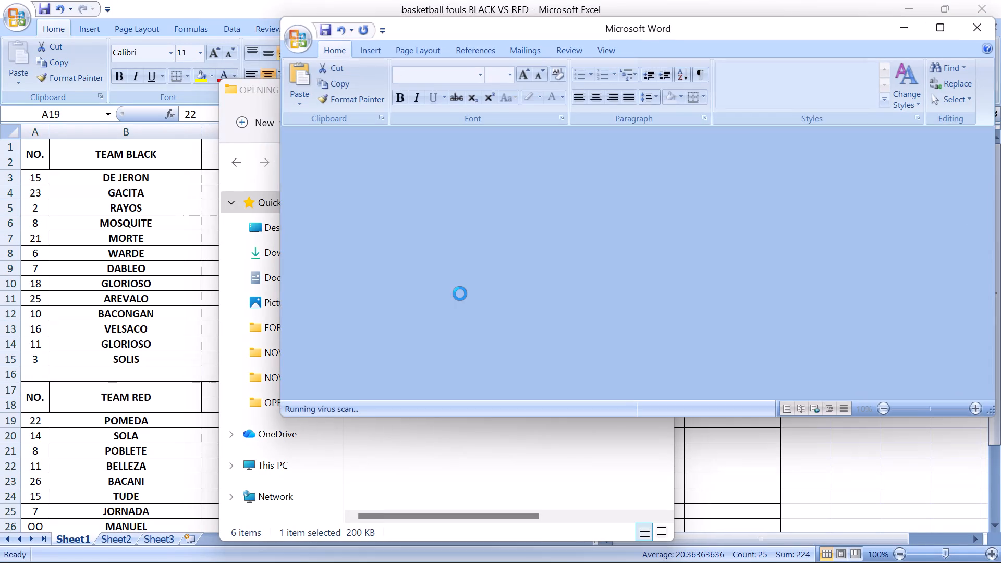
left_click_drag(471, 16, 456, 0)
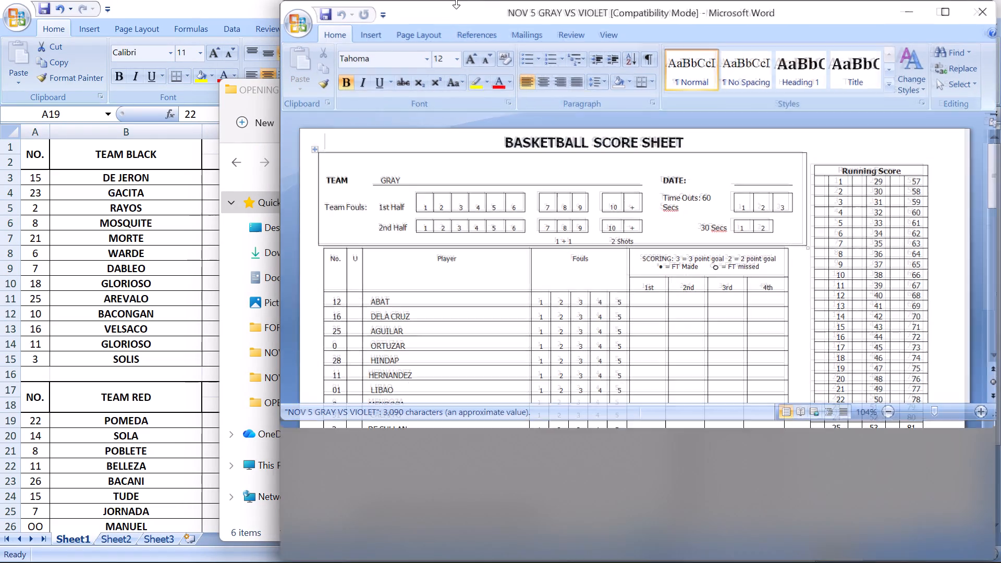
Change the team name on the first score sheet to BLACK.
left_click(396, 178)
left_click(402, 179)
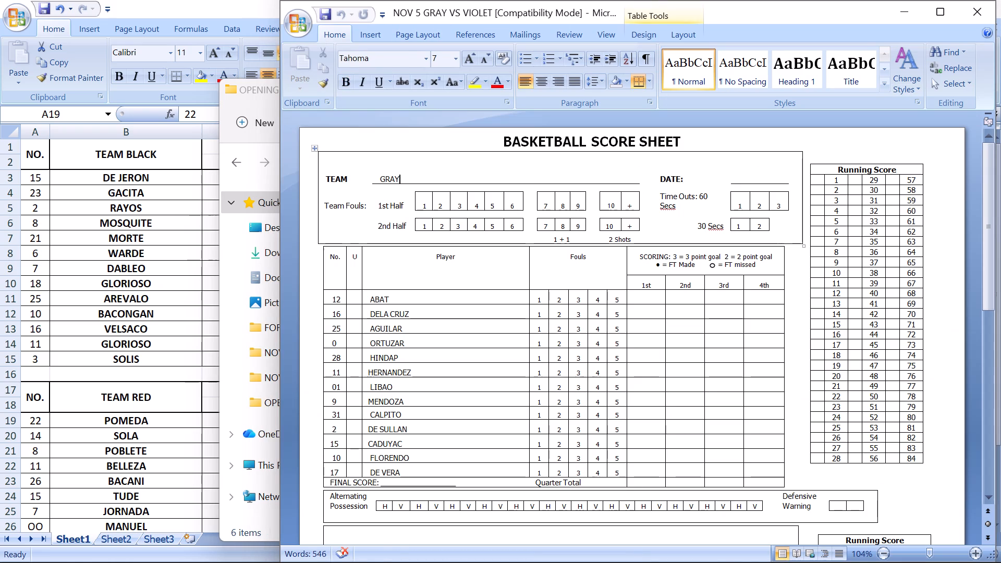
key("BackSpace")
key("BackSpace")
key("BackSpace")
key("BackSpace")
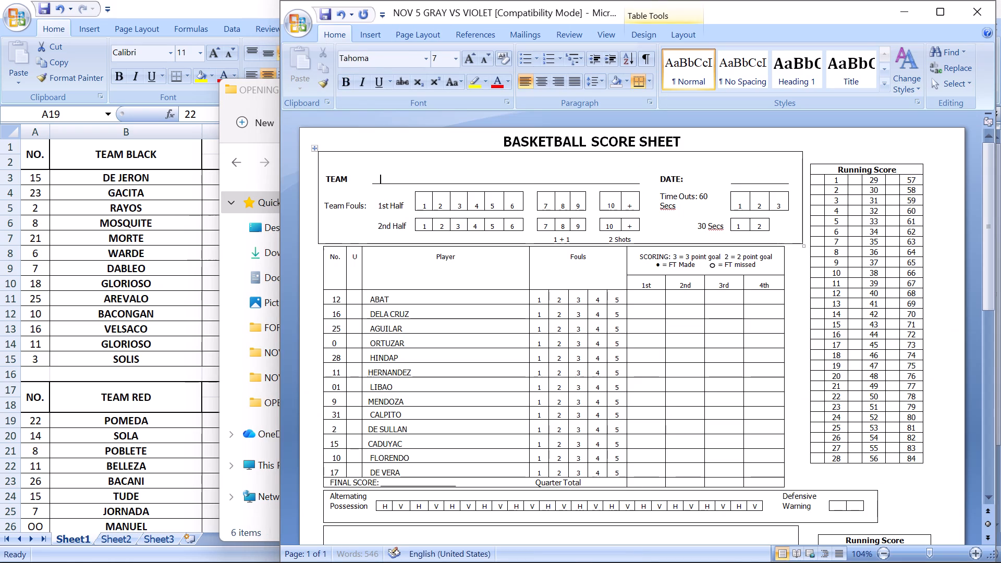
type("BLACK")
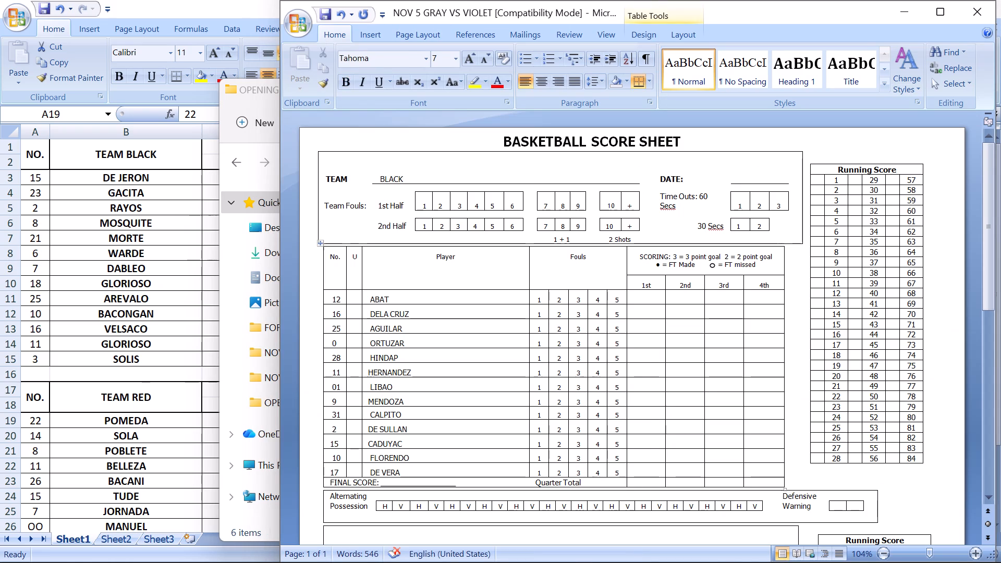
Replace the first five player numbers on the BLACK score sheet with 15, 23, 2, 8 and 21.
double_click(337, 299)
type("15")
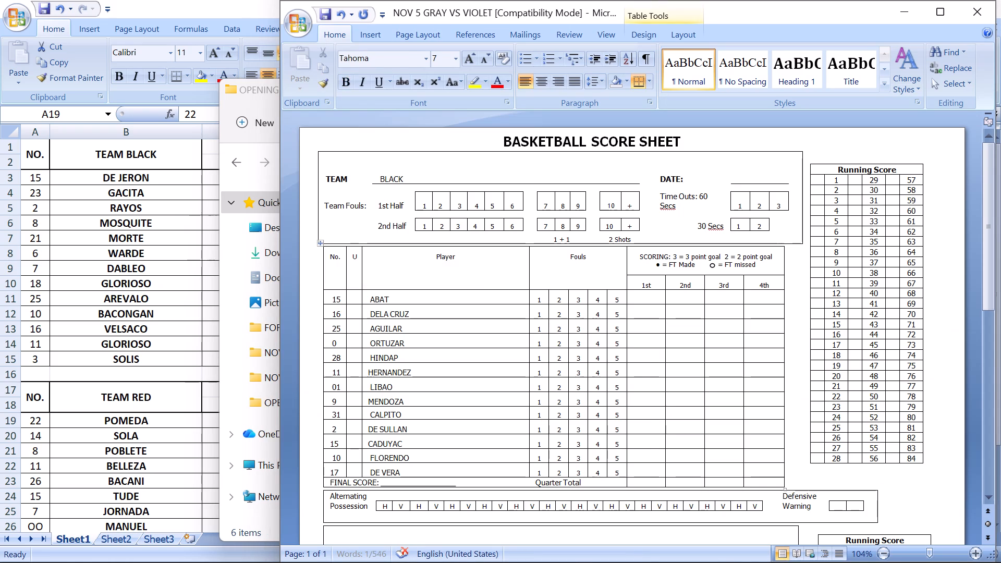
double_click(337, 315)
key("2")
key("3")
left_click(335, 327)
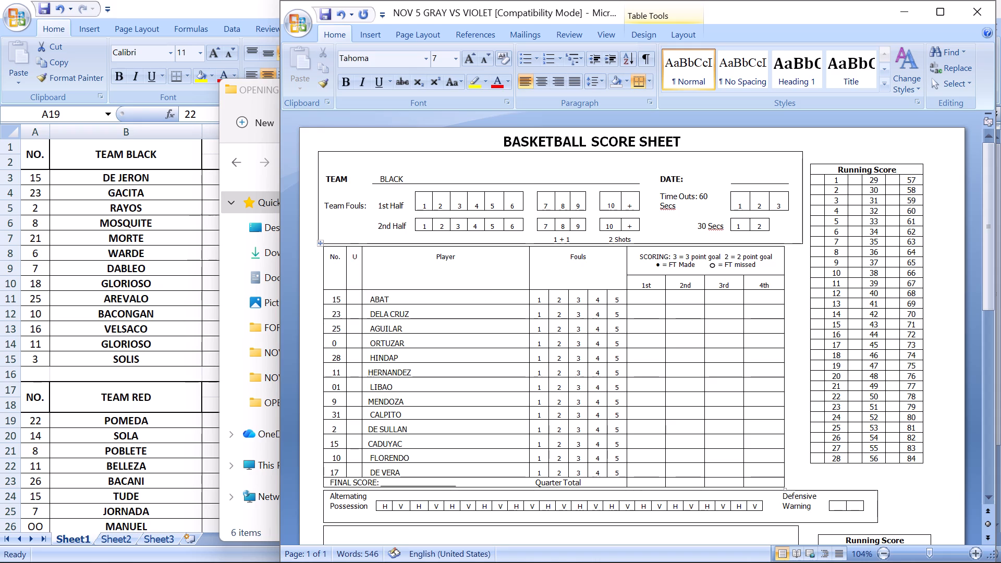
key("Right")
key("BackSpace")
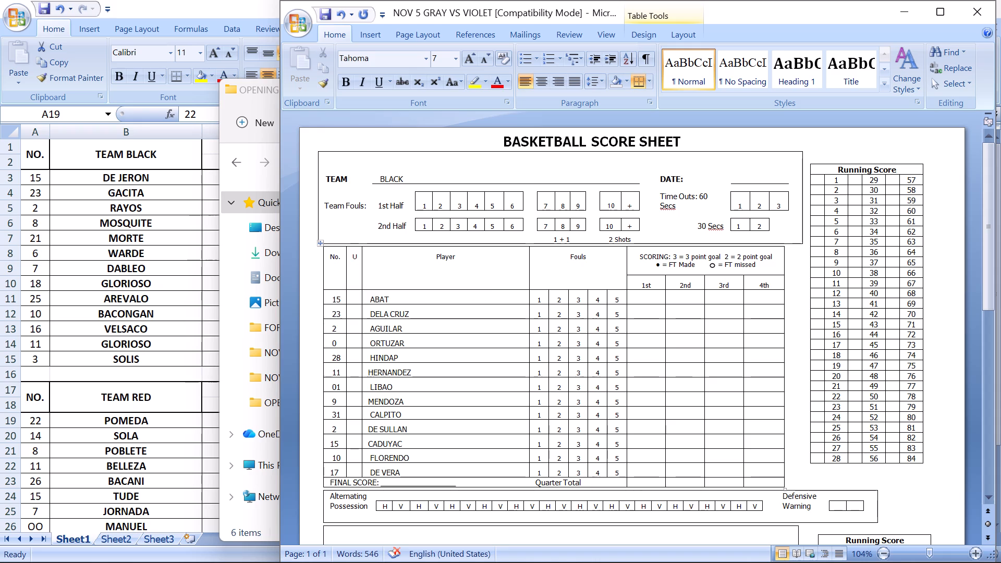
left_click(335, 342)
key("BackSpace")
key("8")
left_click(339, 358)
key("BackSpace")
key("1")
Replace the sixth to eighth player numbers on the BLACK score sheet with 6, 7 and 18.
double_click(336, 375)
key("6")
double_click(338, 383)
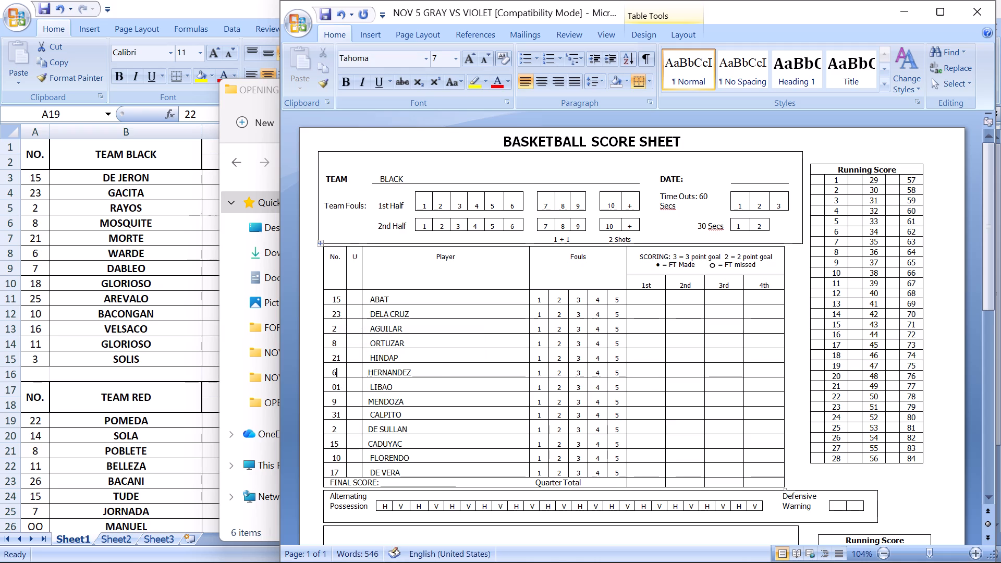
key("7")
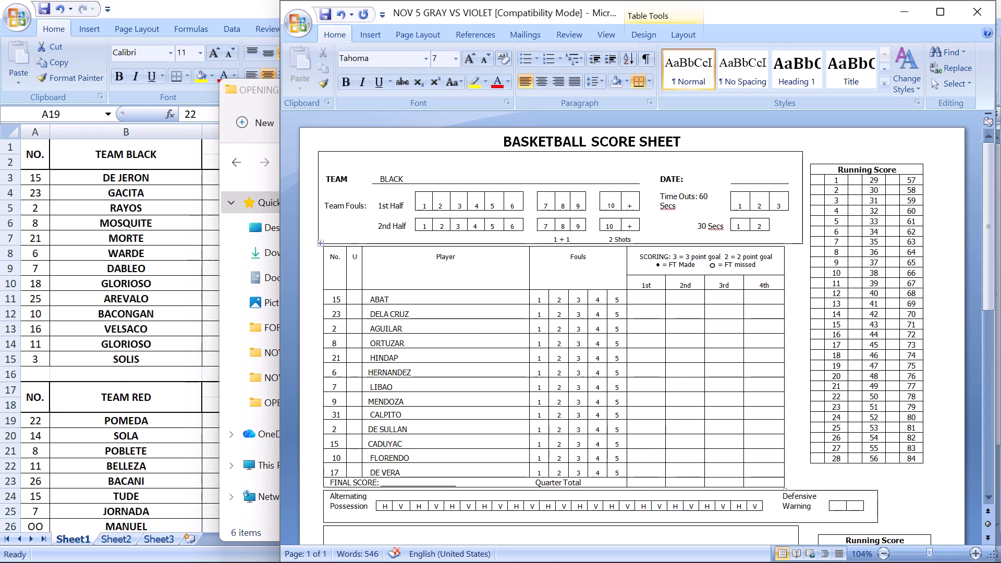
left_click(333, 399)
key("Right")
key("BackSpace")
key("1")
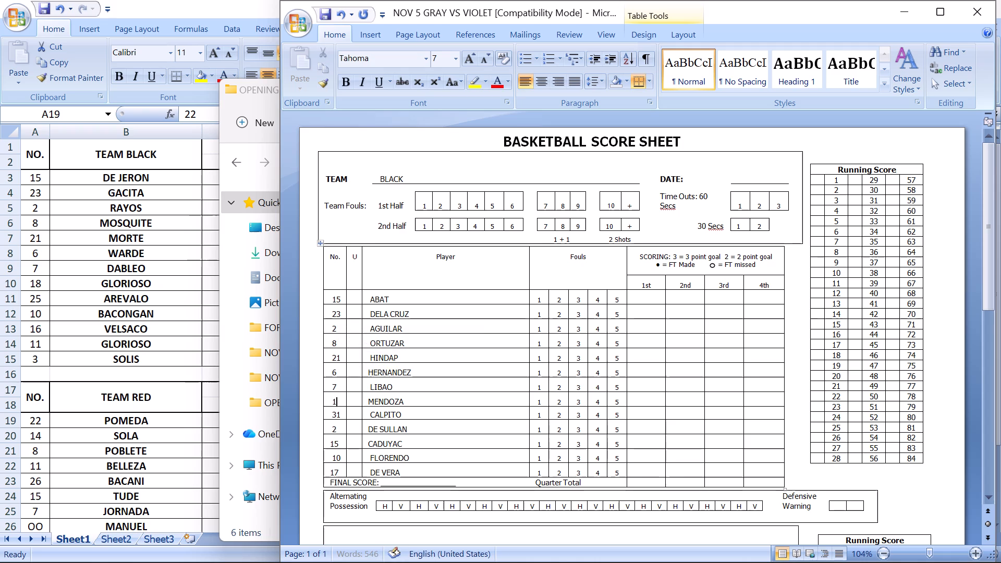
key("7")
key("BackSpace")
key("8")
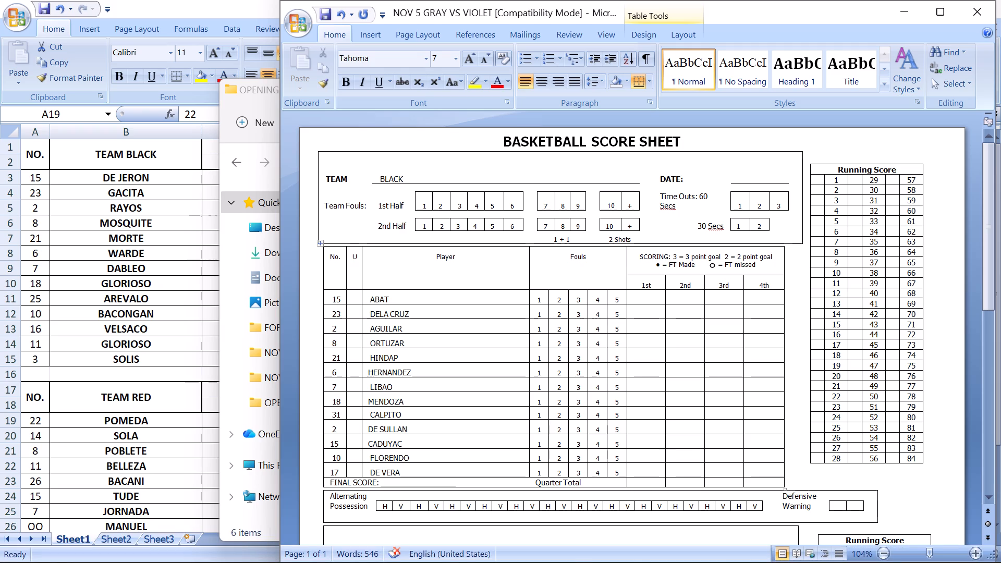
Set the ninth and tenth player numbers on the BLACK score sheet to 25 and 10.
left_click(339, 414)
key("Left")
key("Right")
key("BackSpace")
key("BackSpace")
type("25")
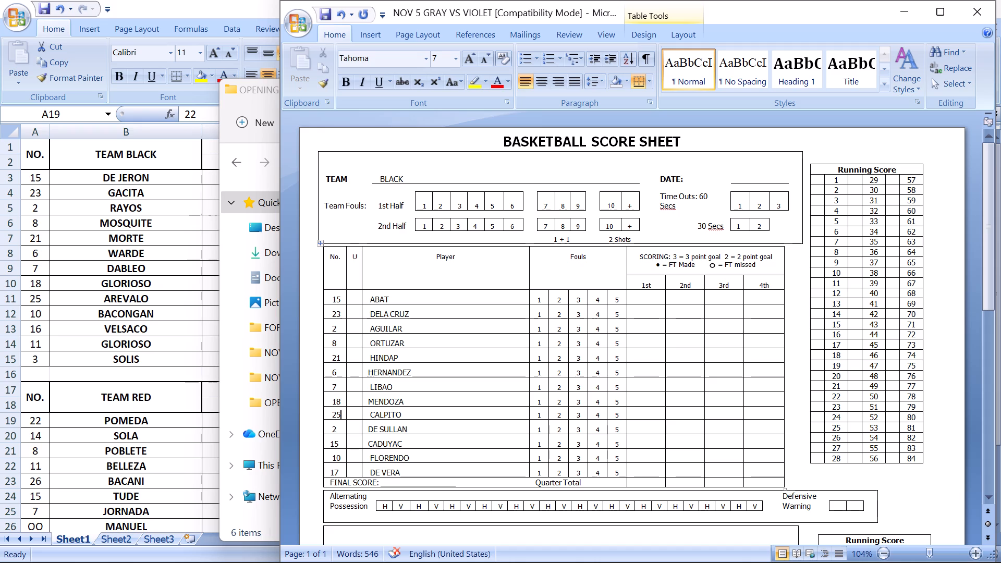
left_click(333, 428)
key("Right")
key("BackSpace")
type("10")
Replace the last three player numbers on the BLACK score sheet with 16, 11 and 3.
left_click(338, 446)
key("BackSpace")
key("6")
left_click(339, 457)
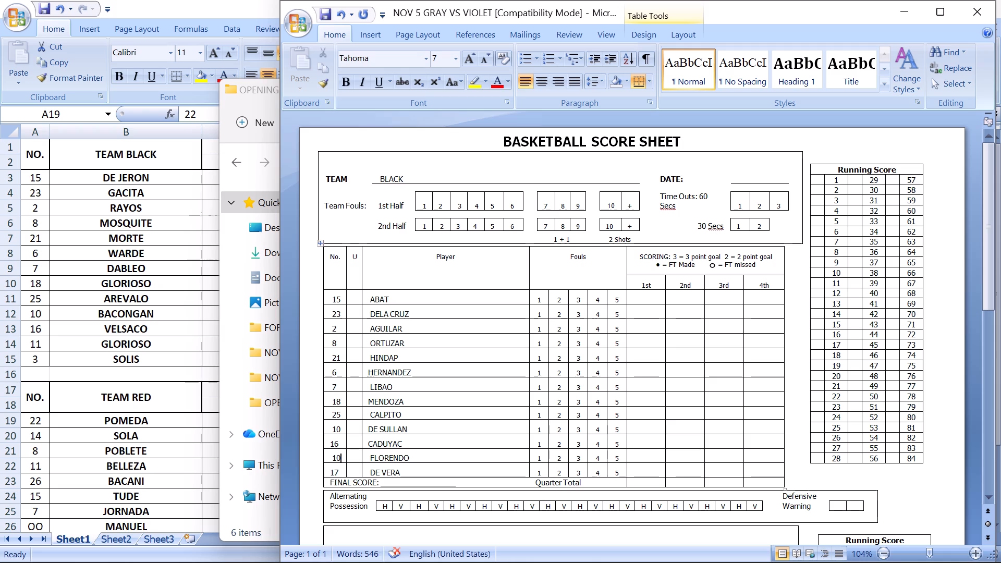
key("BackSpace")
key("1")
left_click(337, 470)
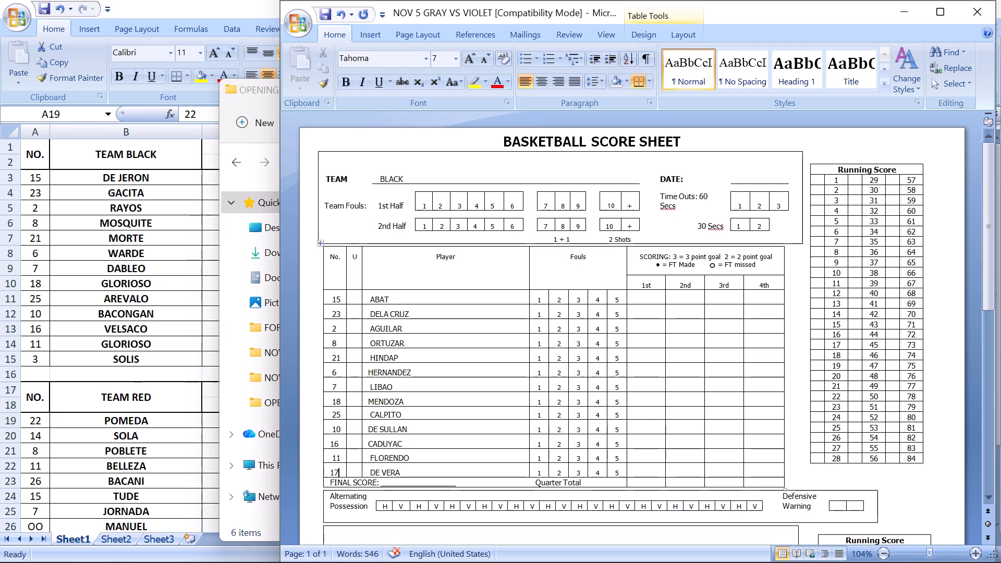
key("BackSpace")
key("BackSpace")
key("3")
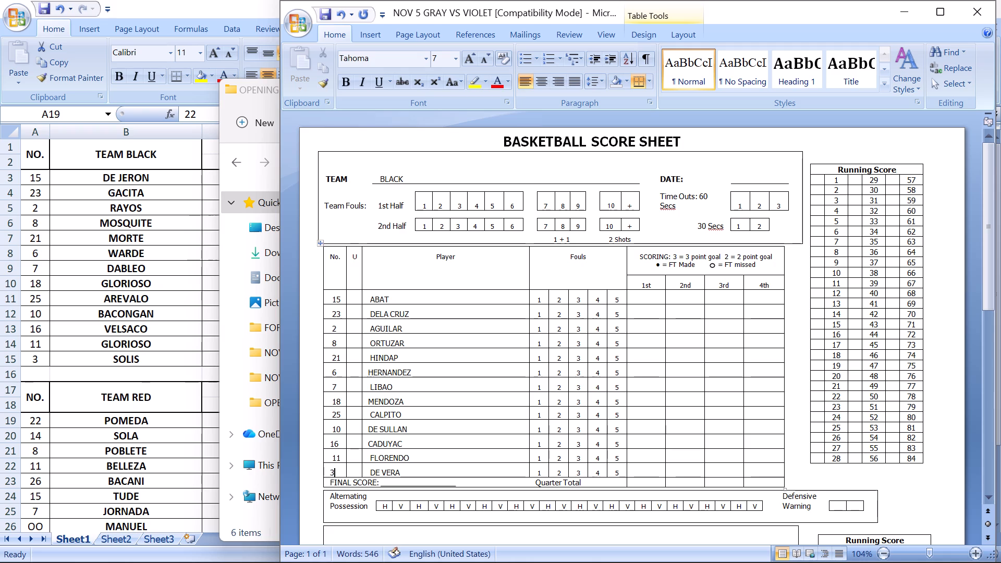
Replace the first five player names on the BLACK score sheet with DE JERON, GACITA, RAYOS, MOSQUITE and MORTE.
triple_click(407, 295)
type("DE JERON")
double_click(399, 315)
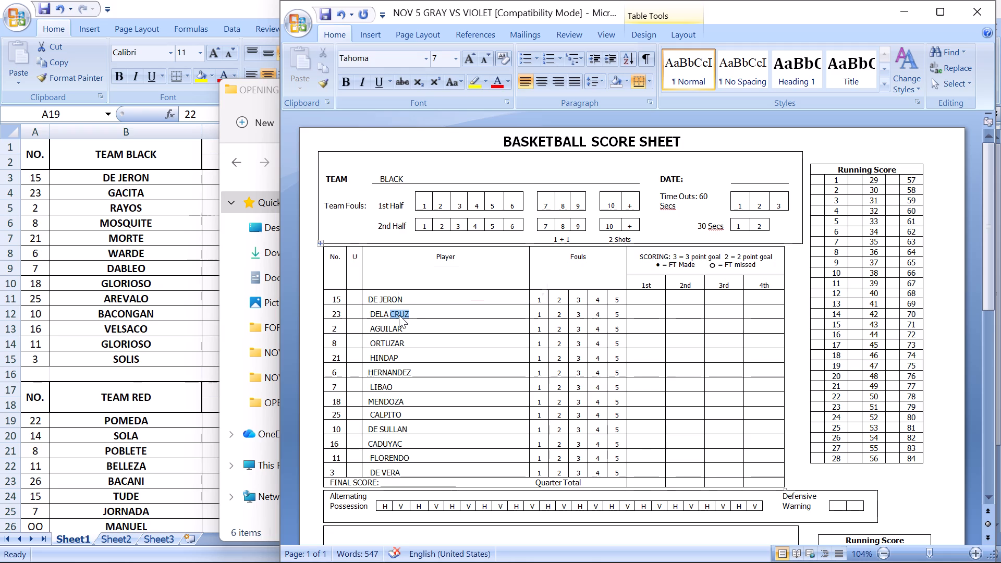
left_click(399, 315)
type("GACITA")
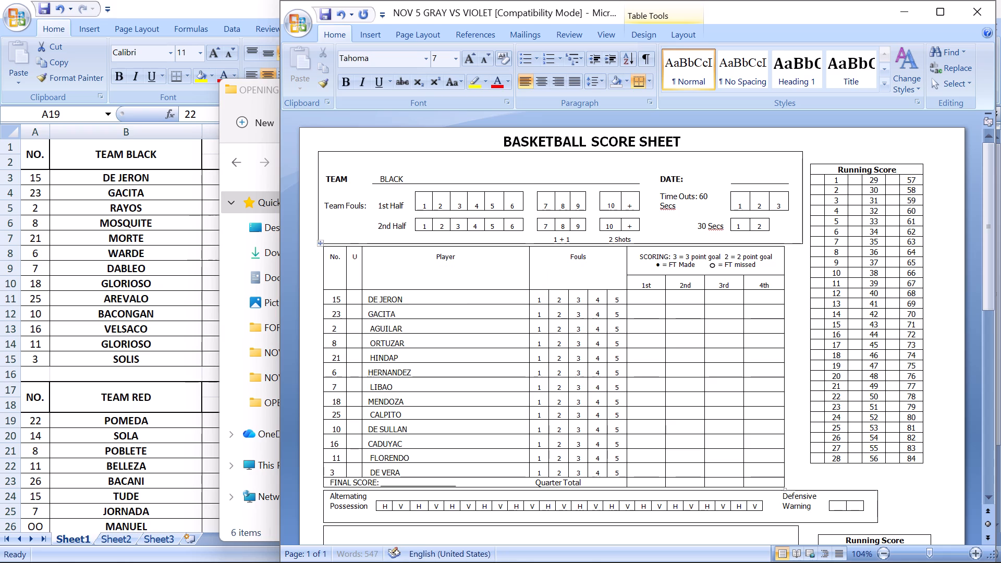
double_click(397, 322)
type("RAYOS")
double_click(396, 334)
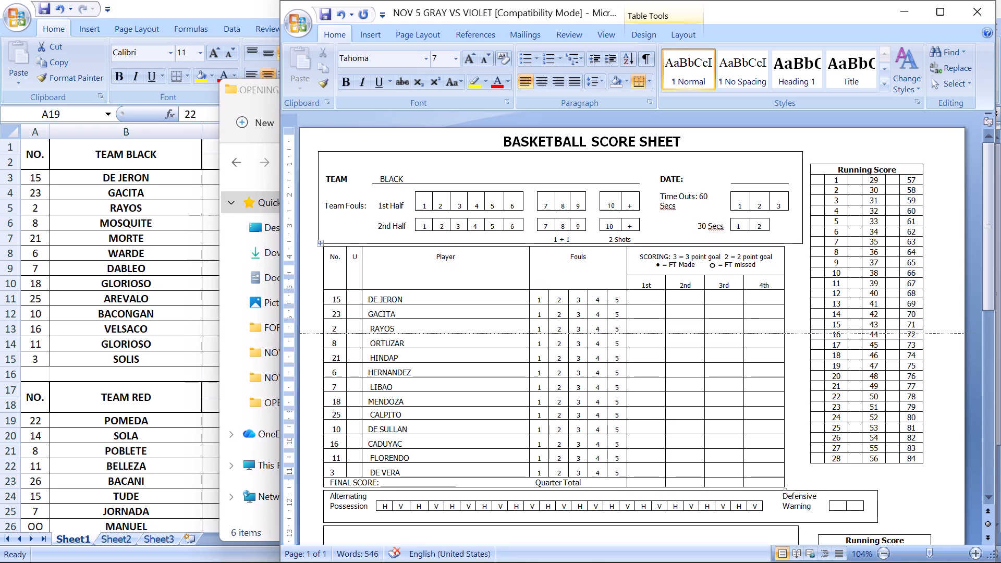
double_click(401, 343)
type("MOSQUITE")
double_click(388, 357)
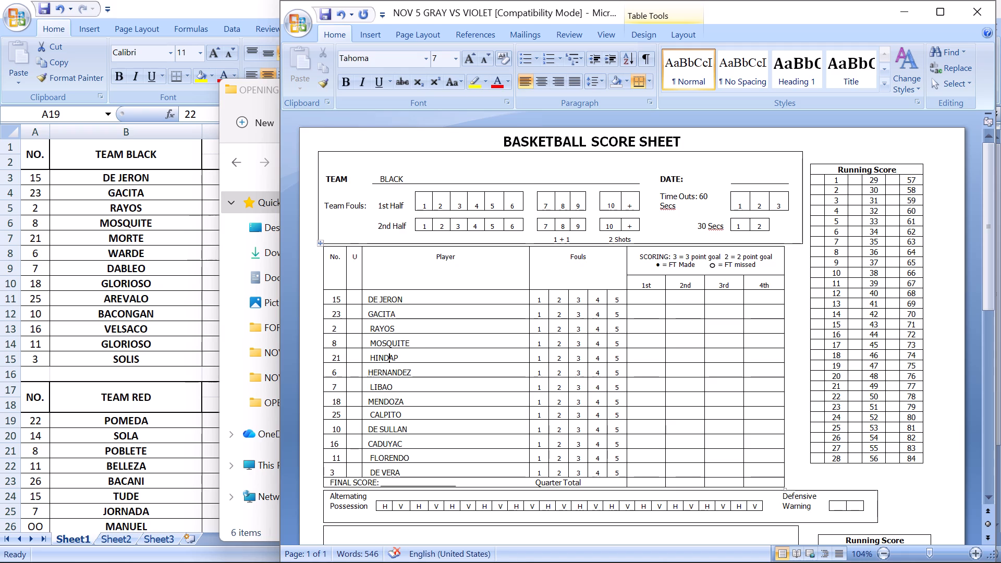
type("MORTE")
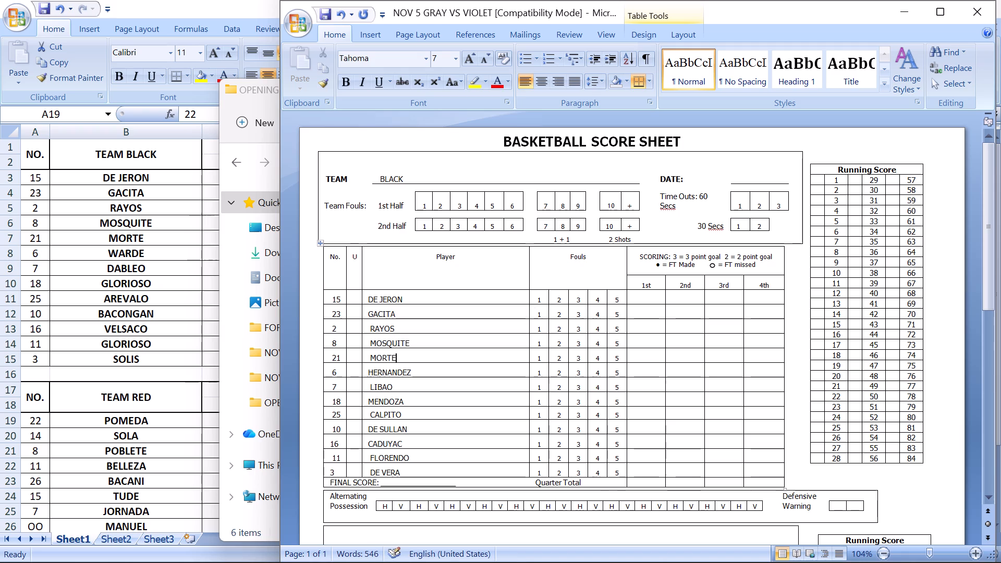
double_click(397, 371)
type("WARDE")
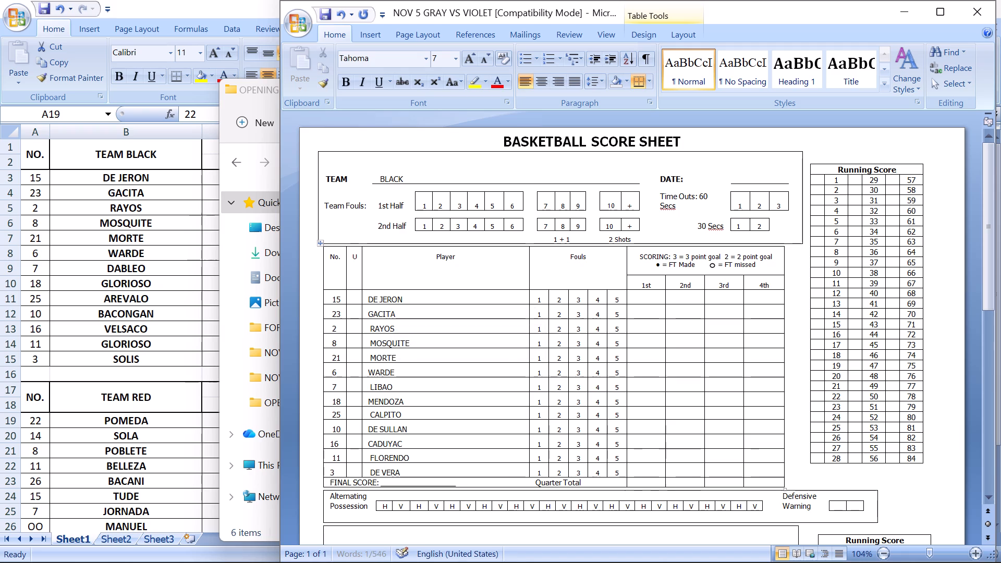
double_click(386, 387)
type("DABLEO")
double_click(386, 400)
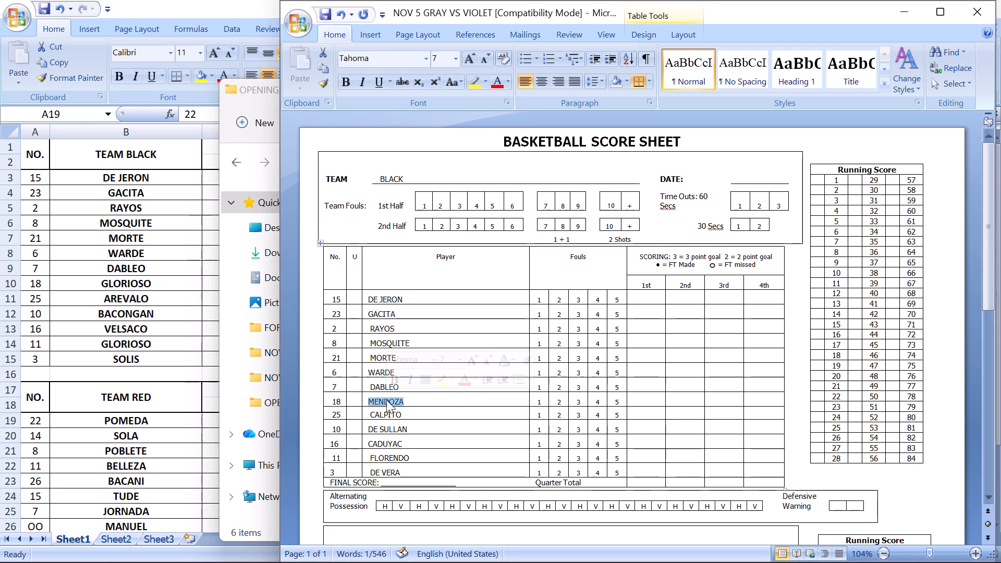
type("GLORIOS")
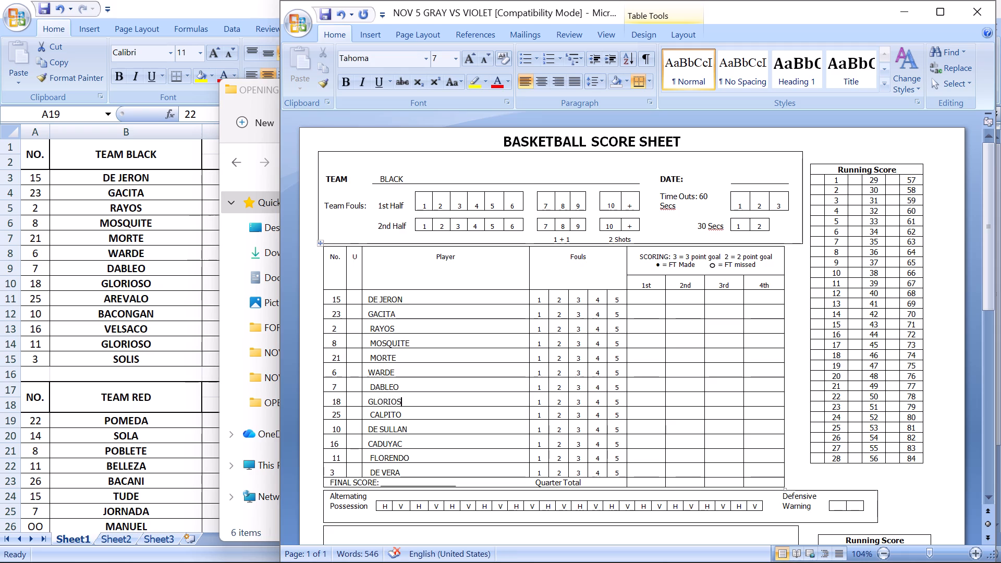
key("o")
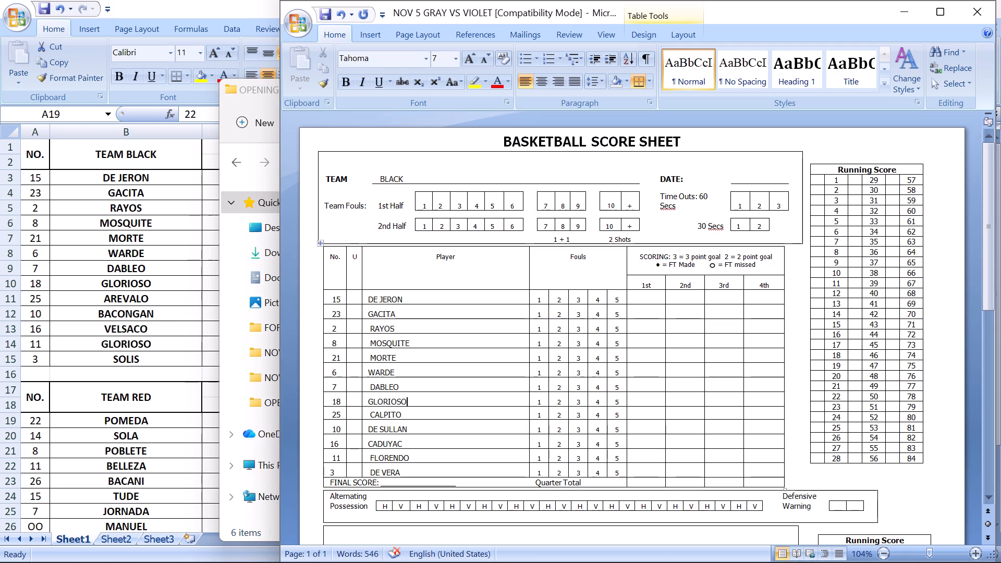
double_click(388, 415)
type("AREVALO")
triple_click(393, 429)
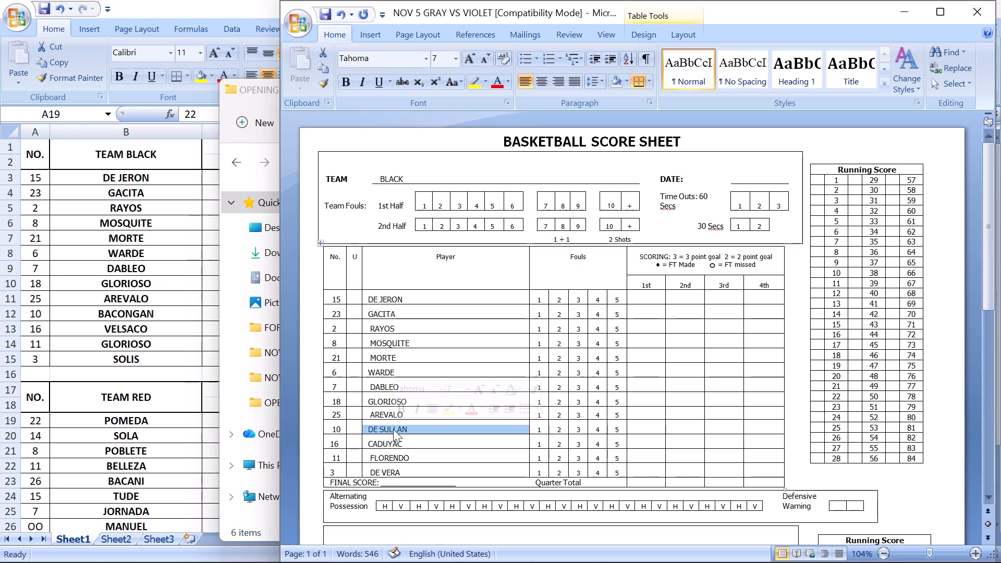
type("BACONGAN")
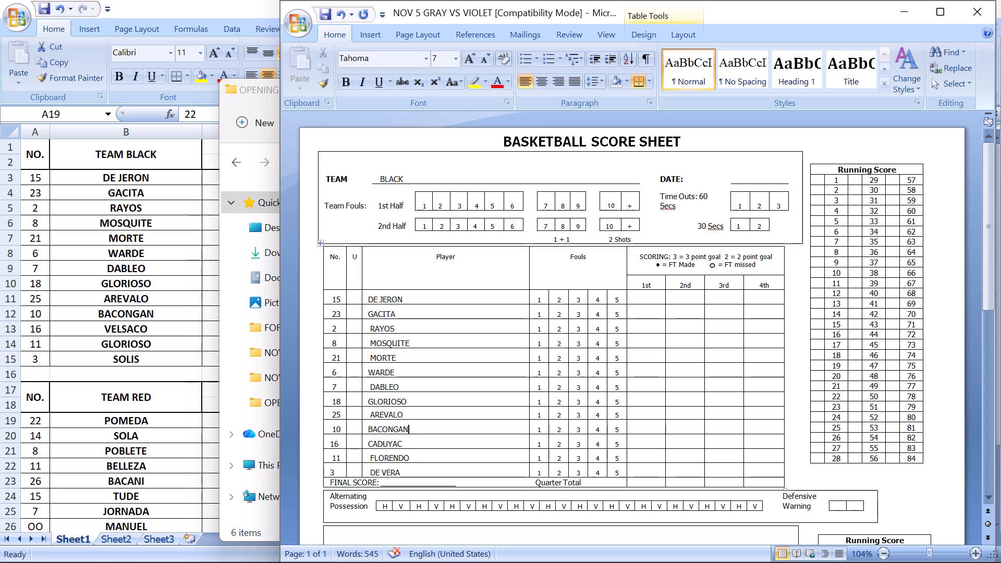
double_click(392, 437)
type("VELASO")
key("BackSpace")
type("CO")
Replace the last two player names on the BLACK score sheet with GLORIOSO and SOLIS.
triple_click(397, 454)
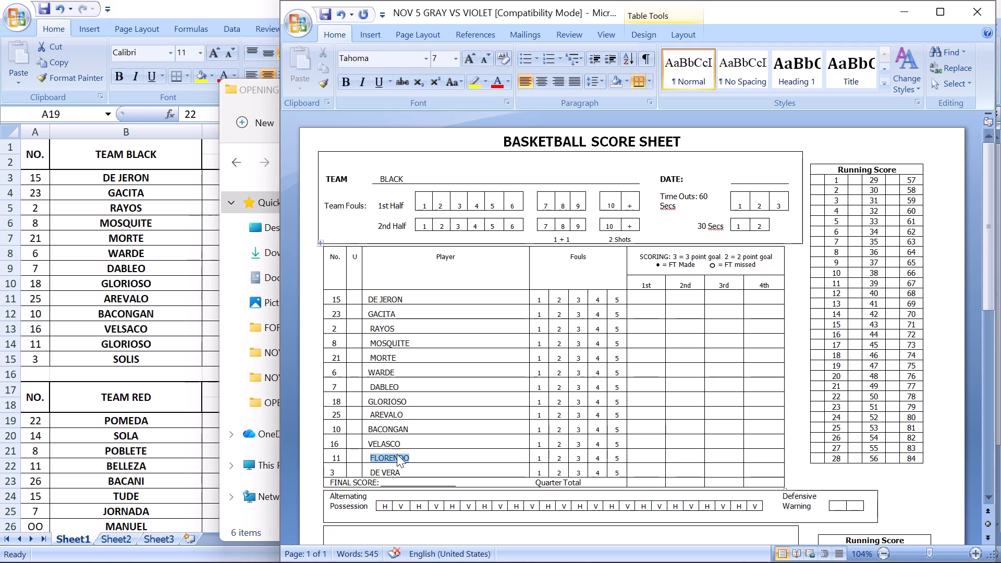
type("GOLORIOS")
key("BackSpace")
key("BackSpace")
key("BackSpace")
key("BackSpace")
key("BackSpace")
key("BackSpace")
key("BackSpace")
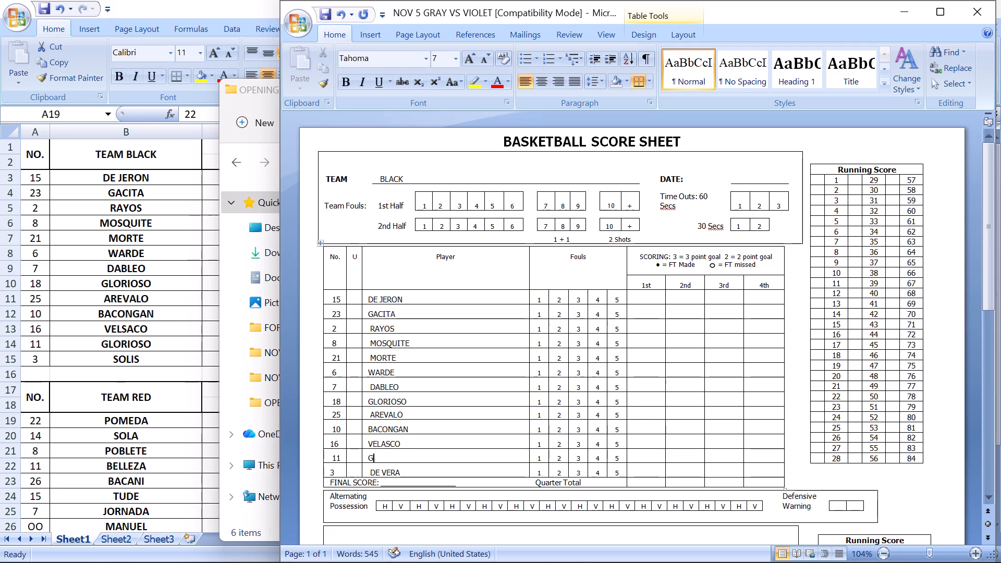
type("LORIOSO")
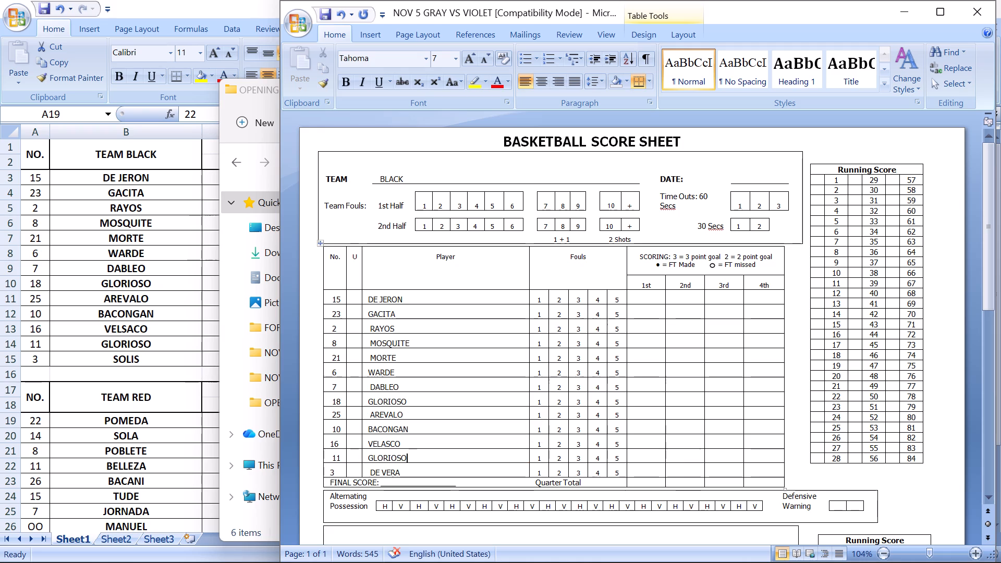
triple_click(392, 467)
type("SOLIS")
Change the team name on the second score sheet from VIOLET to RED.
scroll(390, 381, "down", 2)
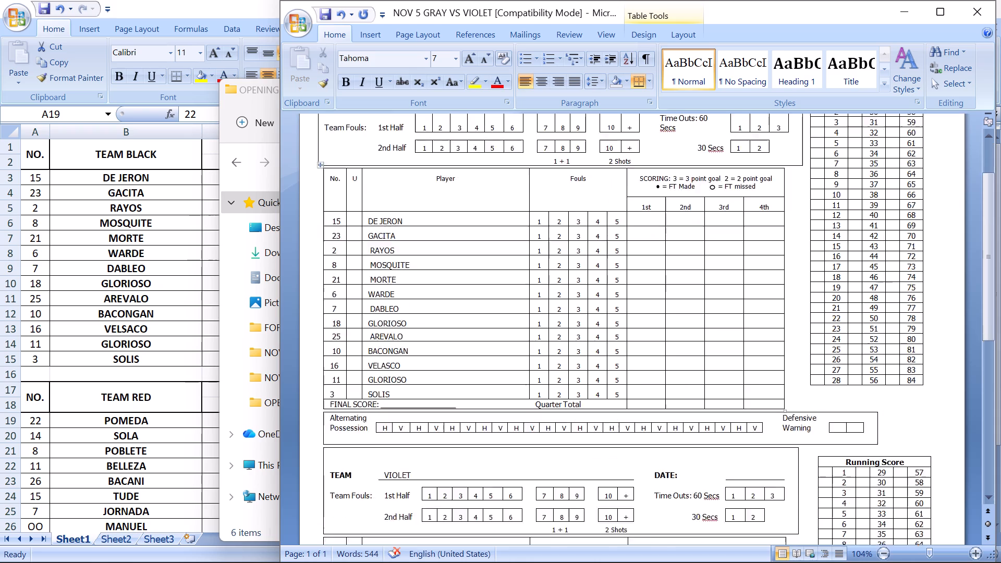
scroll(390, 381, "down", 5)
left_click(409, 282)
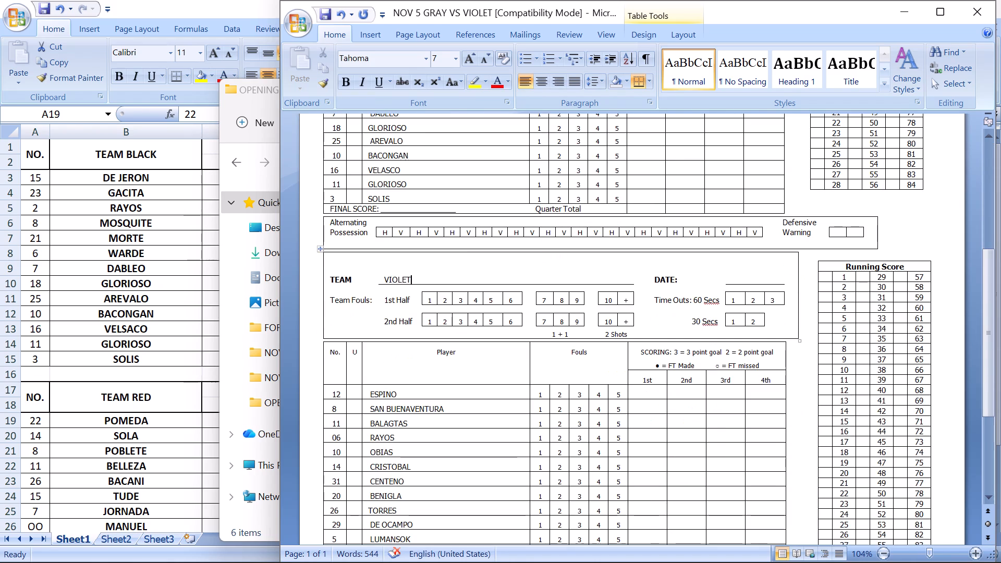
key("BackSpace")
key("BackSpace")
key("BackSpace")
key("BackSpace")
key("BackSpace")
key("BackSpace")
type("RED")
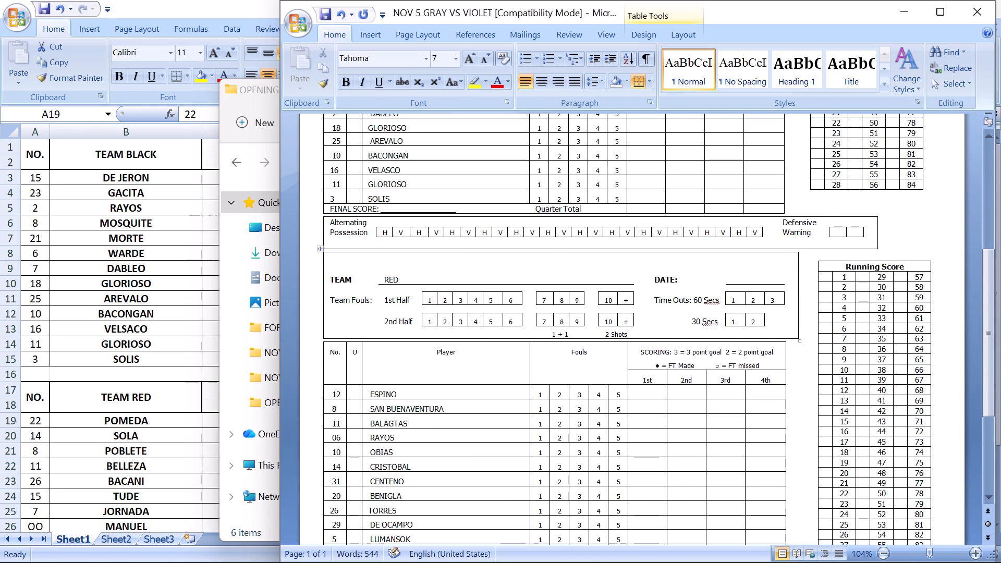
Replace the first four player numbers on the RED score sheet with 22, 14, 8 and 11.
scroll(395, 308, "down", 1)
scroll(80, 376, "down", 5)
scroll(359, 377, "down", 3)
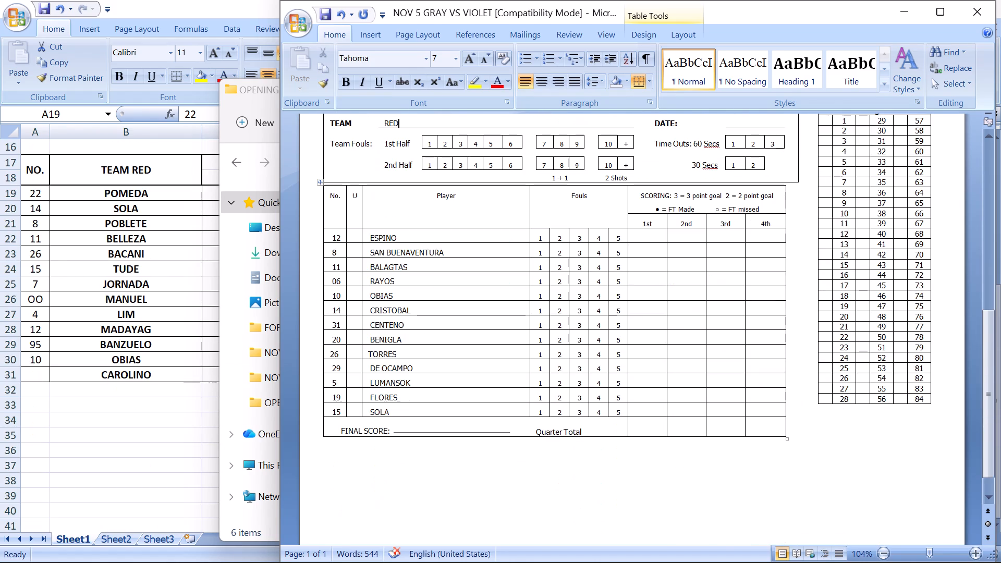
left_click(335, 238)
key("BackSpace")
key("2")
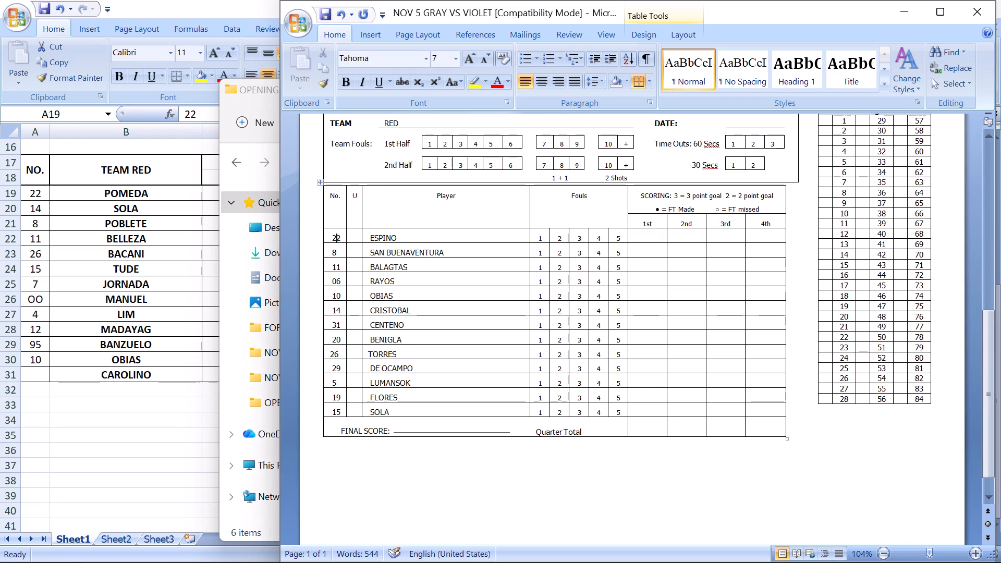
double_click(337, 255)
key("BackSpace")
type("14")
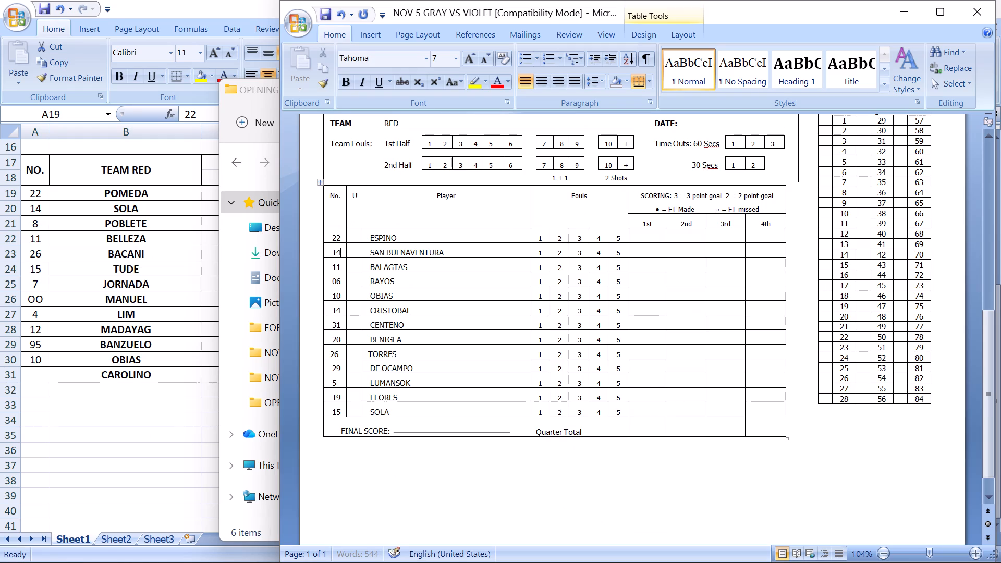
triple_click(338, 268)
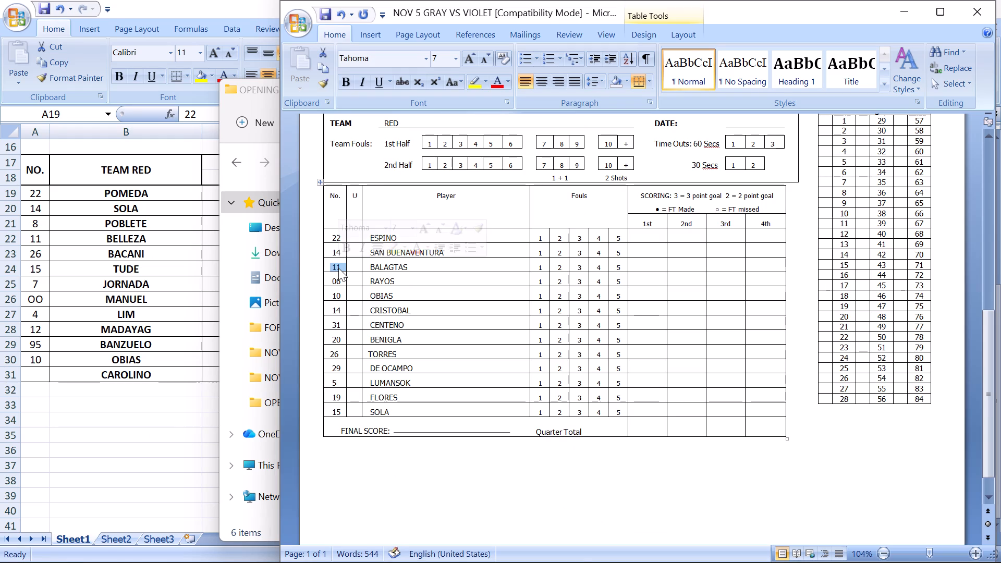
key("8")
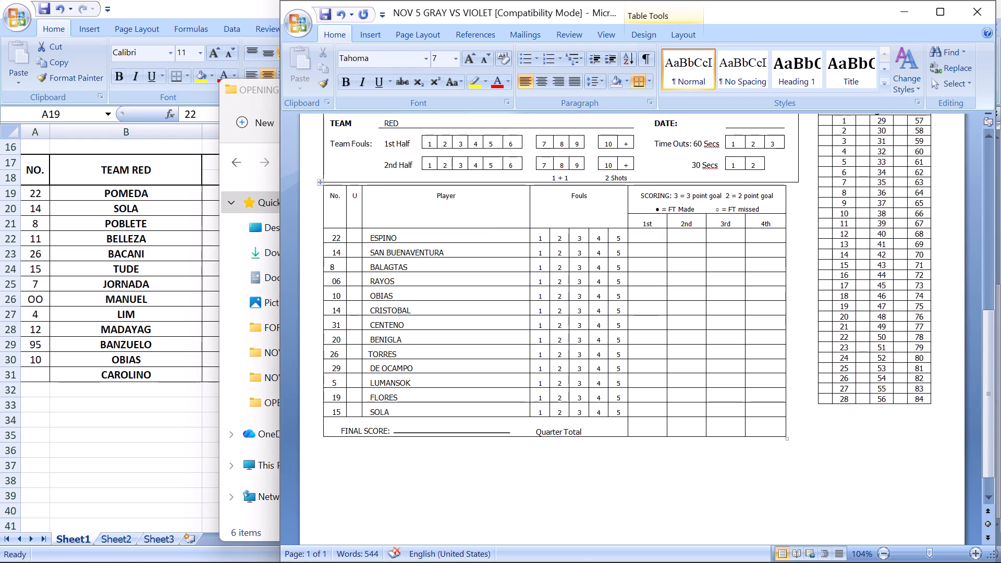
double_click(337, 280)
type("11")
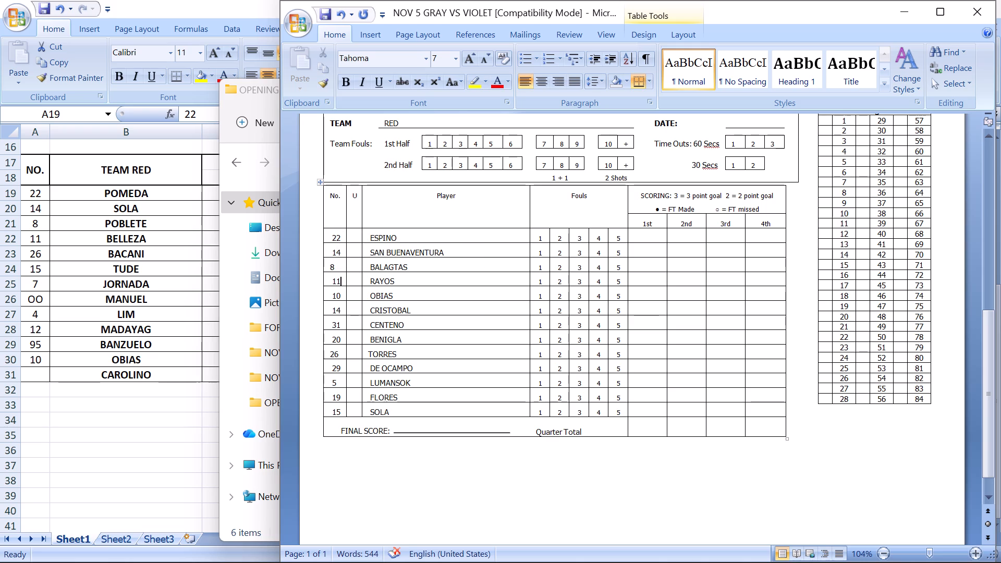
Set the fifth to eighth player numbers on the RED score sheet to 26, 15, 7 and 00.
double_click(337, 293)
type("25")
key("BackSpace")
key("6")
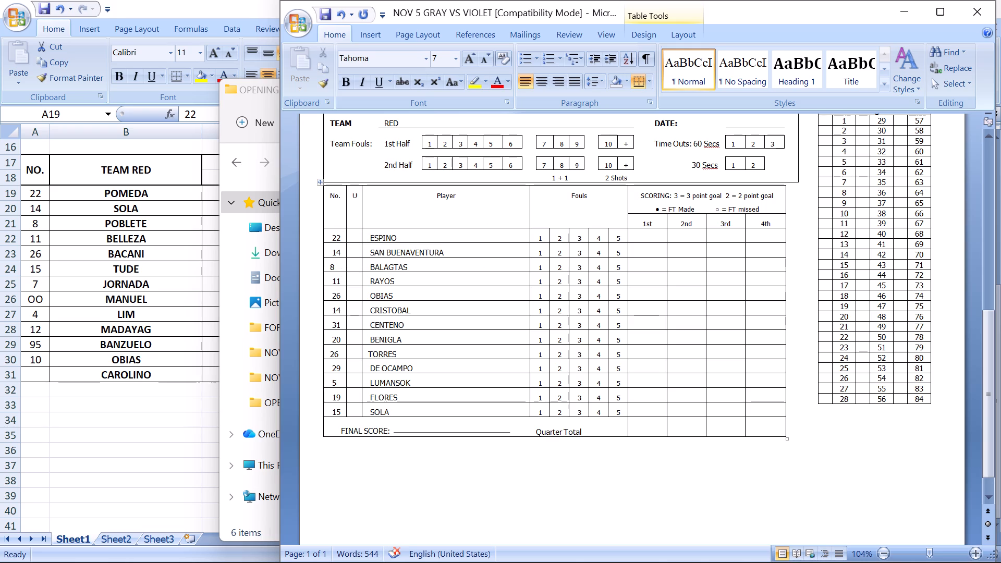
left_click(335, 307)
key("Right")
key("BackSpace")
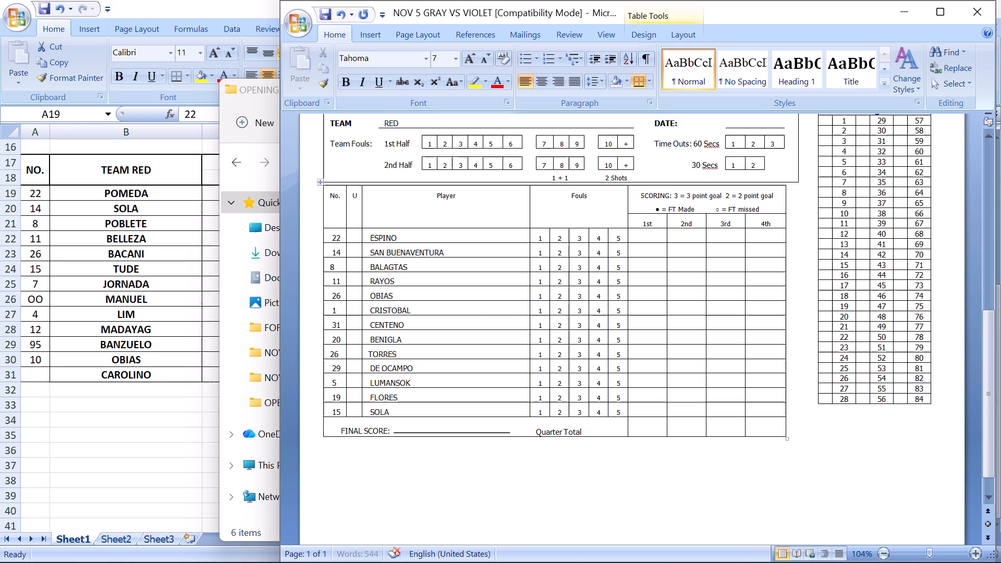
key("5")
double_click(335, 323)
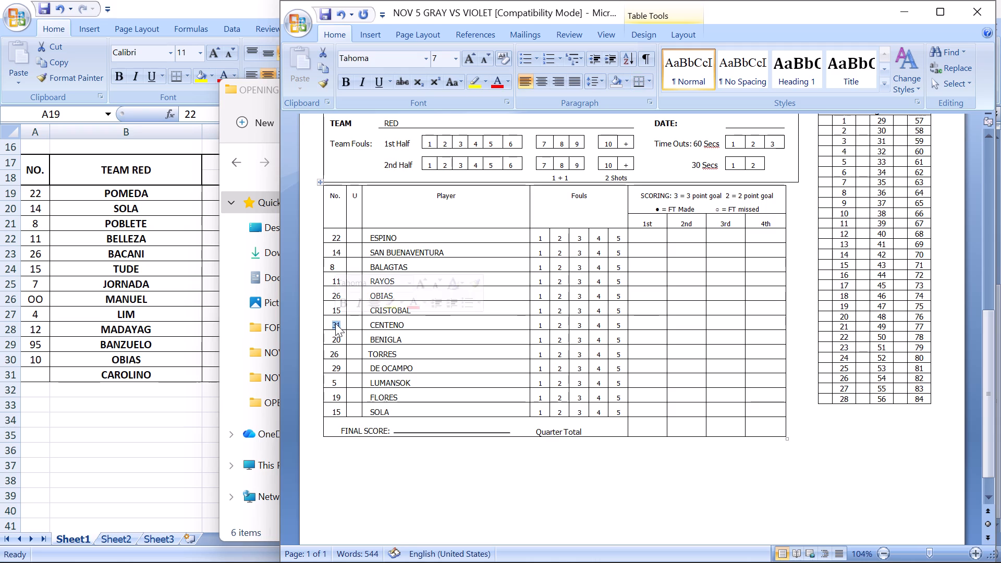
key("7")
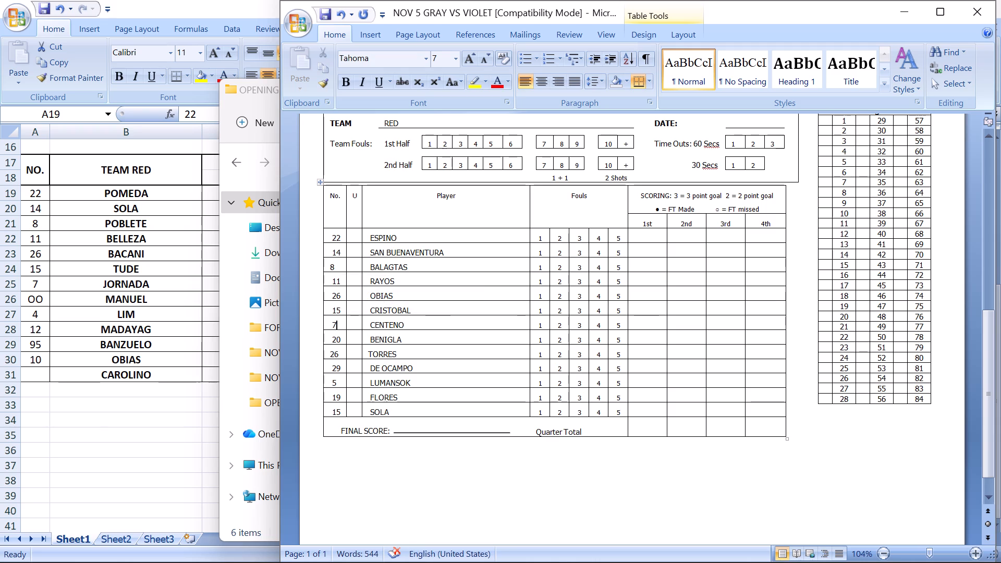
left_click(337, 339)
key("BackSpace")
key("0")
Set the ninth to twelfth player numbers on the RED score sheet to 4, 12, 95 and 10, and clear the last player's number.
double_click(336, 352)
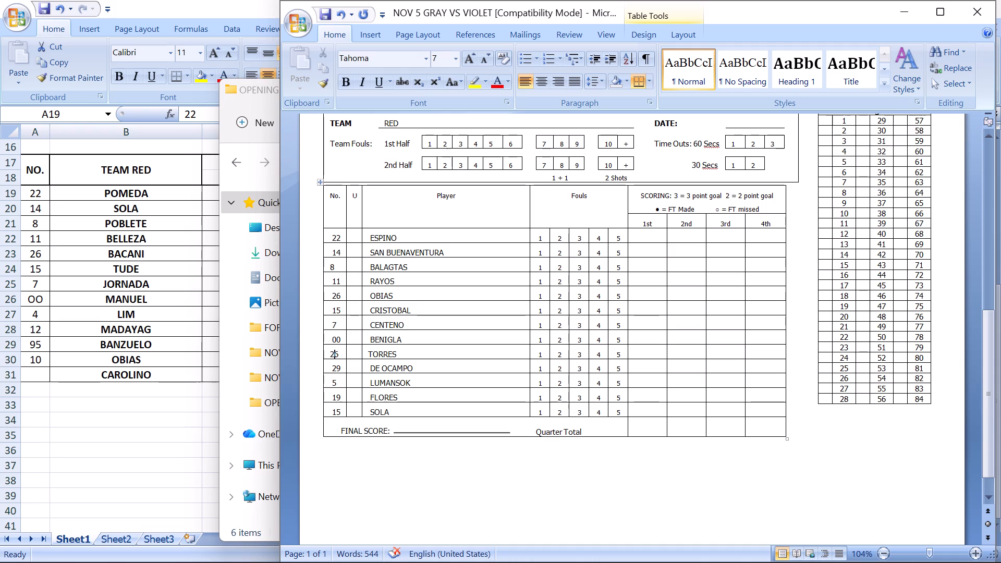
key("4")
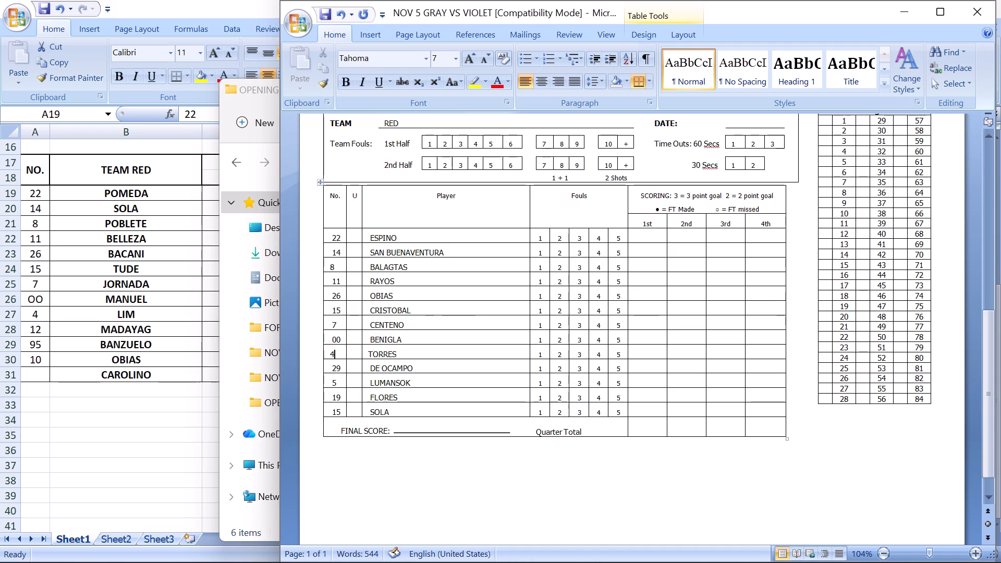
double_click(336, 368)
type("12")
double_click(334, 384)
key("BackSpace")
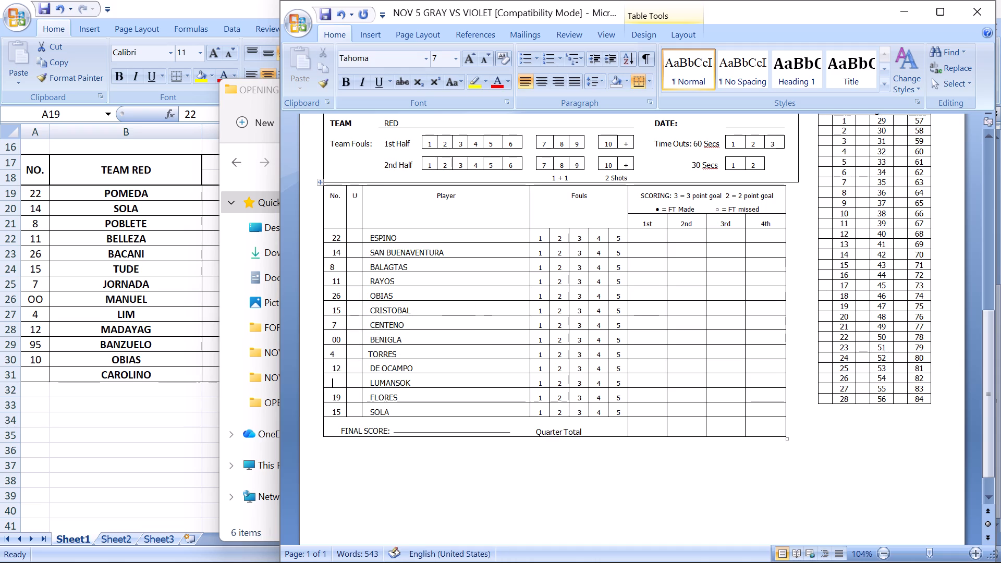
type("95")
left_click(343, 397)
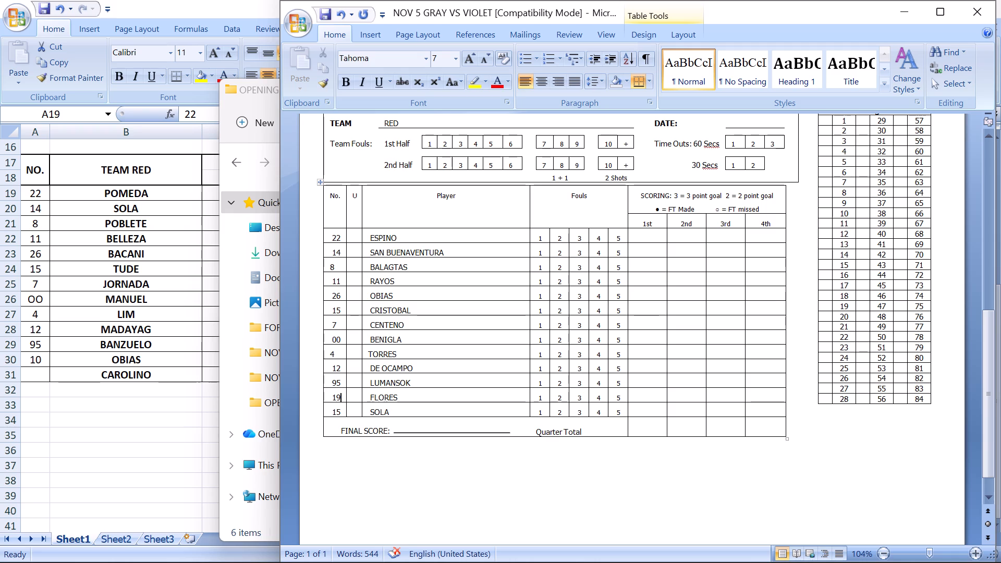
key("BackSpace")
key("0")
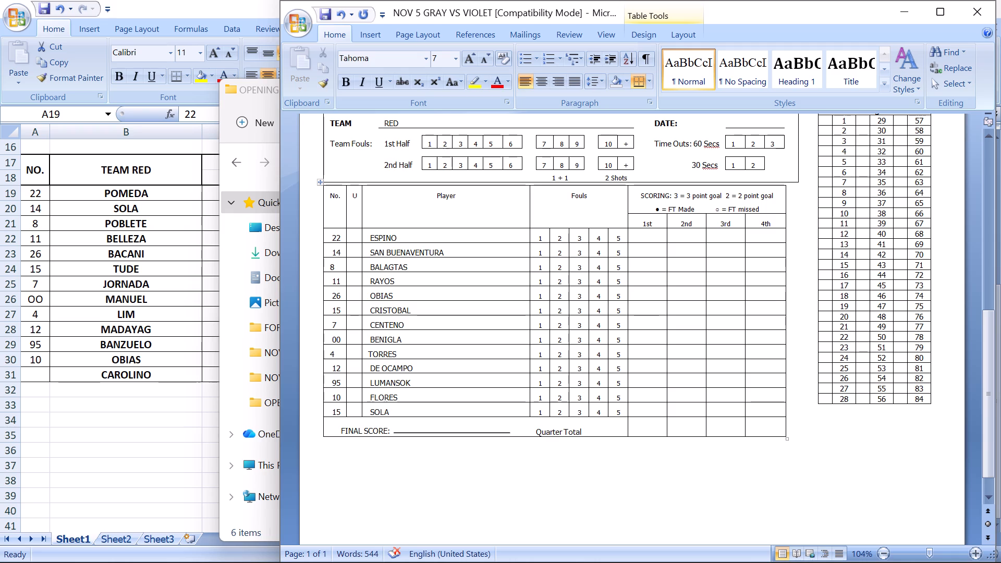
left_click(338, 409)
key("BackSpace")
key("BackSpace")
Replace the first three player names on the RED score sheet with POMEDA, SOLA and BELLEZA.
double_click(386, 237)
type("POMEDA")
triple_click(408, 255)
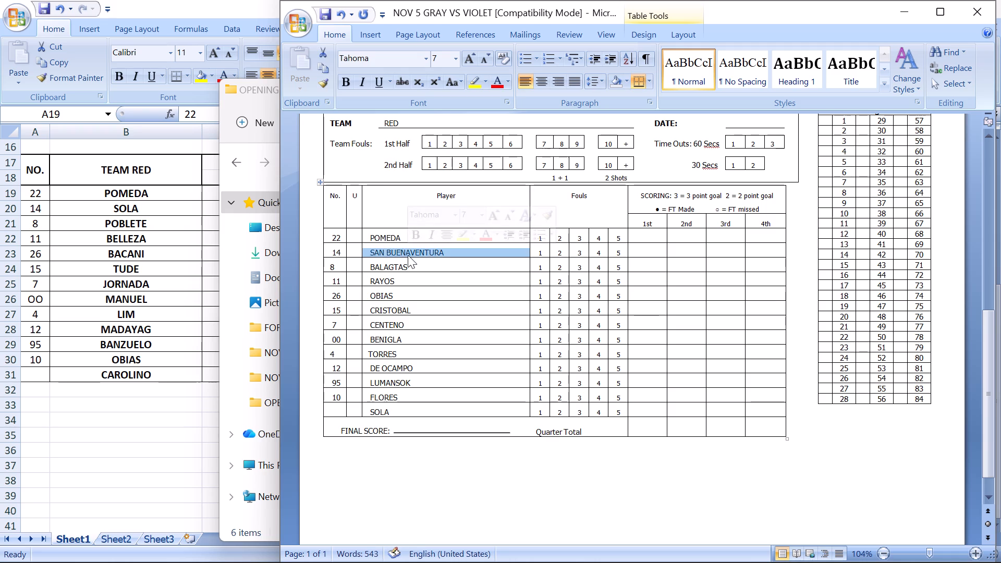
type("SOLA")
double_click(406, 255)
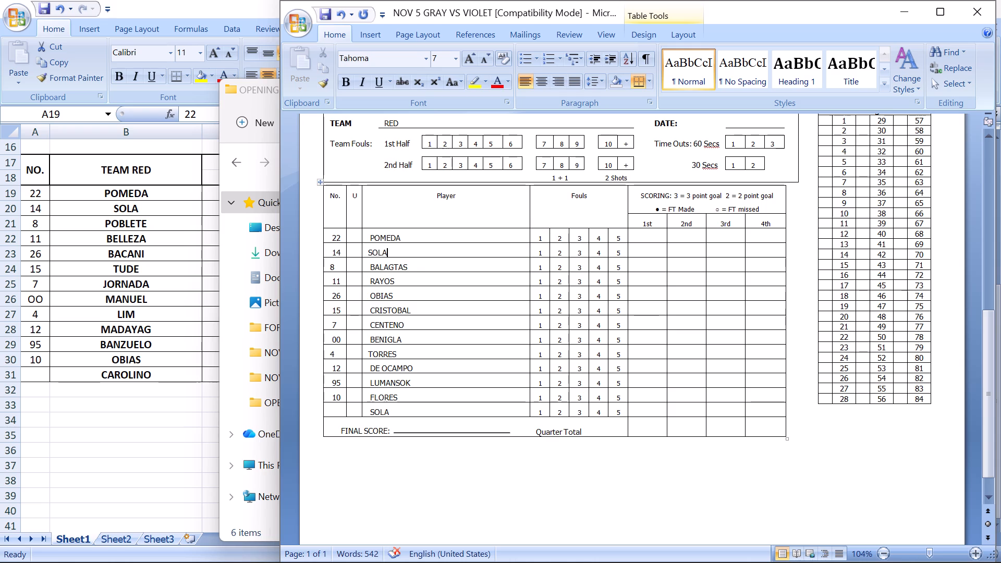
double_click(405, 260)
type("BELLES")
key("BackSpace")
type("ZA")
Replace the fourth to seventh player names on the RED score sheet with BACANI, TUDE, JORNADA and MANUEL.
double_click(382, 281)
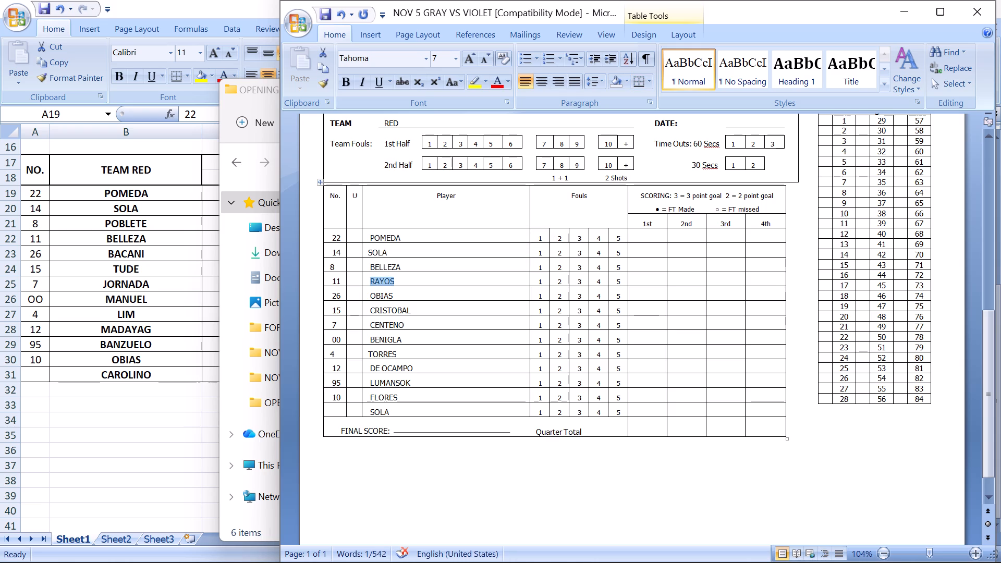
type("BACANI")
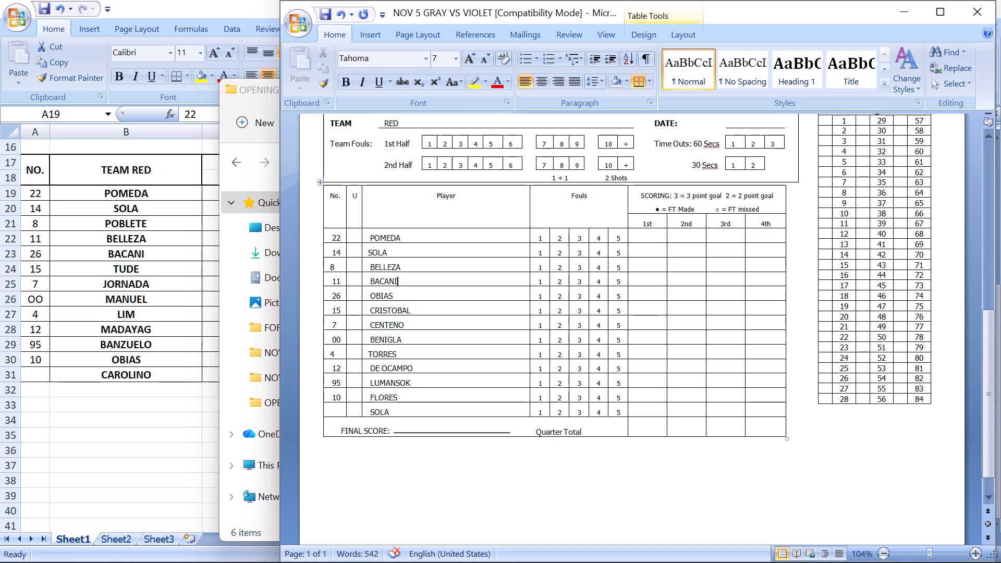
double_click(383, 293)
type("TUDE")
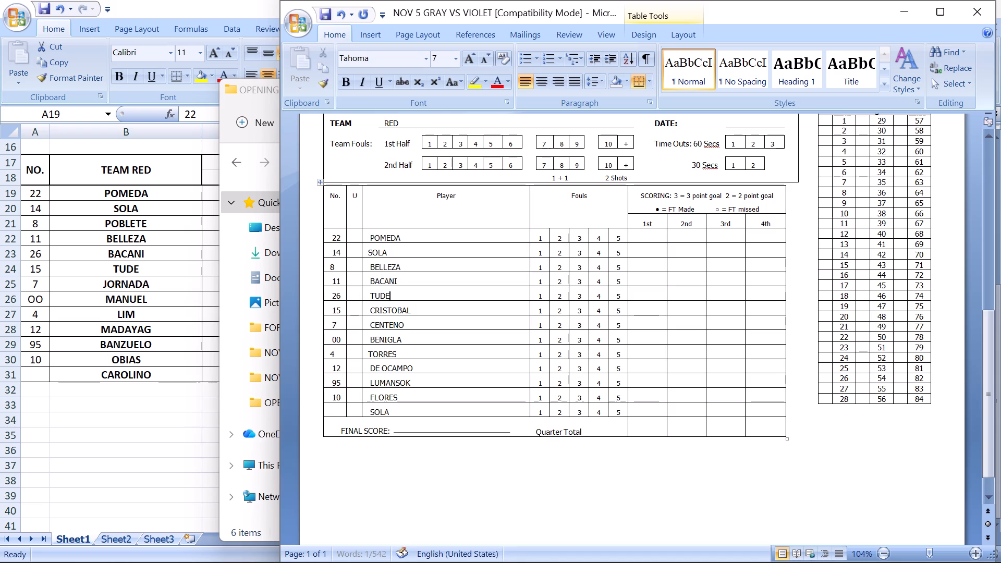
double_click(393, 305)
type("JORNADA")
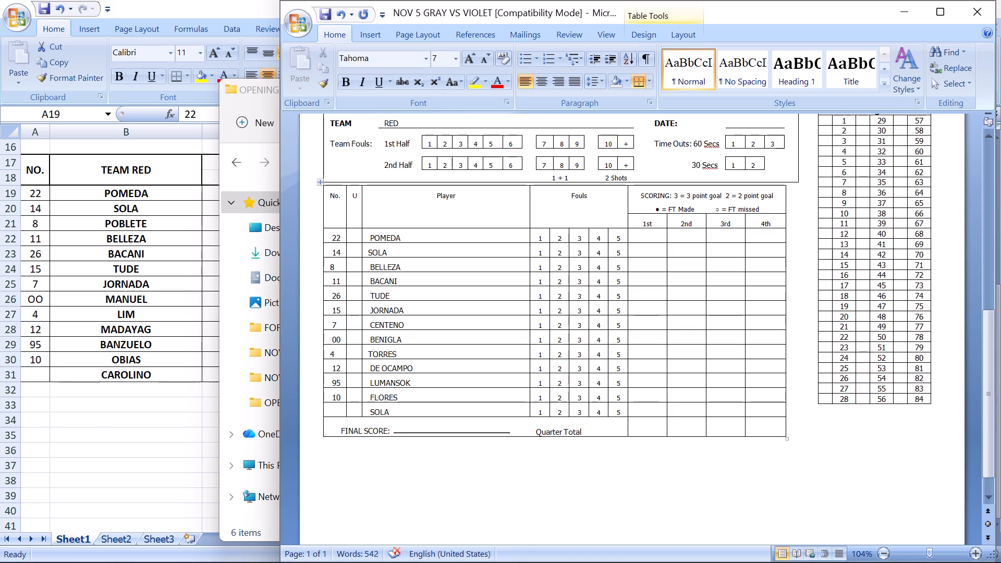
double_click(390, 320)
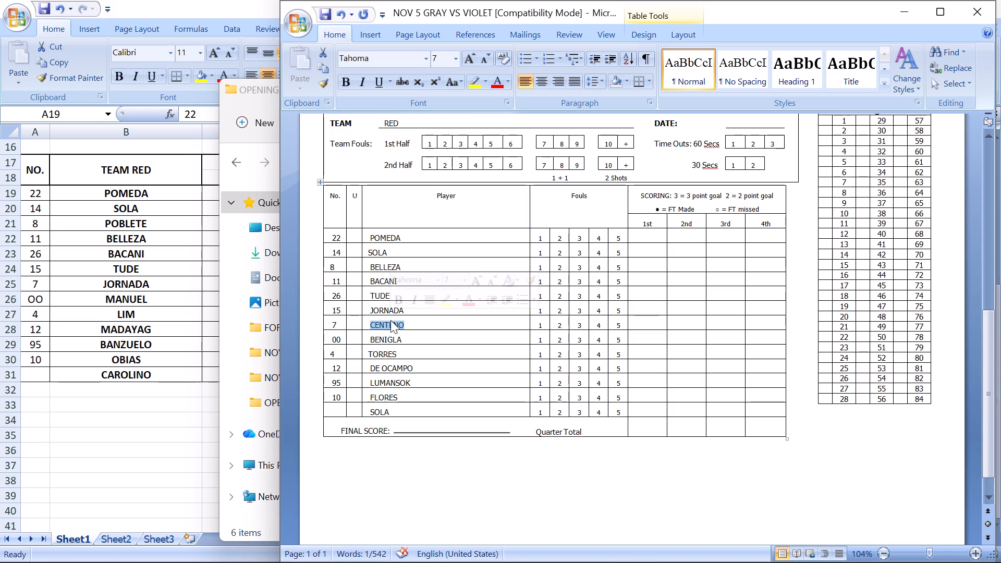
type("MANUEL")
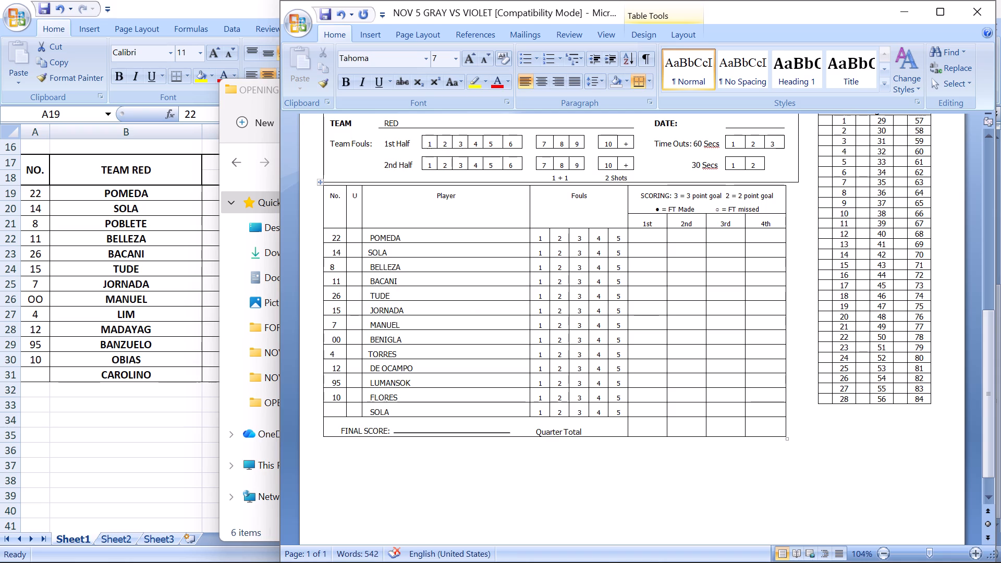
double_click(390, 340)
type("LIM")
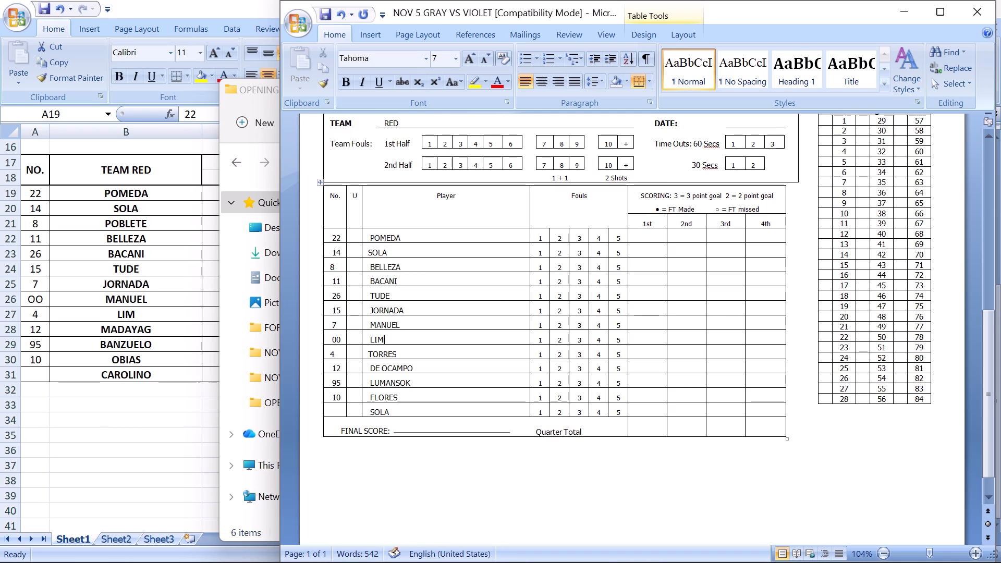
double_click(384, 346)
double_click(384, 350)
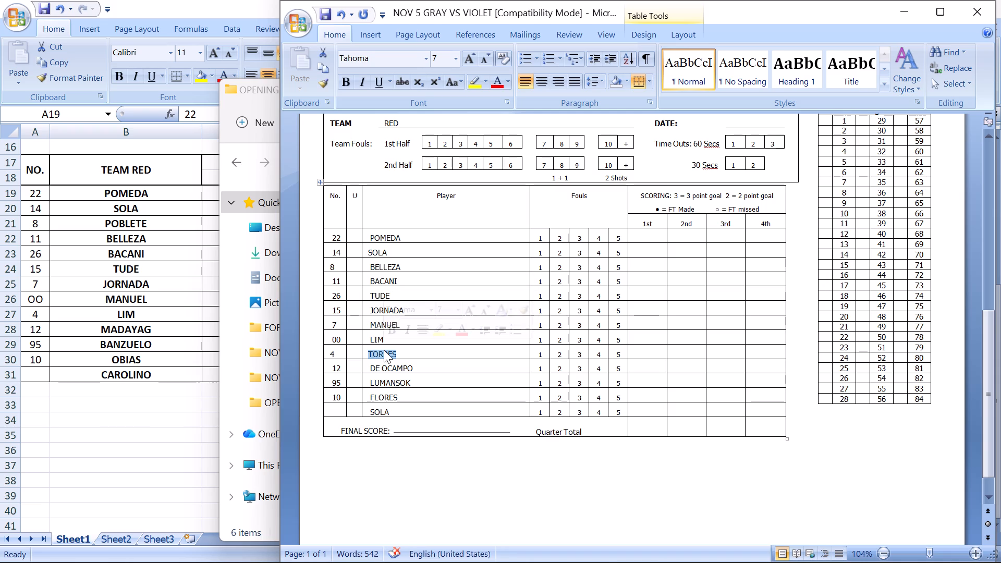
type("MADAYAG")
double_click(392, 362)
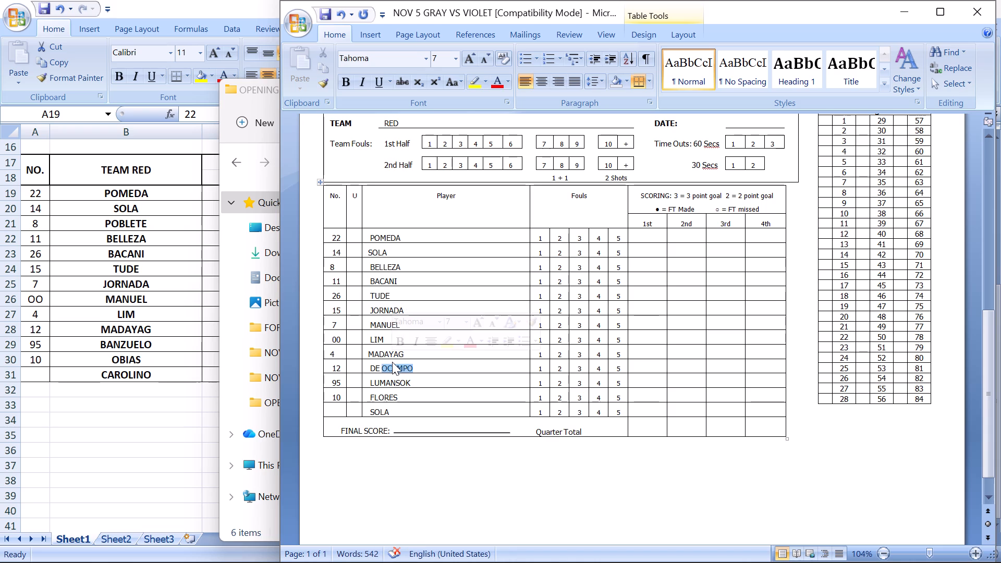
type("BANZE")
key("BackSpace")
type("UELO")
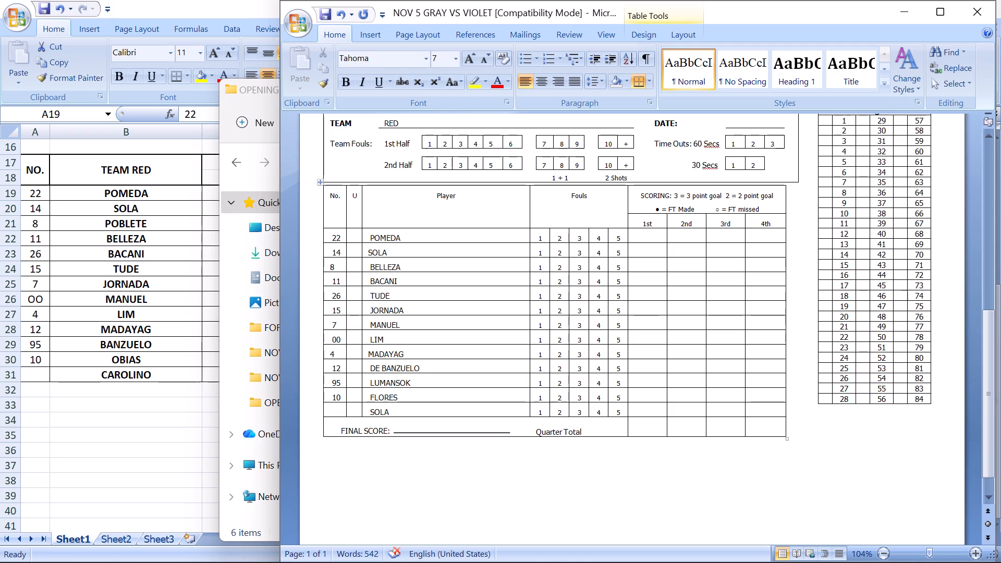
double_click(391, 262)
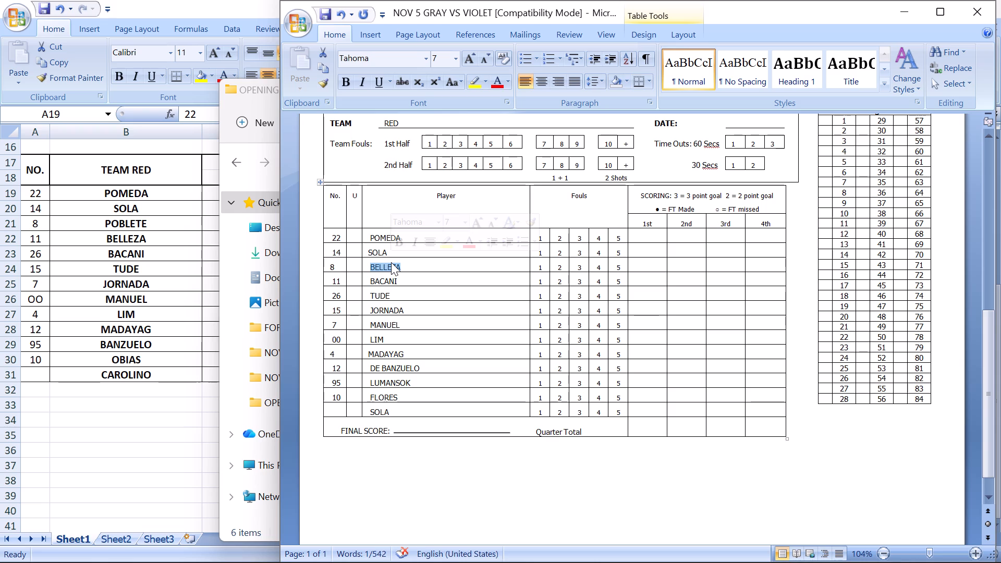
type("POBLETE")
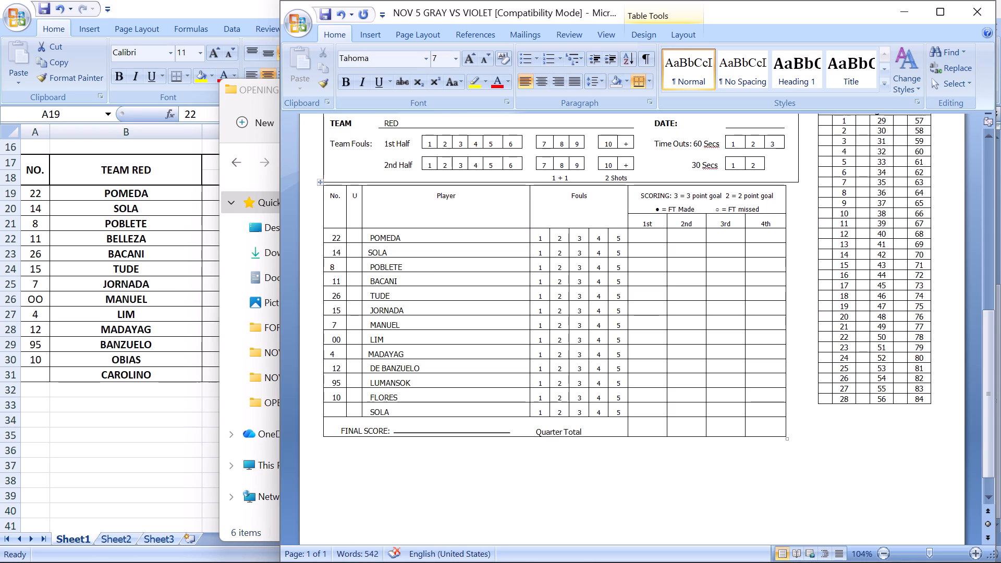
triple_click(393, 277)
type("BELLEZA")
triple_click(380, 296)
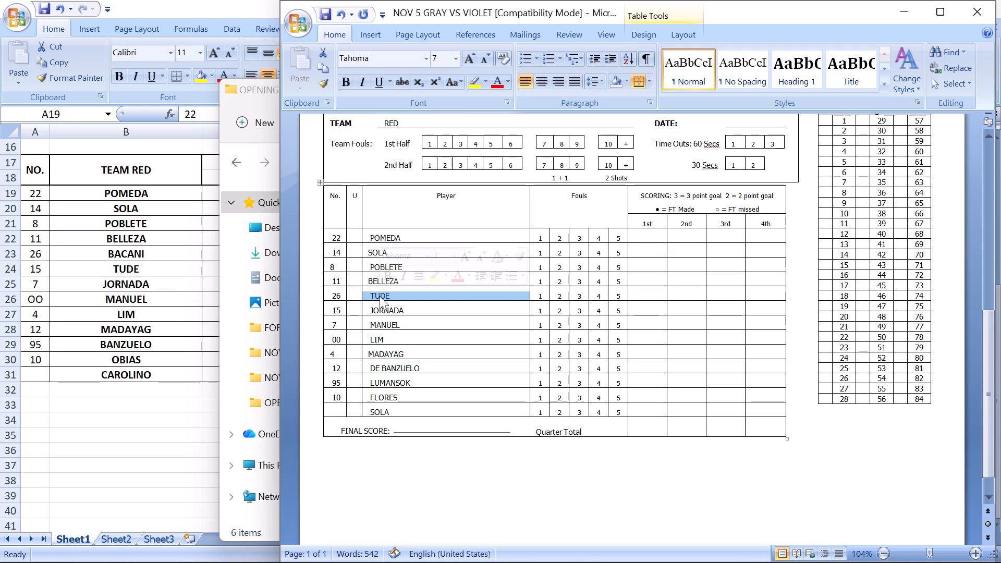
type("BACANO")
key("BackSpace")
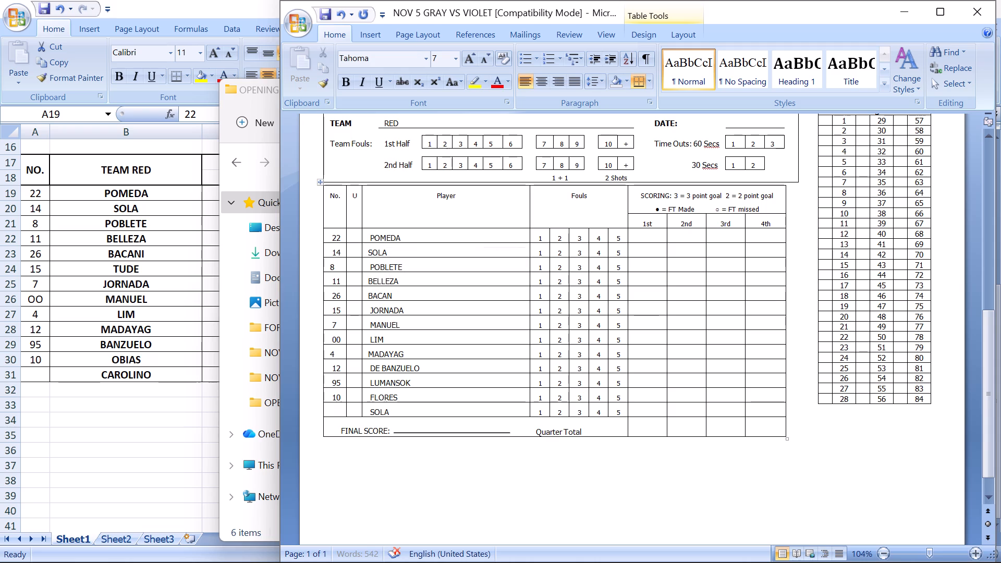
key("i")
Correct the sixth to eighth player names on the RED score sheet to TUDE, JORNADA and MANUEL.
double_click(392, 310)
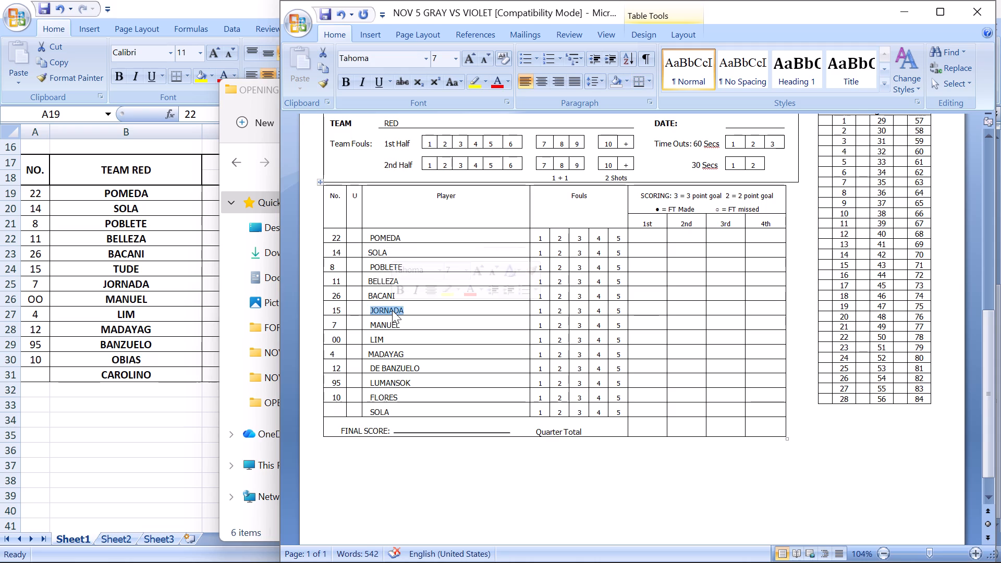
type("TUDE")
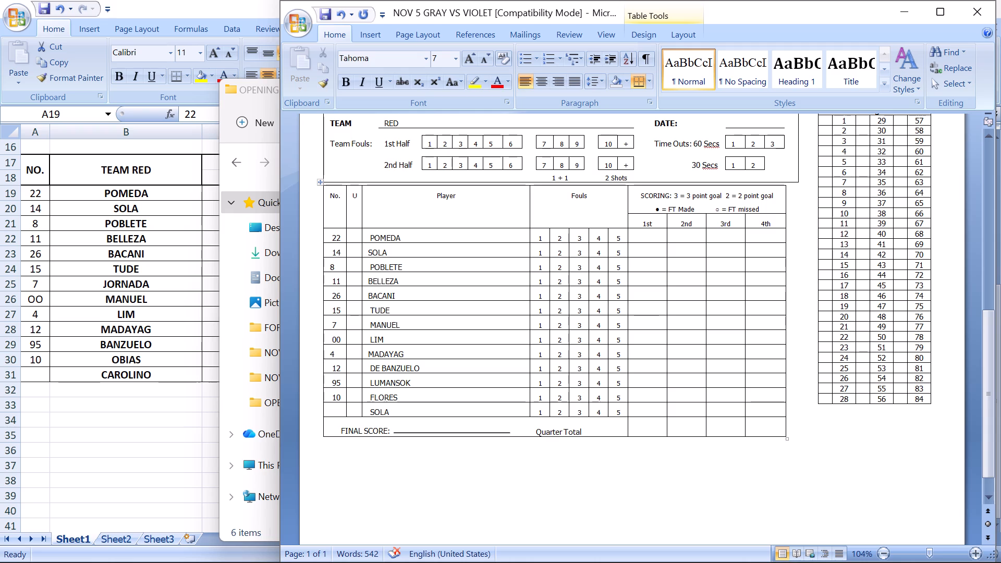
double_click(394, 317)
type("JORAN")
key("BackSpace")
key("BackSpace")
type("NADA")
double_click(371, 341)
type("MANUEL")
Set the ninth and tenth player names on the RED score sheet to LIM and MADAYAG, removing the leftover DE prefix.
double_click(385, 349)
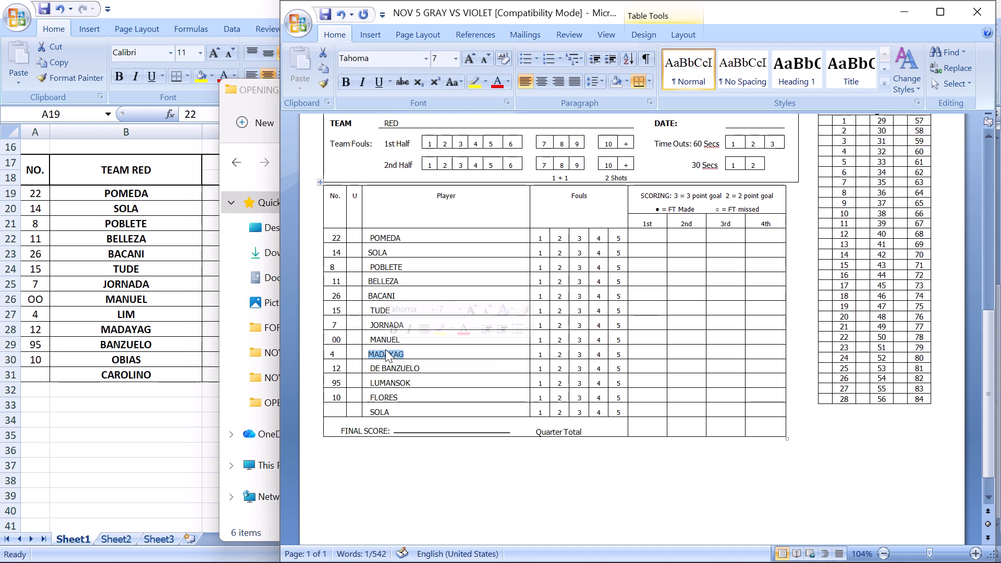
type("LIM")
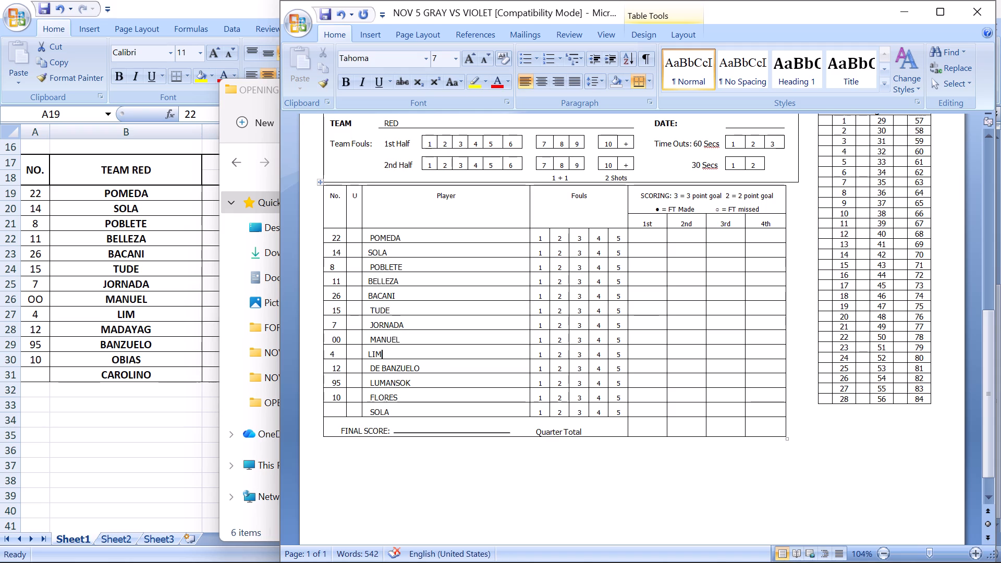
double_click(399, 362)
type("MADAYAG")
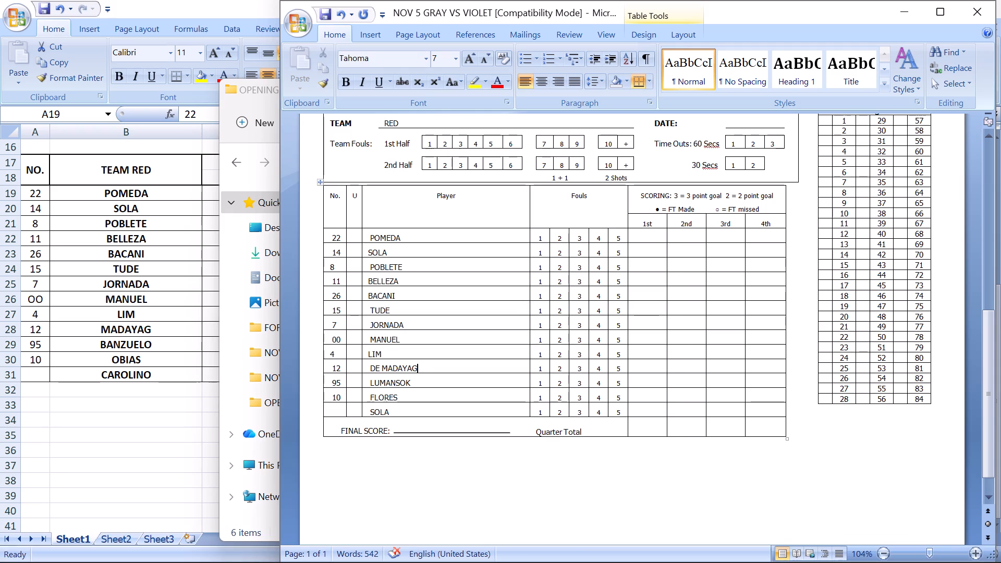
left_click(382, 367)
key("BackSpace")
key("BackSpace")
key("BackSpace")
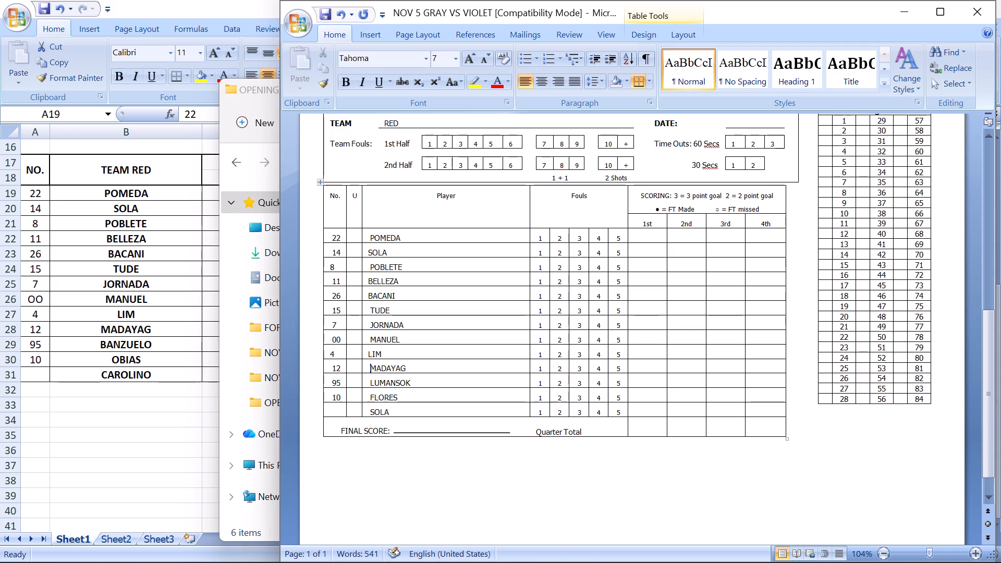
double_click(384, 379)
type("BANZUELO")
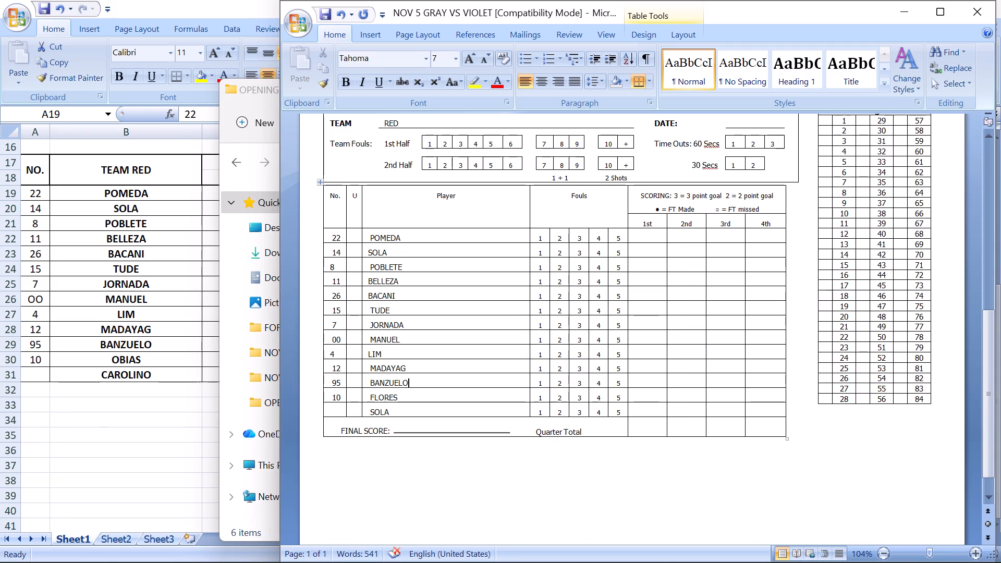
double_click(384, 396)
type("OBIAS")
double_click(381, 408)
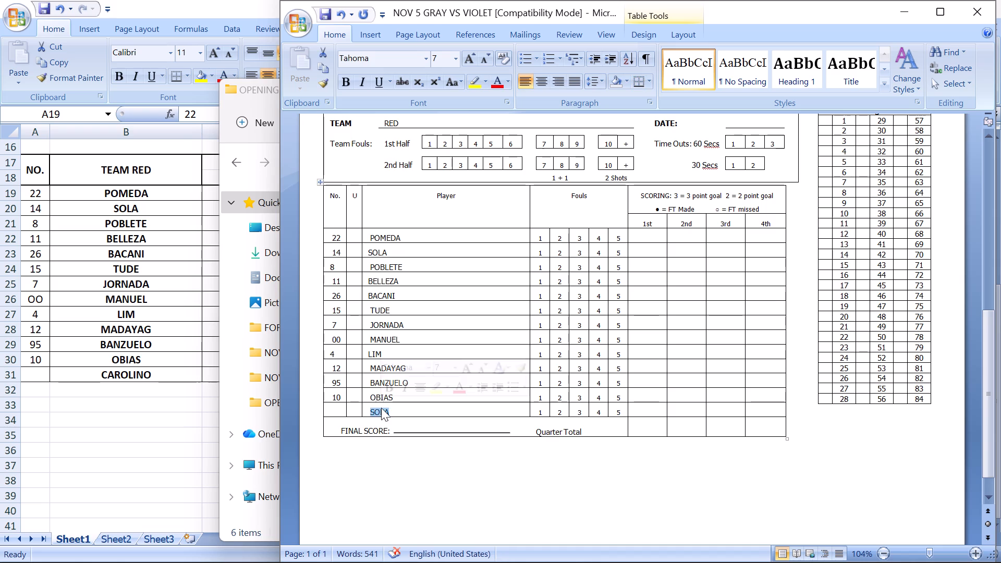
type("CAROLINO")
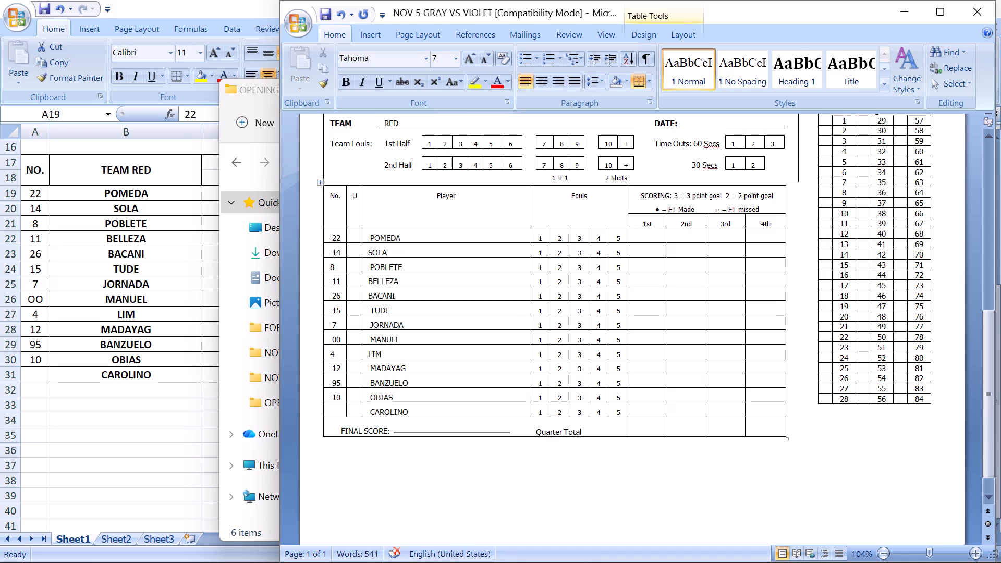
Save the score sheet as a copy named BLACK VS RED in the NOVEMBER 20 folder on the Desktop.
scroll(395, 221, "up", 6)
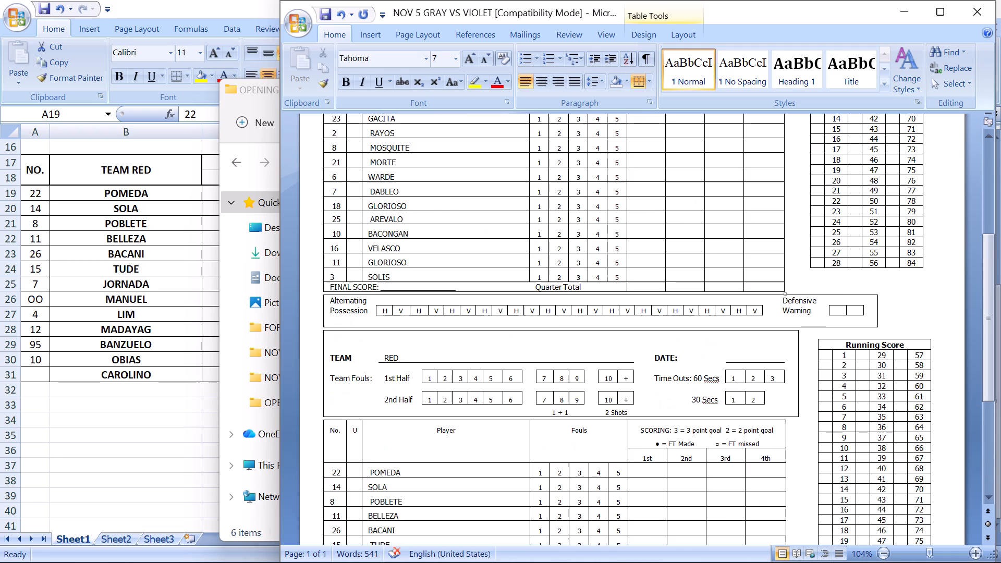
scroll(395, 221, "up", 5)
left_click(300, 23)
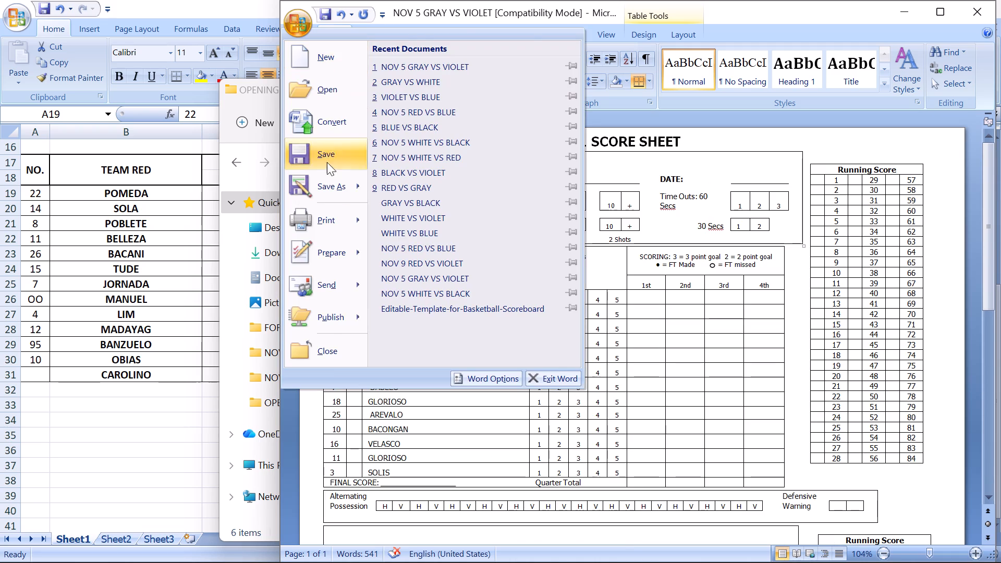
left_click(326, 188)
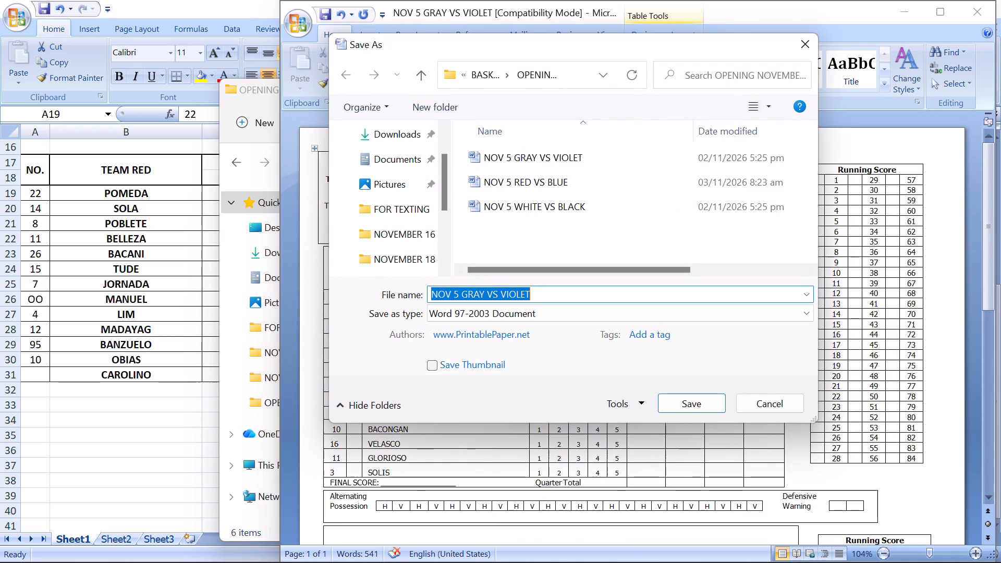
type("BLACK VS RED")
scroll(418, 176, "up", 3)
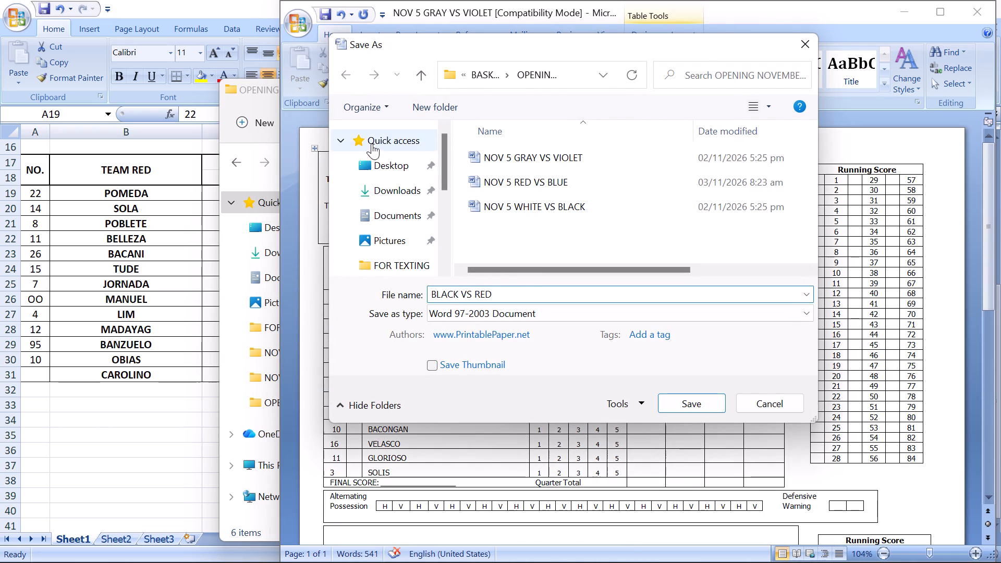
left_click(382, 164)
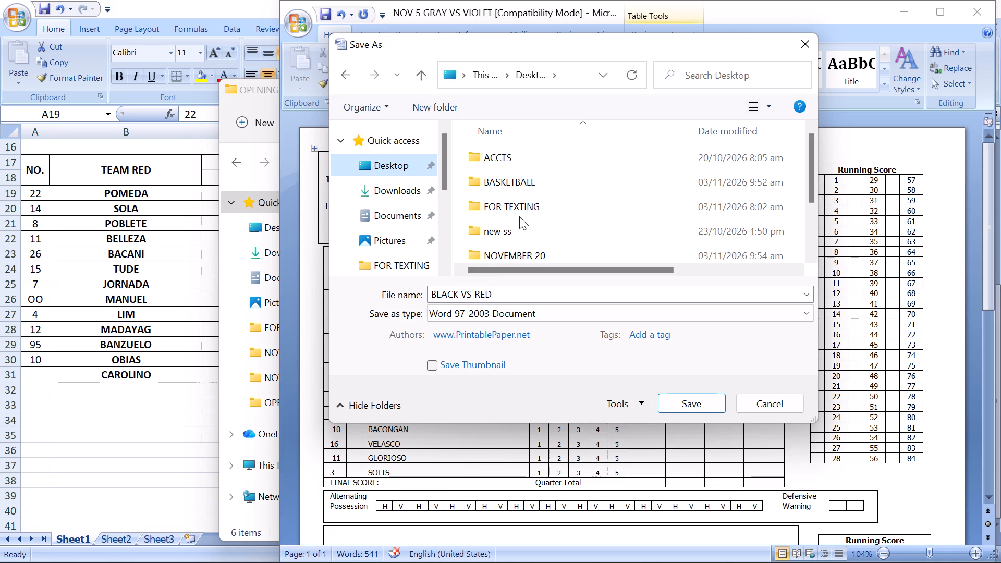
left_click(517, 253)
left_click(517, 253)
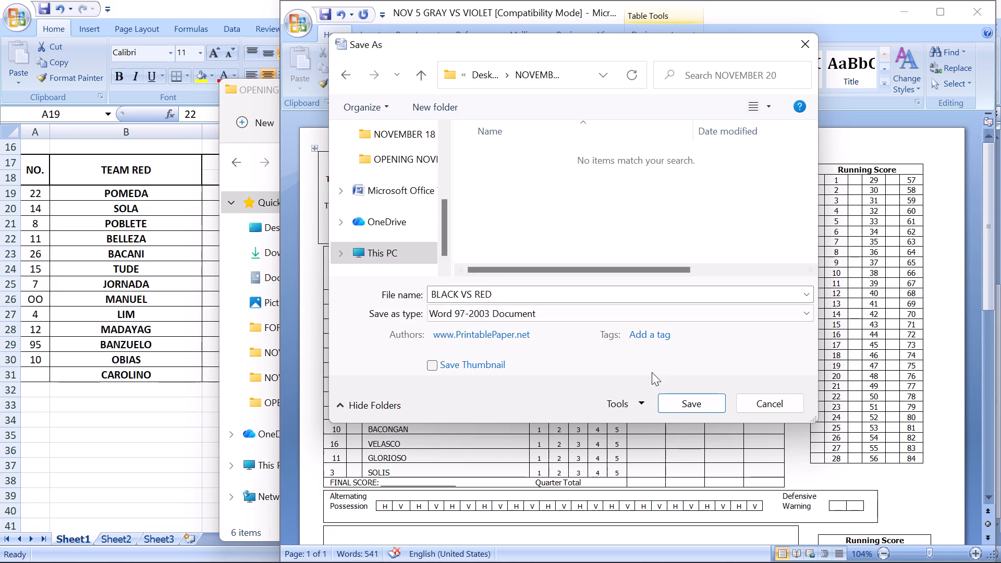
left_click(675, 395)
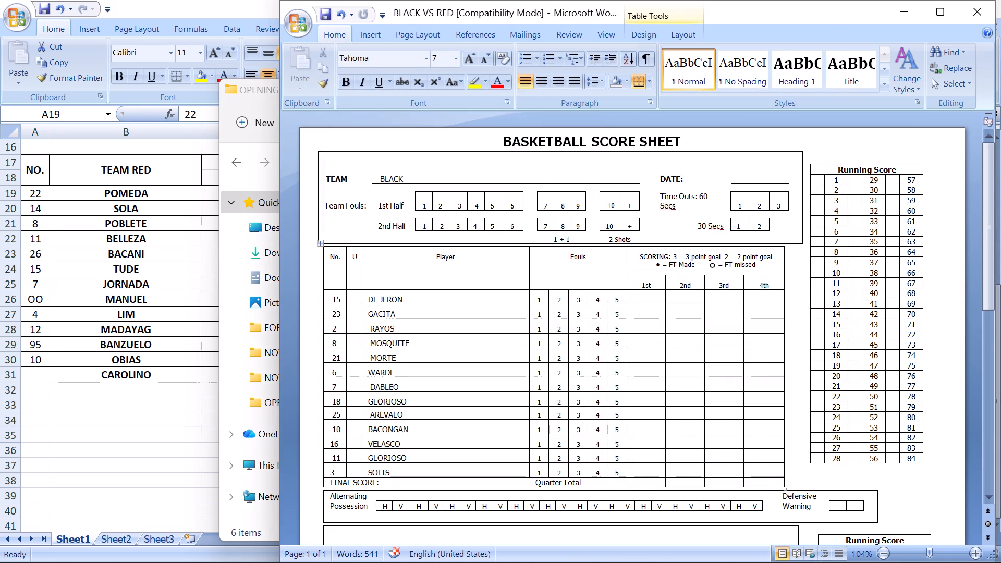
Close the BLACK VS RED score sheet and the BLACK VS RED and RED VS BLUE fouls workbooks.
left_click(973, 19)
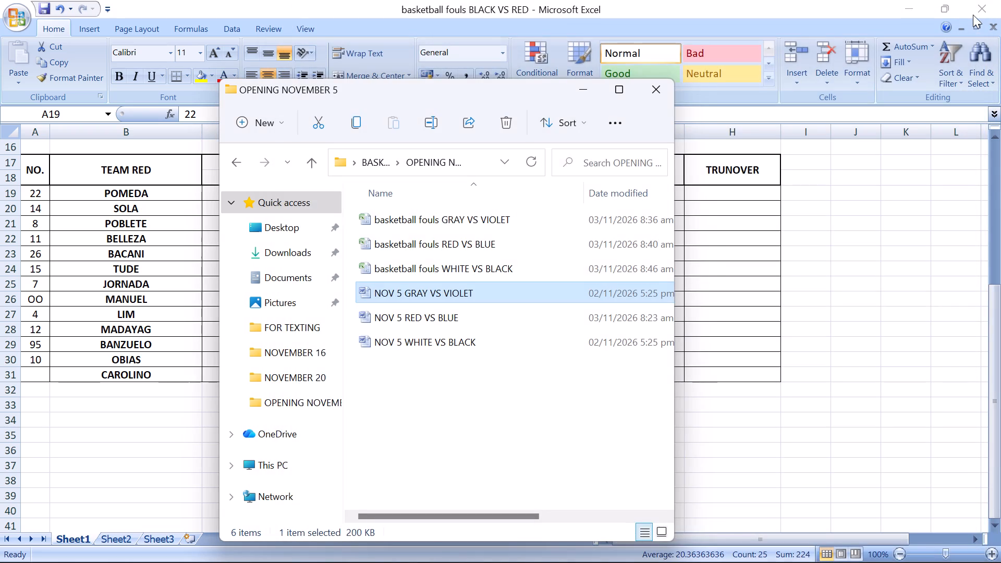
left_click(973, 12)
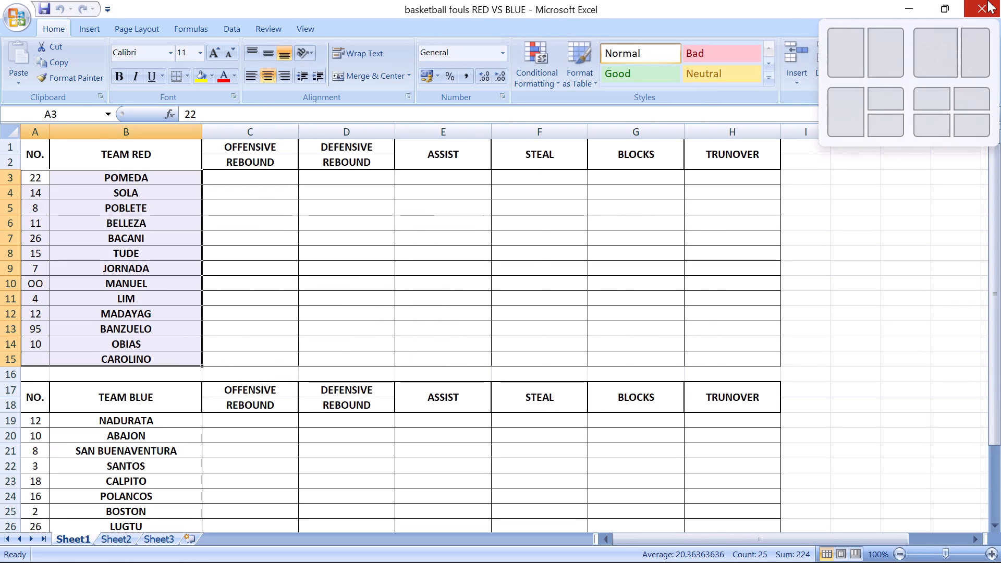
left_click(987, 0)
left_click(987, 0)
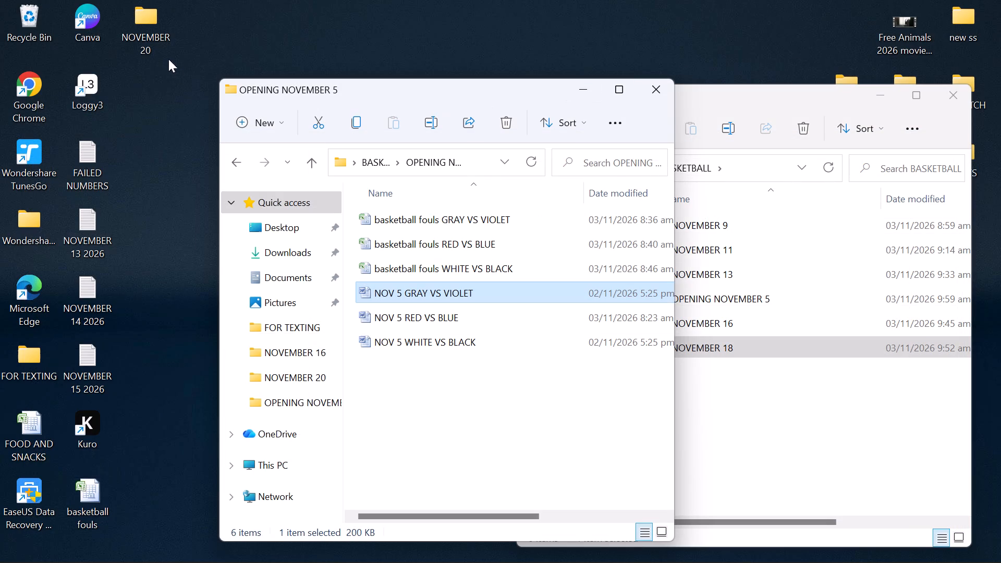
Open the NOVEMBER 20 folder from the desktop.
double_click(155, 25)
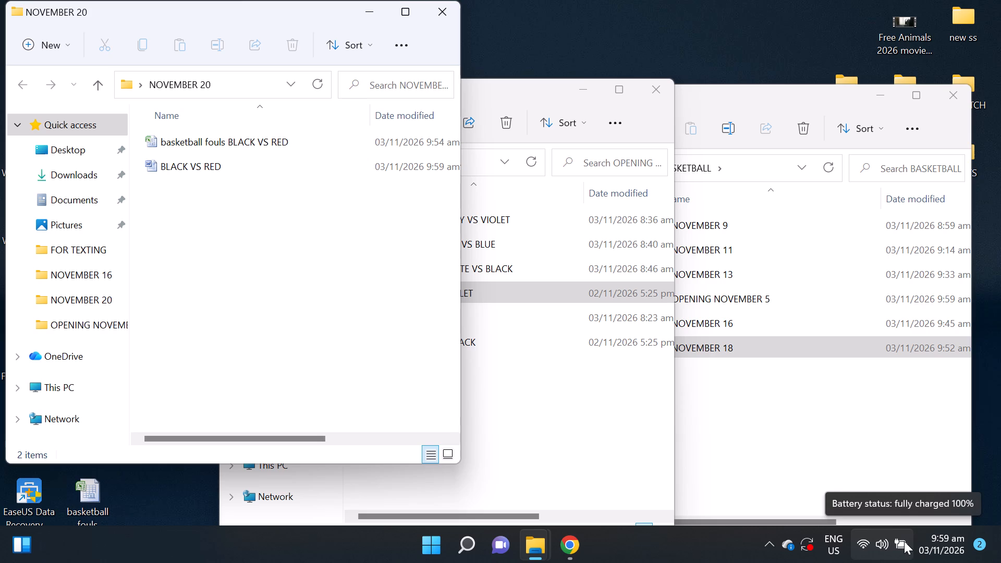
Open the GRAY VS VIOLET and RED VS BLUE fouls workbooks together from the OPENING NOVEMBER 5 folder.
left_click(736, 419)
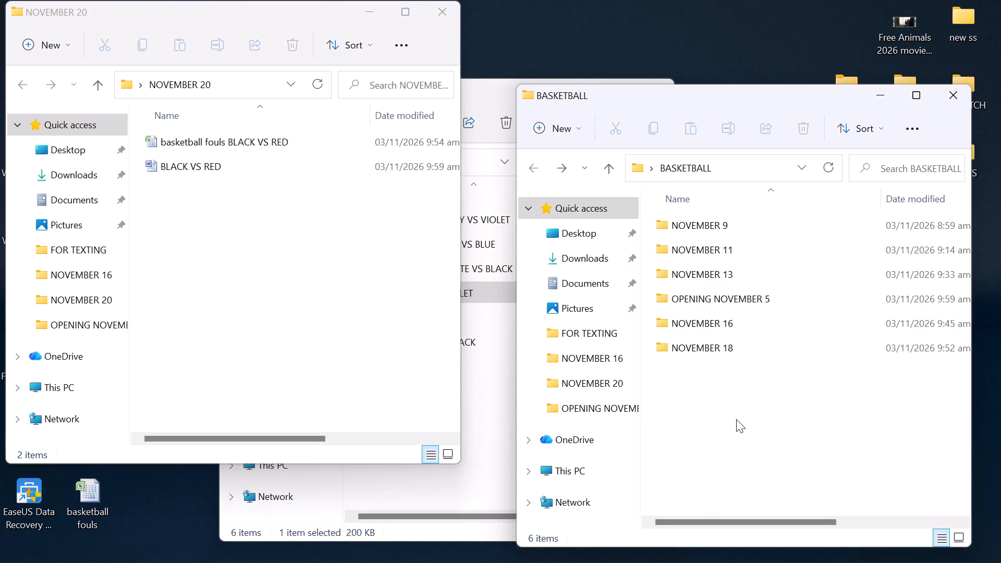
left_click(498, 408)
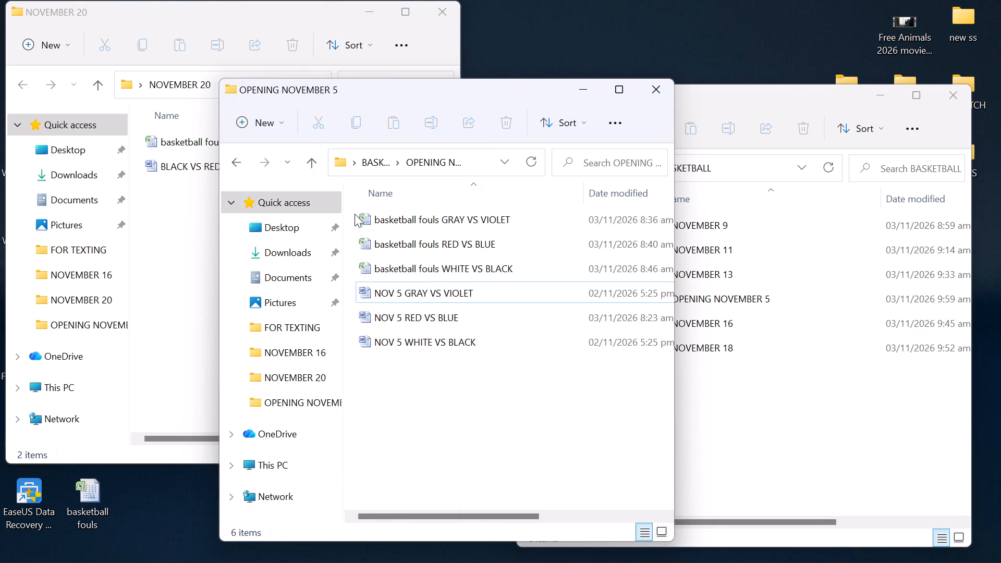
left_click_drag(353, 213, 409, 249)
key("Return")
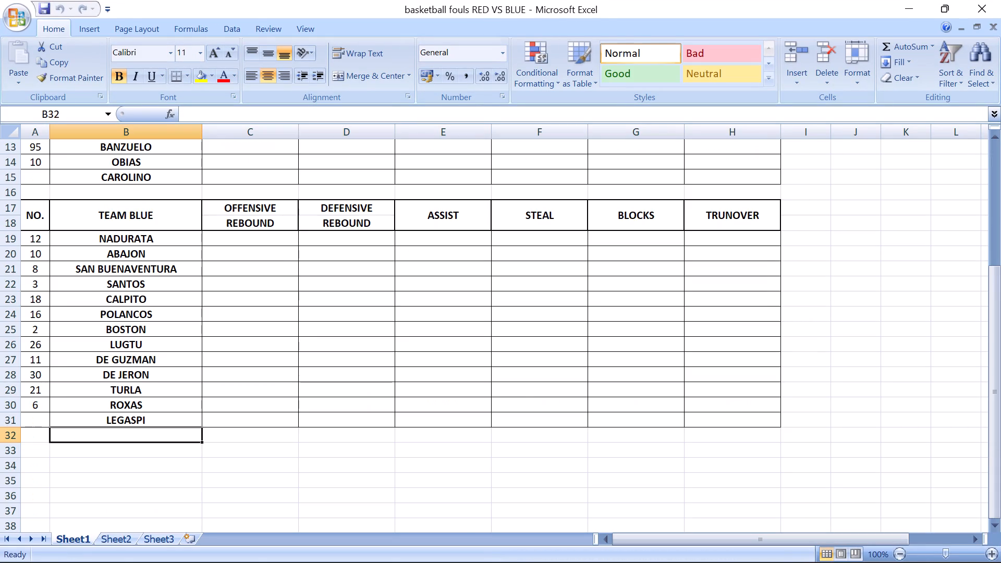
scroll(410, 249, "up", 4)
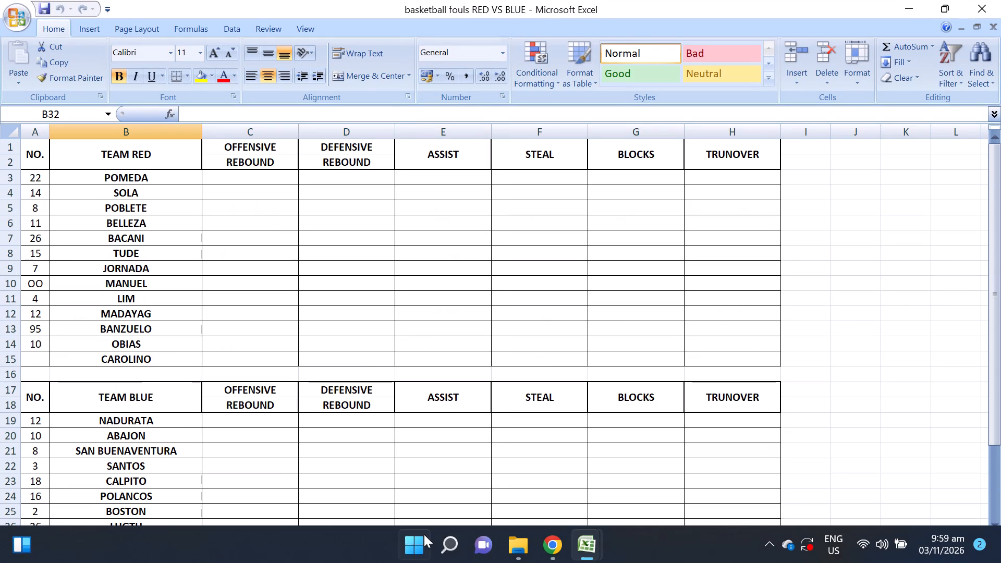
Minimize the RED VS BLUE workbook and open the blank basketball fouls template from the desktop.
left_click(912, 10)
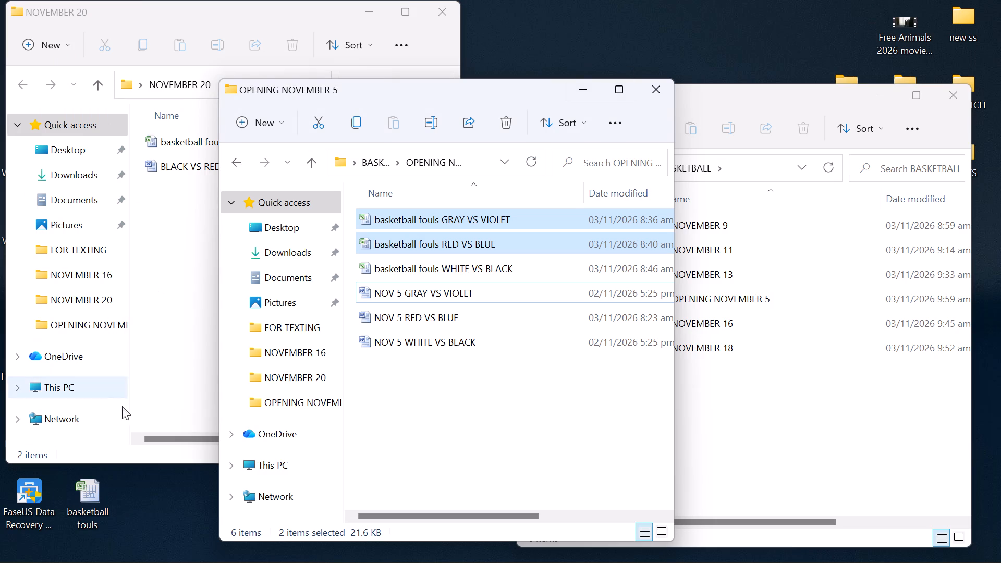
double_click(86, 503)
scroll(666, 430, "up", 2)
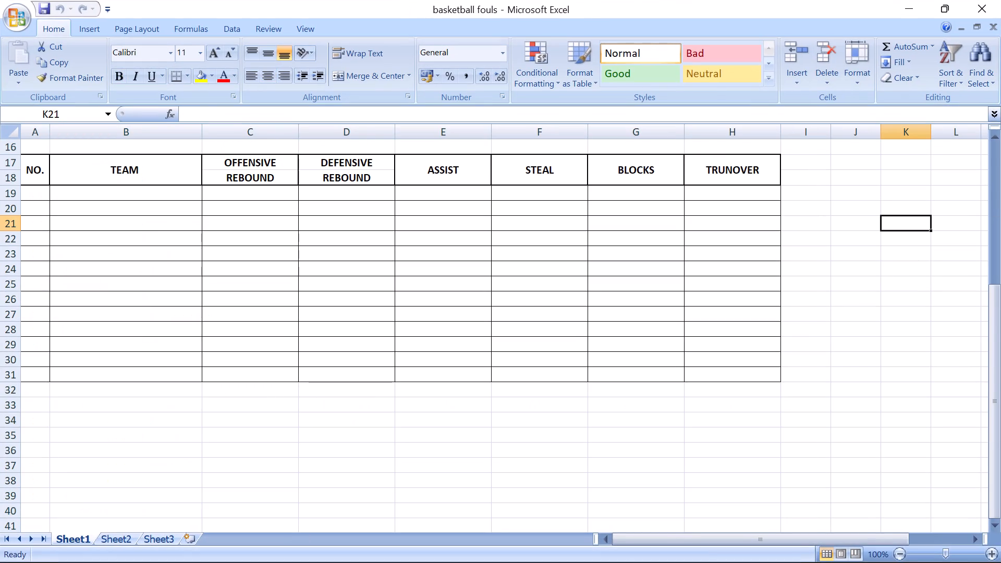
Change the first table's team heading to TEAM BLUE in the blank basketball fouls workbook.
scroll(668, 430, "up", 4)
scroll(282, 258, "up", 5)
double_click(158, 154)
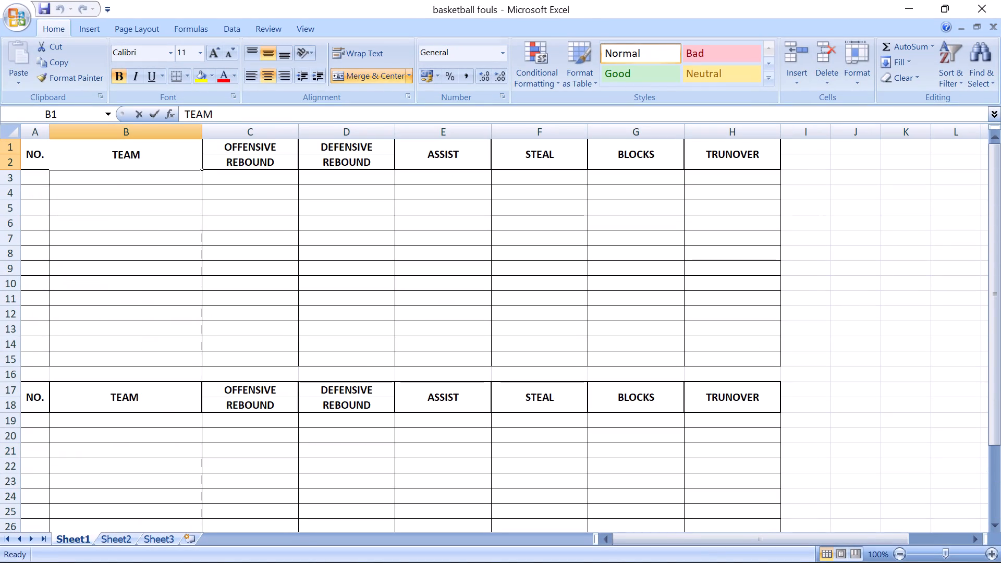
key("space")
type("BLUE")
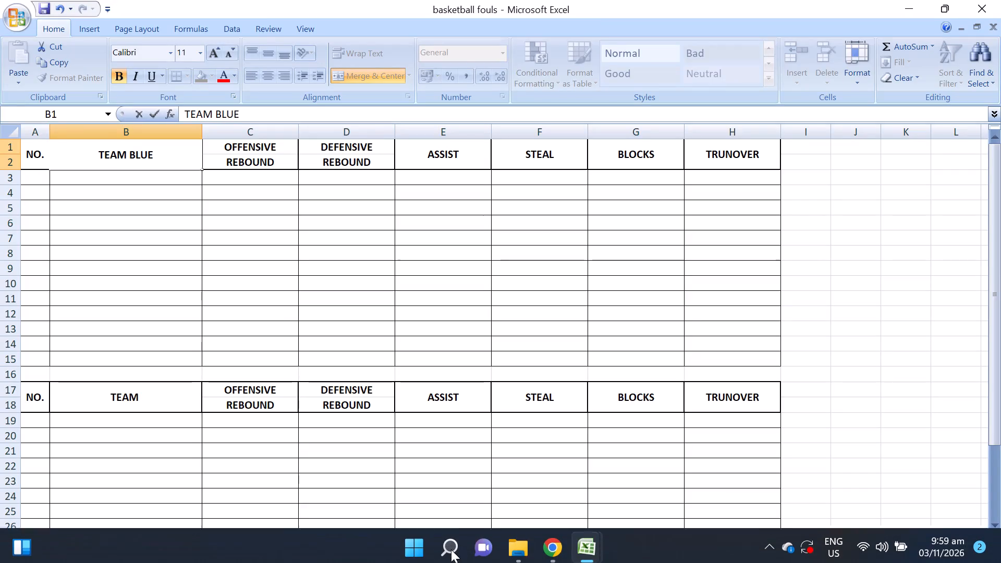
Copy Team Blue's numbers and player names from the RED VS BLUE workbook into the TEAM BLUE table starting at A3.
left_click(574, 547)
left_click(577, 507)
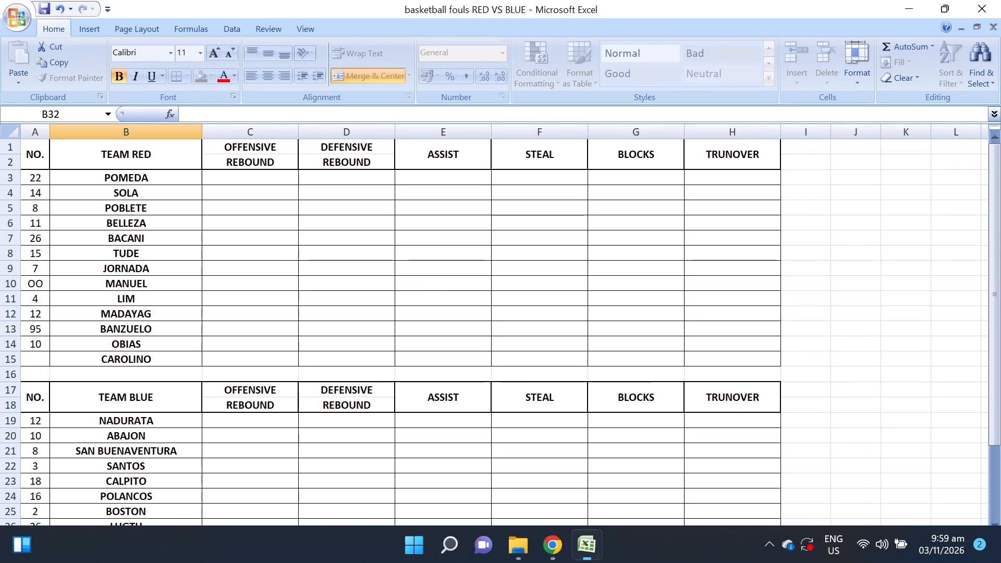
scroll(88, 429, "down", 3)
left_click_drag(28, 284, 130, 461)
key("ctrl+c")
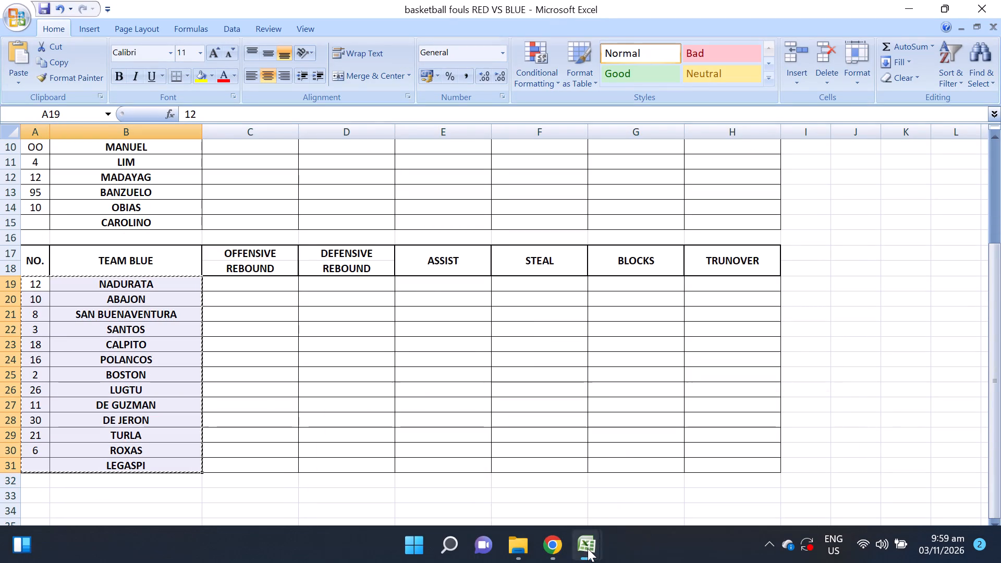
left_click(588, 548)
left_click(727, 474)
left_click(27, 179)
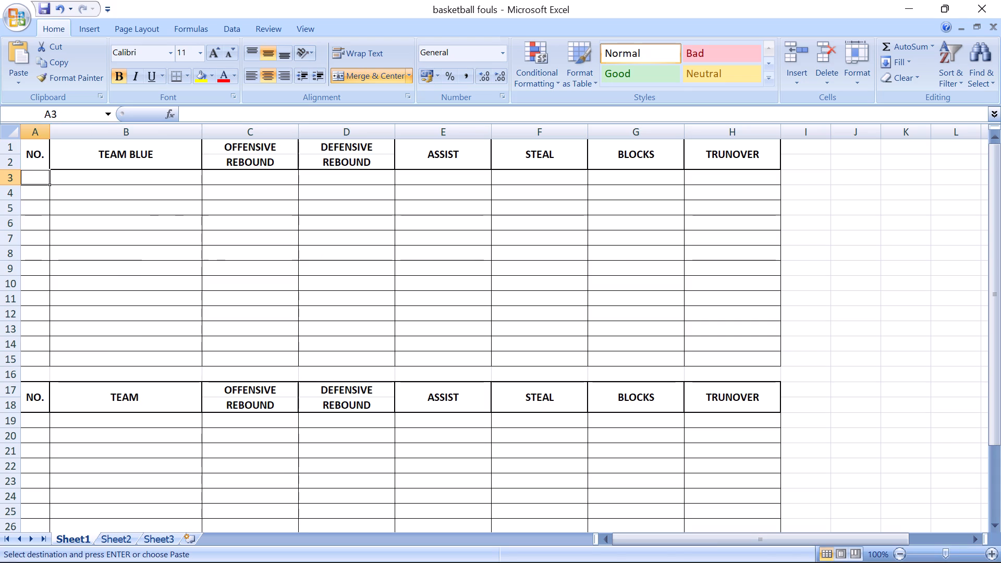
key("ctrl+v")
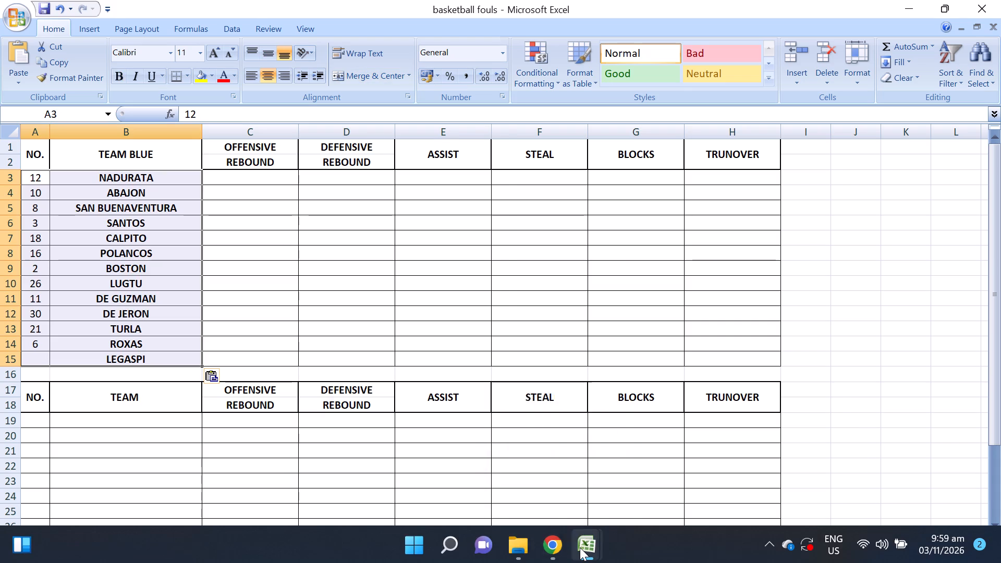
Copy Team Gray's numbers and player names from the GRAY VS VIOLET workbook into the second table starting at A19.
left_click(402, 480)
scroll(129, 423, "down", 4)
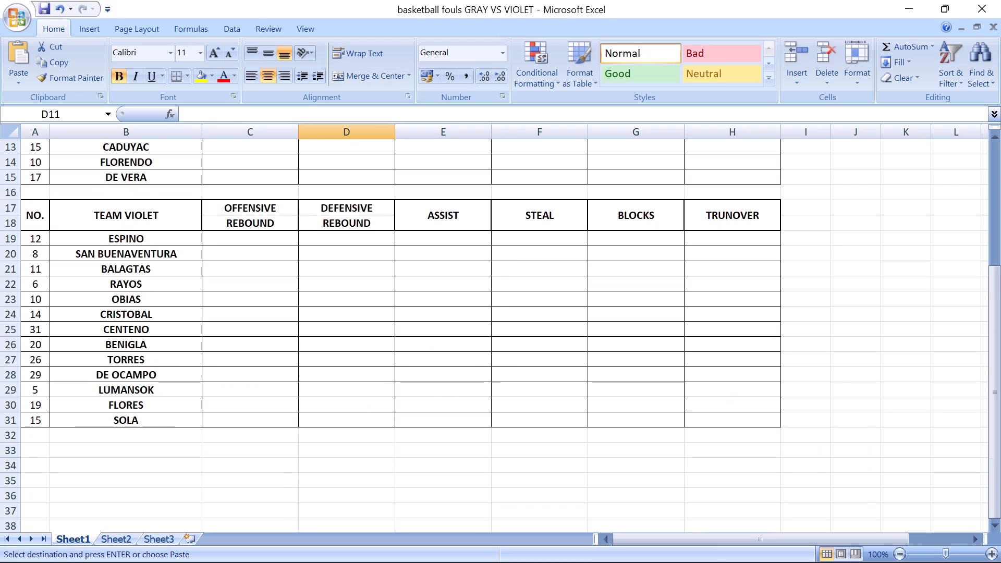
scroll(44, 231, "up", 5)
left_click_drag(33, 178, 146, 287)
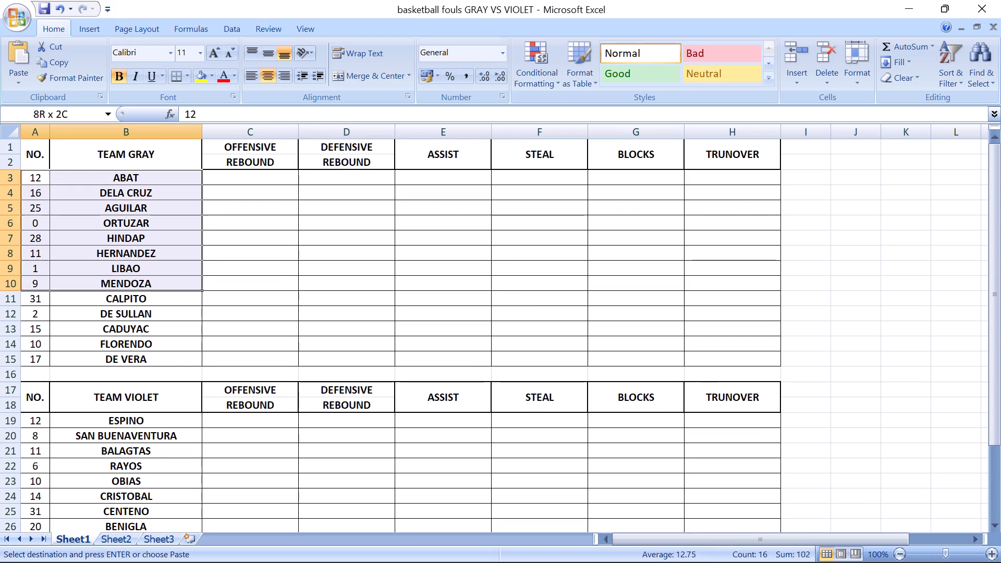
left_click_drag(146, 287, 172, 366)
left_click(173, 365, "shift")
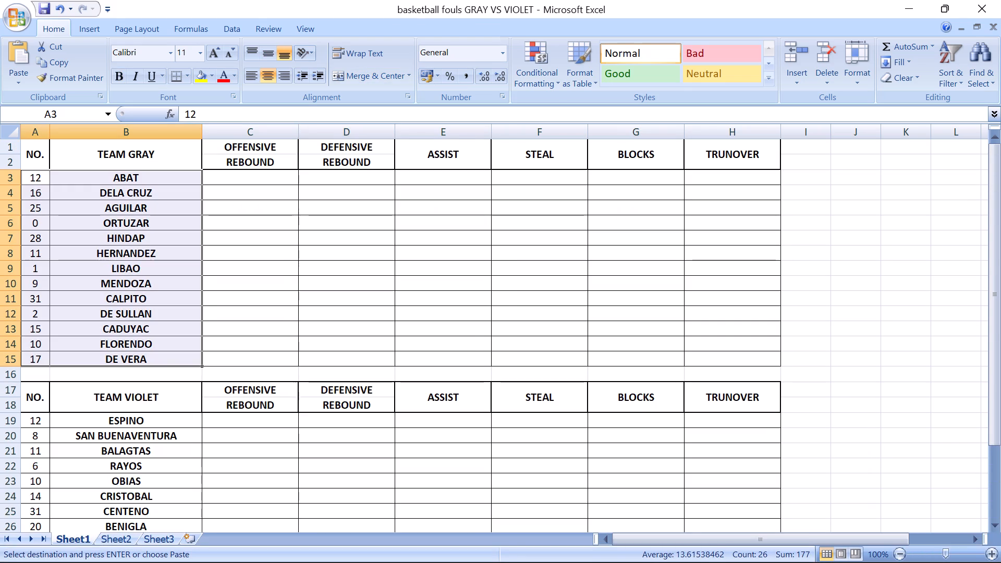
key("ctrl+c")
left_click(591, 547)
left_click(734, 486)
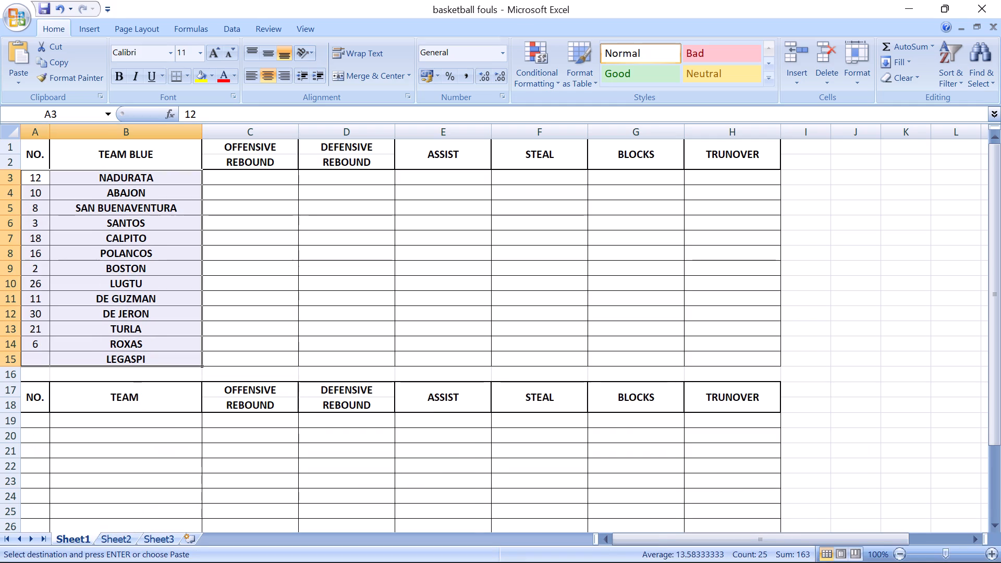
left_click(35, 424)
key("ctrl+v")
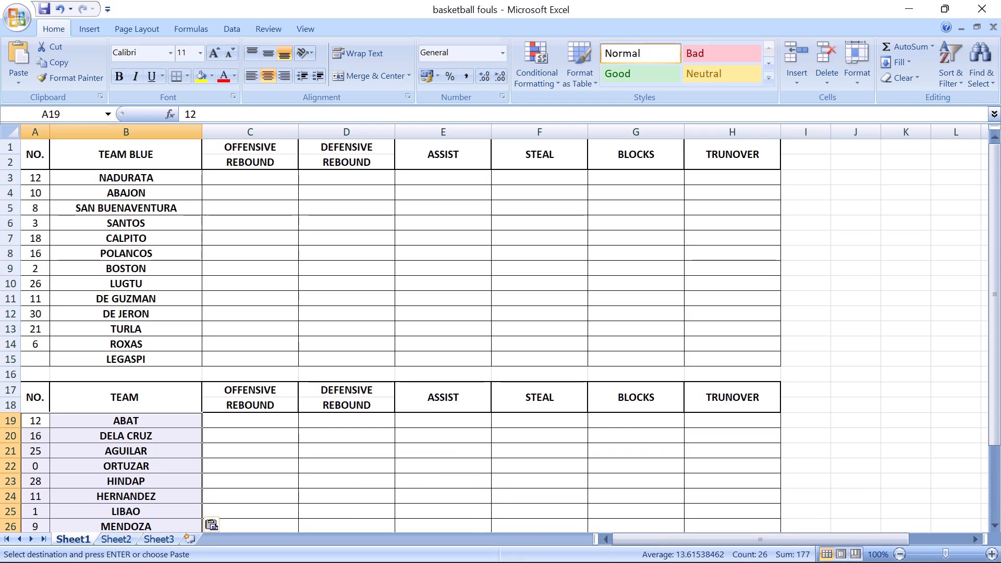
Change the second table's team heading to TEAM GRAY.
double_click(148, 393)
key("space")
key("BackSpace")
type("GRAY")
left_click(358, 277)
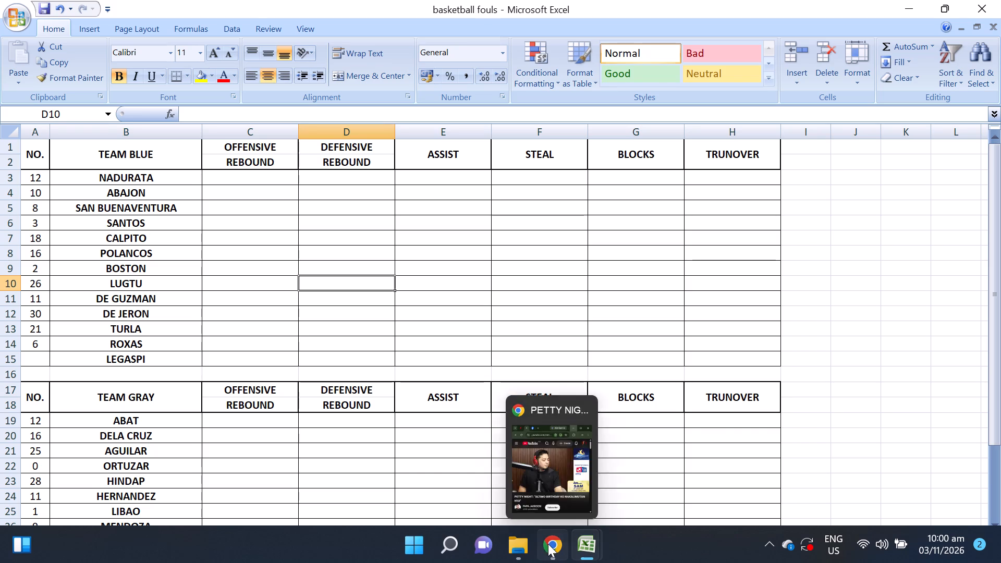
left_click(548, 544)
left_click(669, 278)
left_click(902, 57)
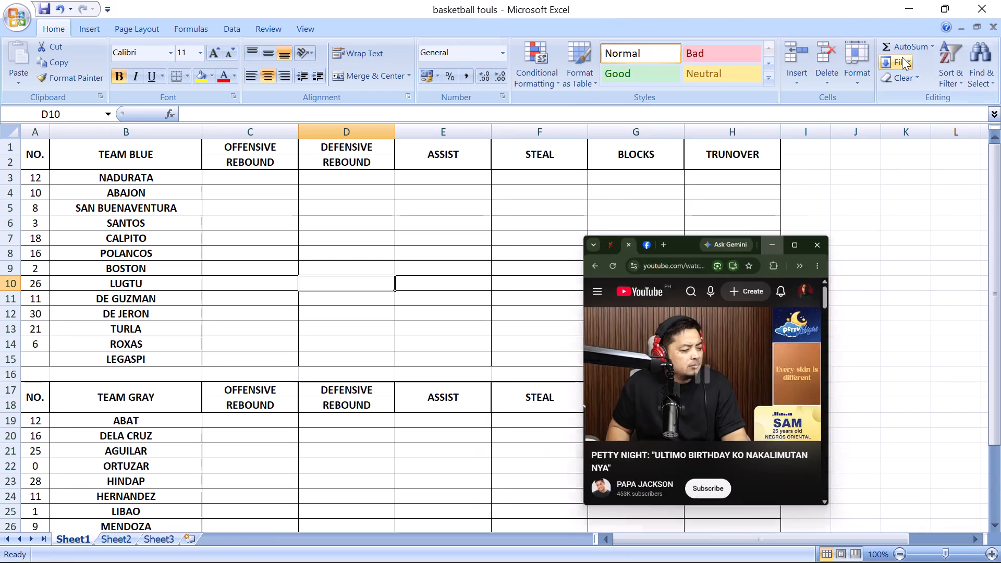
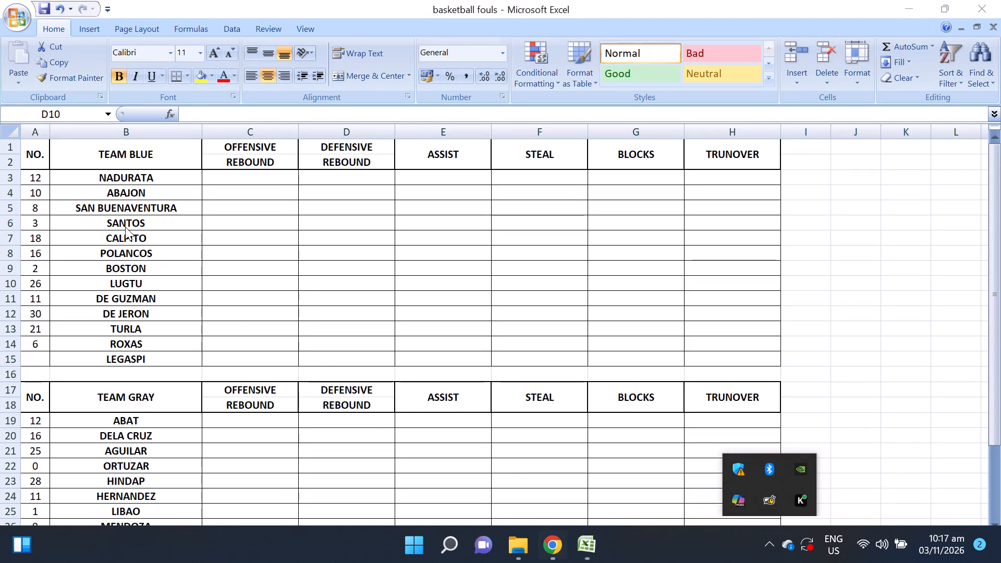
Save the fouls workbook in the NOVEMBER 20 folder as basketball fouls BLUE VS GRAY.
left_click(12, 18)
left_click(43, 143)
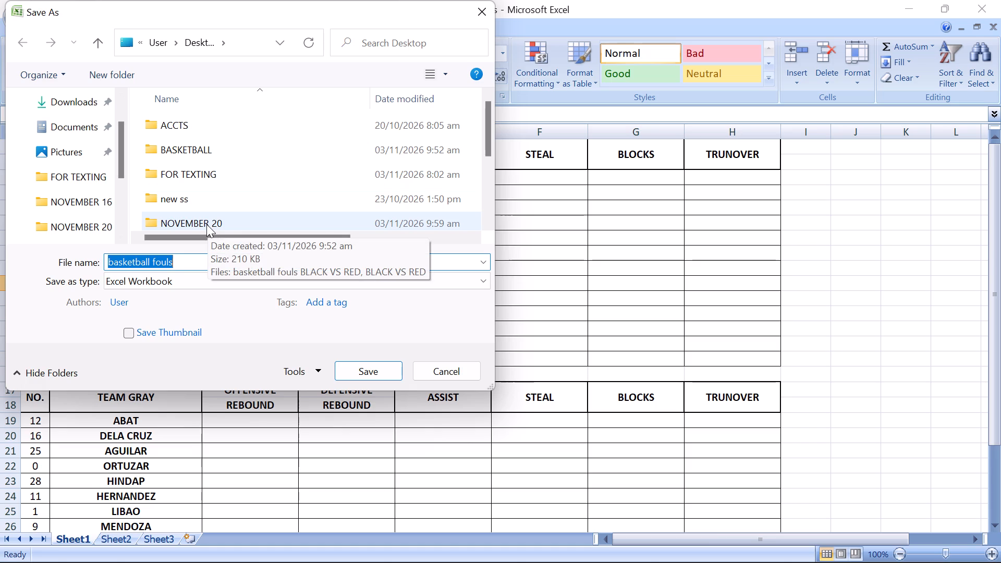
double_click(206, 224)
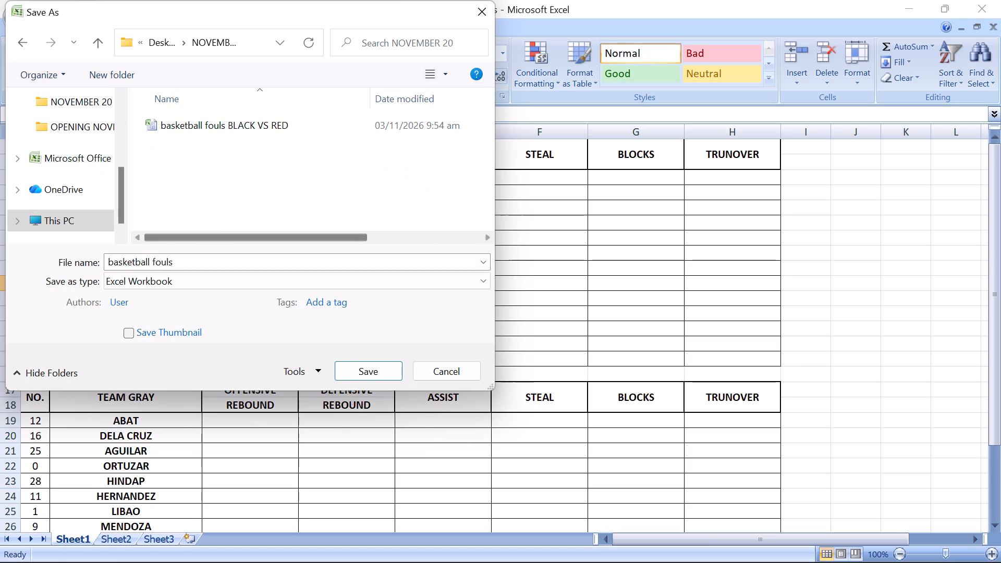
left_click(199, 267)
left_click(199, 267)
key("space")
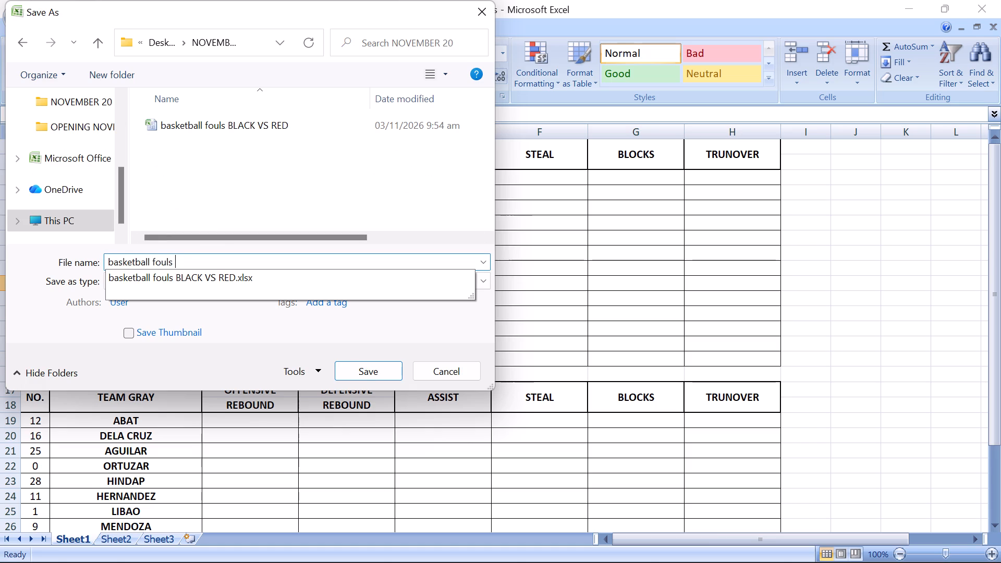
type("BLUE VS")
key("space")
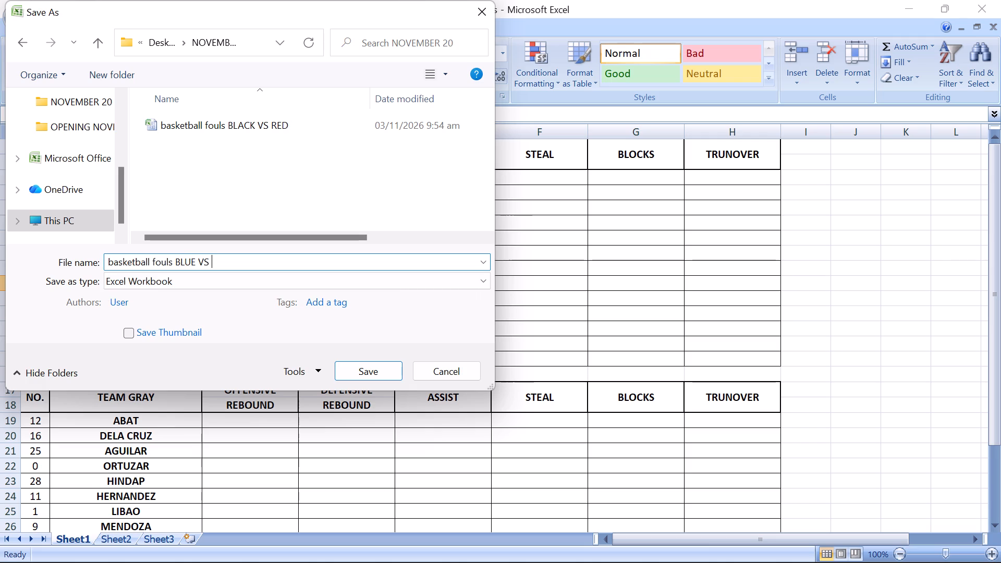
type("GRAY")
key("Return")
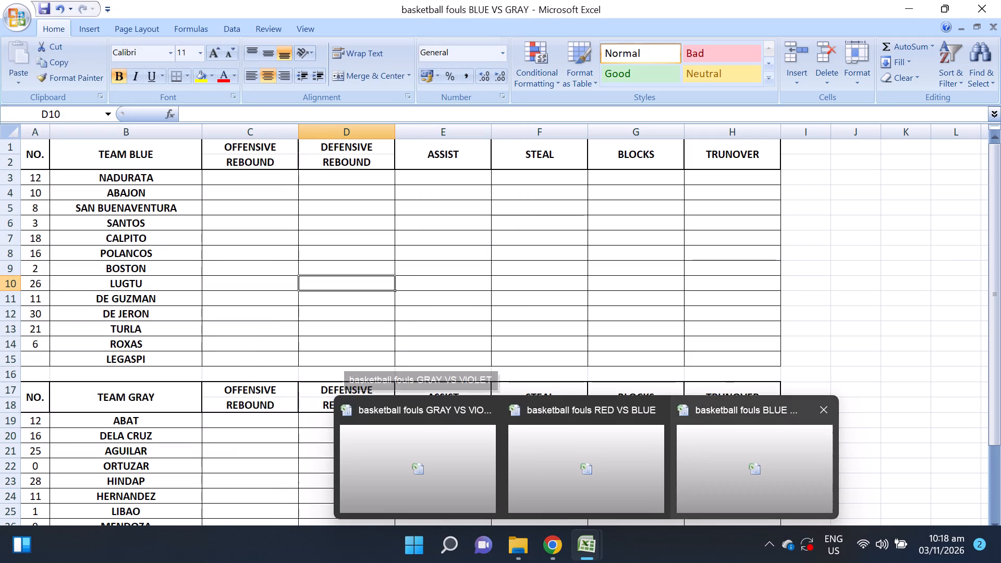
Close the RED VS BLUE and GRAY VS VIOLET fouls workbooks, leaving the BLUE VS GRAY workbook open.
left_click(901, 9)
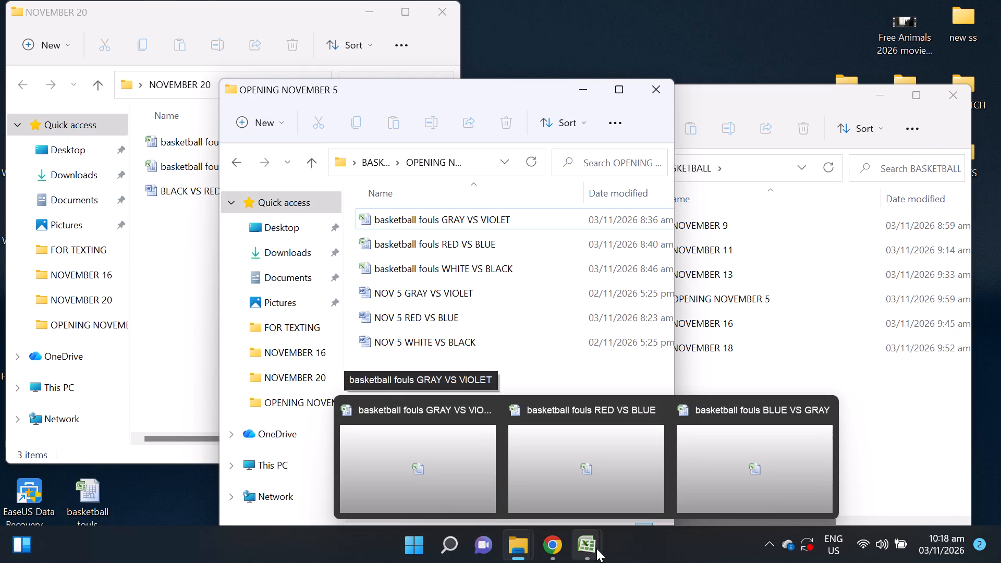
left_click(660, 411)
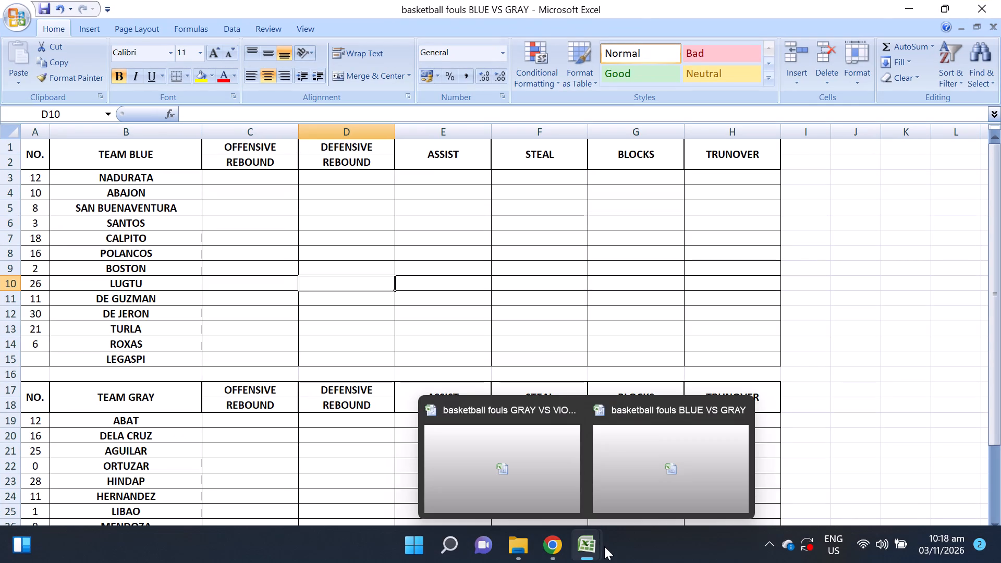
left_click(570, 407)
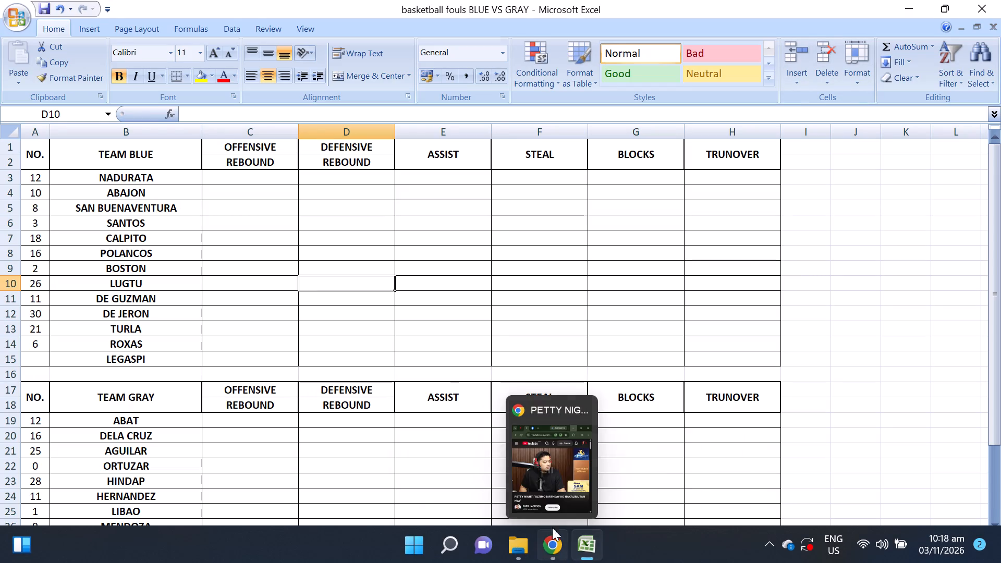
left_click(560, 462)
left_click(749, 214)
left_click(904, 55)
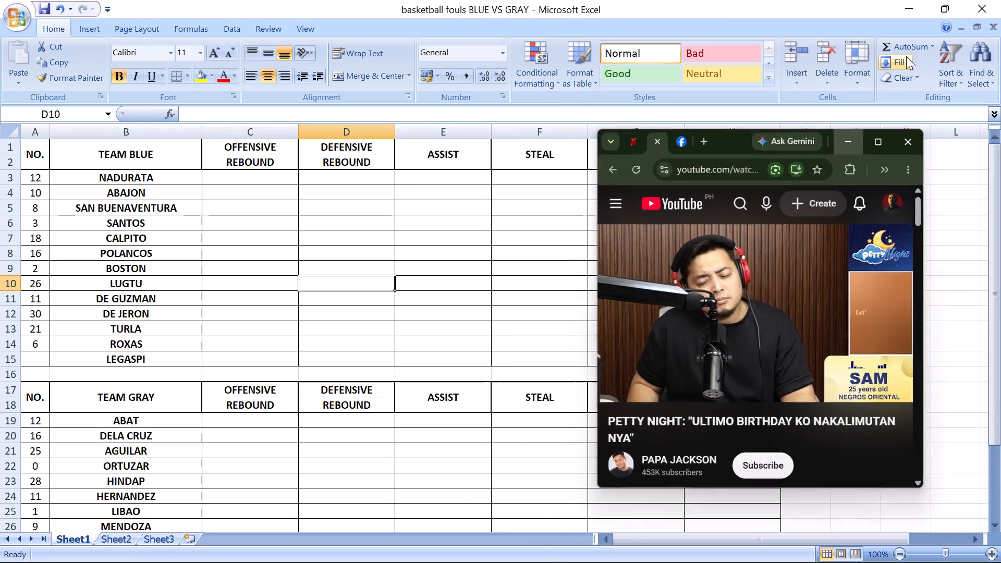
Bring up the OPENING NOVEMBER 5 folder window.
left_click(518, 548)
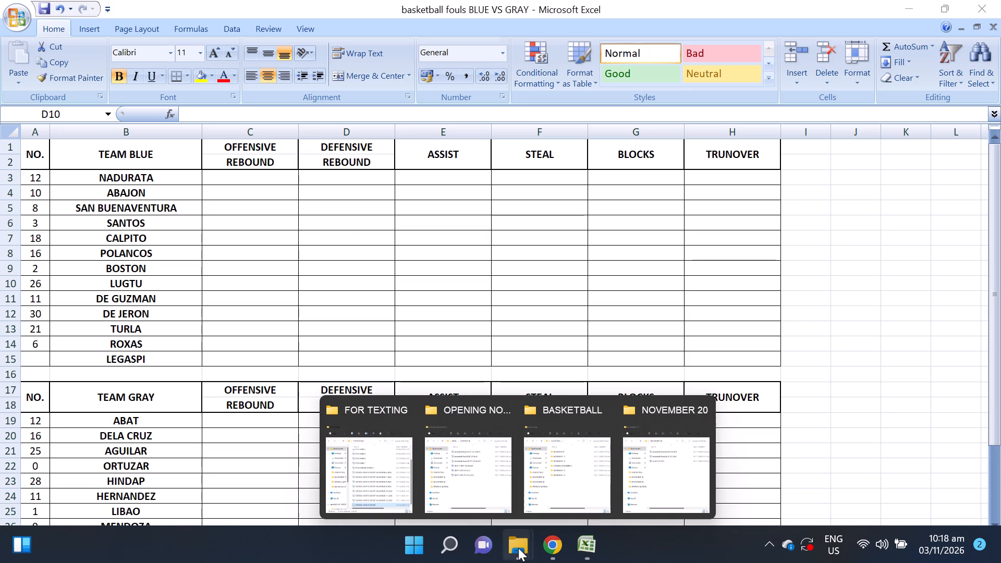
left_click(442, 481)
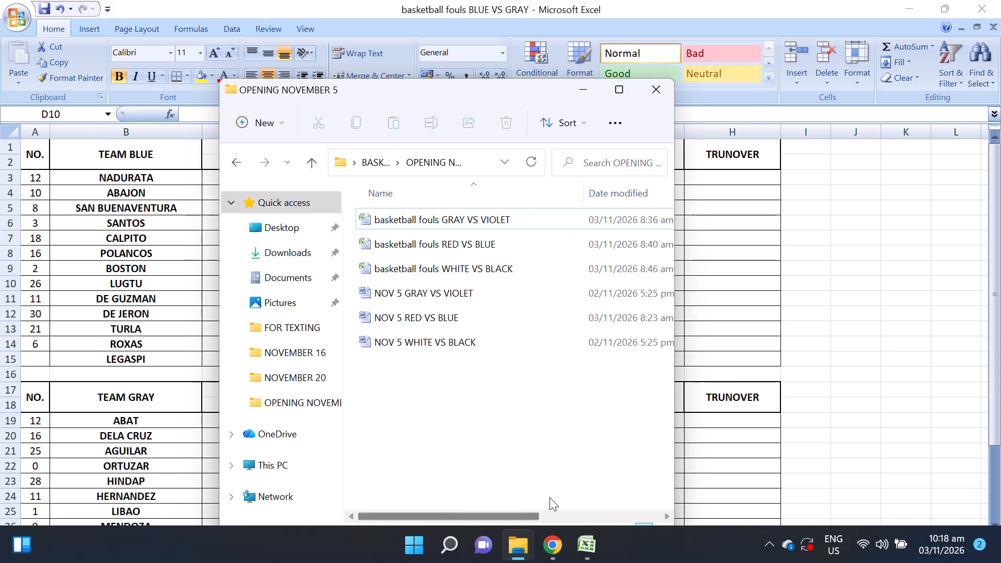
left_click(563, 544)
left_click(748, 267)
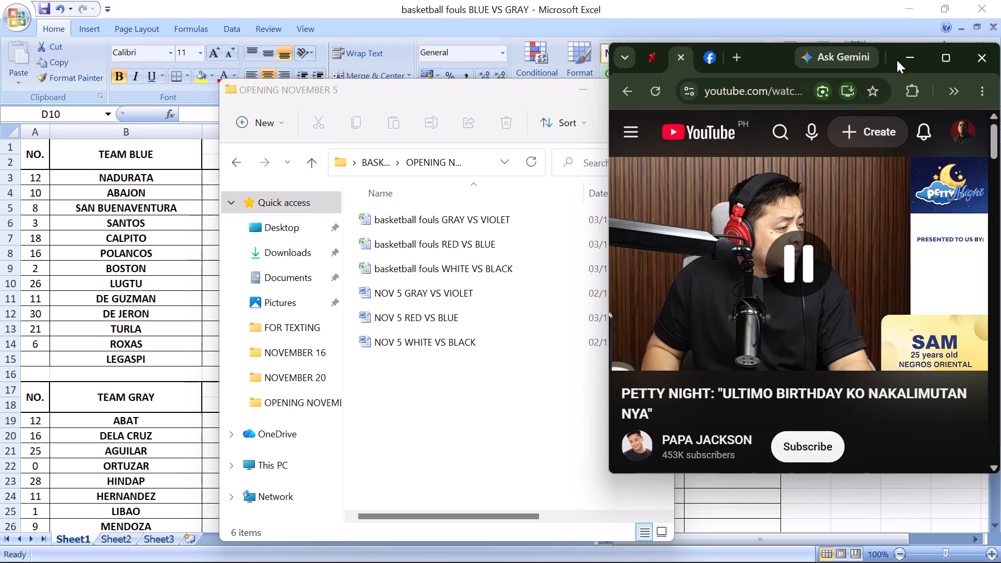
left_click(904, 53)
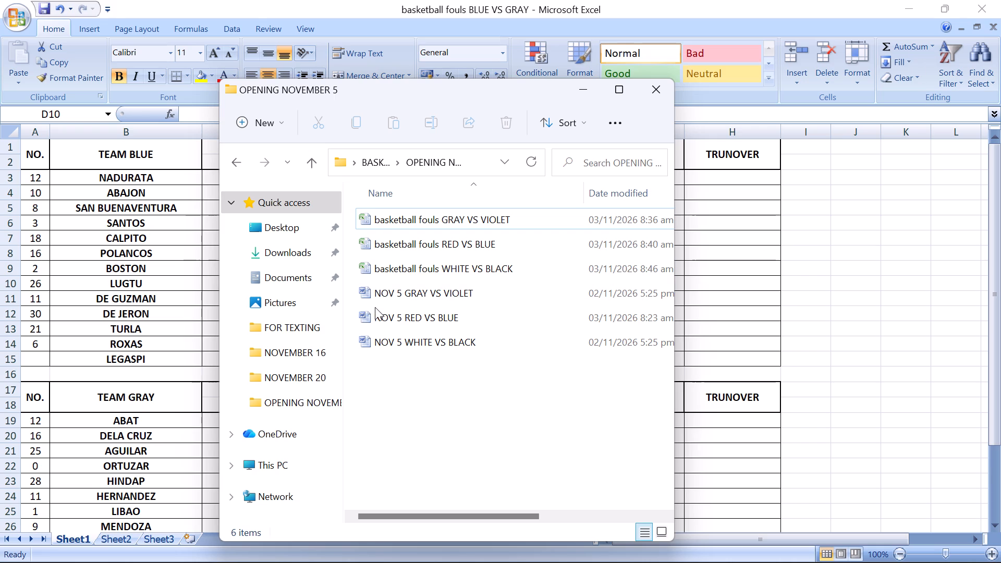
Open the NOV 5 GRAY VS VIOLET score sheet document and position its window beside the BLUE VS GRAY workbook's roster.
double_click(404, 296)
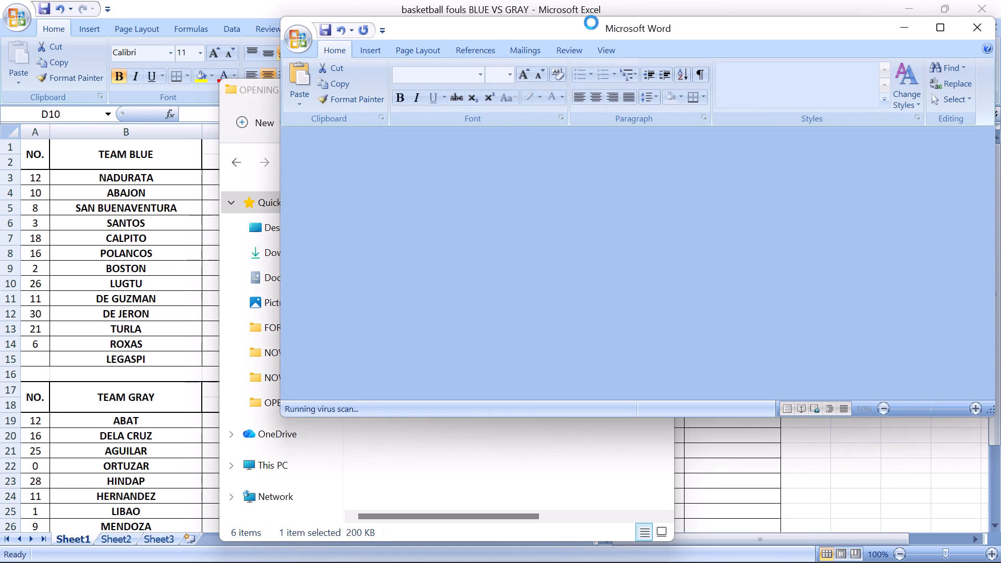
left_click_drag(618, 16, 613, 0)
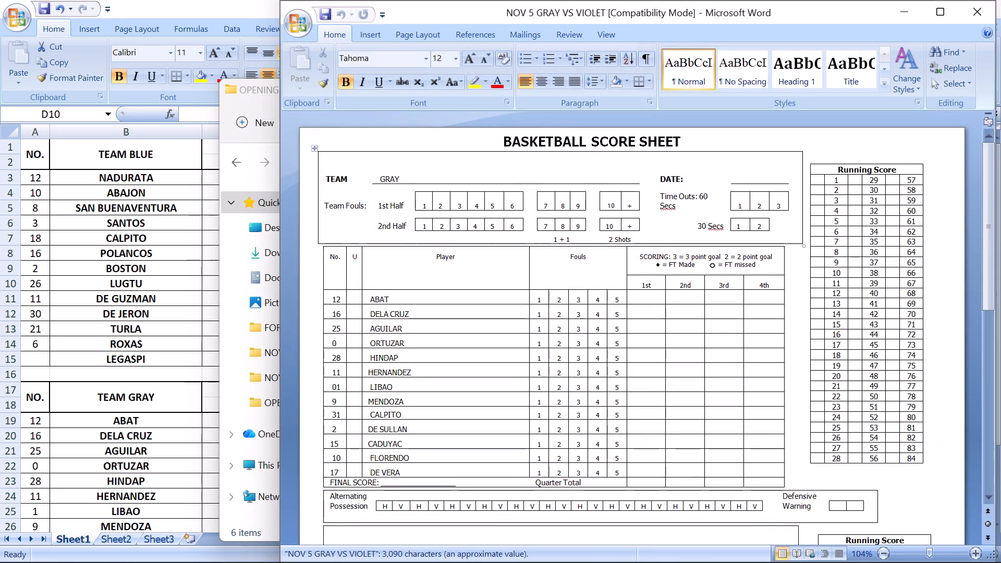
Change the team name on the first score sheet from GRAY to BLUE.
left_click(402, 178)
key("BackSpace")
key("BackSpace")
key("BackSpace")
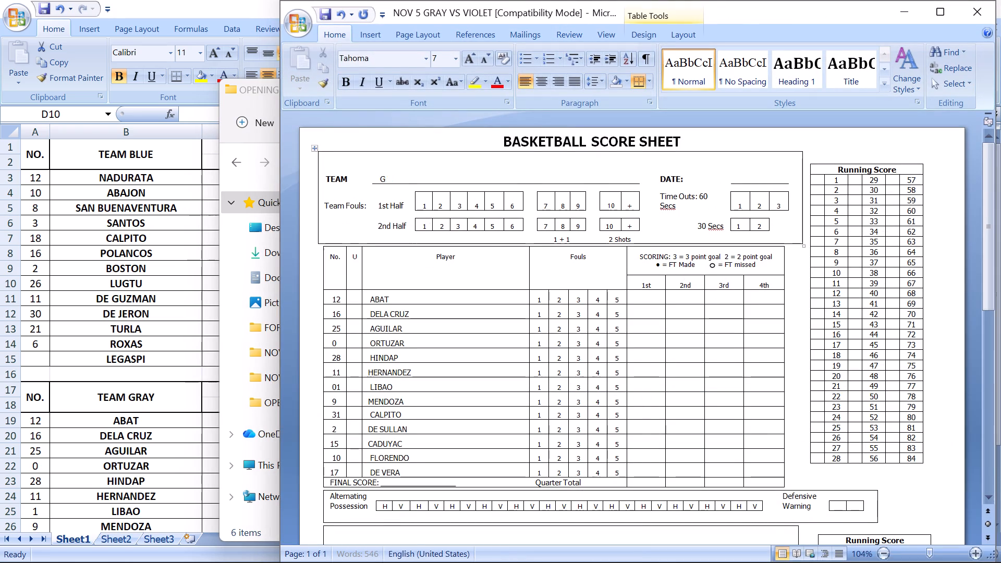
key("BackSpace")
type("BLUE")
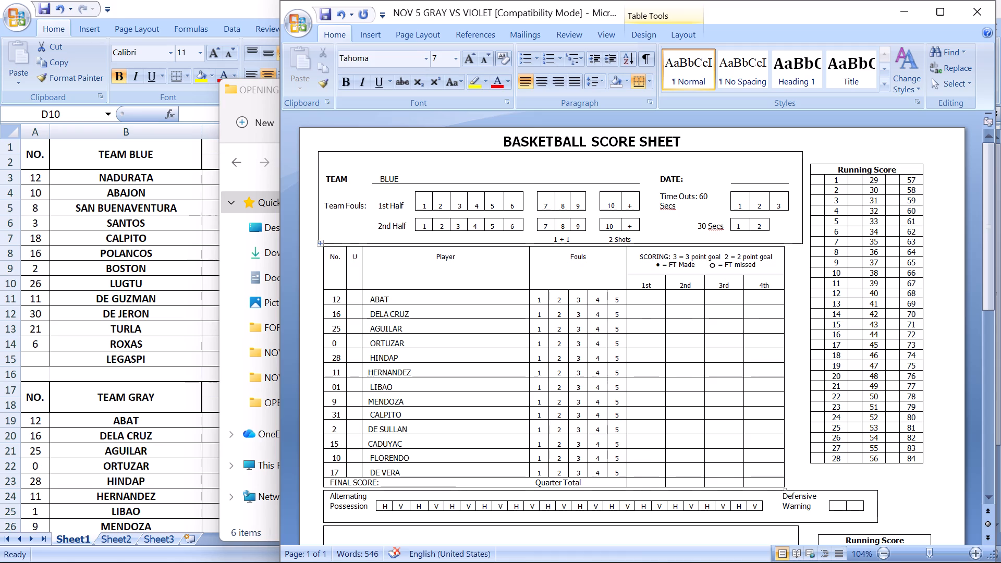
Replace the first player's name on the Blue score sheet with NADURATA.
double_click(386, 297)
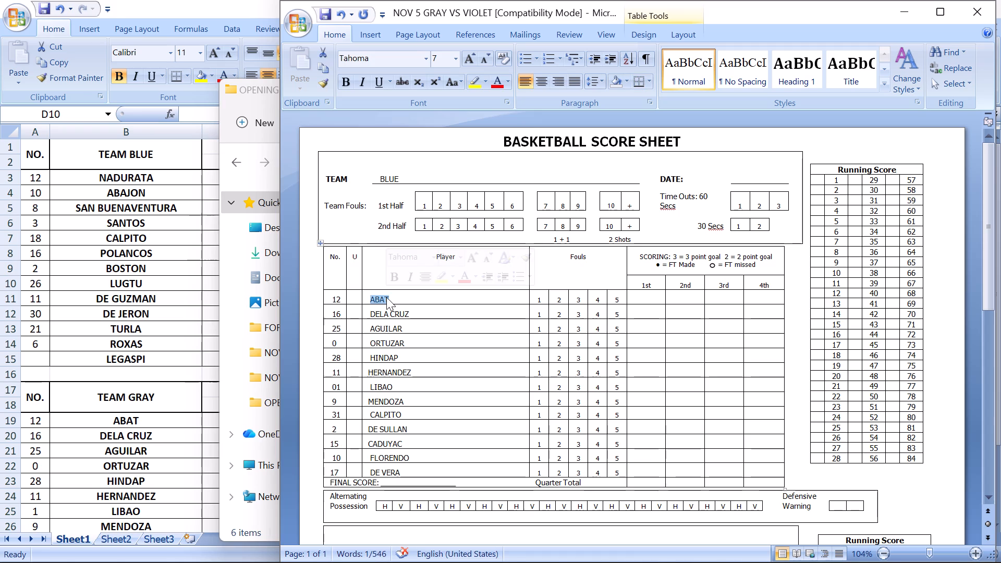
type("NADURATA")
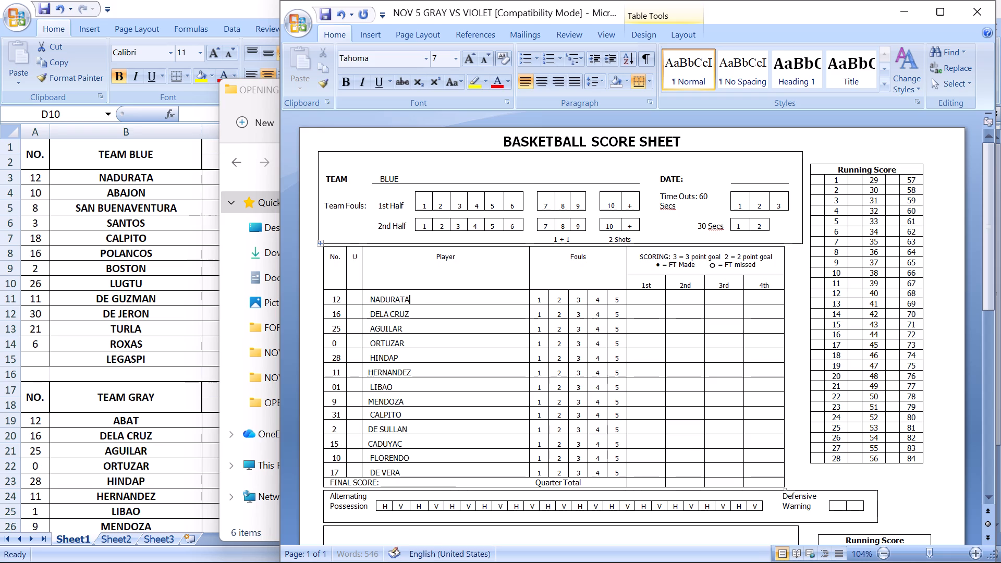
Set the second through sixth players' numbers on the Blue score sheet to 10, 8, 3, 18 and 16.
double_click(337, 314)
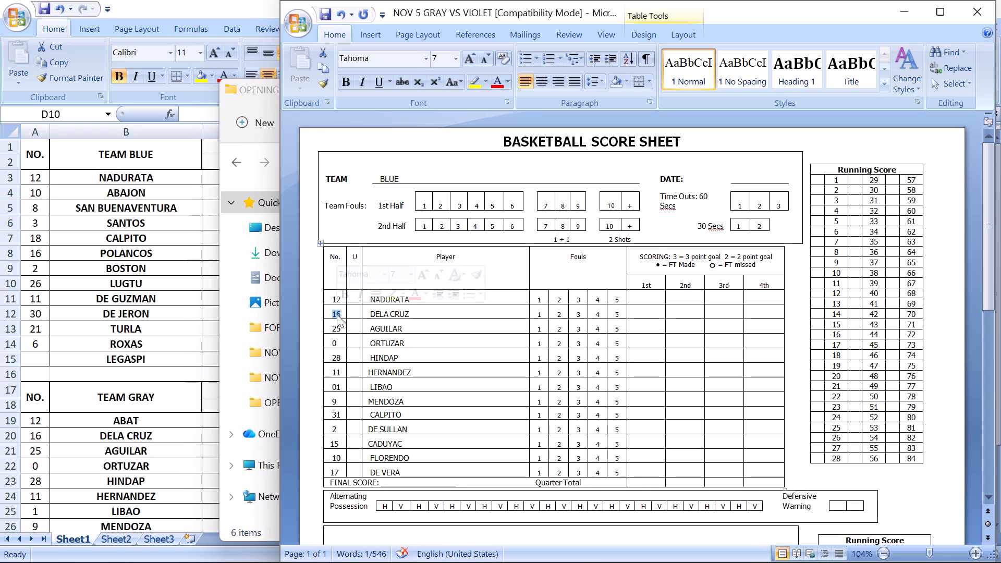
type("10")
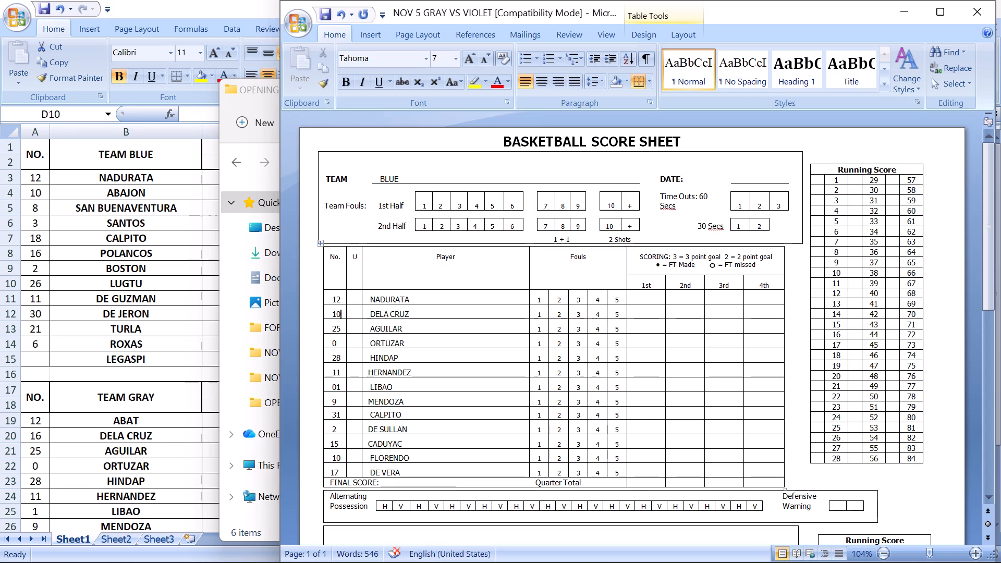
double_click(338, 325)
double_click(337, 325)
key("8")
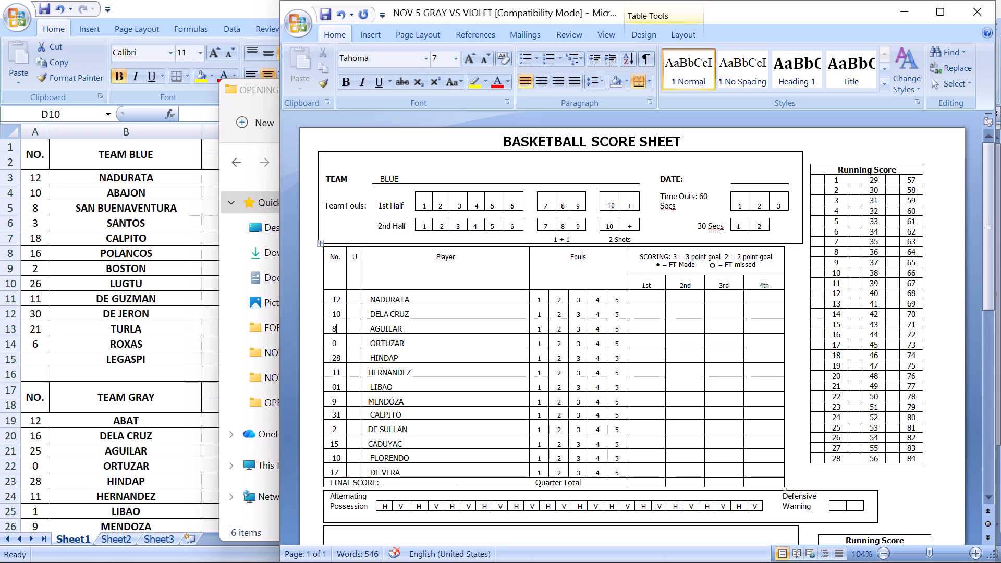
left_click(336, 340)
key("BackSpace")
key("3")
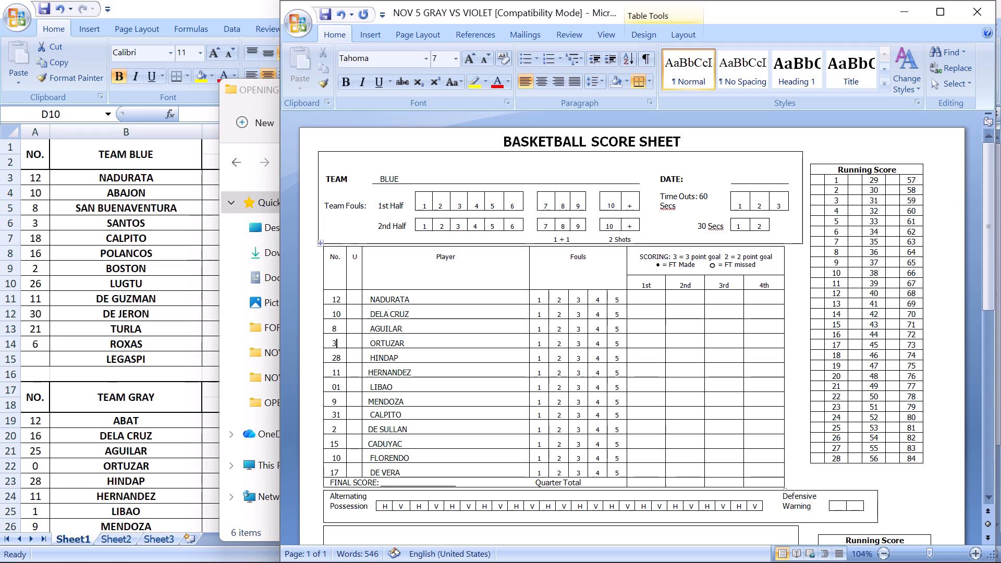
left_click(337, 358)
key("BackSpace")
key("1")
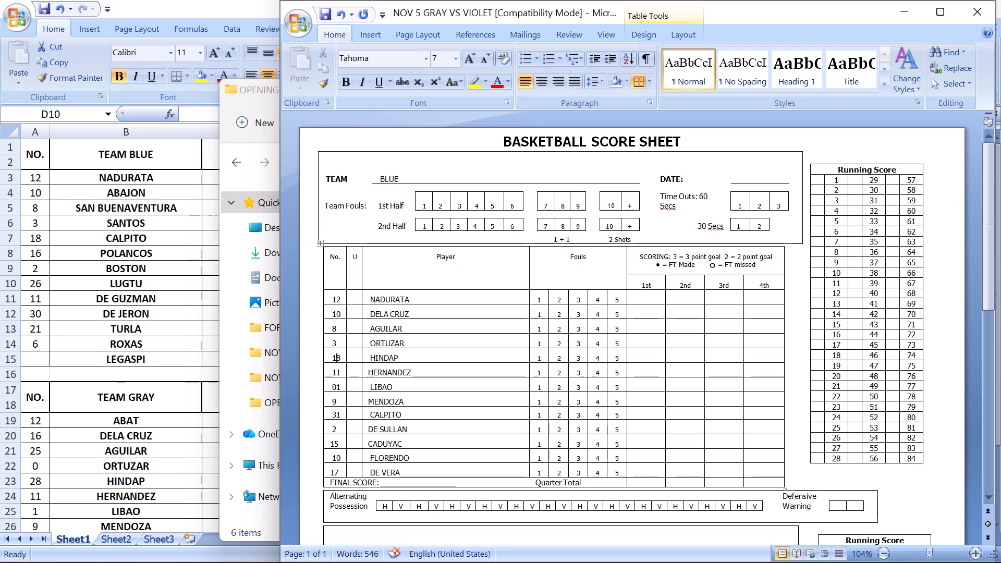
left_click(341, 370)
key("BackSpace")
key("6")
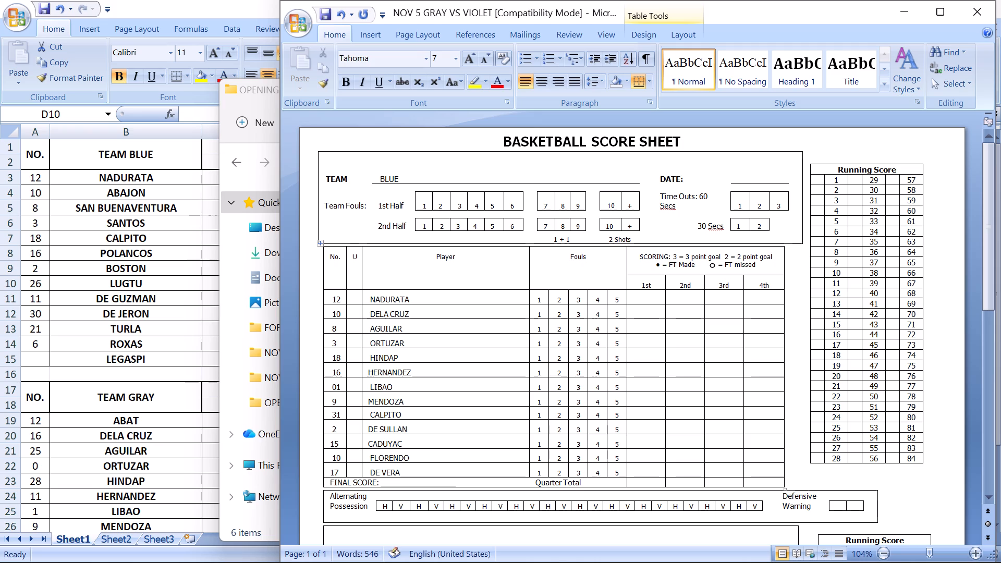
Set the seventh through tenth players' numbers on the Blue score sheet to 2, 26, 11 and 30.
double_click(336, 387)
key("2")
double_click(332, 400)
type("26")
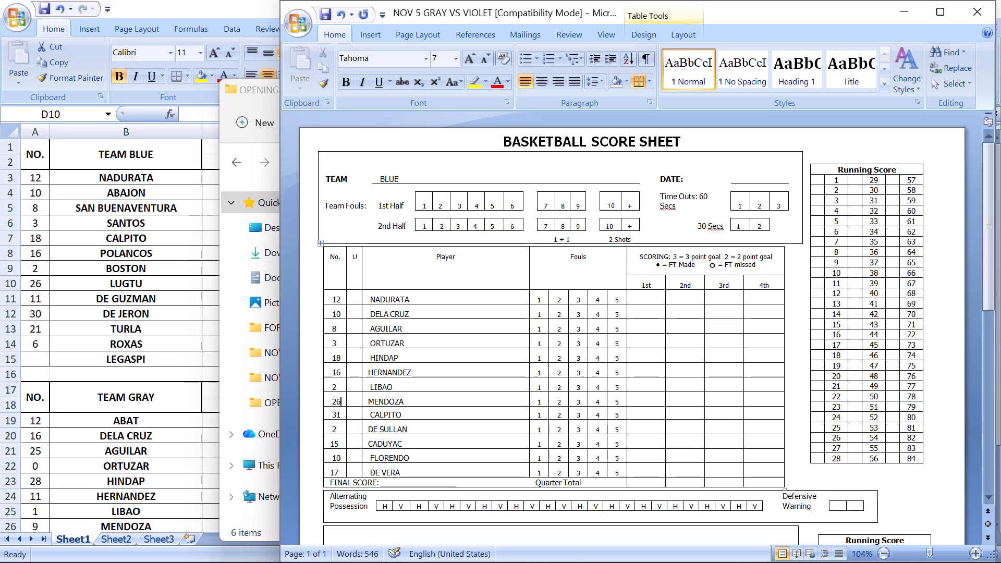
left_click(337, 414)
key("BackSpace")
key("1")
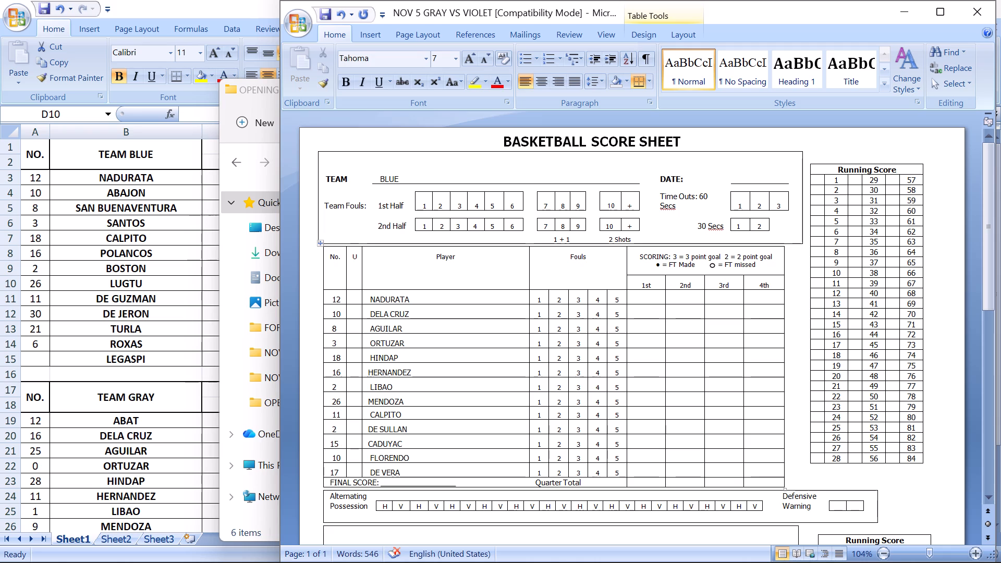
left_click(335, 429)
key("BackSpace")
type("30")
Set the eleventh through thirteenth players' numbers on the Blue score sheet to 21, 6 and 0.
double_click(334, 448)
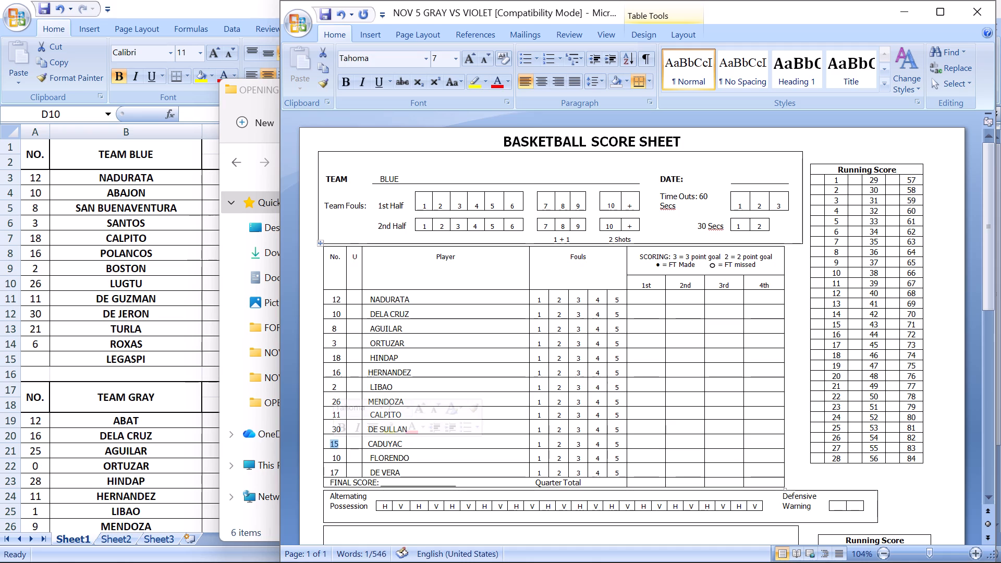
type("21")
double_click(337, 459)
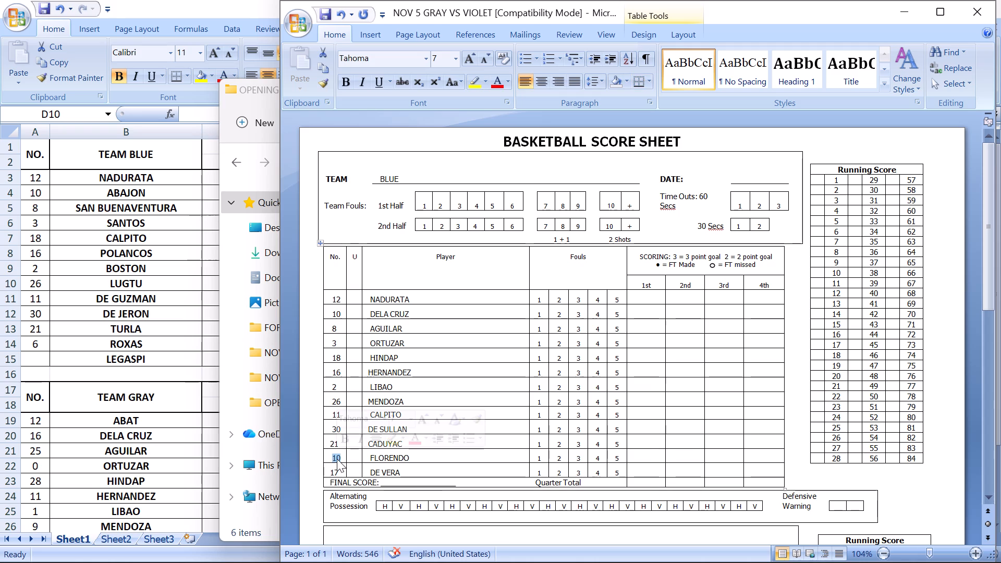
key("6")
double_click(331, 474)
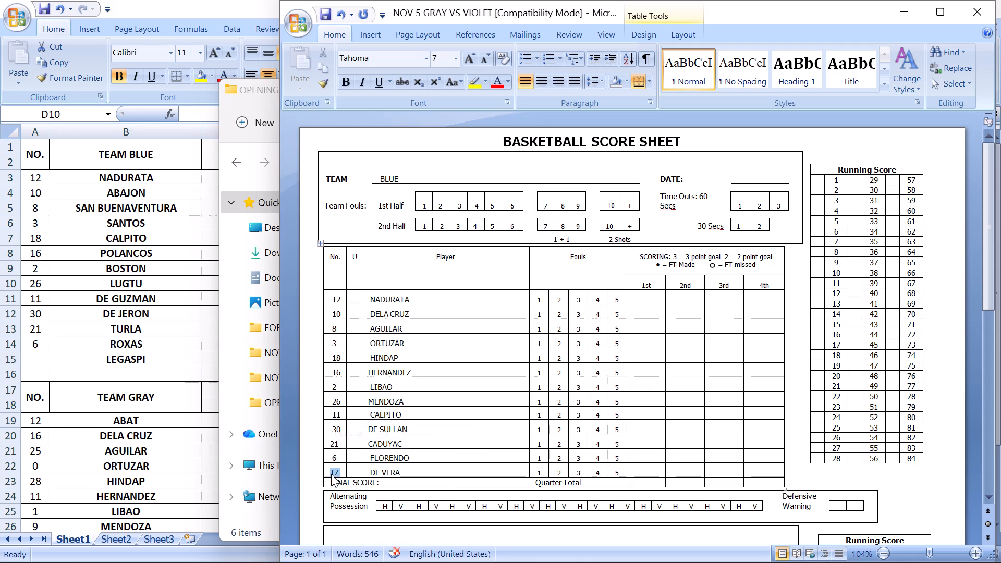
key("0")
triple_click(404, 312)
type("ABAJON")
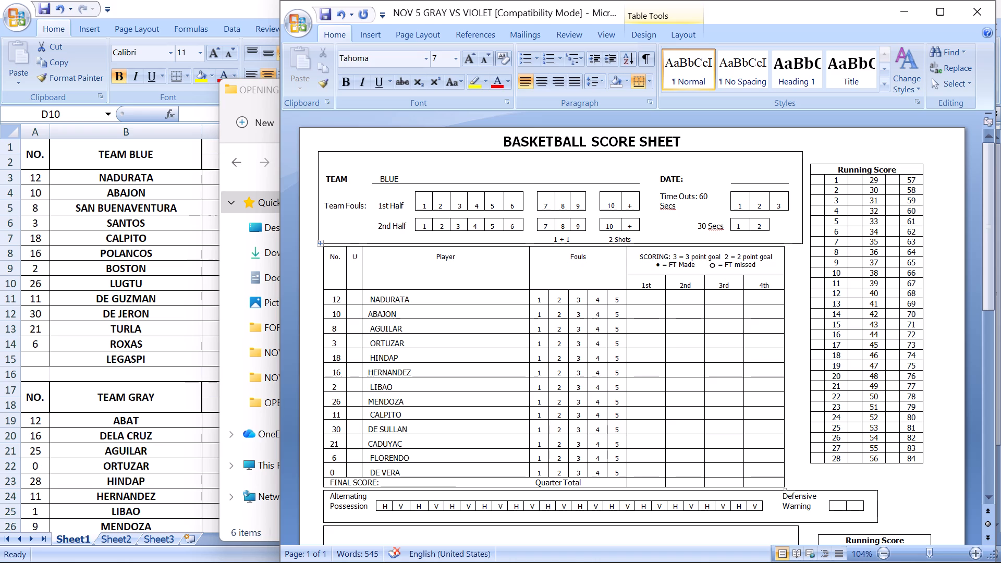
double_click(379, 332)
type("SAN BUE")
type("NAVENTR")
key("BackSpace")
type("URA")
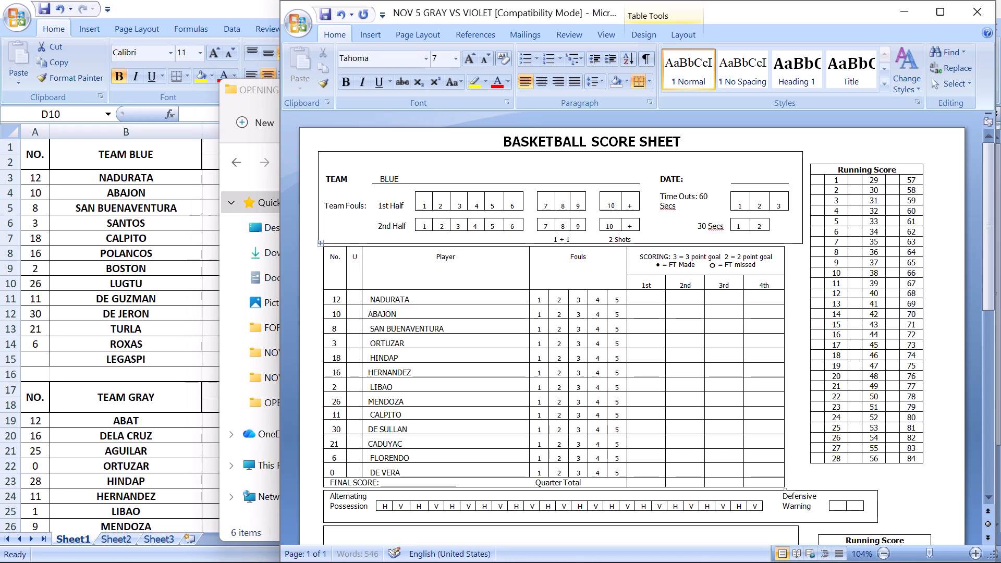
double_click(381, 336)
type("SANTOS")
Replace the fifth through eighth players' names on the Blue score sheet with CALPITO, POLANCOS, BOSTON and LUGTU.
triple_click(384, 356)
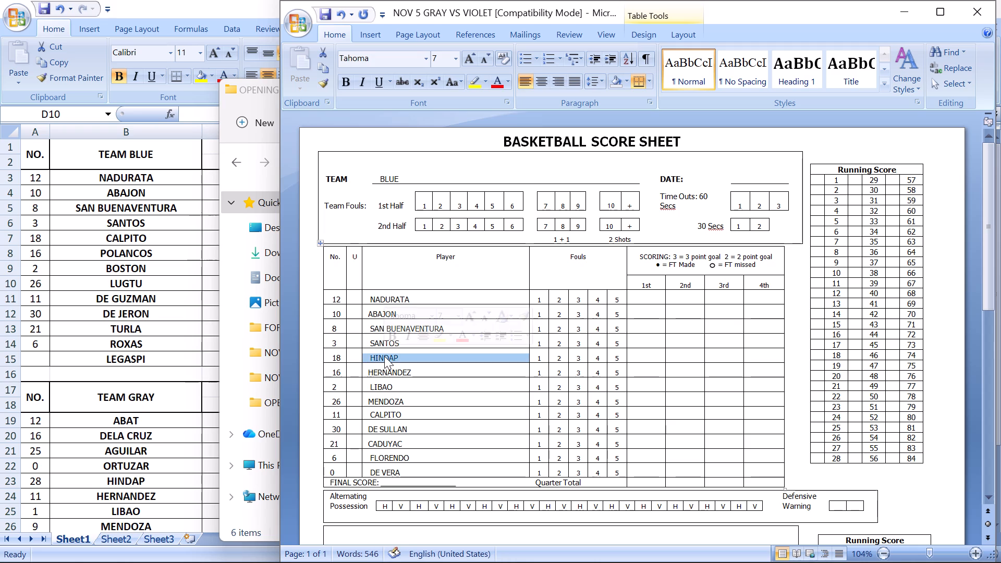
type("CALPITO")
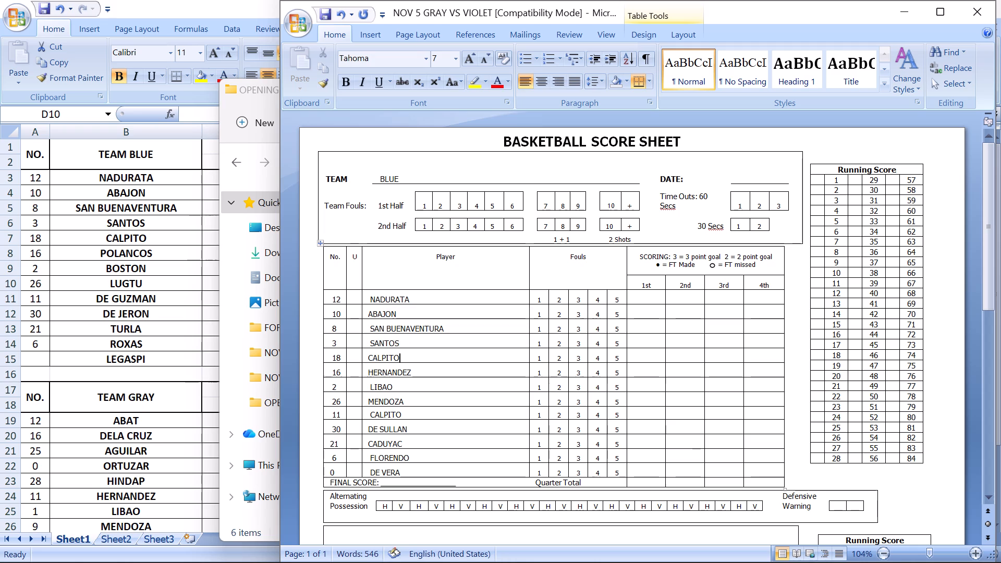
double_click(394, 373)
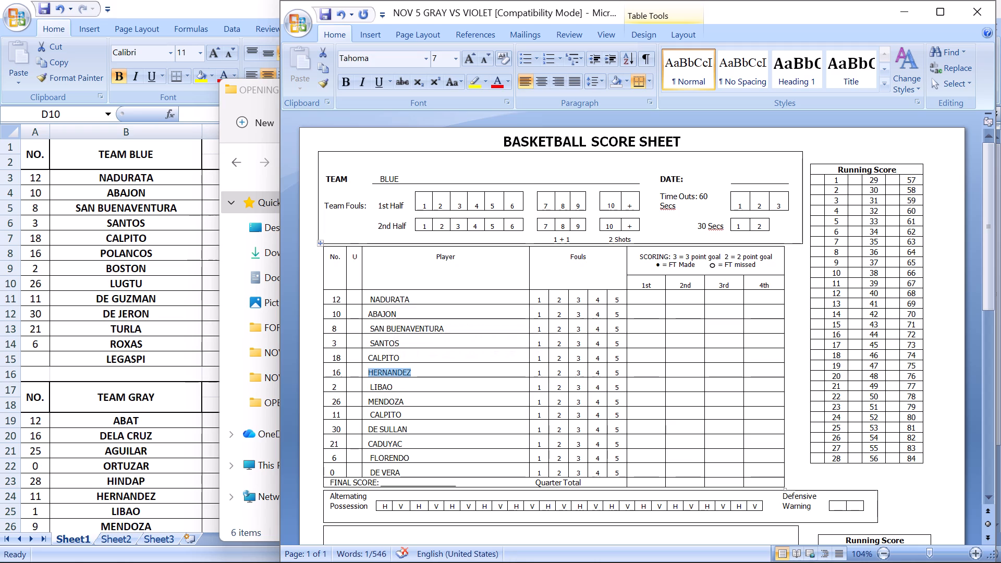
type("POLANCOS")
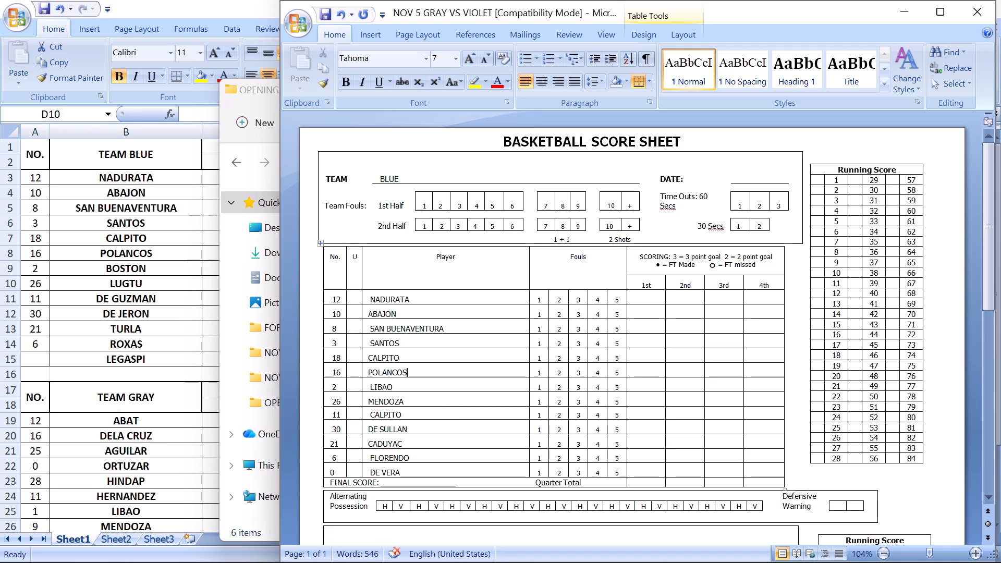
double_click(383, 390)
type("BOSTON")
double_click(391, 397)
type("LUGTU")
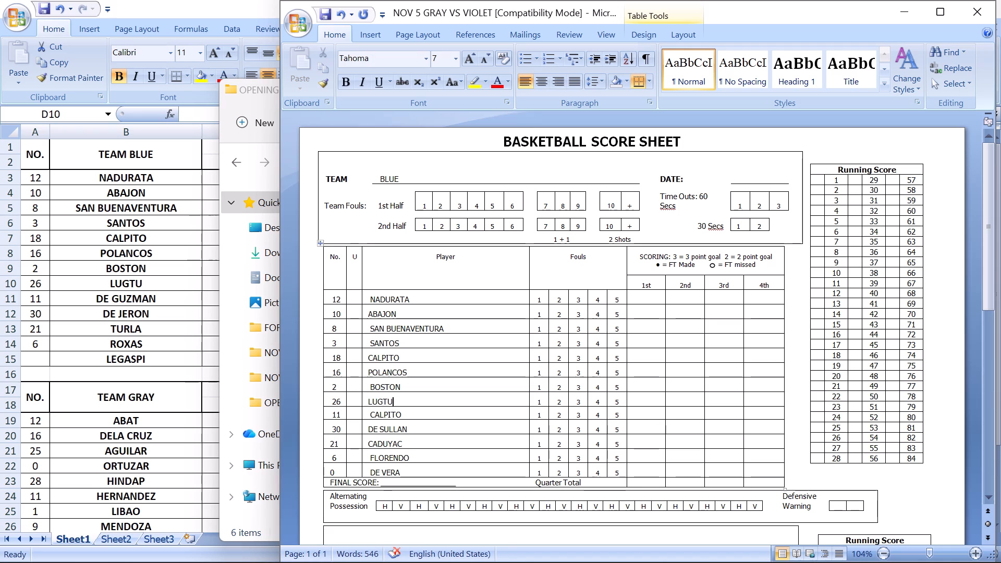
double_click(393, 411)
type("DE GUZMAN")
left_click(408, 430)
key("BackSpace")
key("BackSpace")
key("BackSpace")
key("BackSpace")
key("BackSpace")
key("BackSpace")
type("JERON")
Replace the last three players' names on the Blue score sheet with TURLA, ROXAS and LEGASPI.
double_click(384, 446)
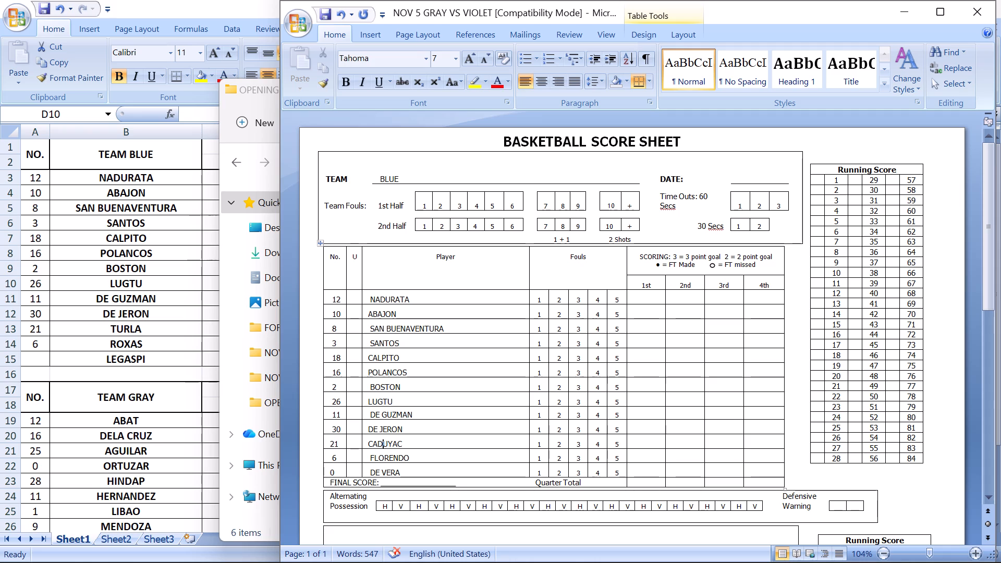
type("TURLA")
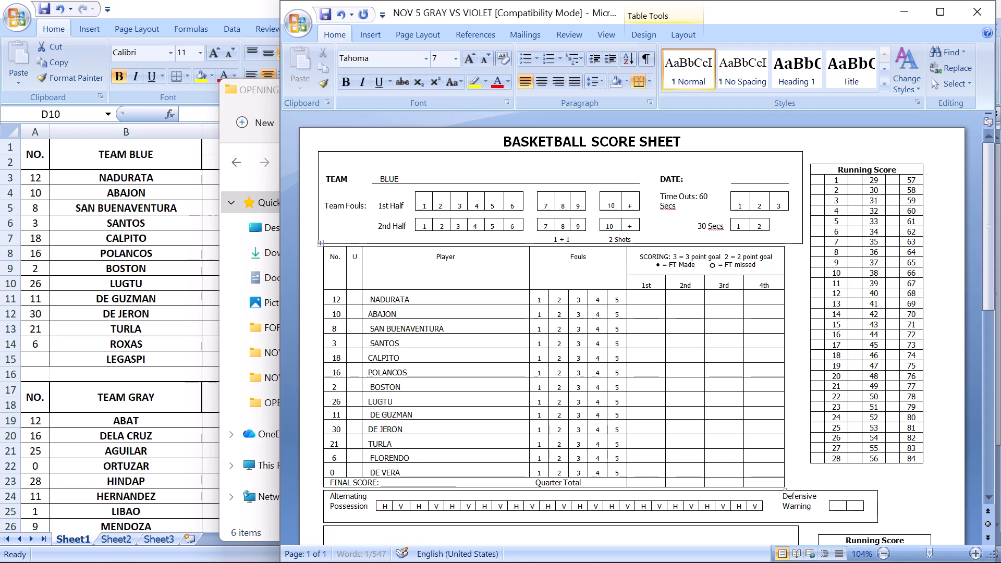
double_click(398, 456)
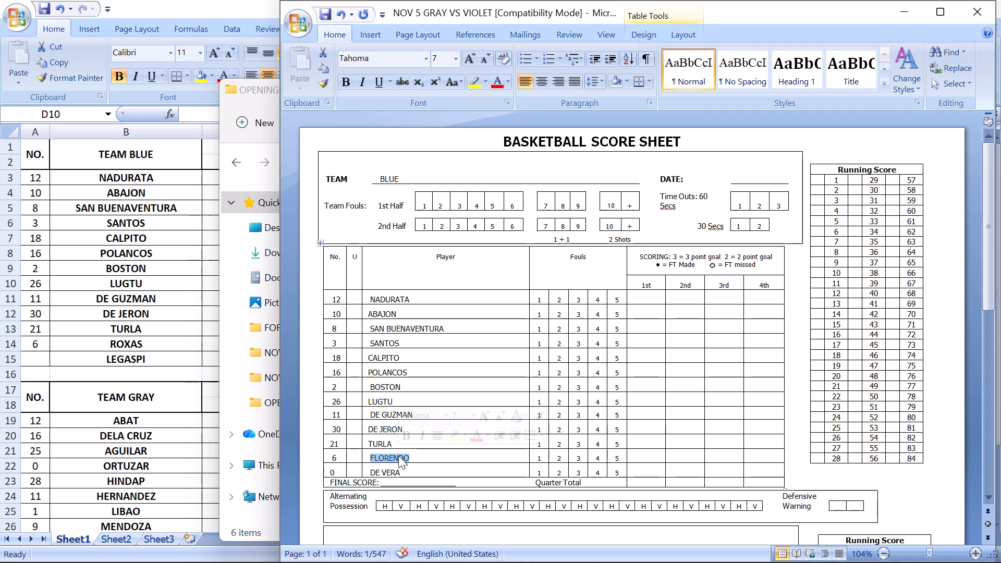
type("ROXAS")
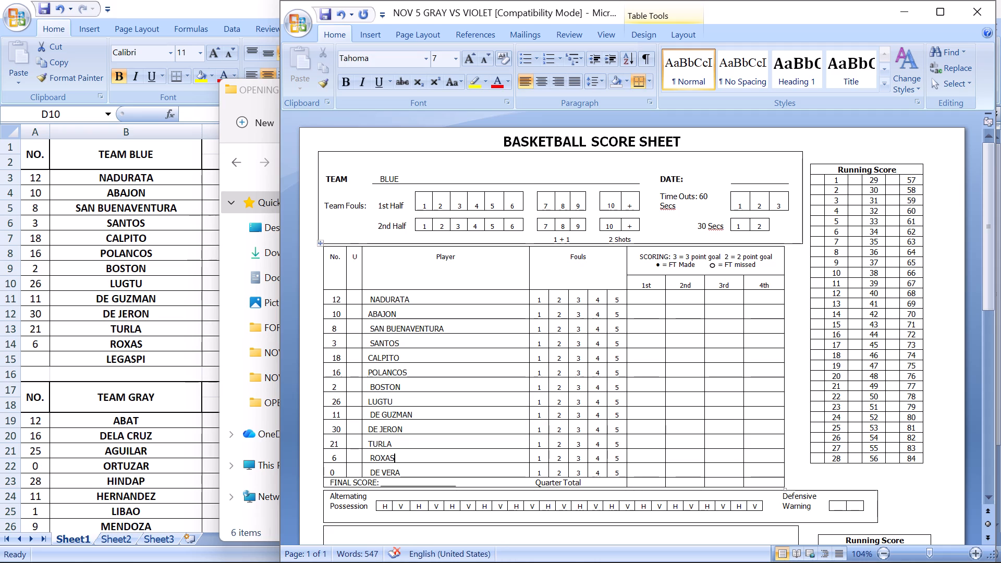
double_click(385, 470)
triple_click(385, 470)
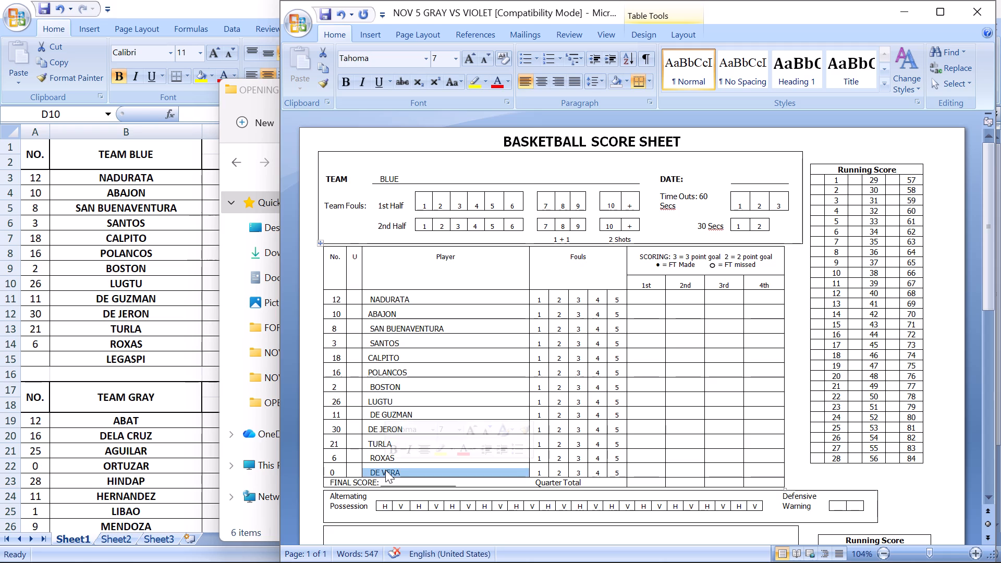
type("LEGASPI")
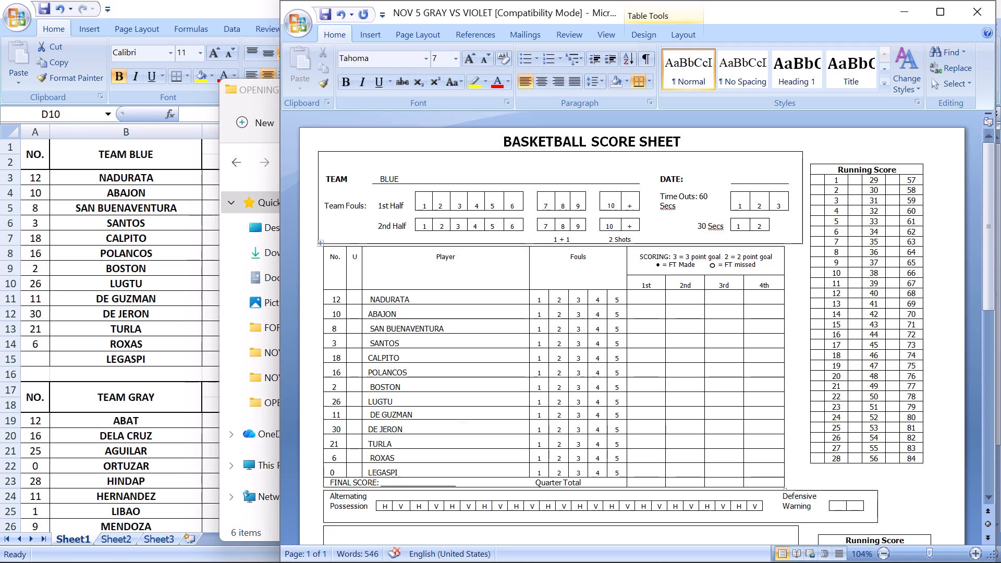
Clear the player number in LEGASPI's row on the Blue score sheet, leaving it blank.
left_click(337, 469)
key("Left")
key("BackSpace")
left_click(509, 436)
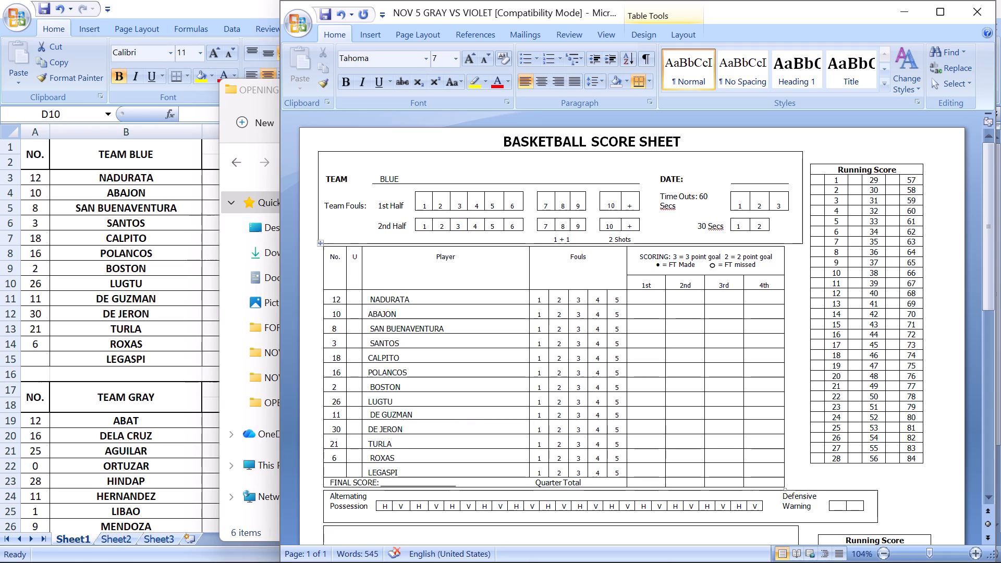
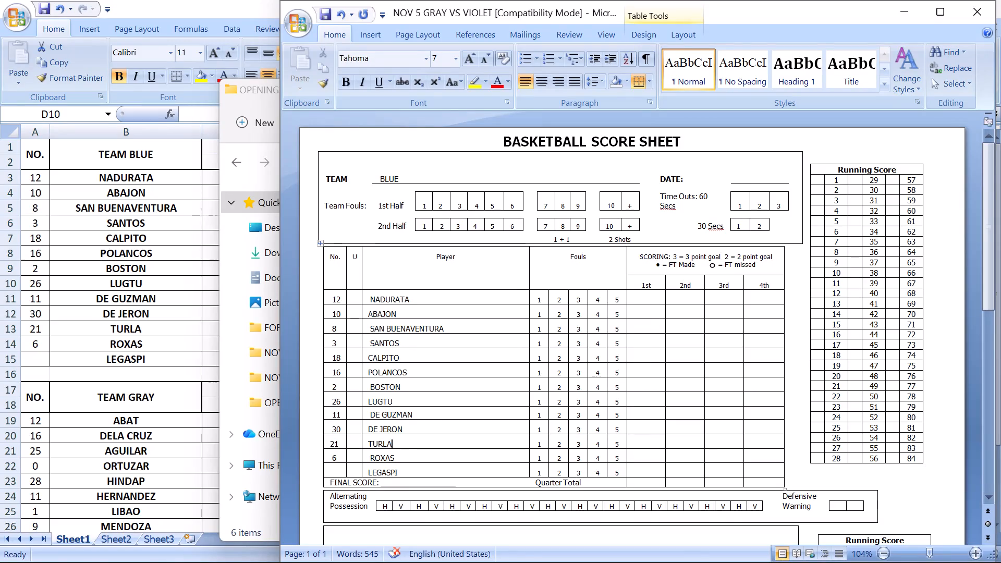
In the BLUE VS GRAY fouls workbook in Excel, enter 20 as LEGASPI's player number and save the workbook.
left_click(30, 356)
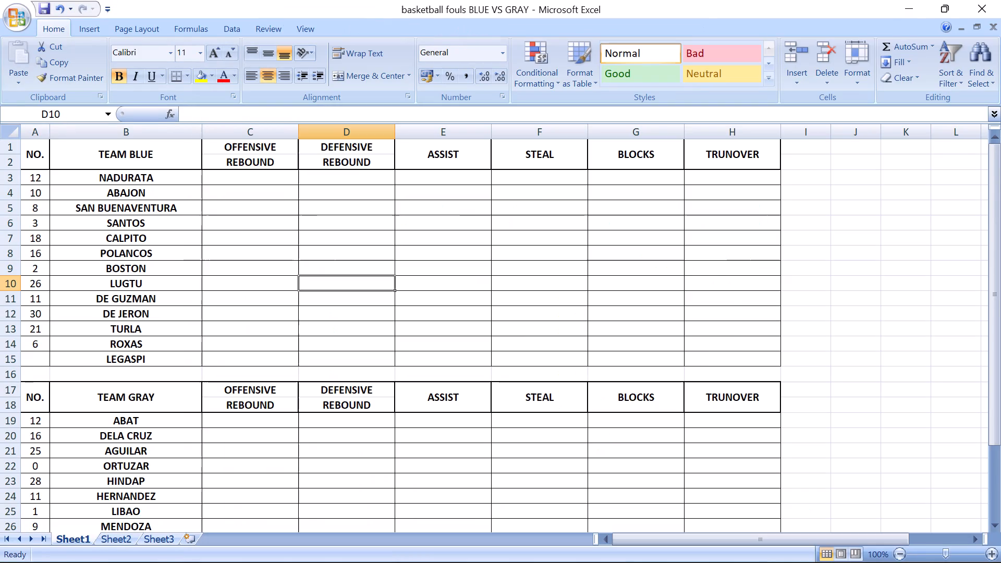
left_click(30, 356)
type("20")
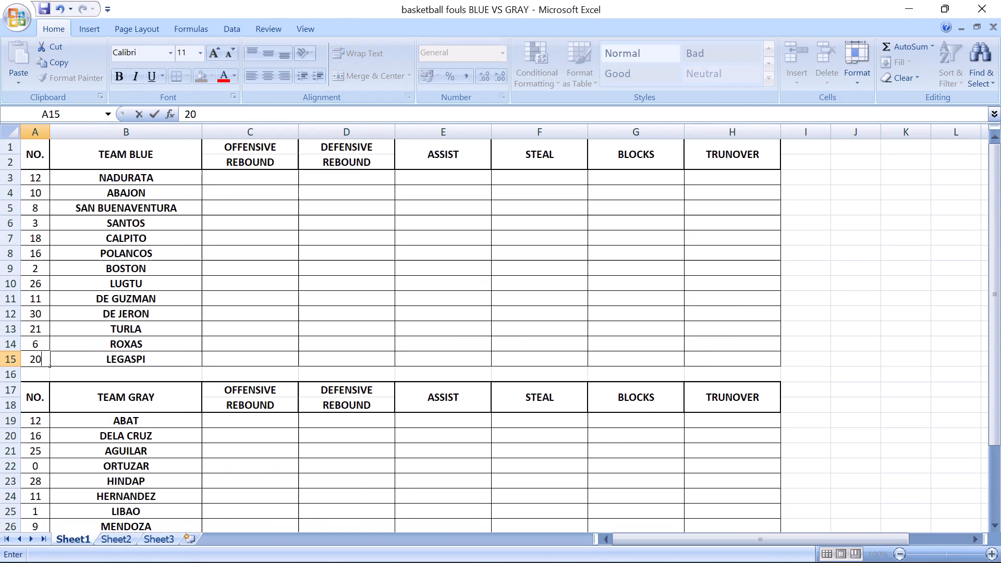
left_click(269, 323)
key("ctrl+s")
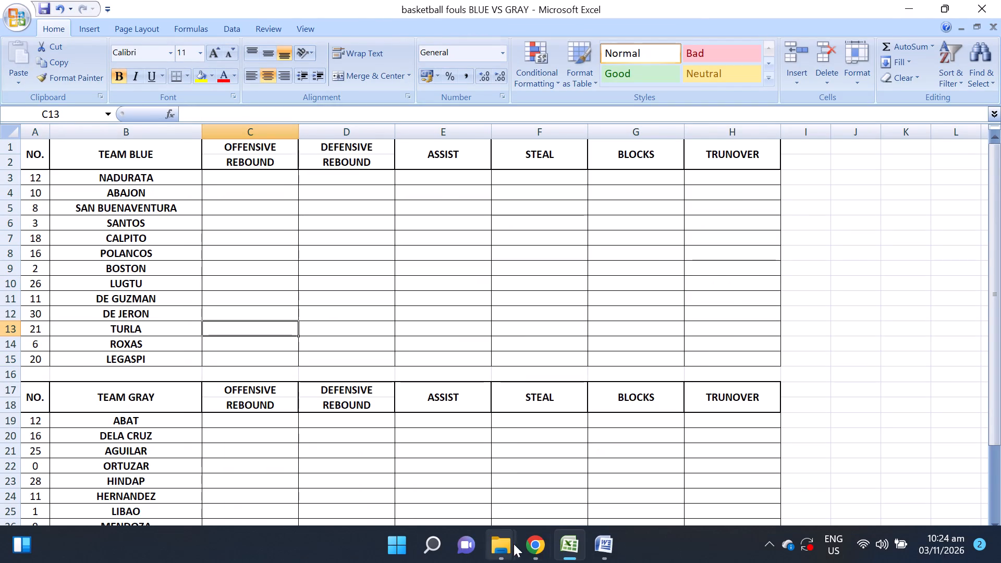
Back in the Word score sheet, enter 20 as LEGASPI's player number in the Blue team table.
left_click(611, 550)
left_click(338, 469)
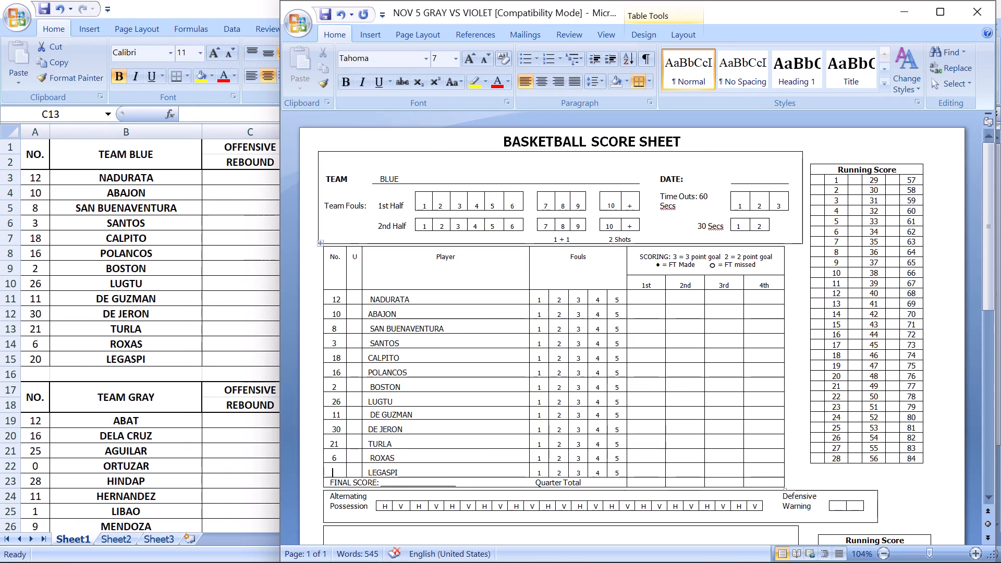
type("20")
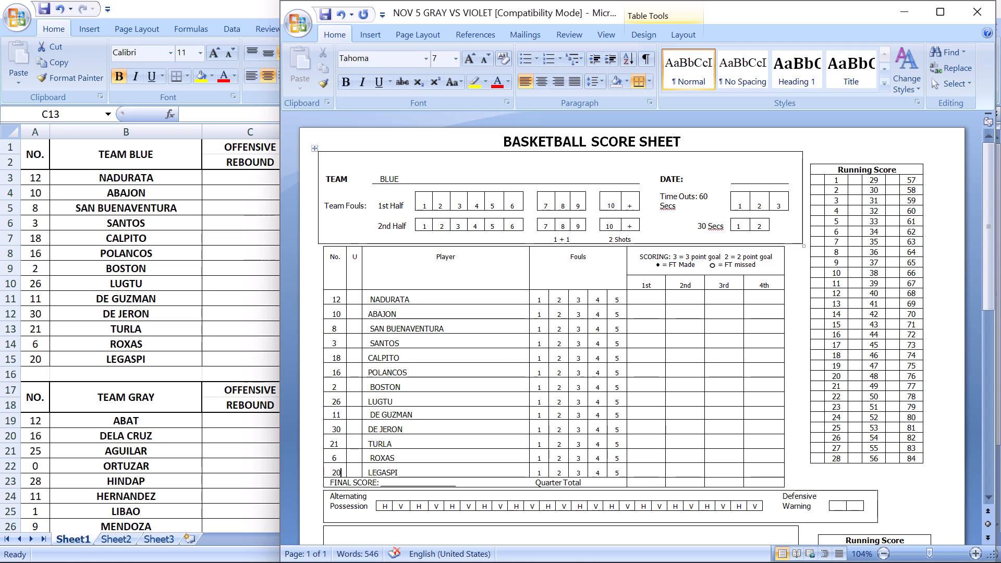
Replace the second team's name, VIOLET, with GRAY in the lower score sheet's TEAM field.
scroll(449, 225, "down", 7)
left_click(414, 278)
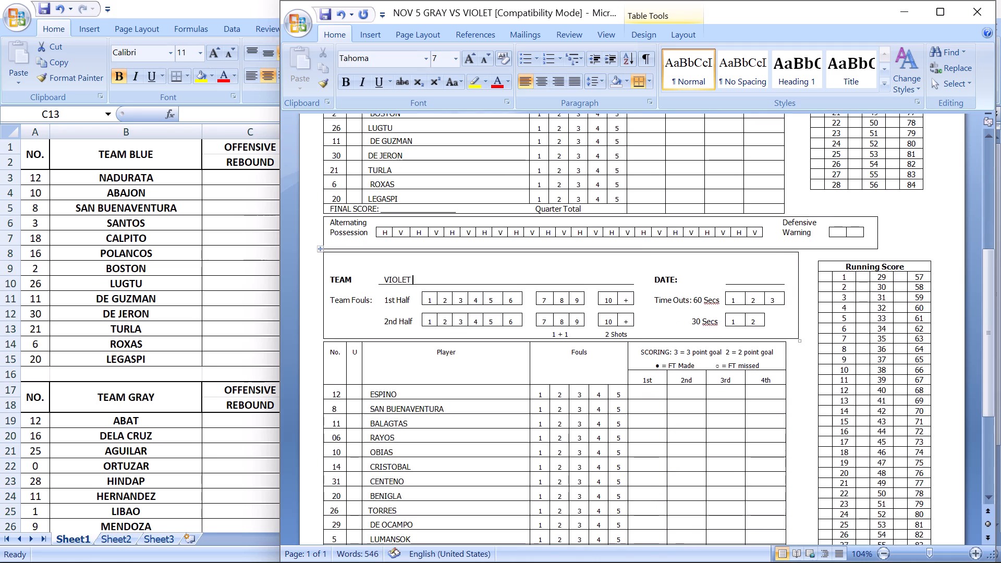
key("Left")
key("BackSpace")
key("BackSpace")
key("BackSpace")
key("BackSpace")
key("BackSpace")
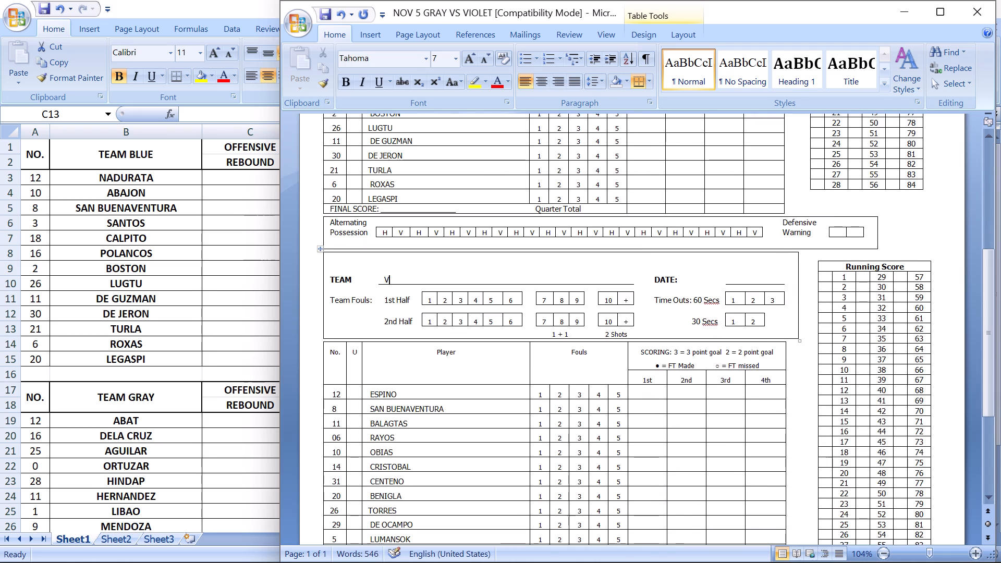
key("g")
key("BackSpace")
key("BackSpace")
type("GRAY")
Change the second through fourth player numbers on the Gray score sheet to 16, 25 and 0.
scroll(414, 278, "down", 4)
scroll(151, 374, "down", 3)
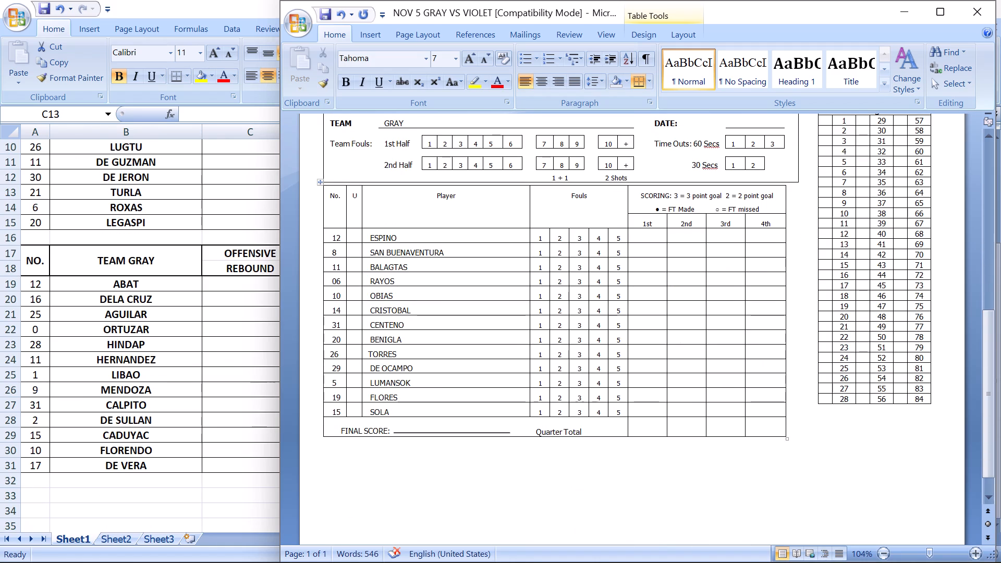
double_click(334, 253)
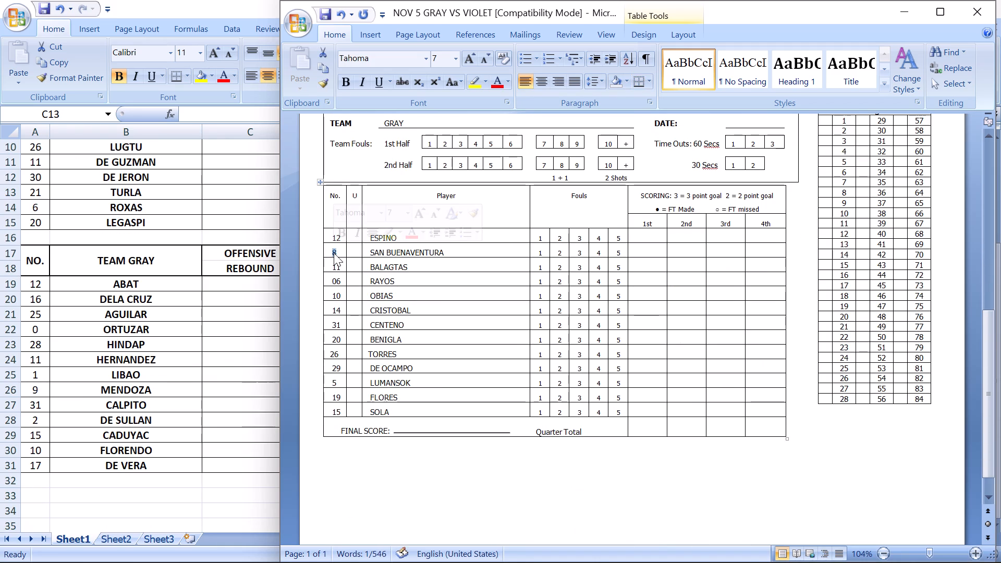
type("16")
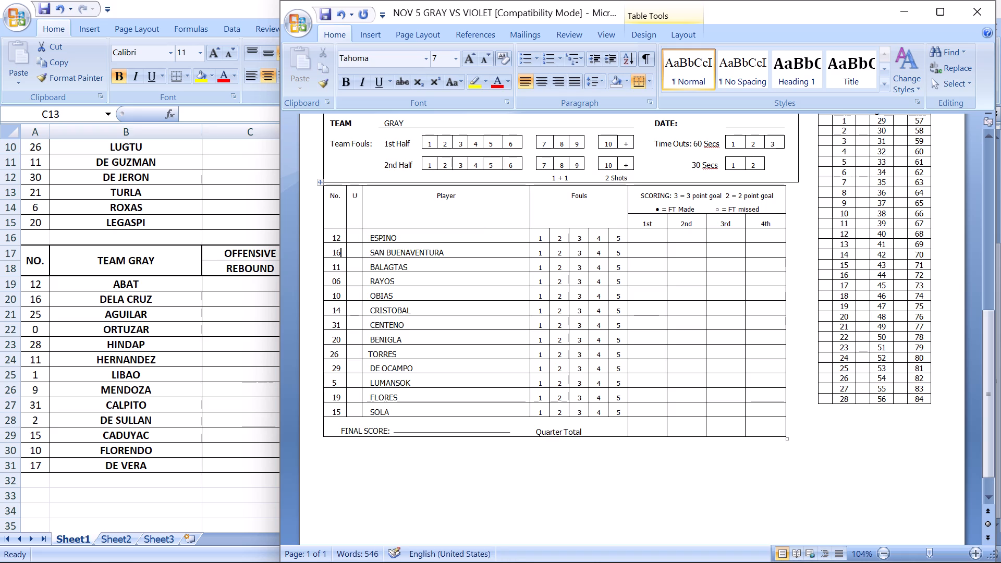
double_click(334, 265)
type("25")
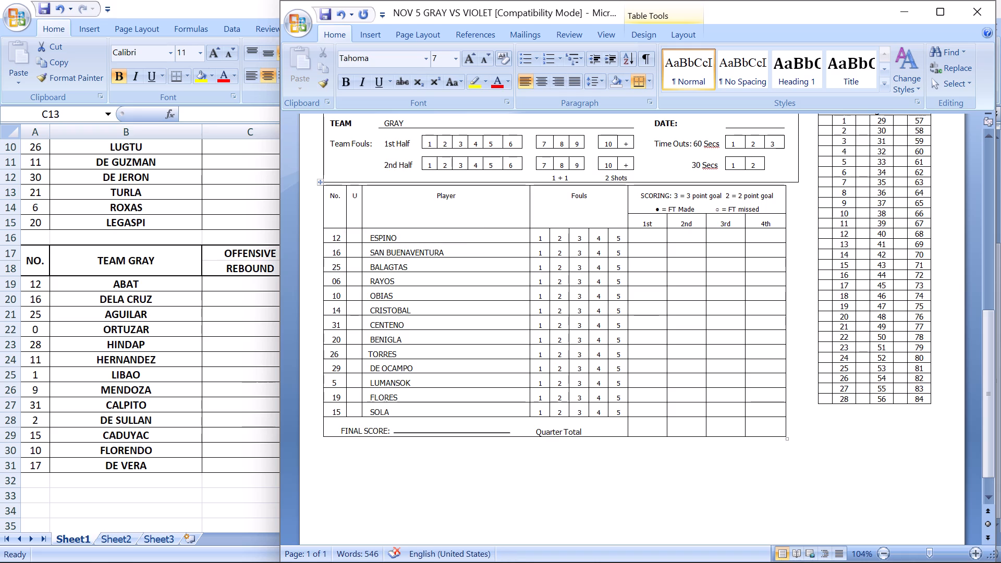
left_click(338, 279)
key("BackSpace")
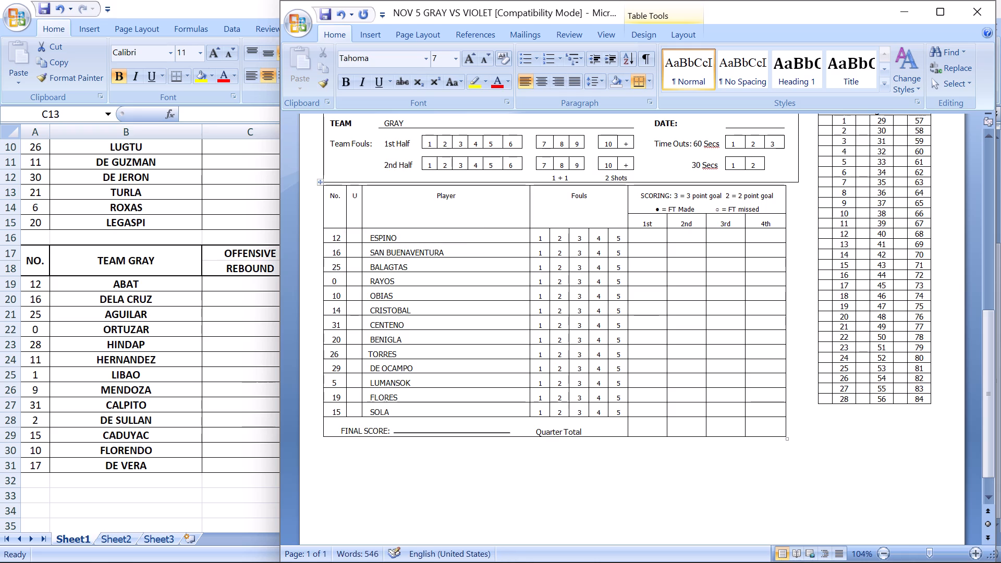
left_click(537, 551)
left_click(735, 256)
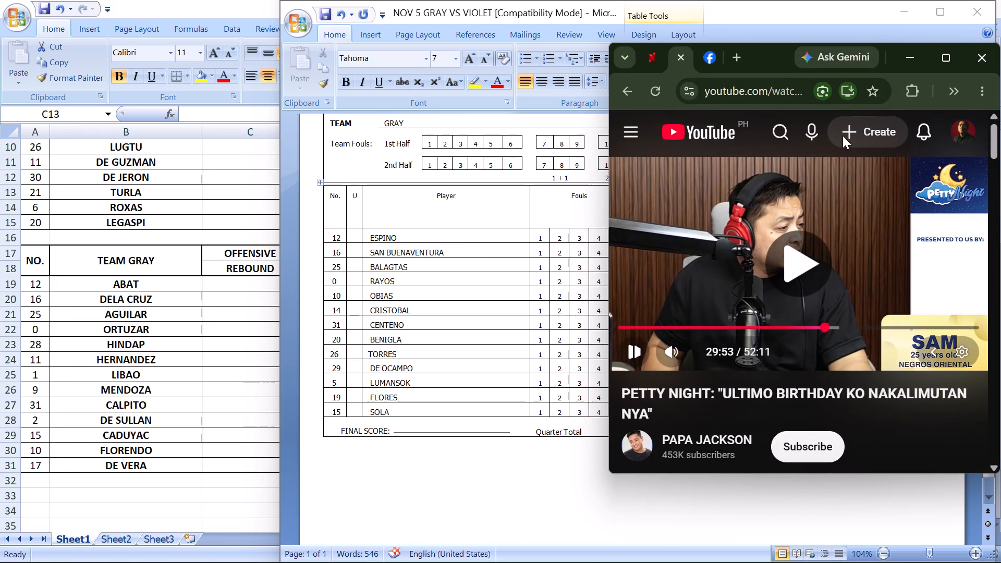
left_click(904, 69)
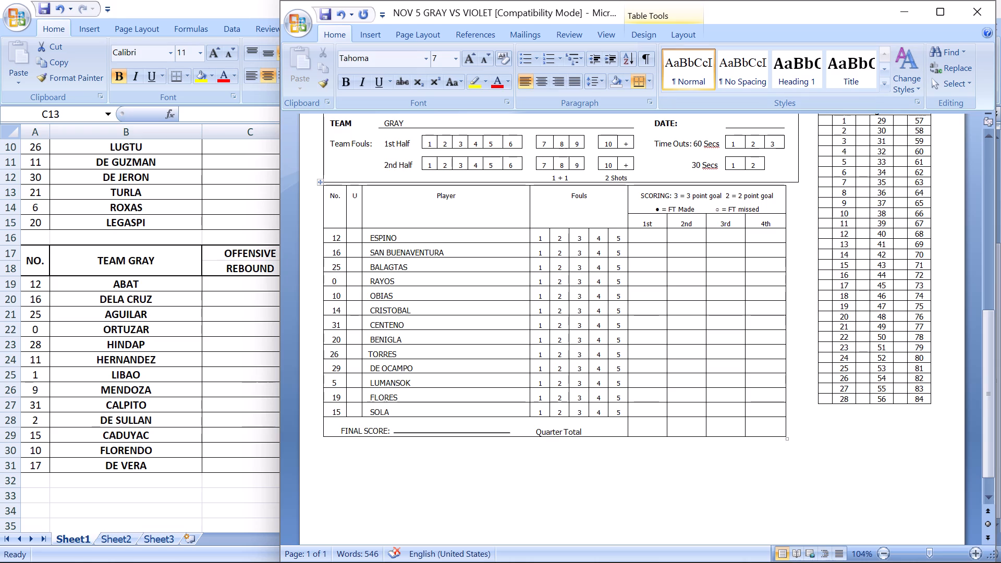
Change the fifth through eighth player numbers on the Gray score sheet to 28, 11, 1 and 9.
double_click(338, 293)
key("BackSpace")
key("BackSpace")
type("28")
left_click(338, 311)
key("BackSpace")
key("1")
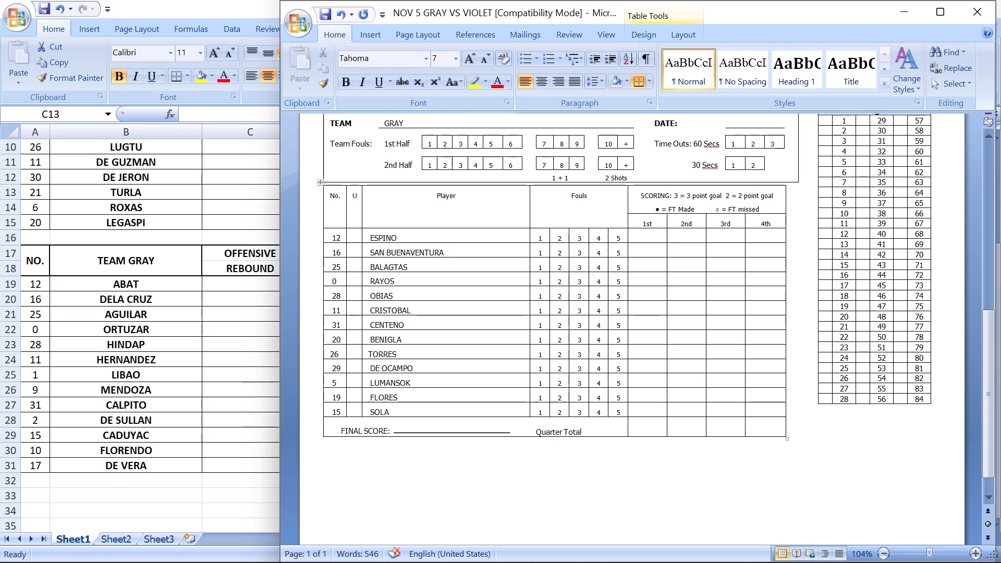
left_click(336, 325)
key("BackSpace")
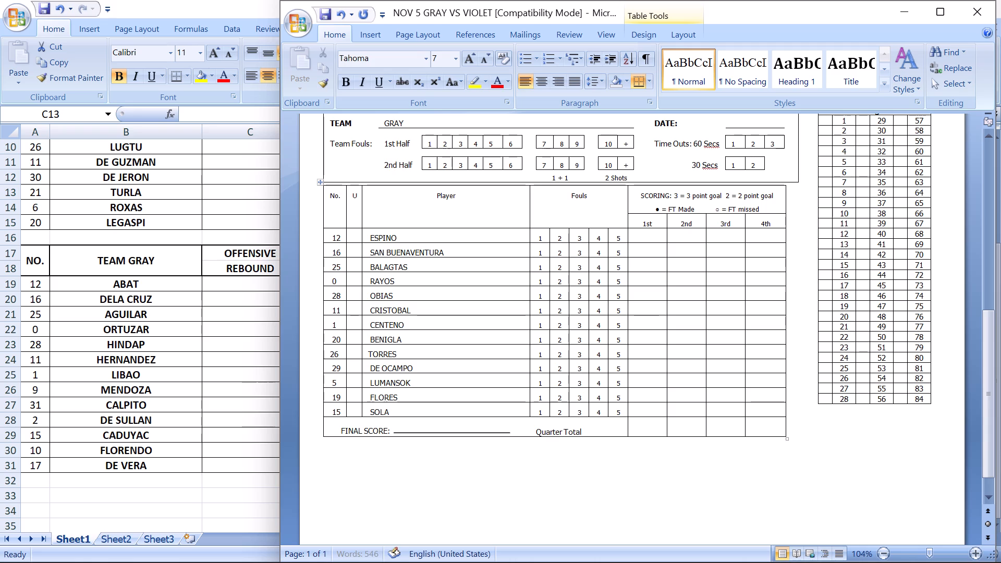
double_click(337, 334)
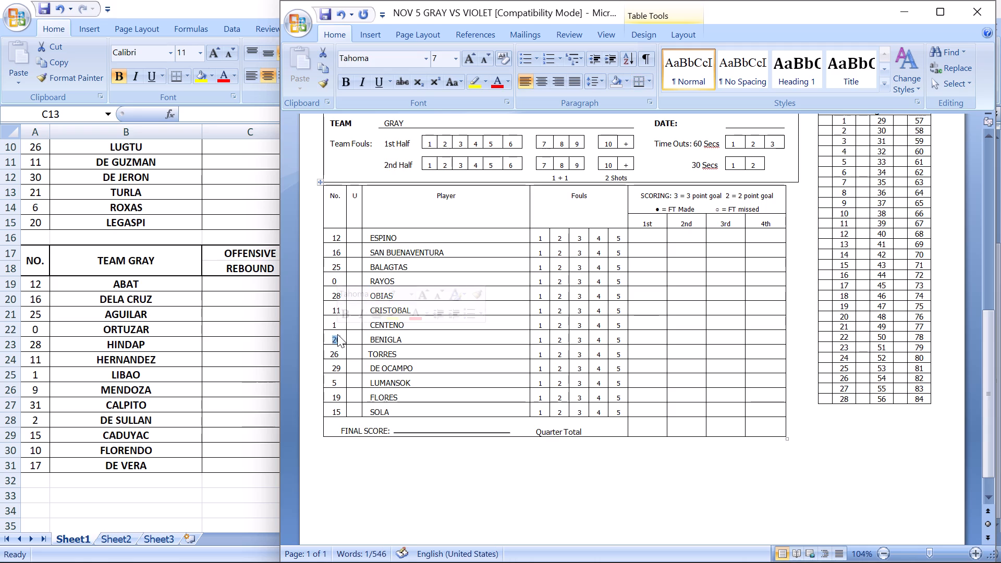
key("9")
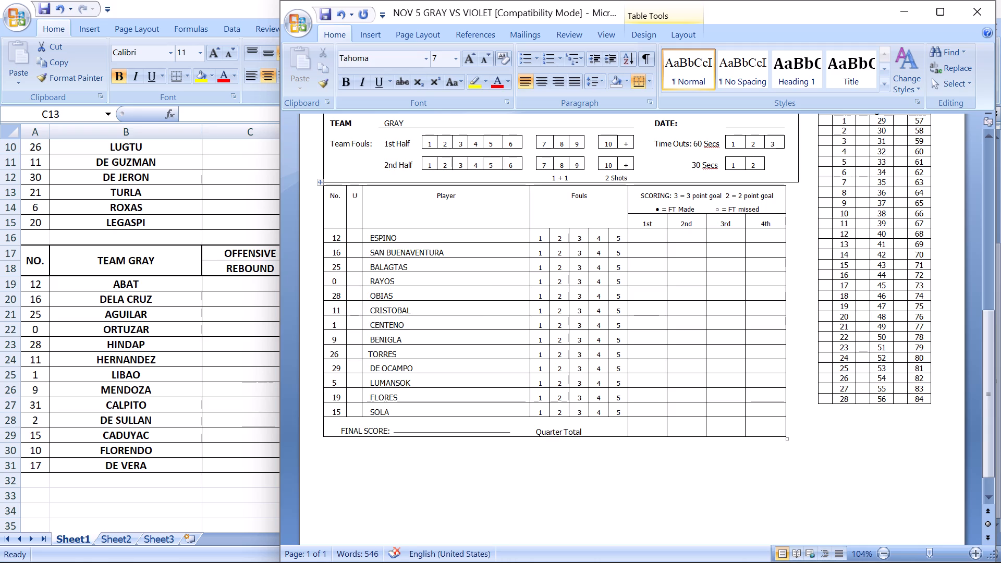
Change the last five player numbers on the Gray score sheet to 31, 2, 15, 10 and 17.
triple_click(336, 351)
type("31")
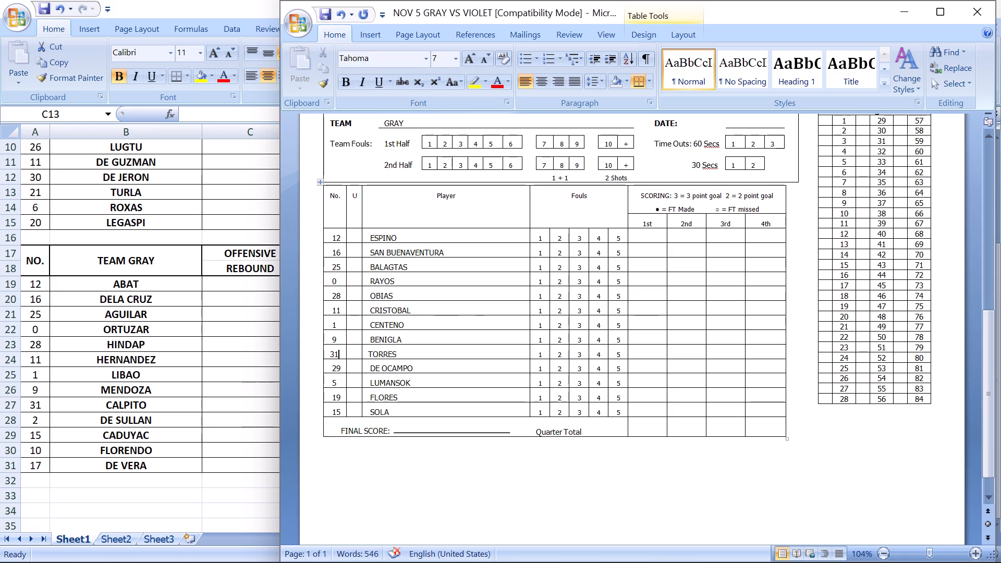
left_click(341, 369)
key("BackSpace")
left_click(332, 384)
key("1")
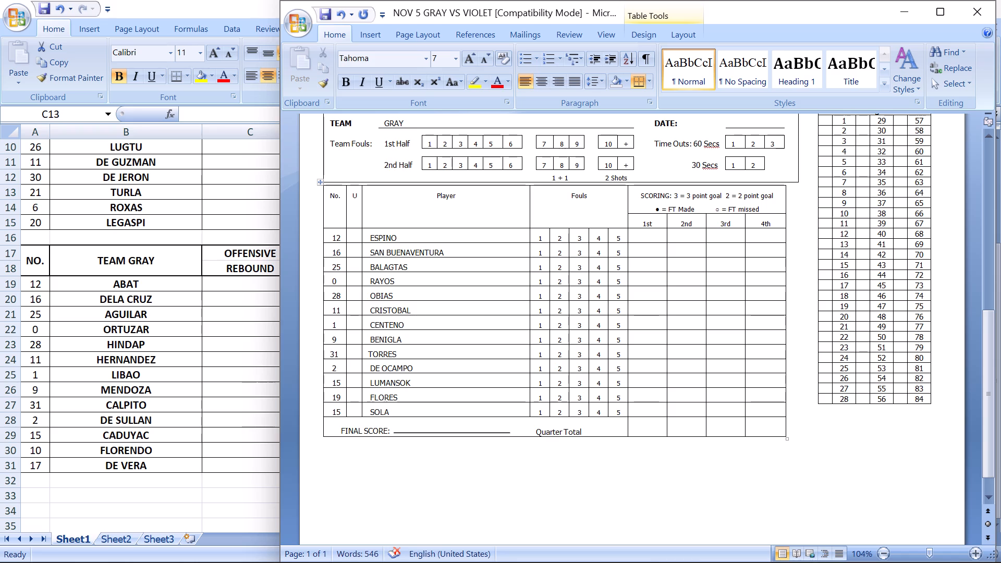
left_click(339, 396)
key("BackSpace")
key("0")
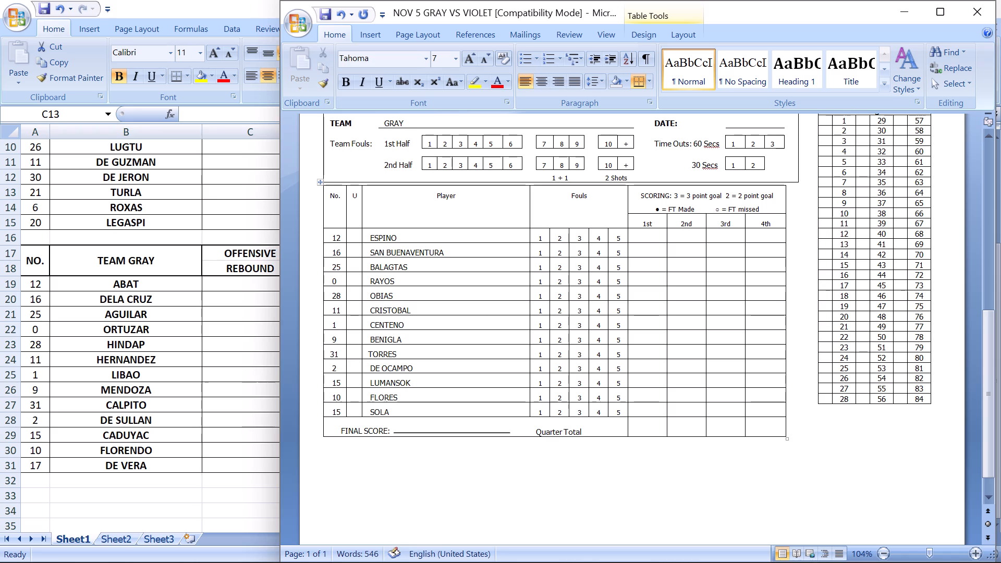
left_click(339, 407)
key("BackSpace")
key("7")
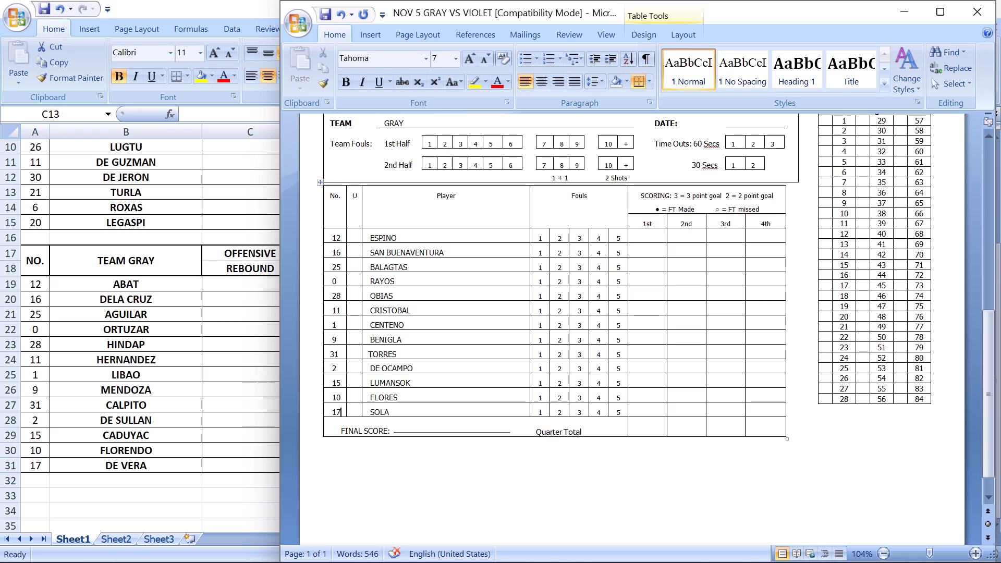
double_click(390, 234)
type("ABAT")
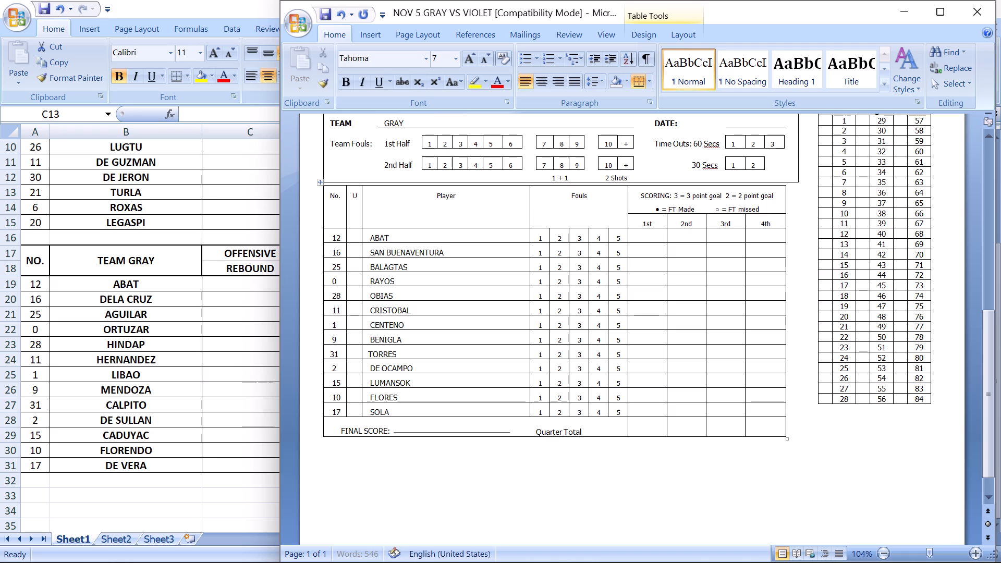
double_click(396, 259)
triple_click(396, 254)
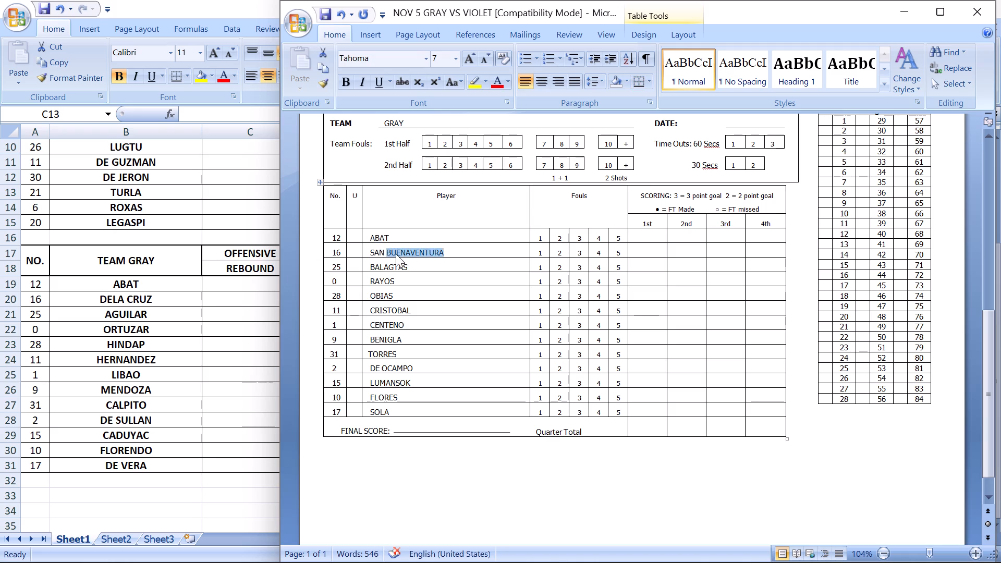
type("DELA CRI")
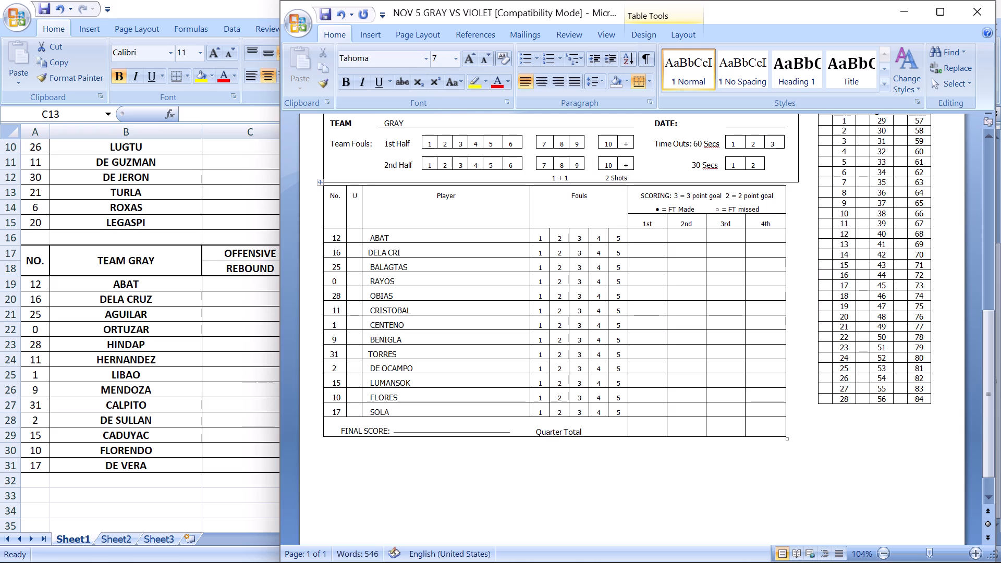
key("BackSpace")
type("UZ")
double_click(396, 265)
type("AGUILAR")
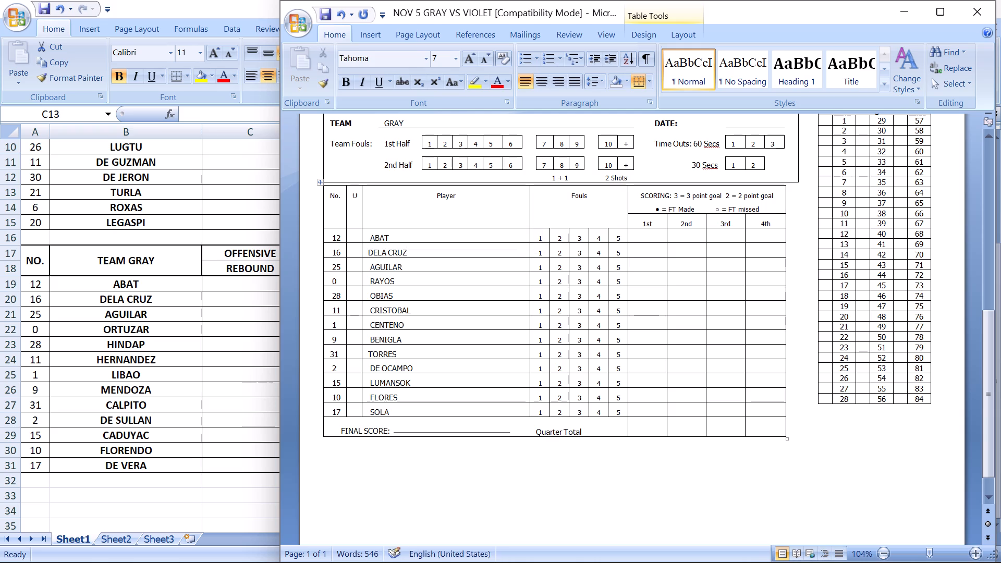
double_click(385, 276)
type("ORTUZAR")
double_click(383, 293)
type("HINDAP")
double_click(383, 305)
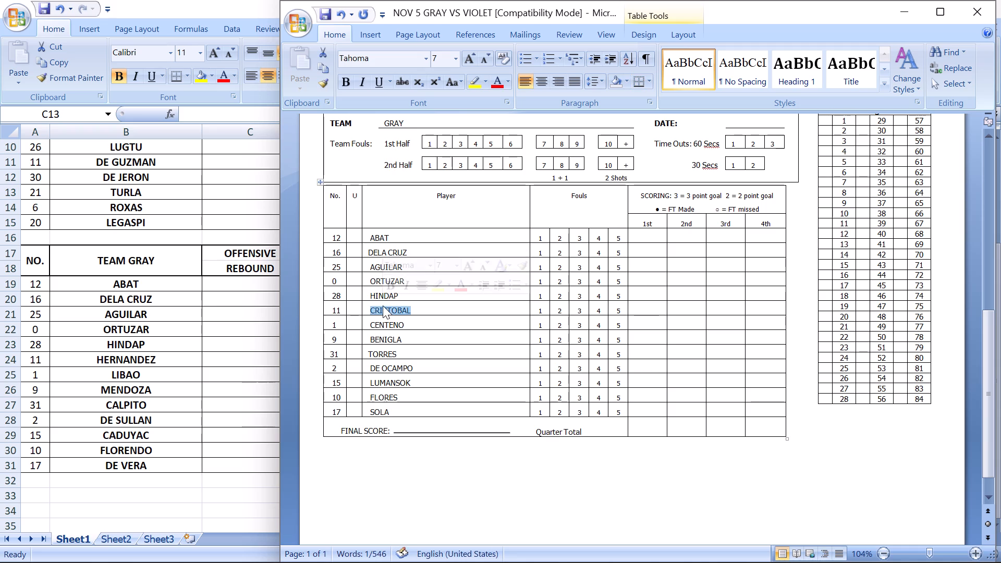
type("HERNANDEZ")
double_click(385, 320)
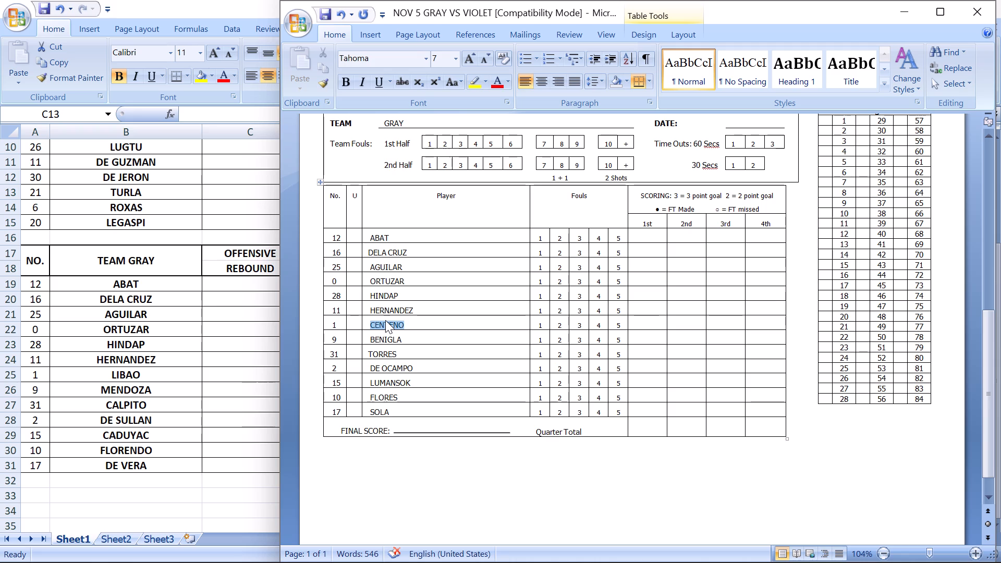
type("LIBAO")
double_click(385, 338)
type("MENDOZA")
double_click(387, 353)
type("CALPITO")
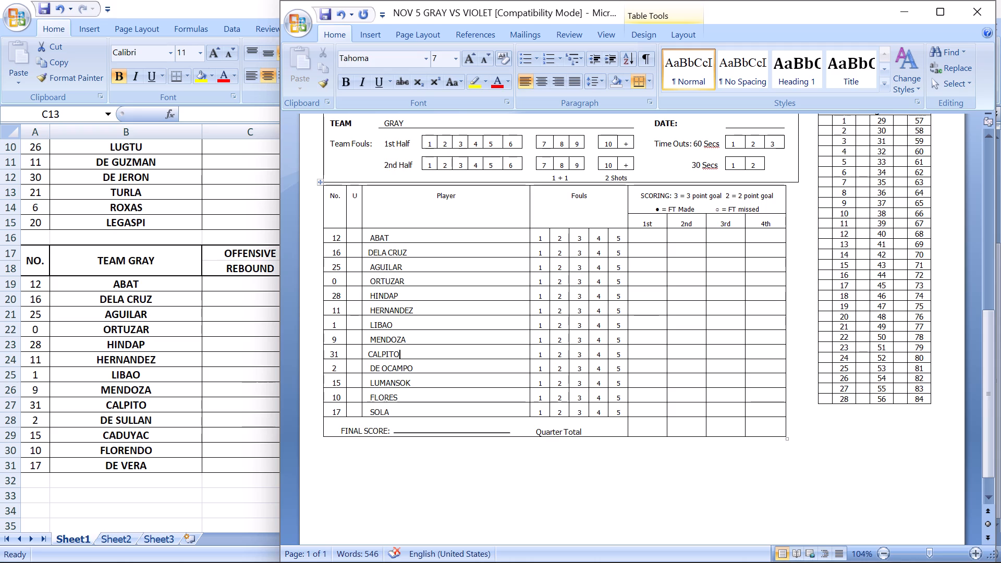
double_click(396, 363)
type("SULLAN")
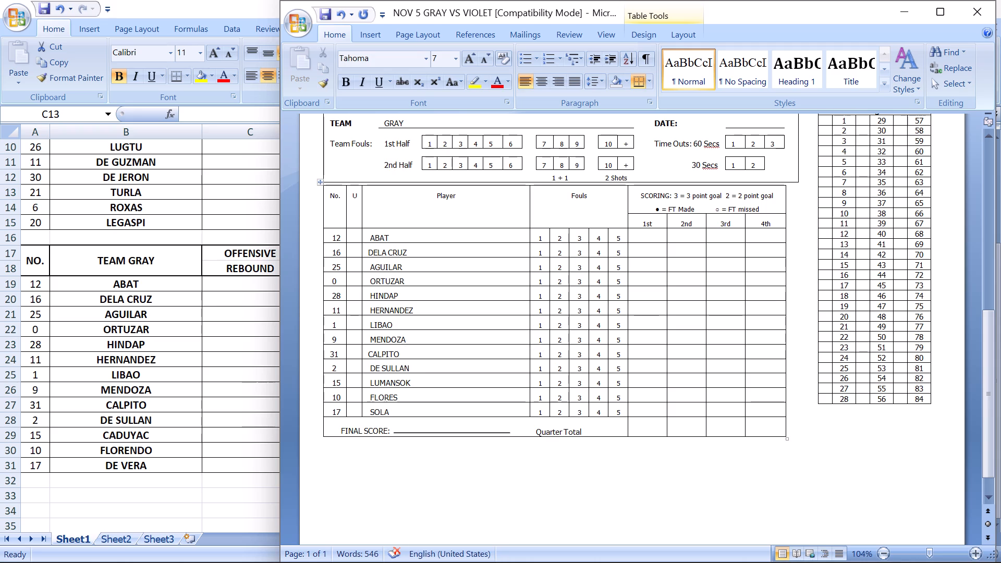
double_click(401, 381)
type("CADUYAC")
left_click(398, 395)
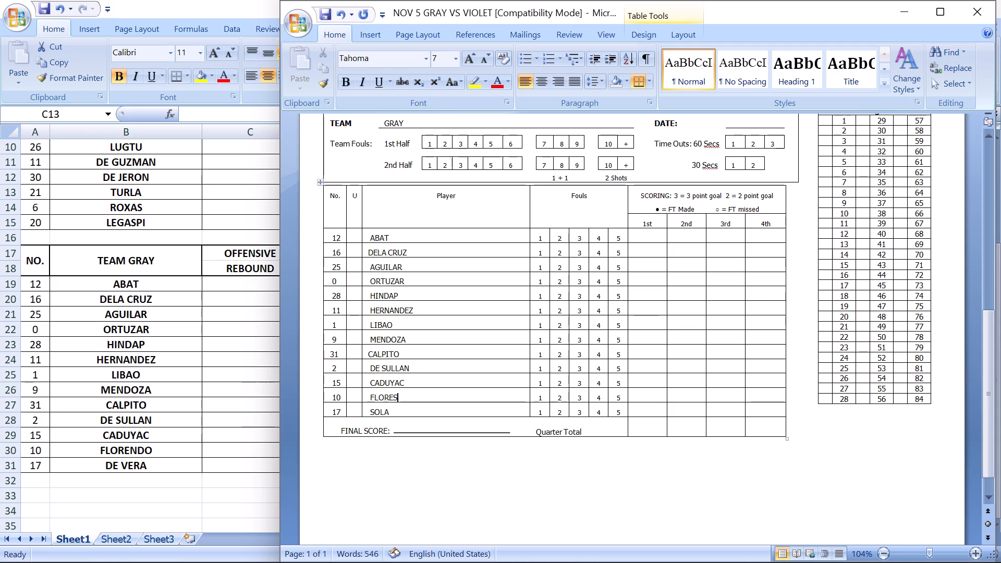
key("BackSpace")
type("NDO")
double_click(384, 407)
type("DE VERA")
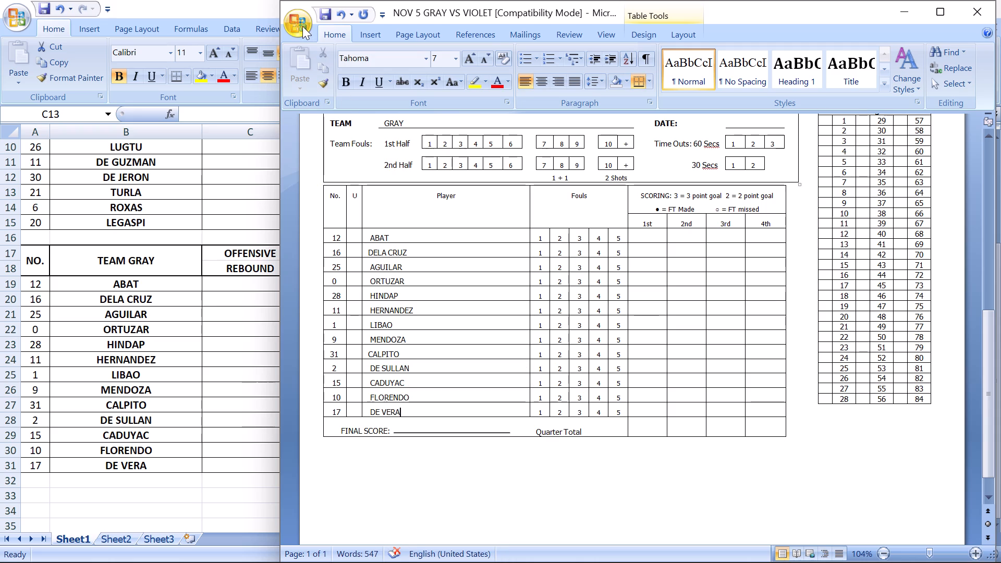
Save the score sheet as BLUE VS GRAY in the Desktop's NOVEMBER 20 folder, closing it and the fouls workbook.
left_click(302, 26)
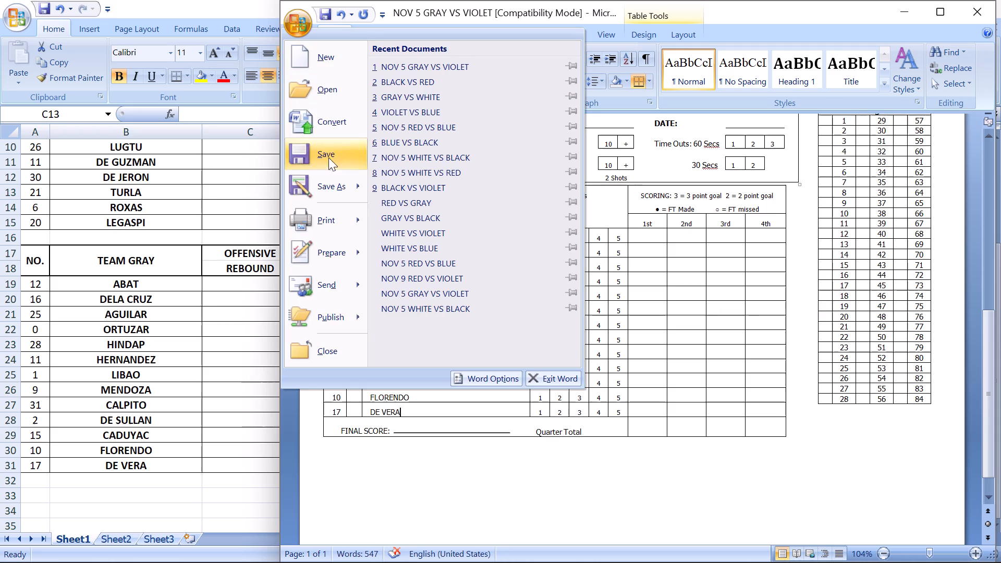
left_click(323, 182)
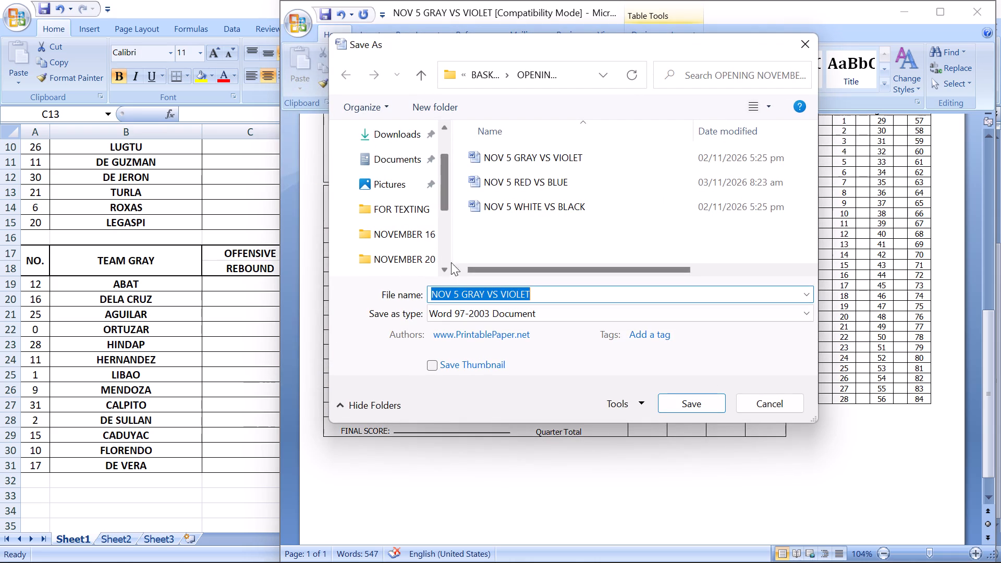
scroll(412, 168, "up", 3)
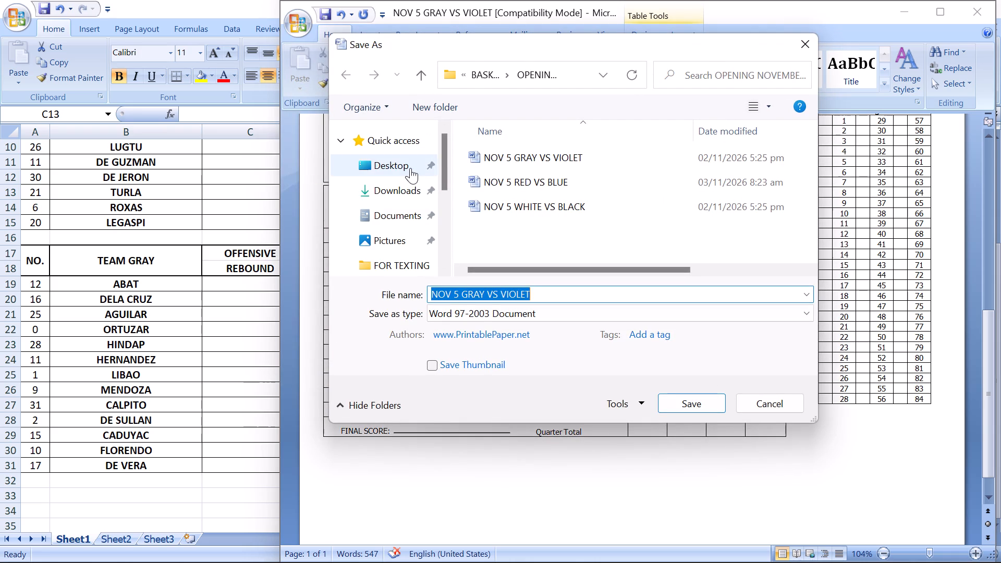
left_click(410, 168)
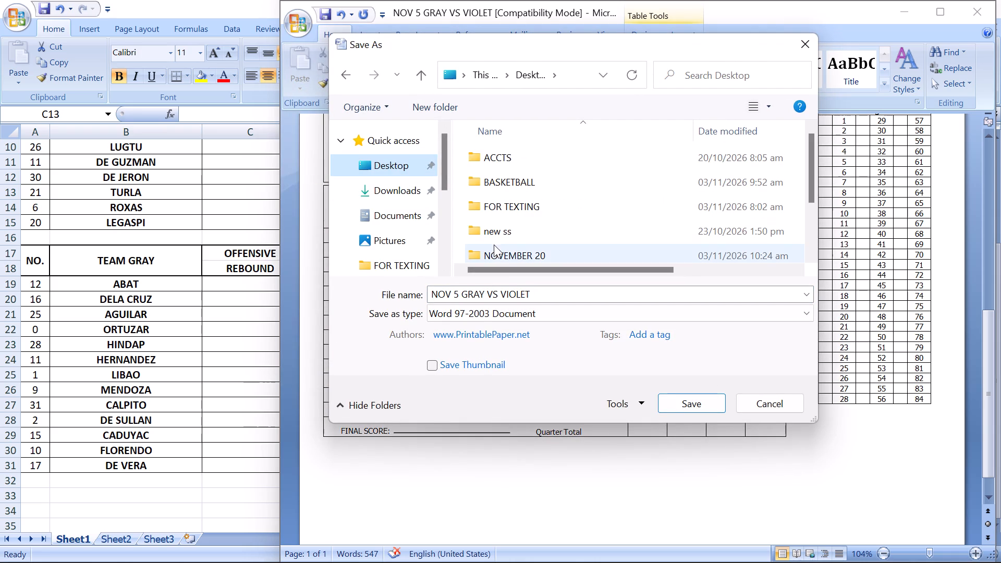
double_click(494, 244)
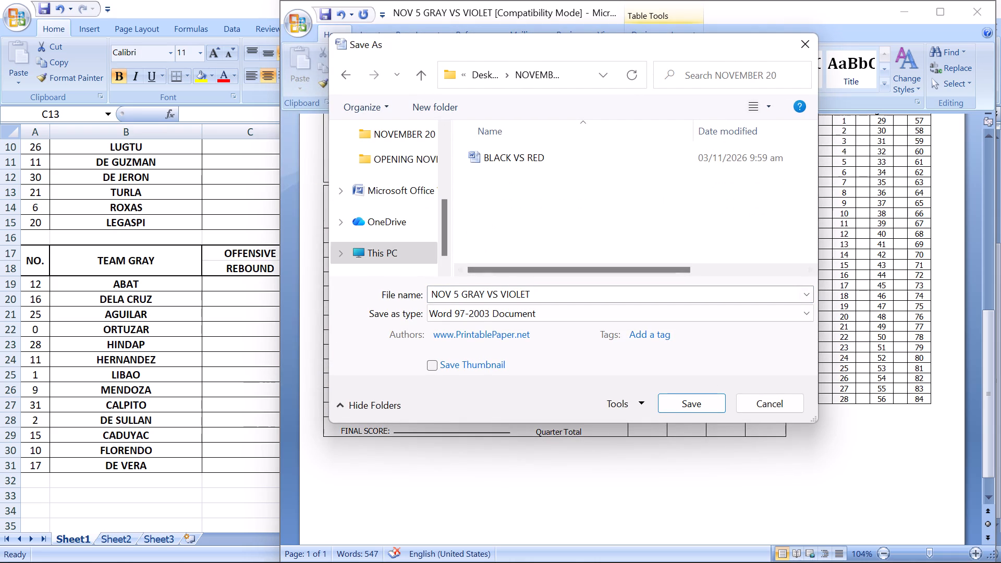
left_click(530, 293)
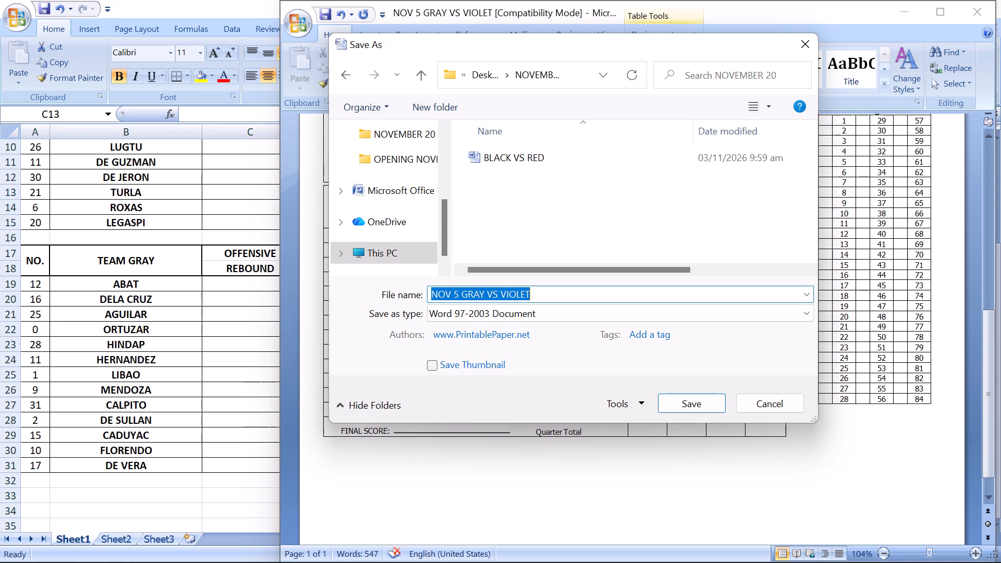
type("NLUE")
key("BackSpace")
key("BackSpace")
key("BackSpace")
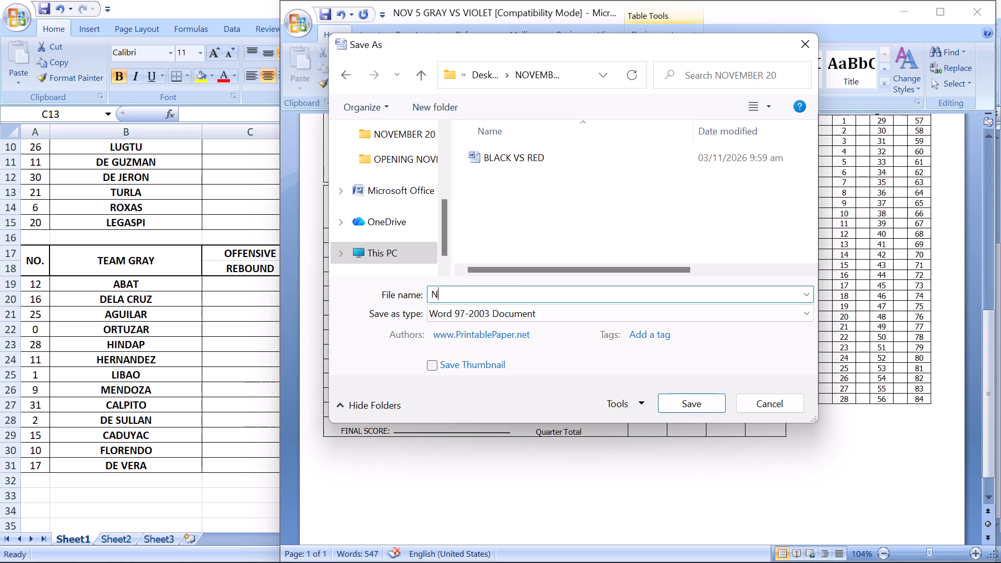
key("BackSpace")
type("BLUE VS GRAY")
key("Return")
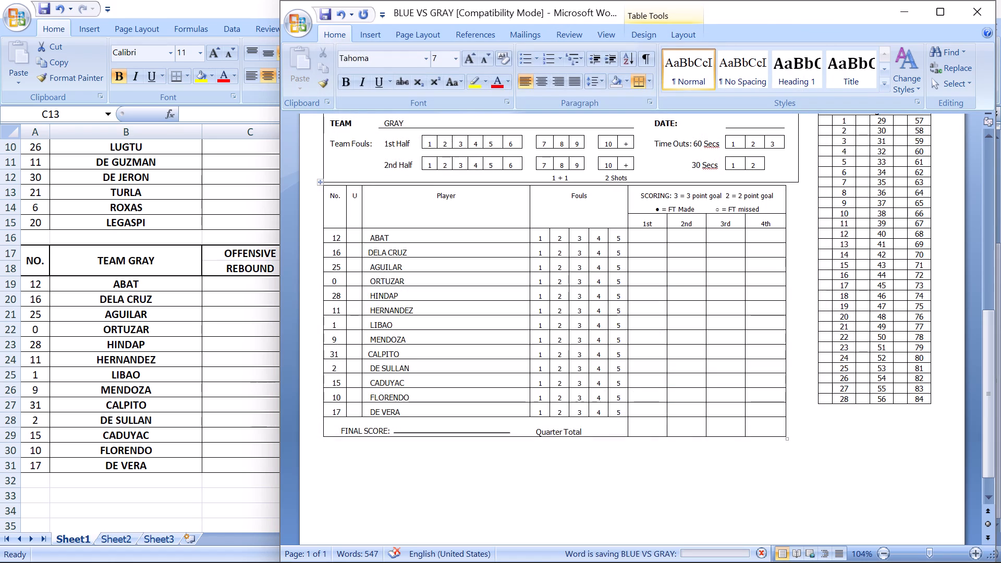
left_click(970, 18)
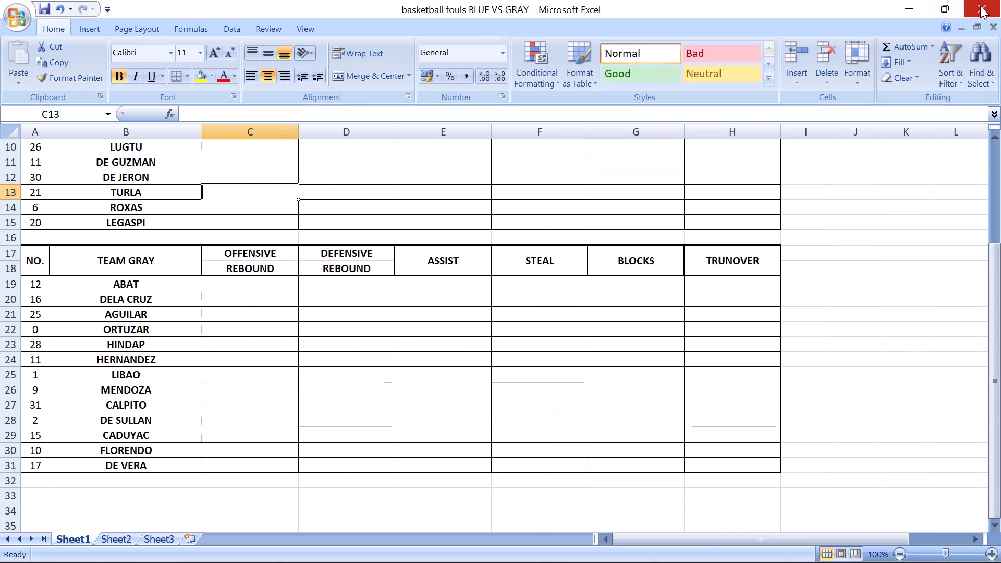
left_click(980, 6)
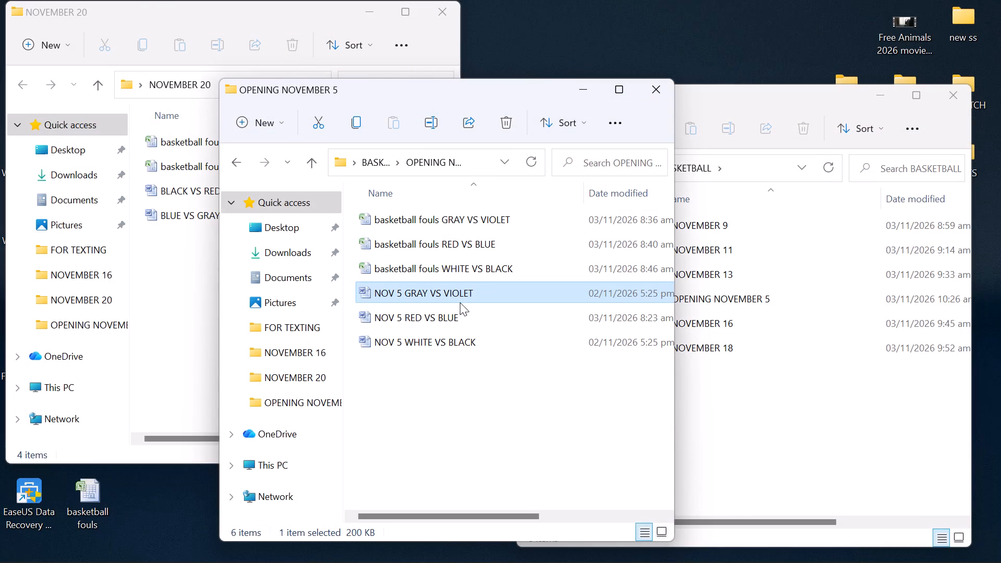
Open the NOV 5 RED VS BLUE score sheet, enter number 20 for LEGASPI on the Blue team, save and close it.
double_click(460, 319)
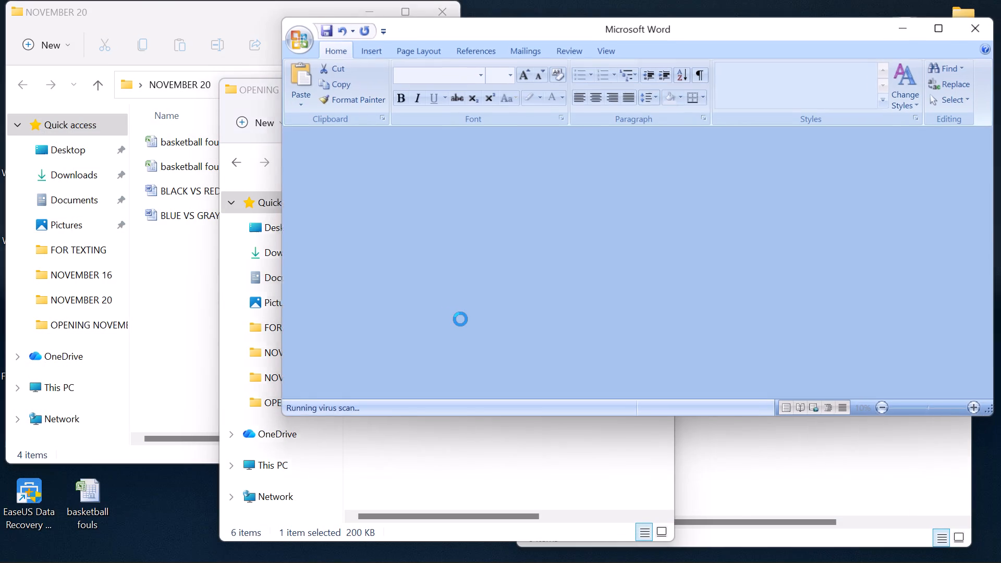
scroll(434, 301, "down", 2)
scroll(434, 301, "up", 1)
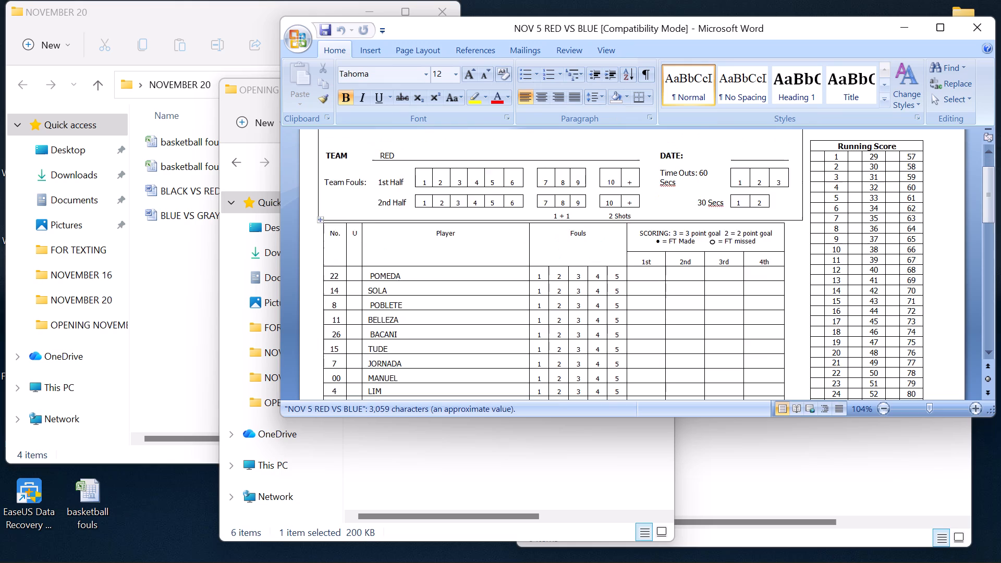
scroll(434, 301, "down", 13)
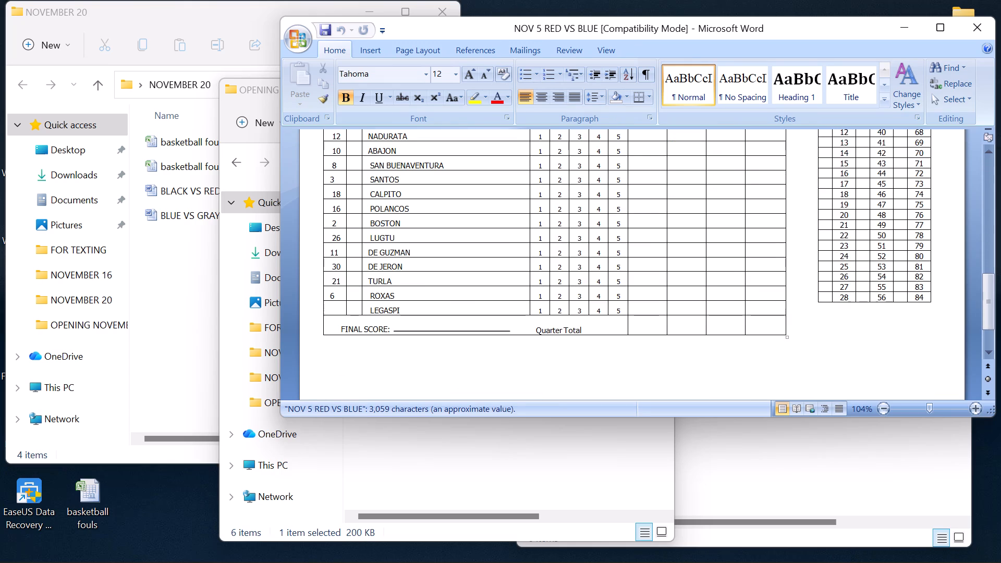
left_click(340, 309)
type("20")
key("ctrl+s")
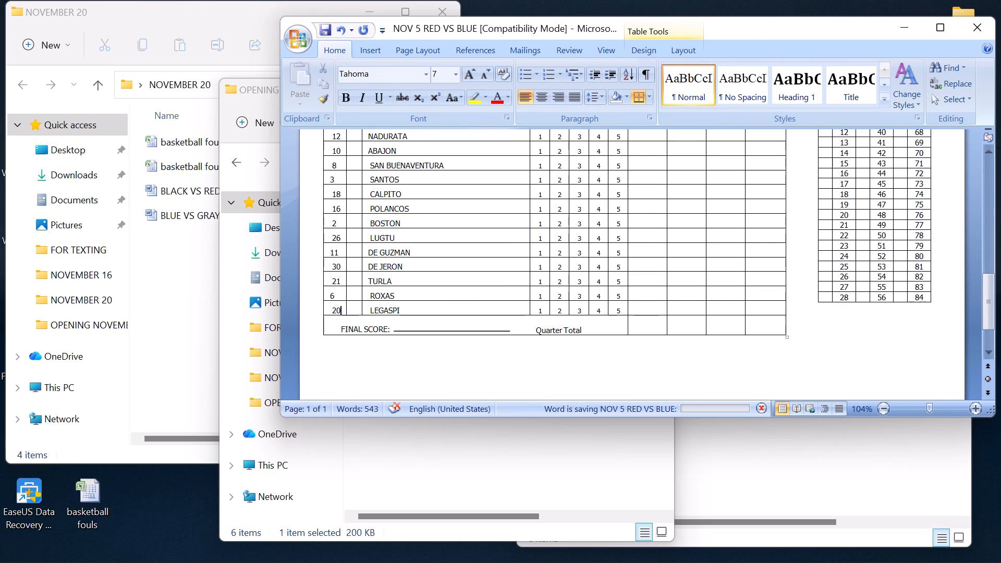
left_click(973, 35)
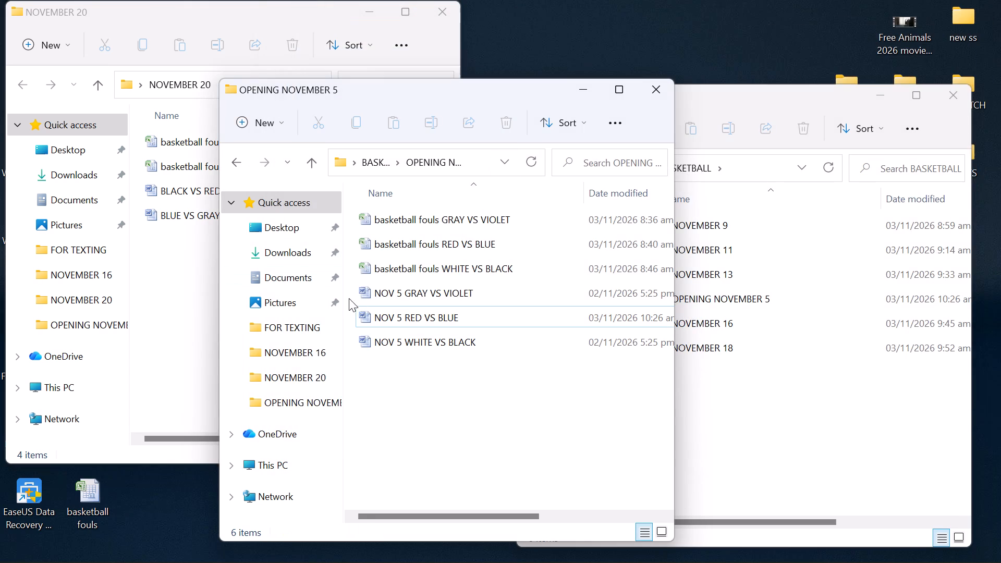
Open the basketball fouls RED VS BLUE workbook, enter number 20 for LEGASPI on Team Blue, save and close it.
double_click(409, 252)
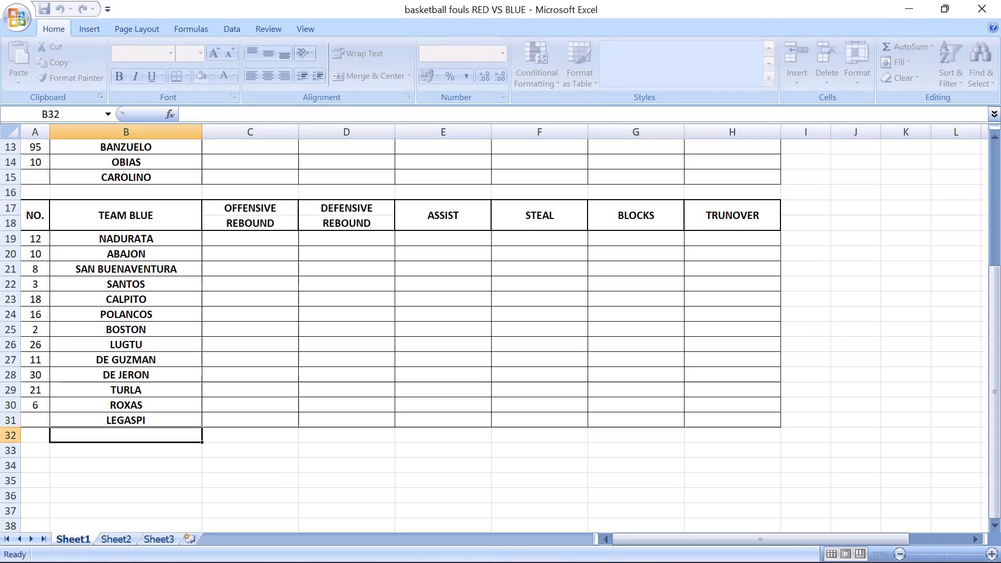
left_click(38, 415)
type("2-")
key("BackSpace")
key("0")
key("Return")
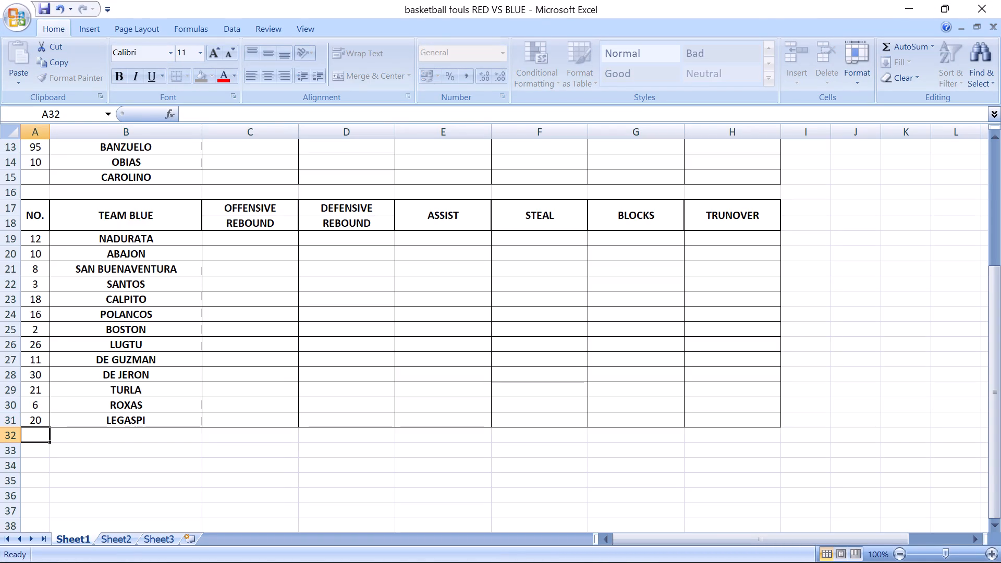
key("ctrl+s")
left_click(1000, 2)
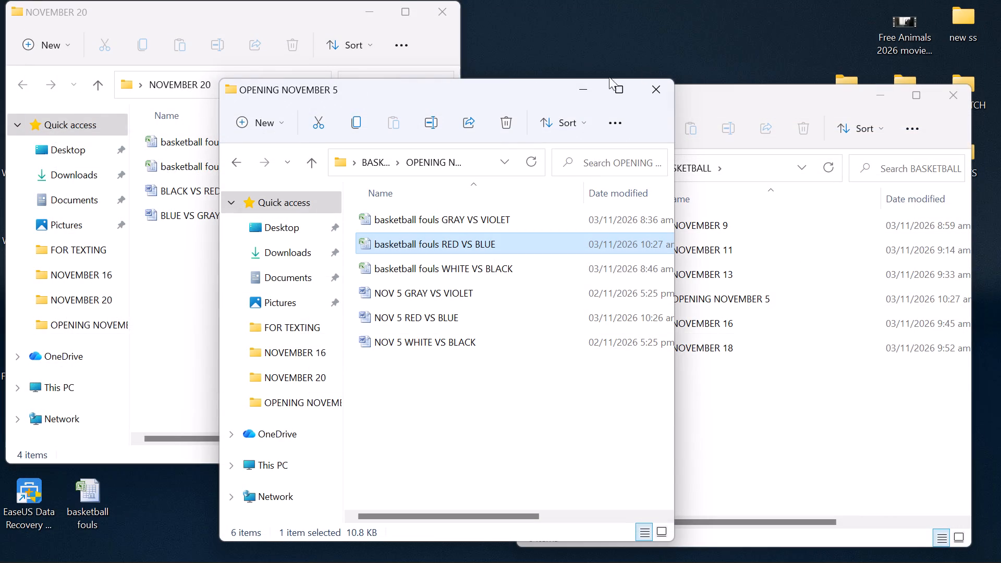
Close the OPENING NOVEMBER 5 folder and open the NOVEMBER 9 folder inside BASKETBALL.
left_click(655, 95)
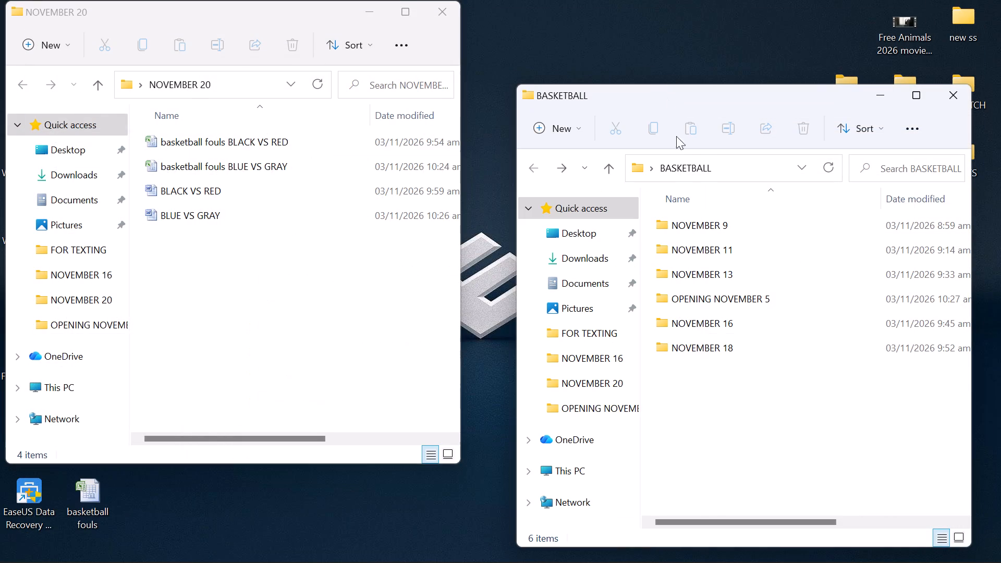
double_click(693, 223)
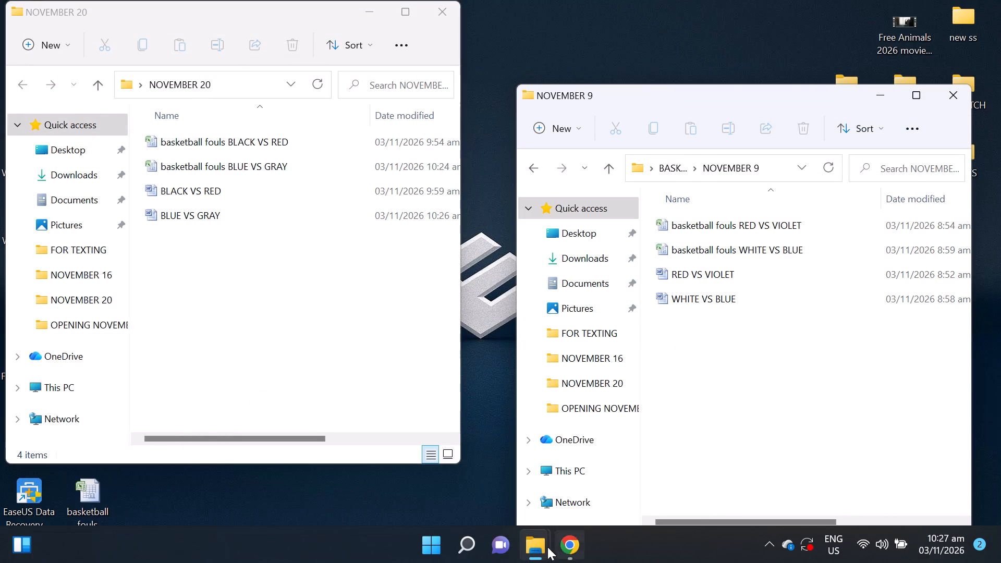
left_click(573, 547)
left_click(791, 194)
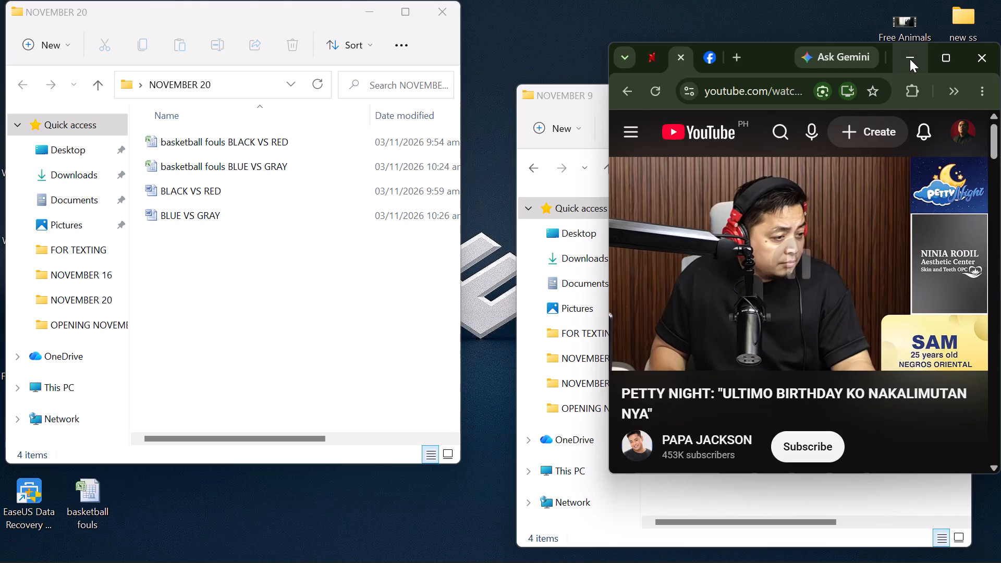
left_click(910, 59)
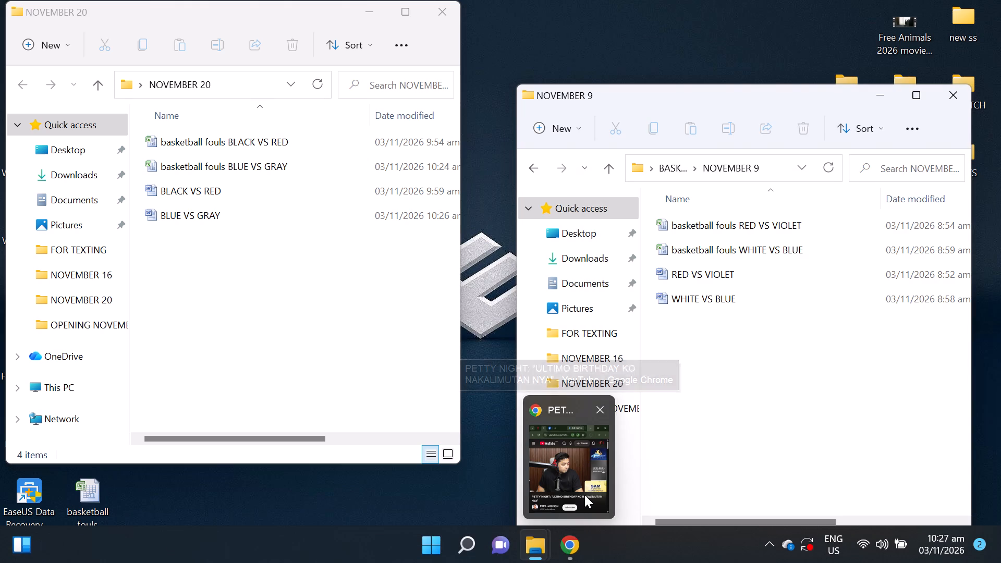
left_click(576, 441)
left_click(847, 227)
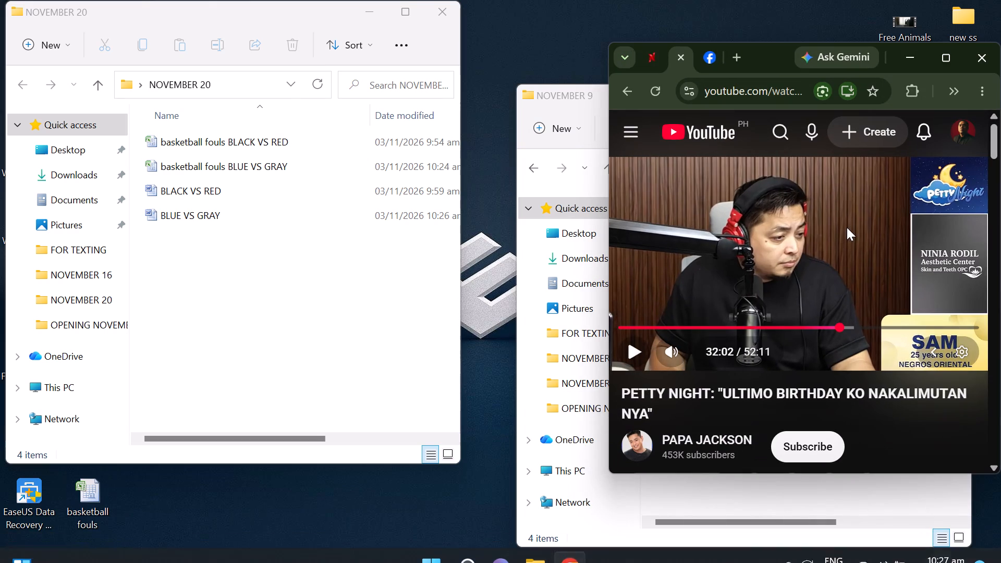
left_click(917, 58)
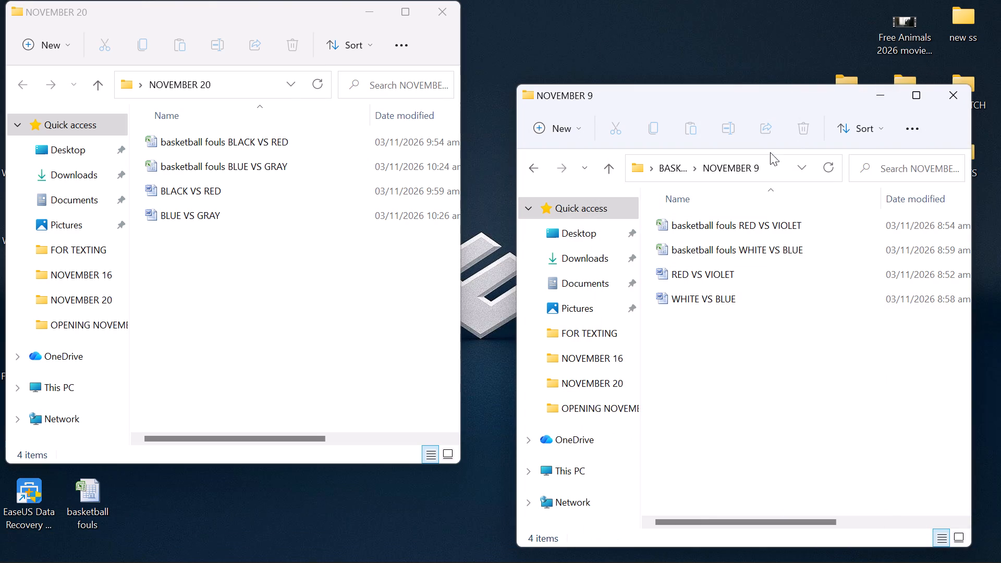
Open the basketball fouls WHITE VS BLUE workbook, enter number 20 for LEGASPI on Team Blue, save and close it.
left_click(742, 243)
left_click(742, 243)
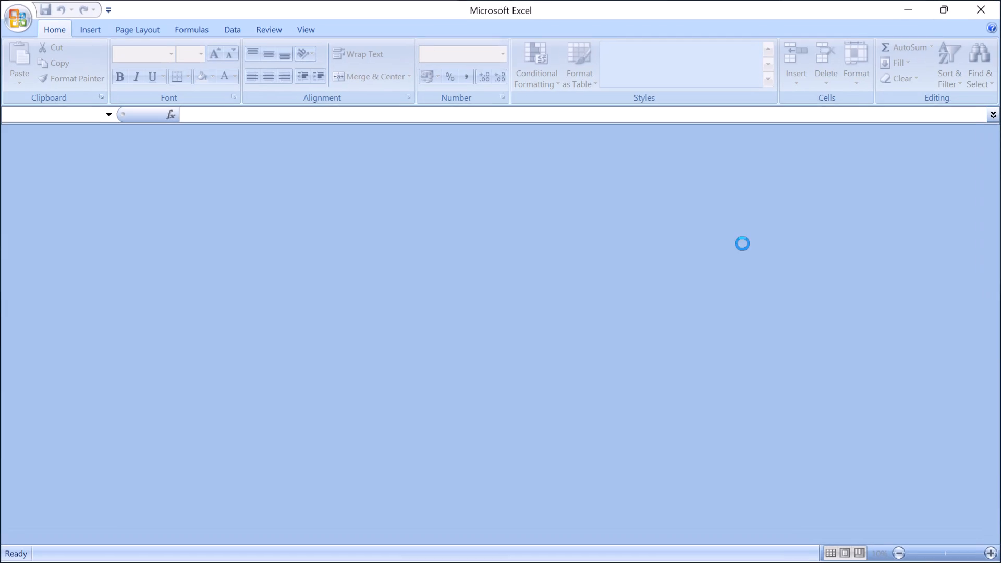
type("20")
key("ctrl+s")
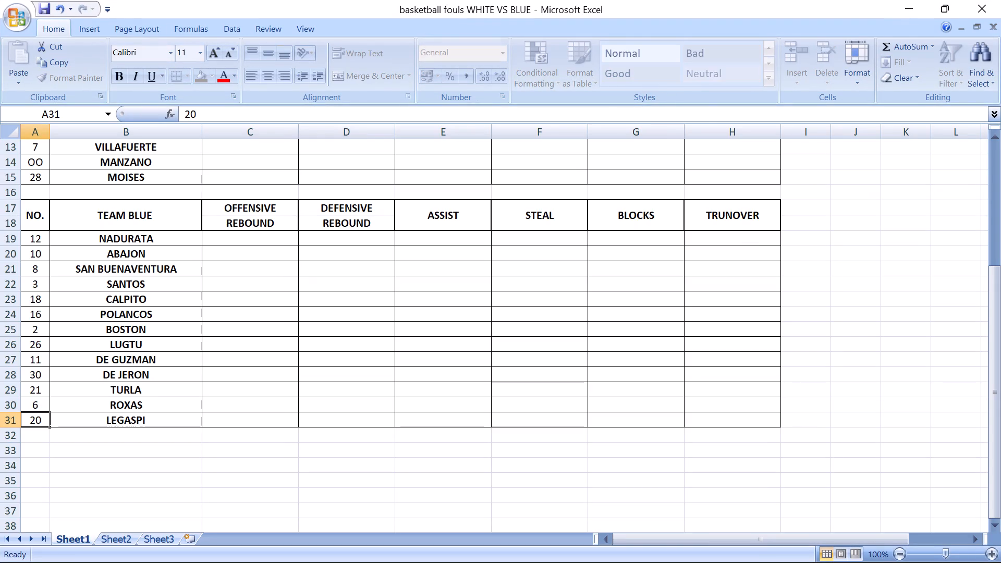
left_click(998, 0)
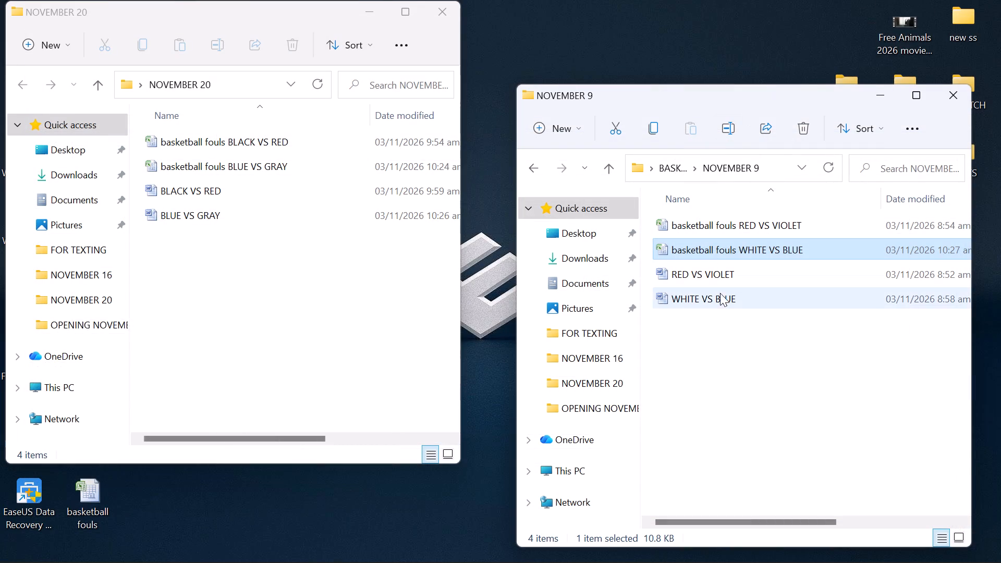
double_click(720, 295)
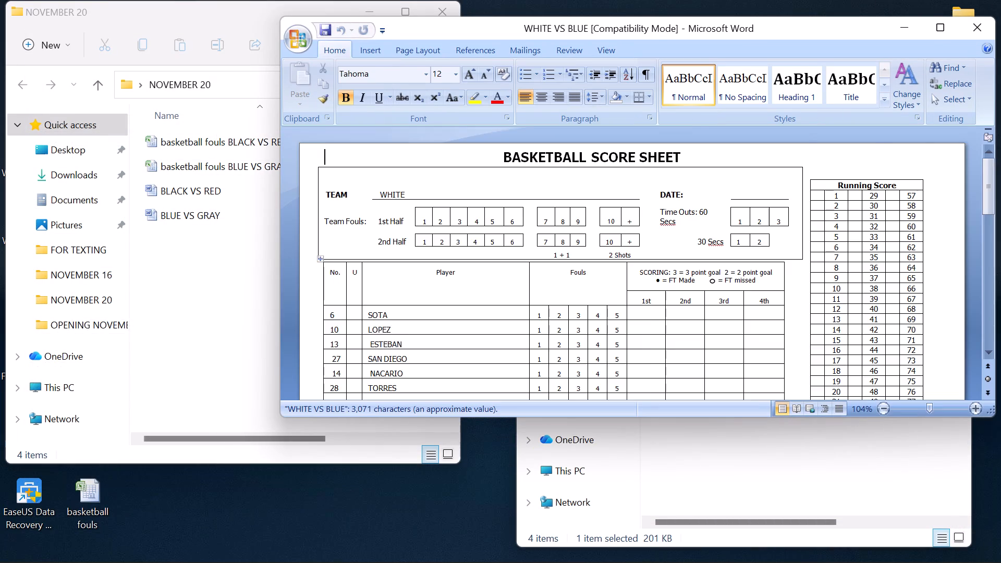
scroll(424, 288, "down", 12)
scroll(364, 315, "down", 3)
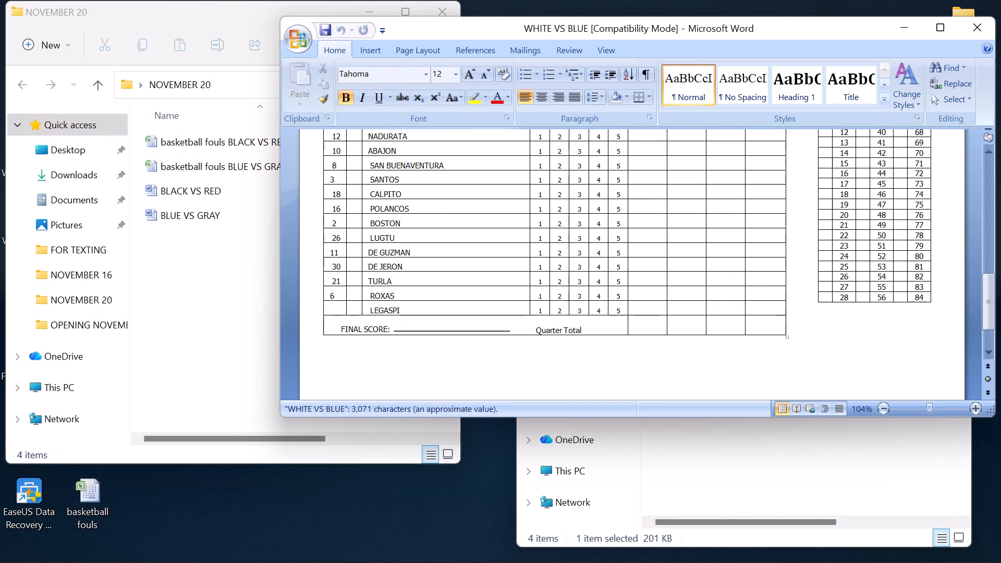
left_click(333, 267)
type("20")
key("ctrl+s")
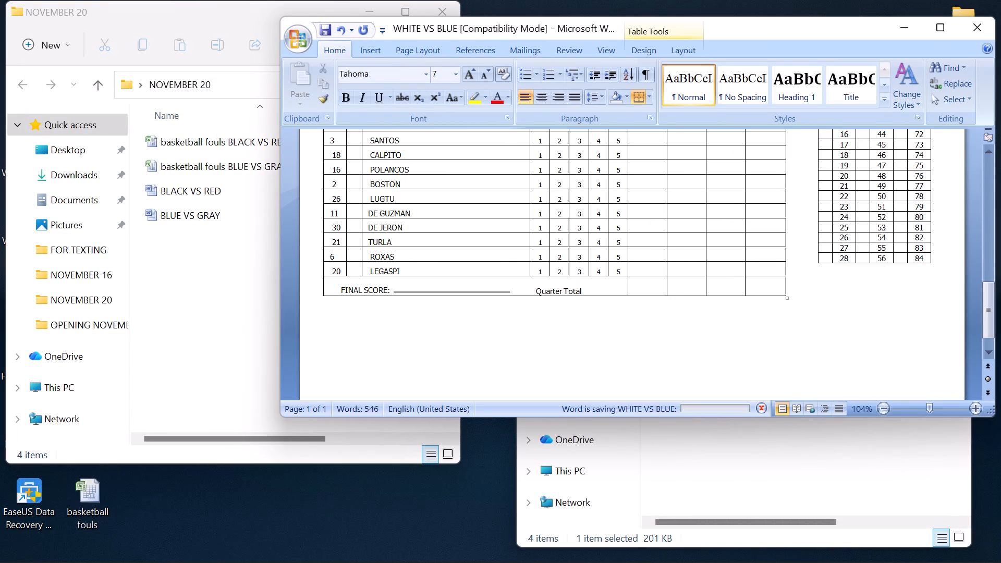
left_click(978, 26)
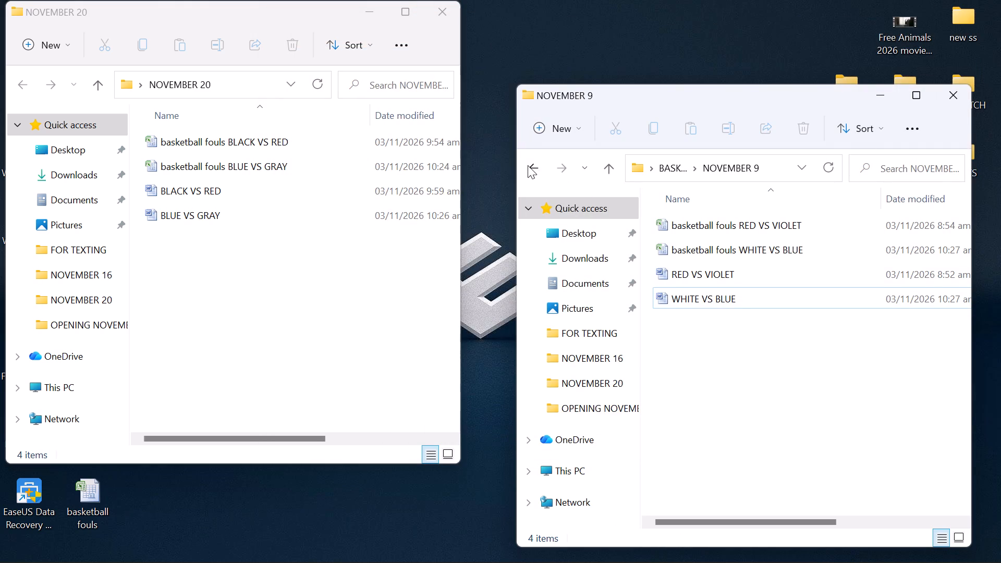
Check the NOVEMBER 11 and NOVEMBER 13 folders for Blue team files, ending in the NOVEMBER 16 folder.
left_click(528, 165)
double_click(687, 241)
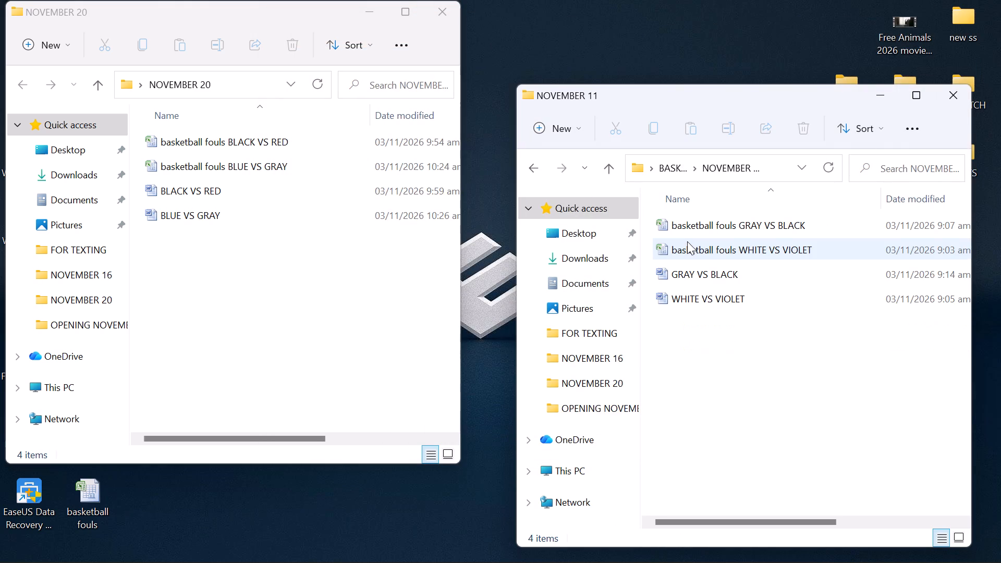
left_click(536, 173)
double_click(691, 267)
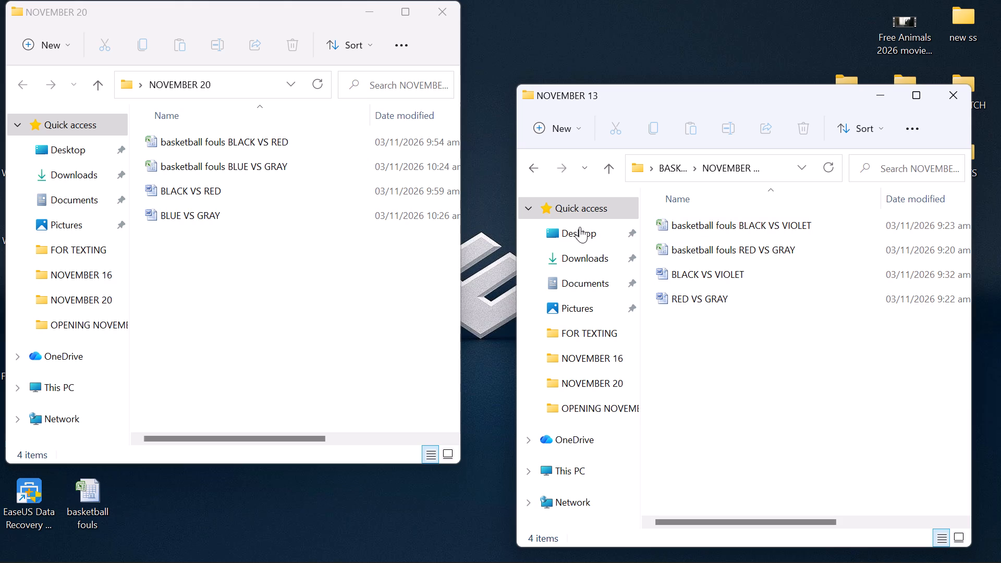
left_click(537, 168)
double_click(670, 289)
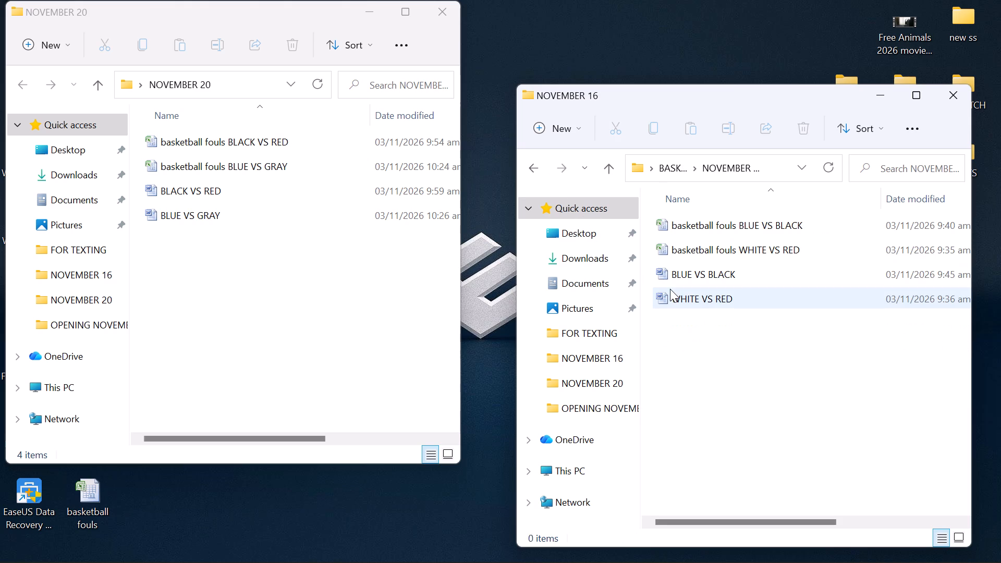
Open the basketball fouls BLUE VS BLACK workbook, enter number 20 for LEGASPI on Team Blue, save and close it.
double_click(758, 221)
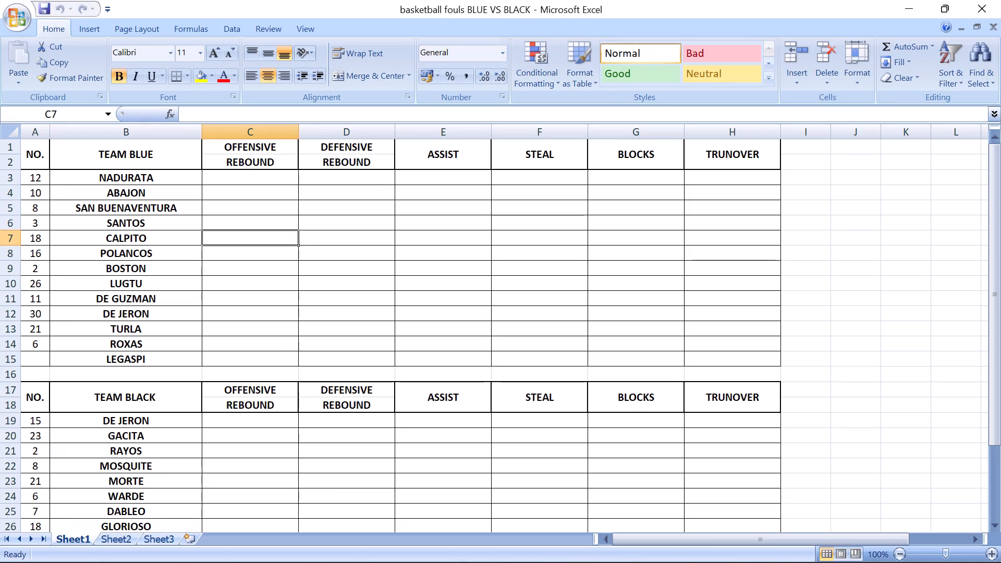
left_click(45, 361)
type("20")
left_click(144, 359)
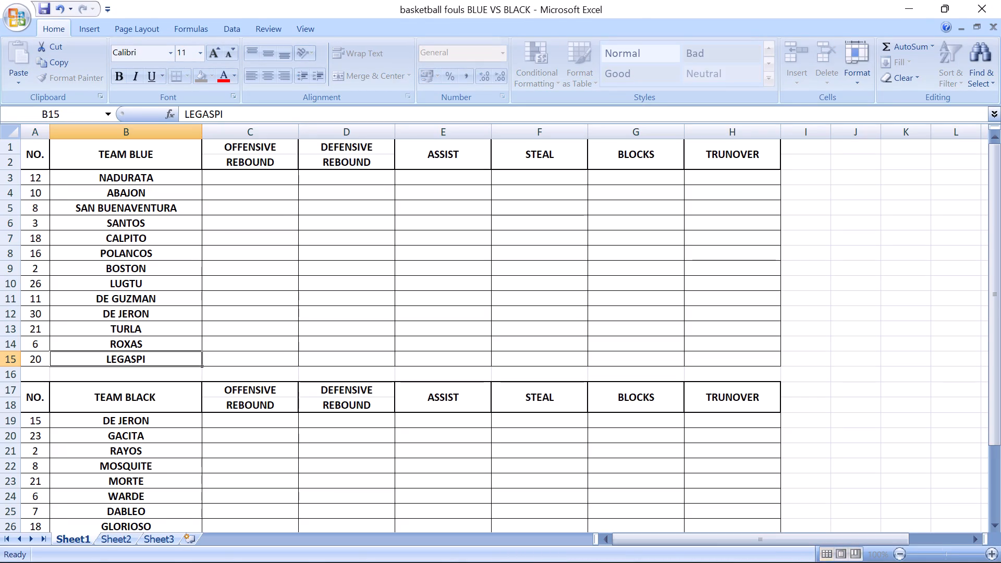
key("ctrl+s")
left_click(1000, 2)
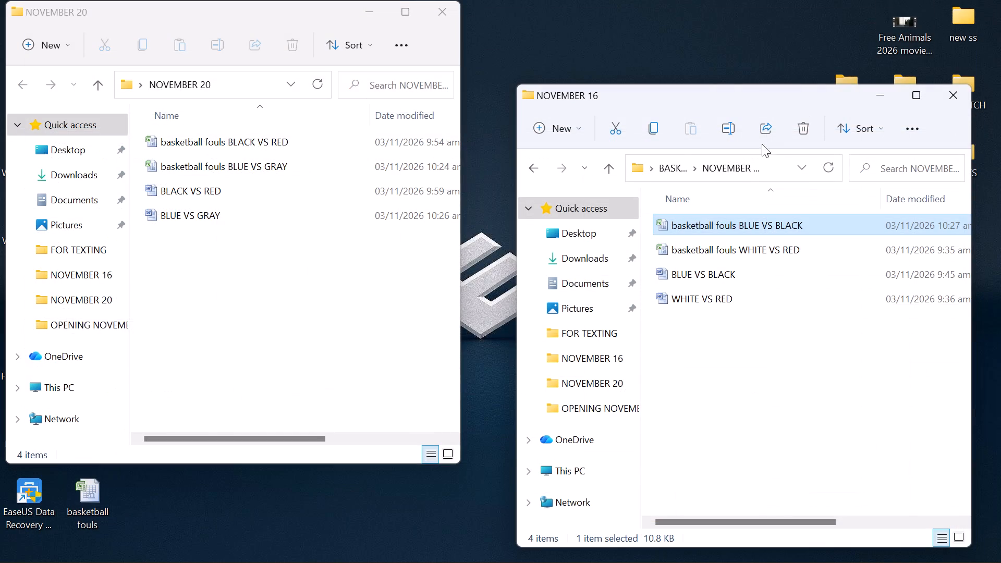
double_click(688, 272)
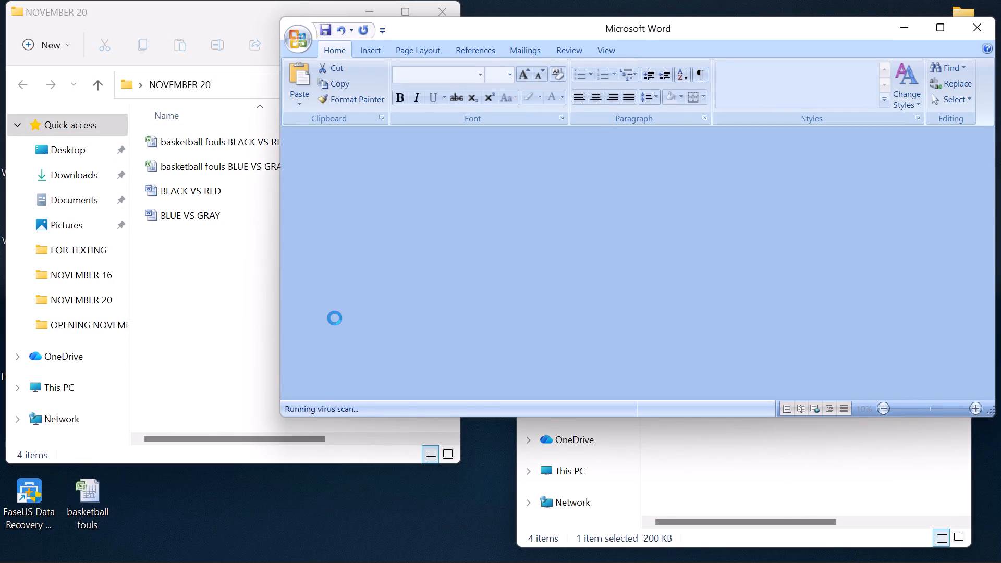
scroll(339, 305, "down", 8)
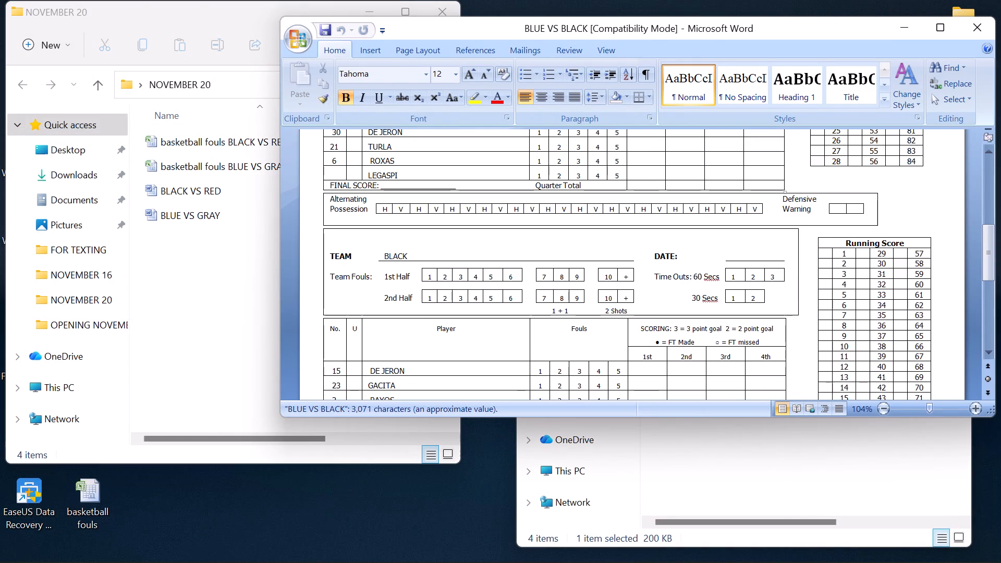
left_click(336, 178)
type("20")
key("ctrl+s")
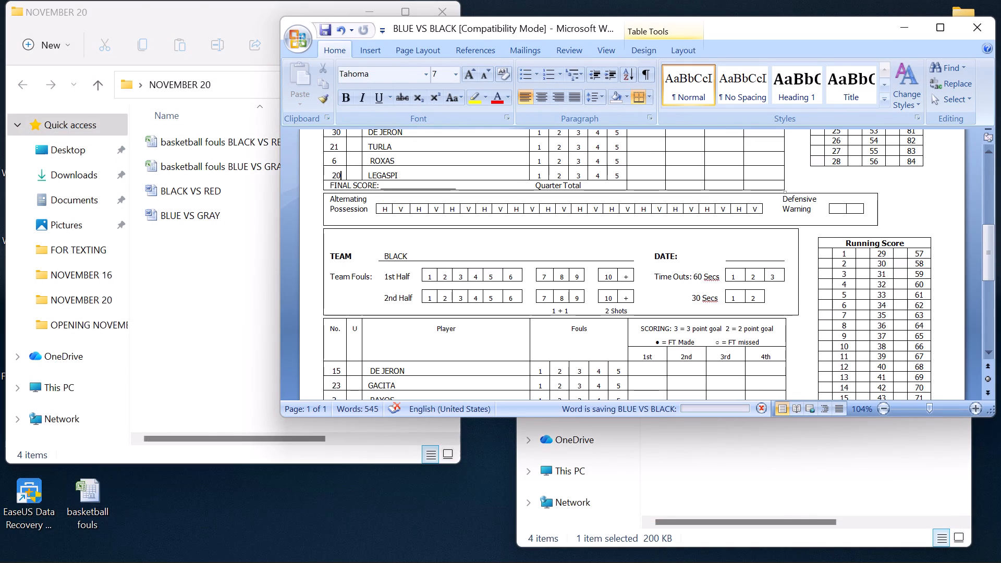
left_click(977, 36)
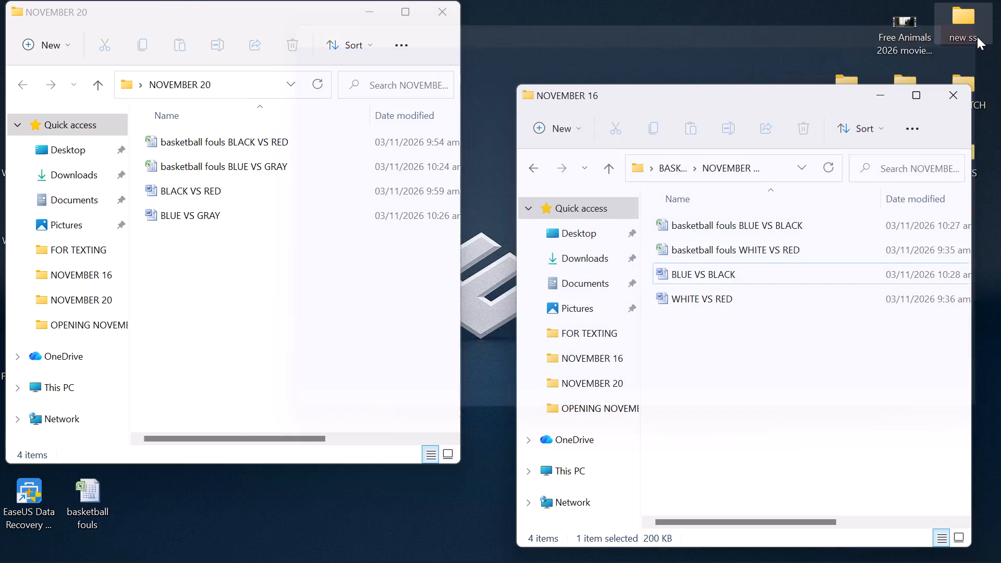
Return to the BASKETBALL folder and open NOVEMBER 18 to look over its game files.
left_click(530, 161)
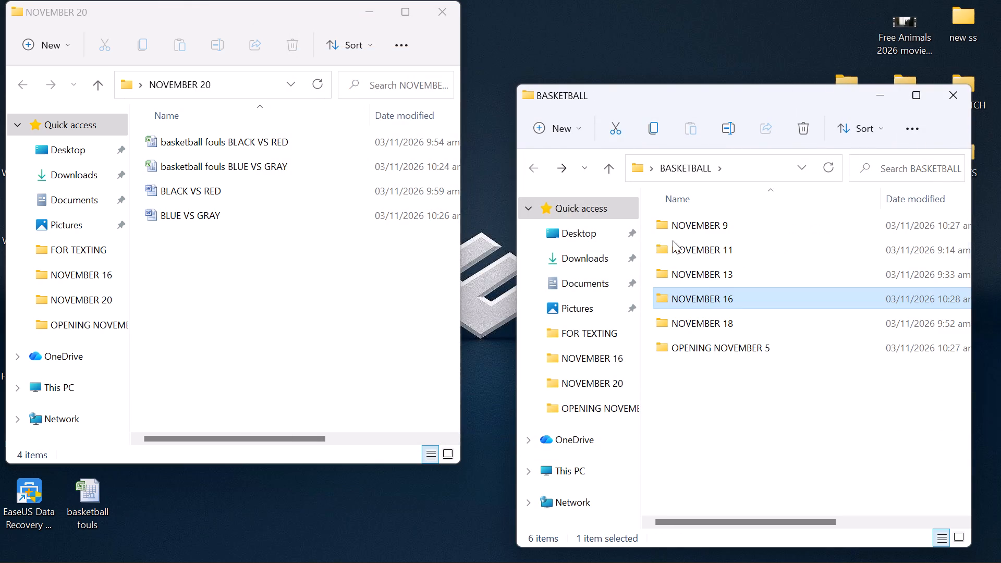
double_click(721, 327)
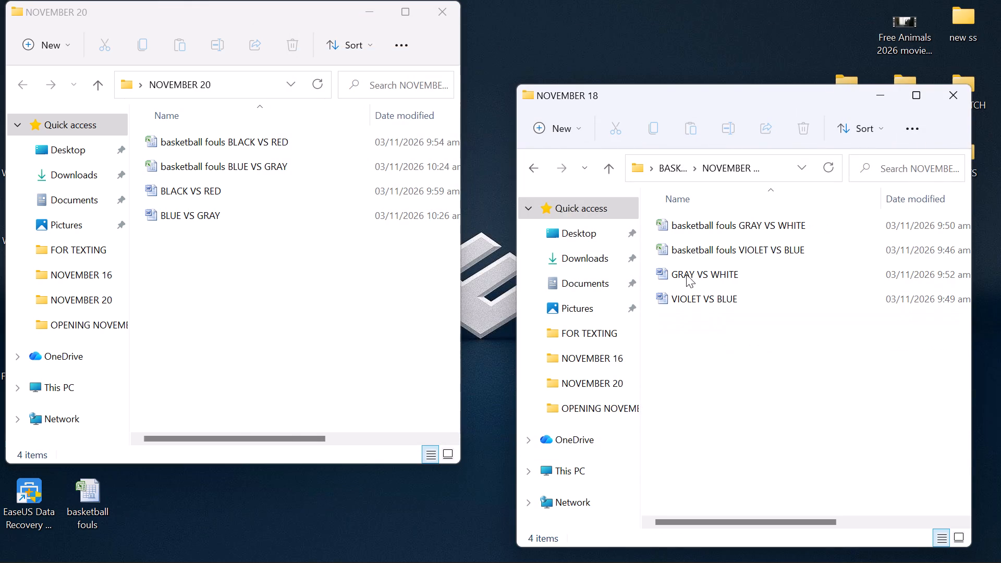
Close the NOVEMBER 20 folder, move it from the desktop into the BASKETBALL folder, and close BASKETBALL.
left_click(449, 13)
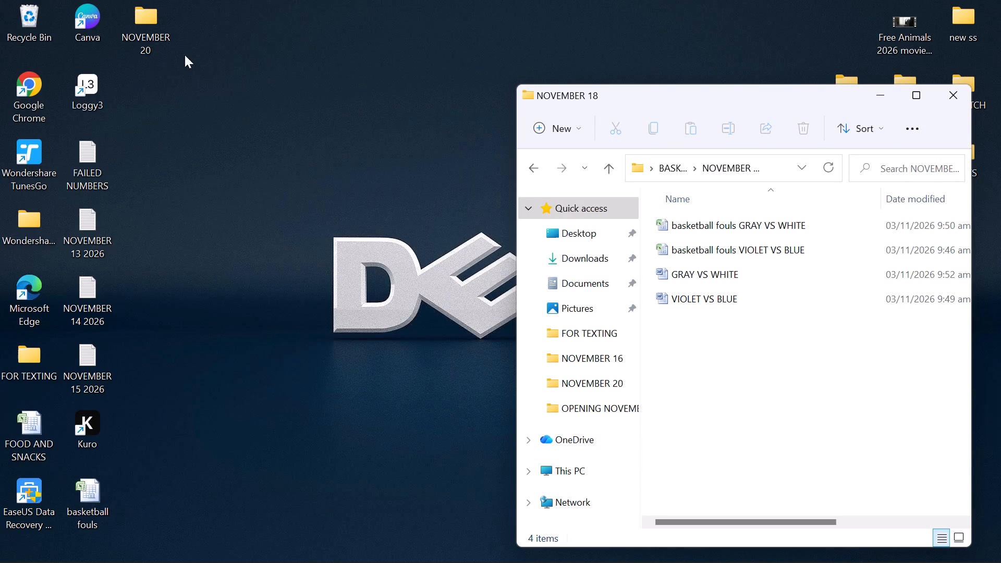
left_click(534, 162)
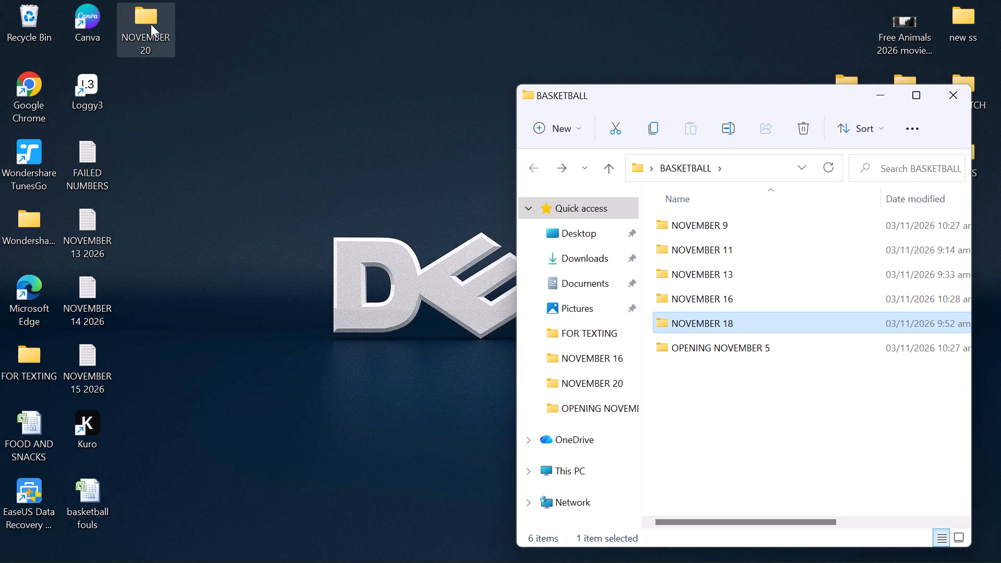
left_click_drag(150, 23, 741, 421)
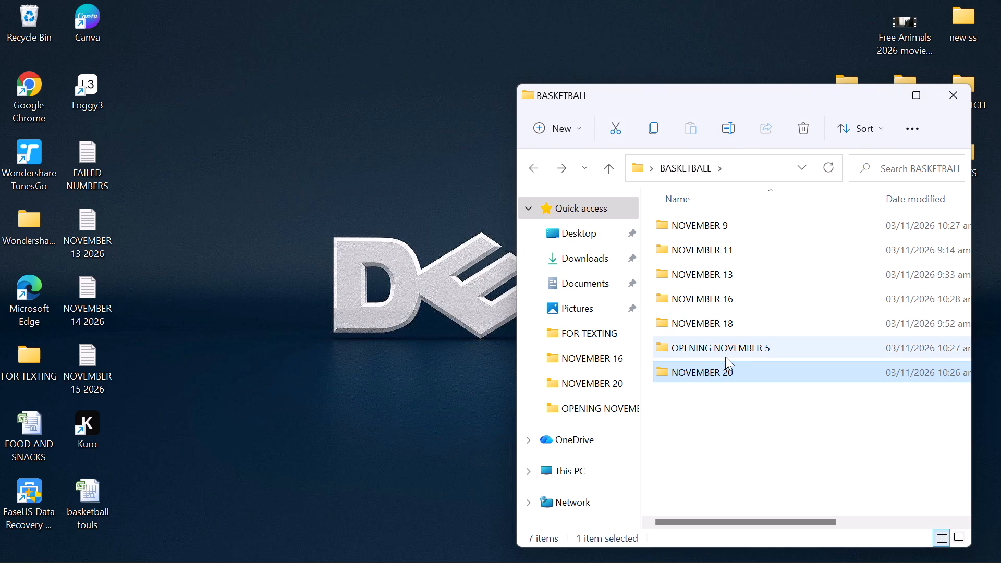
left_click(956, 103)
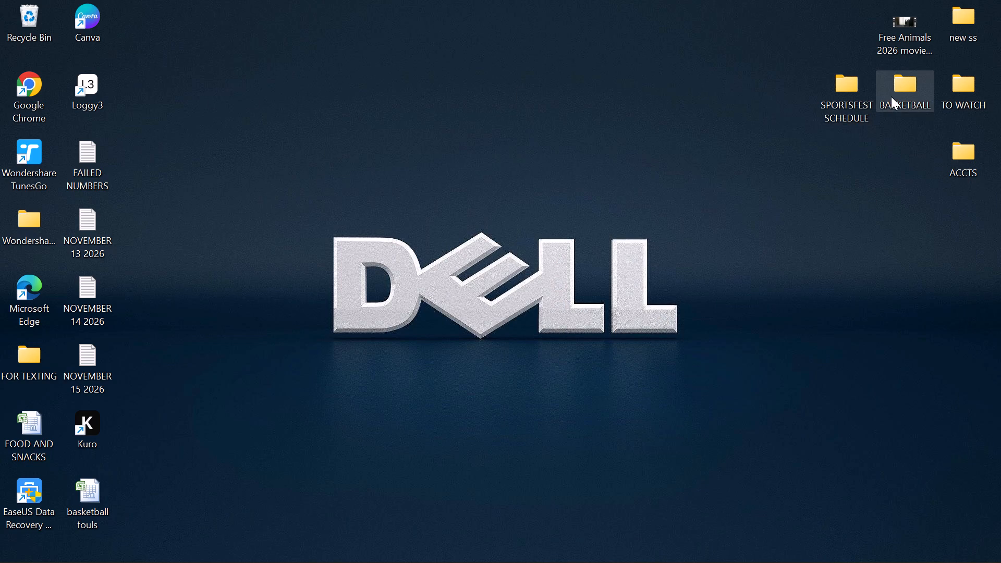
Open the SPORTSFEST SCHEDULE folder, move the BASKETBALL folder from the desktop into it, and close the window.
left_click(891, 96)
double_click(837, 90)
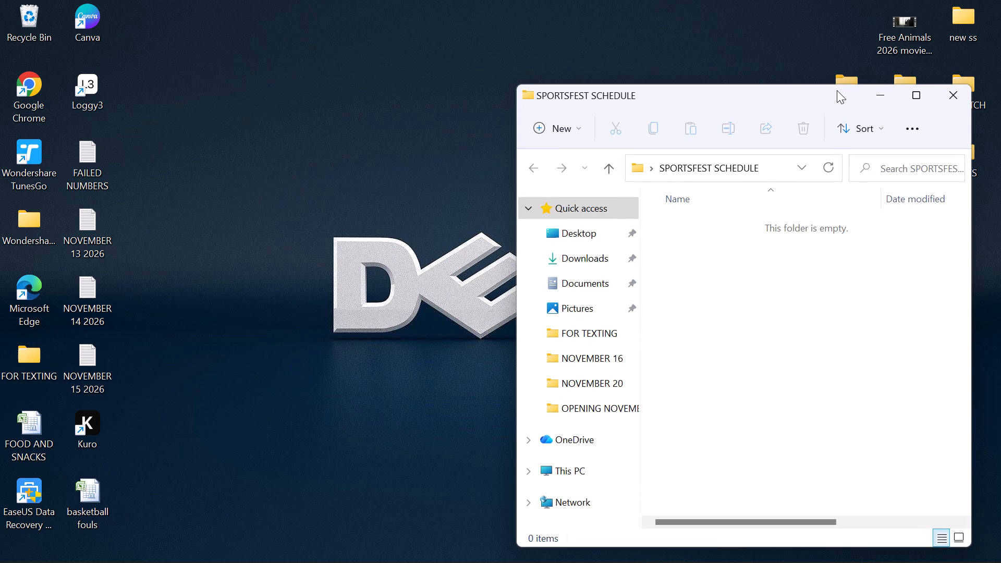
left_click_drag(837, 90, 645, 88)
left_click_drag(894, 91, 531, 232)
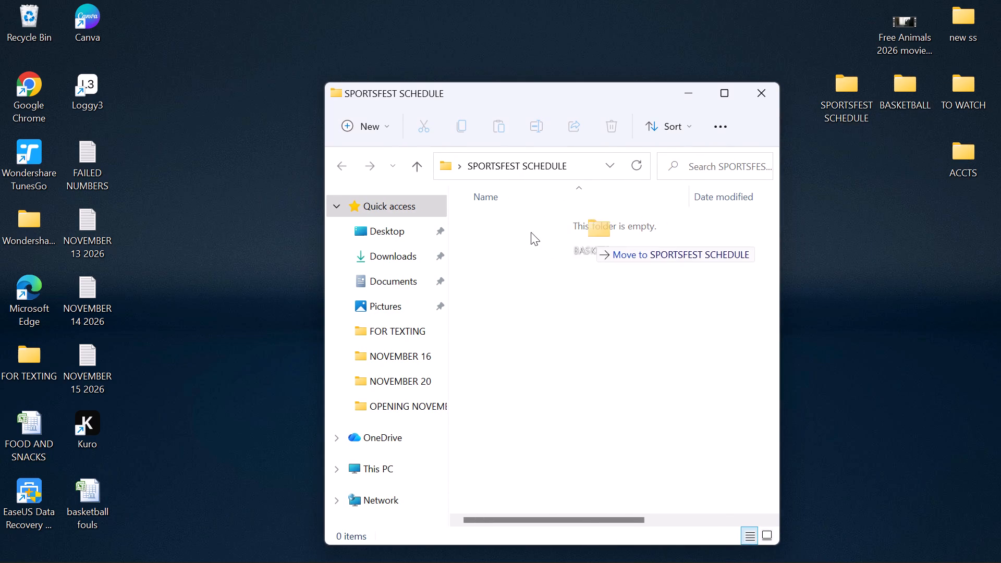
left_click_drag(531, 232, 506, 230)
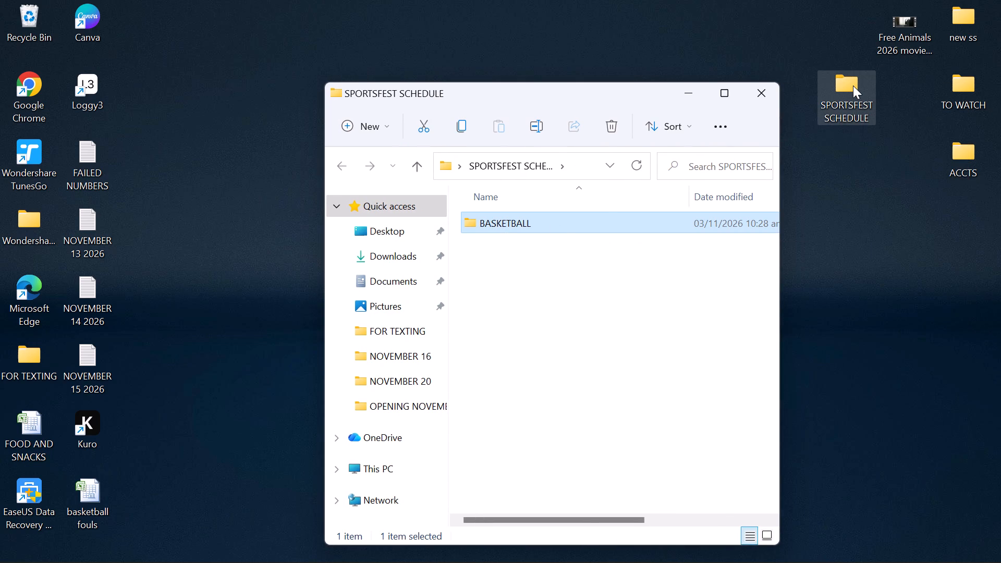
left_click(764, 103)
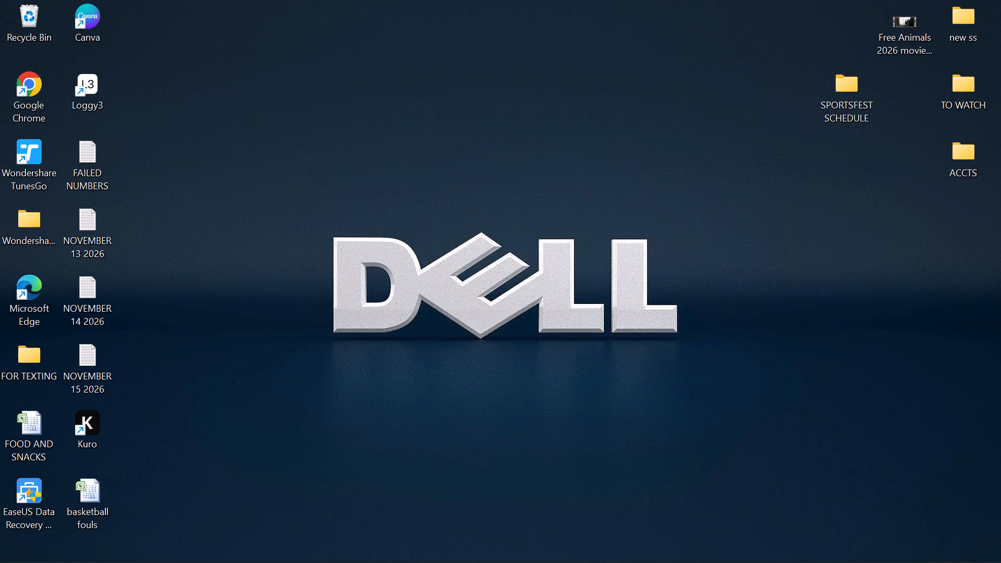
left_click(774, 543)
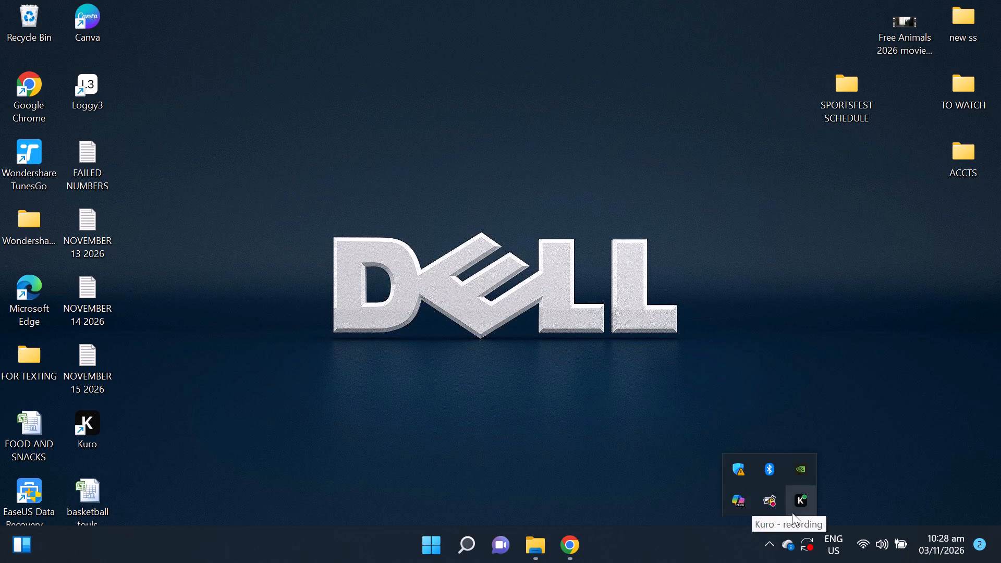